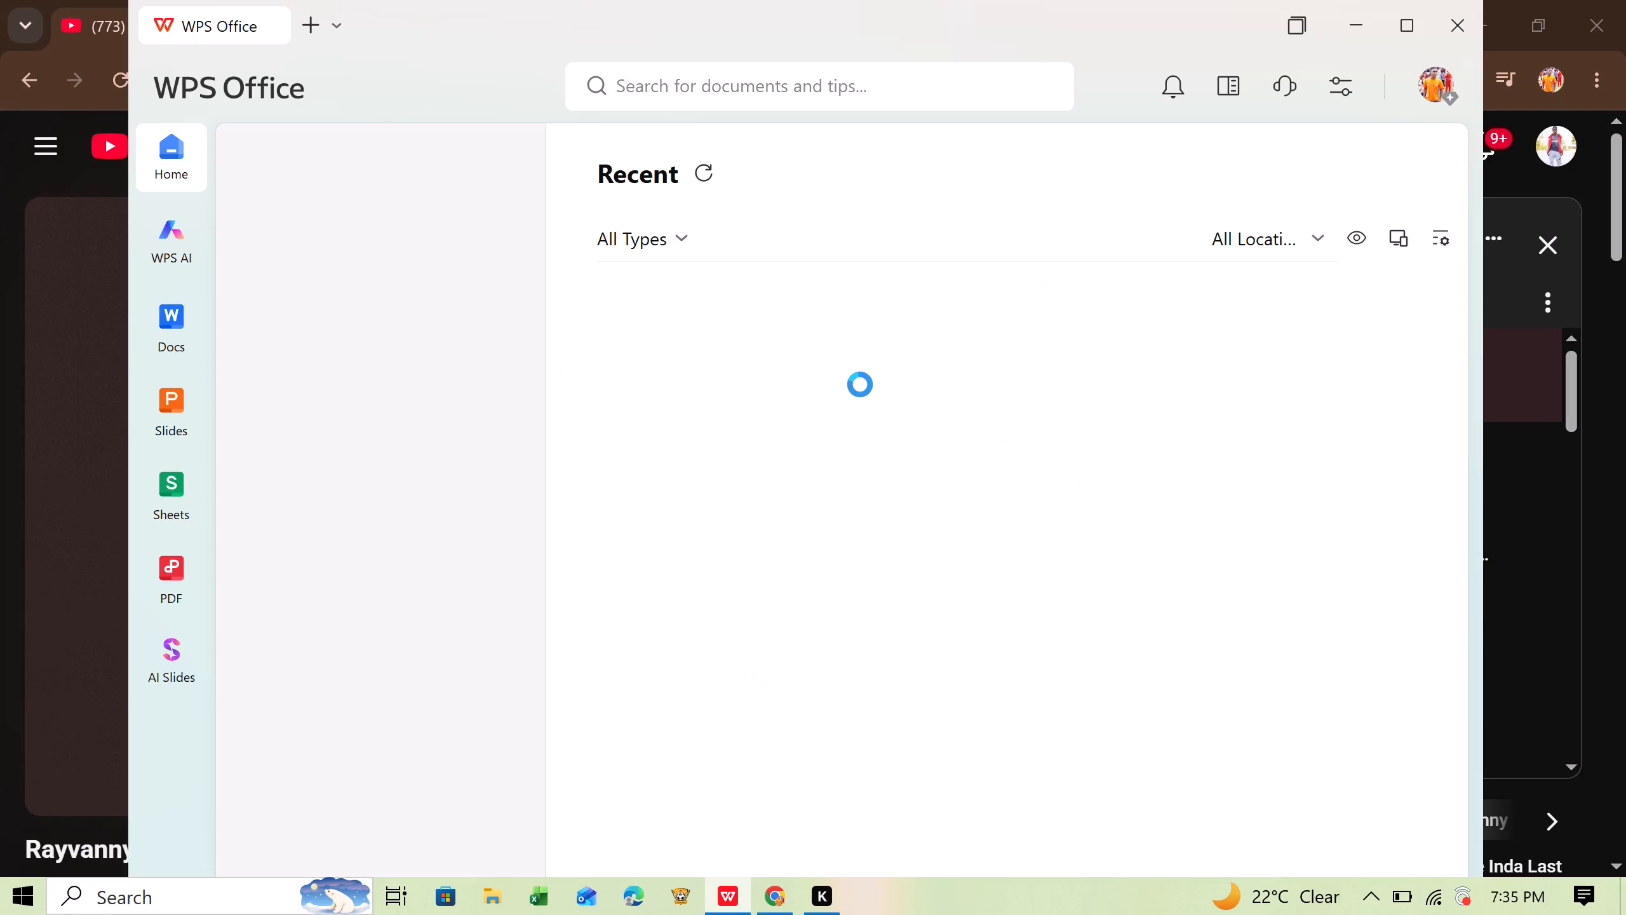
Maximize the window and open the most recently modified Essie.docx, stored in the personal space, from the recent documents.
left_click(1399, 23)
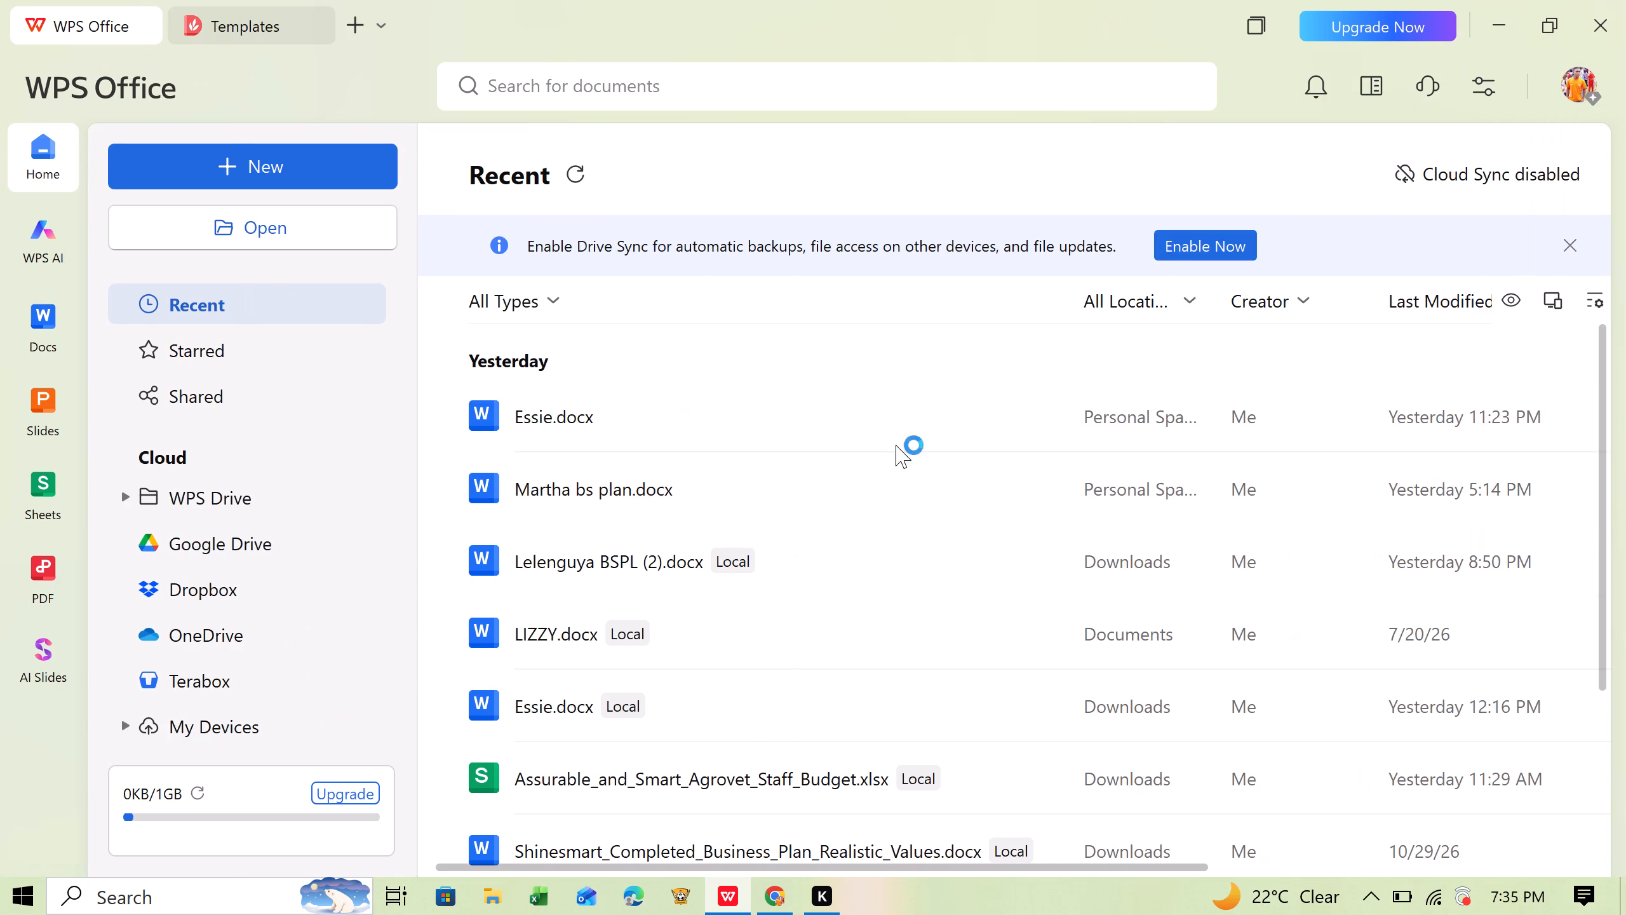
left_click(859, 421)
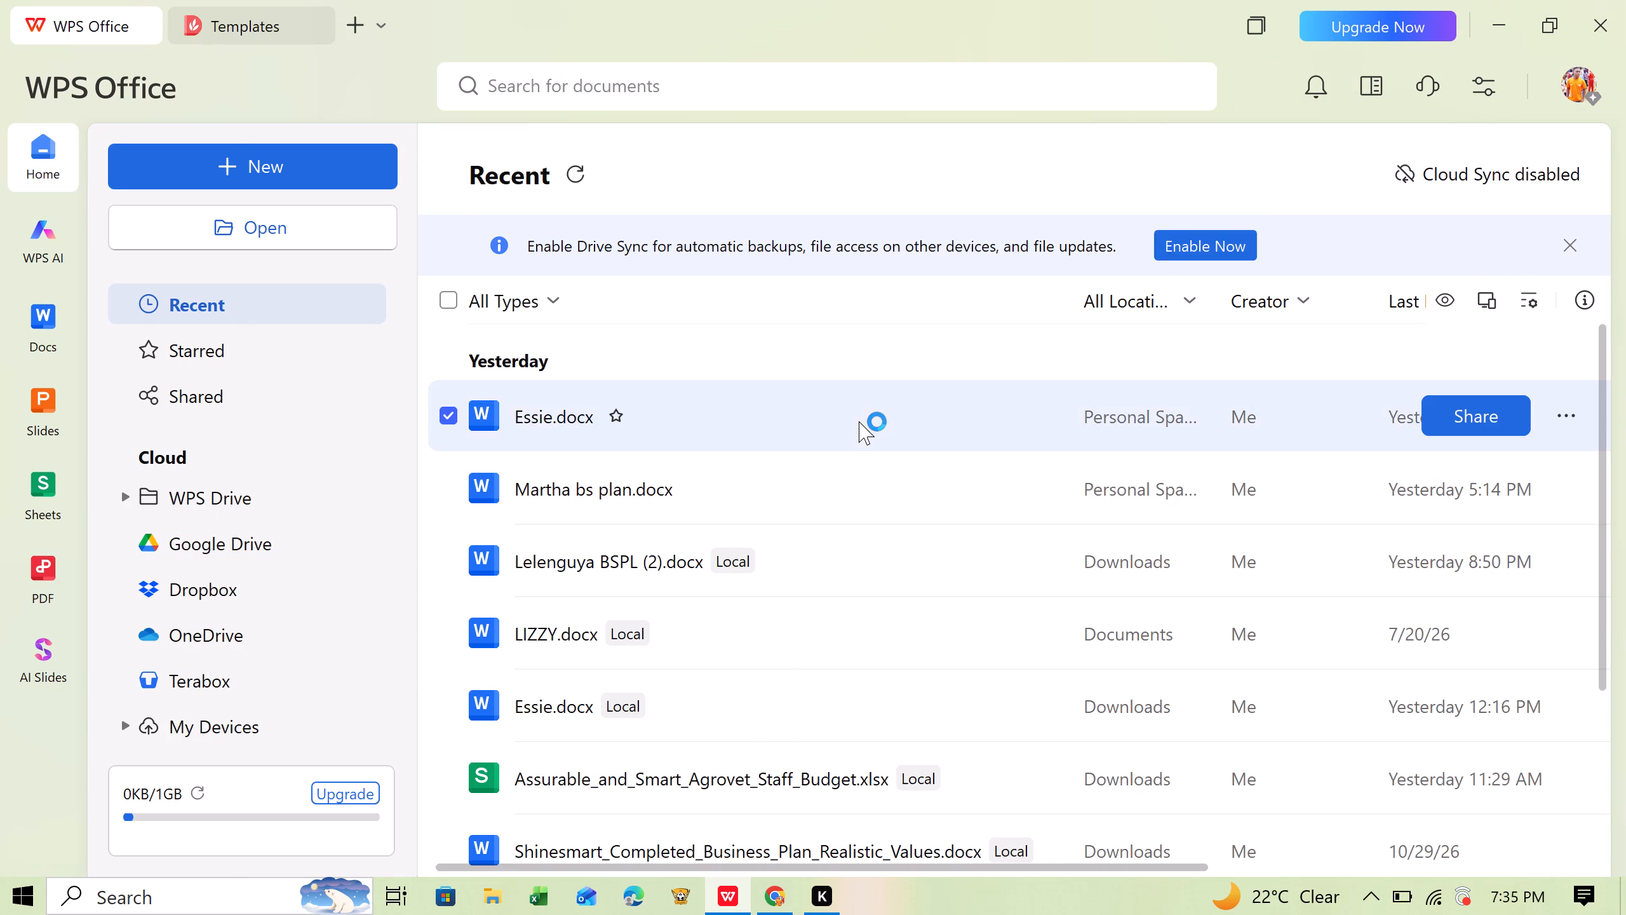
left_click(859, 421)
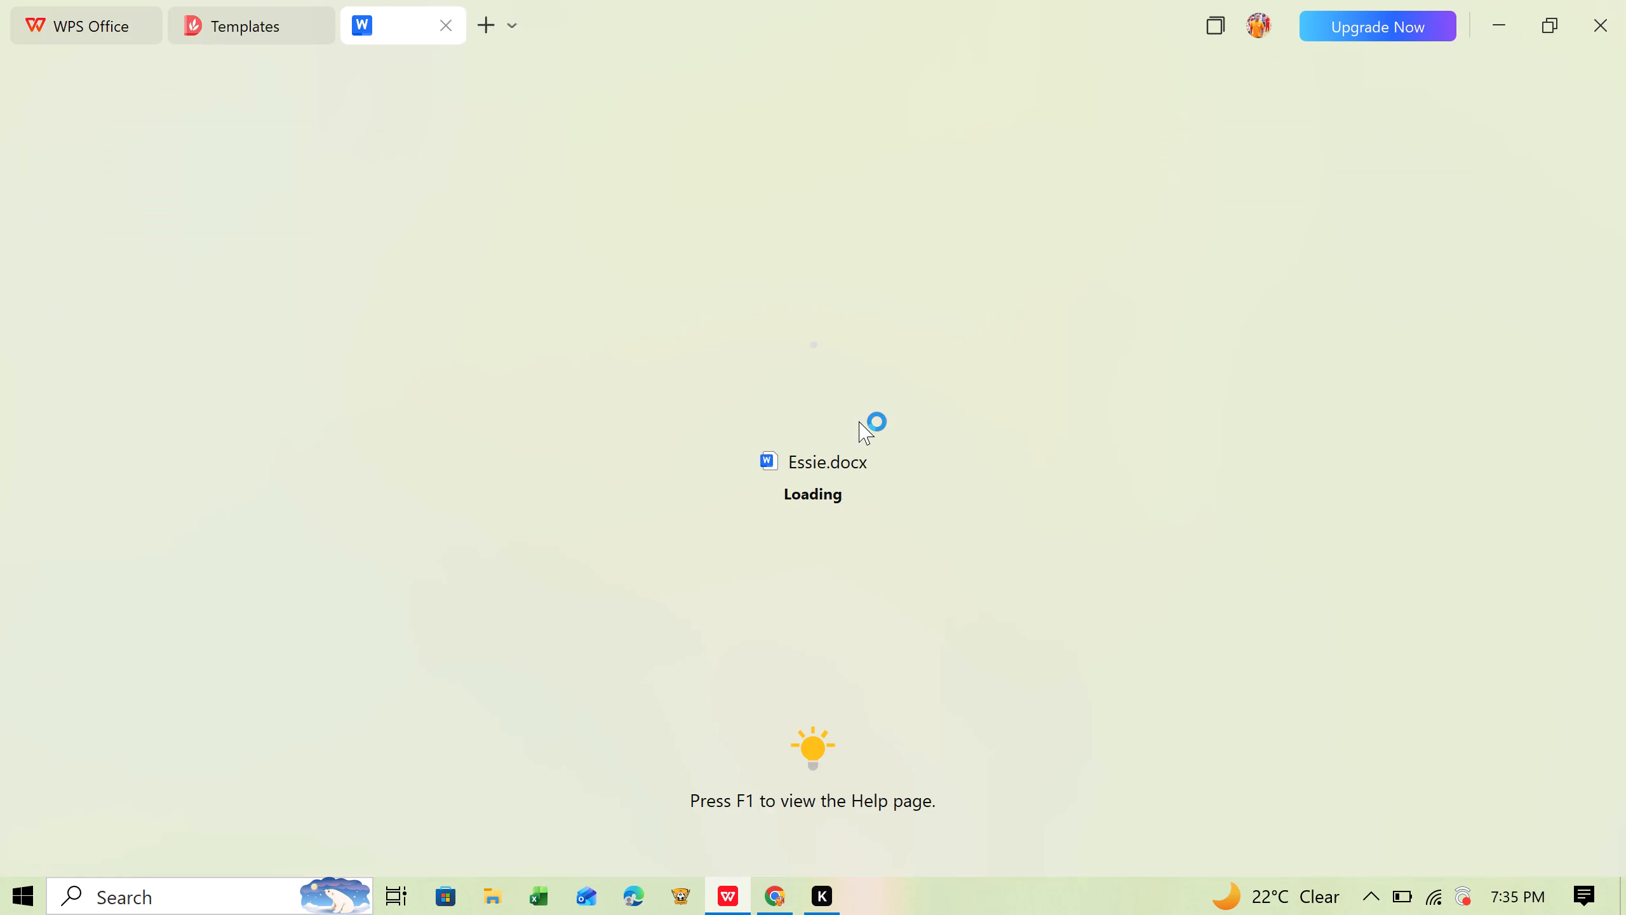
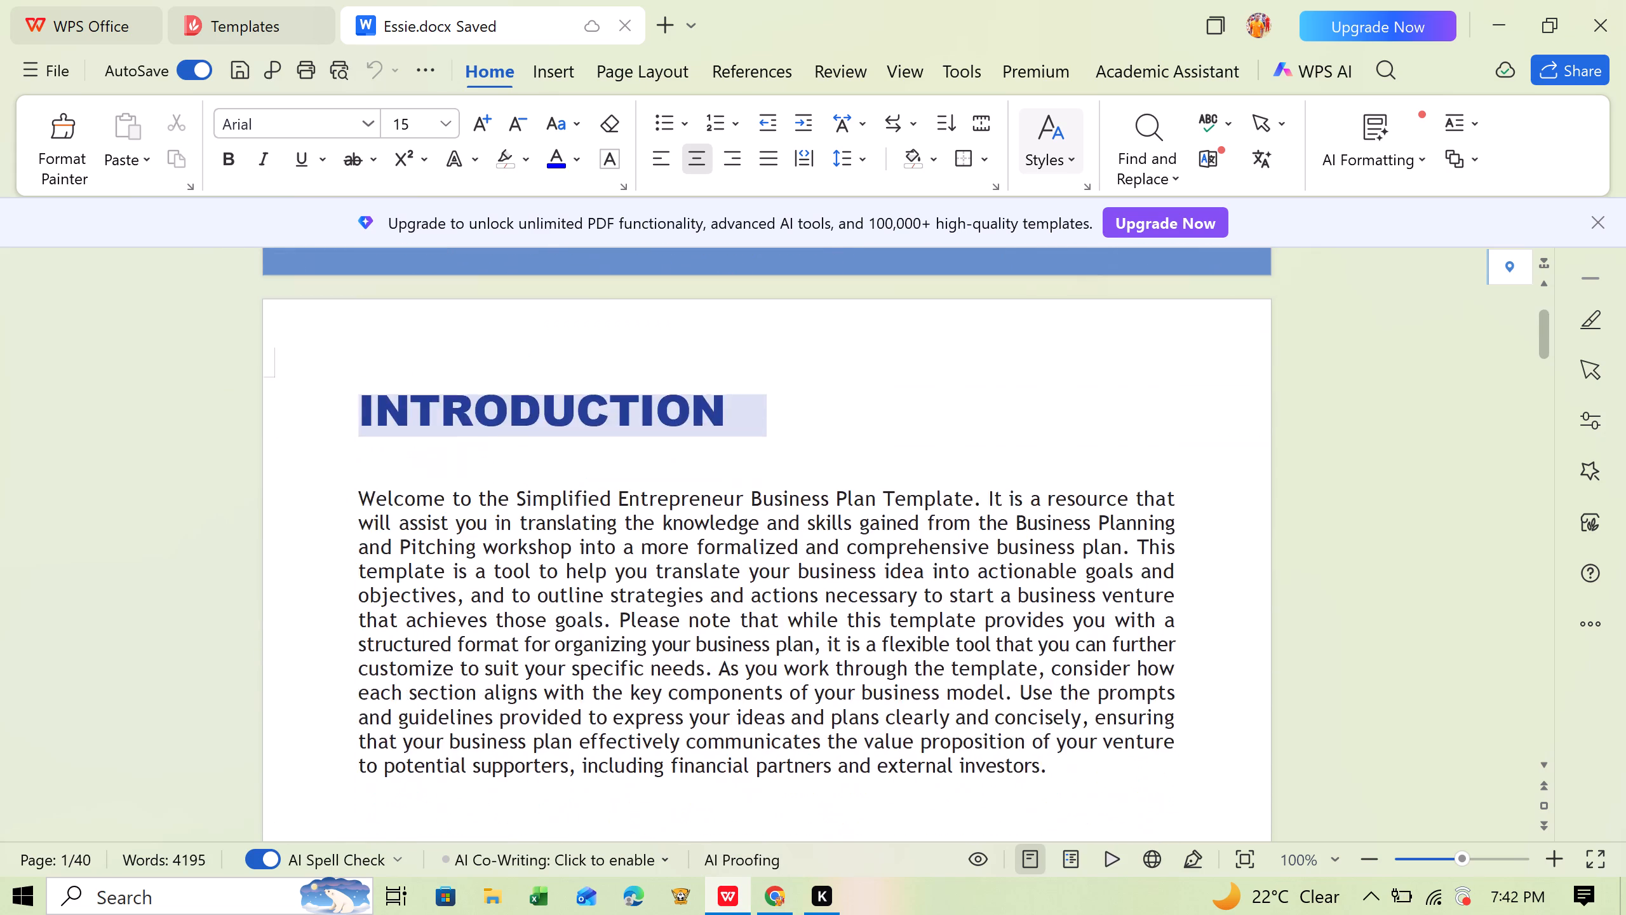
scroll(716, 712, "down", 20)
scroll(716, 712, "down", 3)
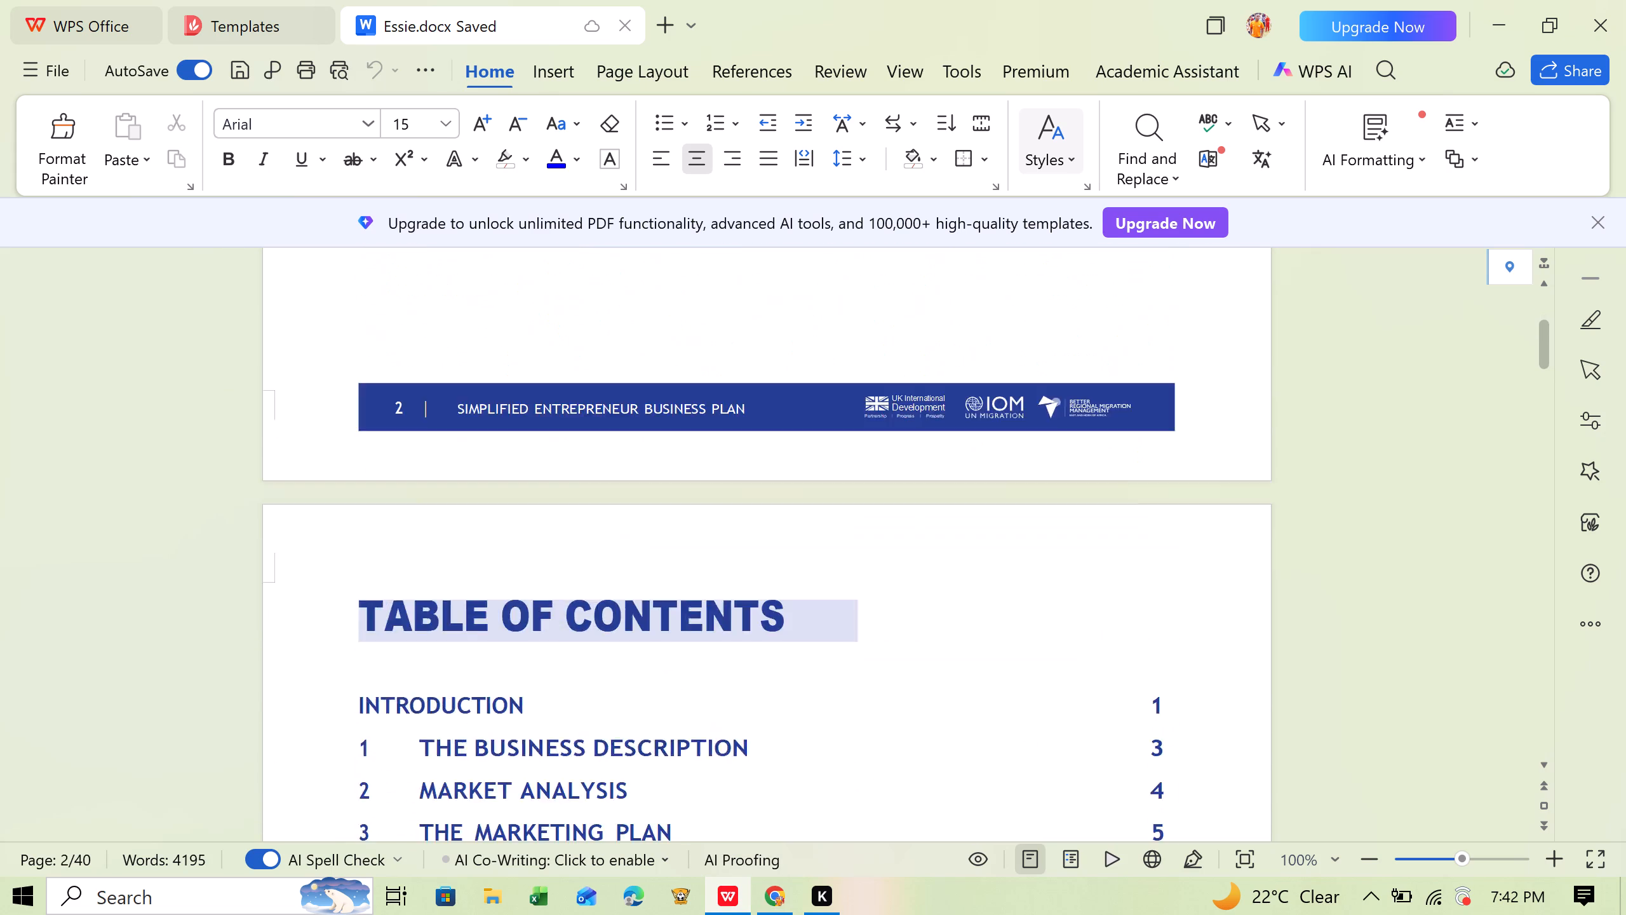
scroll(716, 712, "down", 7)
scroll(716, 712, "up", 4)
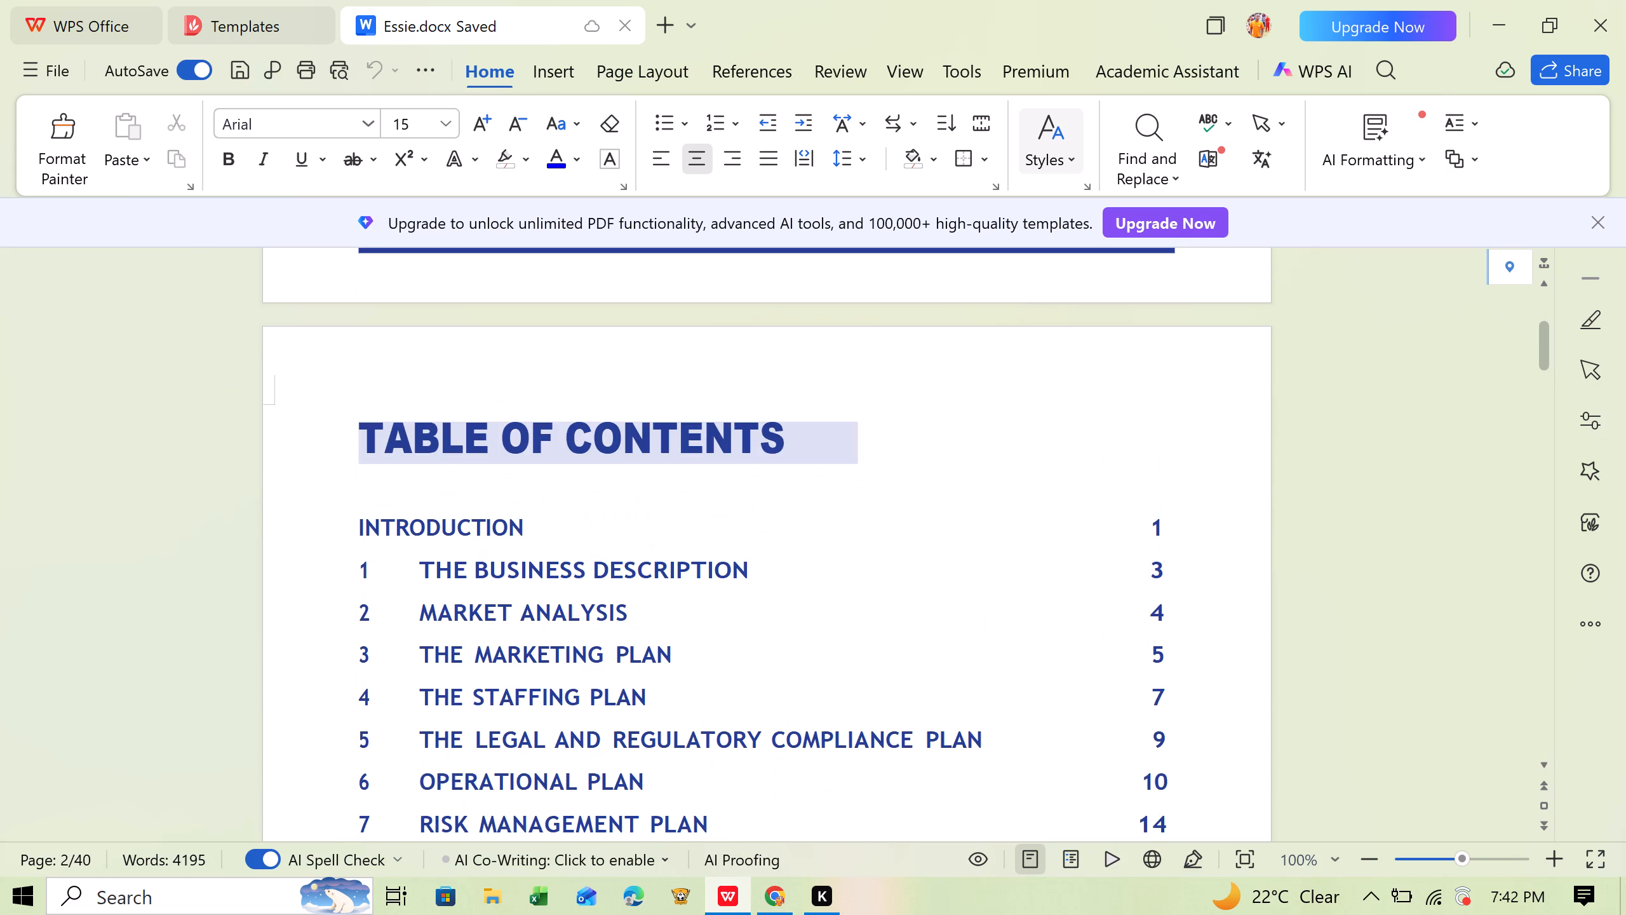
scroll(716, 712, "down", 20)
scroll(716, 712, "down", 1)
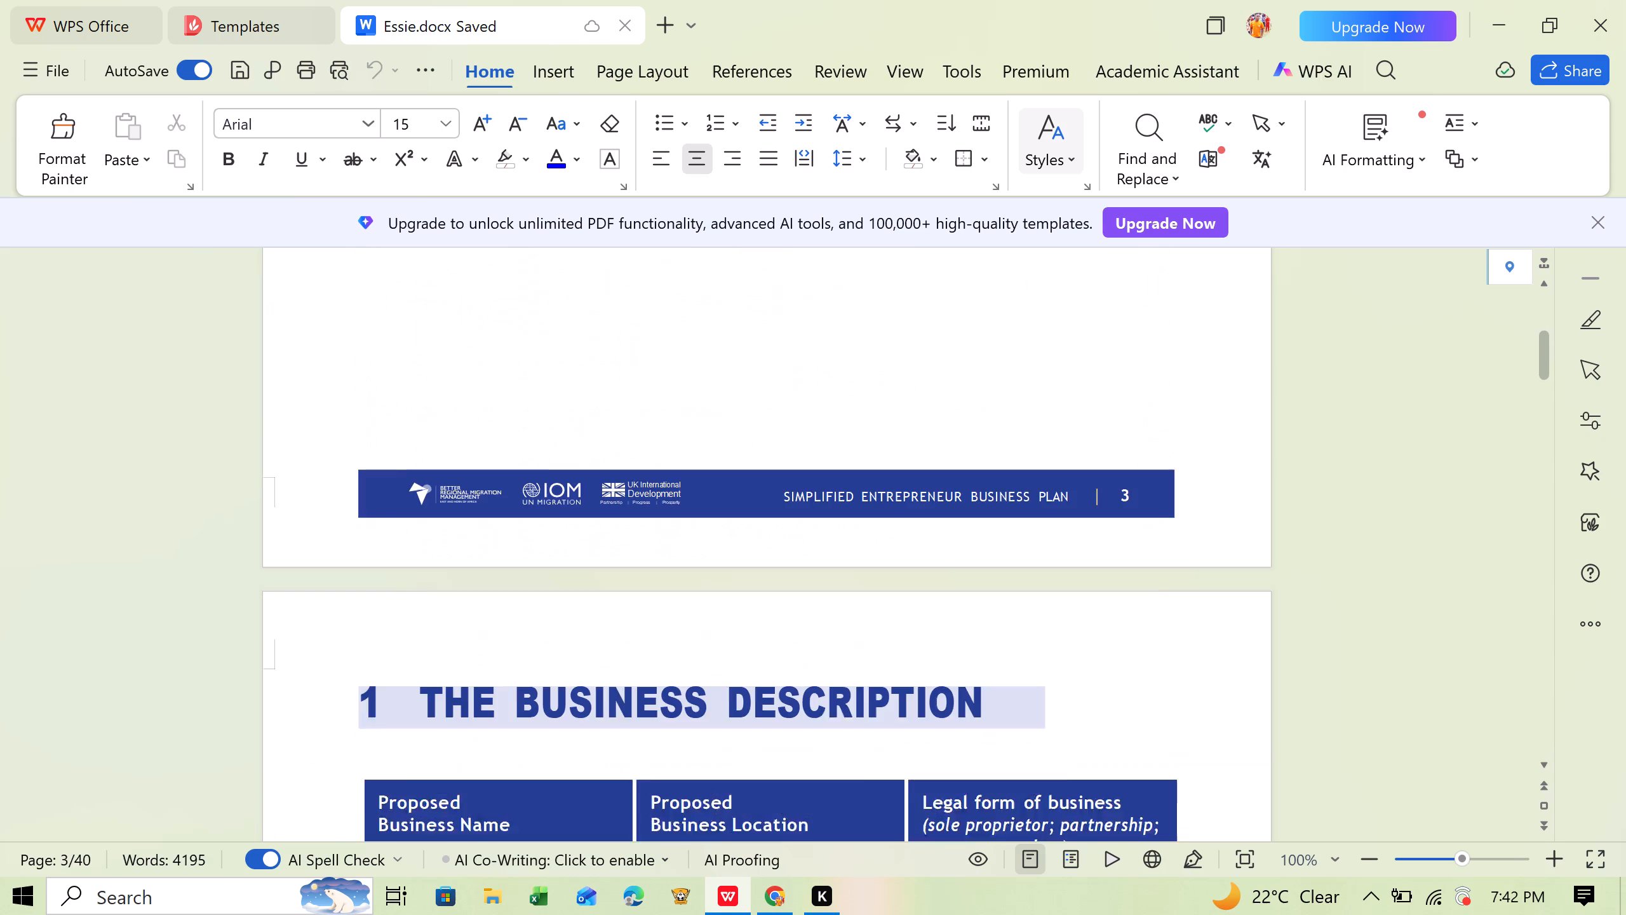
scroll(716, 712, "down", 18)
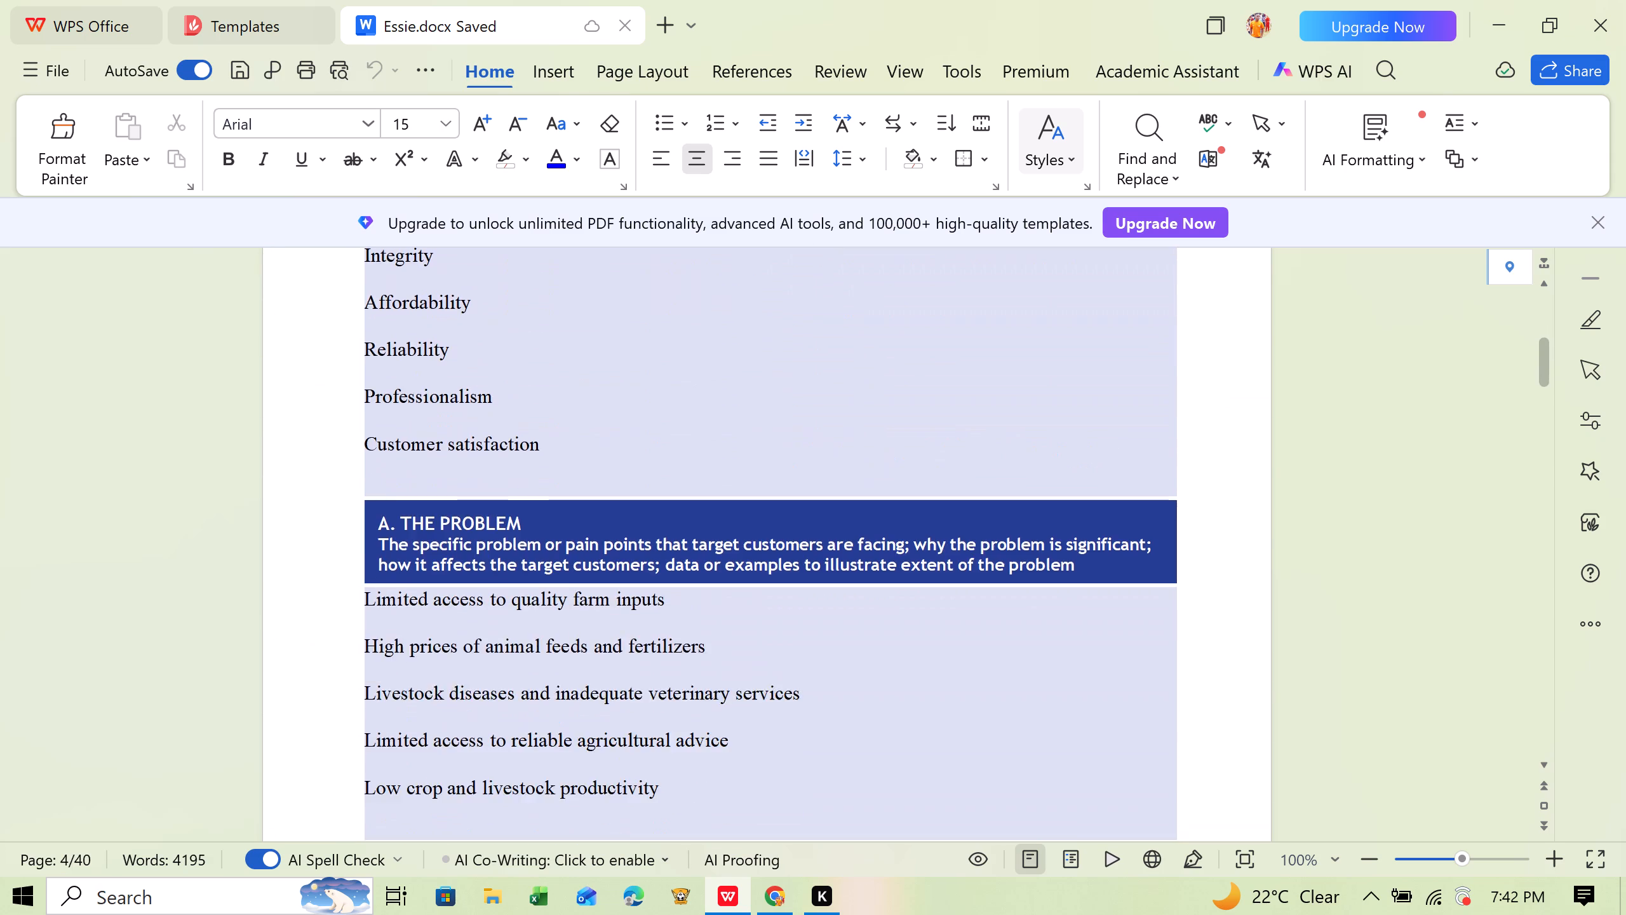
scroll(716, 712, "down", 20)
scroll(716, 712, "down", 2)
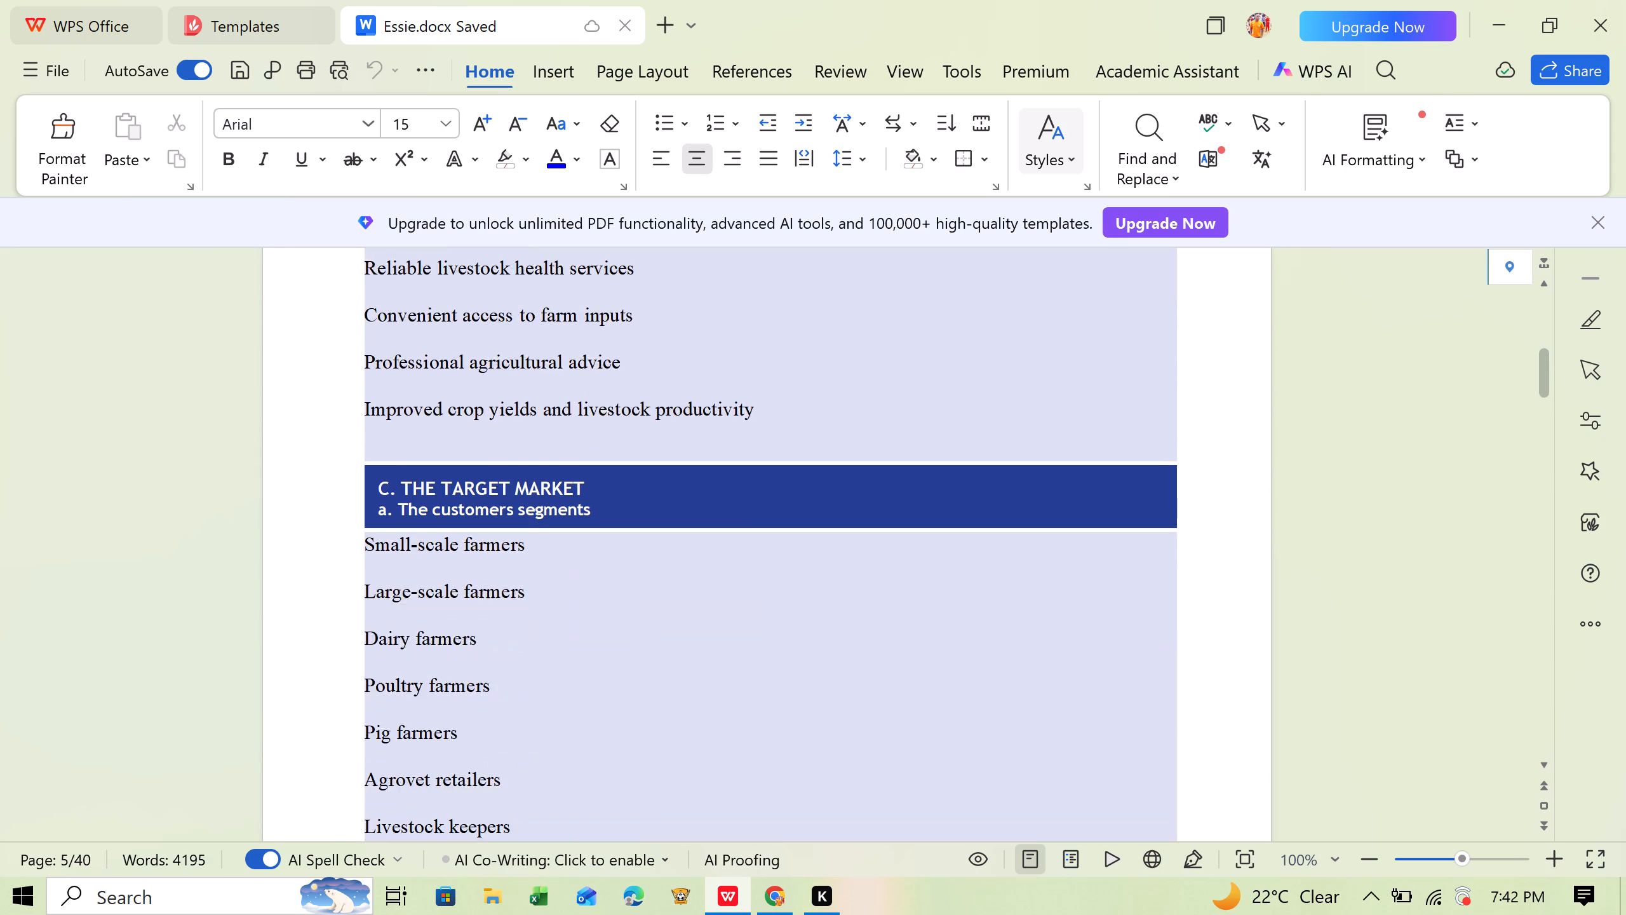
scroll(716, 712, "down", 17)
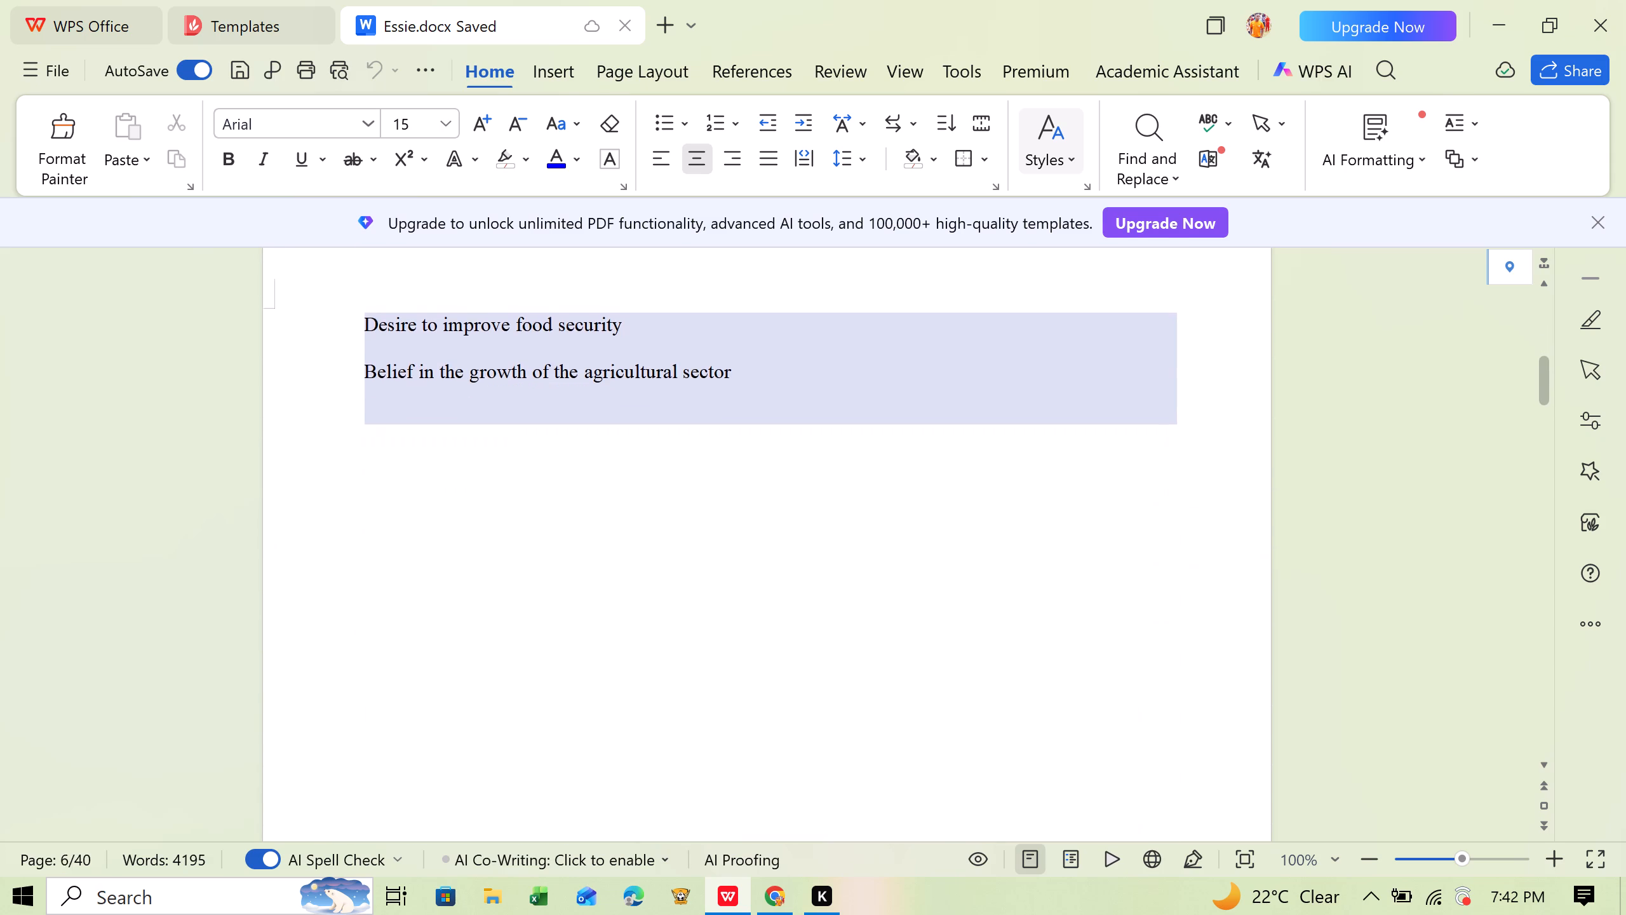
Review the filled-in Market Analysis and Marketing Plan sections, from the industry trends through pricing, place and promotion.
scroll(716, 708, "down", 20)
scroll(716, 708, "down", 3)
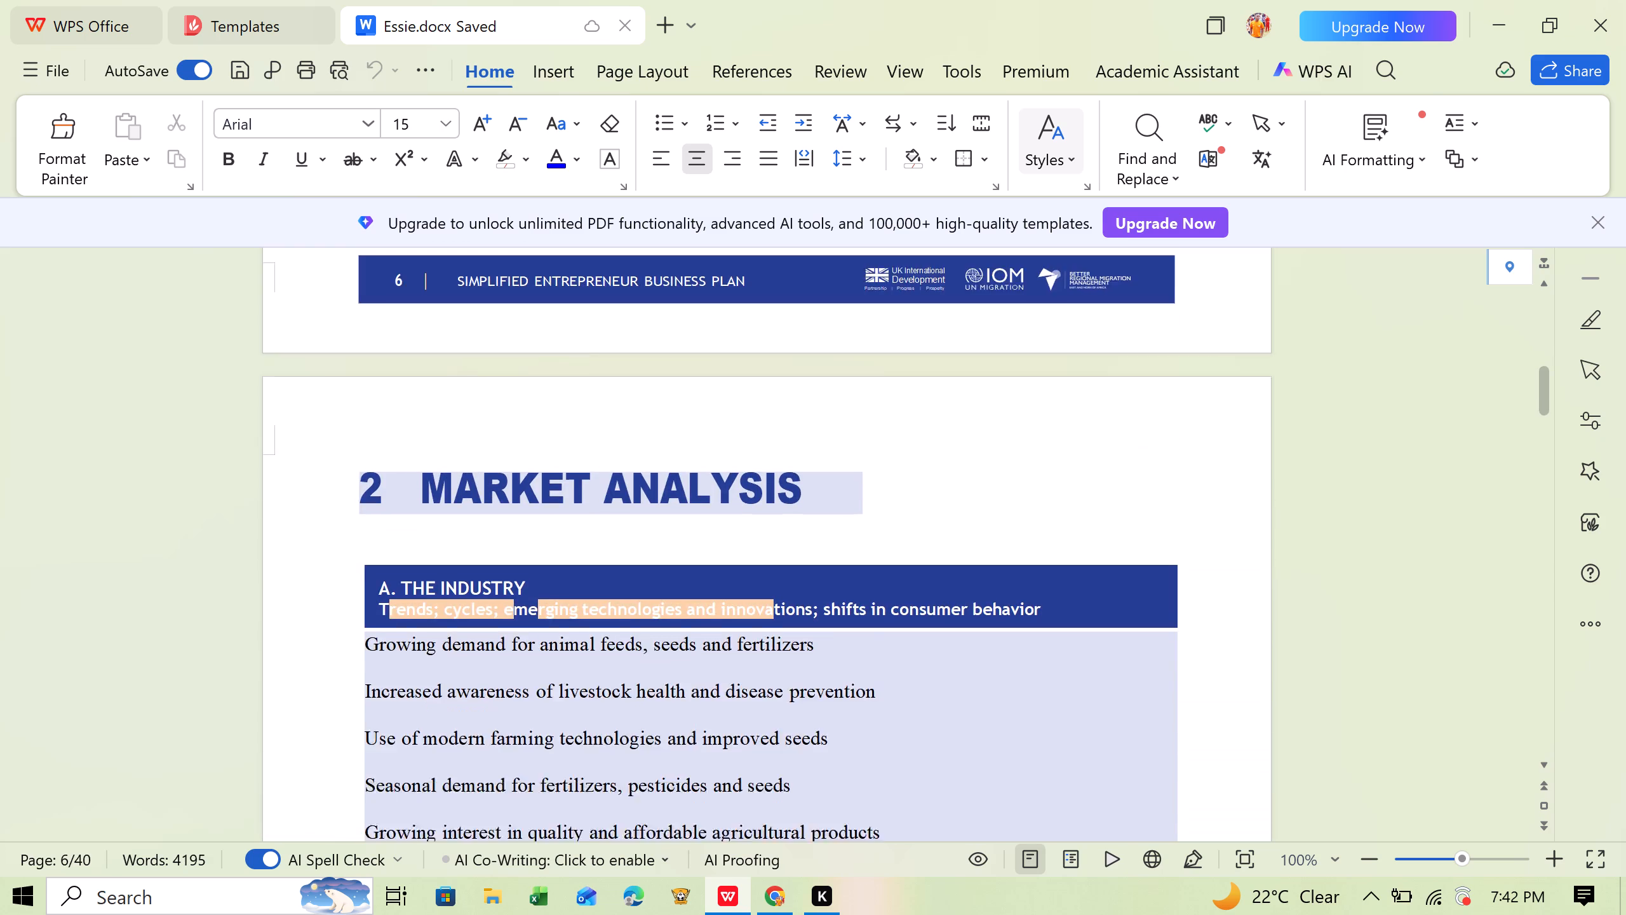
scroll(716, 708, "down", 16)
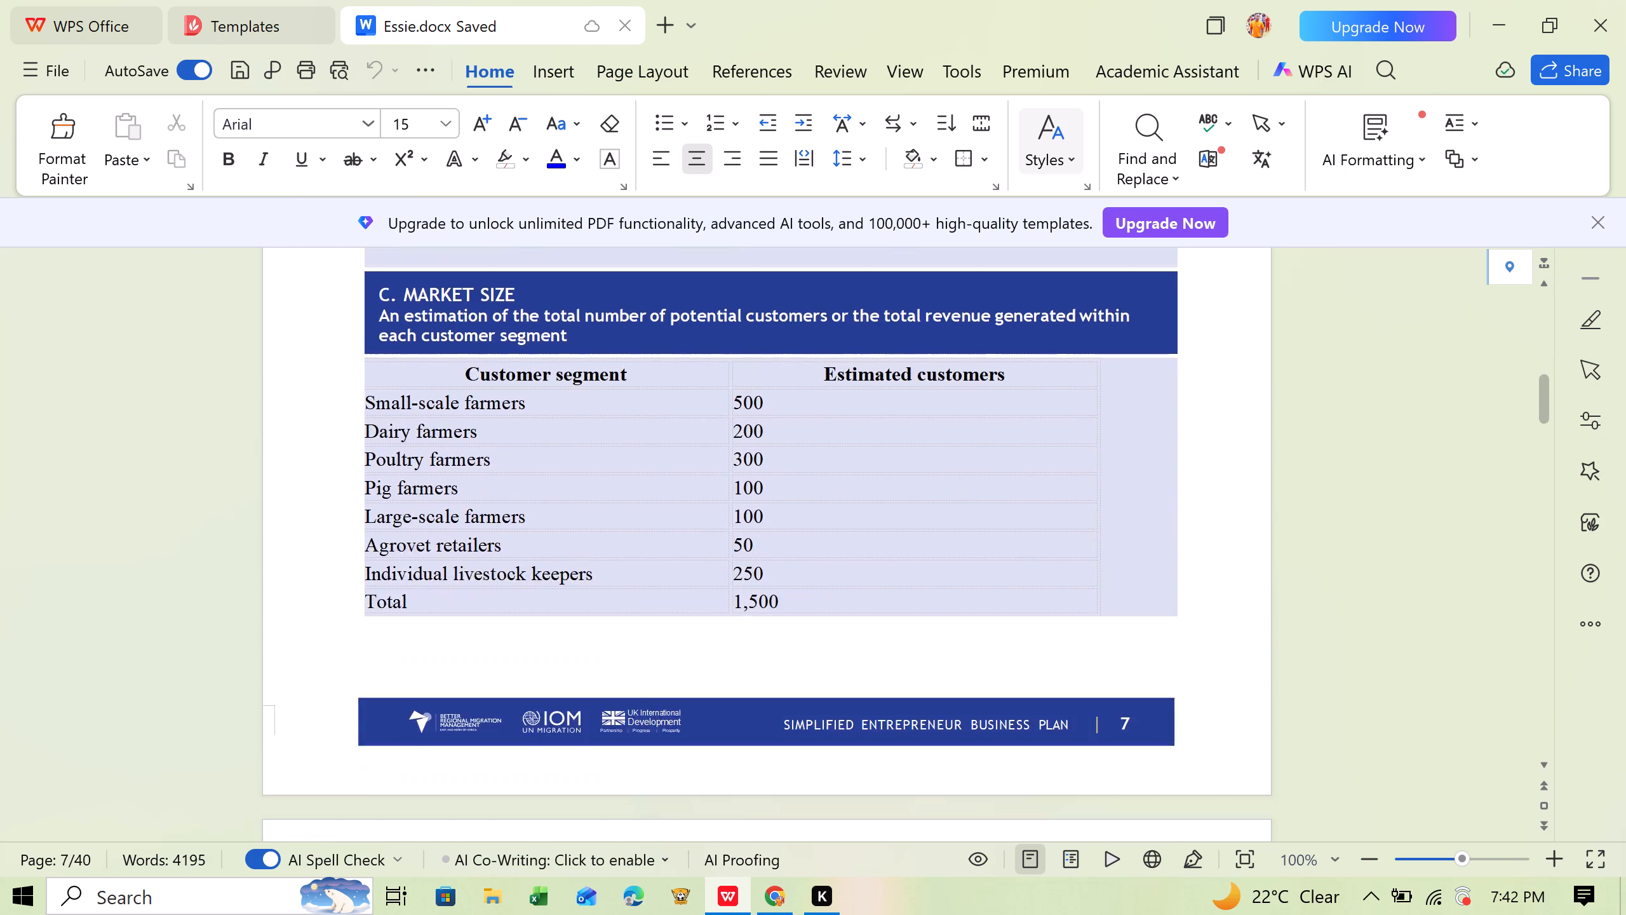
scroll(716, 708, "down", 18)
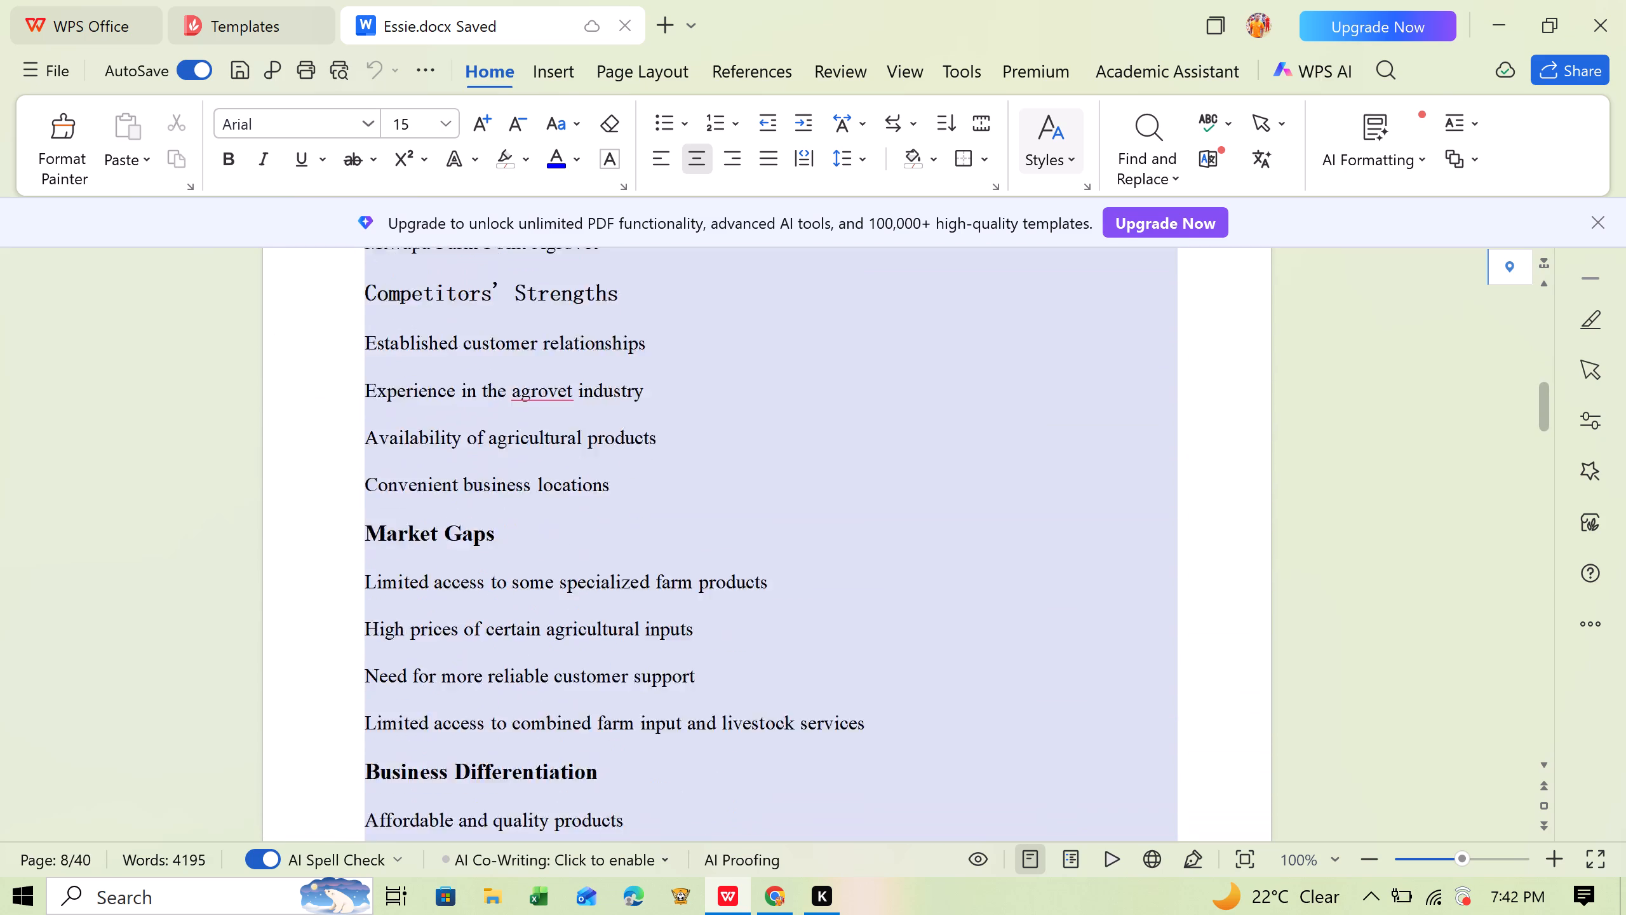
scroll(716, 708, "down", 20)
scroll(716, 708, "down", 3)
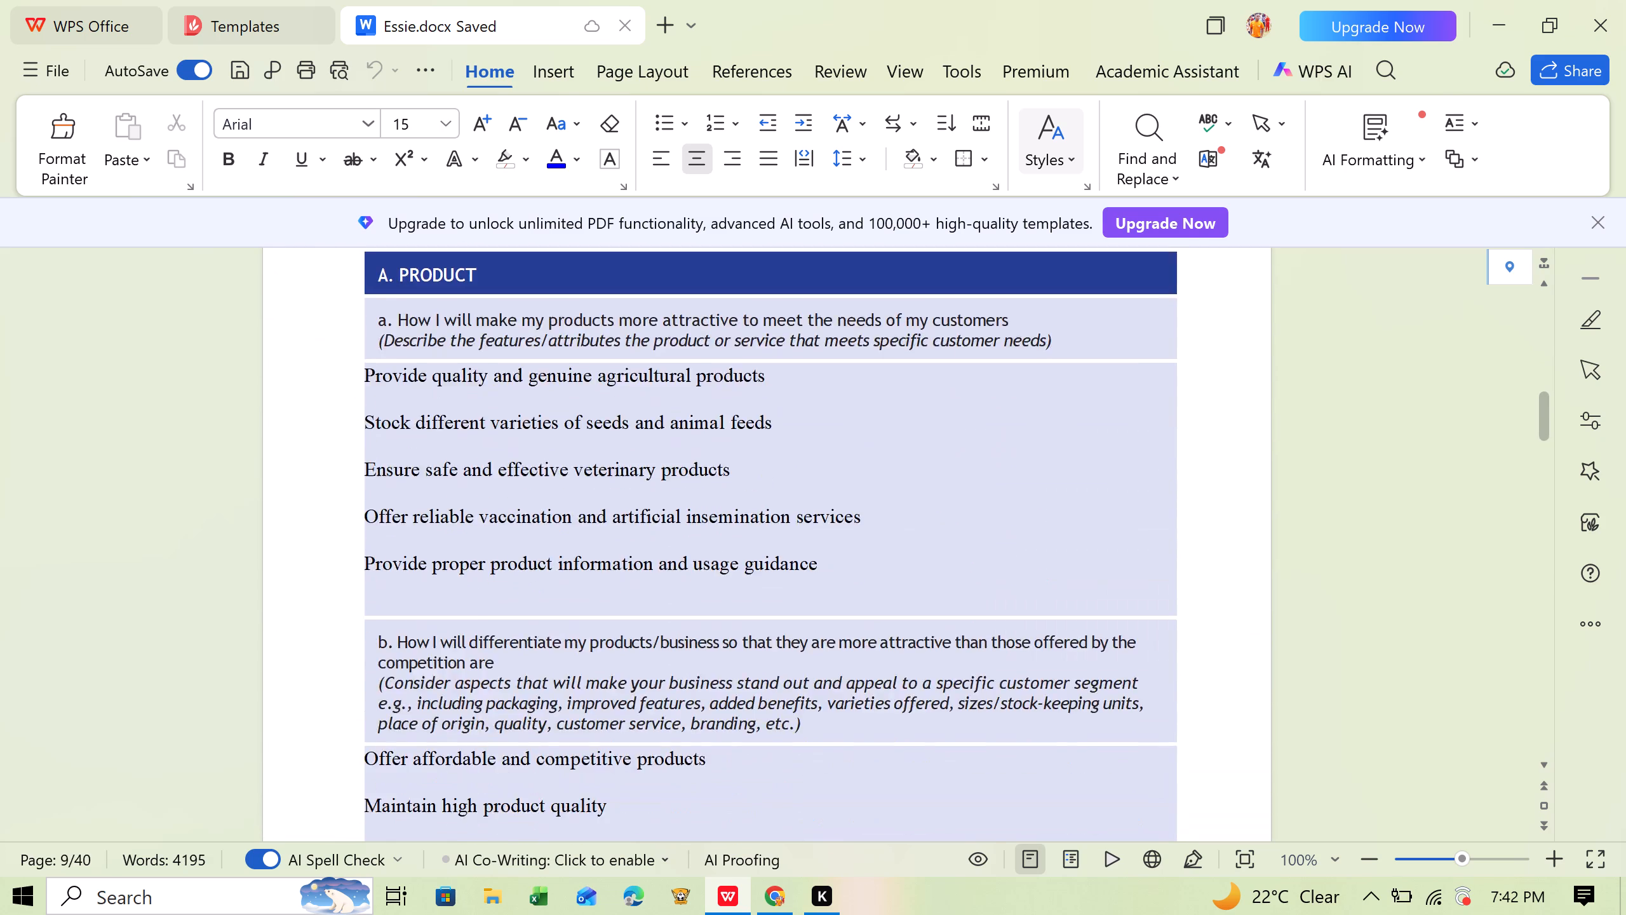
scroll(716, 708, "down", 20)
scroll(716, 708, "down", 2)
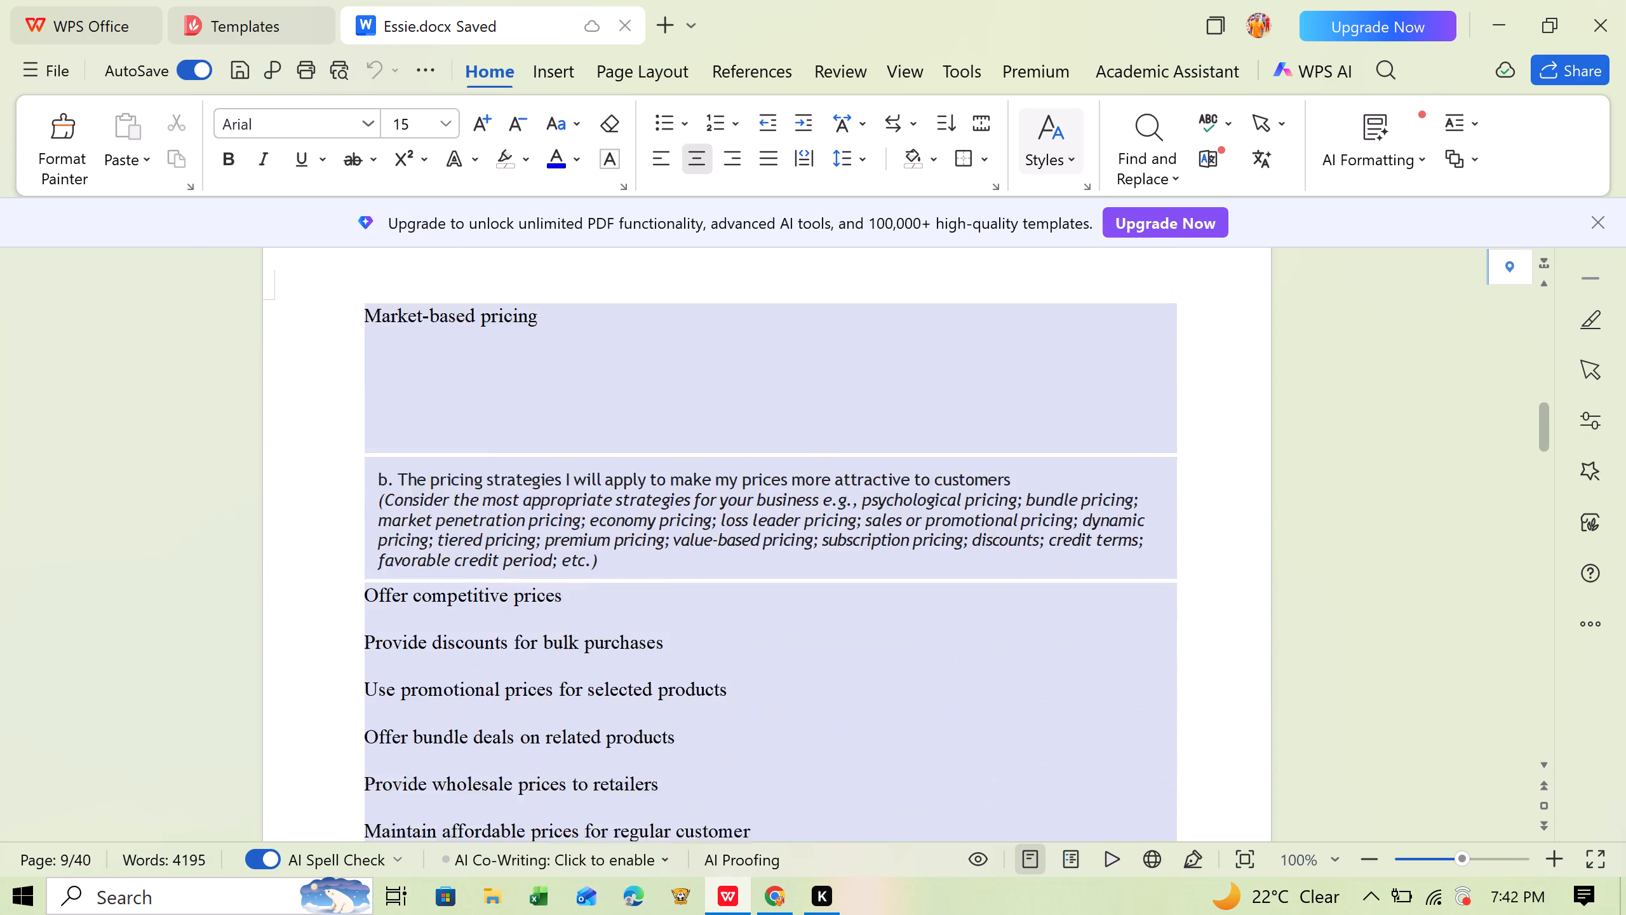
scroll(716, 708, "down", 18)
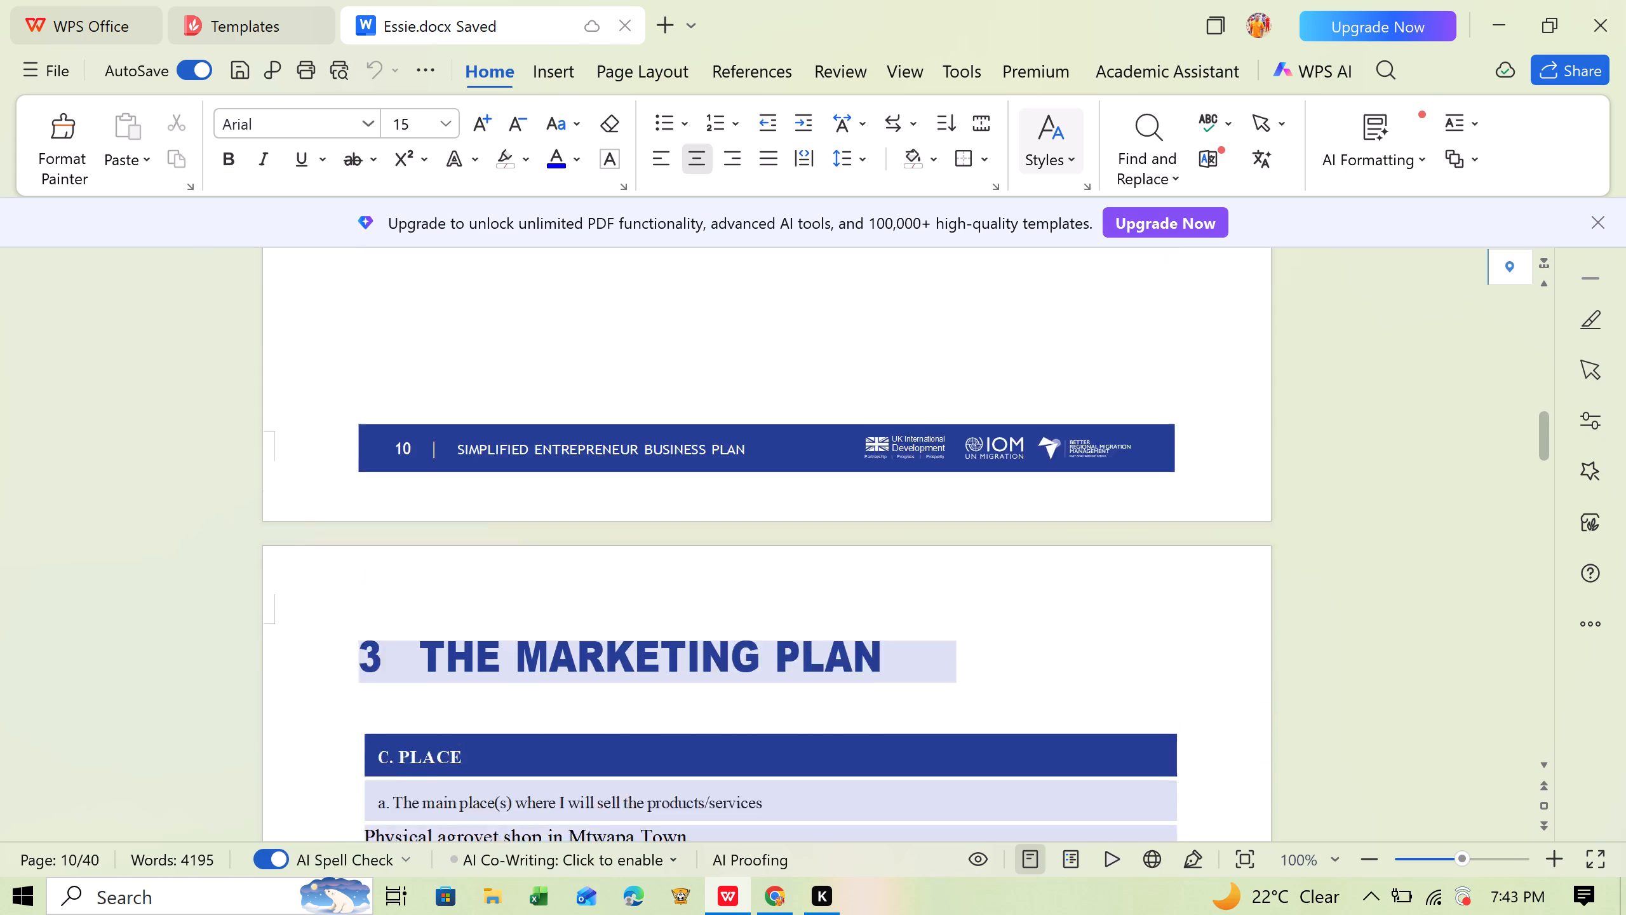
scroll(716, 708, "down", 18)
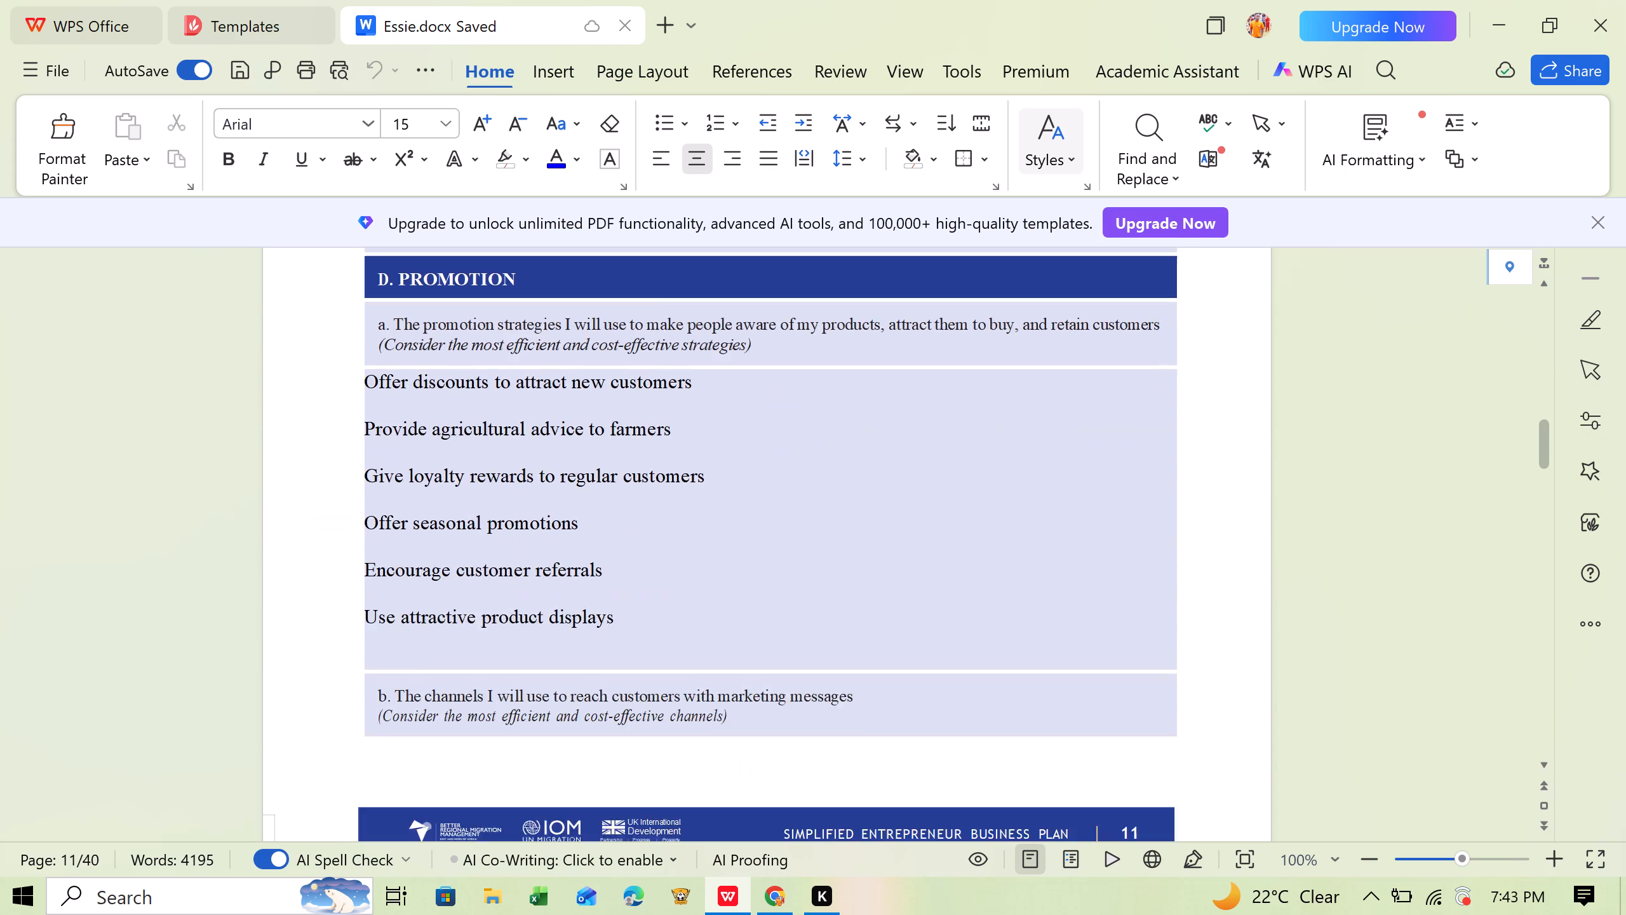
scroll(716, 708, "down", 20)
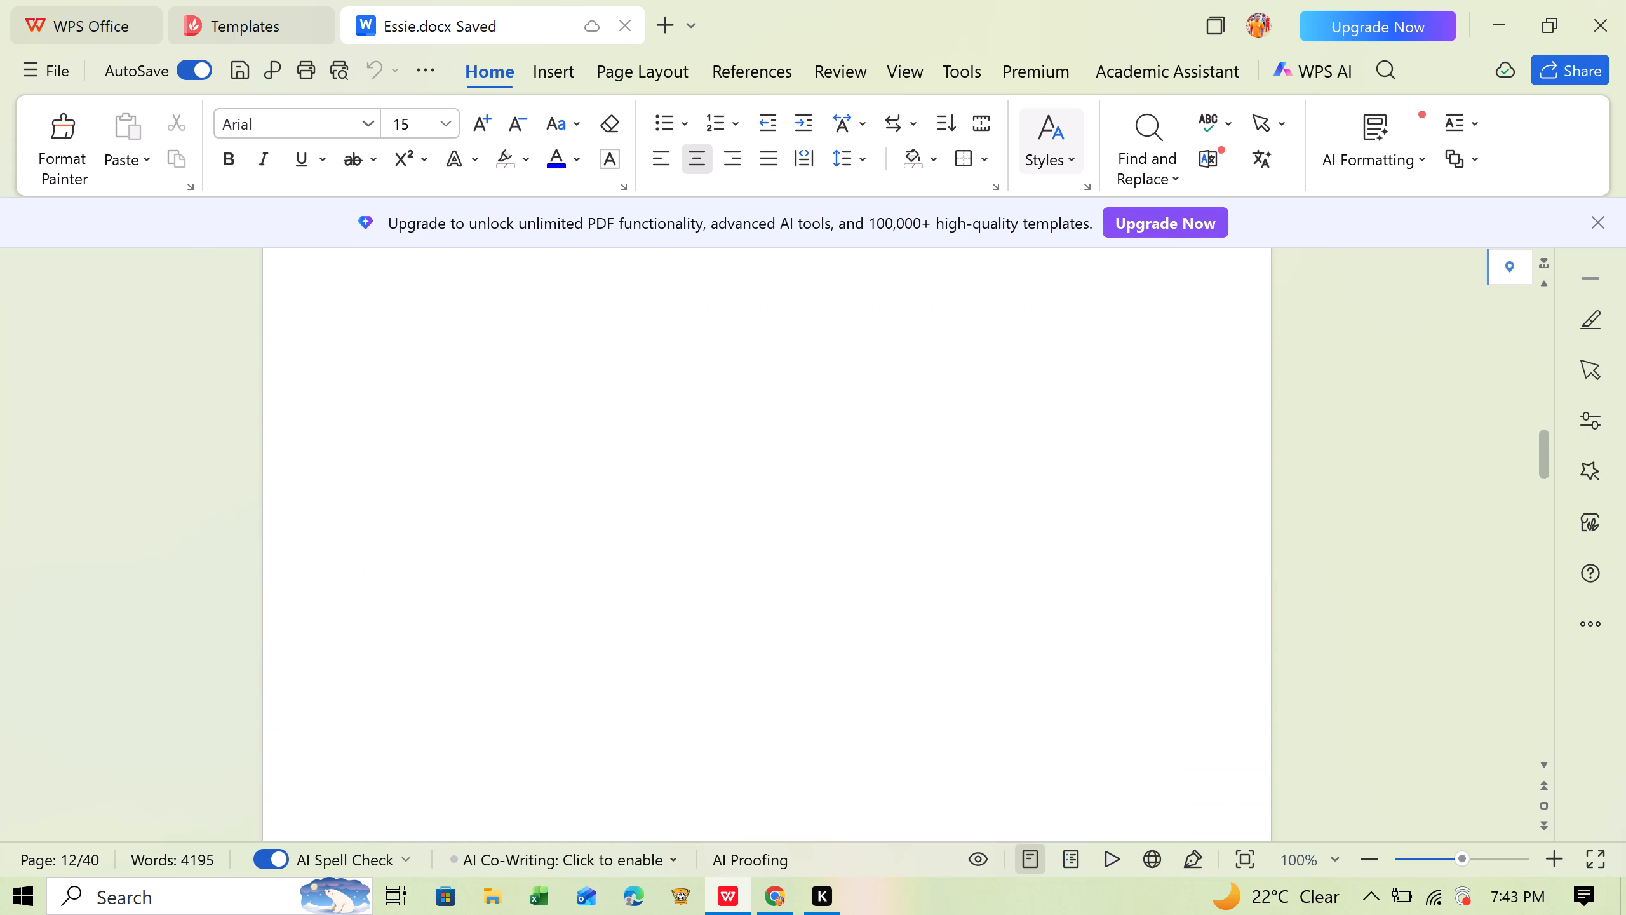
Review the Staffing Plan section, checking the staff roles table, the organizational chart and the key personnel table.
scroll(716, 708, "down", 18)
scroll(716, 708, "down", 4)
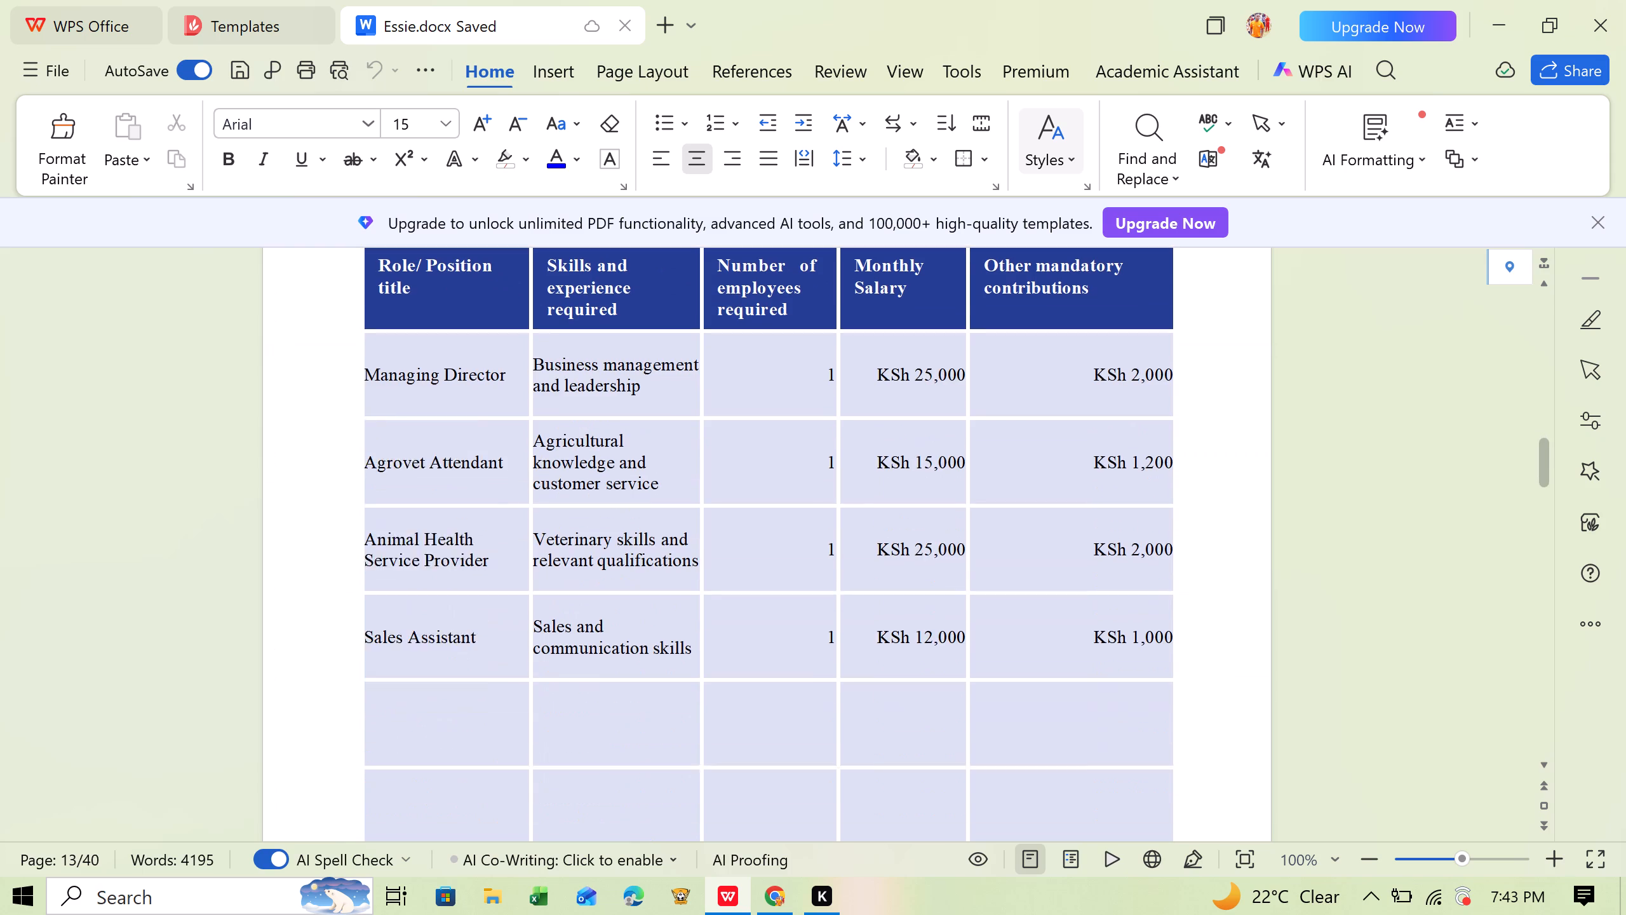
scroll(716, 708, "down", 20)
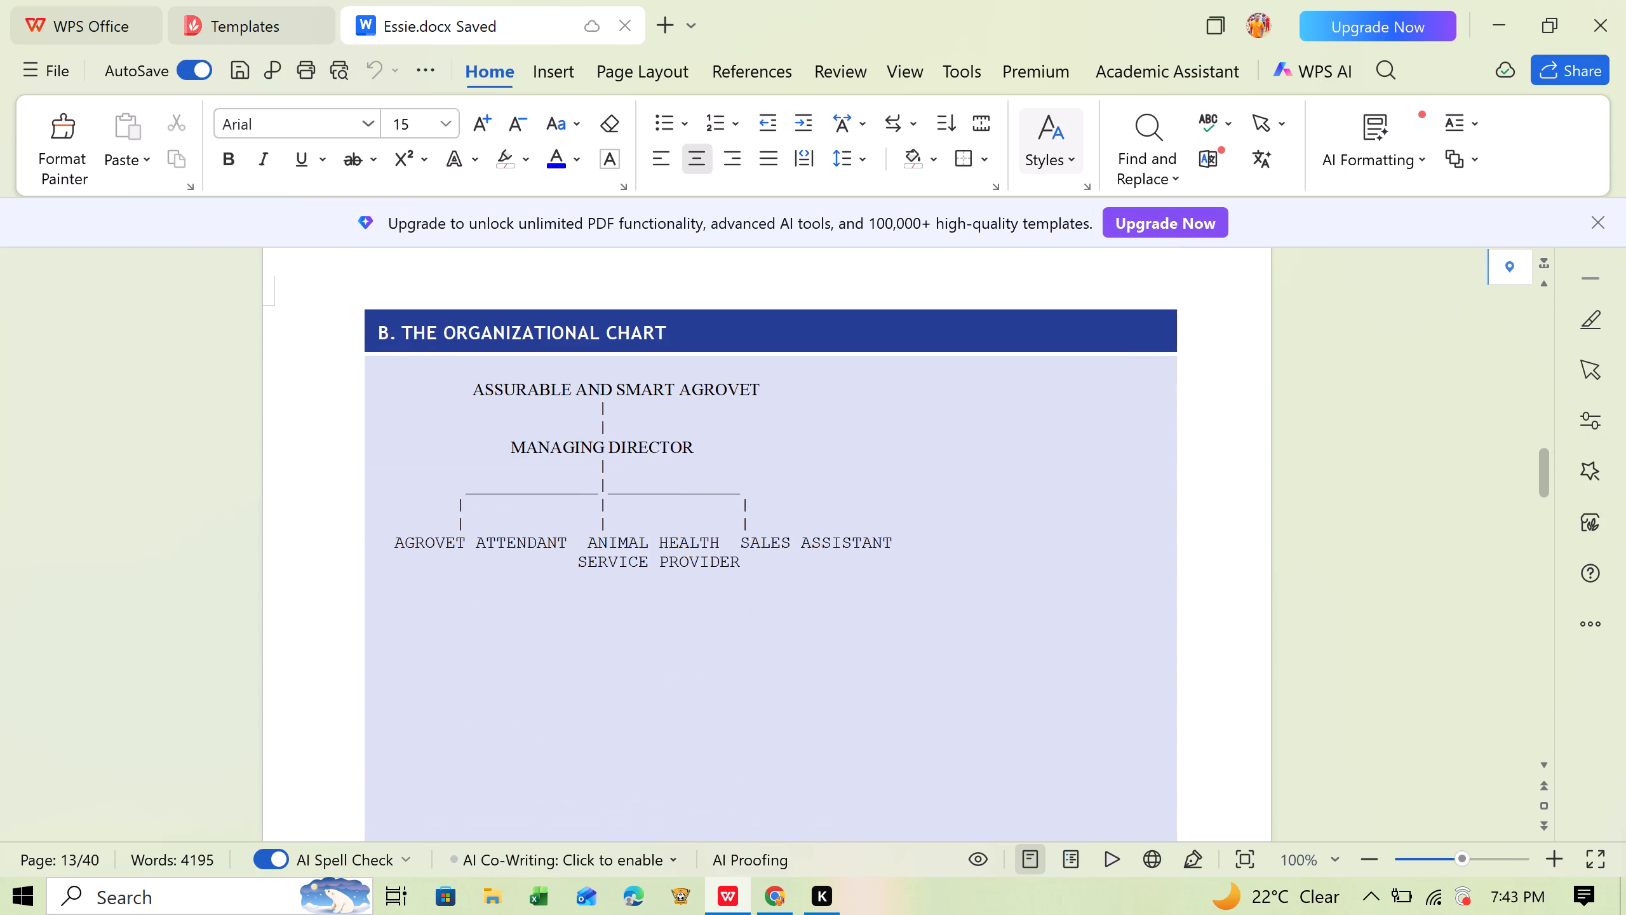
scroll(716, 708, "down", 12)
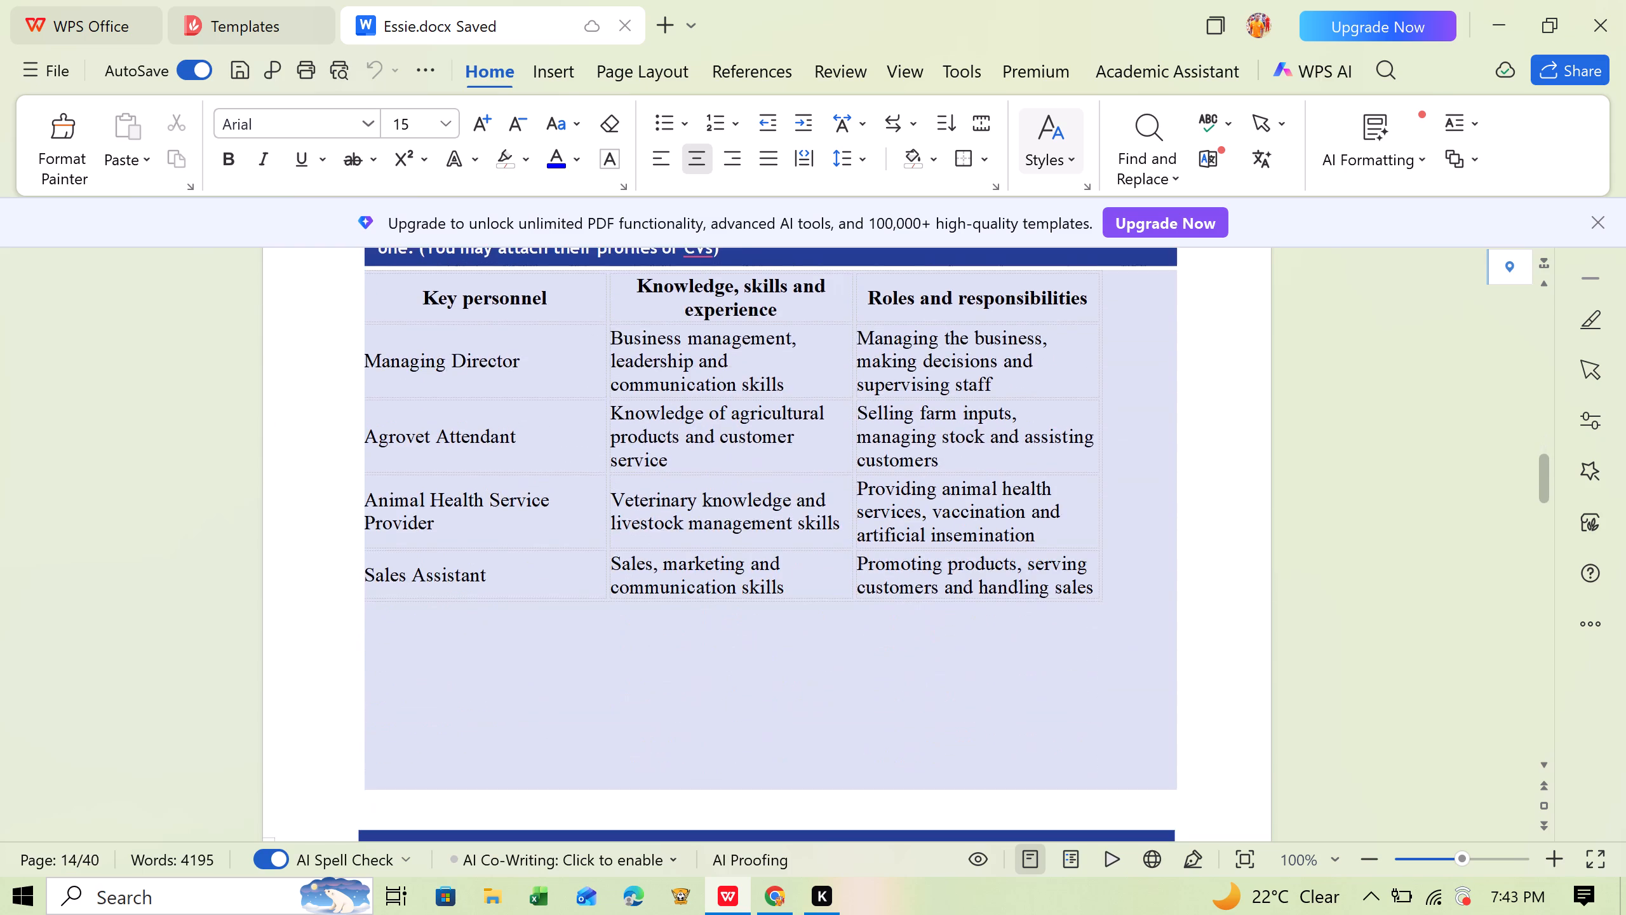
scroll(716, 708, "down", 12)
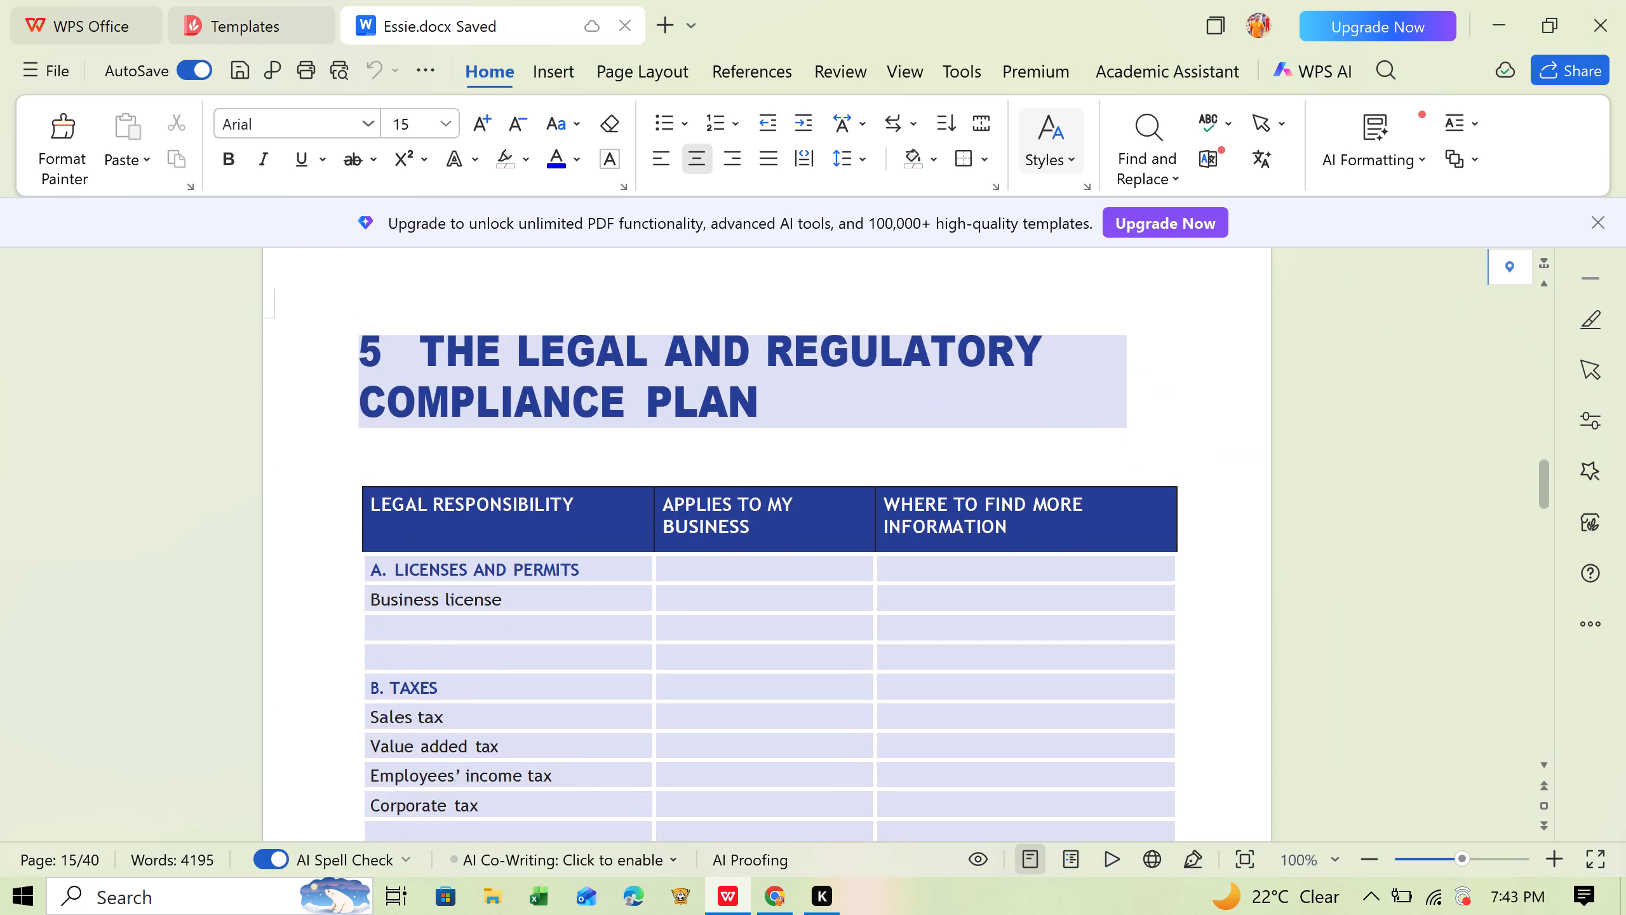
scroll(716, 708, "down", 3)
scroll(716, 708, "up", 16)
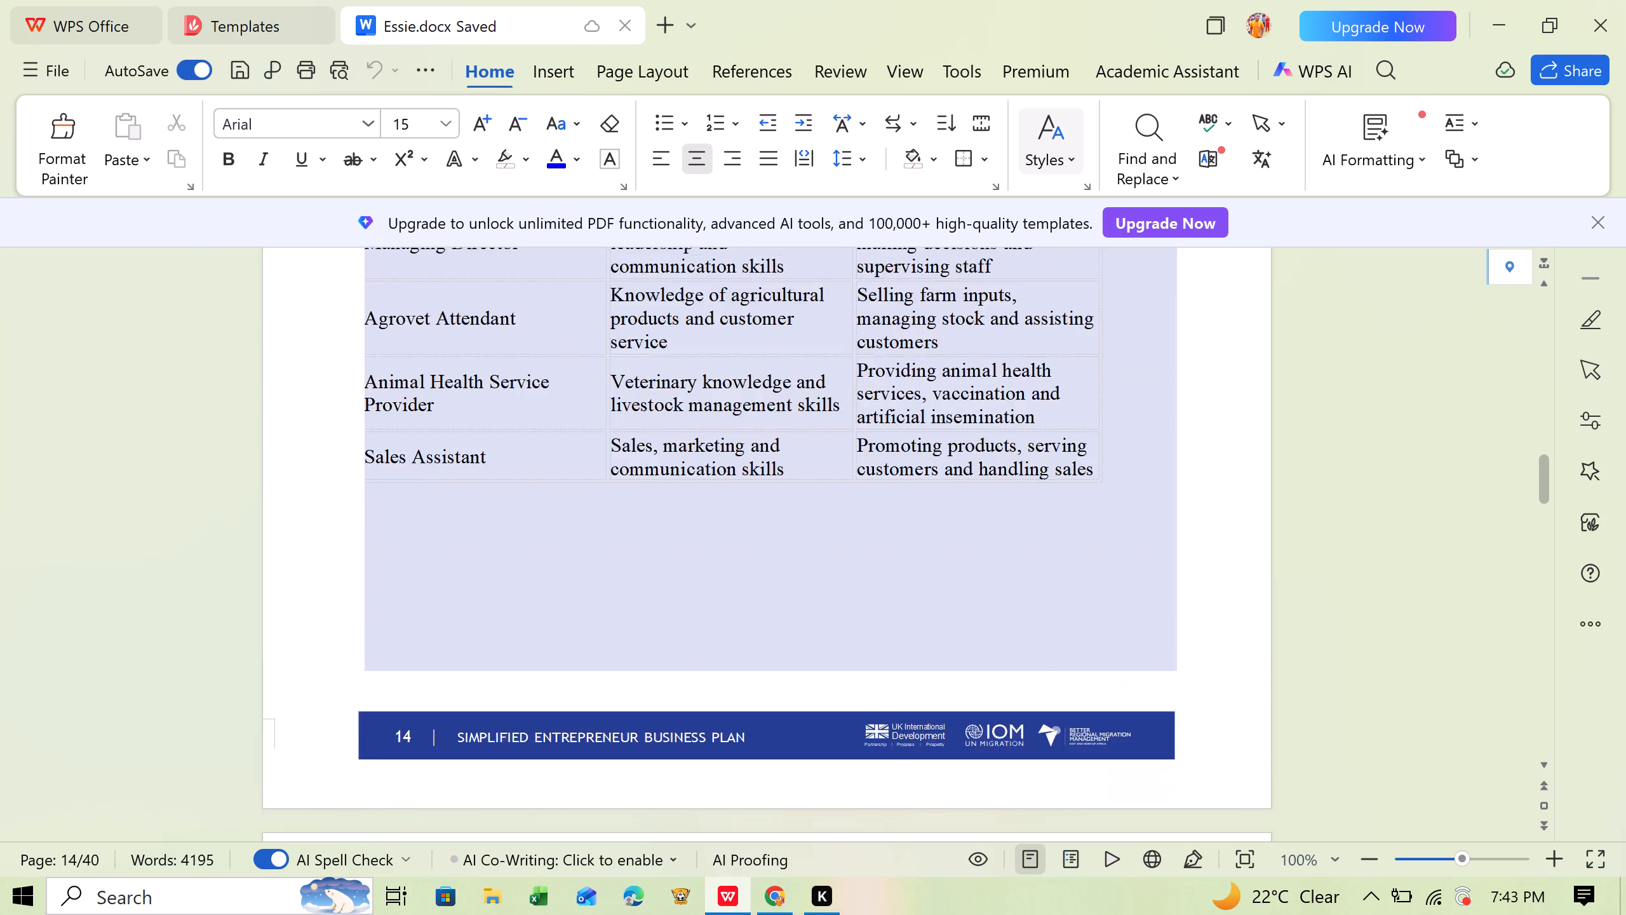
scroll(716, 708, "up", 16)
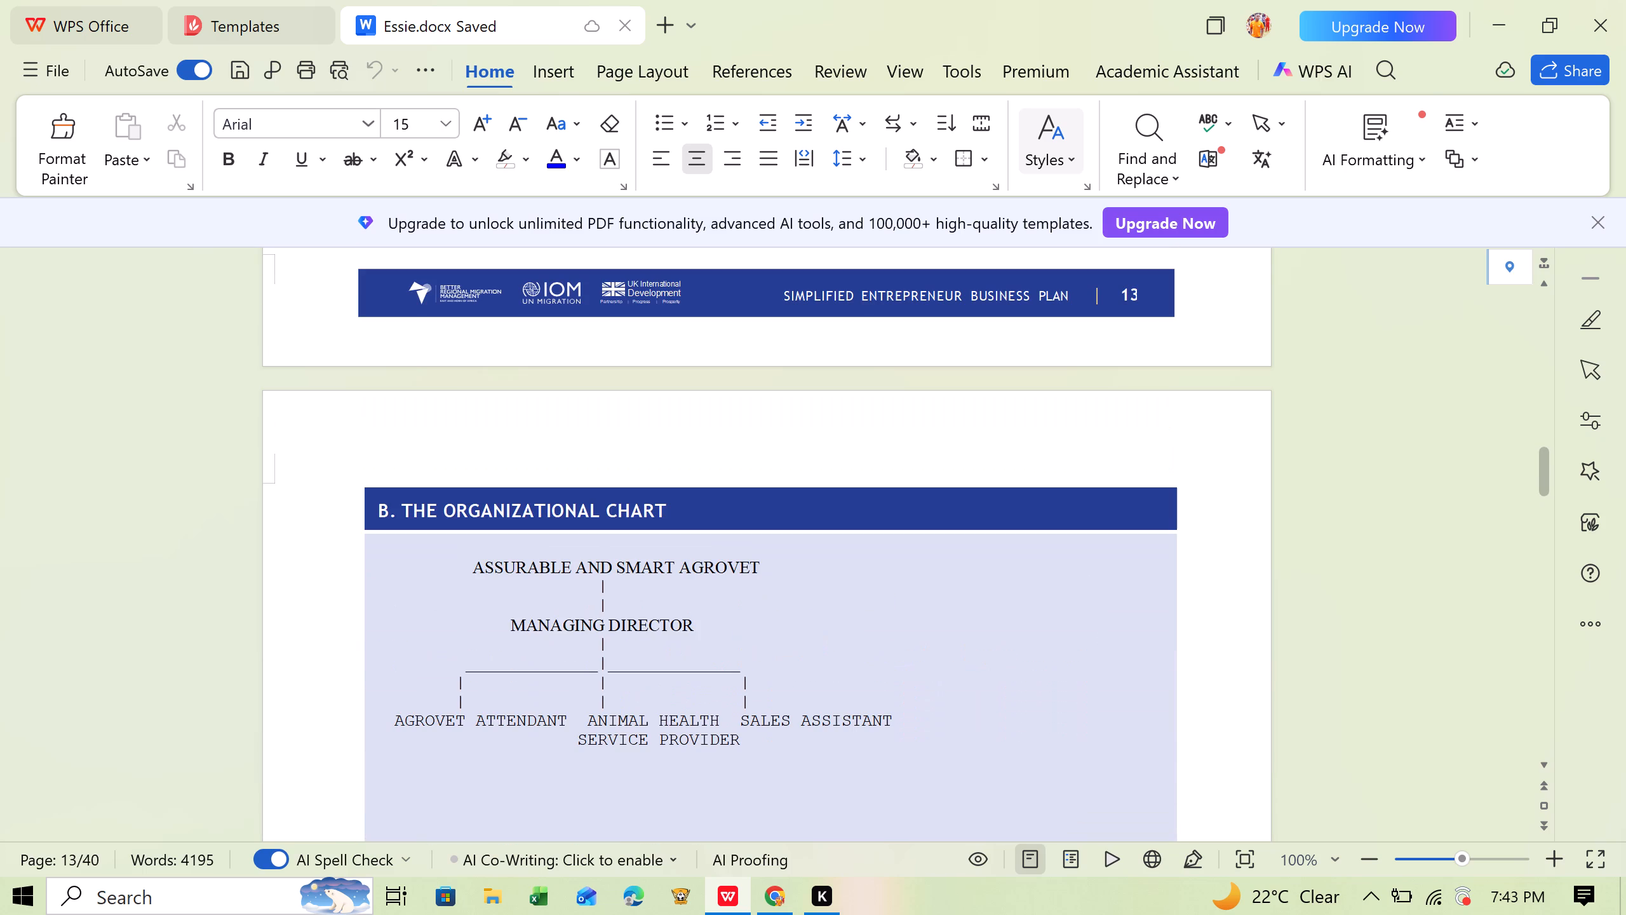
scroll(713, 714, "down", 16)
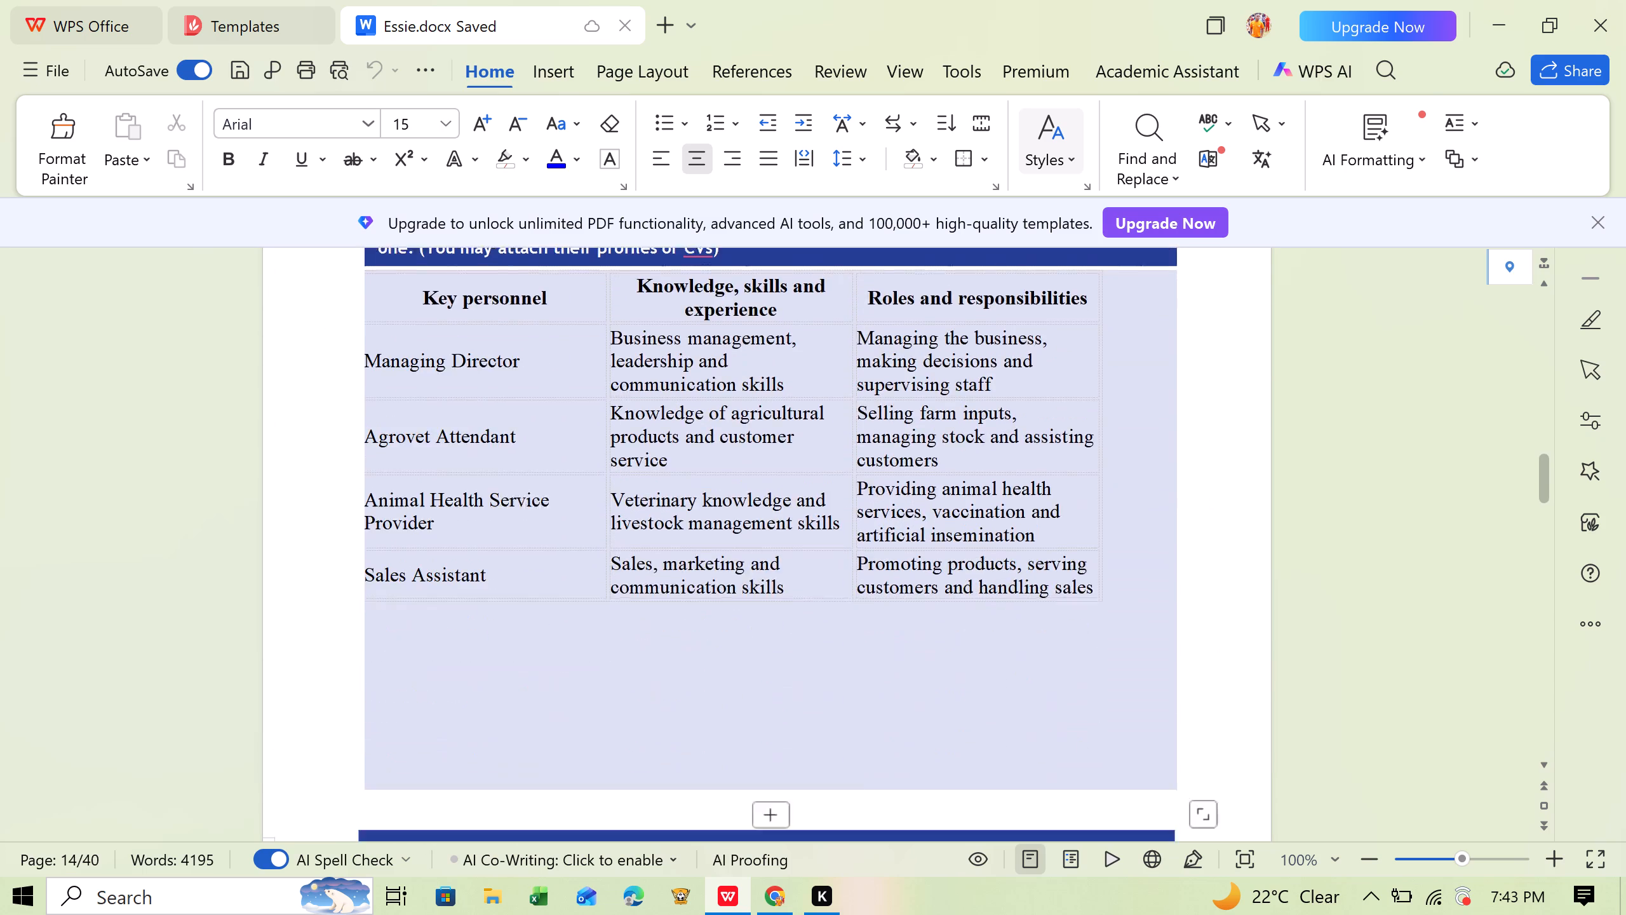
scroll(713, 714, "down", 17)
scroll(713, 714, "up", 6)
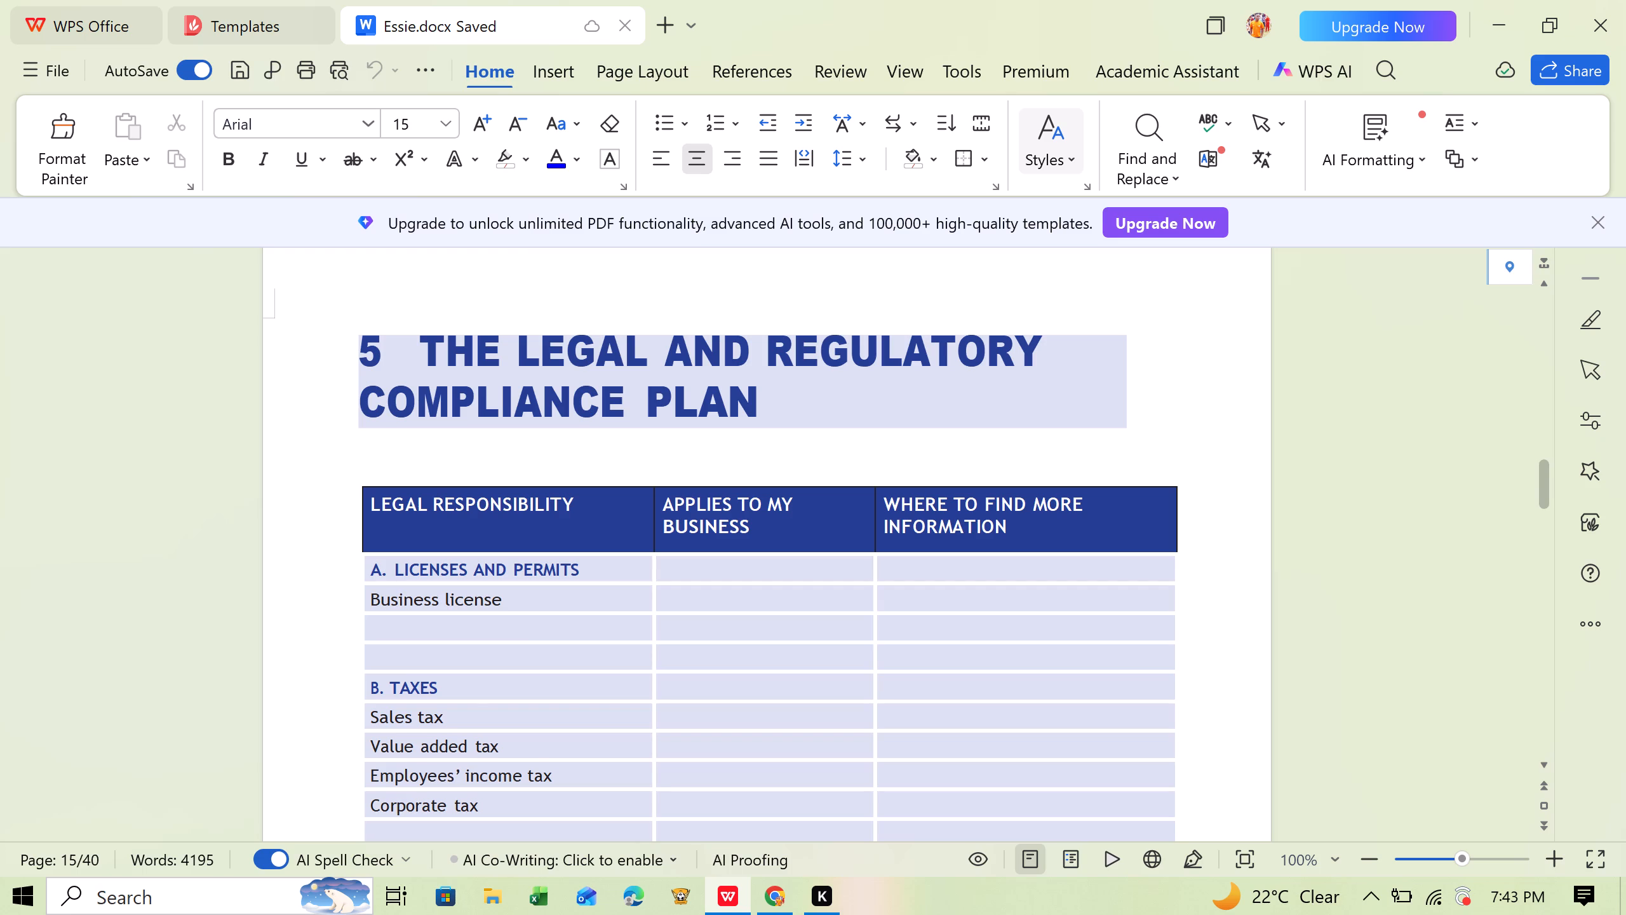
Examine the Legal and Regulatory Compliance Plan table, from Licenses and Permits through Taxes, Employees, Insurance and Others, for entries to complete.
scroll(713, 714, "down", 7)
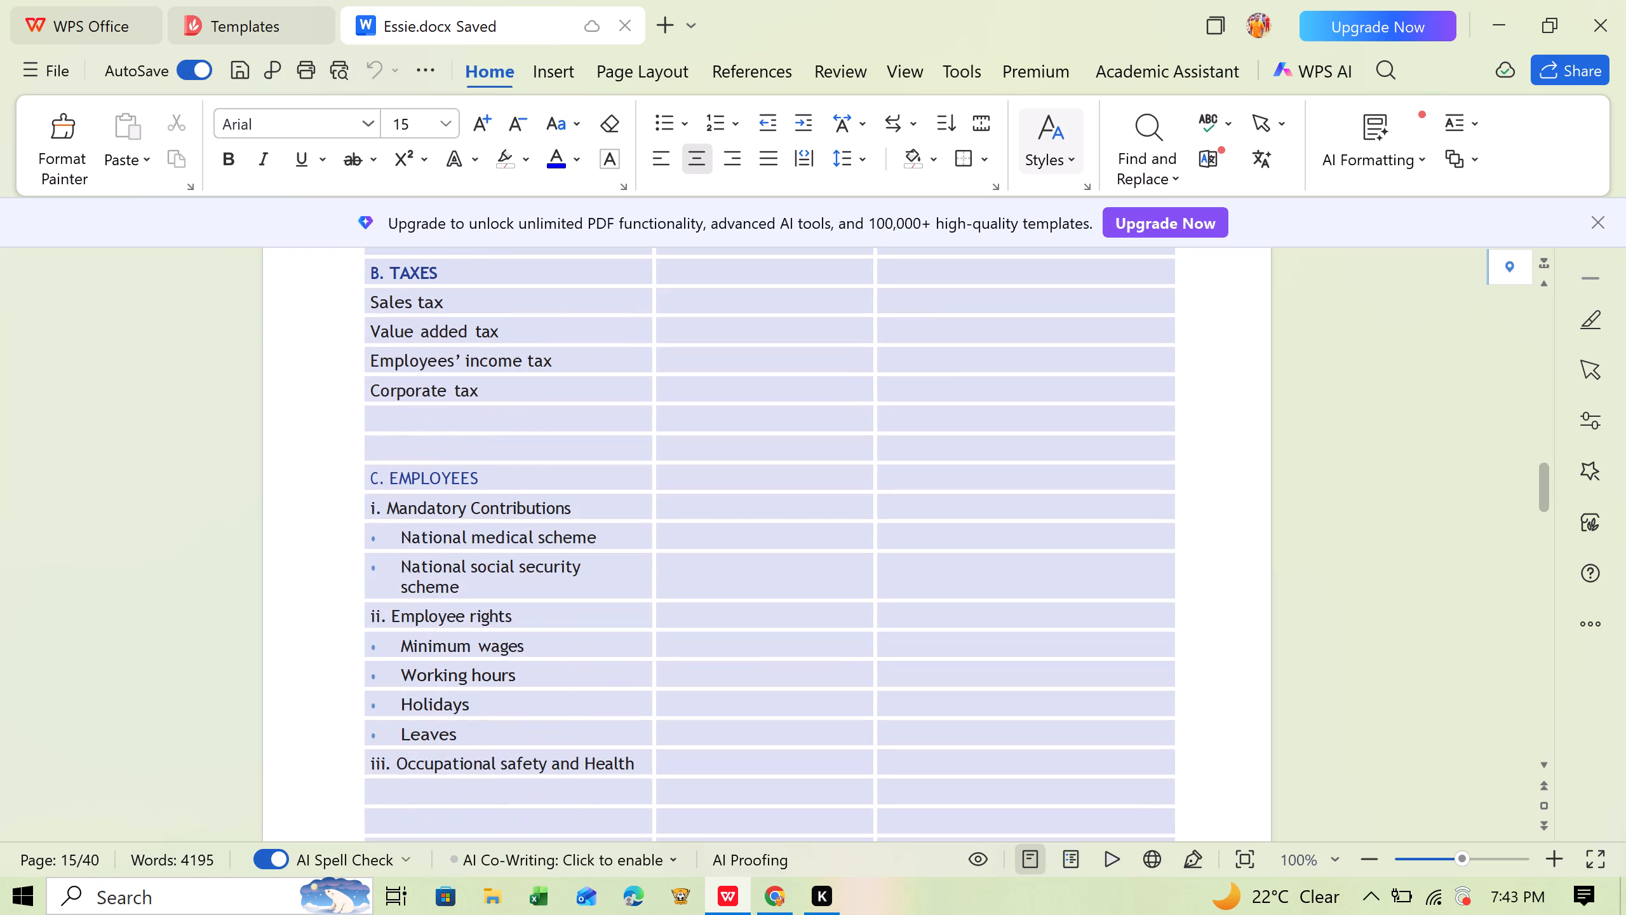
scroll(713, 714, "down", 6)
scroll(713, 714, "up", 1)
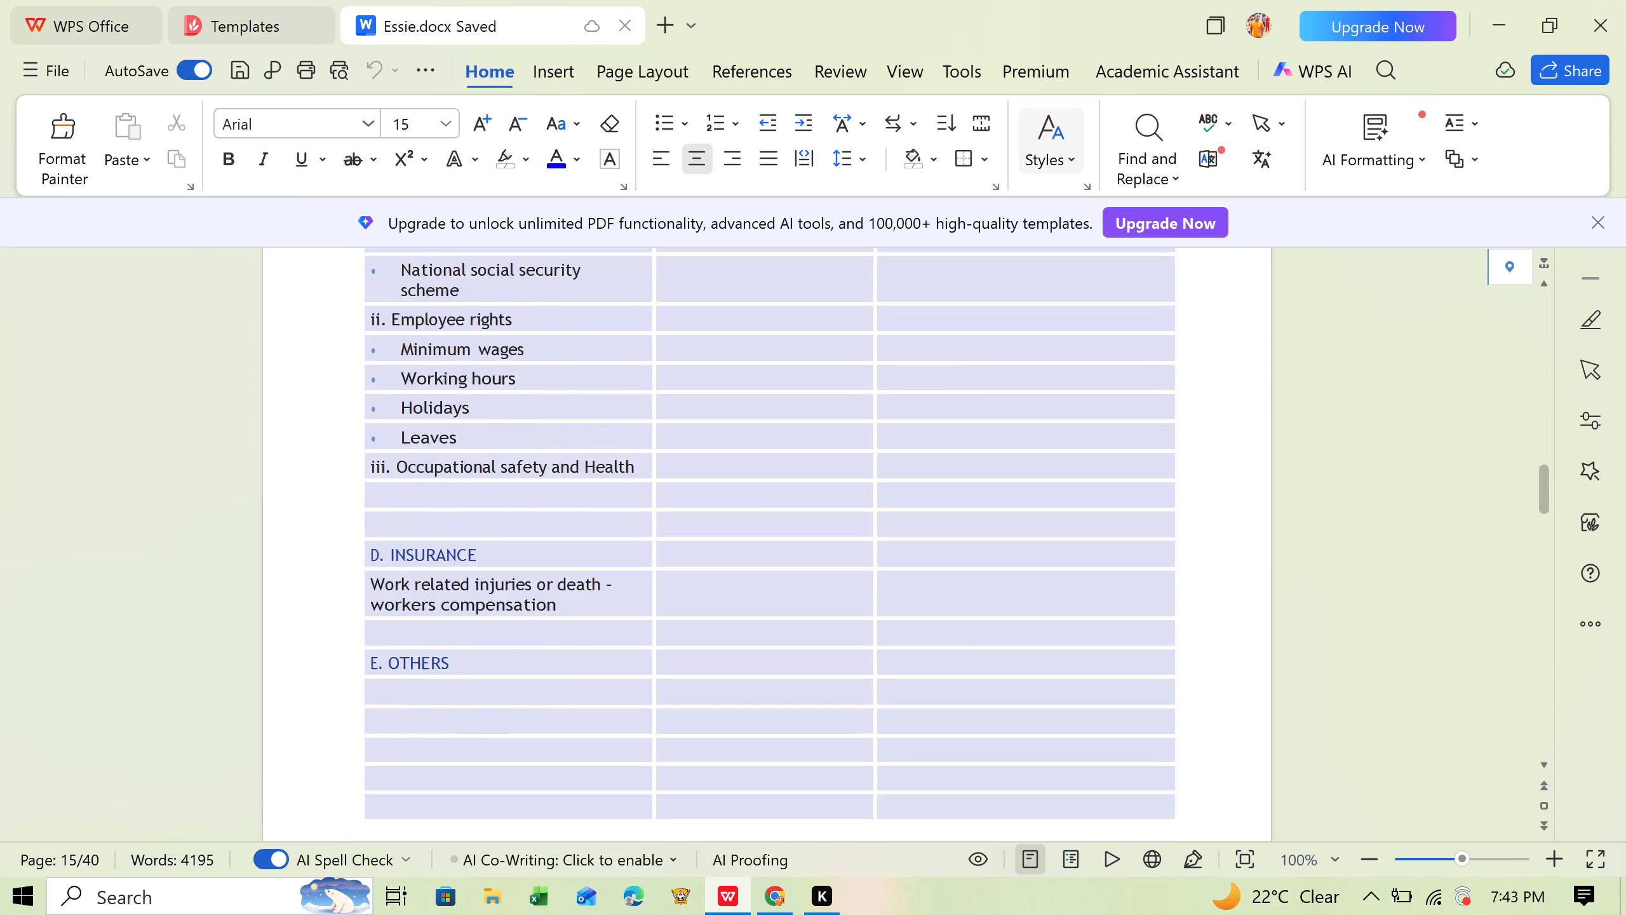
scroll(713, 714, "up", 9)
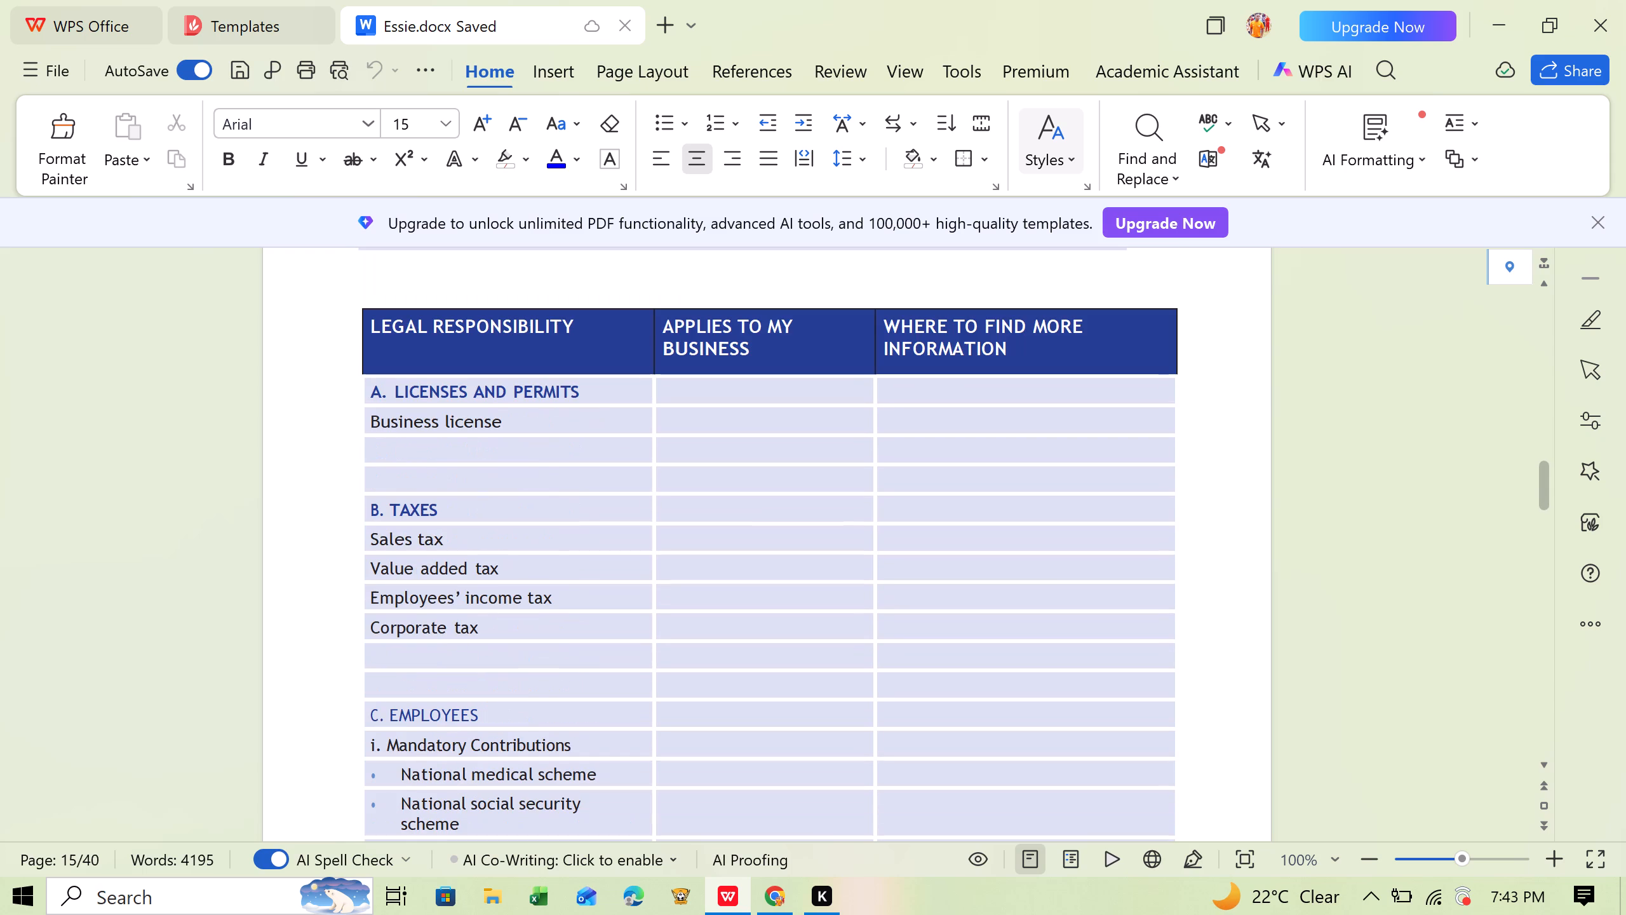
scroll(713, 714, "up", 1)
scroll(713, 714, "down", 2)
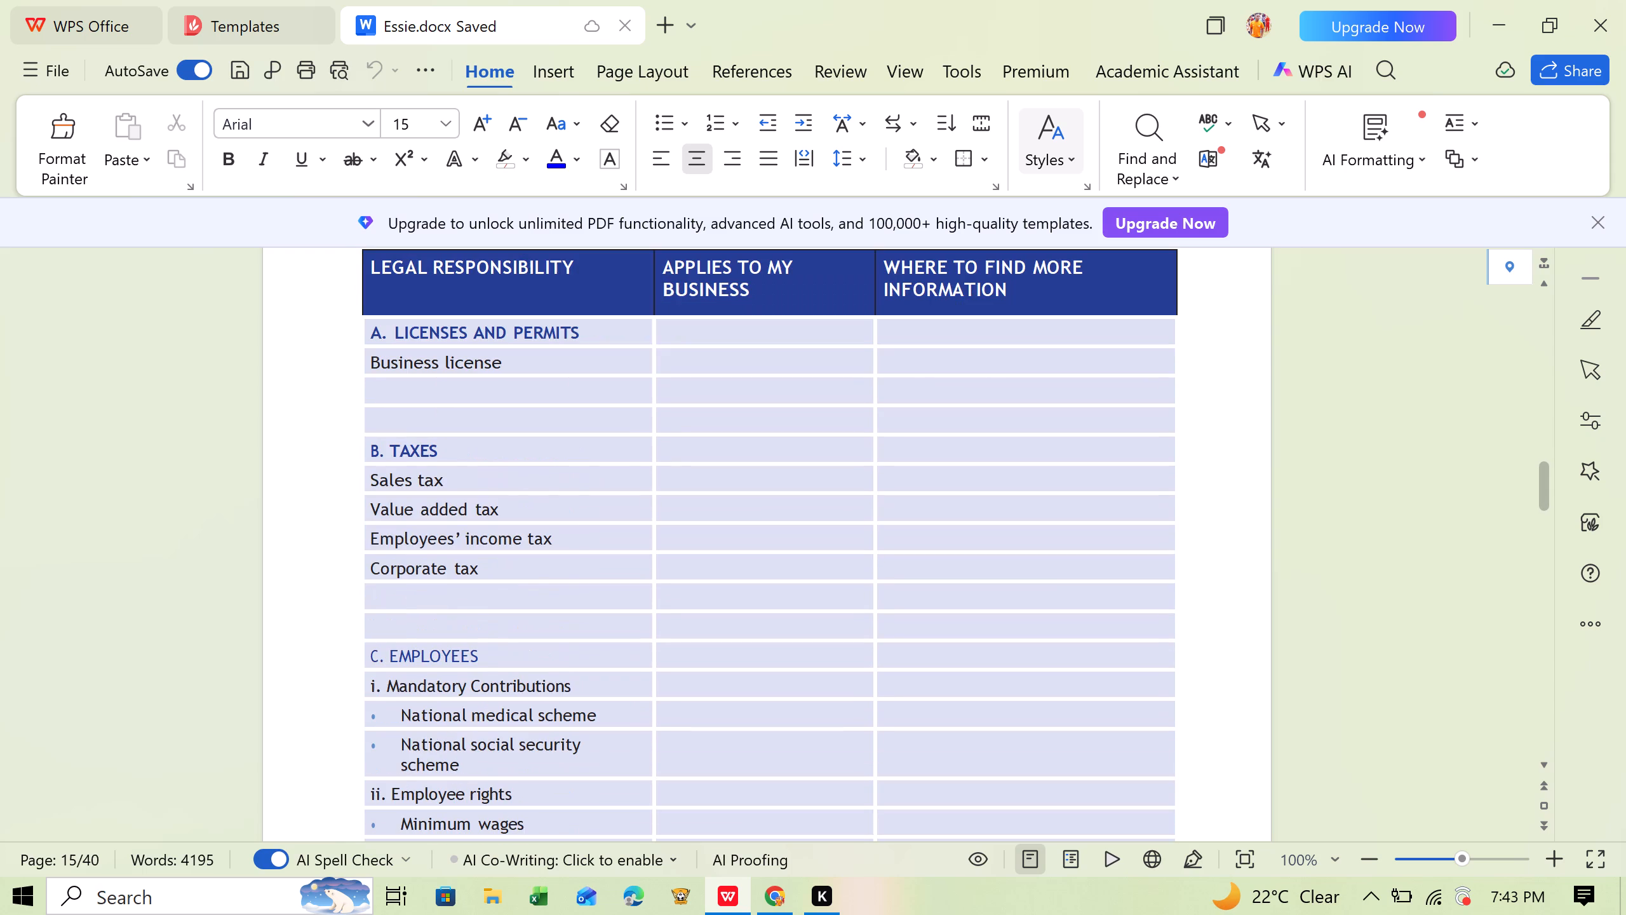
scroll(713, 714, "down", 4)
scroll(713, 714, "up", 3)
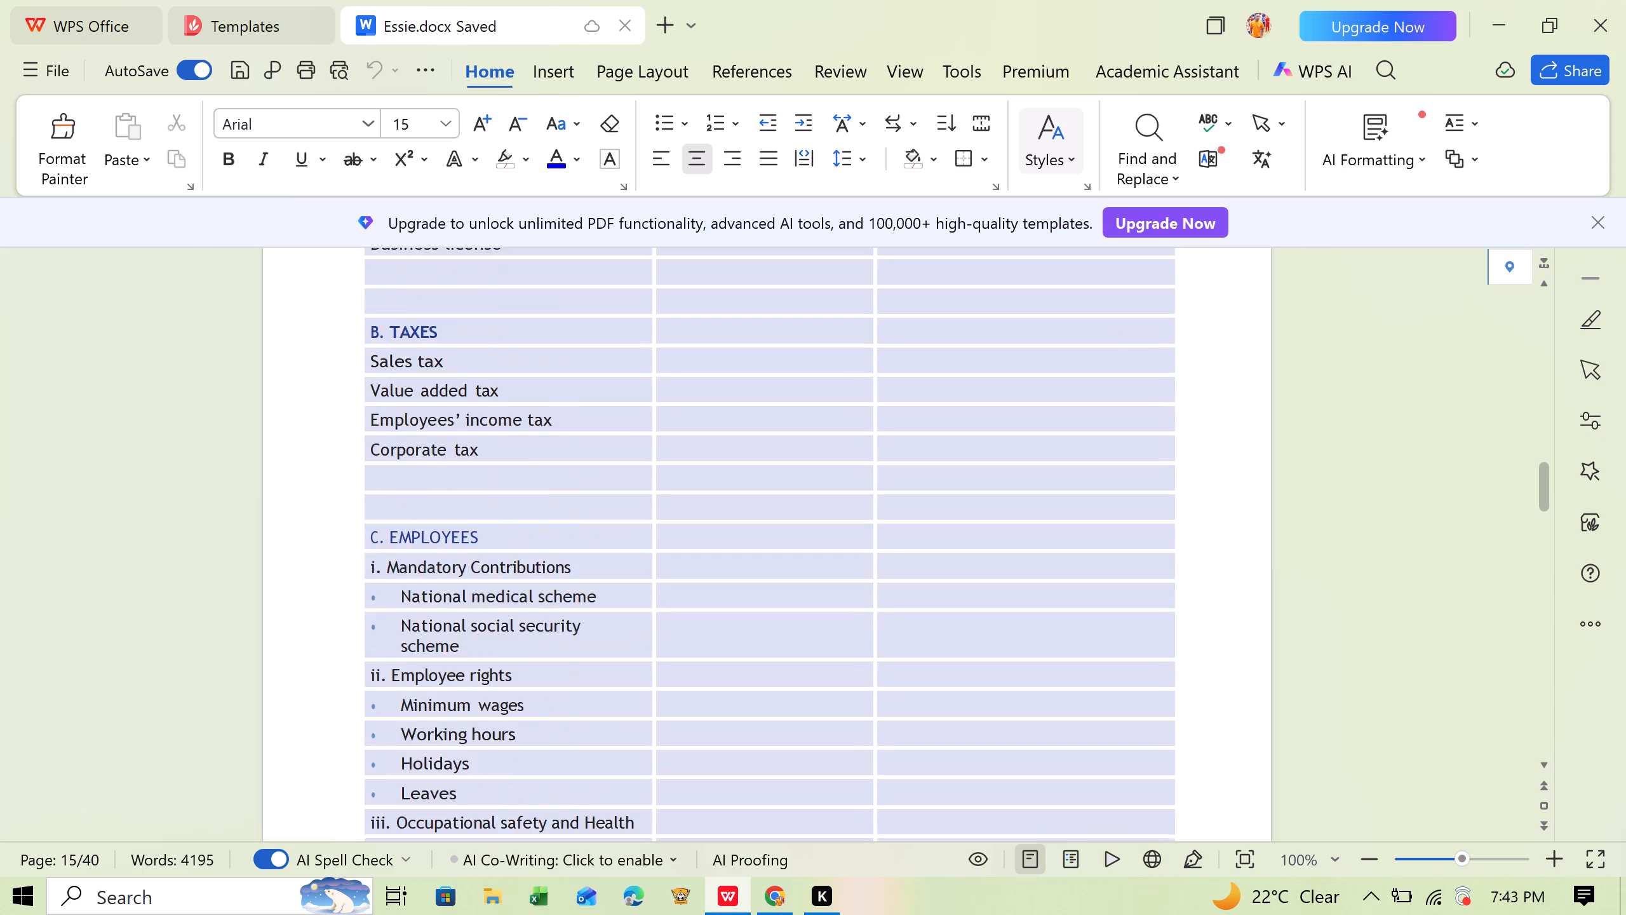
scroll(713, 714, "up", 5)
scroll(713, 714, "down", 3)
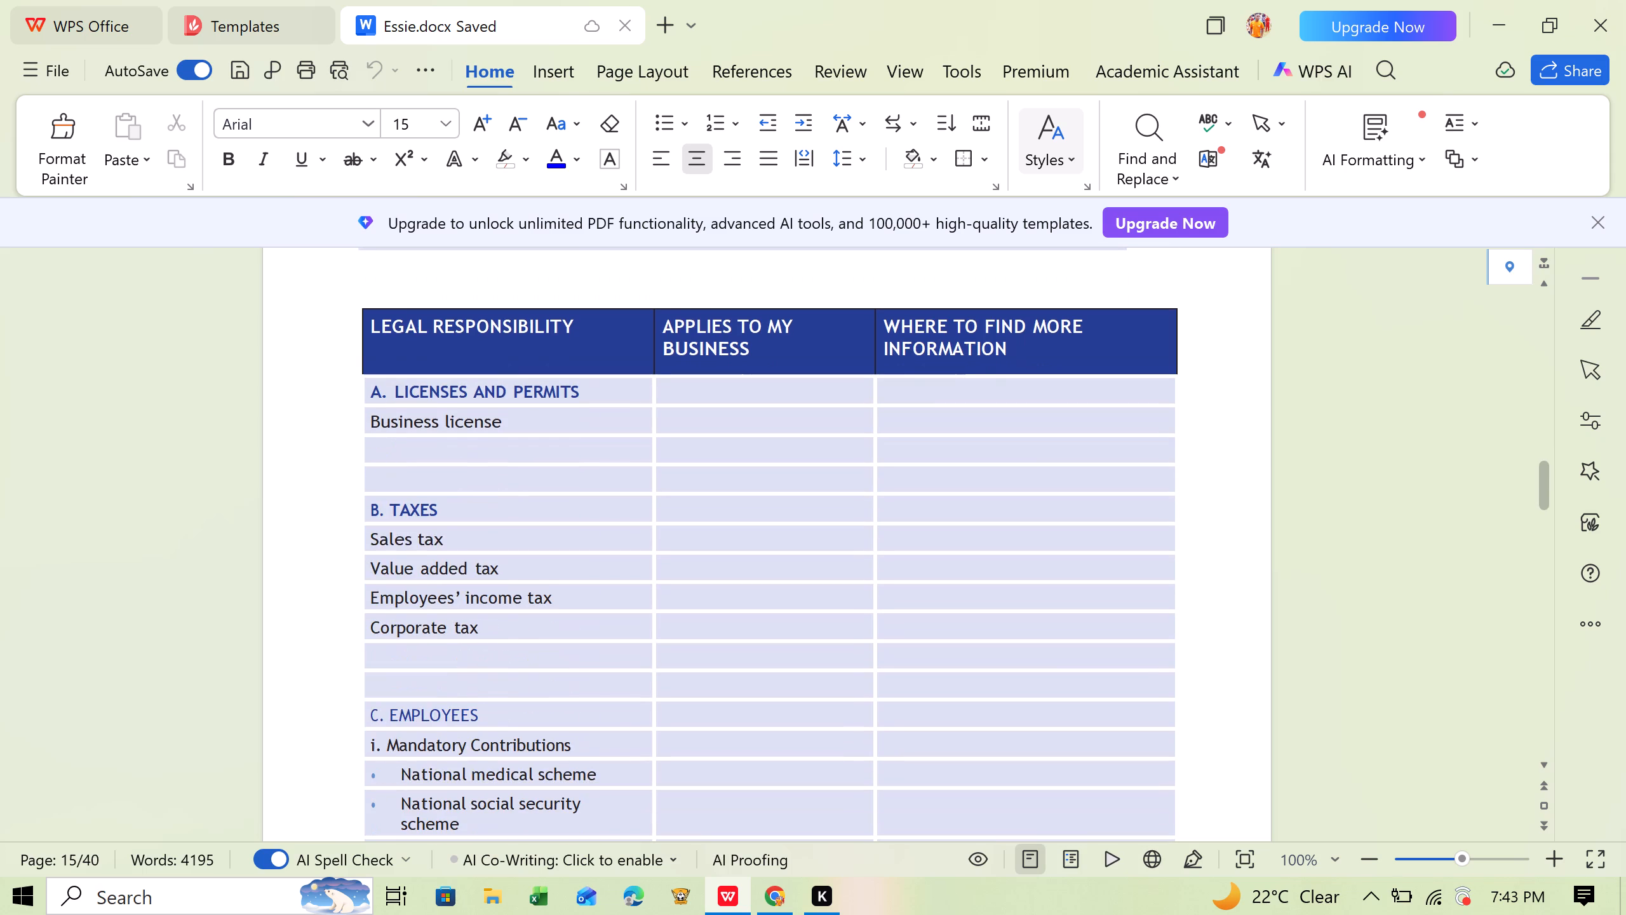
scroll(713, 714, "up", 1)
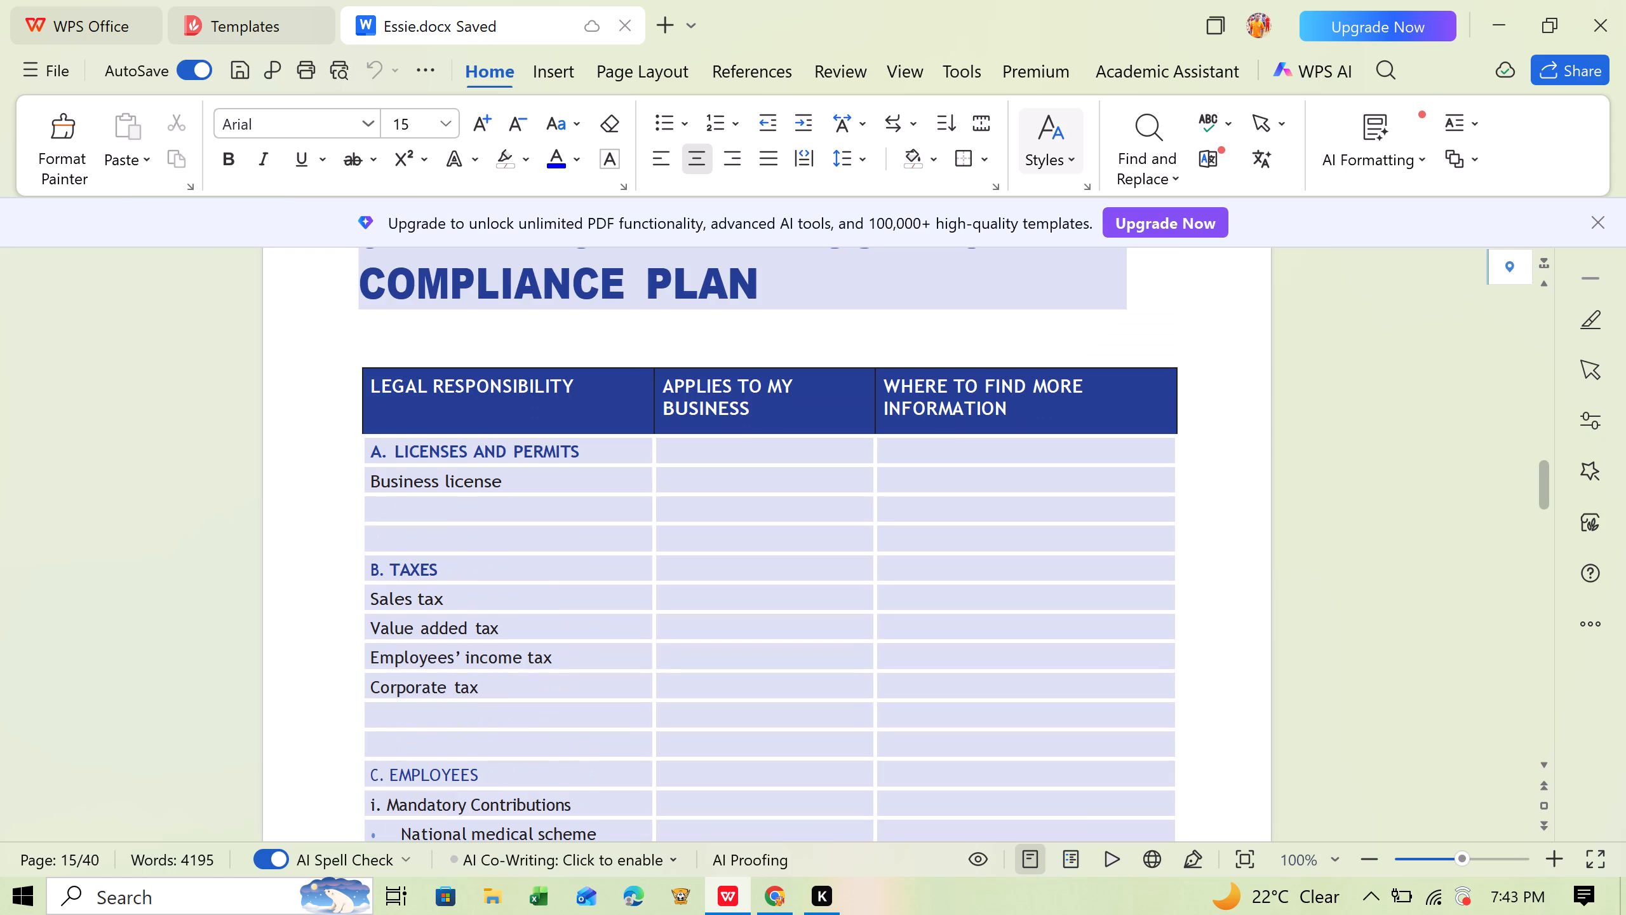
scroll(713, 714, "up", 2)
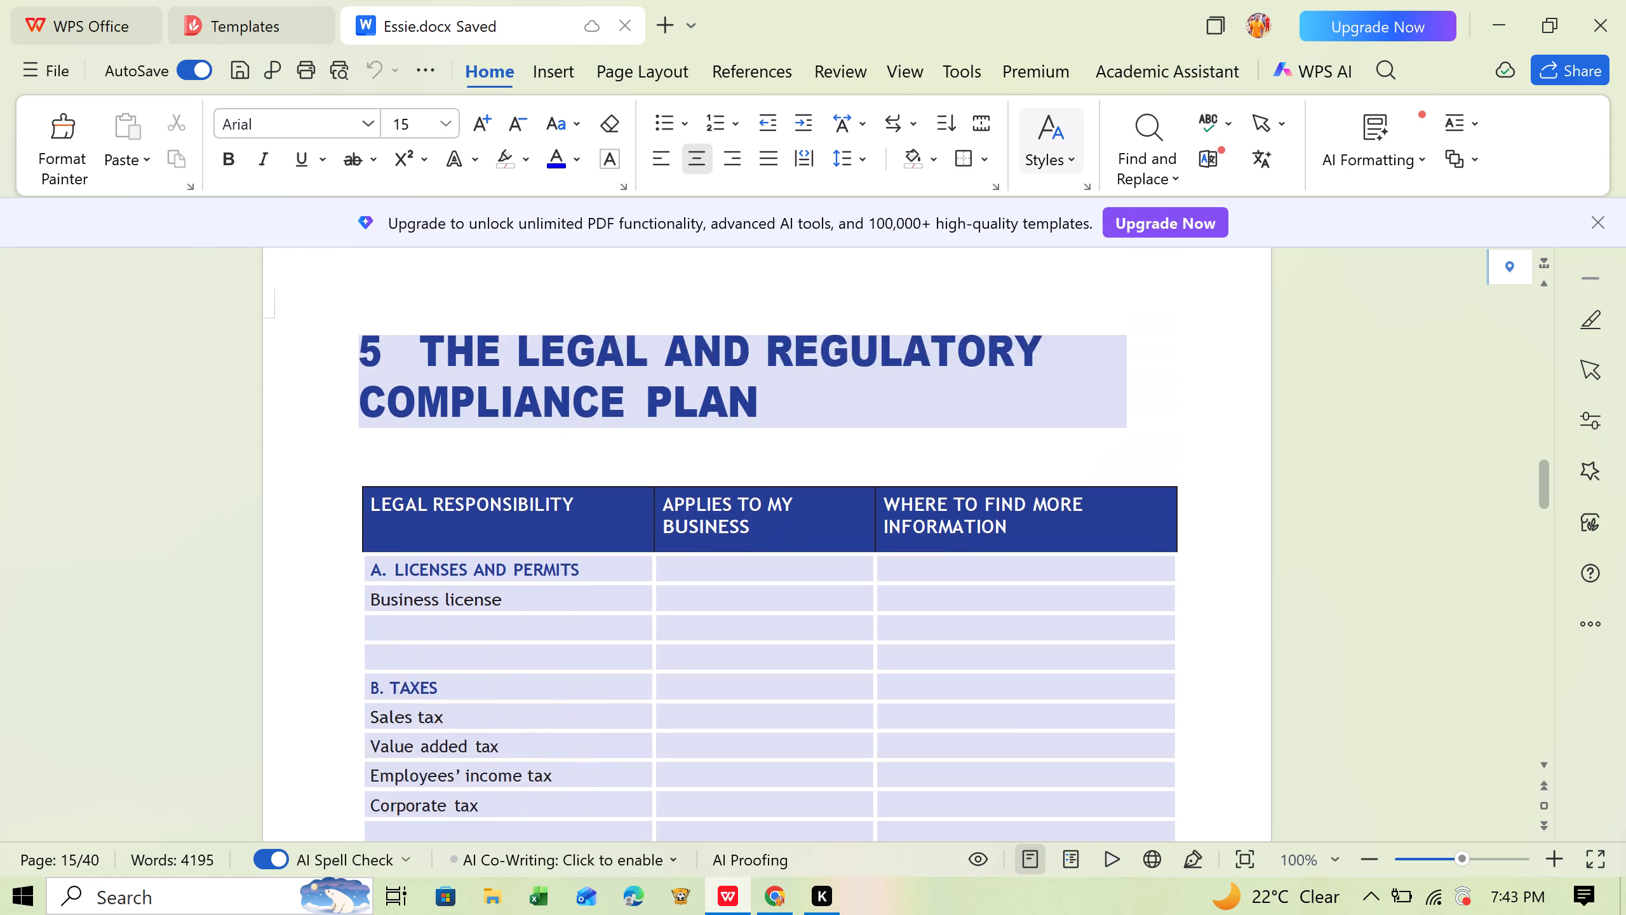
scroll(713, 714, "down", 14)
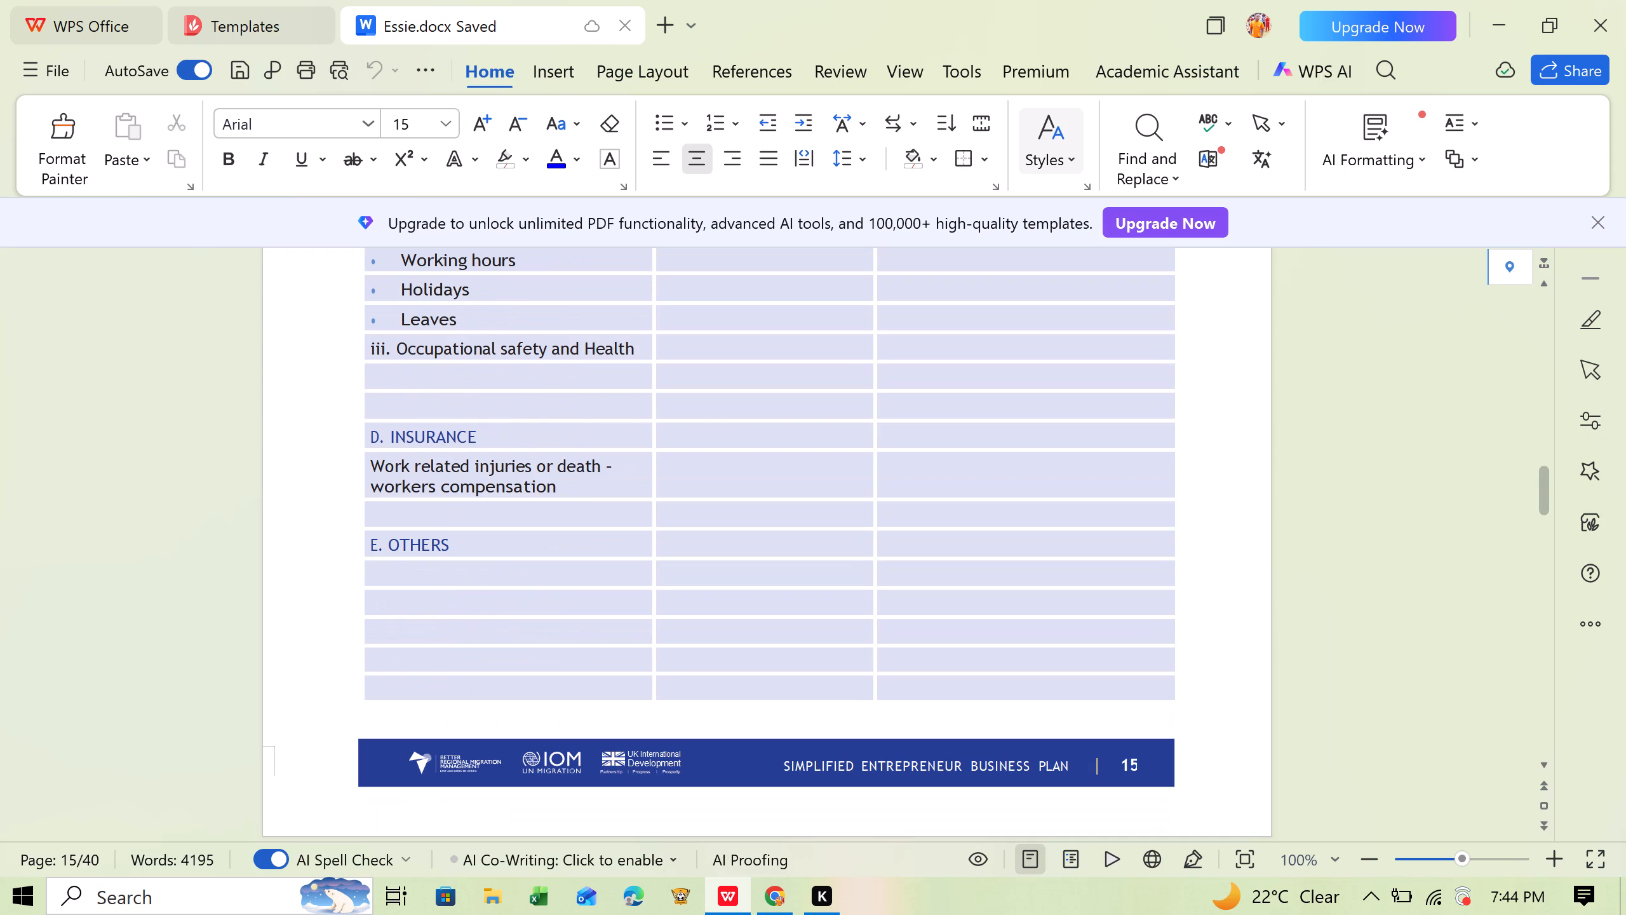
Re-examine the Legal and Regulatory Compliance Plan table in Essie.docx, from Licenses and Permits down to Insurance, for the entries it requires.
scroll(713, 714, "up", 11)
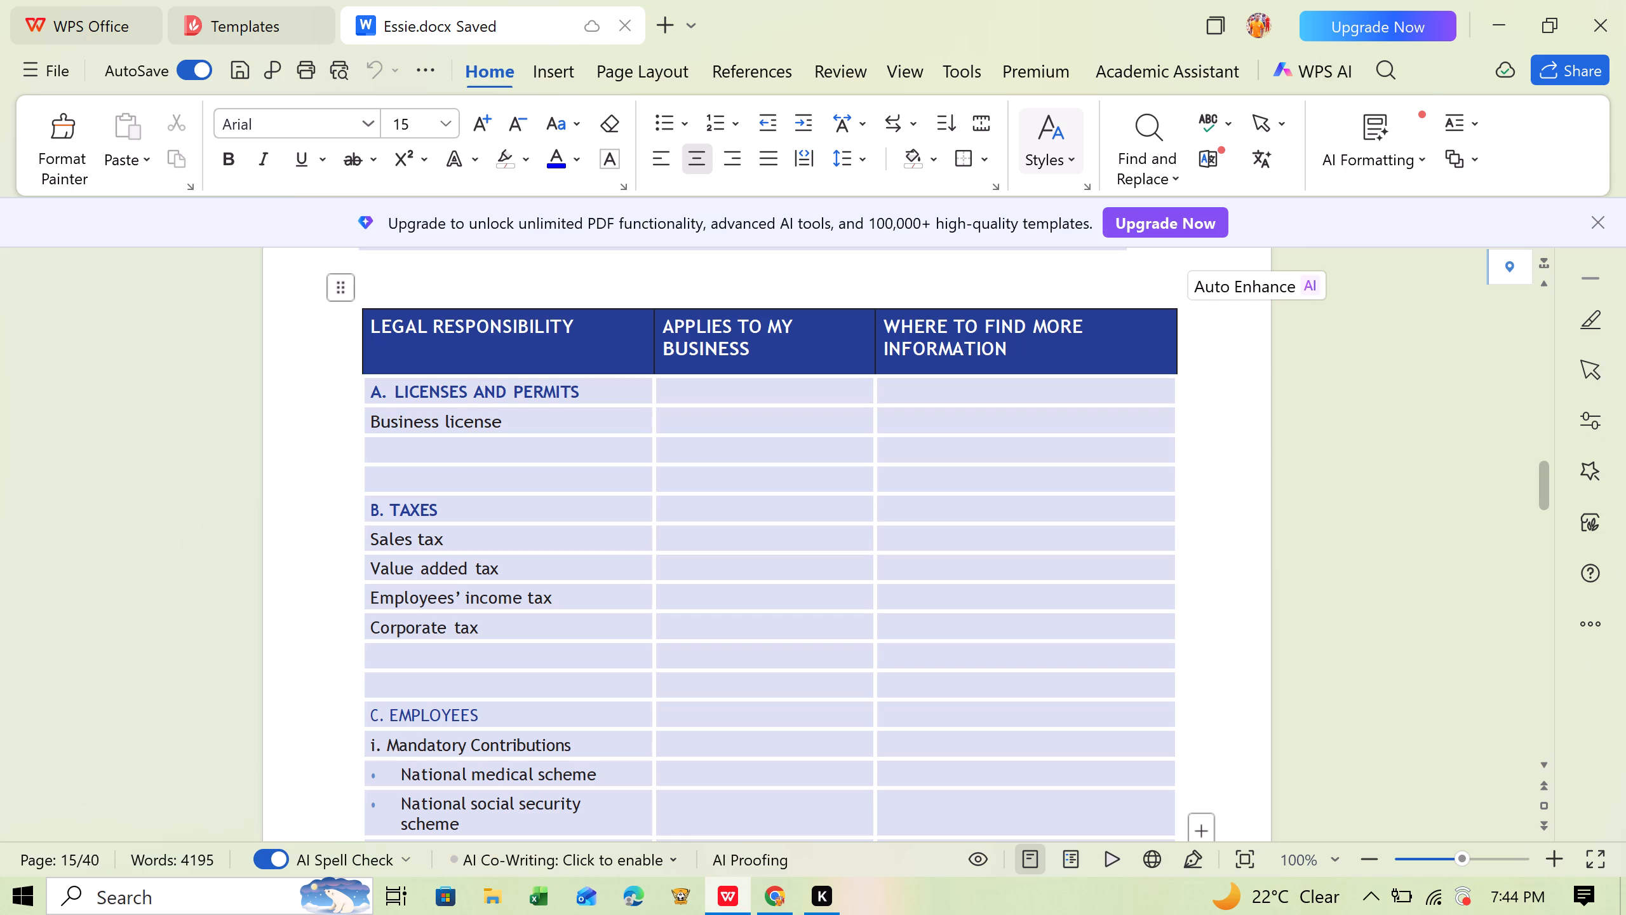
scroll(768, 479, "down", 6)
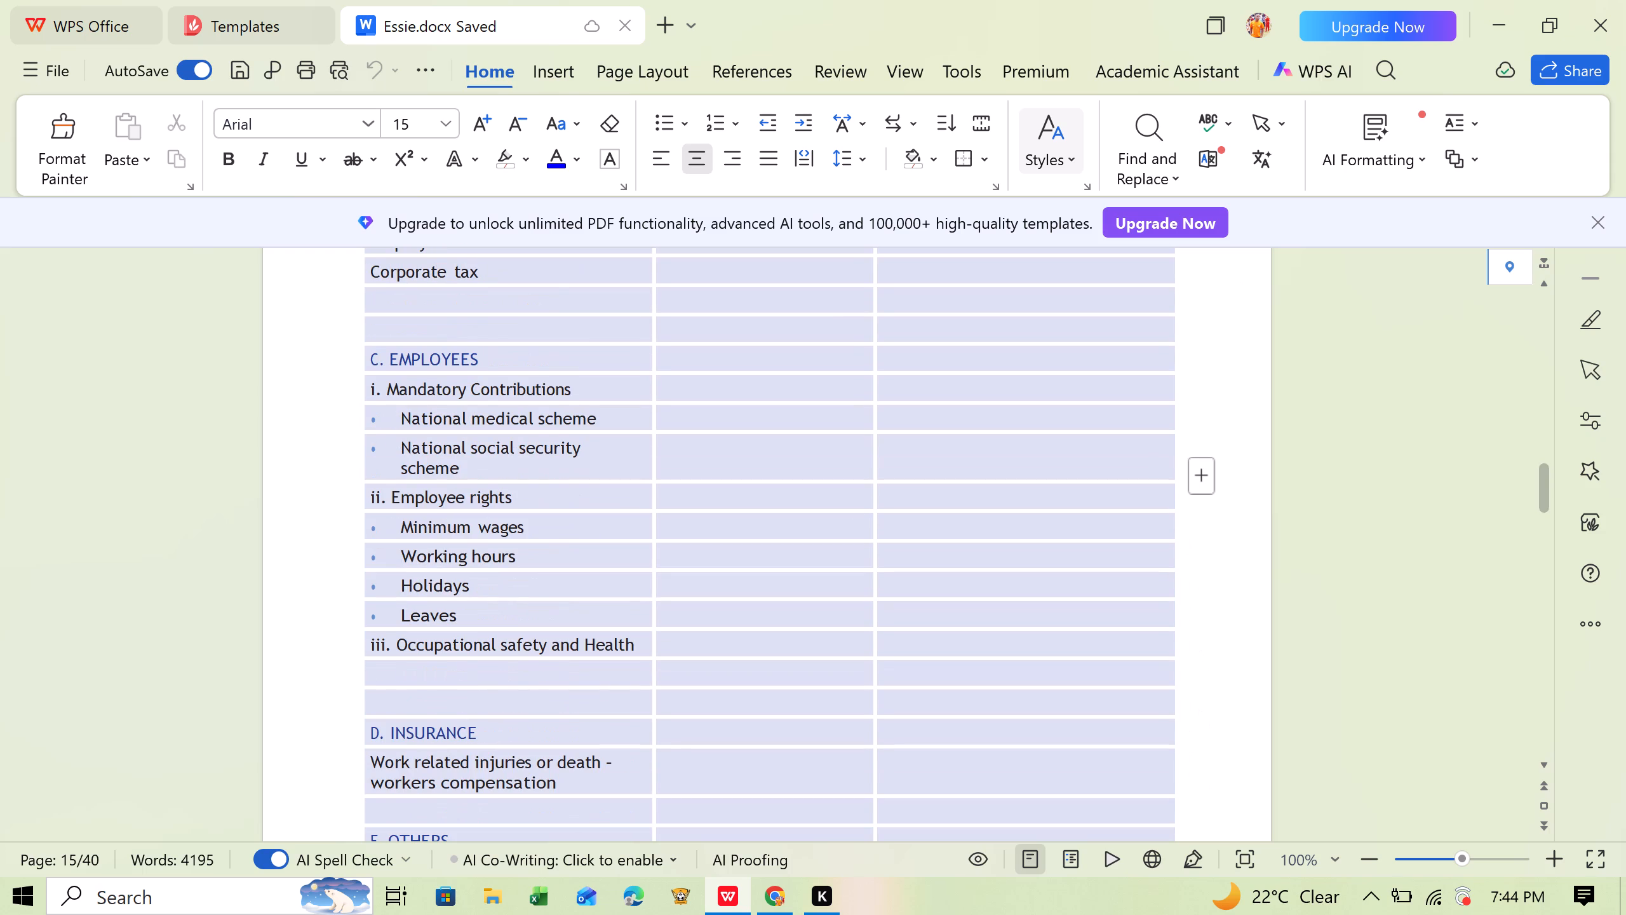
scroll(777, 474, "down", 2)
scroll(777, 474, "up", 7)
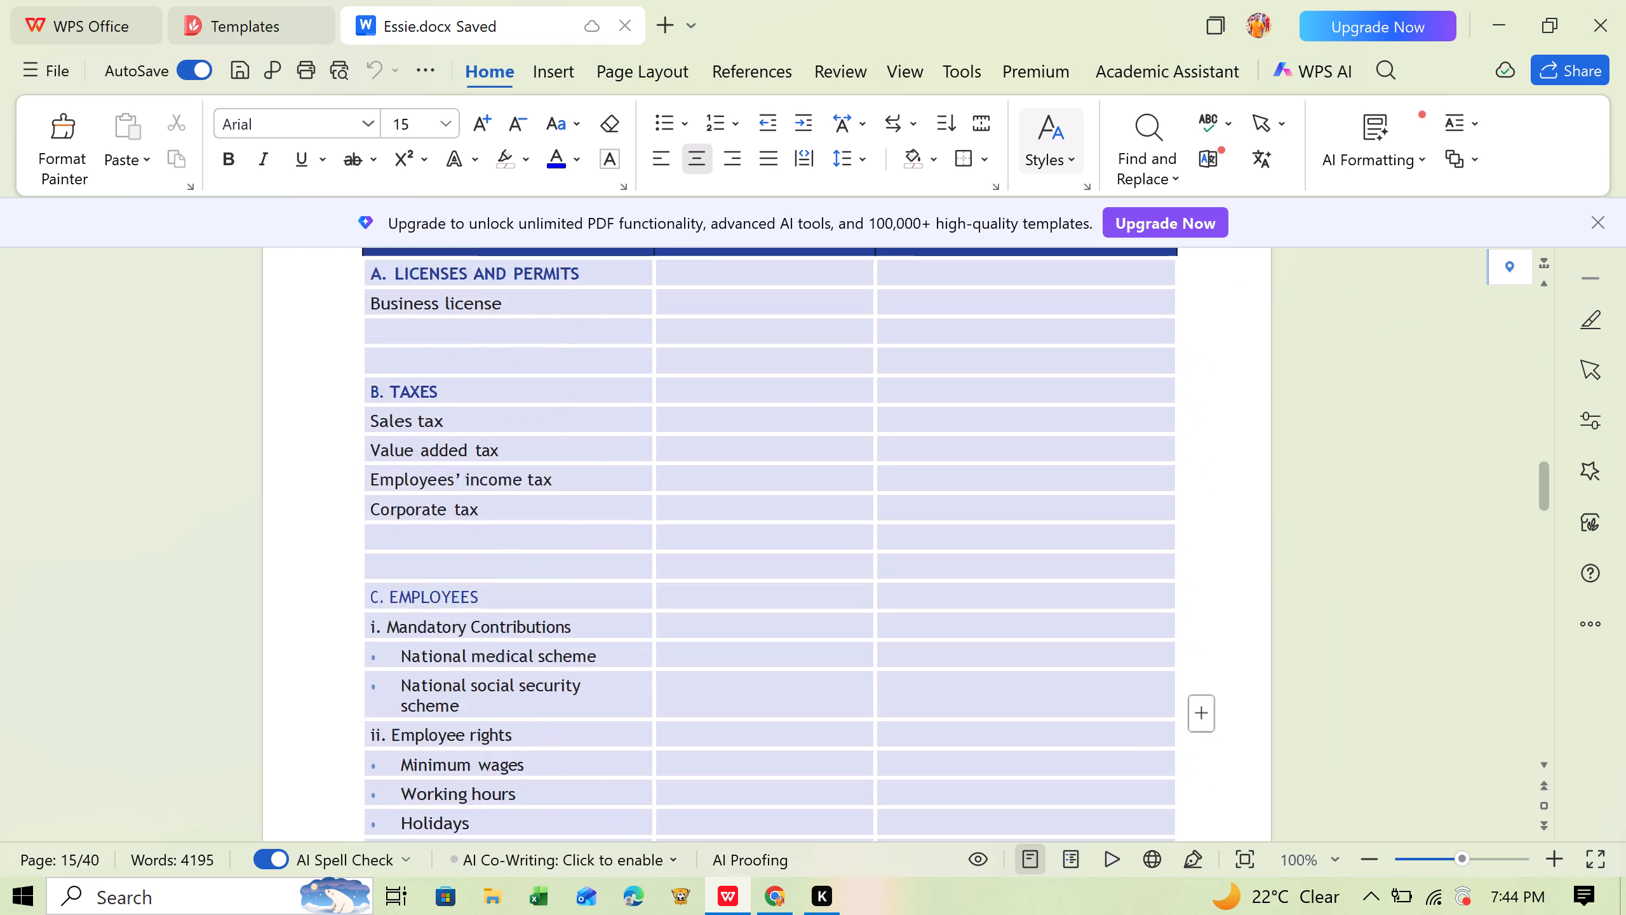
scroll(777, 474, "up", 3)
scroll(777, 474, "down", 1)
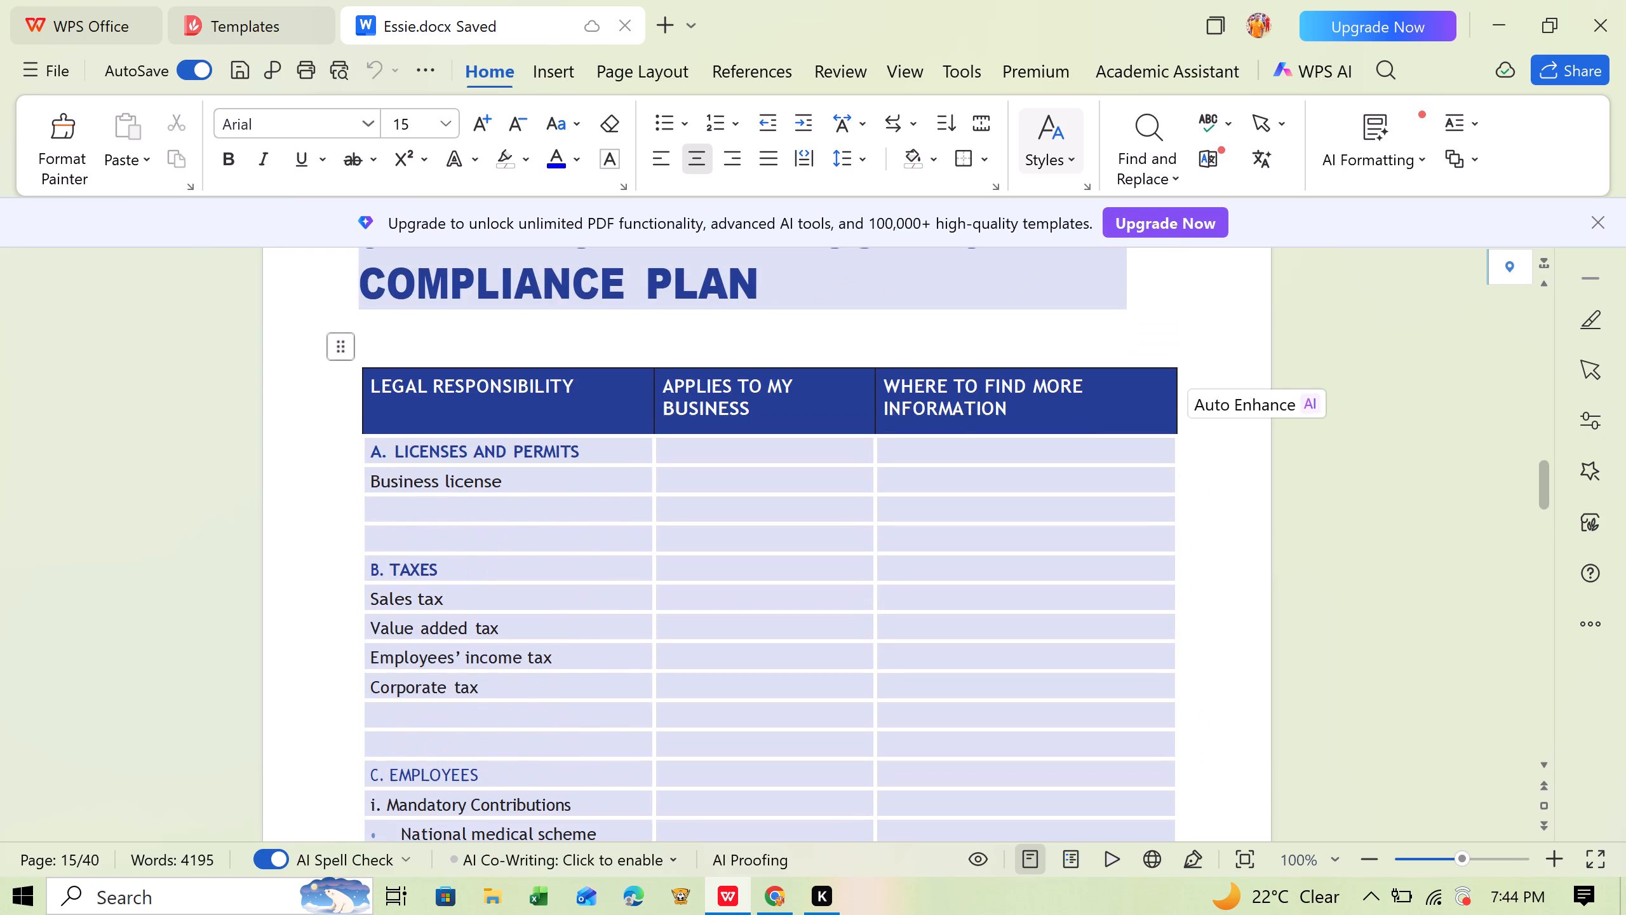
scroll(777, 474, "down", 2)
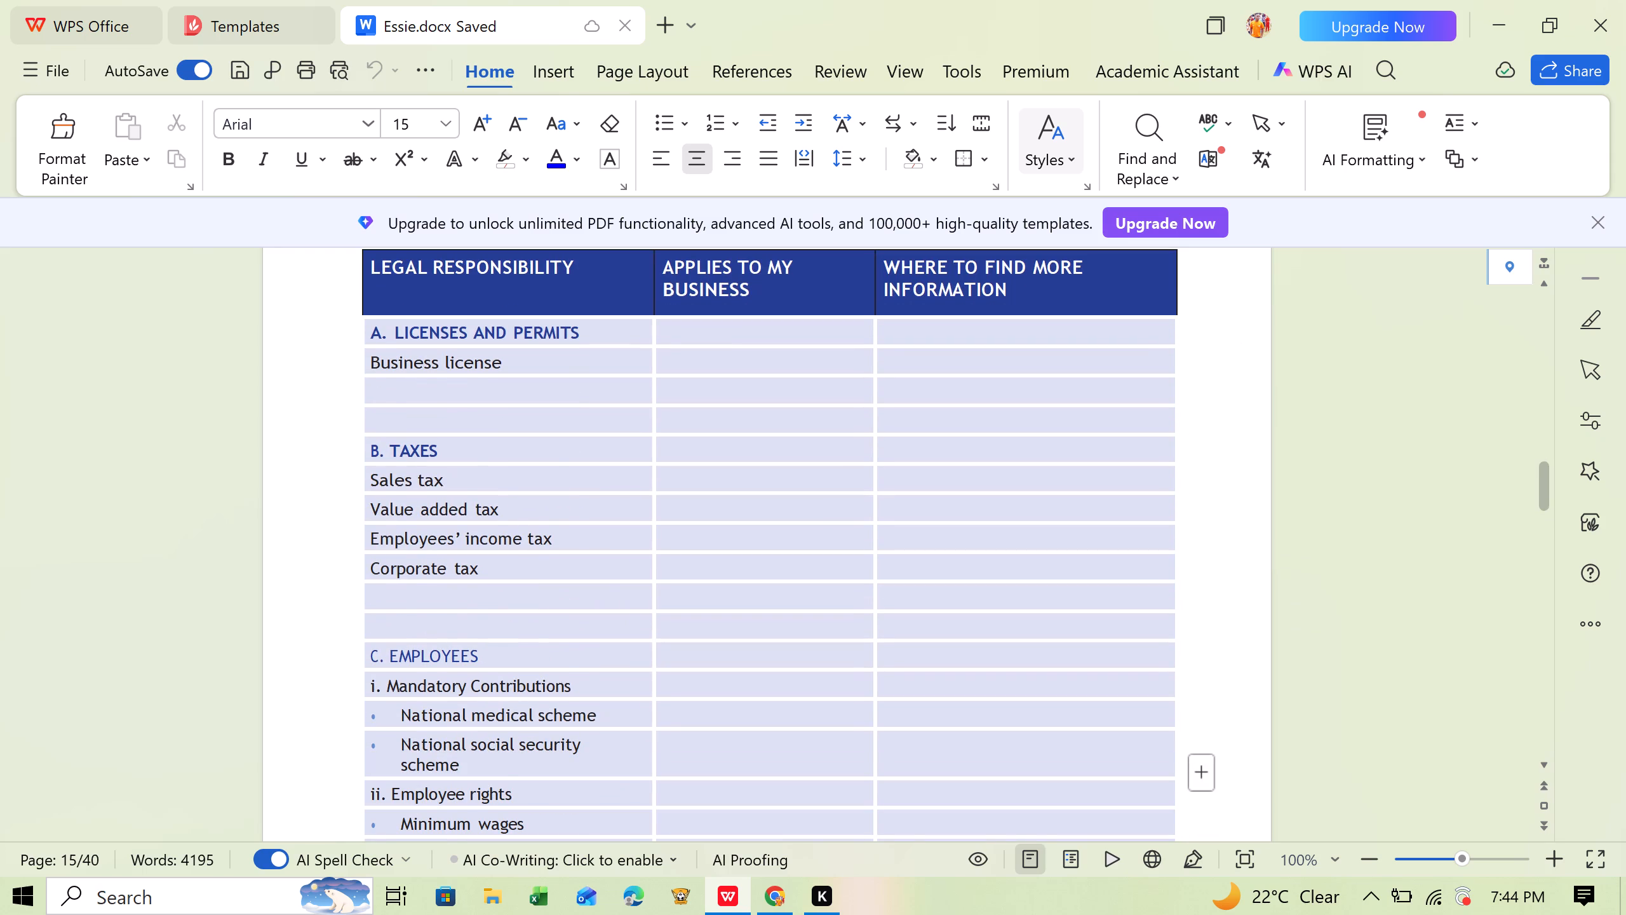
scroll(777, 474, "down", 5)
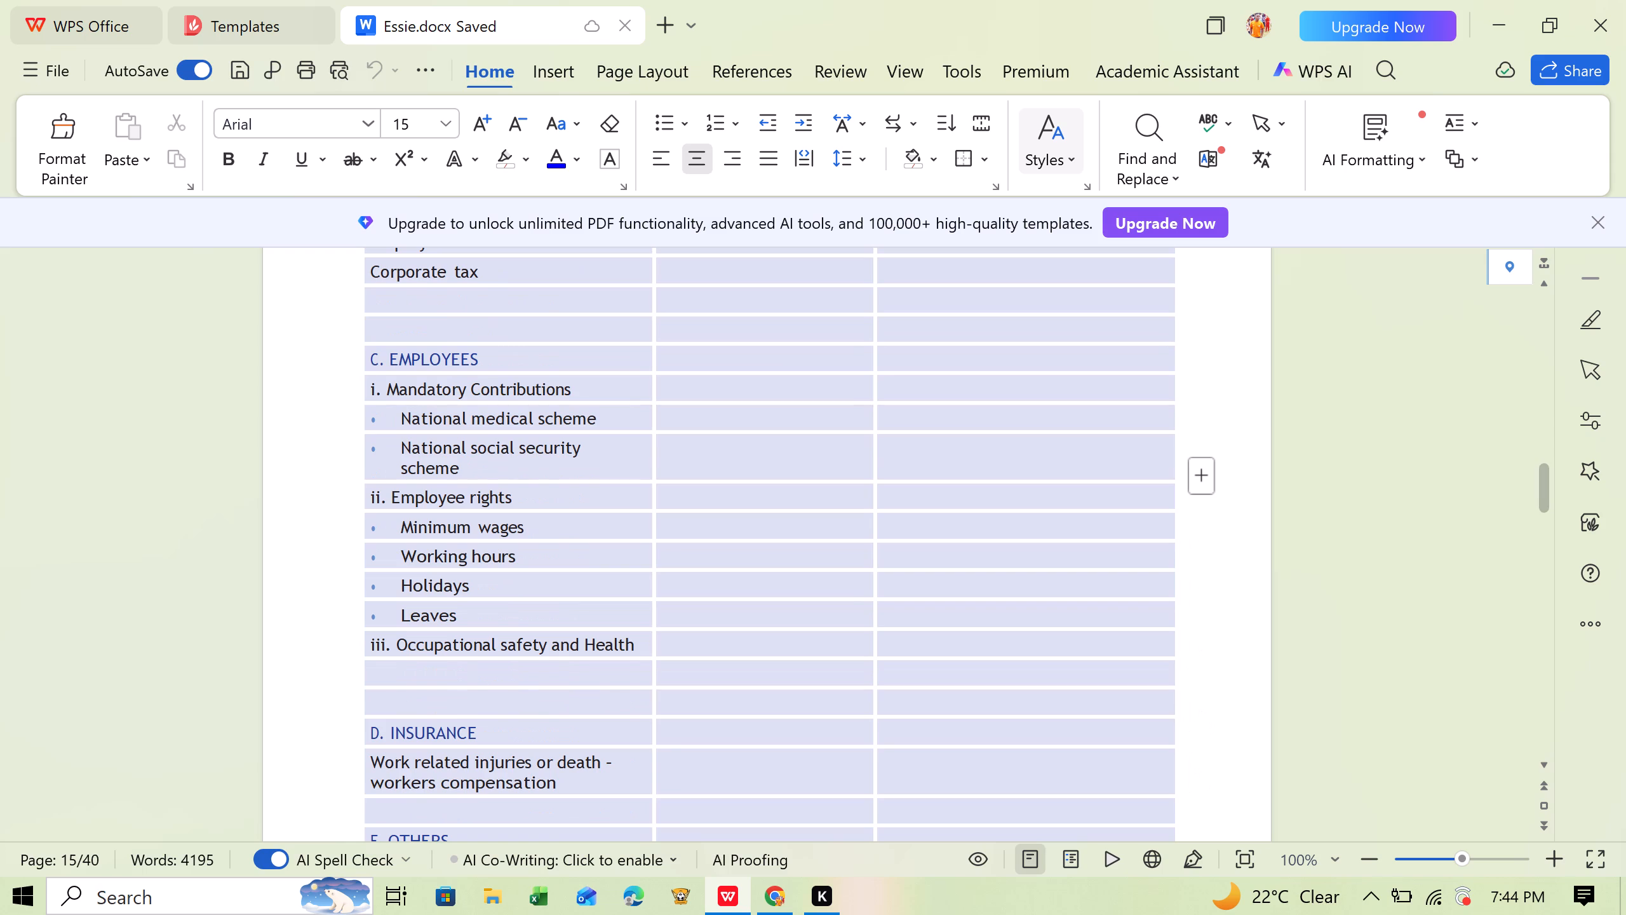
scroll(777, 474, "up", 9)
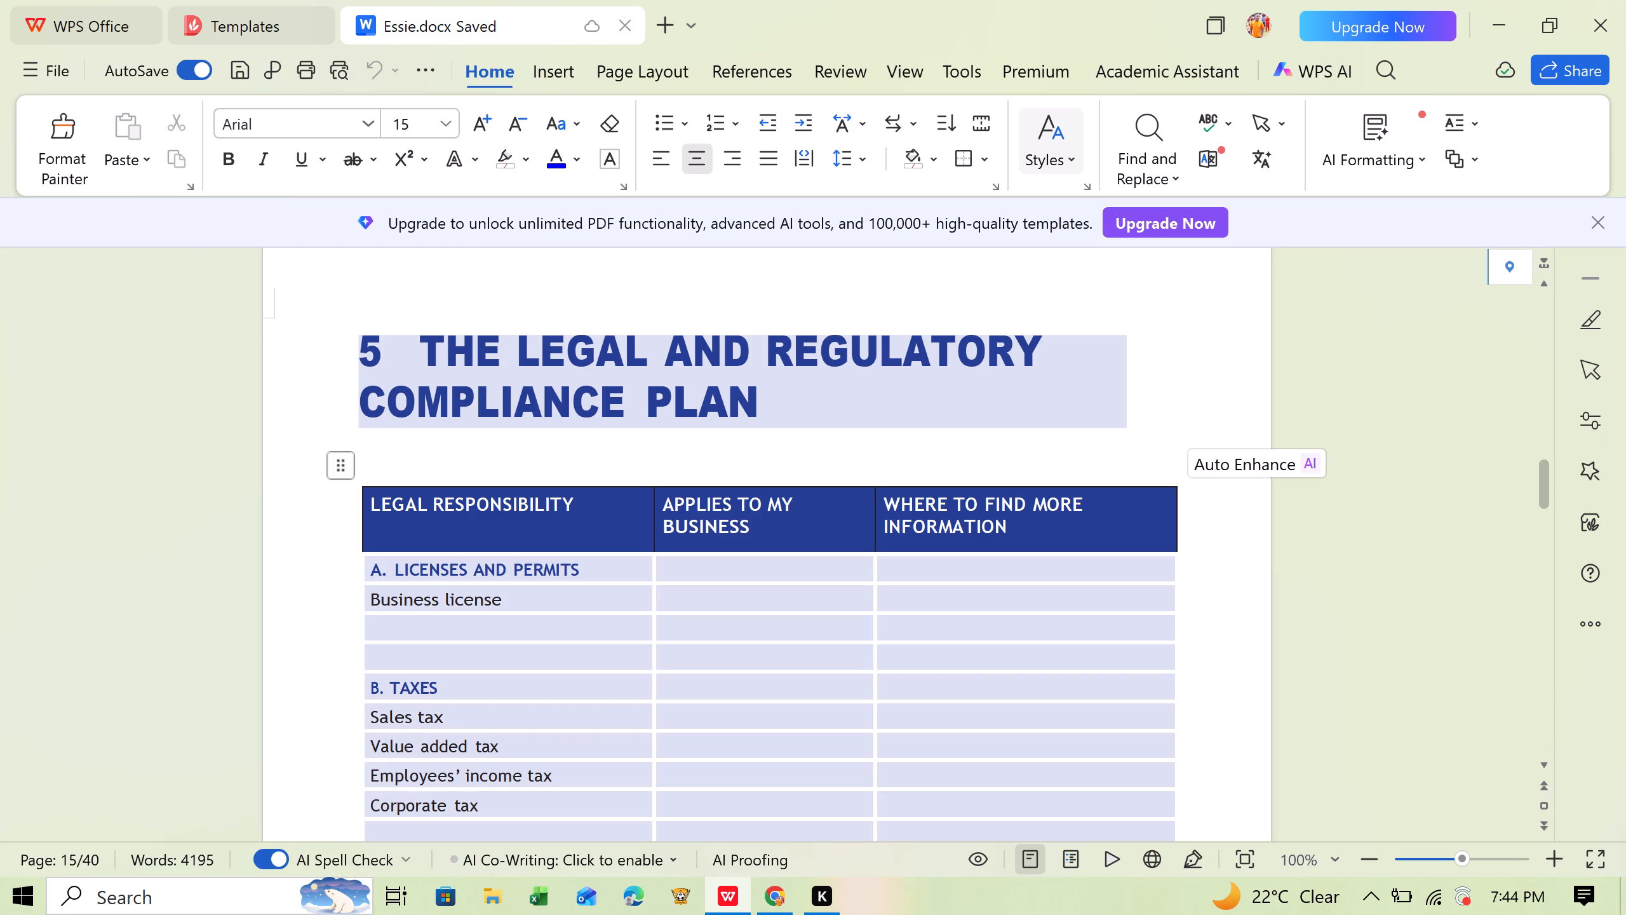
Switch to Chrome and raise the volume of the playing YouTube video to maximum.
left_click(764, 885)
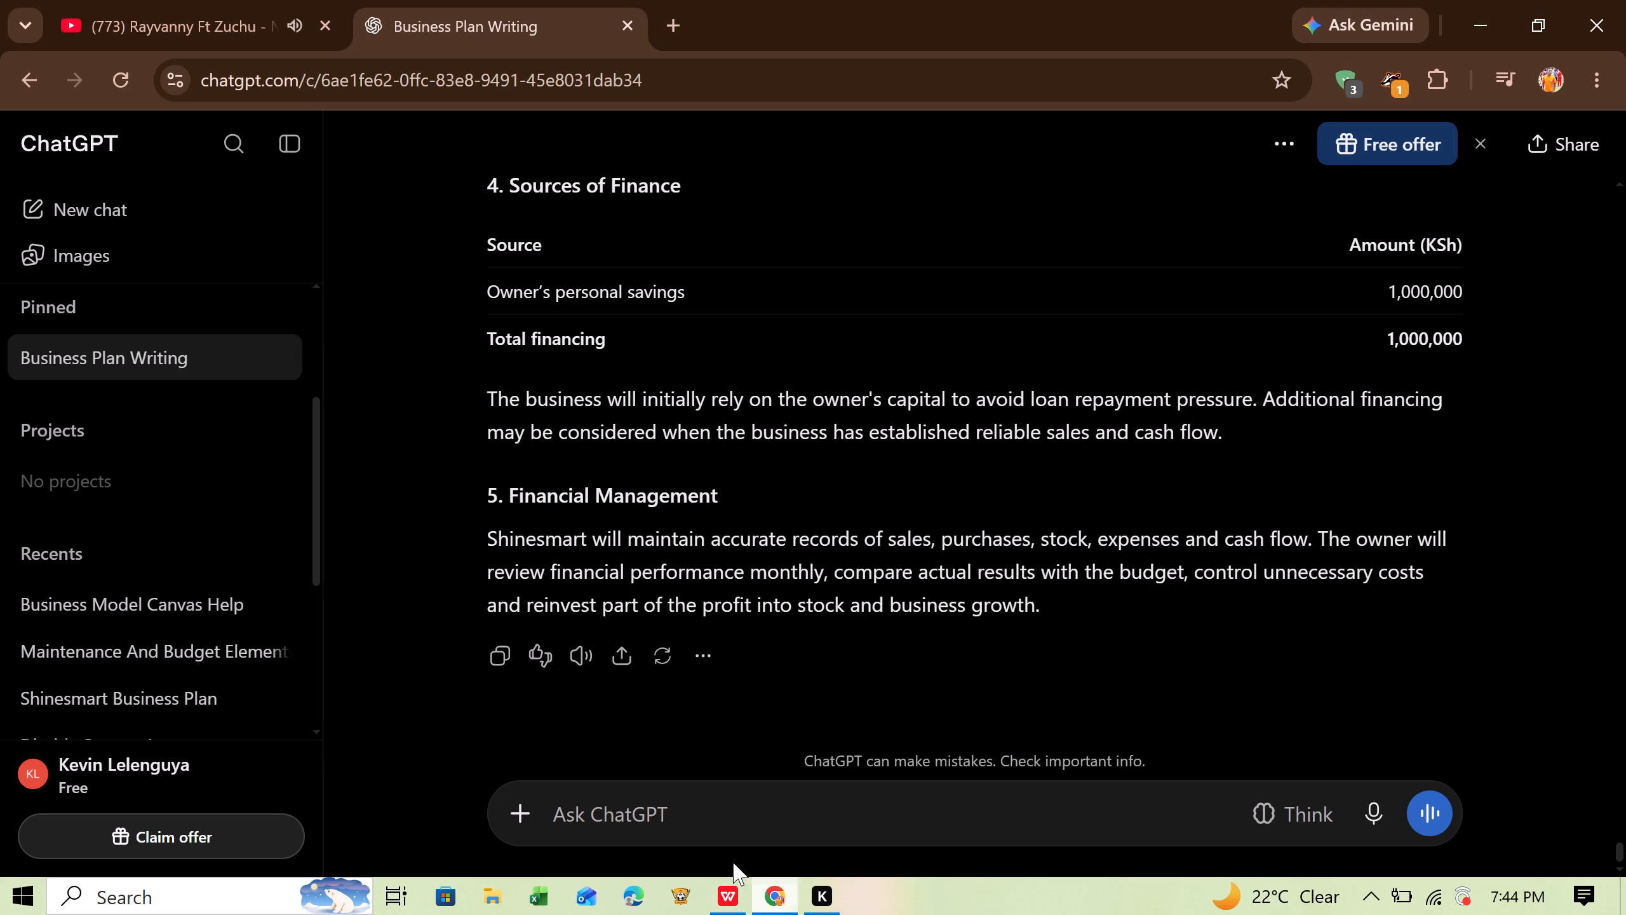
left_click(199, 11)
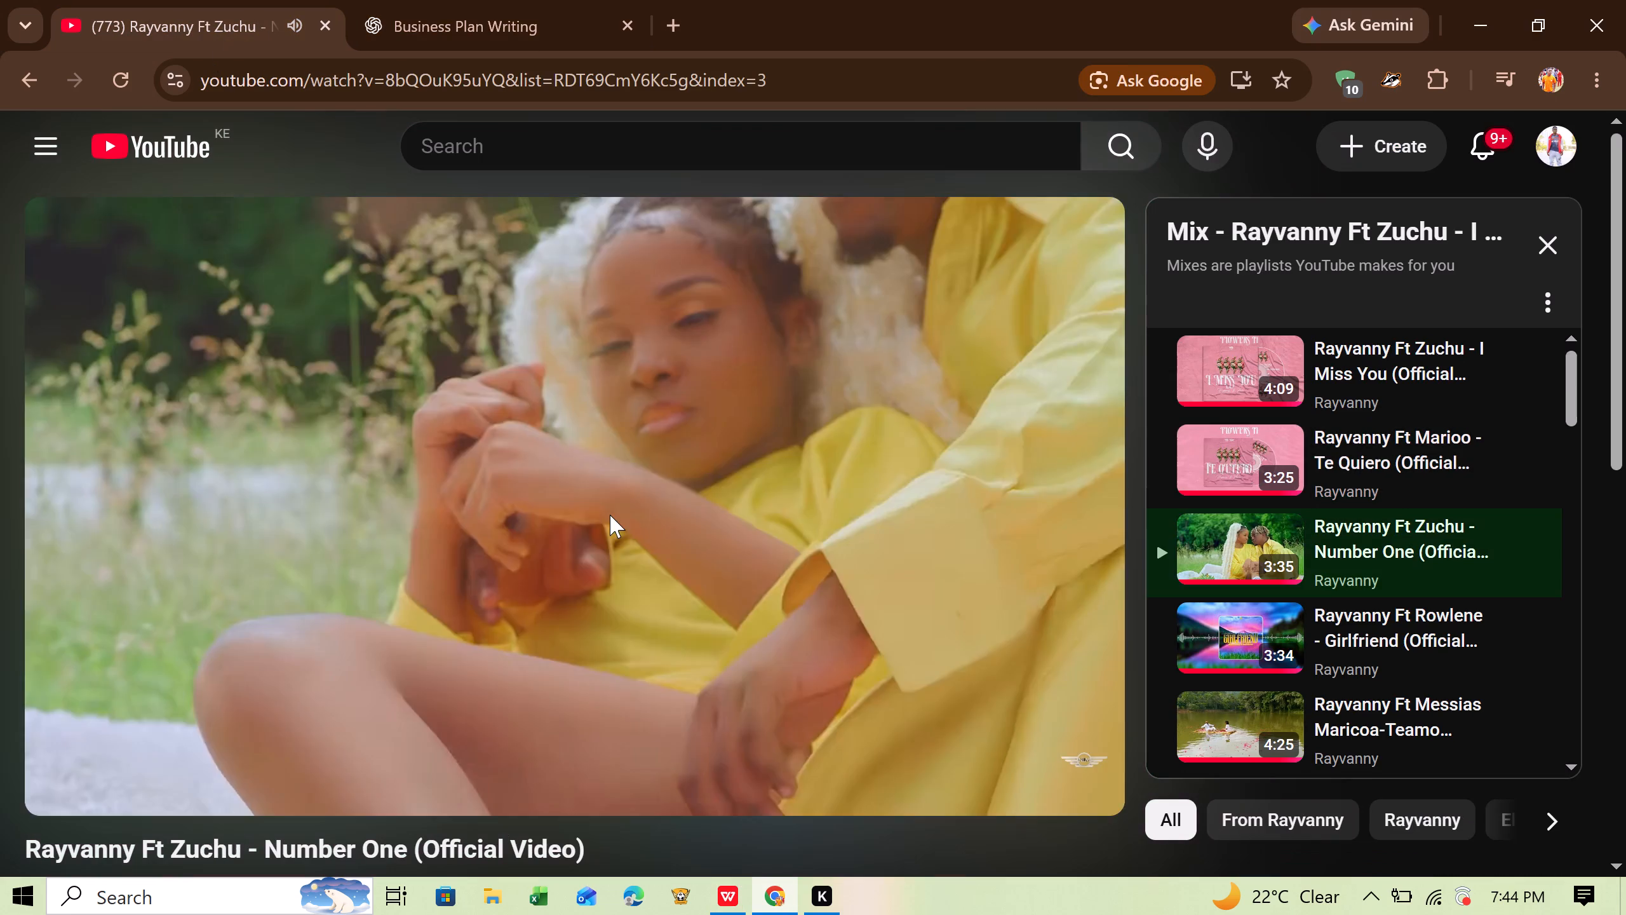
scroll(548, 537, "down", 2)
scroll(548, 537, "up", 1)
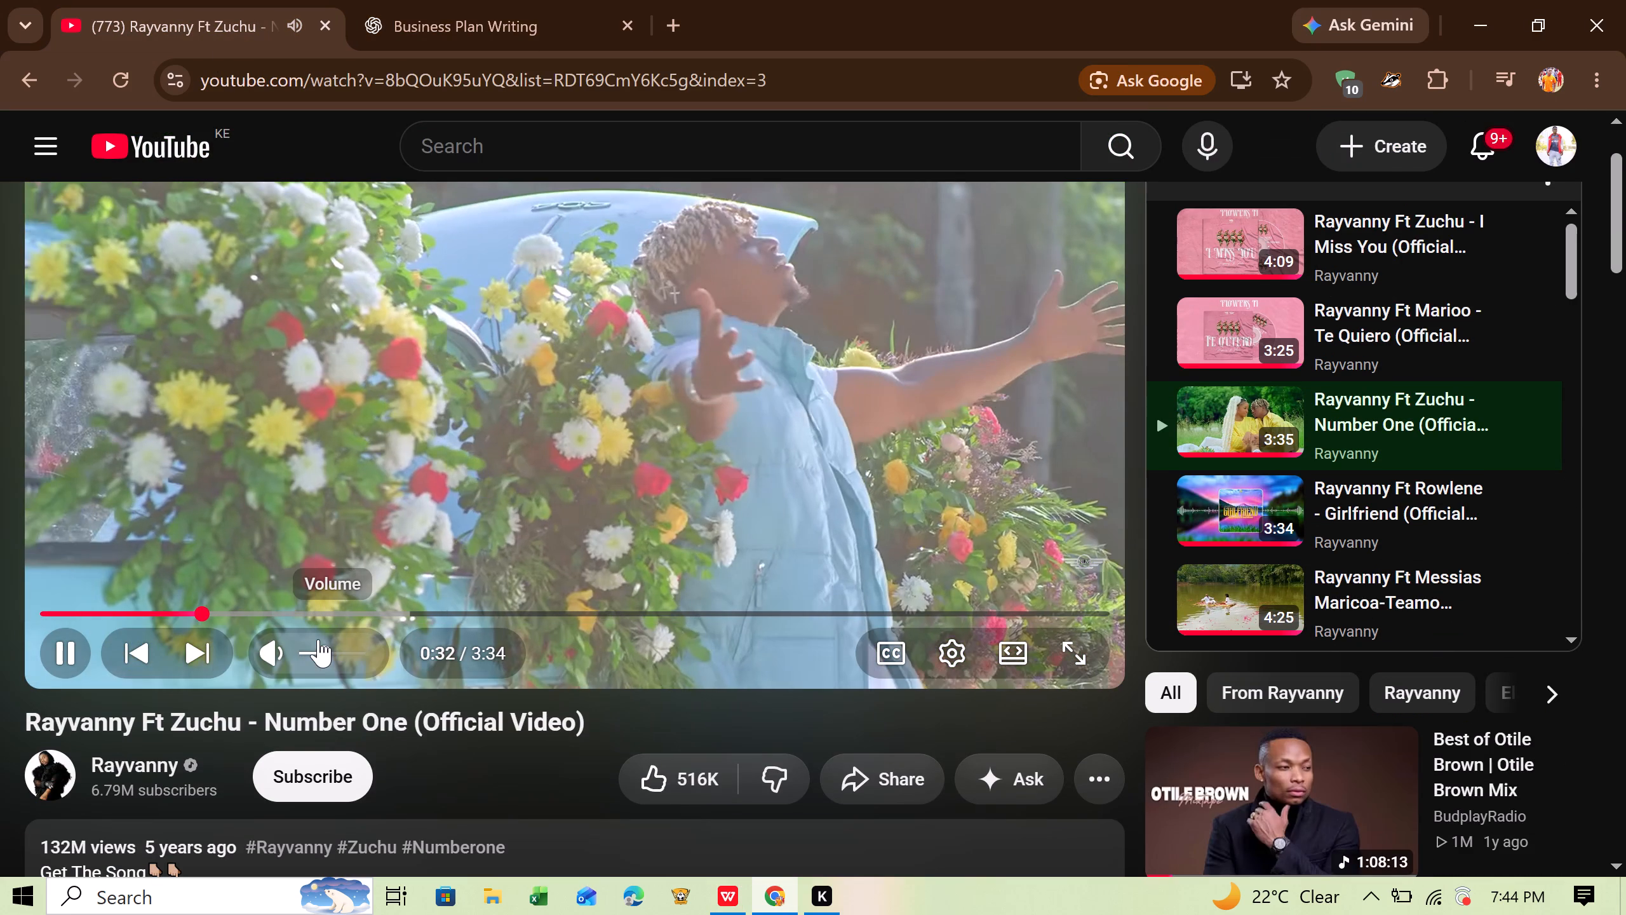
left_click_drag(318, 639, 396, 644)
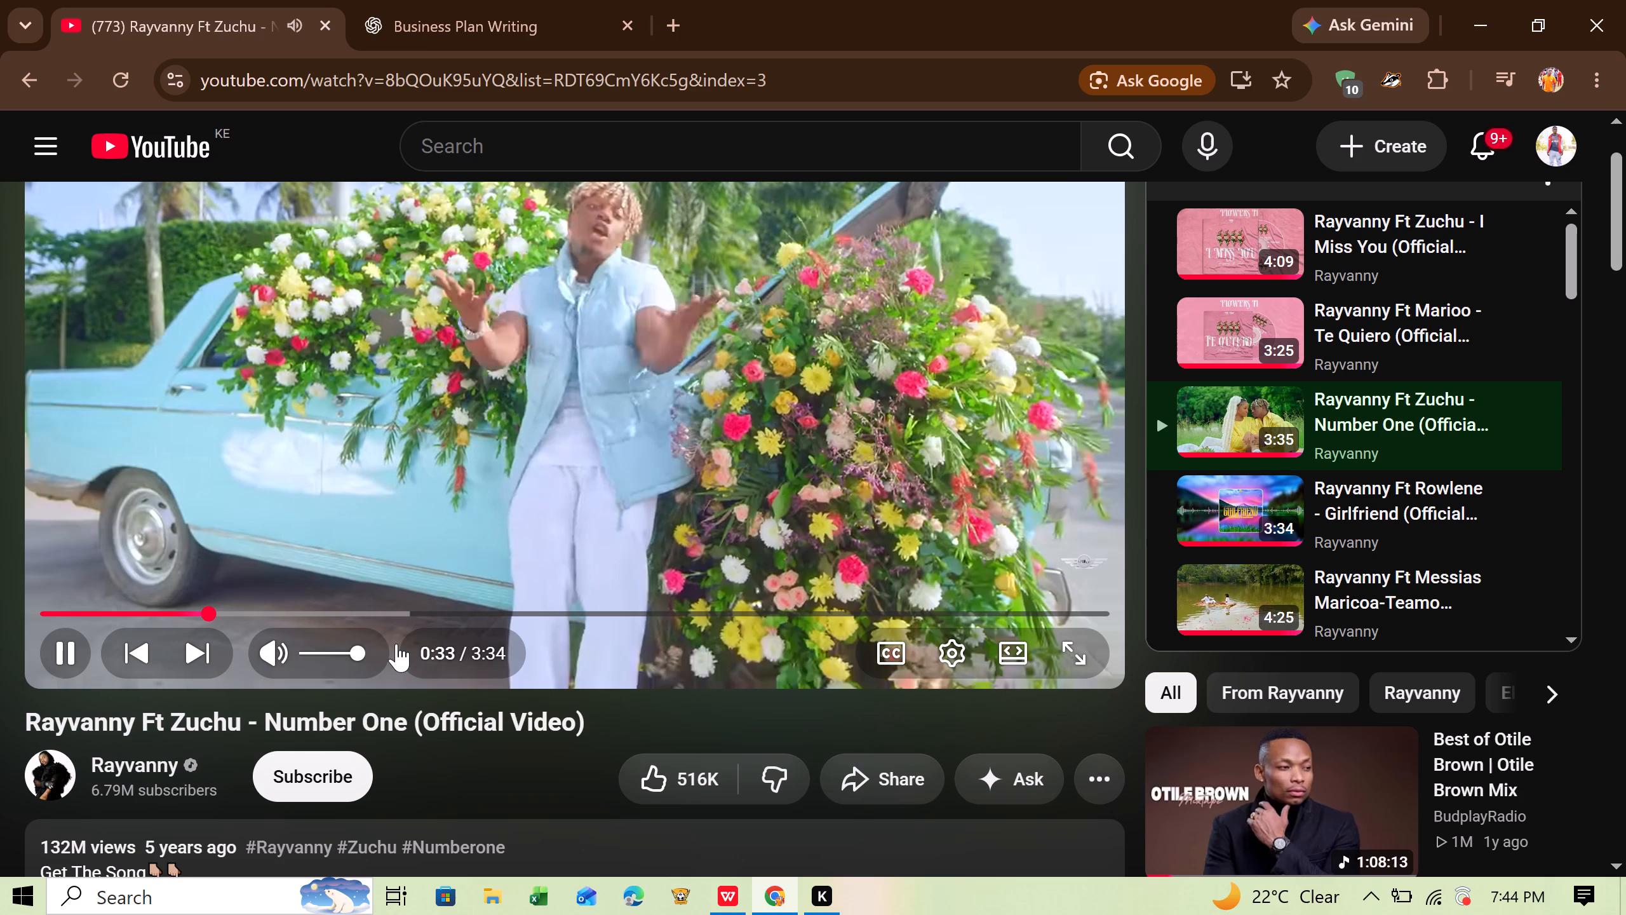
scroll(427, 536, "up", 4)
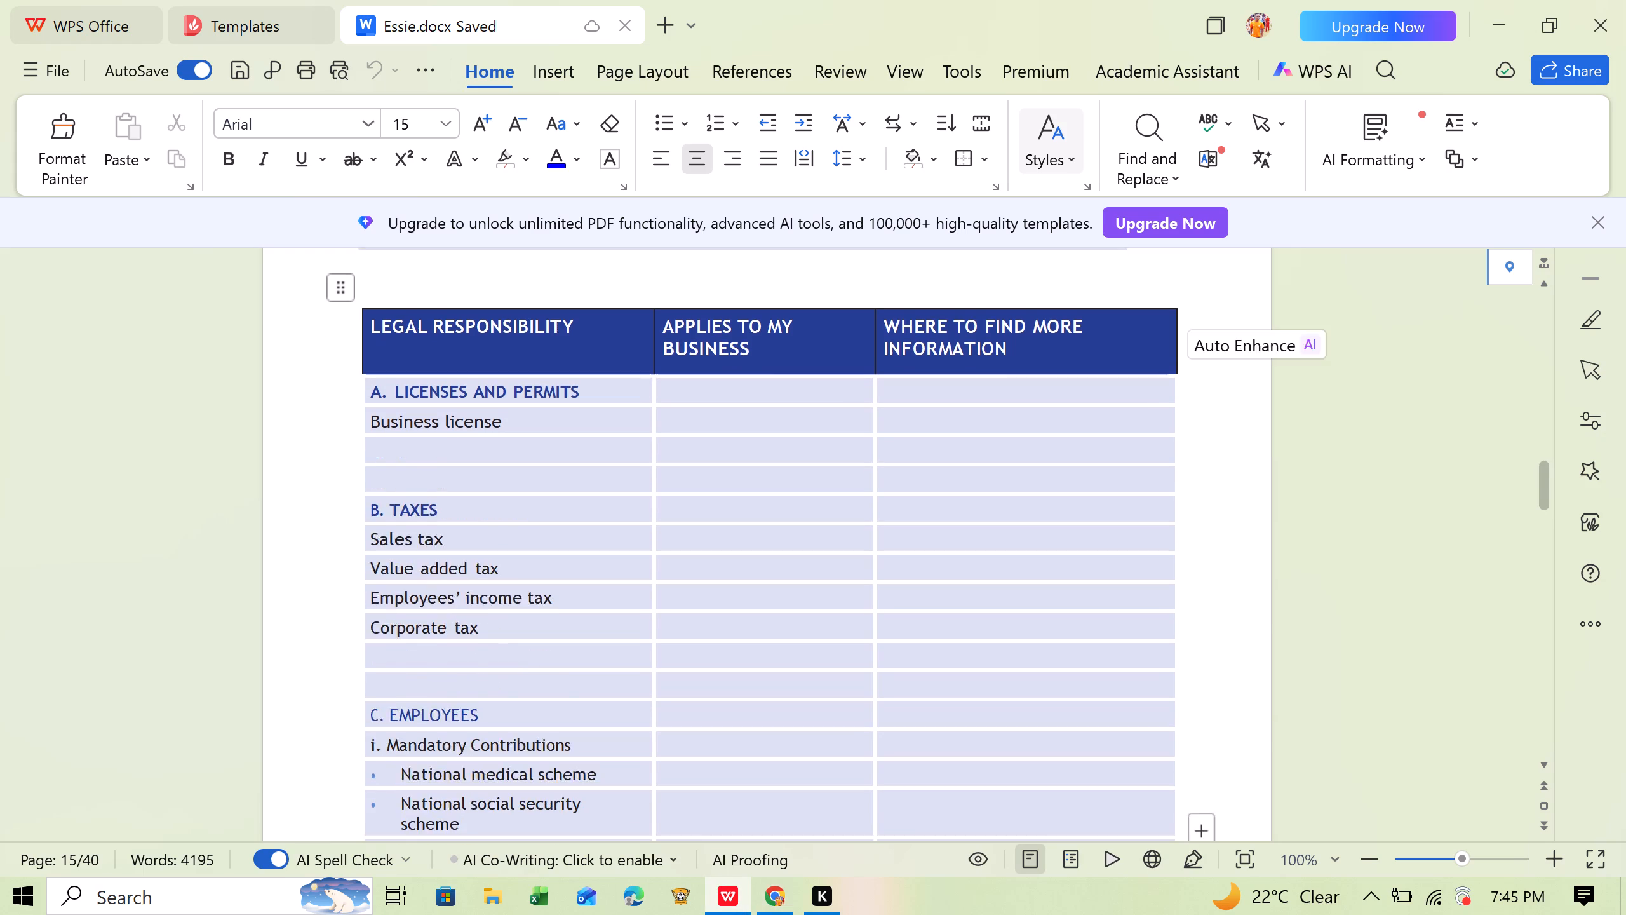
scroll(639, 604, "down", 2)
scroll(639, 604, "up", 3)
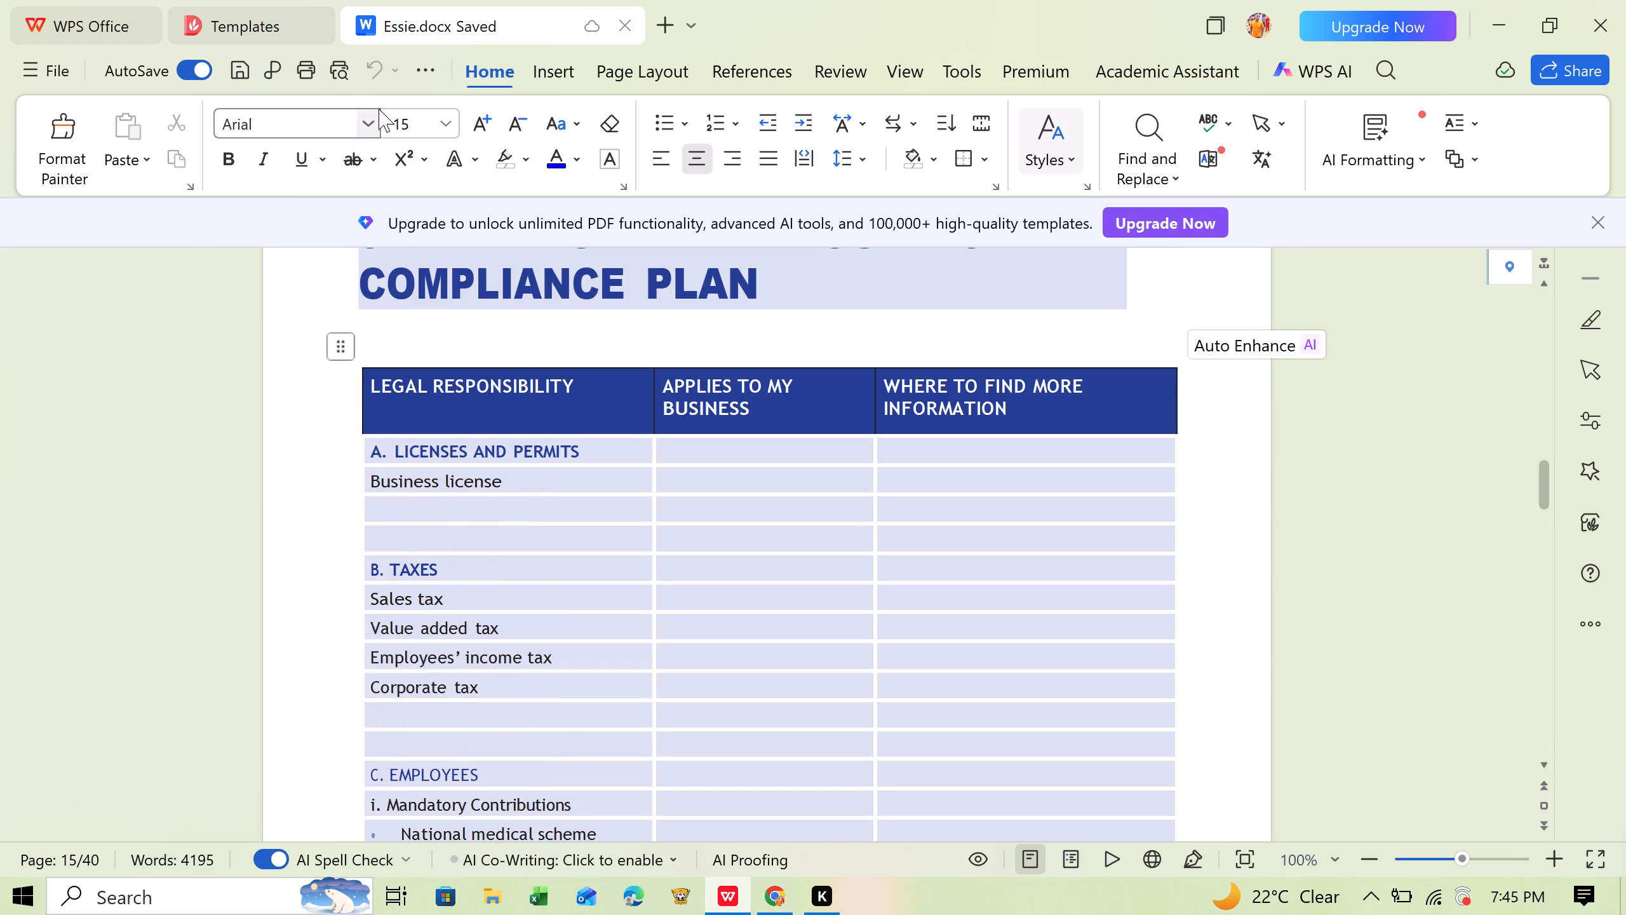
left_click(670, 18)
left_click(719, 3)
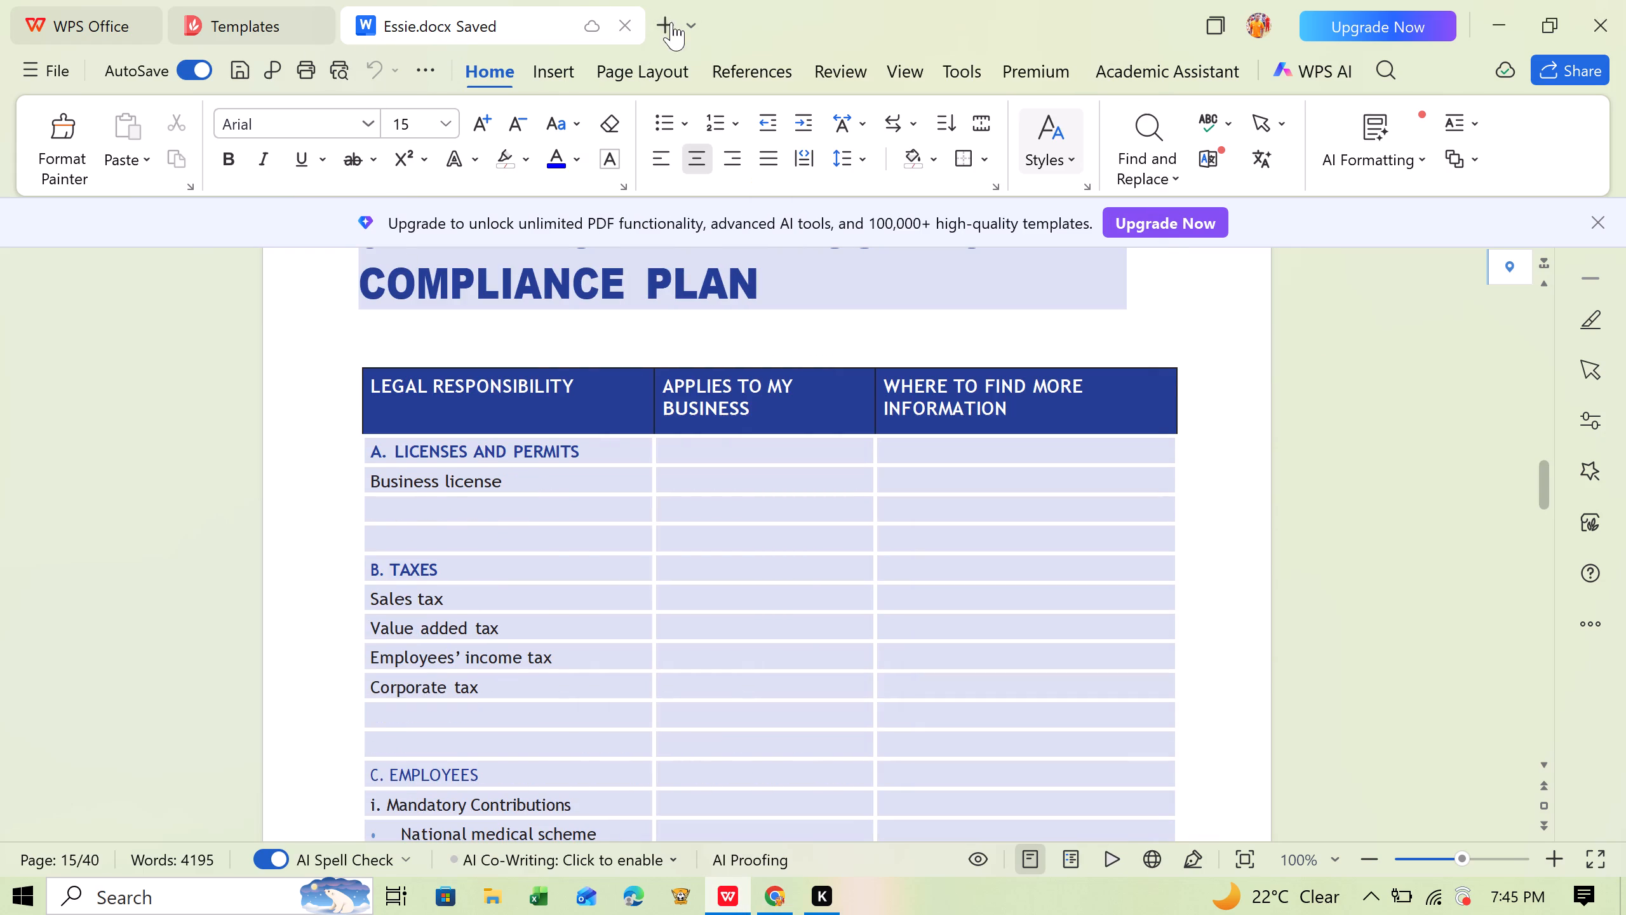
left_click(77, 71)
left_click(57, 73)
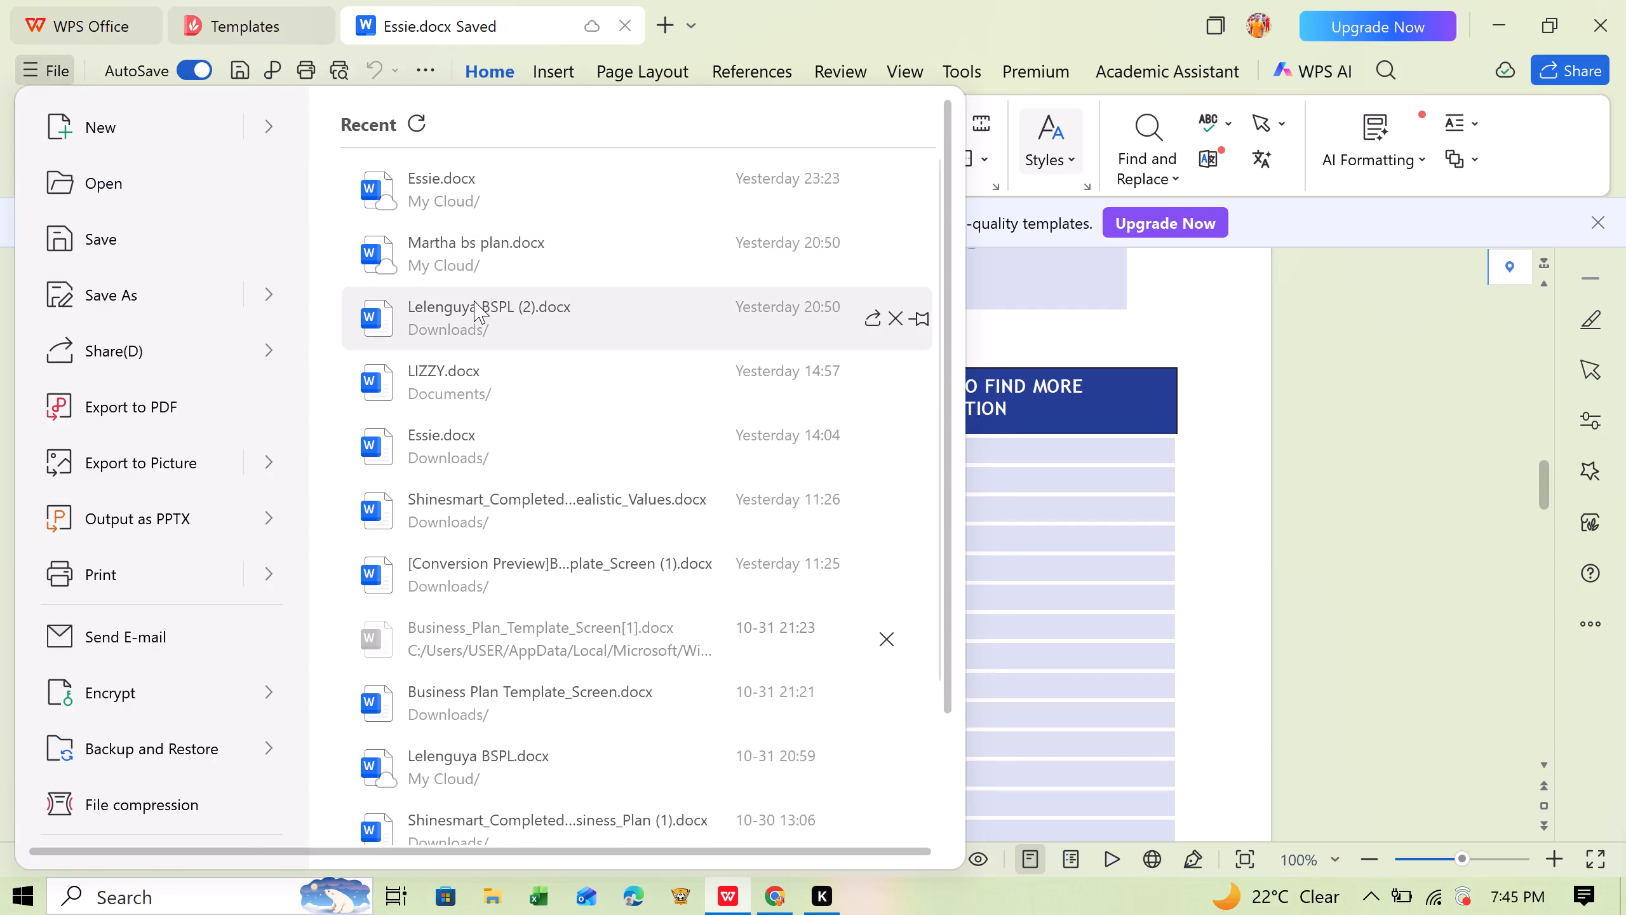
double_click(474, 301)
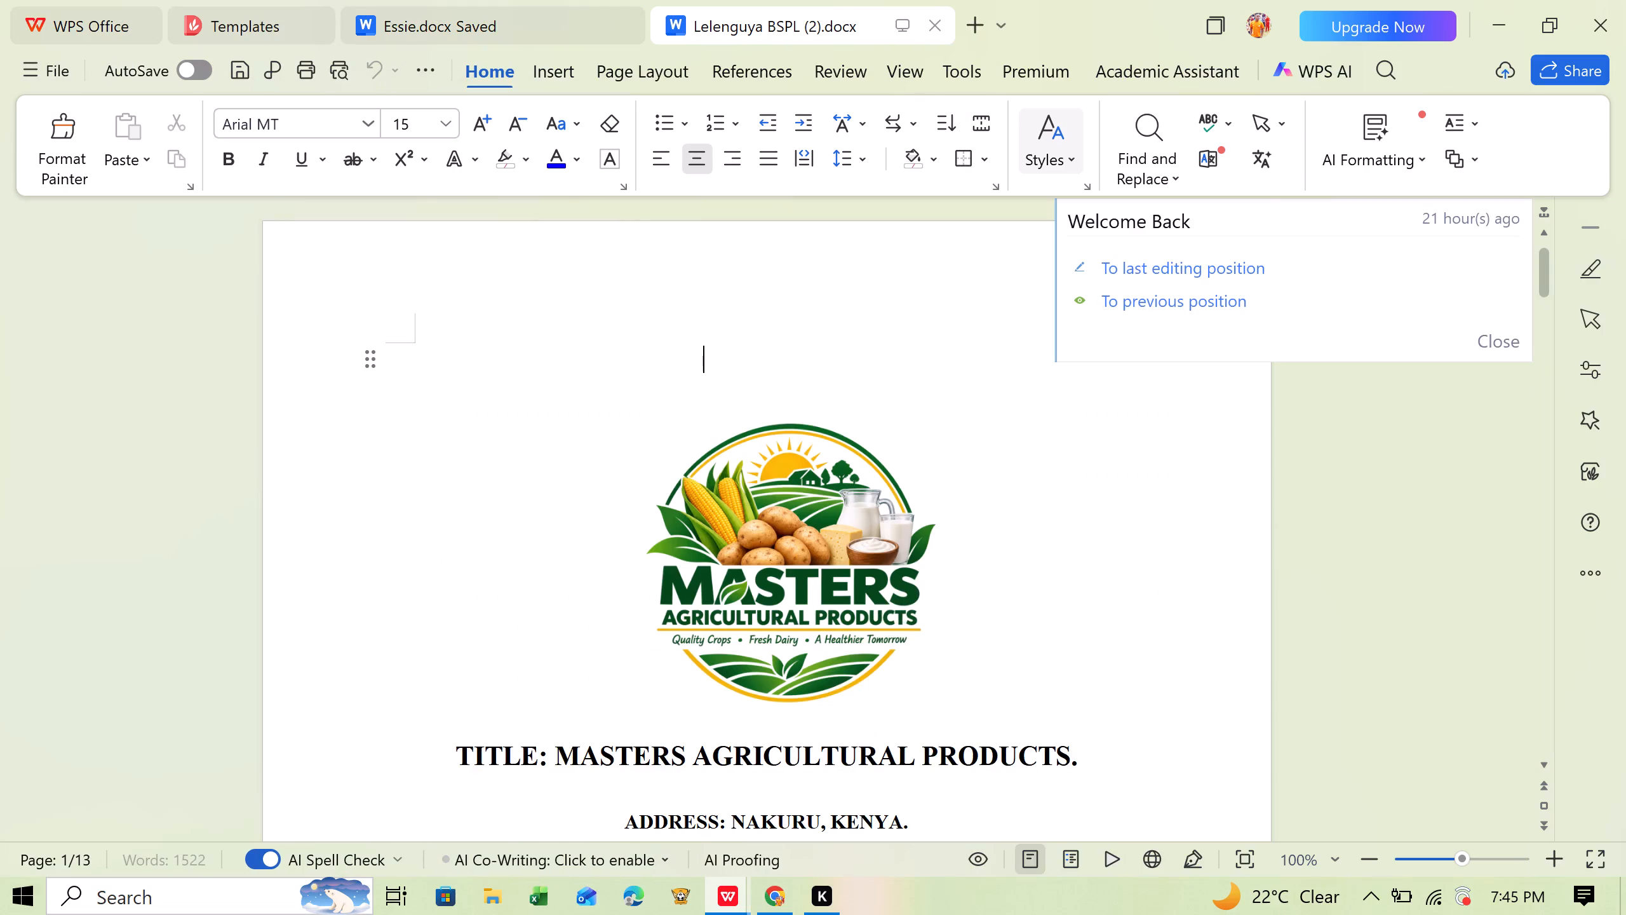
scroll(526, 212, "down", 18)
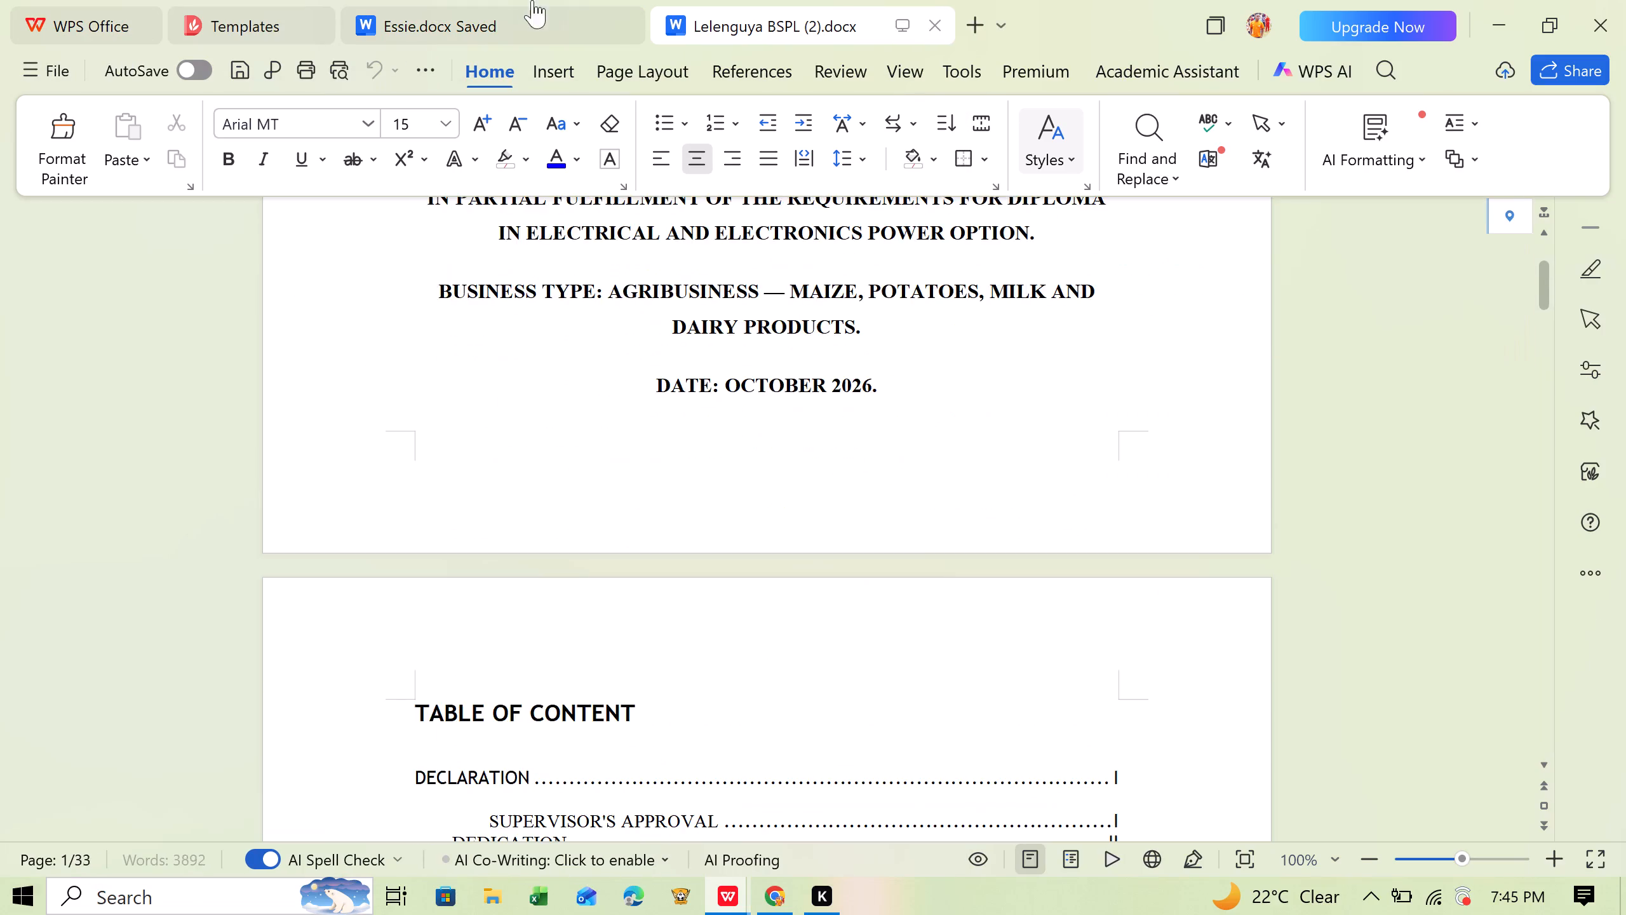
Go back to Essie.docx and recheck the Legal and Regulatory Compliance Plan table, from its heading to the Others rows.
left_click(484, 0)
scroll(593, 374, "up", 2)
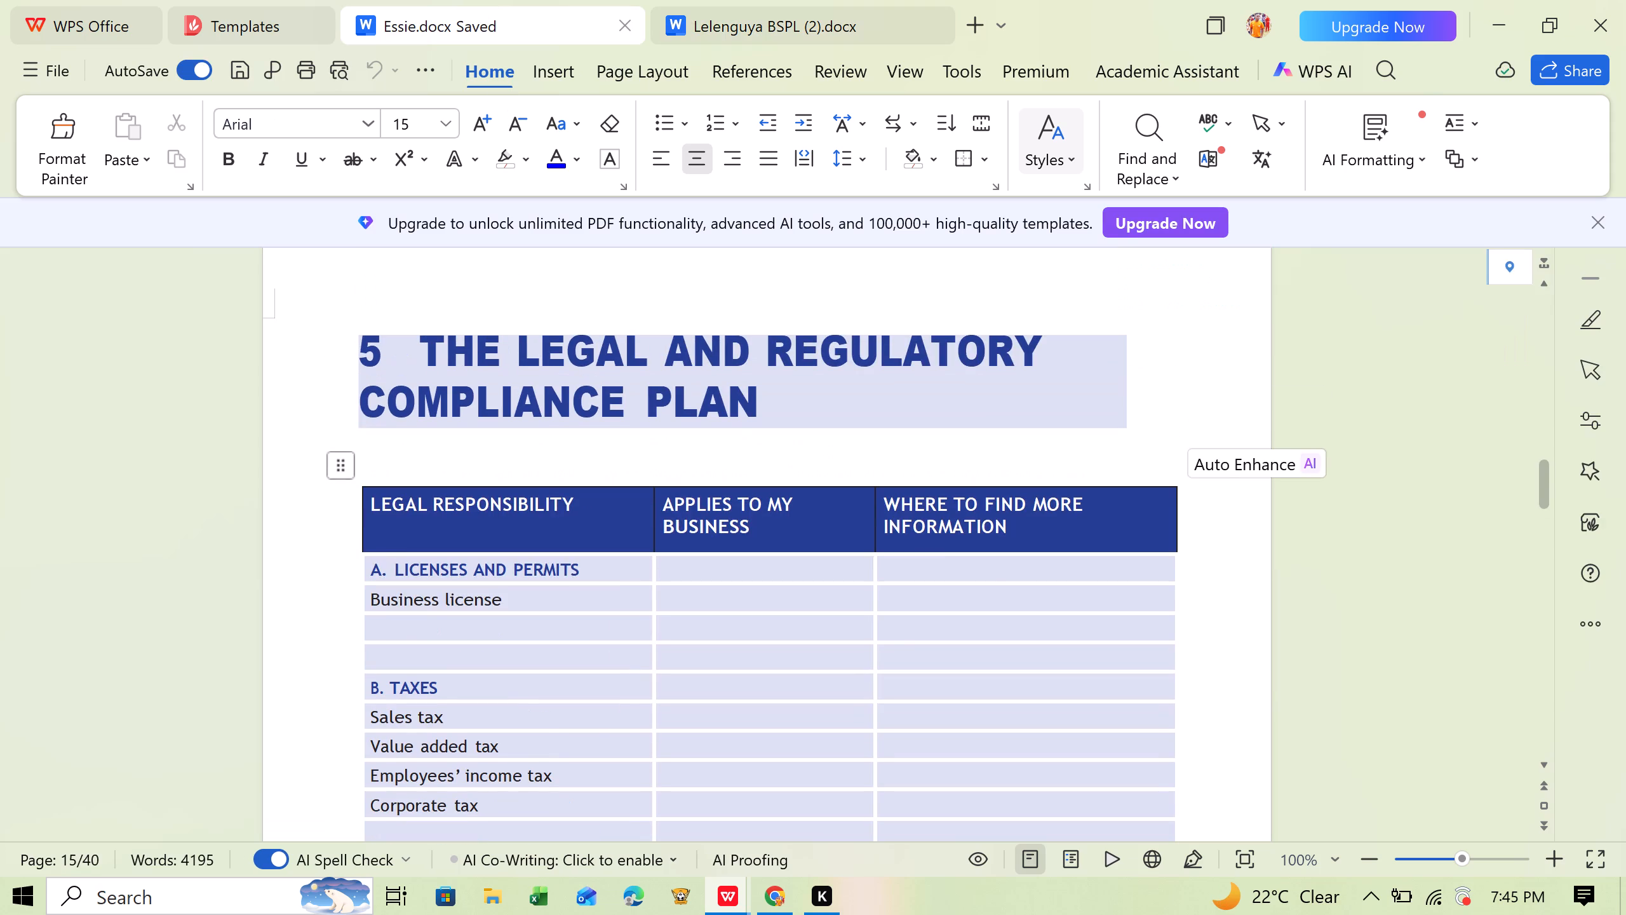
scroll(593, 374, "up", 3)
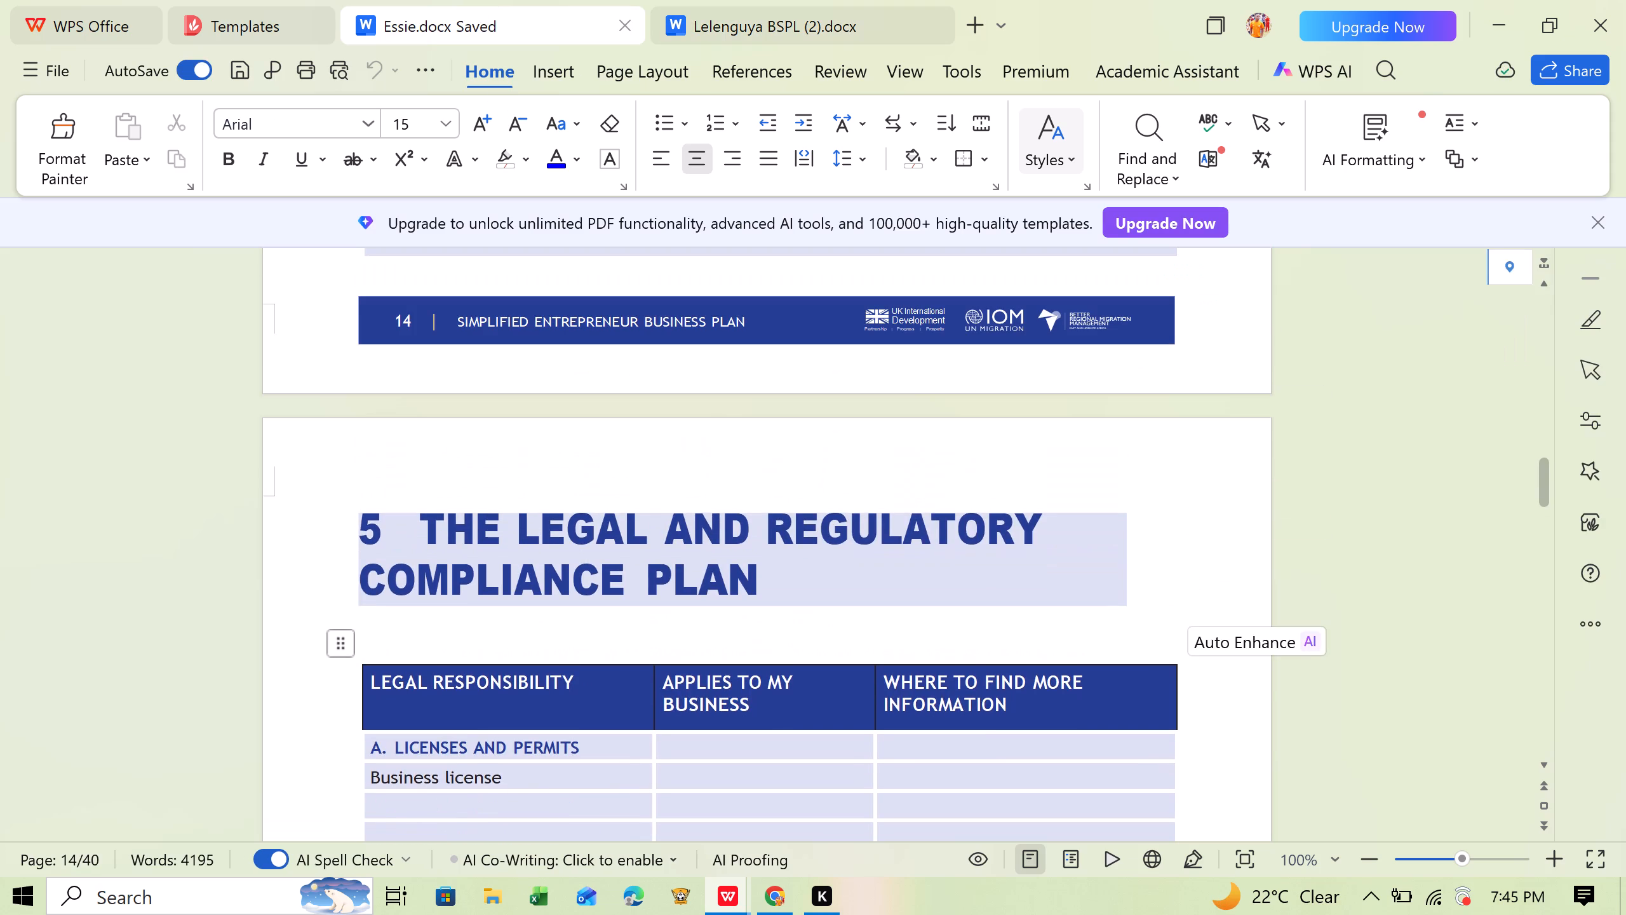
scroll(593, 374, "down", 17)
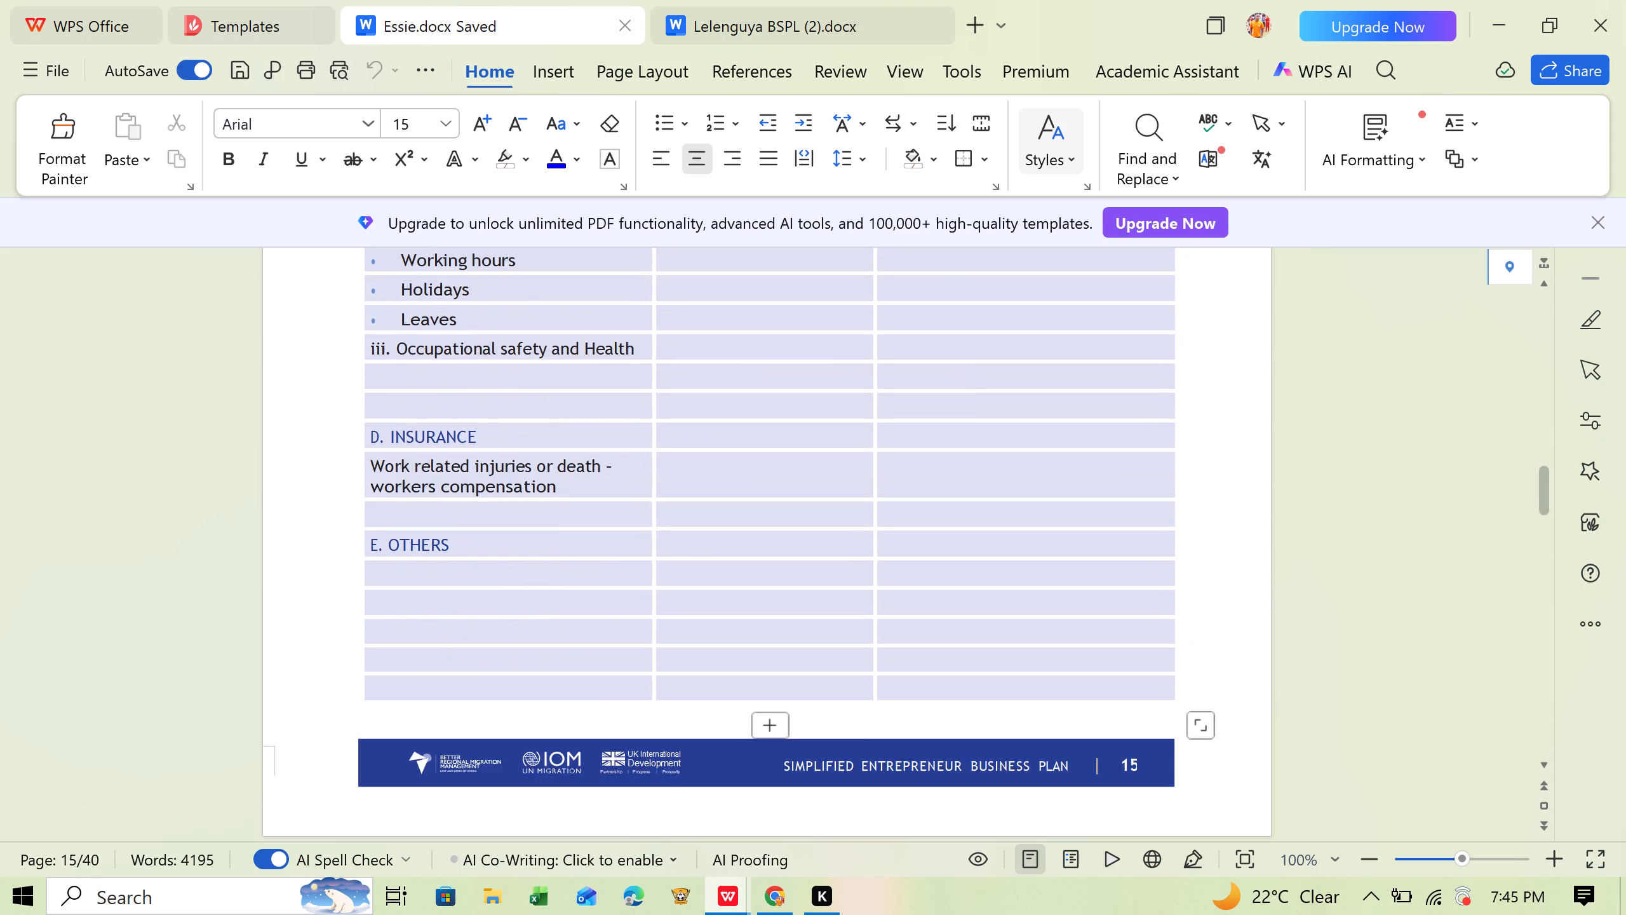
scroll(593, 374, "up", 8)
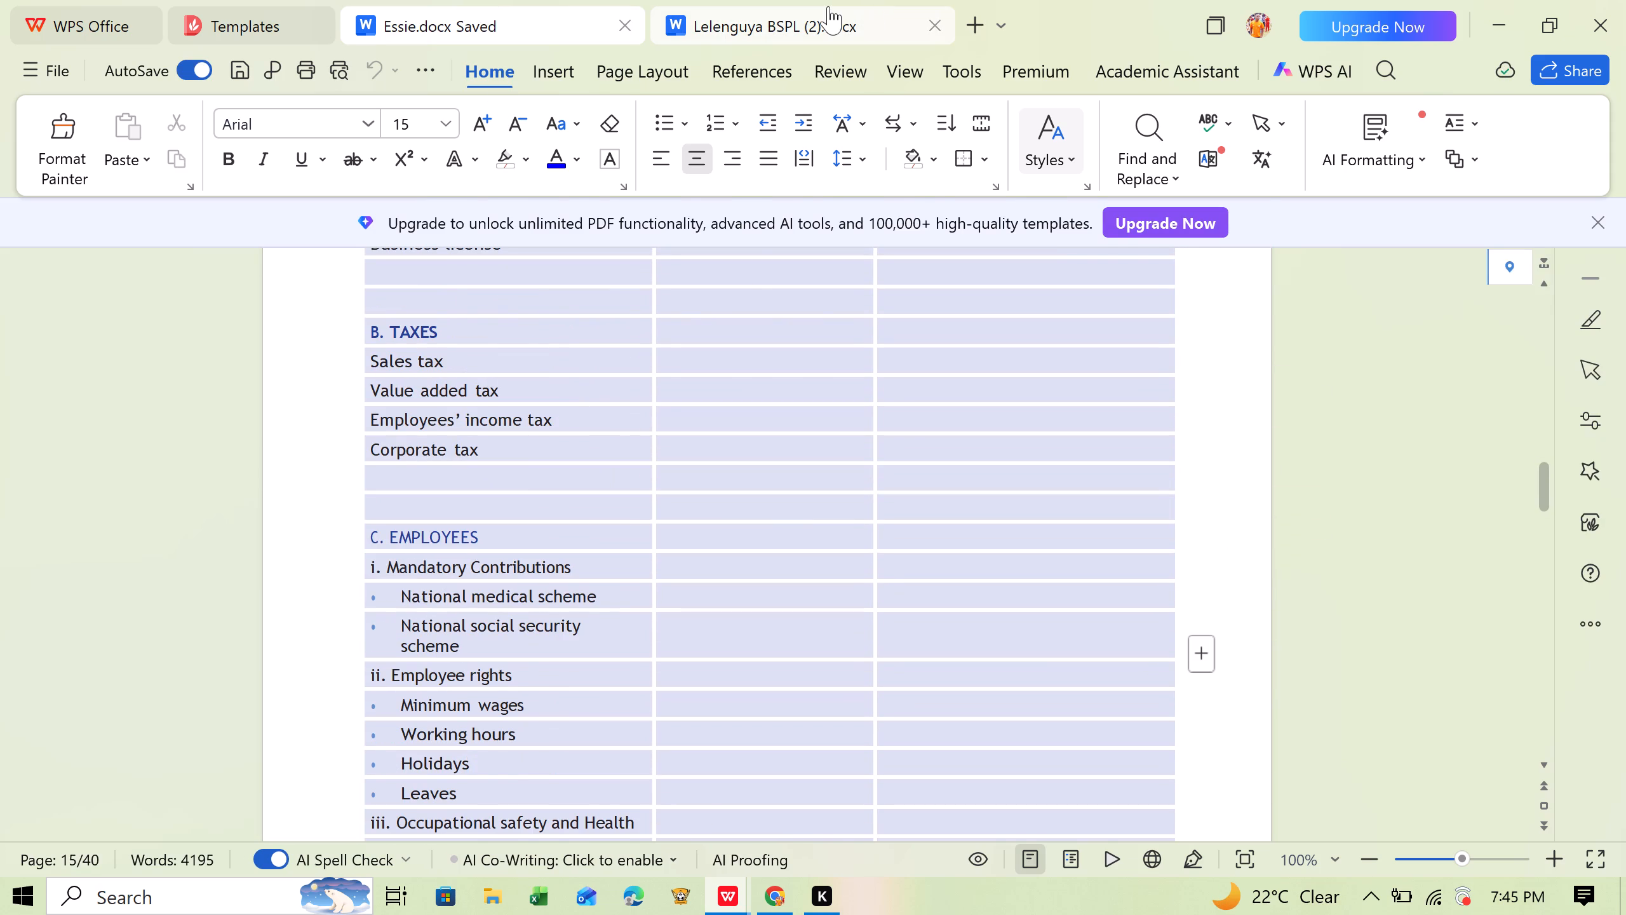
left_click(828, 6)
scroll(704, 508, "down", 11)
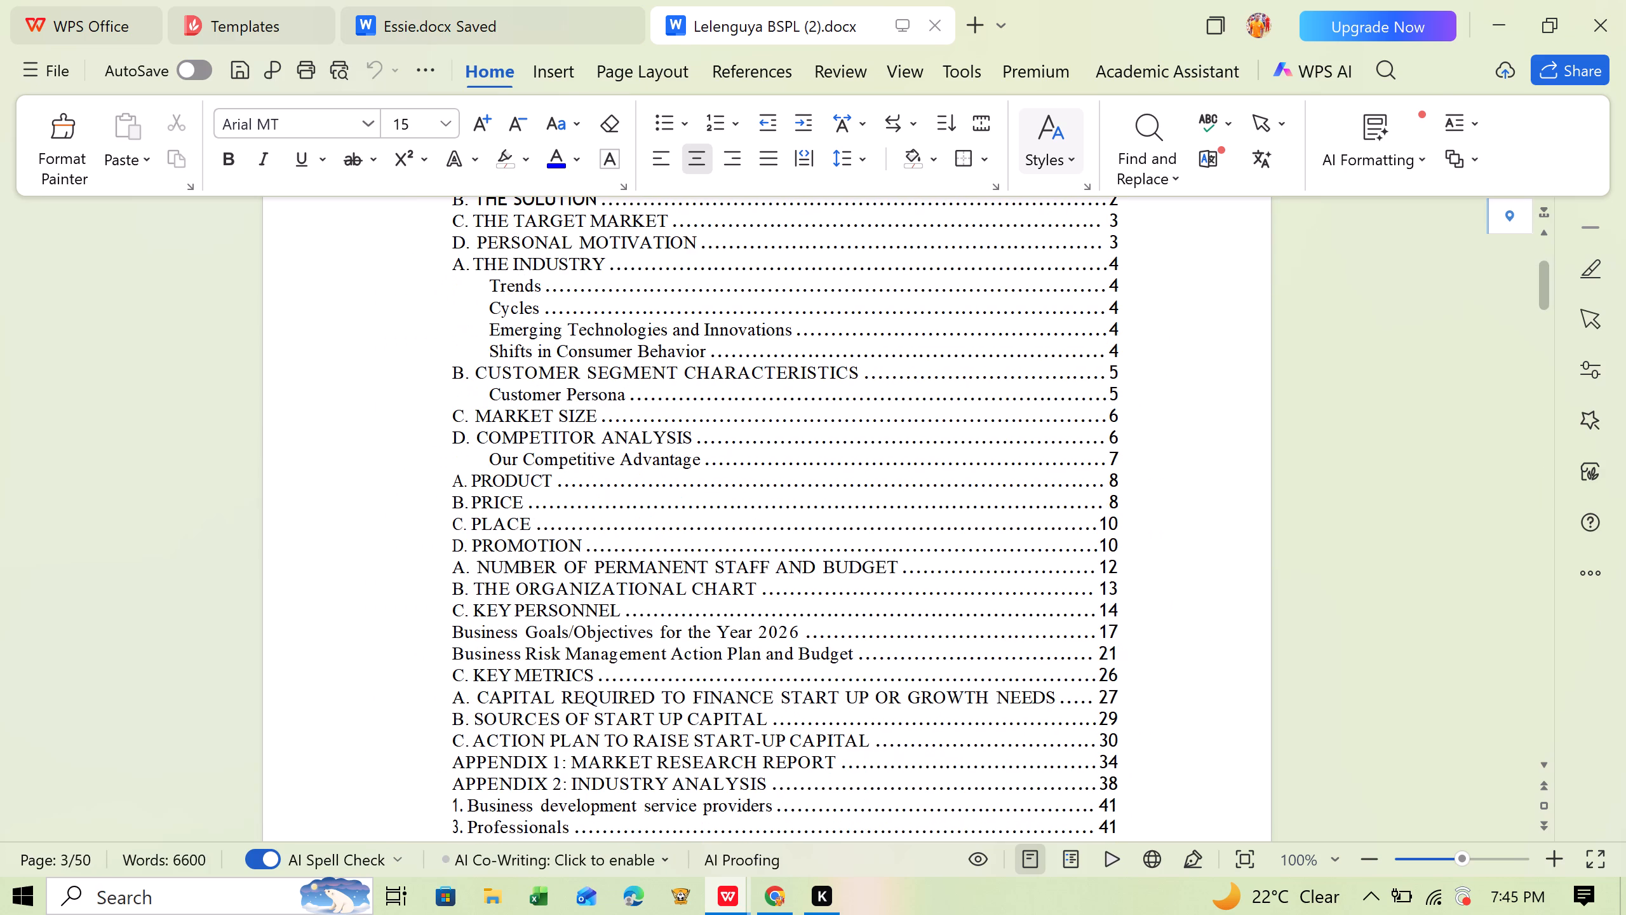
scroll(704, 508, "down", 2)
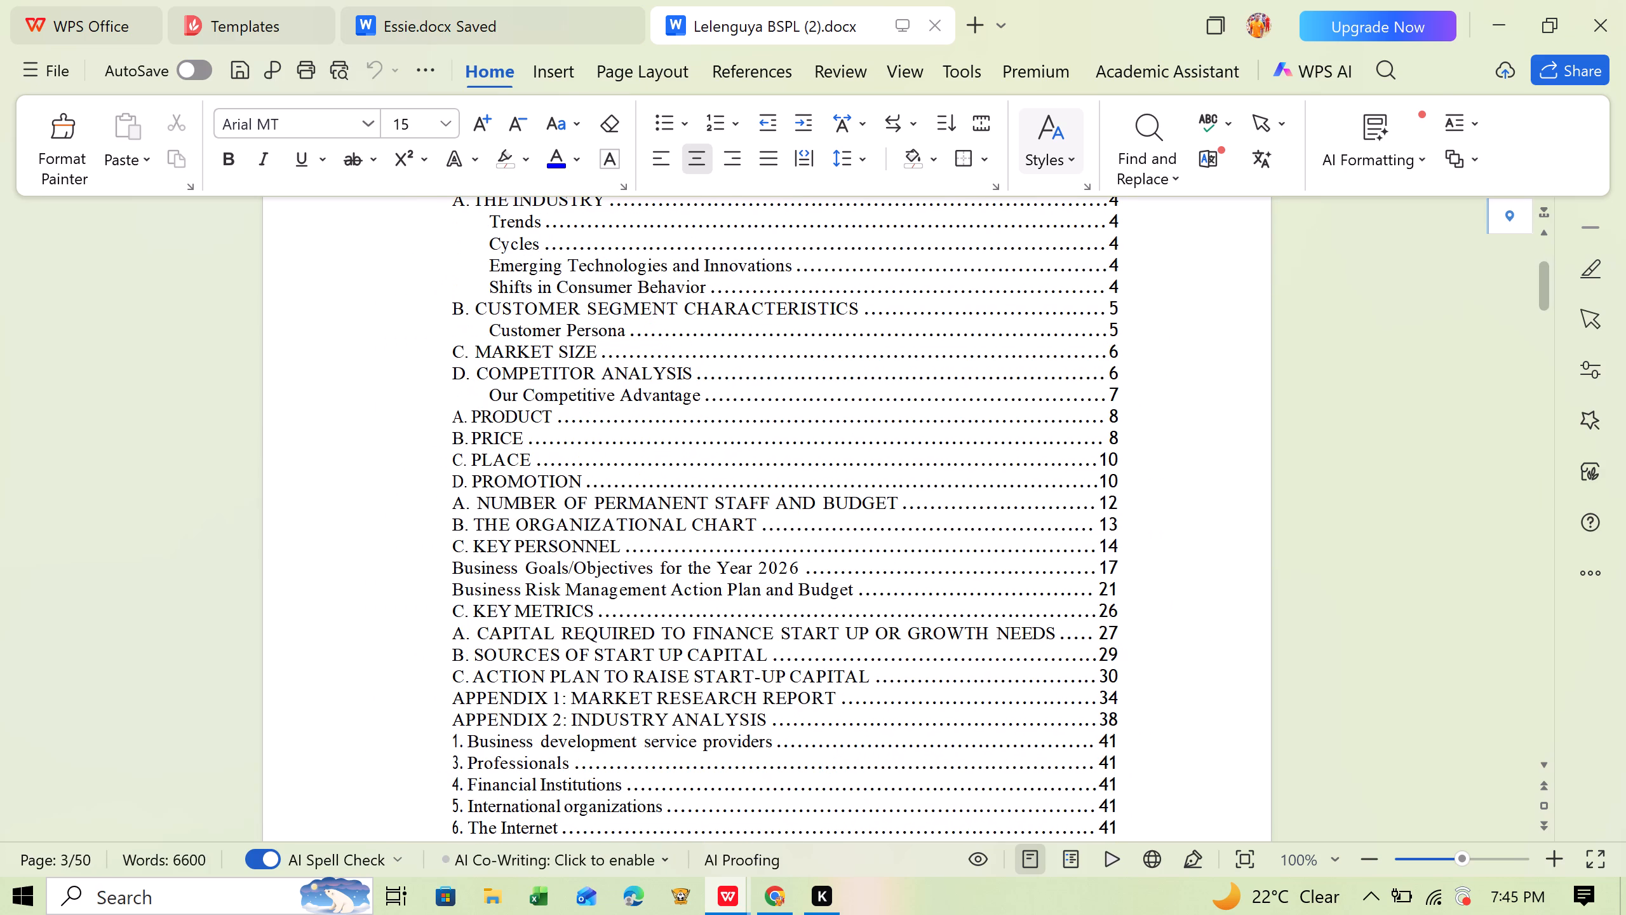
scroll(704, 508, "down", 1)
scroll(704, 508, "up", 4)
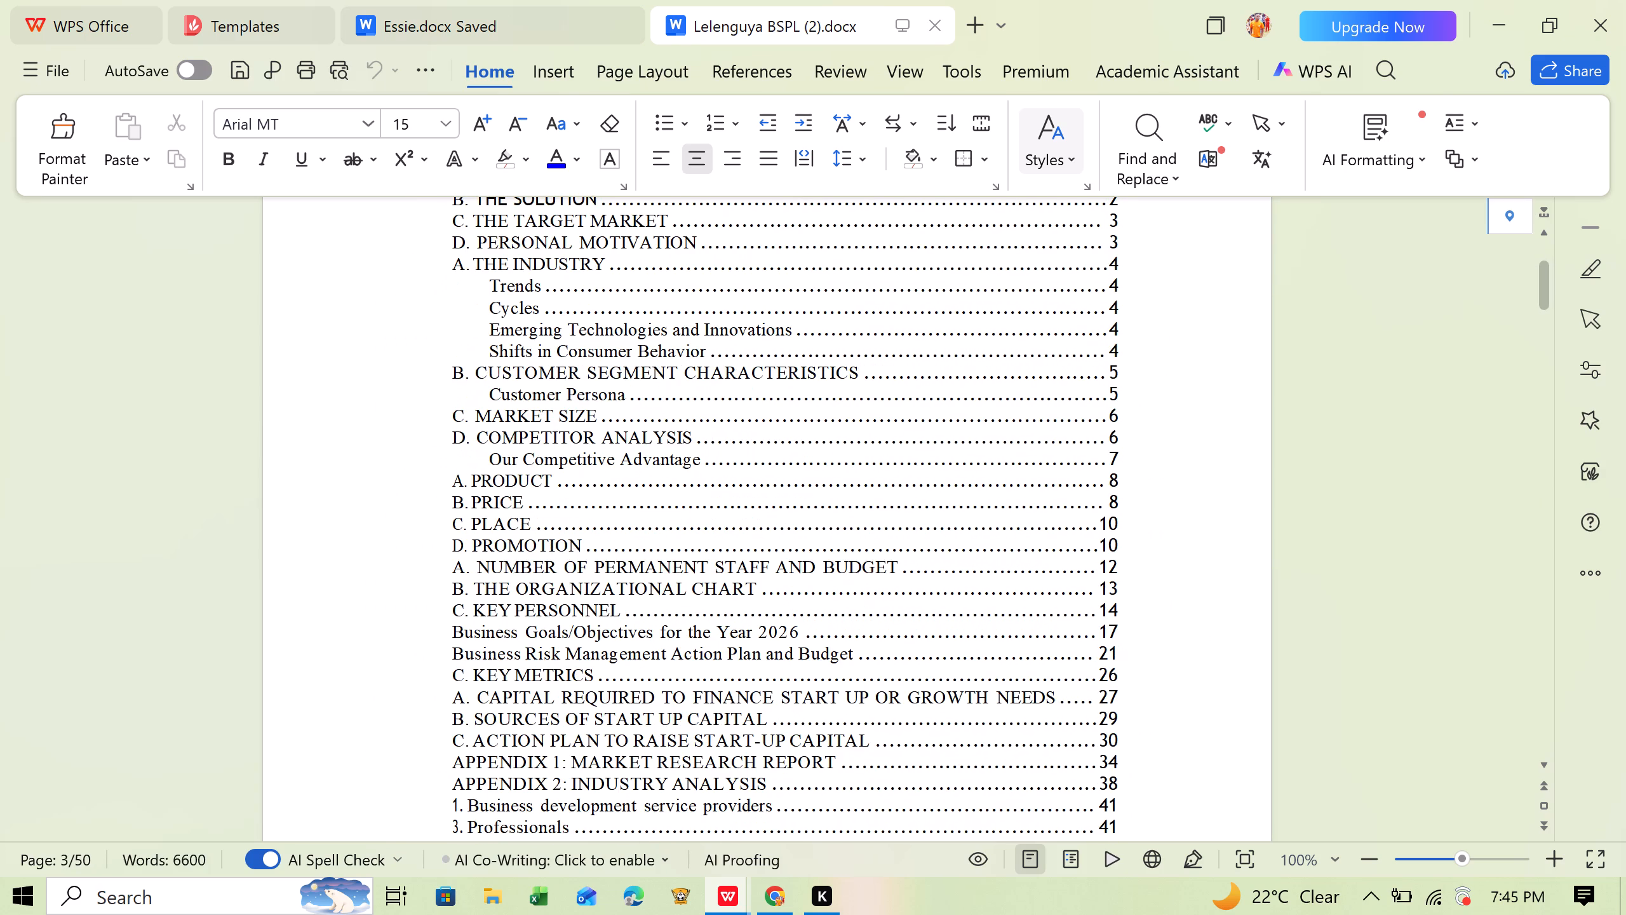
scroll(704, 508, "up", 1)
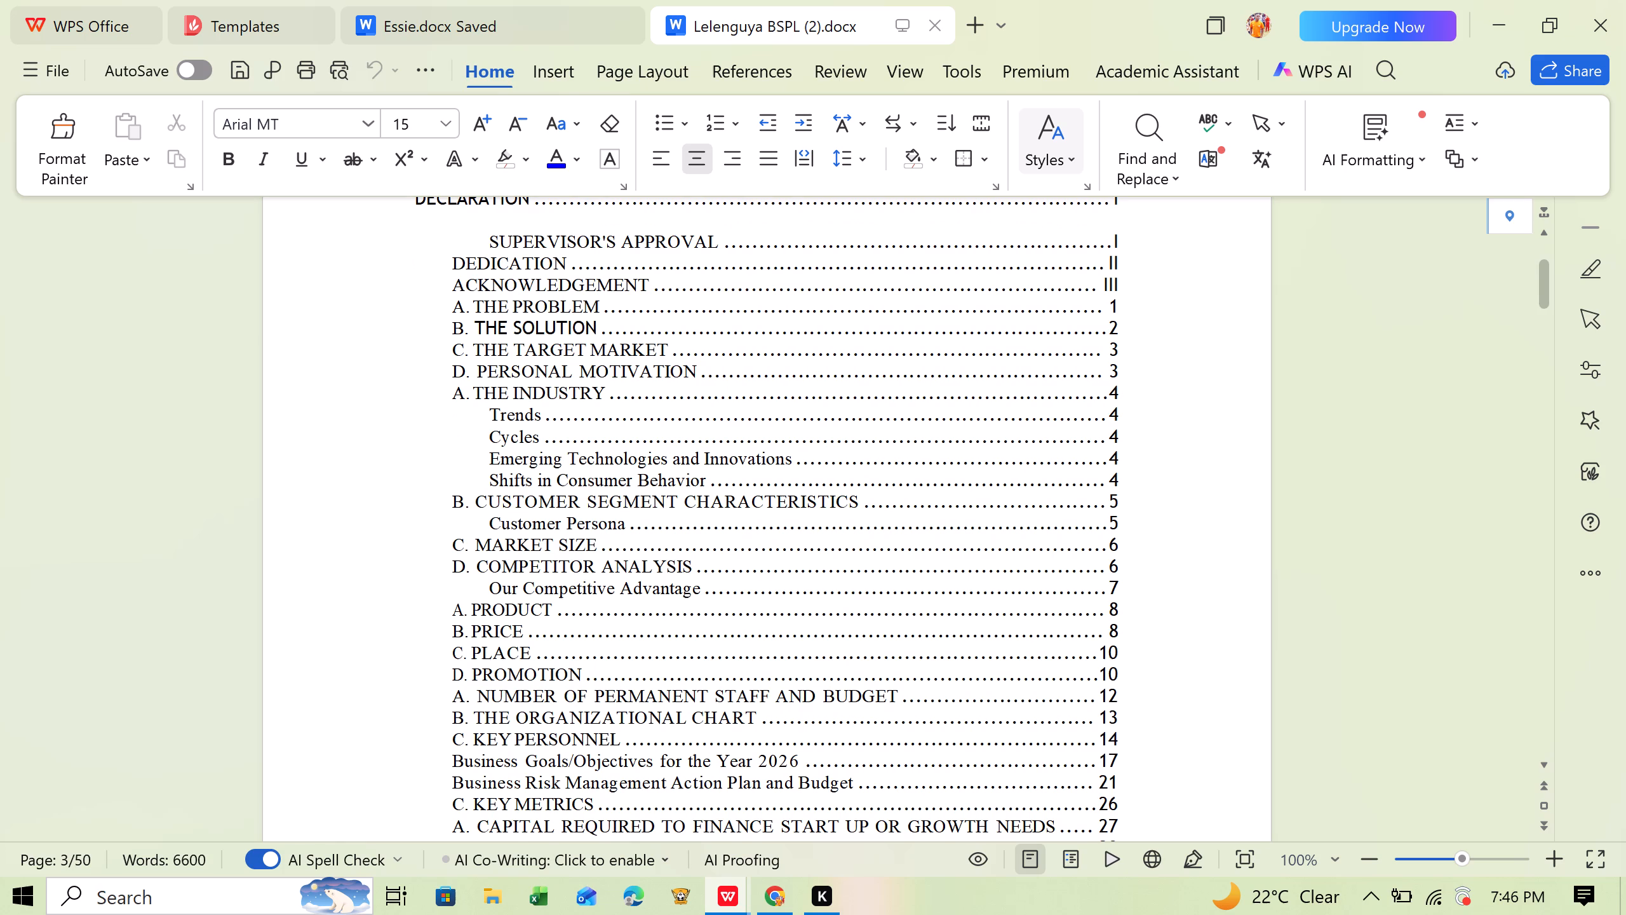
scroll(704, 508, "down", 2)
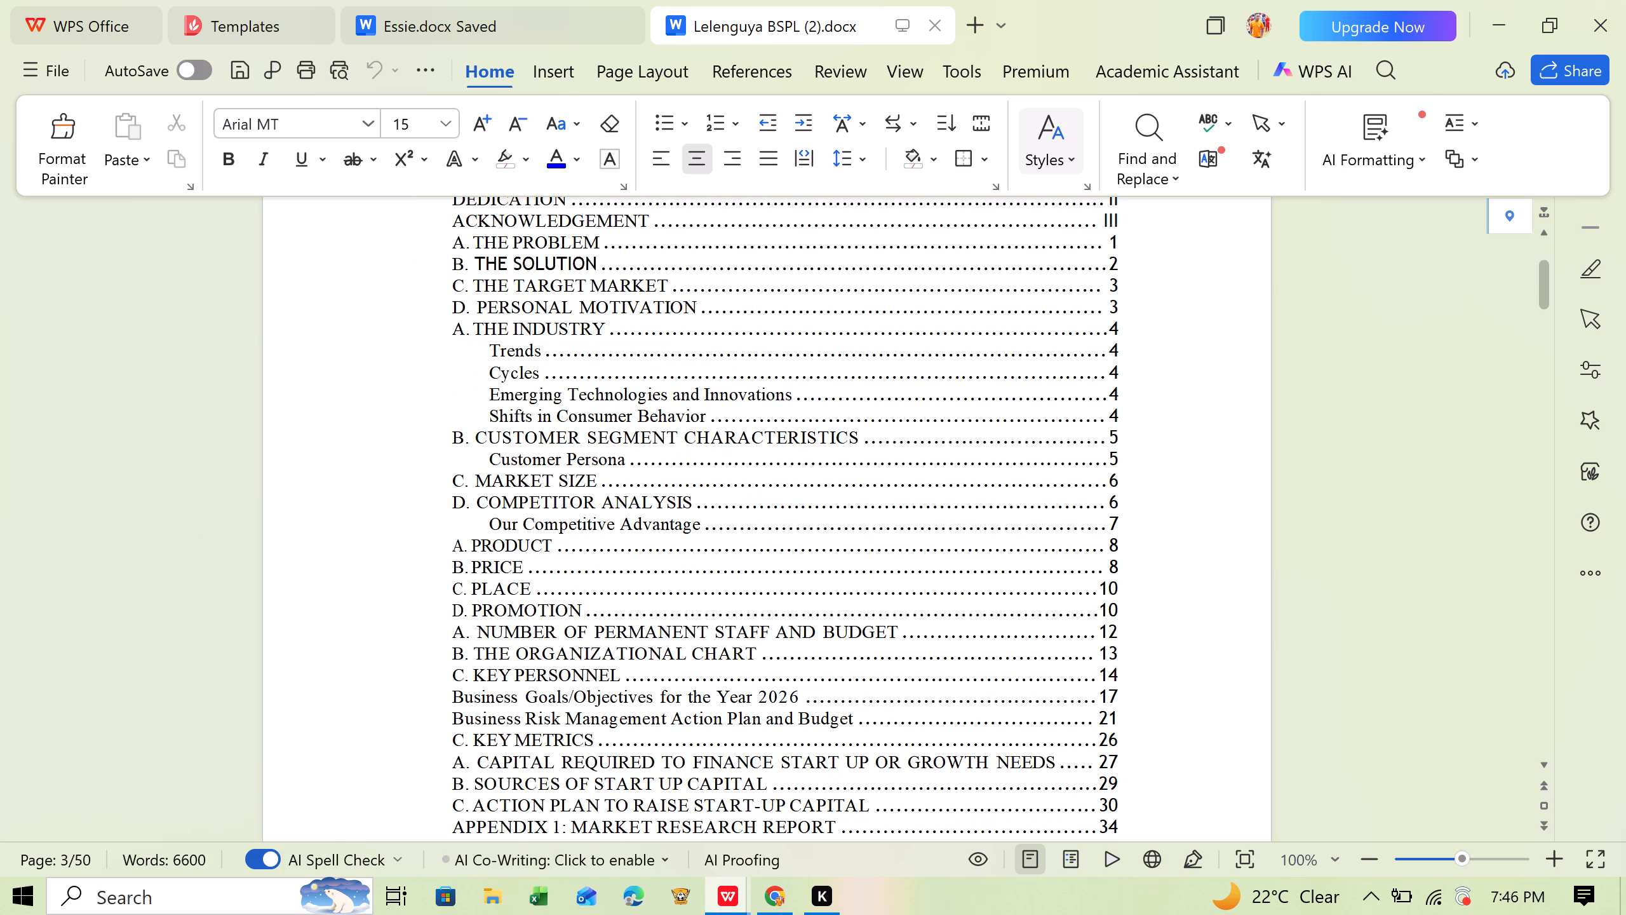
scroll(704, 508, "down", 1)
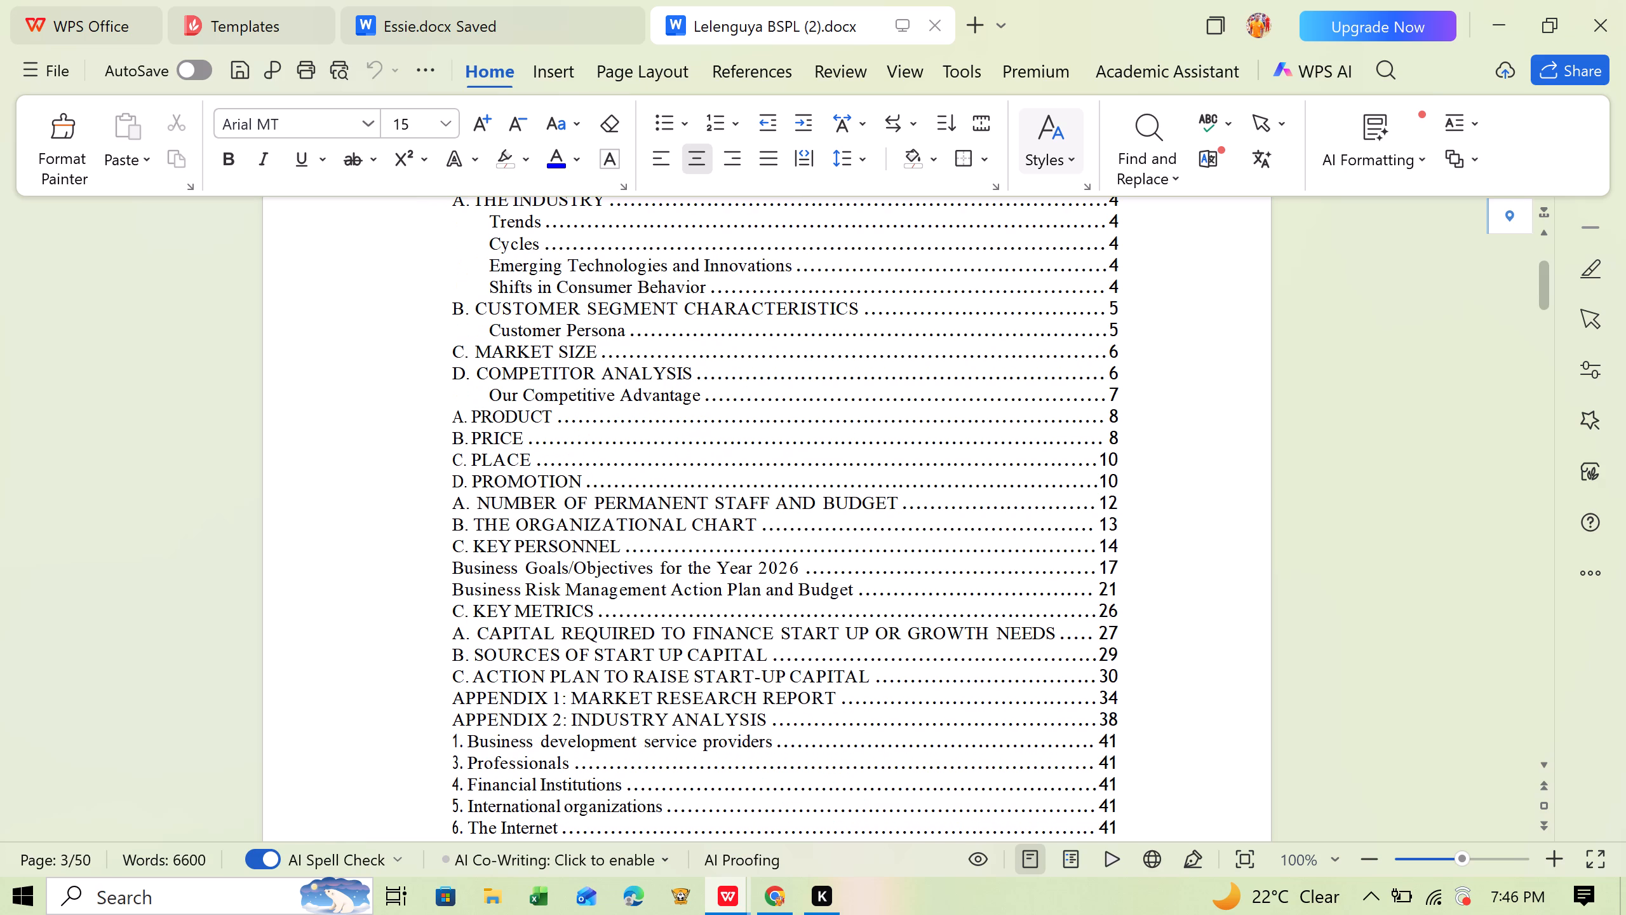
scroll(704, 508, "up", 1)
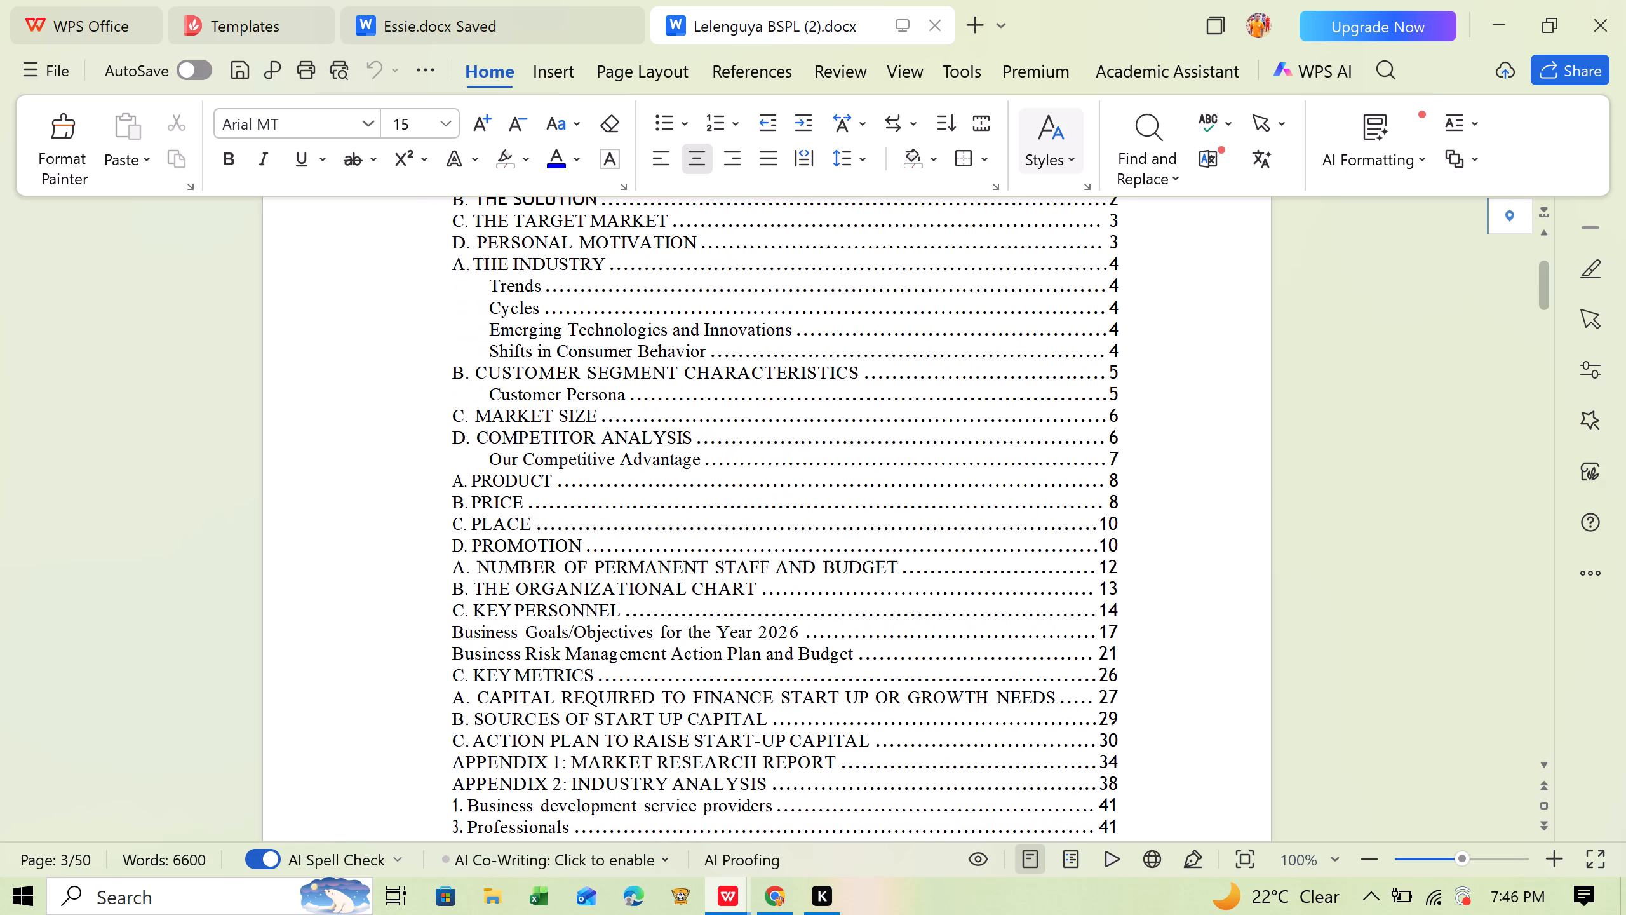
scroll(704, 508, "up", 2)
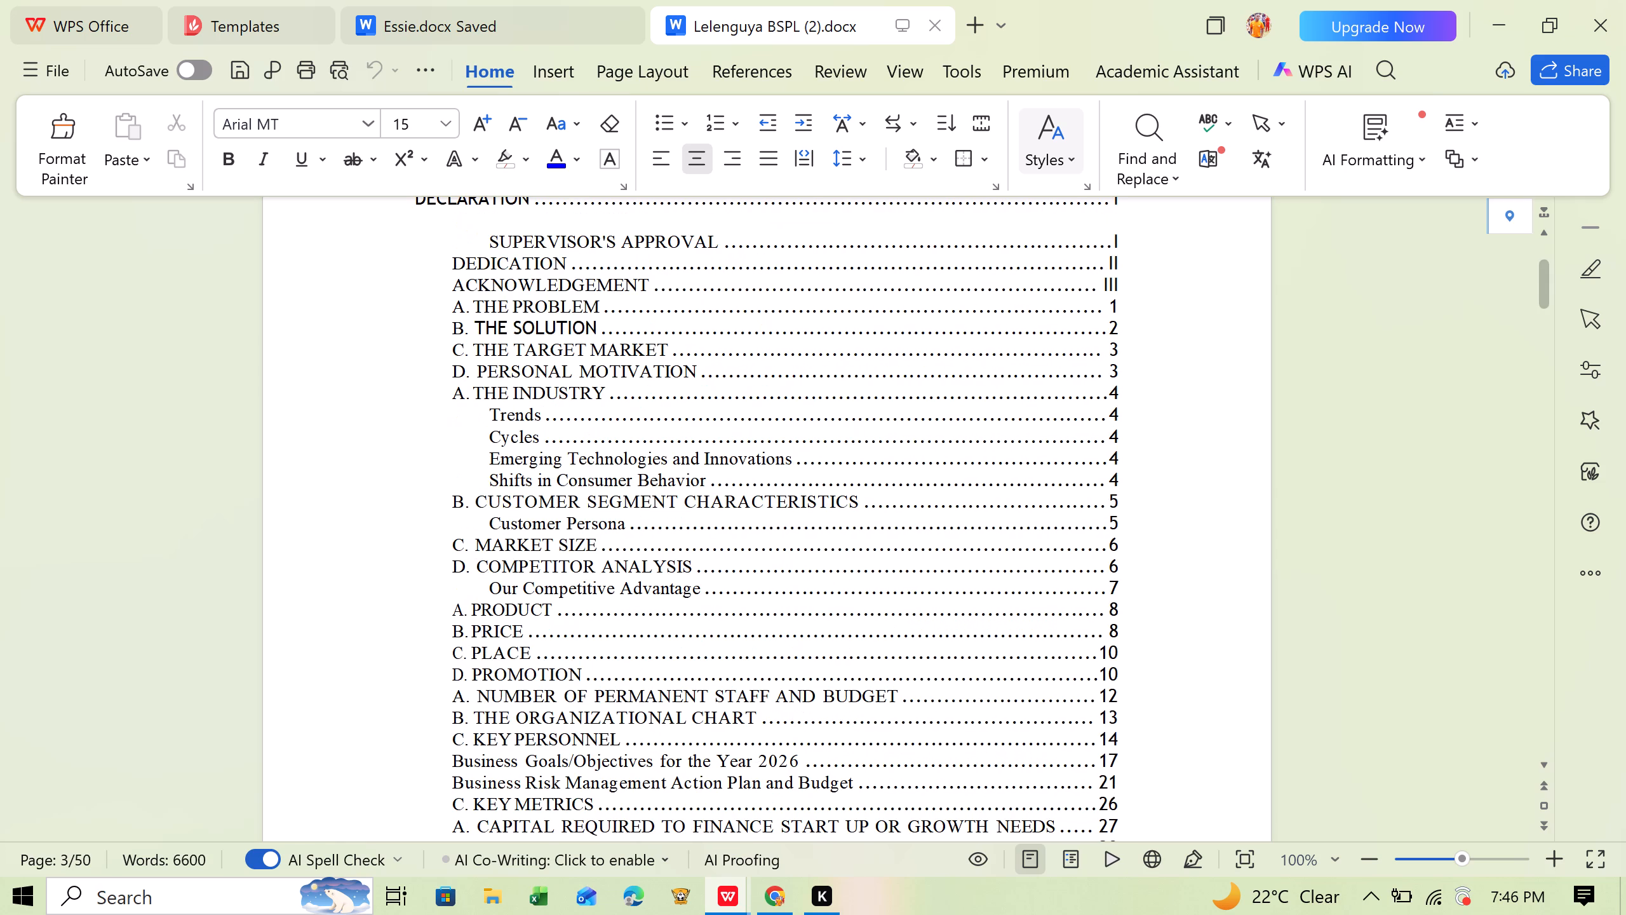
Return to Essie.docx and check the Key Personnel table and the start of the Legal and Regulatory Compliance Plan table.
scroll(870, 522, "down", 2)
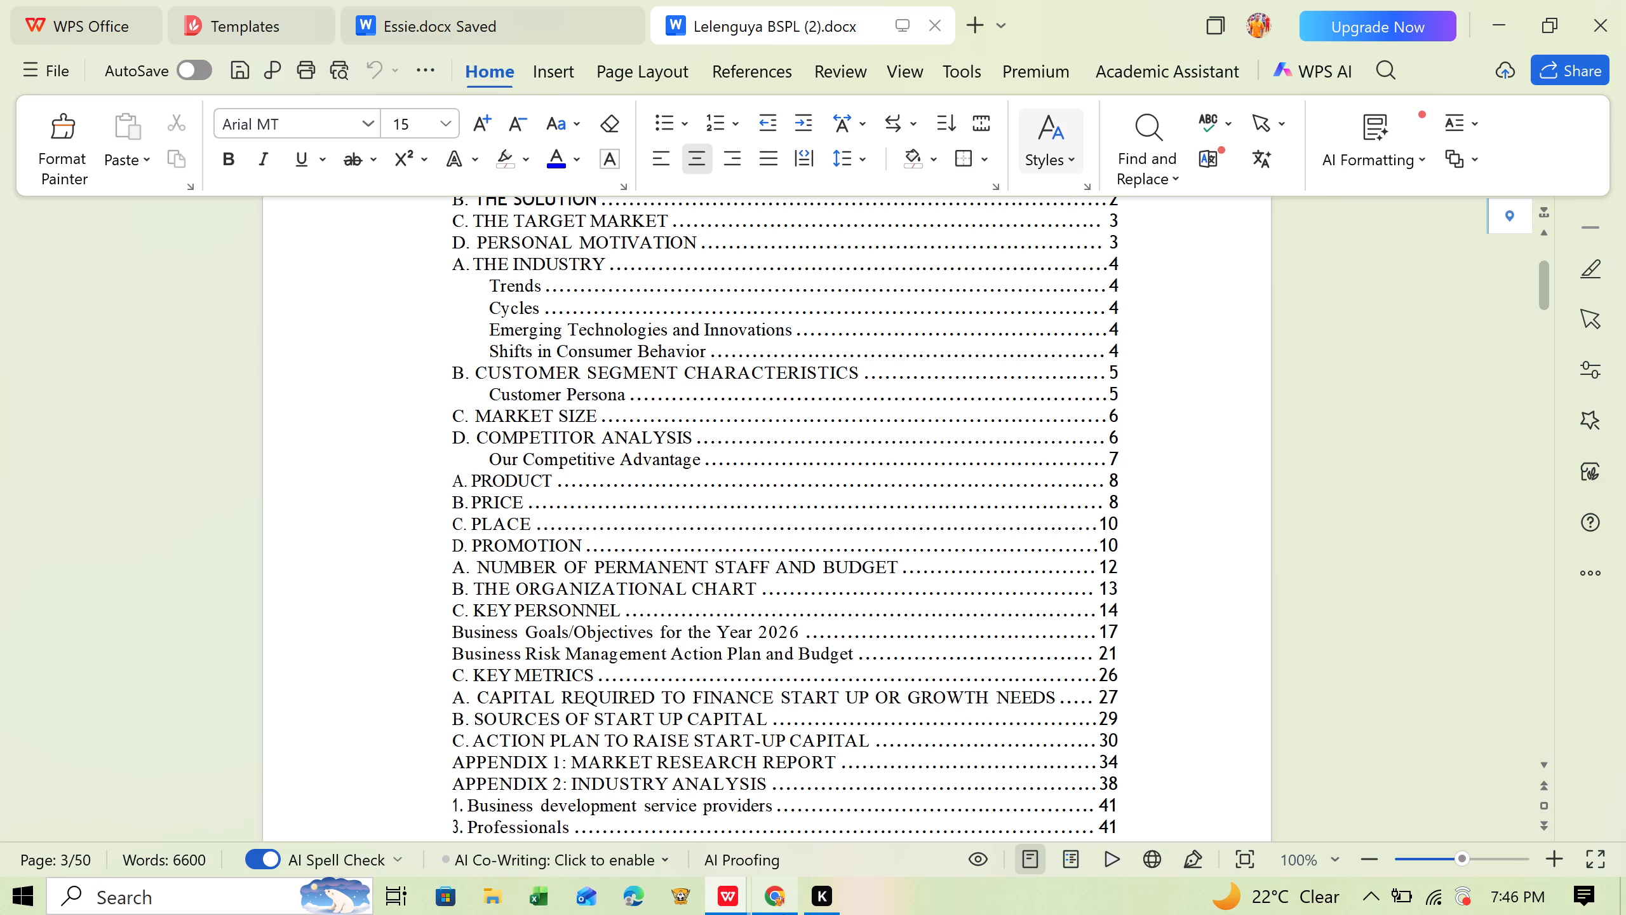
left_click(433, 29)
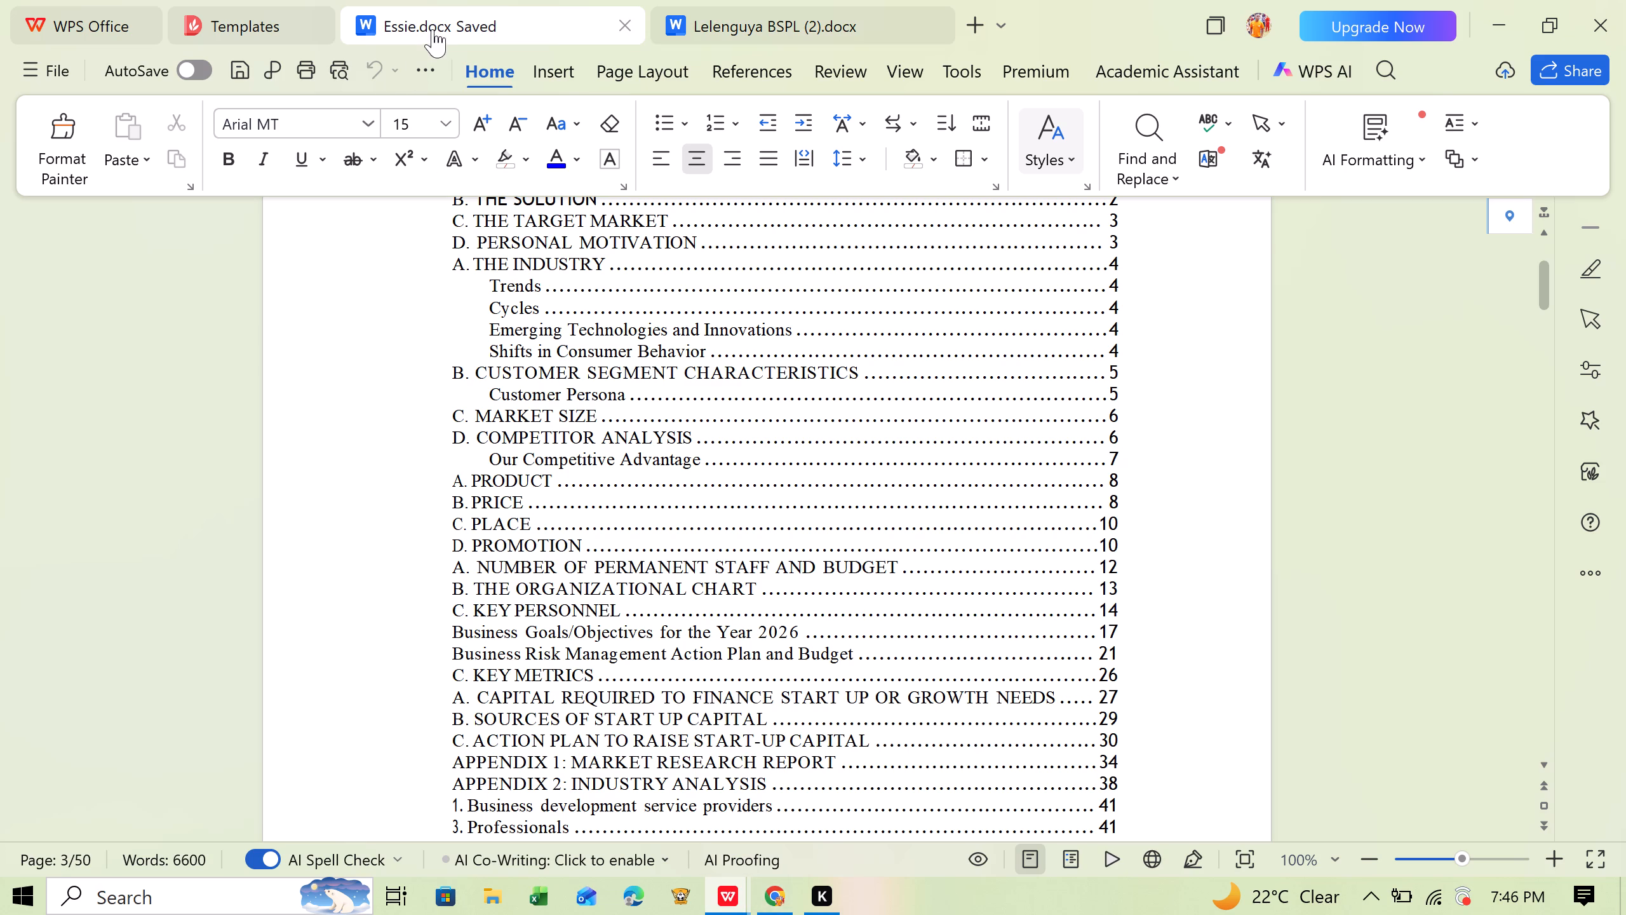
scroll(620, 372, "up", 9)
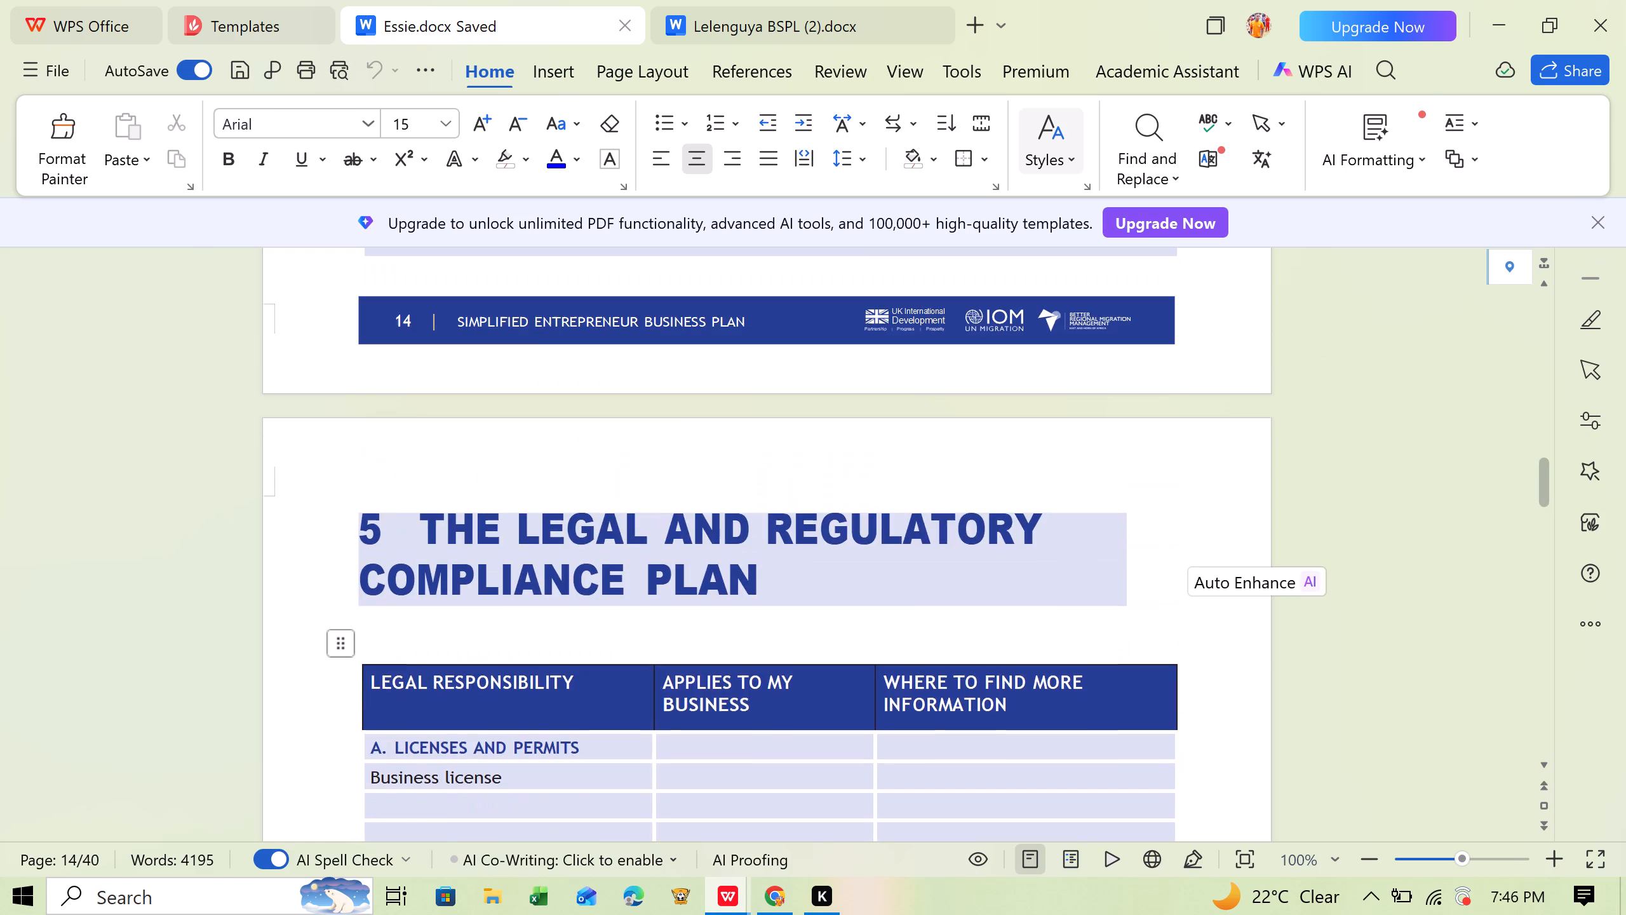
scroll(620, 372, "up", 11)
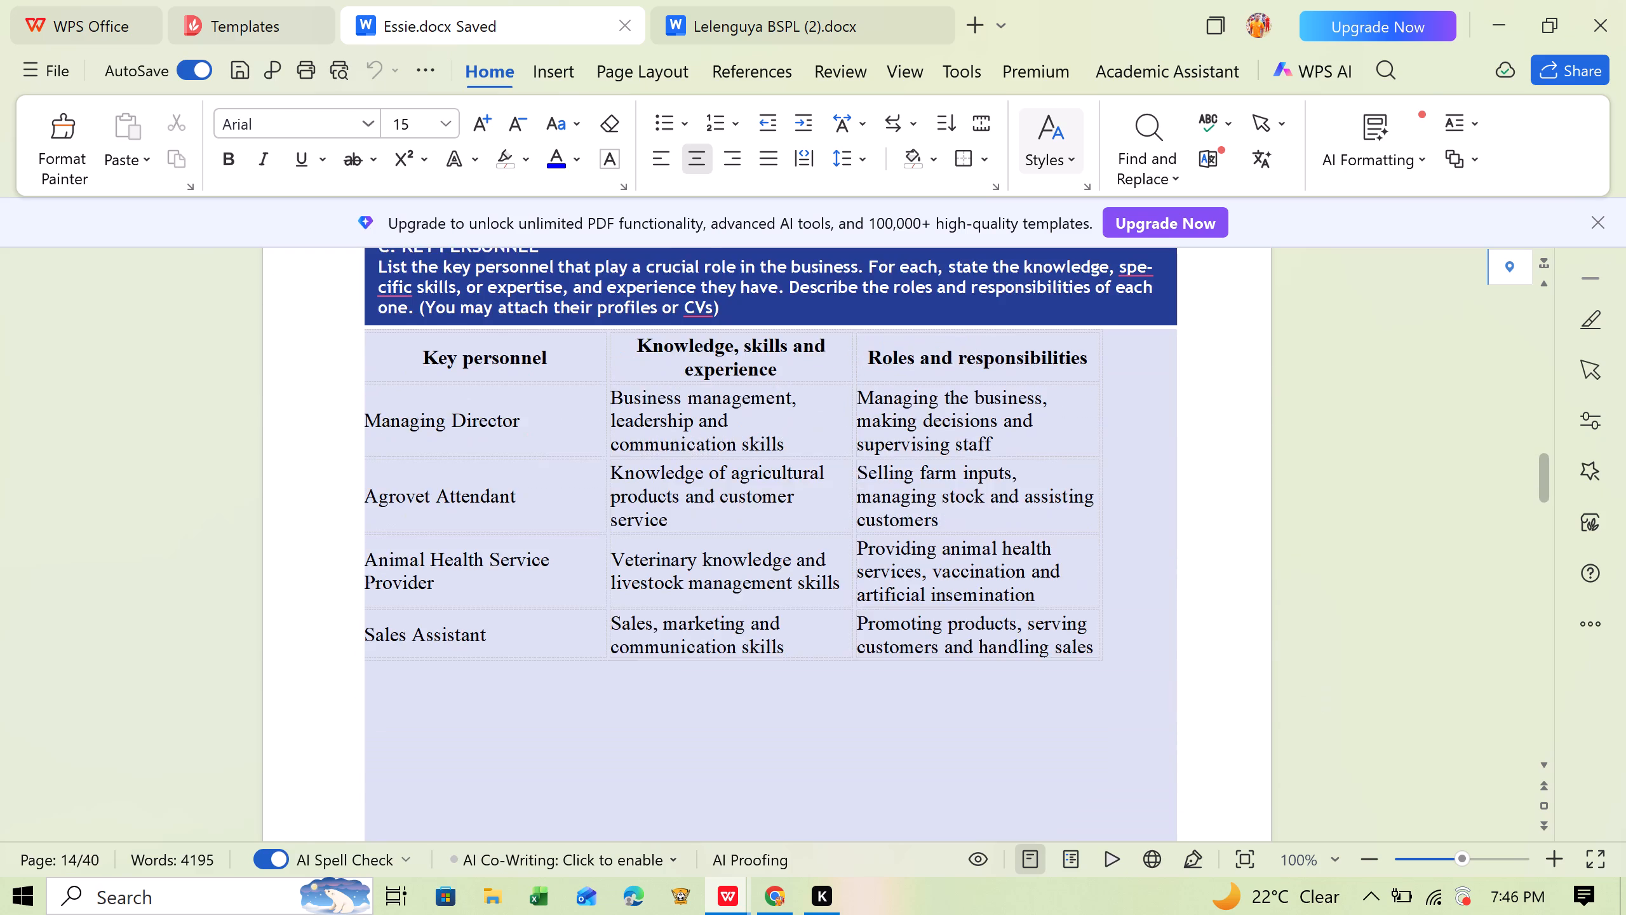
scroll(620, 372, "down", 17)
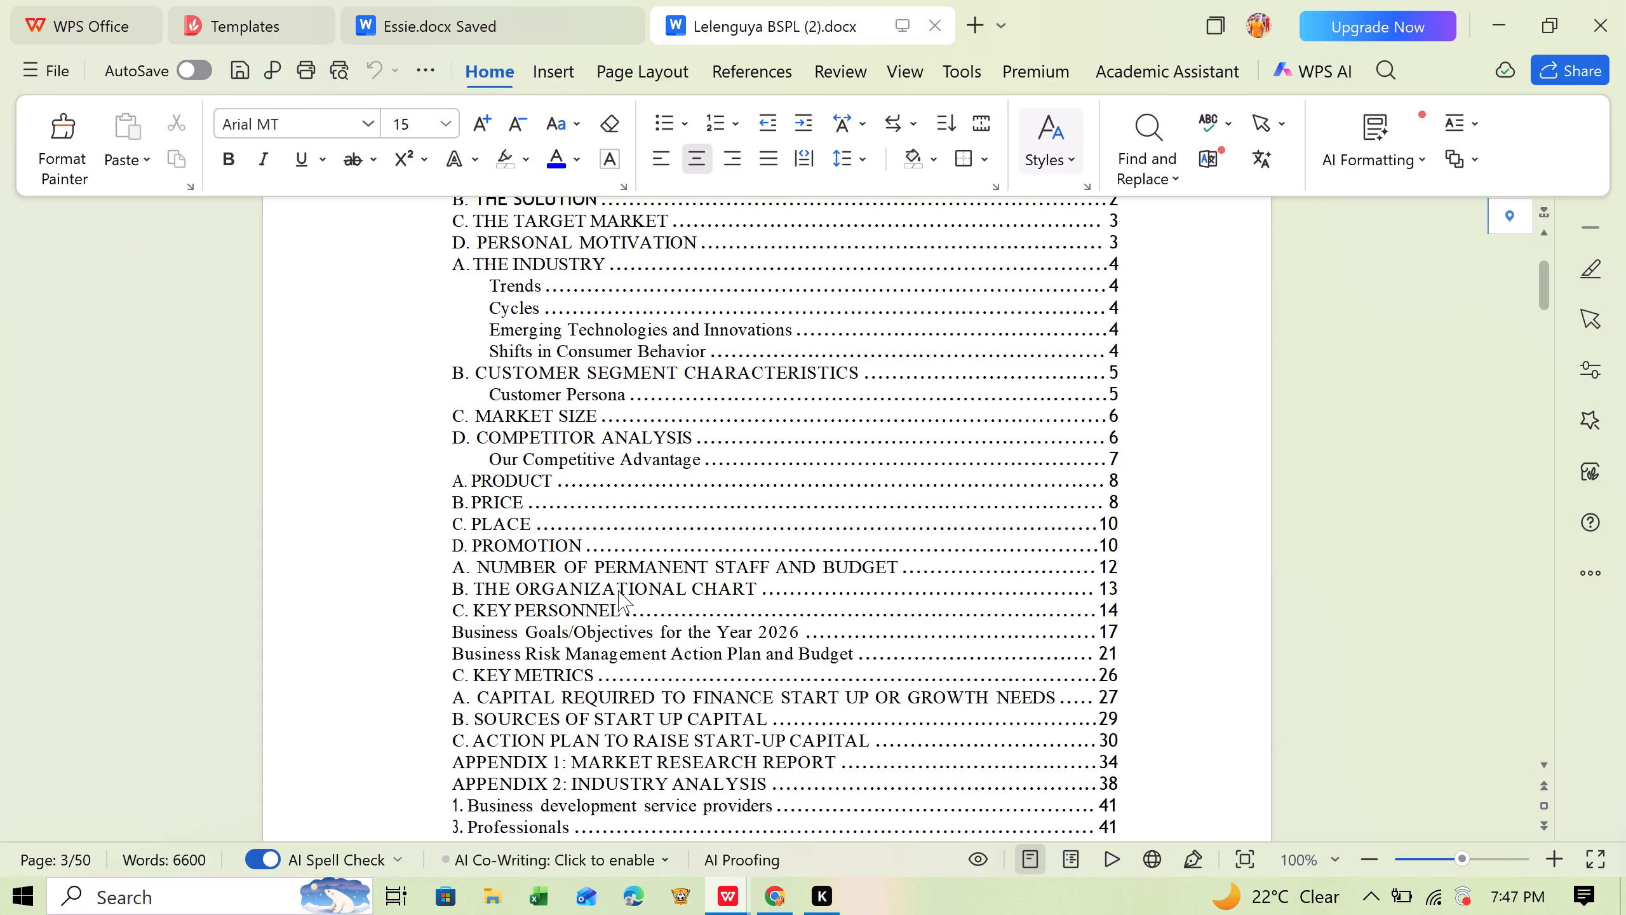
scroll(631, 628, "down", 2, "ctrl")
scroll(631, 636, "up", 4, "ctrl")
scroll(631, 636, "down", 2, "ctrl")
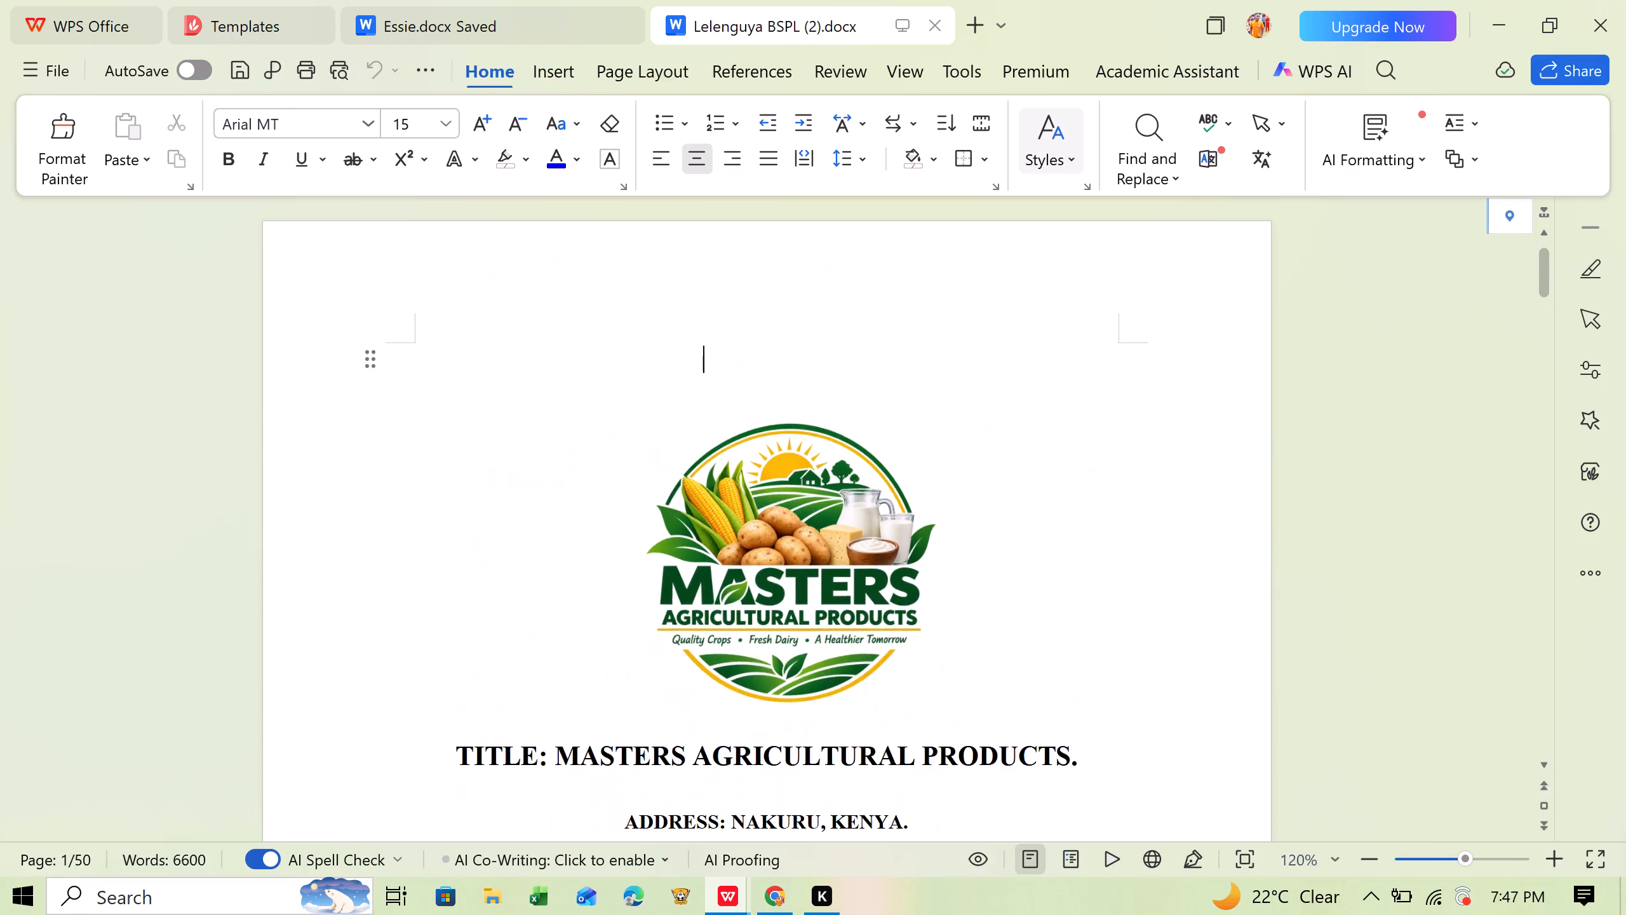
scroll(631, 636, "down", 2, "ctrl")
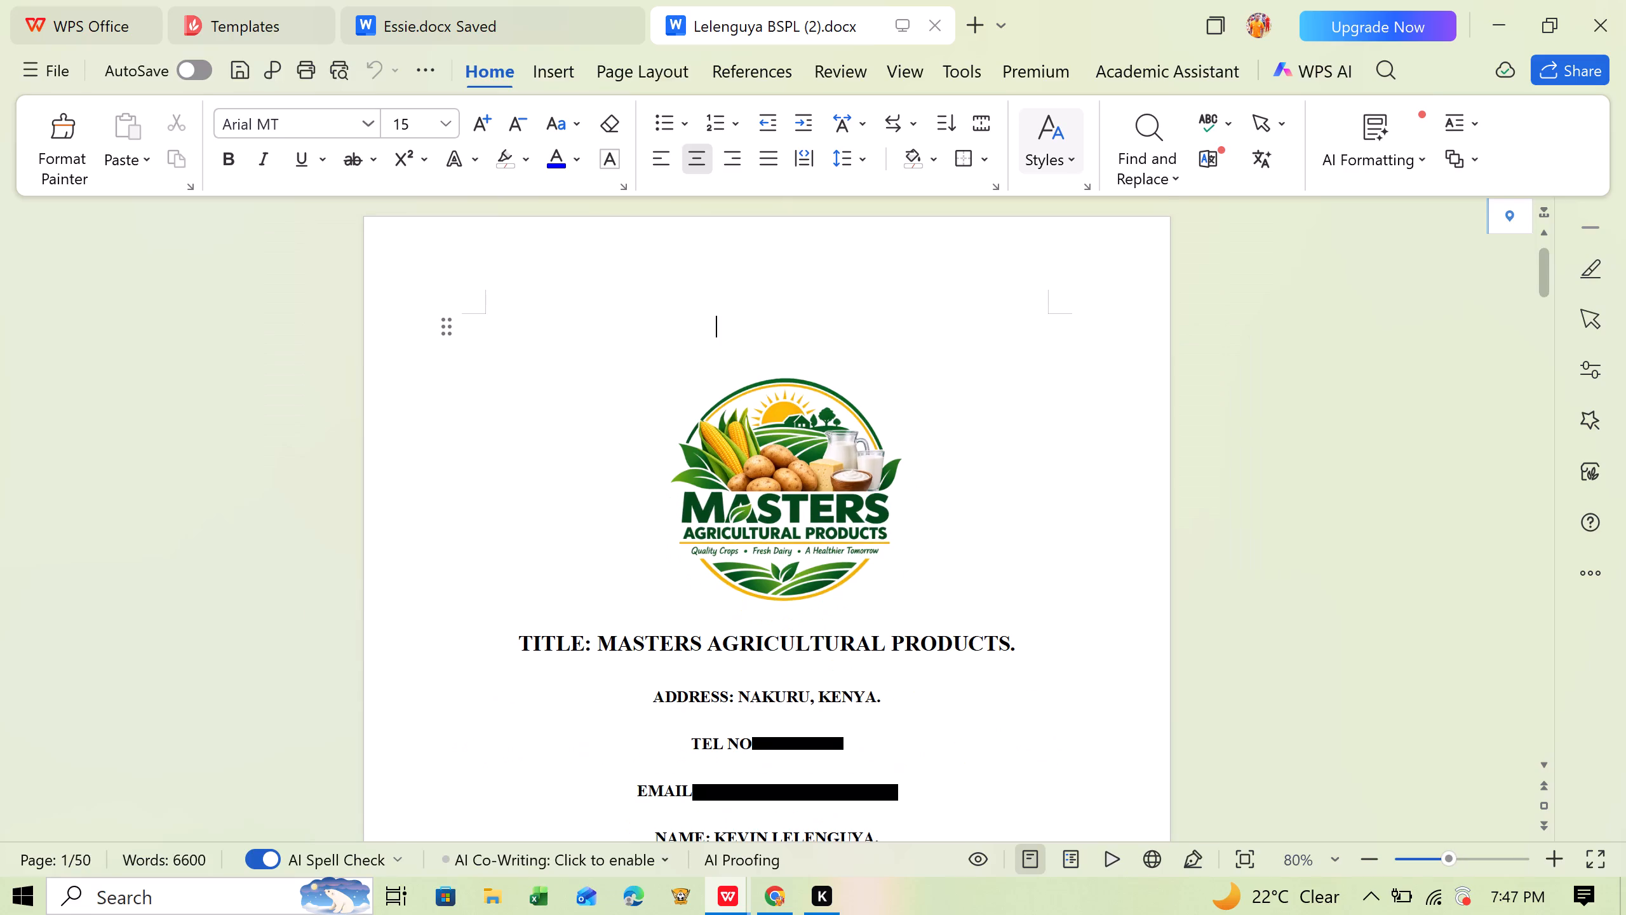
scroll(631, 636, "down", 20)
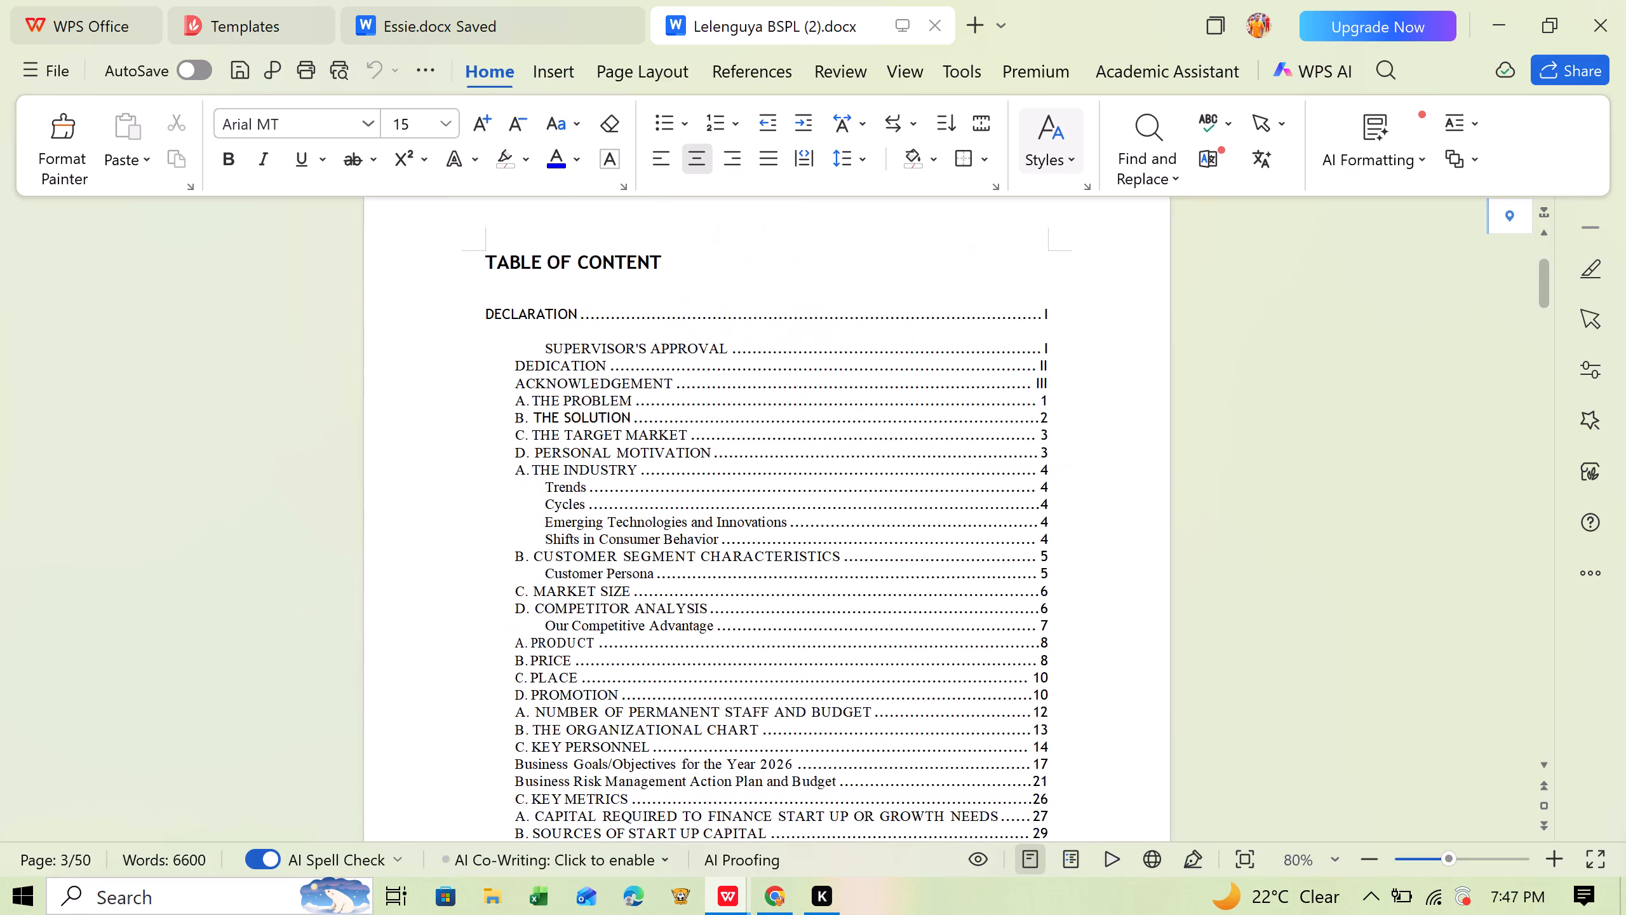
scroll(631, 636, "down", 4)
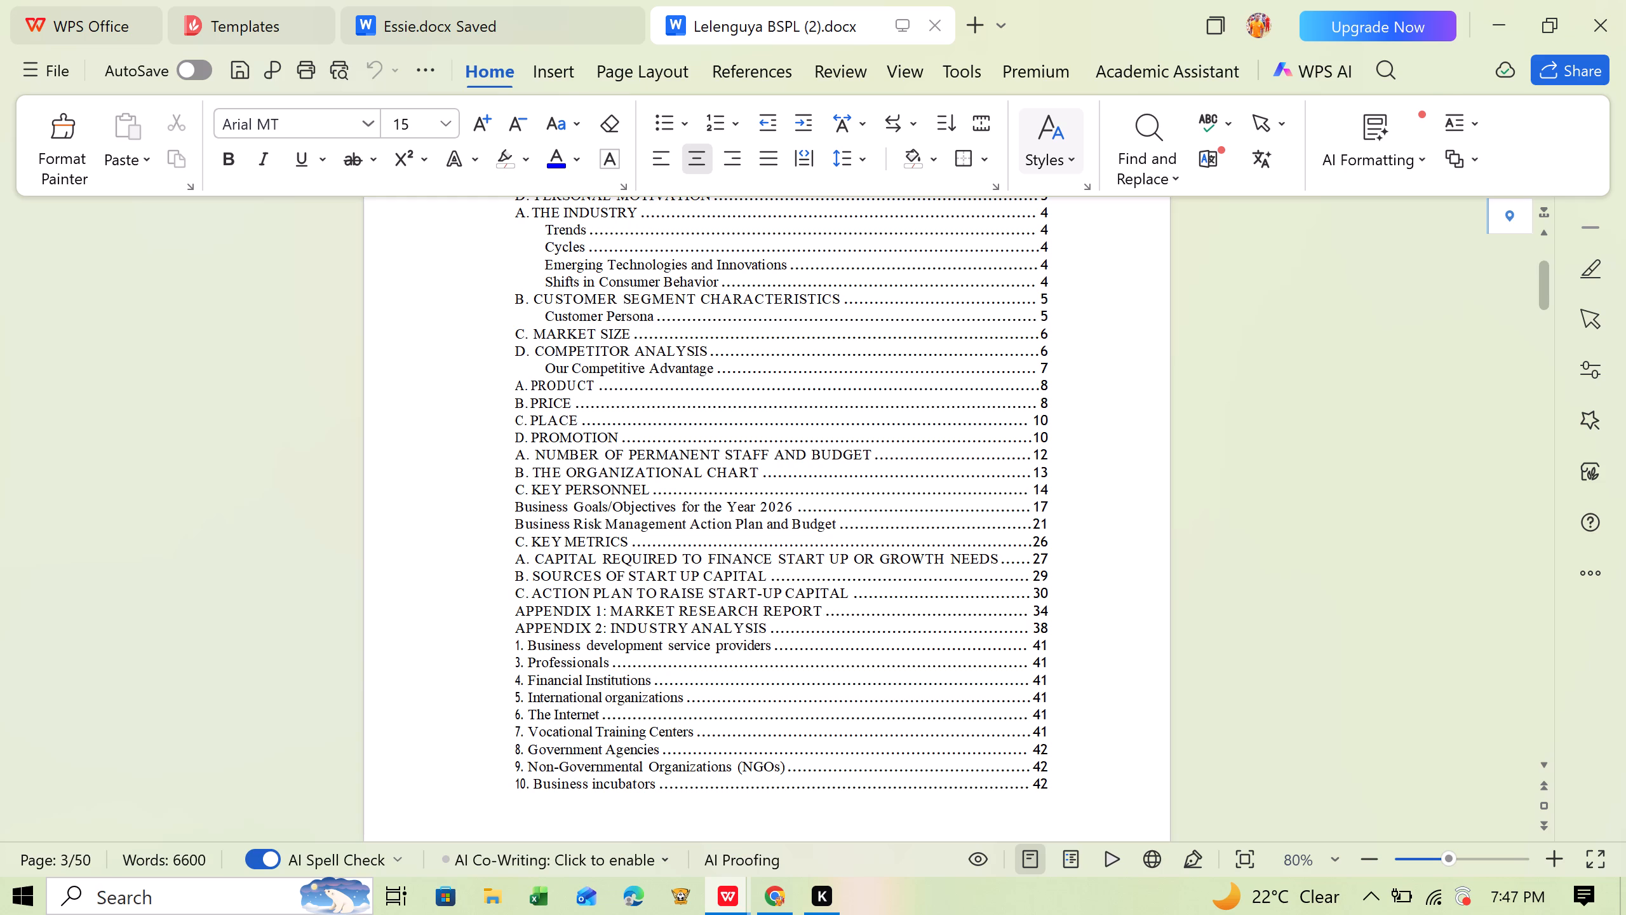
left_click(636, 508, "ctrl")
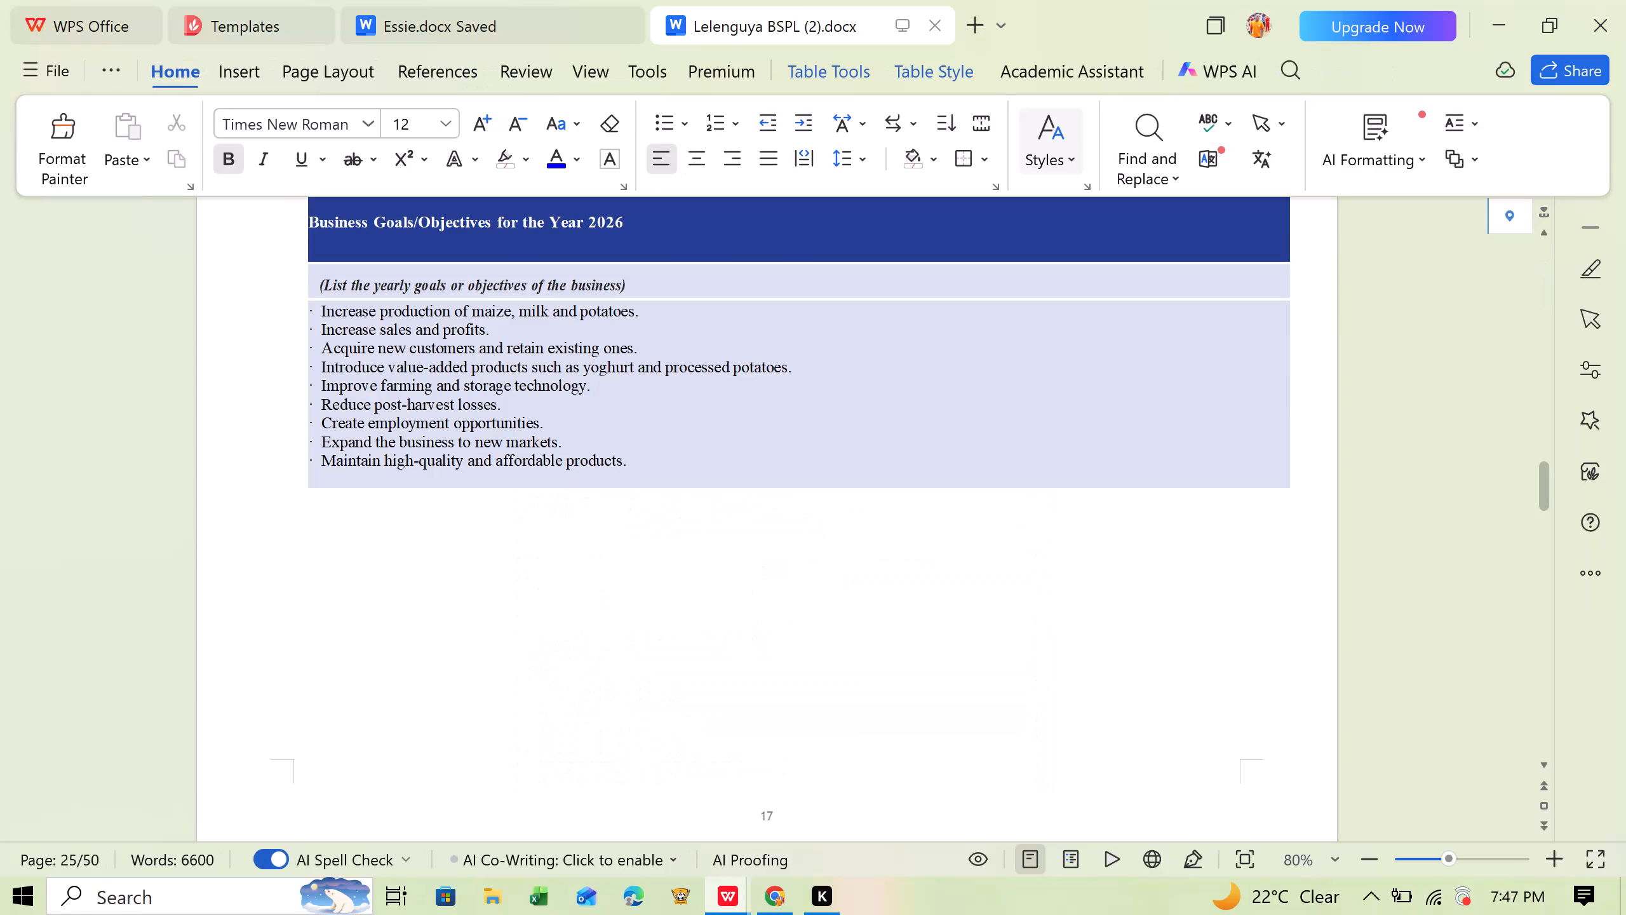
Examine the completed Legal and Regulatory Compliance Plan table in the reference document, especially the Licenses and Permits and Taxes rows.
scroll(636, 508, "up", 19)
scroll(636, 508, "up", 4)
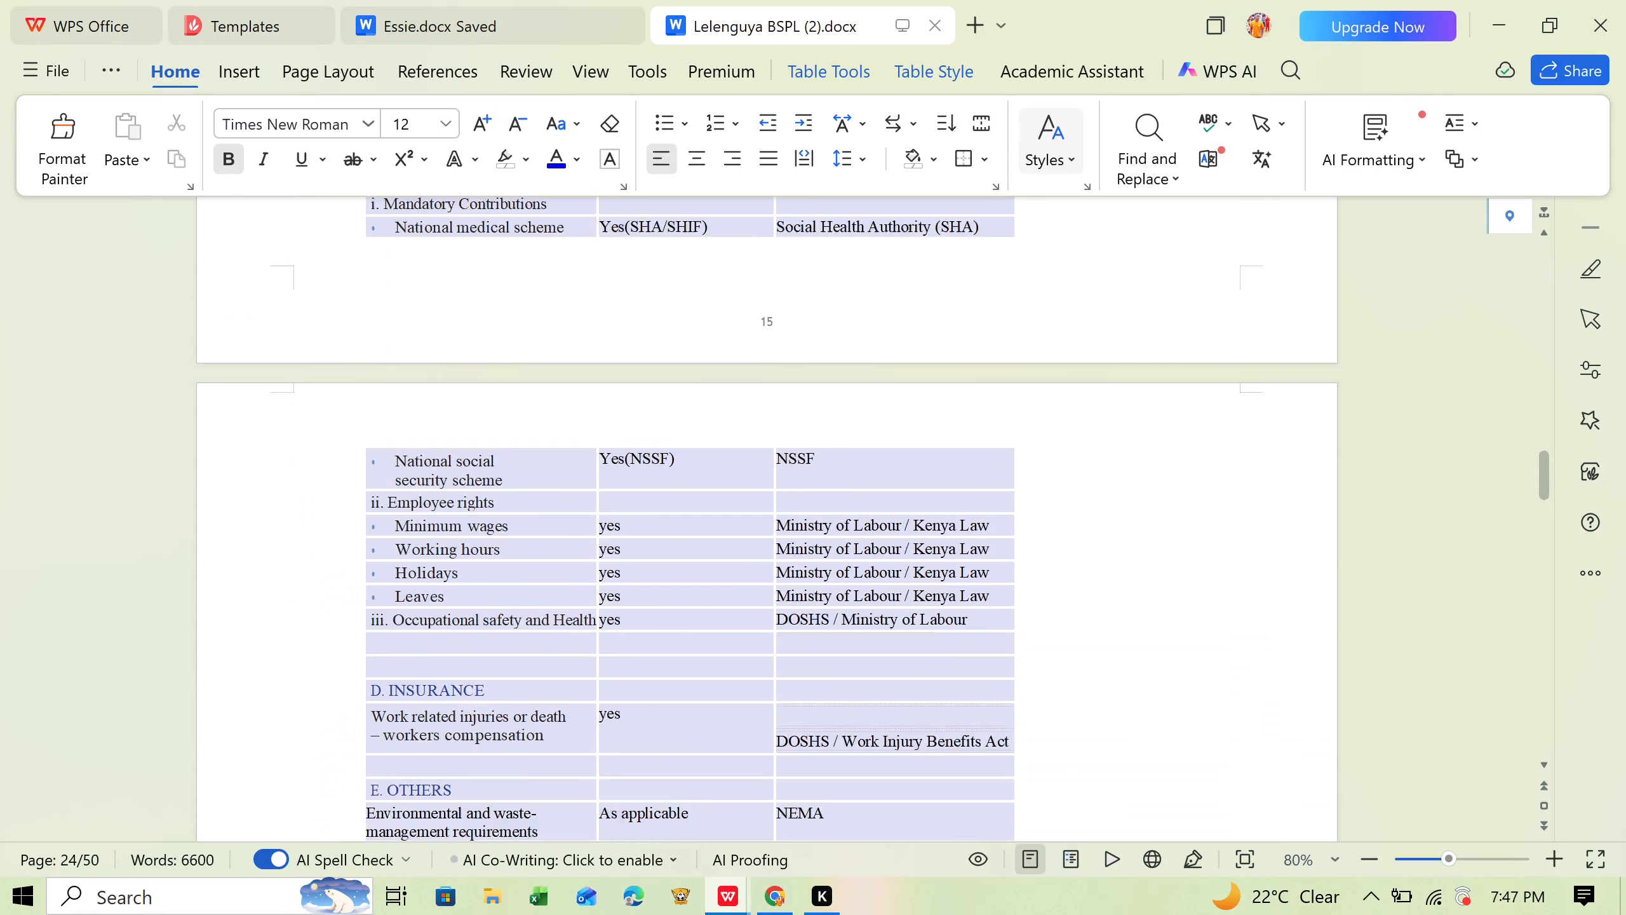
scroll(636, 508, "up", 13)
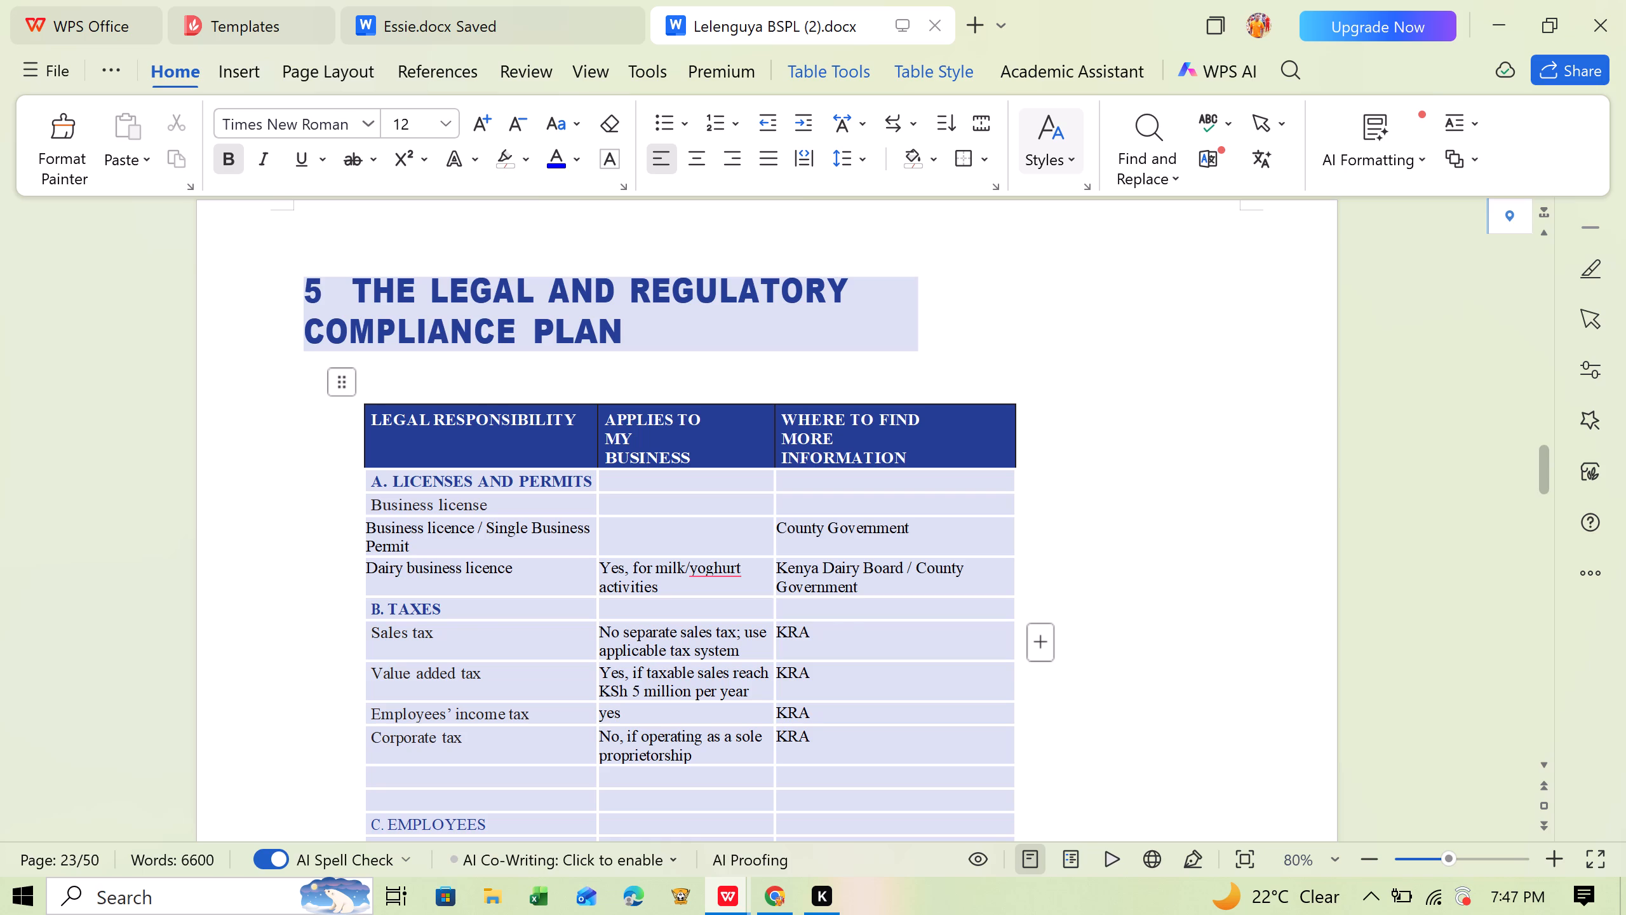
scroll(924, 567, "up", 7)
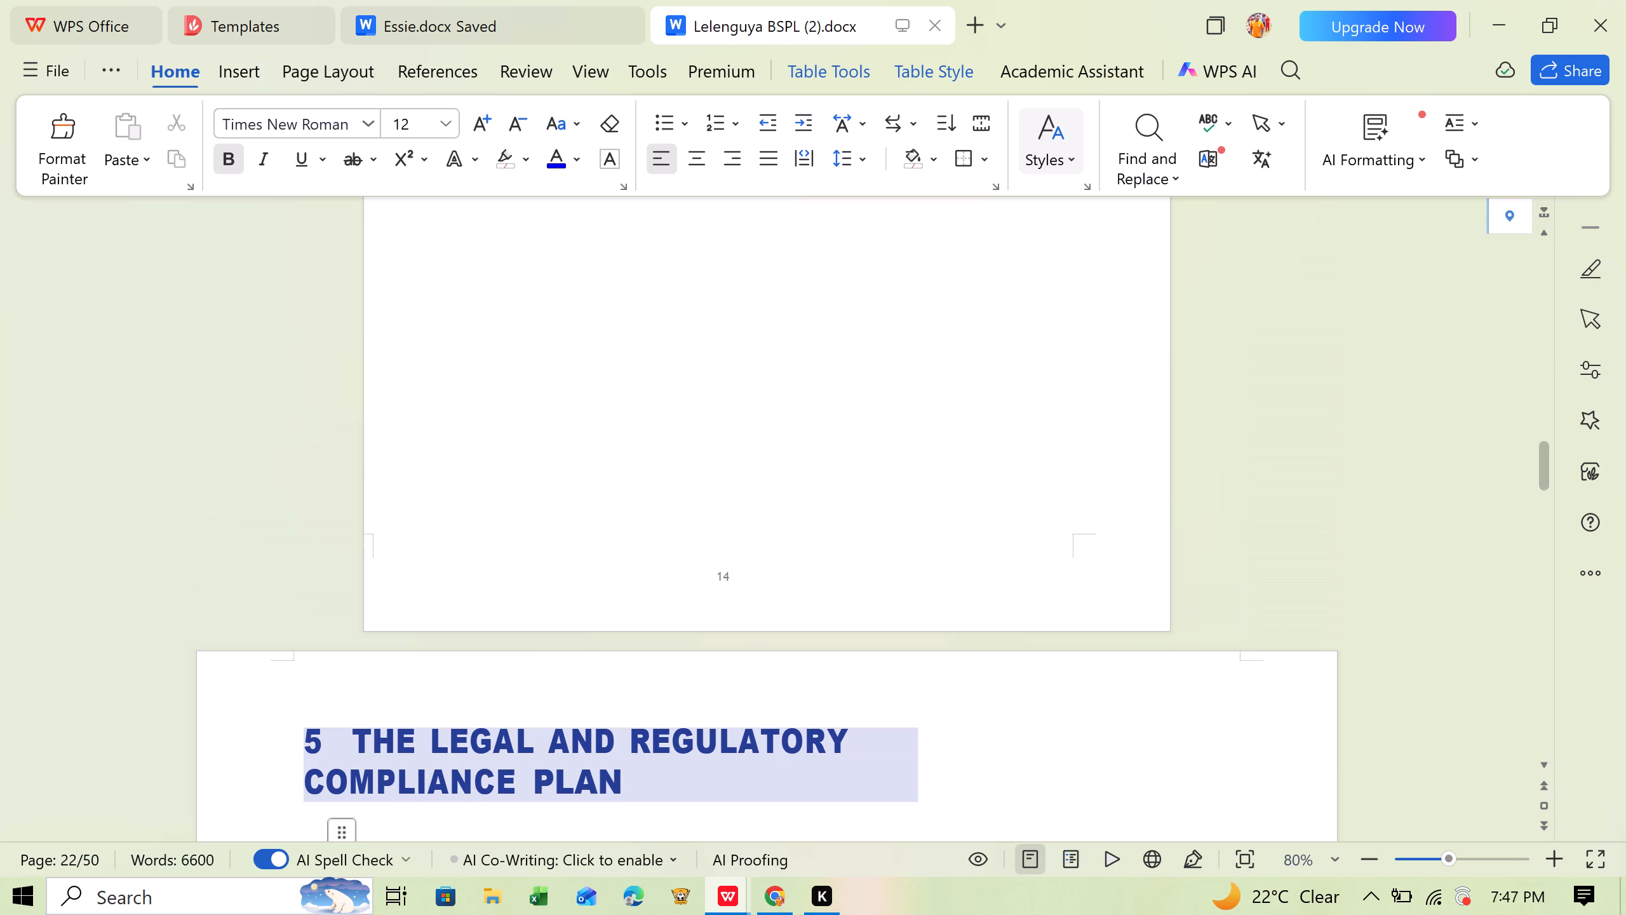
scroll(924, 567, "down", 4)
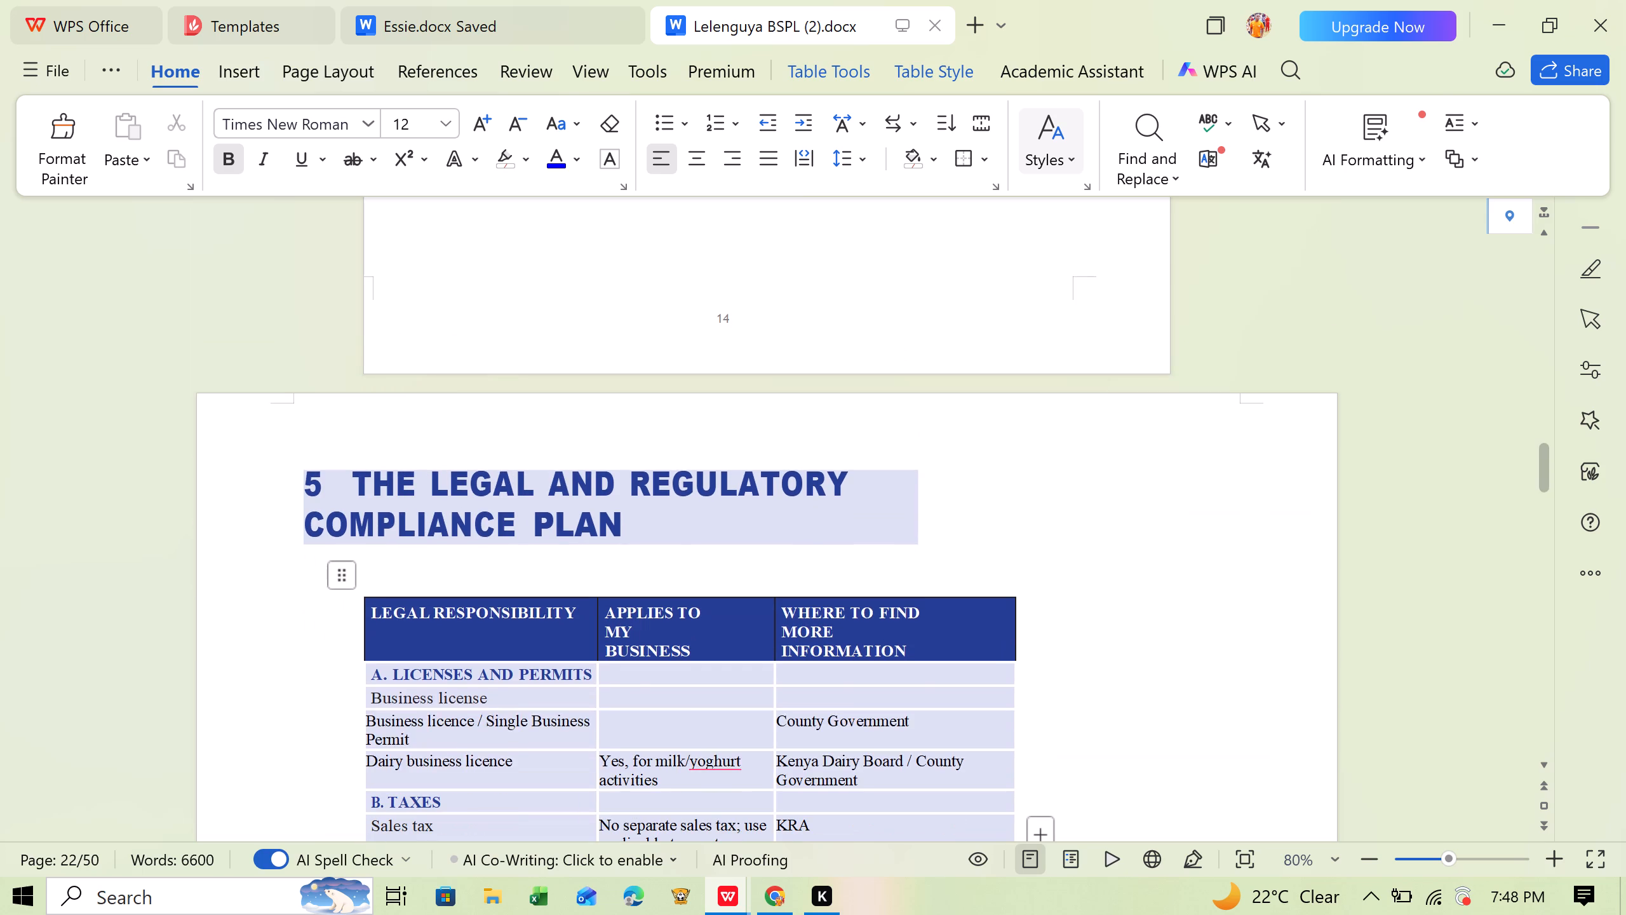
scroll(924, 567, "down", 7)
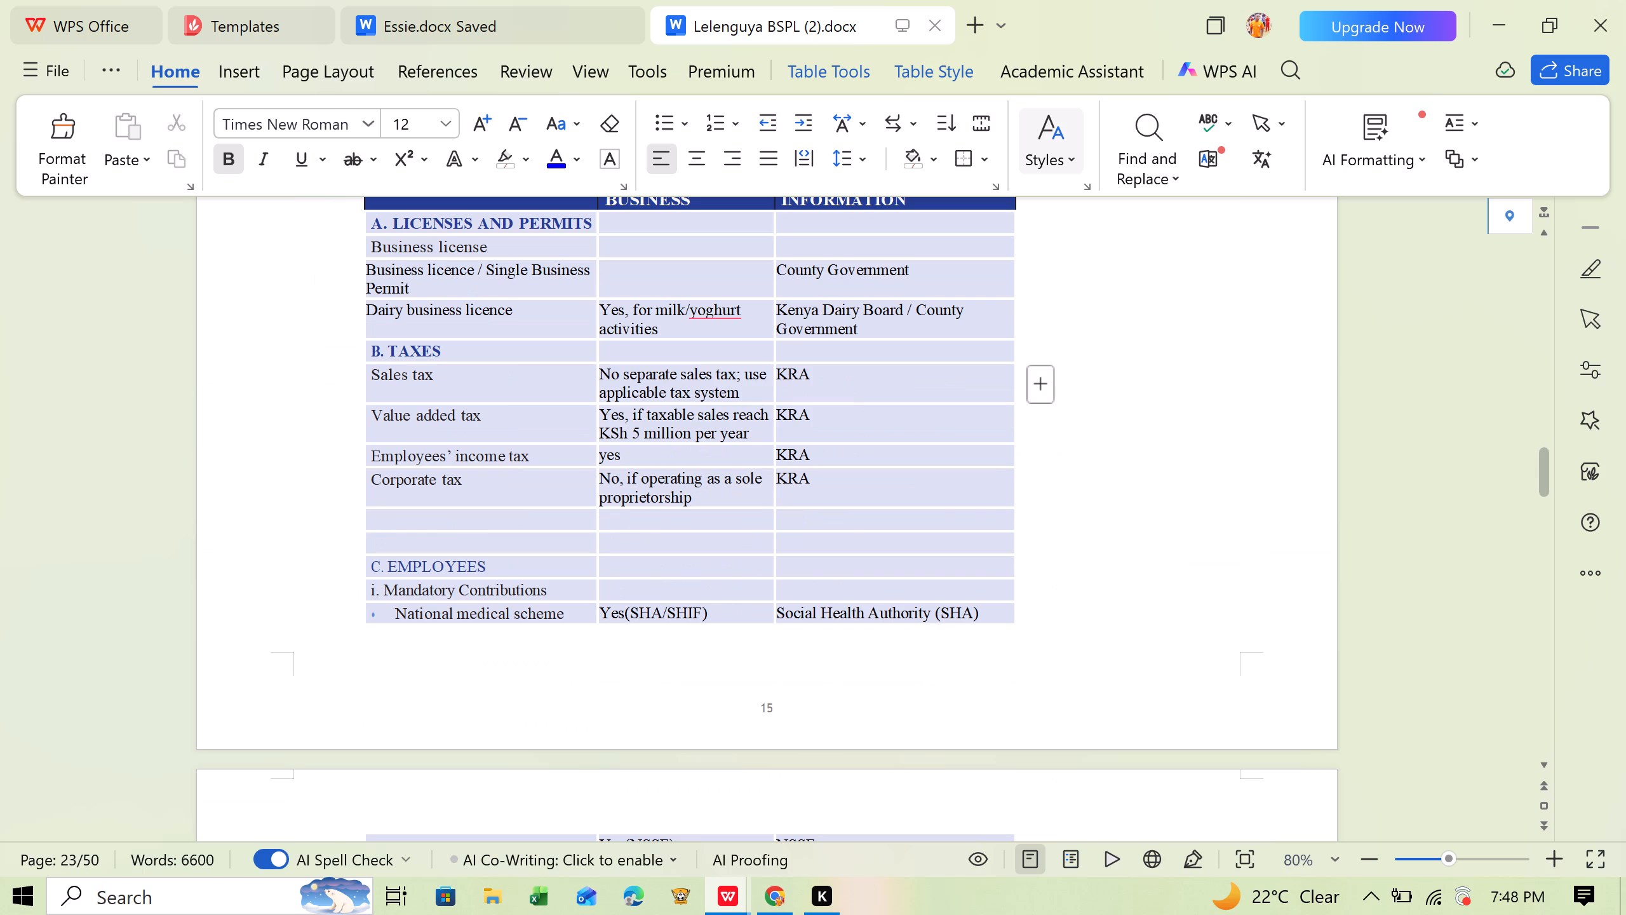
Examine the Employees, Insurance and Others rows of the reference document's compliance table.
scroll(959, 464, "up", 2)
scroll(959, 464, "down", 10)
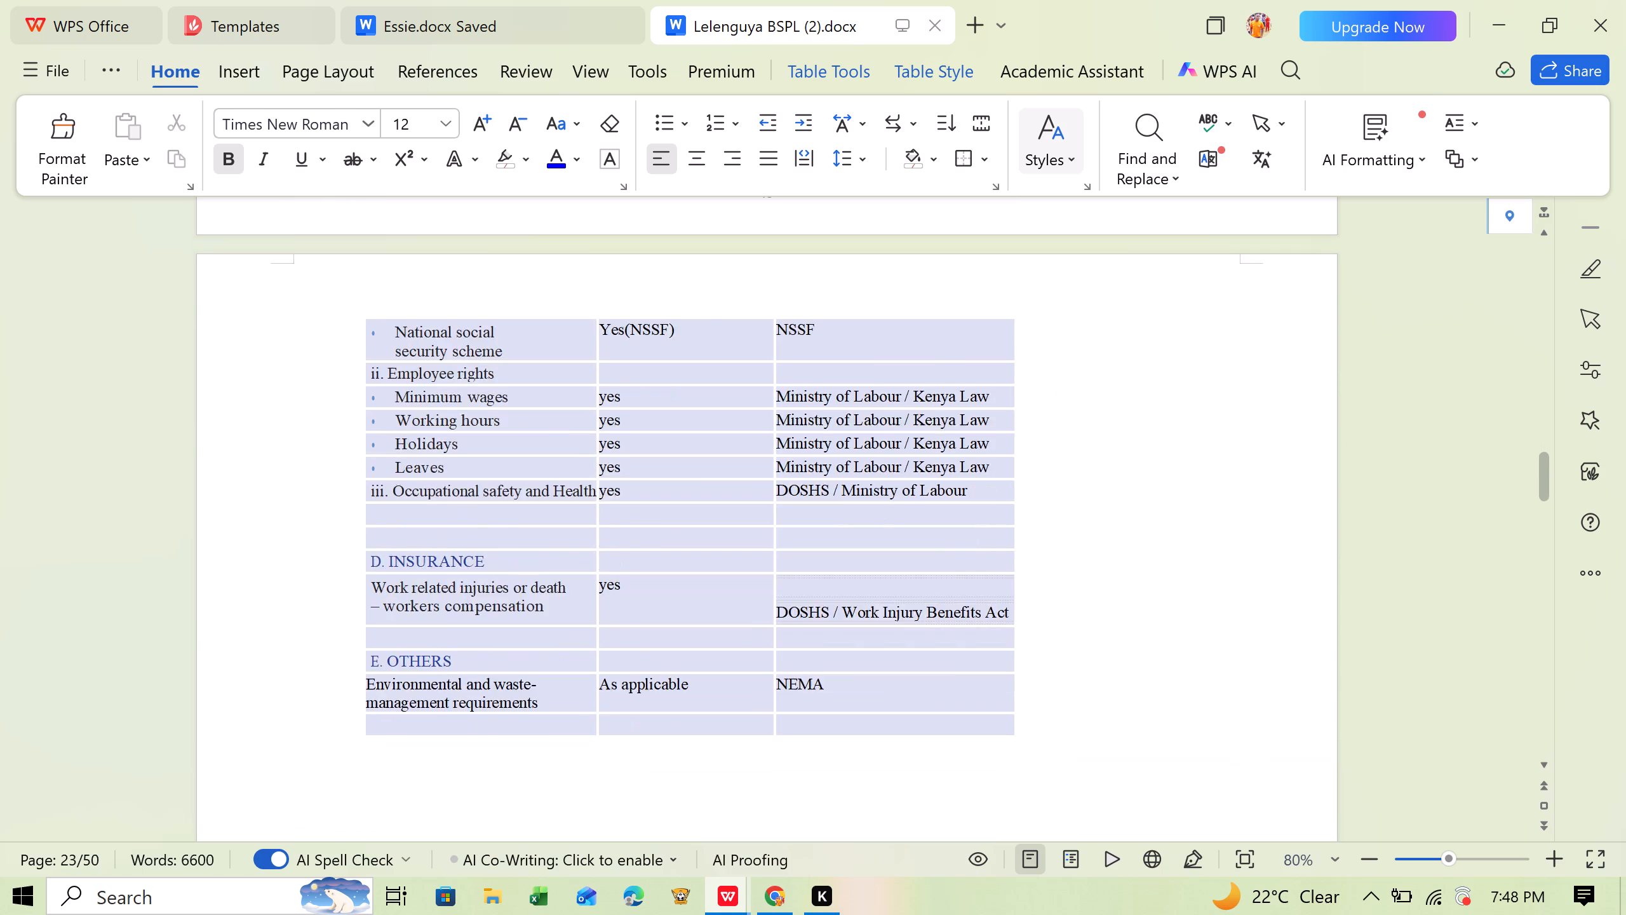
scroll(959, 464, "down", 7)
scroll(959, 464, "up", 11)
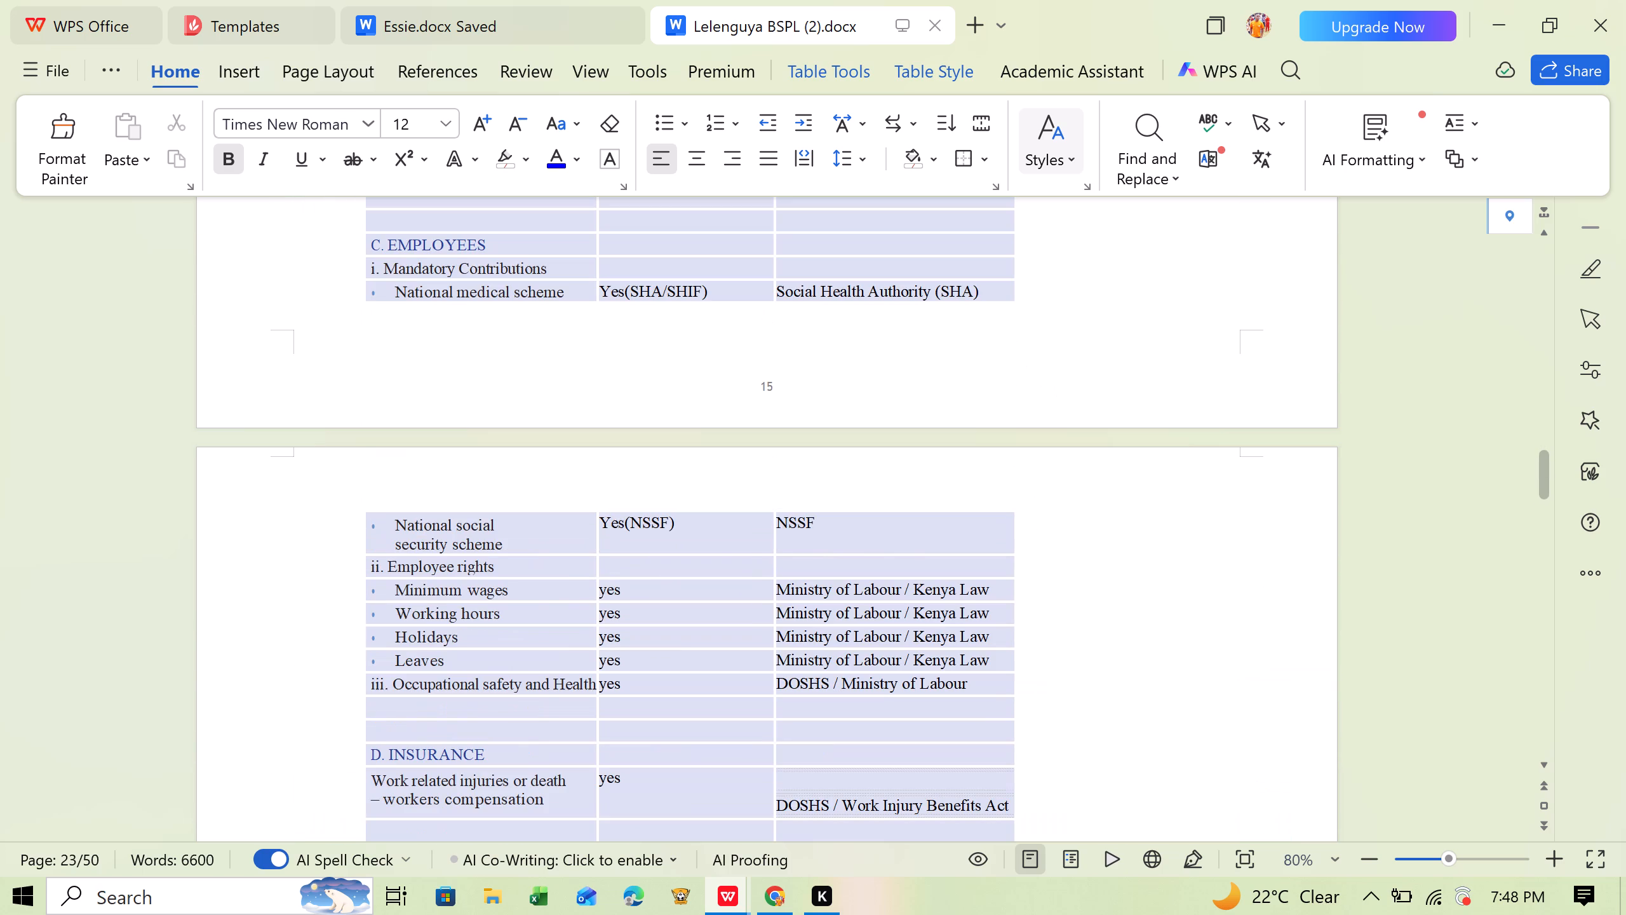
scroll(959, 464, "down", 2)
scroll(959, 464, "up", 1)
scroll(959, 464, "down", 10)
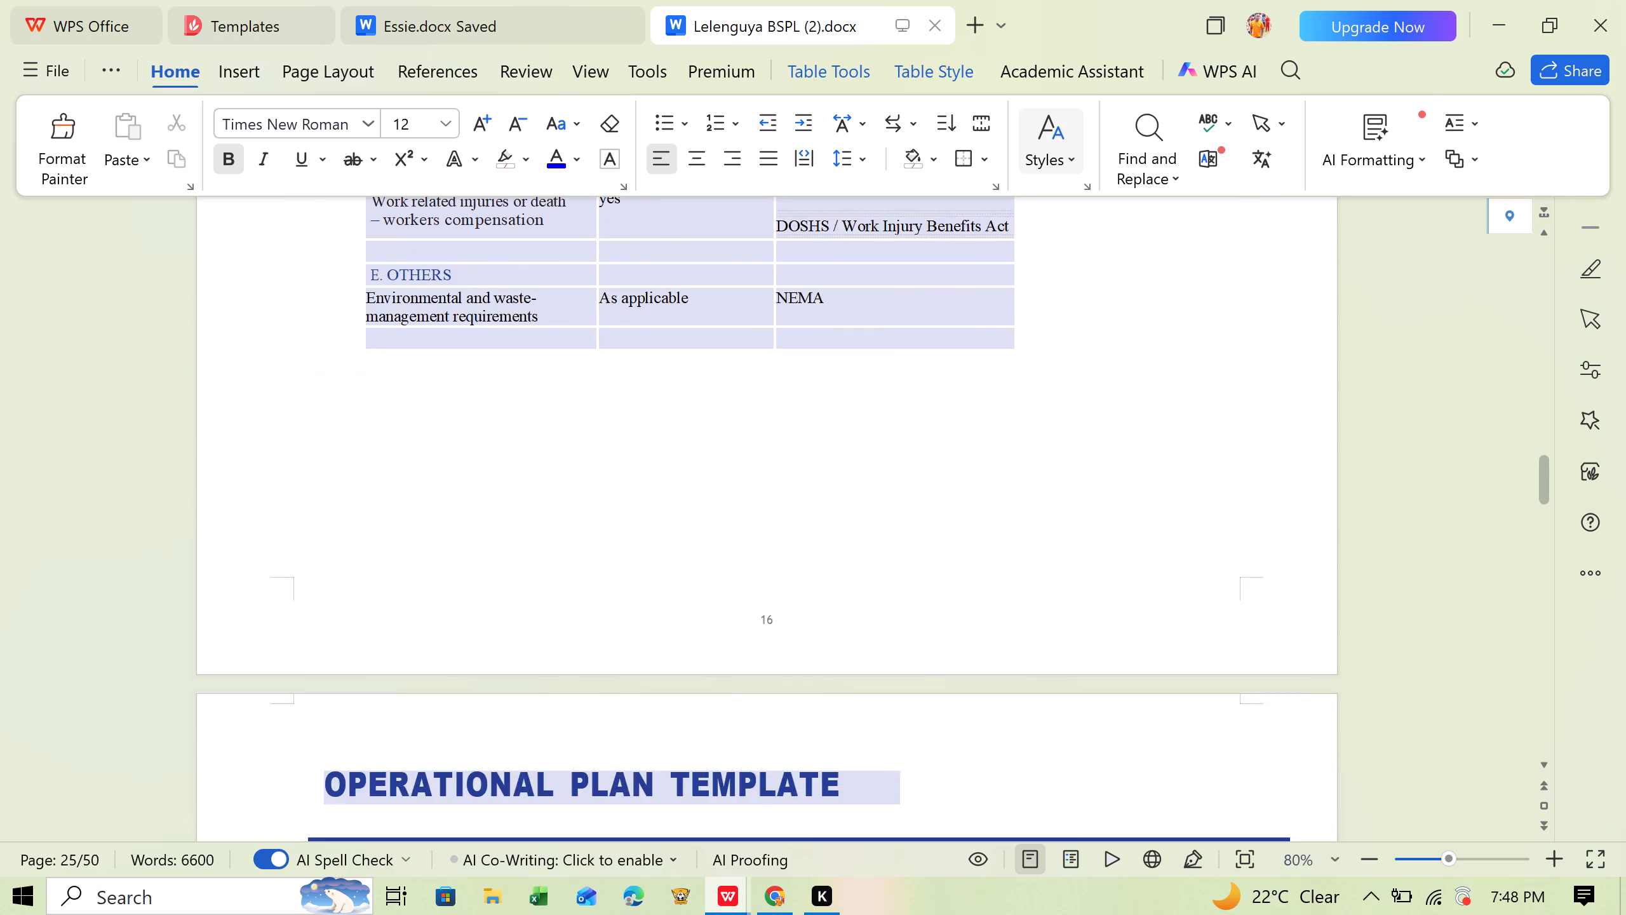
scroll(959, 464, "down", 8)
scroll(959, 464, "up", 15)
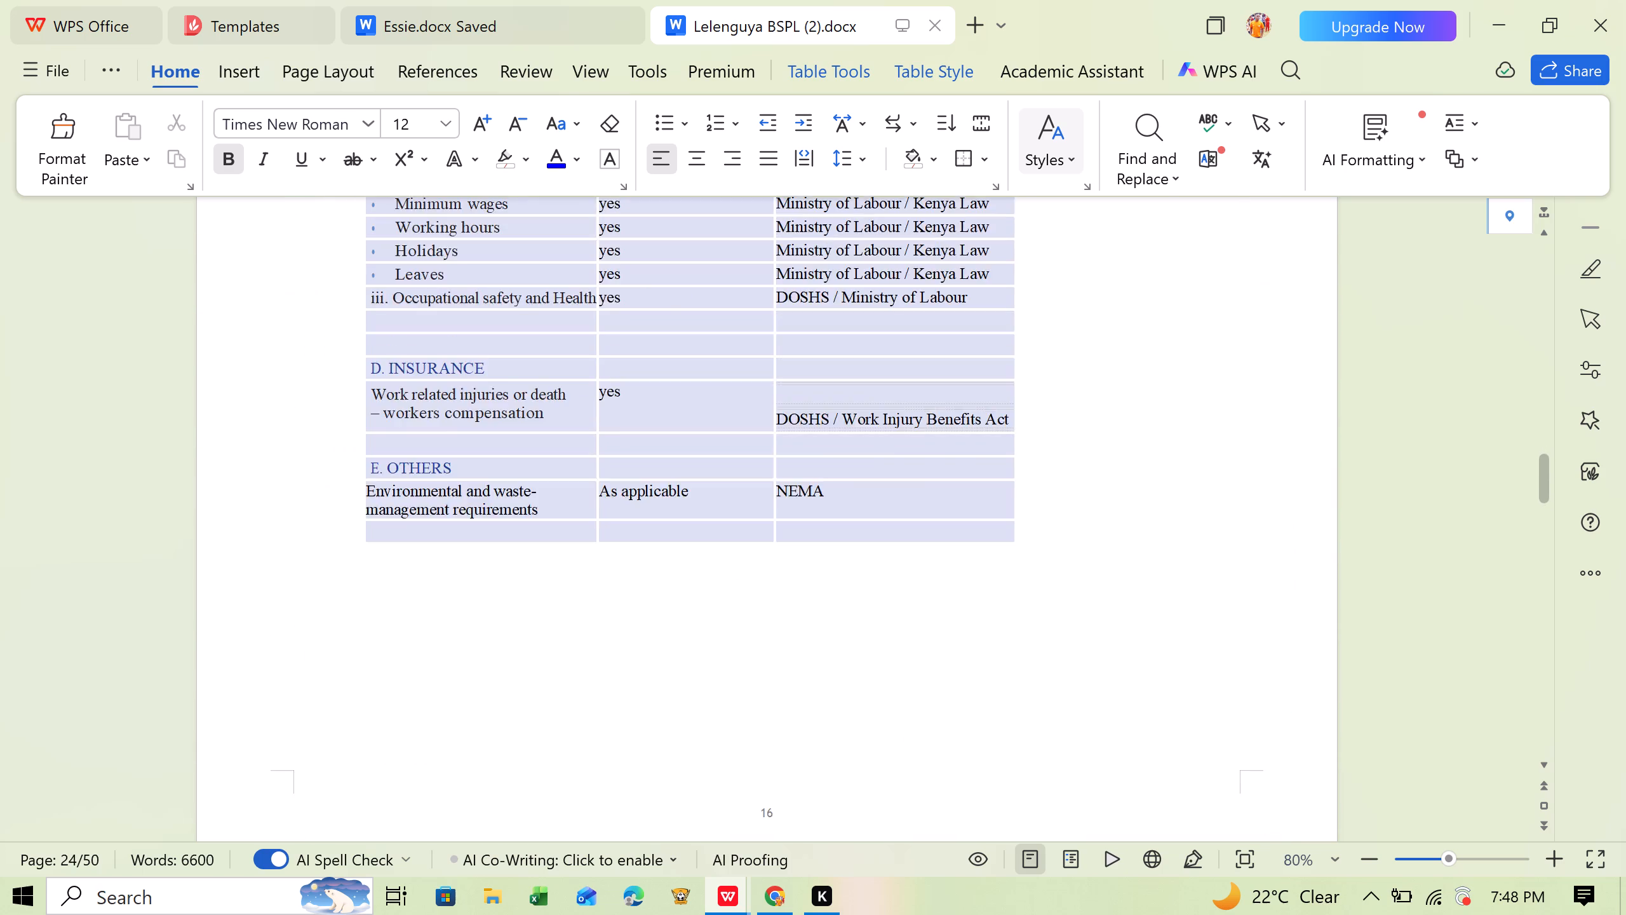
scroll(959, 464, "up", 8)
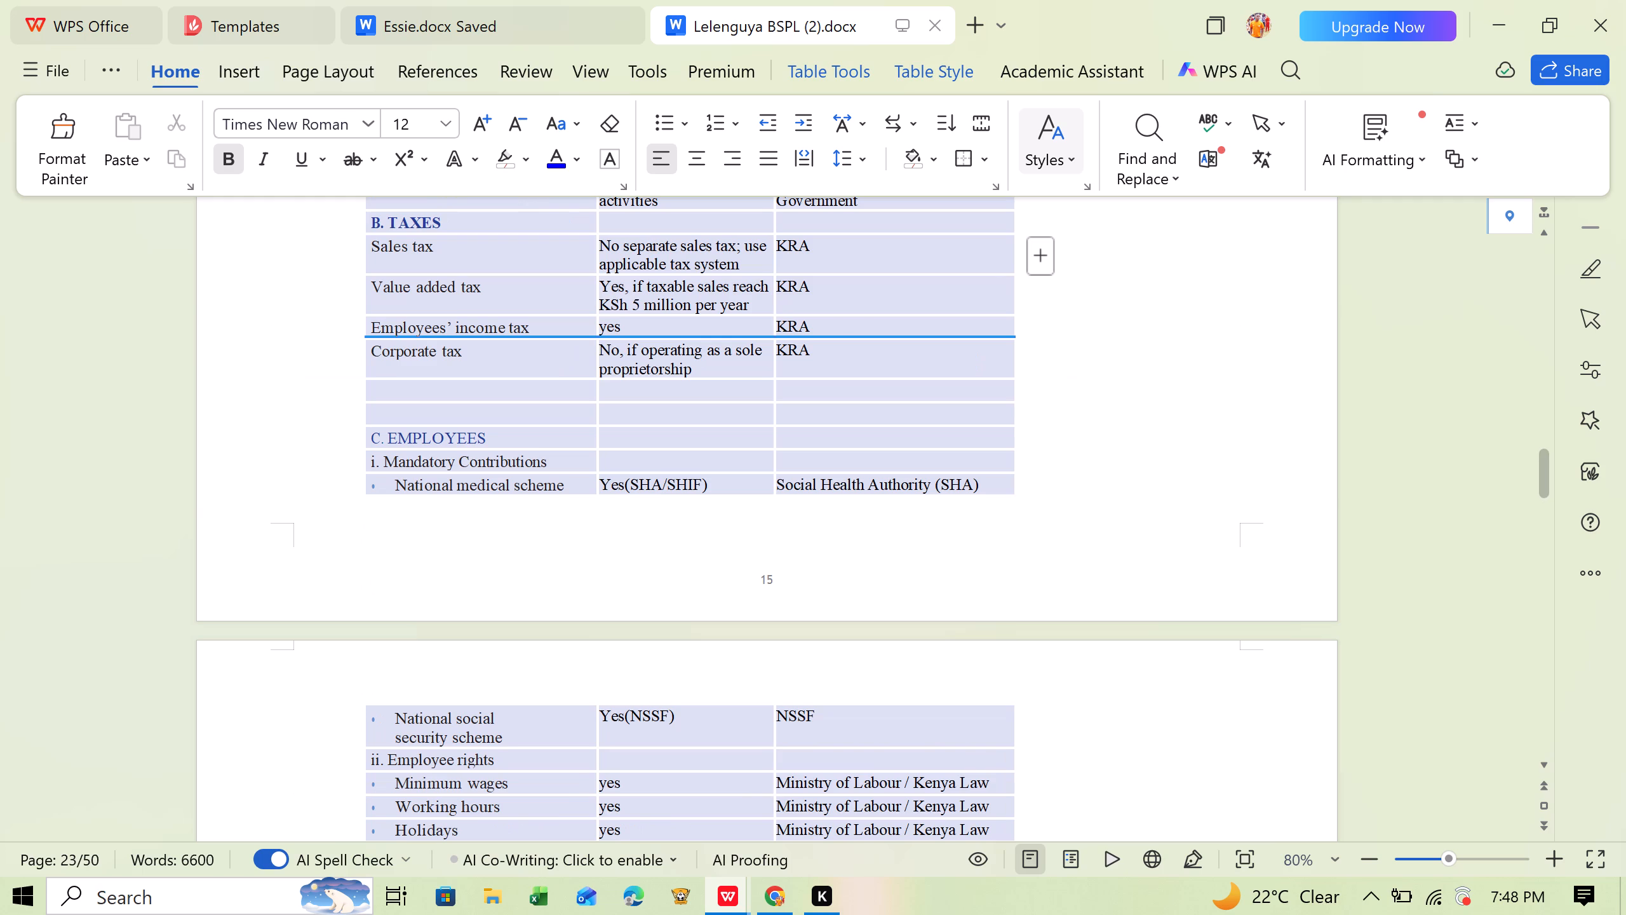
Recheck the reference document's Licenses and Permits and Taxes rows, along with the Key Personnel table preceding that section.
scroll(977, 393, "up", 6)
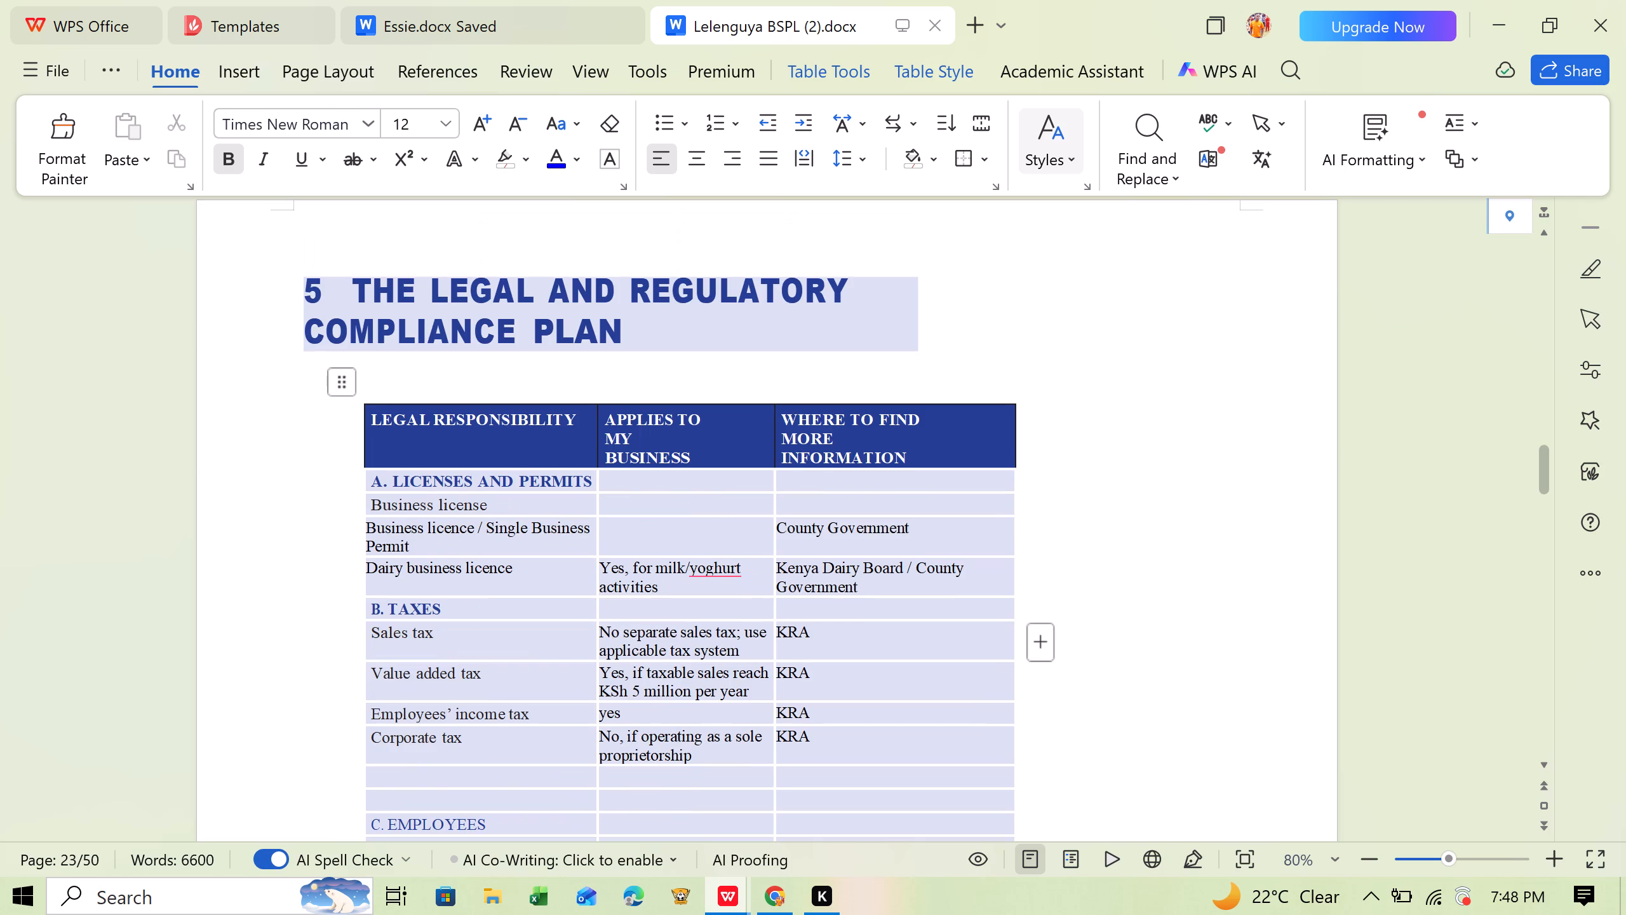
scroll(569, 429, "up", 3)
scroll(569, 429, "down", 2)
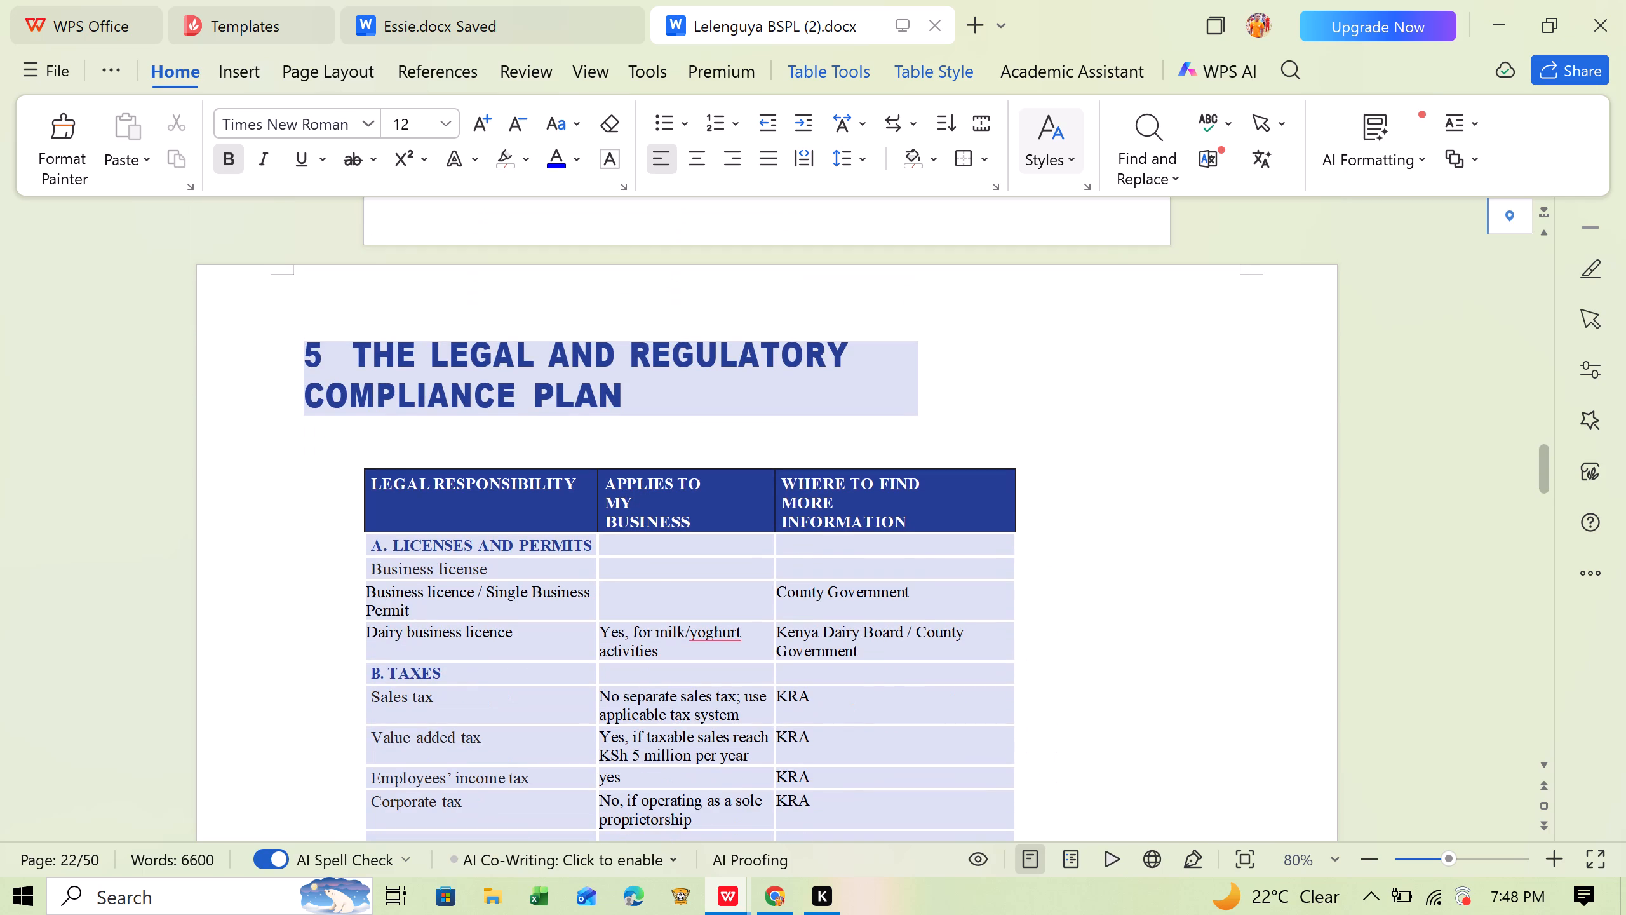
scroll(579, 431, "up", 1)
scroll(585, 472, "down", 3)
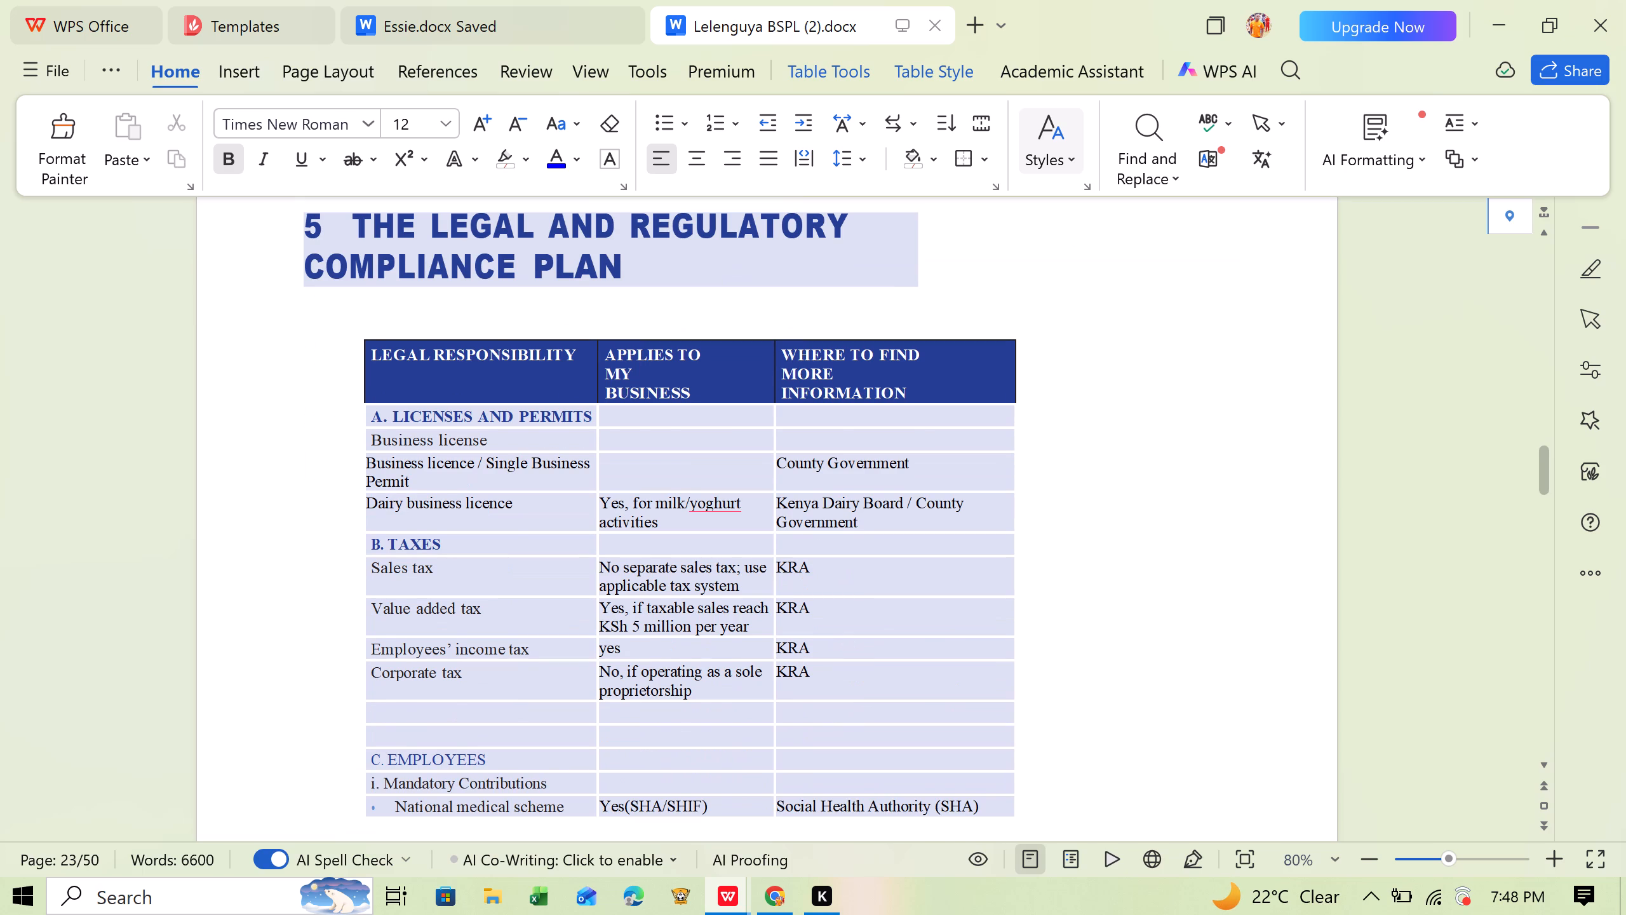
scroll(585, 472, "up", 7)
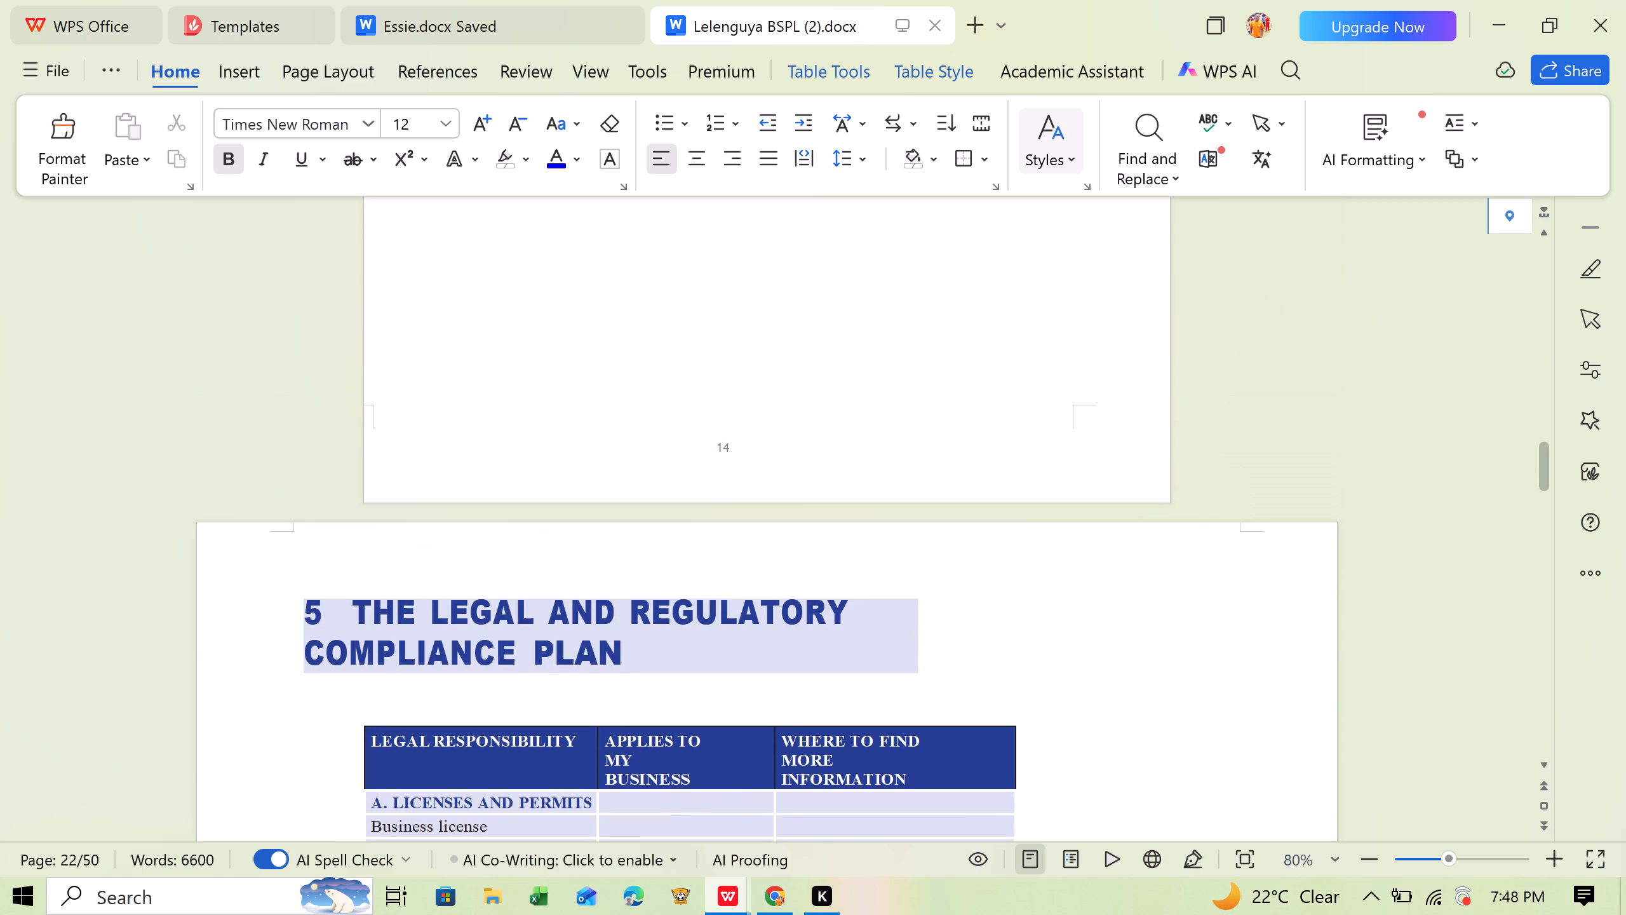
scroll(585, 472, "up", 15)
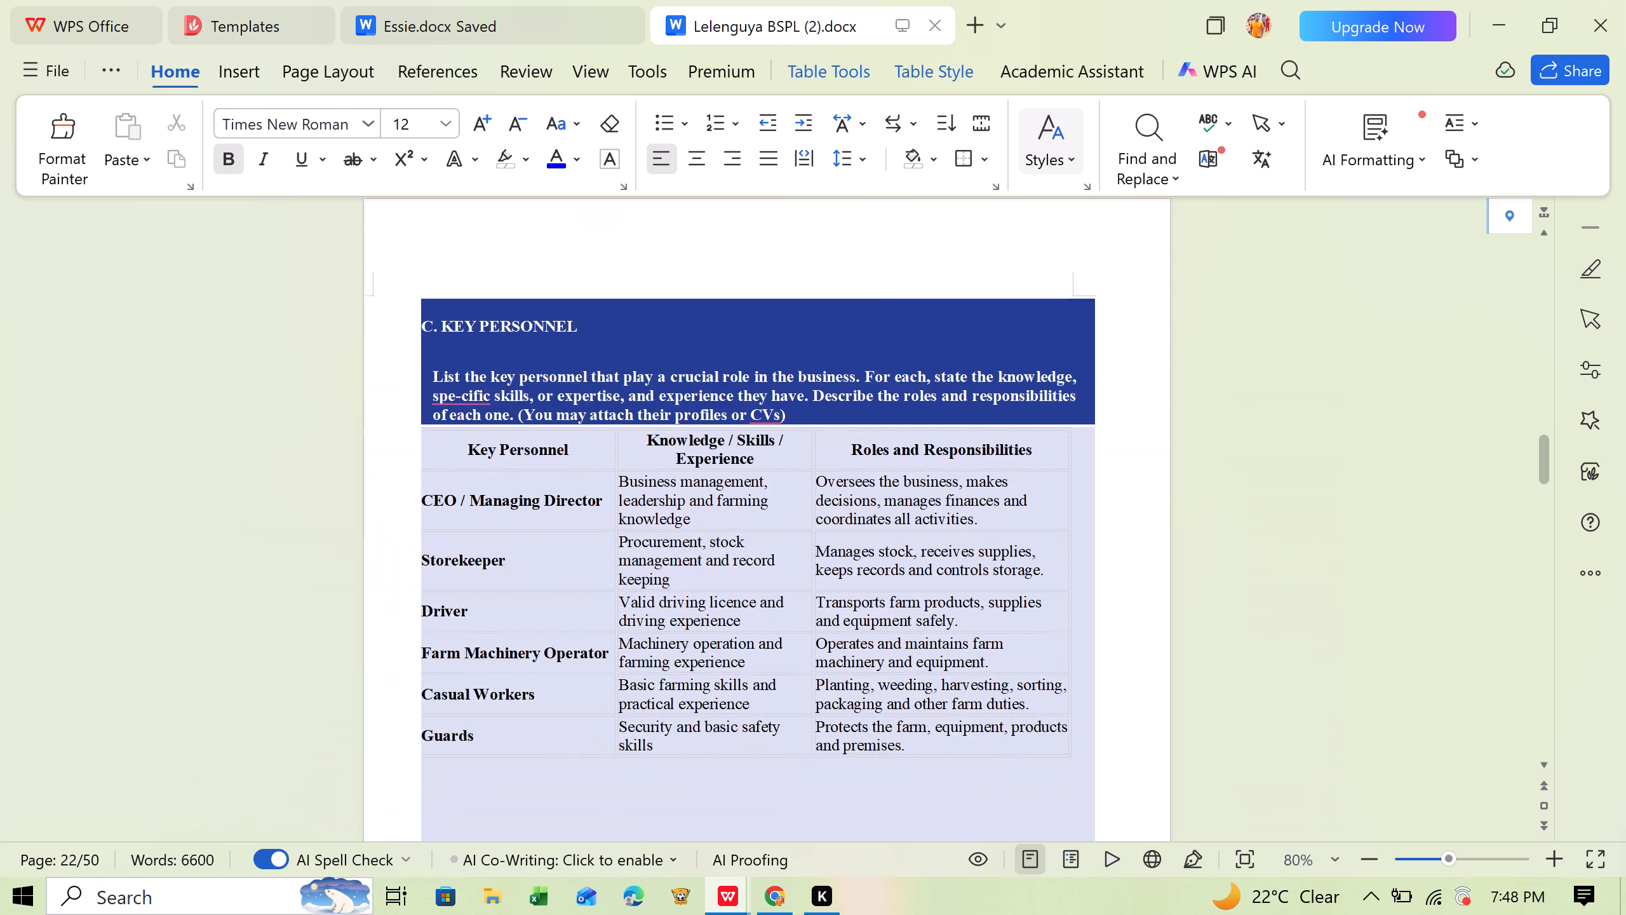
scroll(574, 787, "down", 20)
scroll(574, 787, "down", 1)
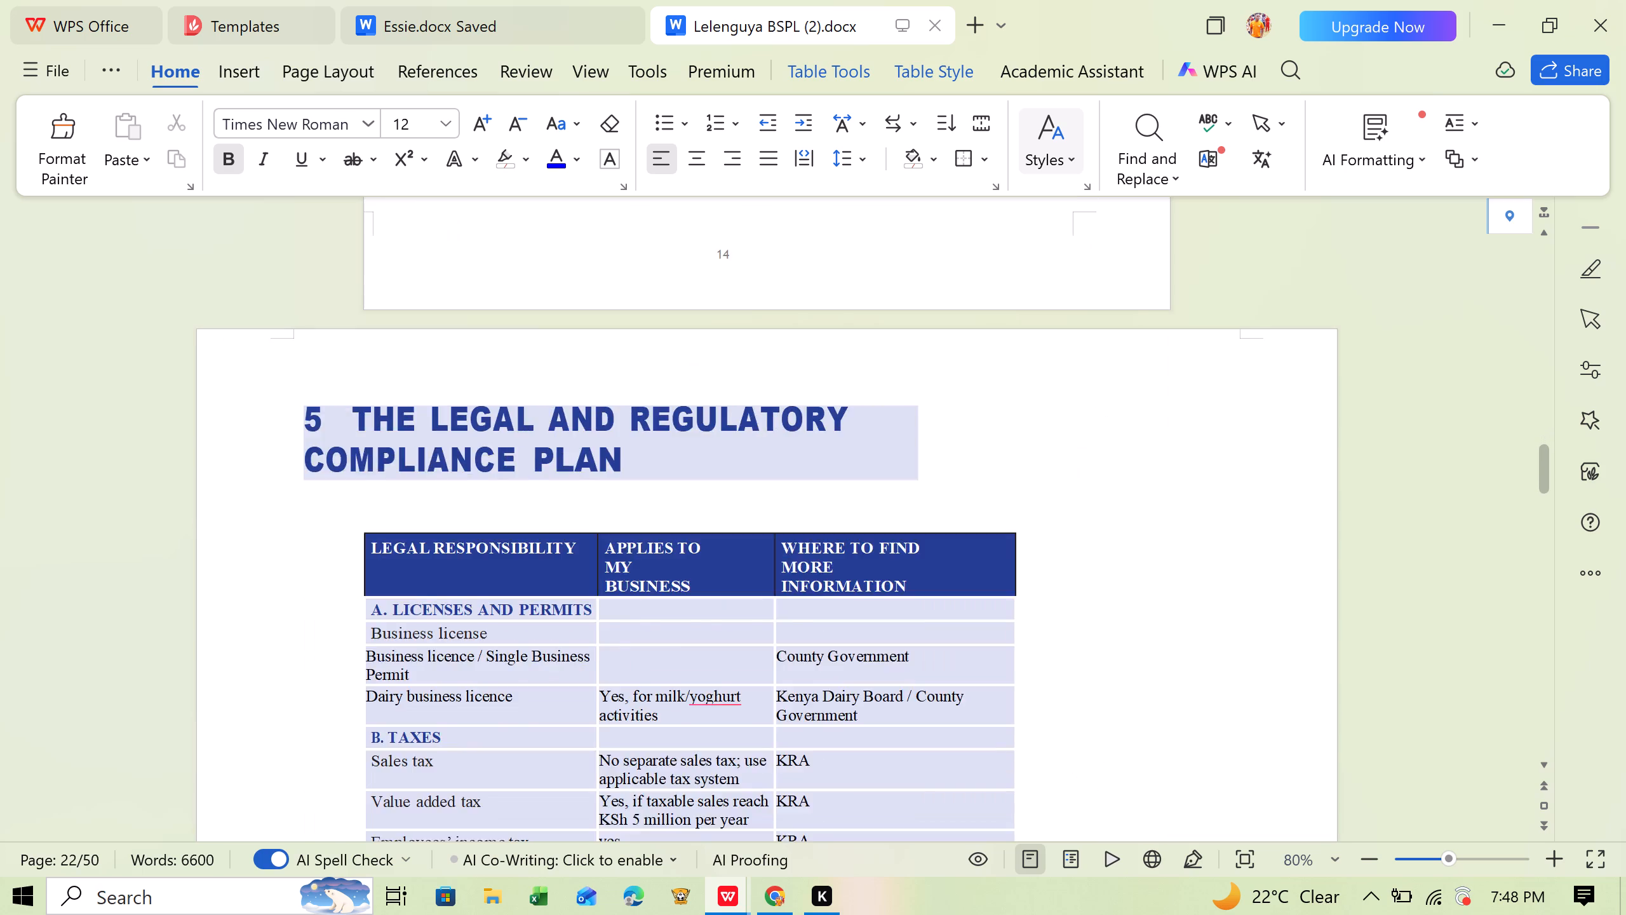
scroll(612, 741, "down", 2)
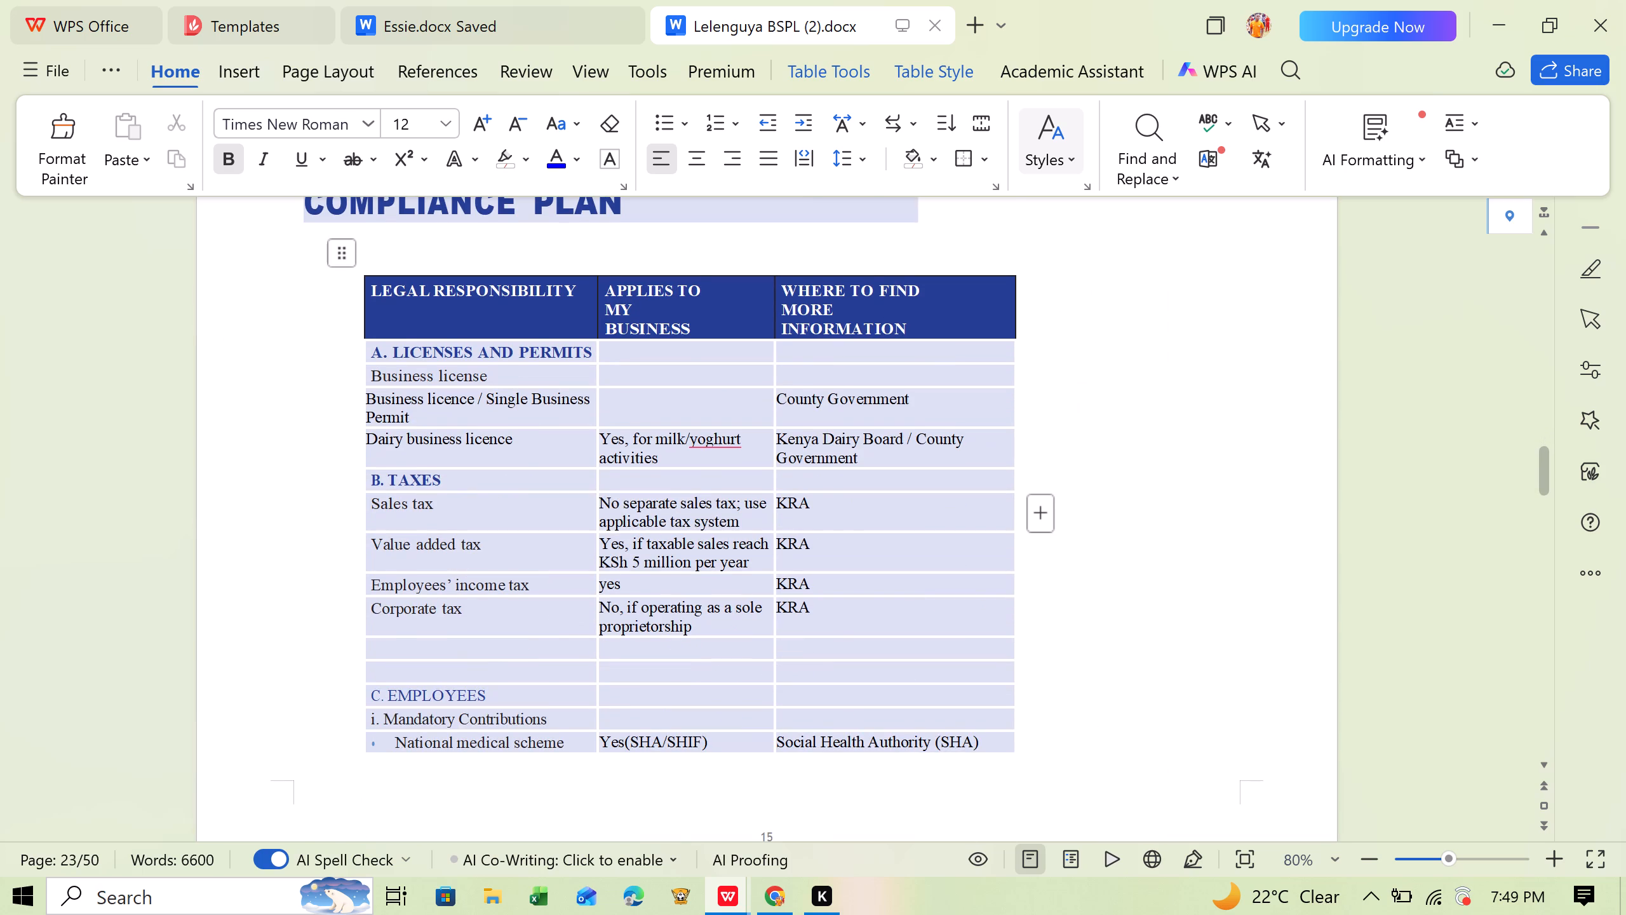
scroll(576, 578, "down", 6)
scroll(577, 578, "up", 11)
scroll(577, 578, "down", 2)
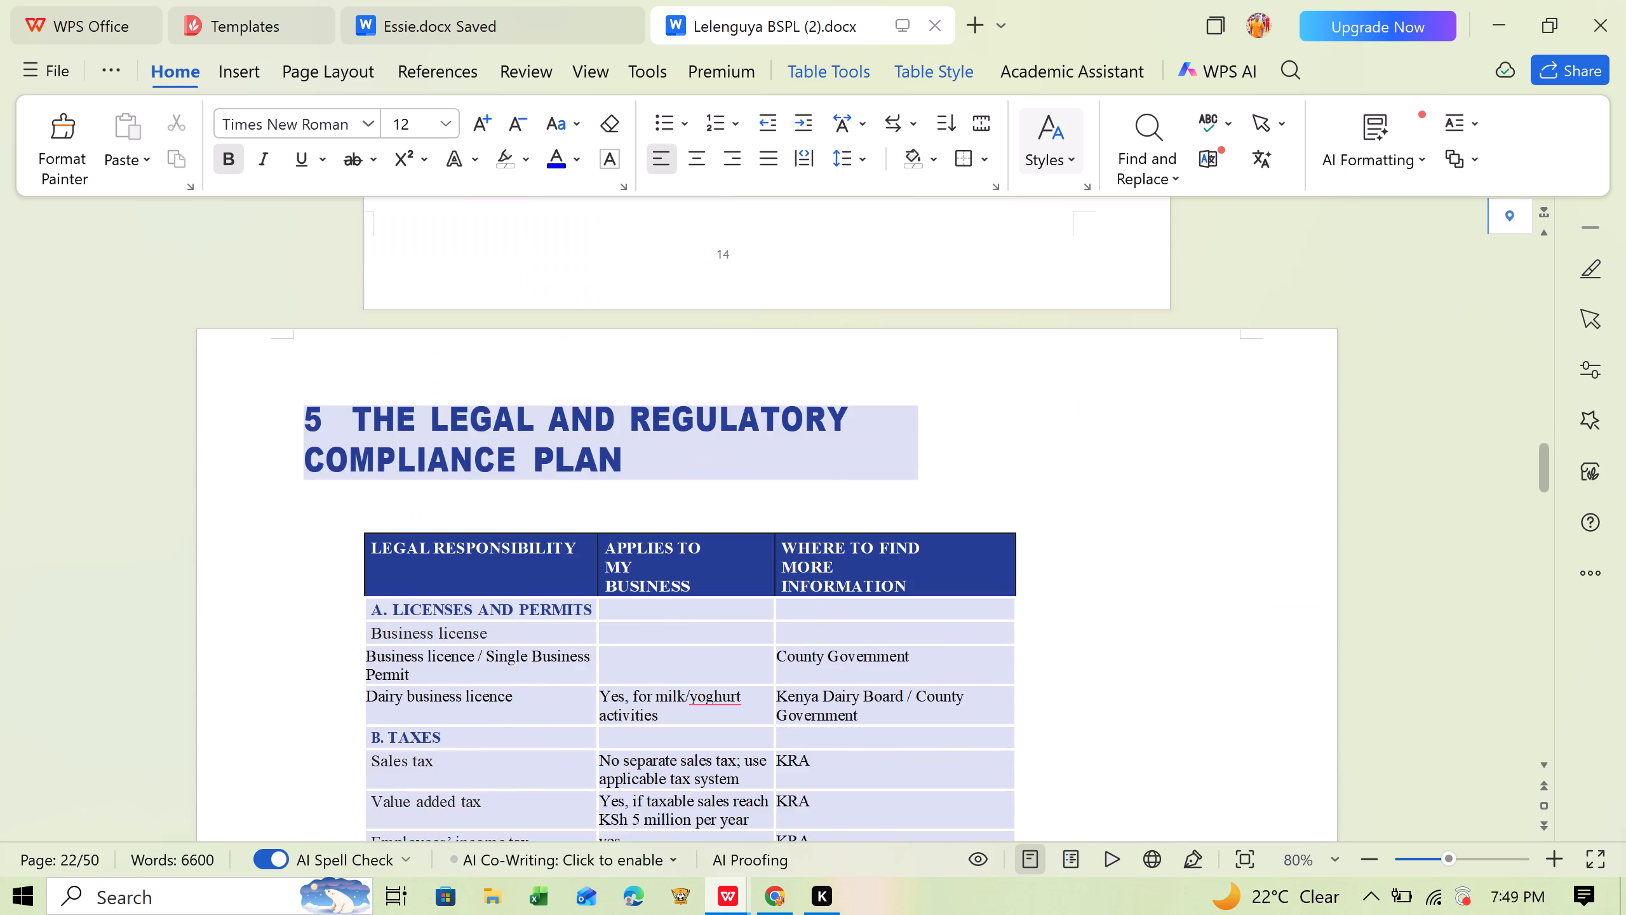
scroll(577, 578, "down", 4)
scroll(577, 578, "up", 5)
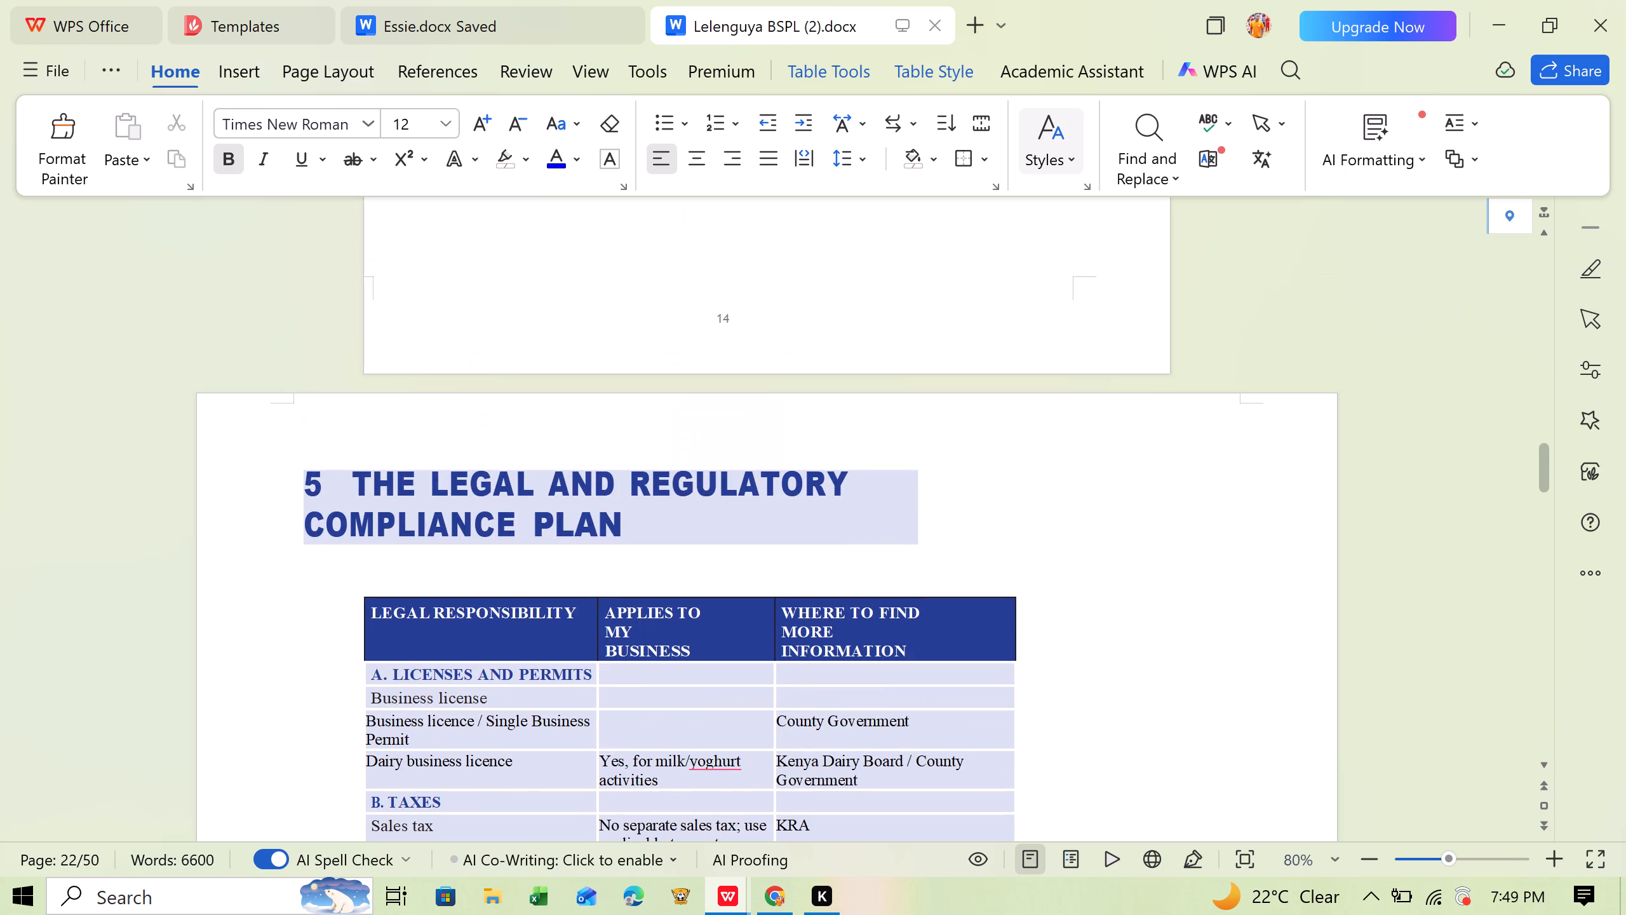
Switch to Essie.docx and review the unfilled Legal and Regulatory Compliance Plan table and the start of the Operational Plan Template.
left_click(457, 13)
scroll(586, 518, "down", 7)
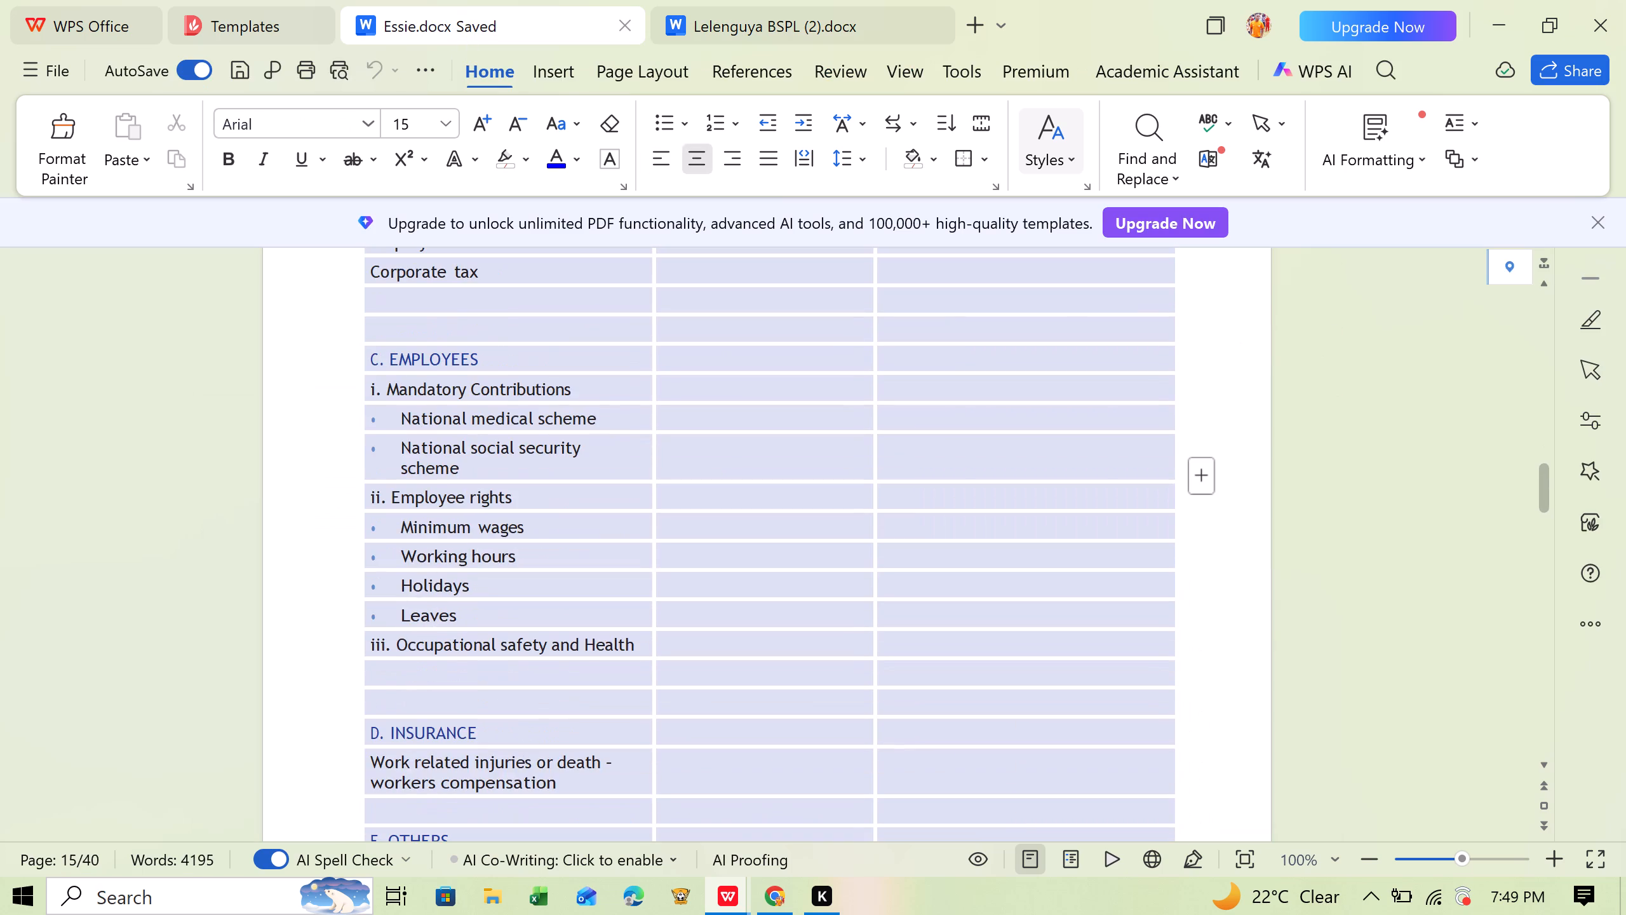
scroll(586, 518, "down", 9)
scroll(586, 518, "up", 6)
scroll(586, 518, "down", 9)
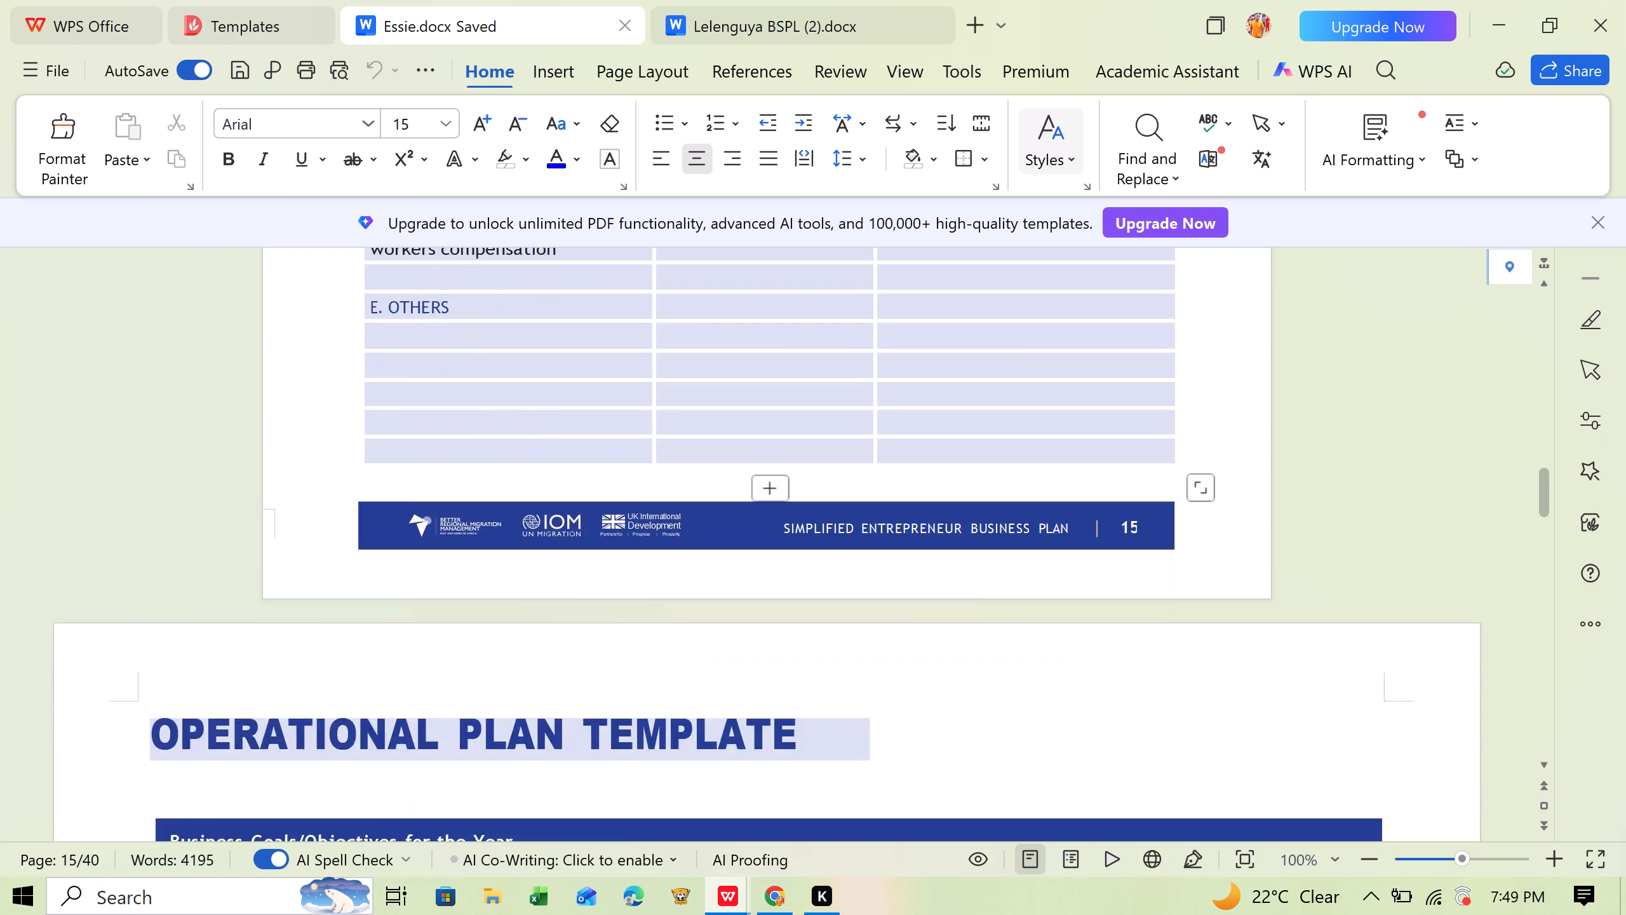
scroll(586, 515, "down", 6)
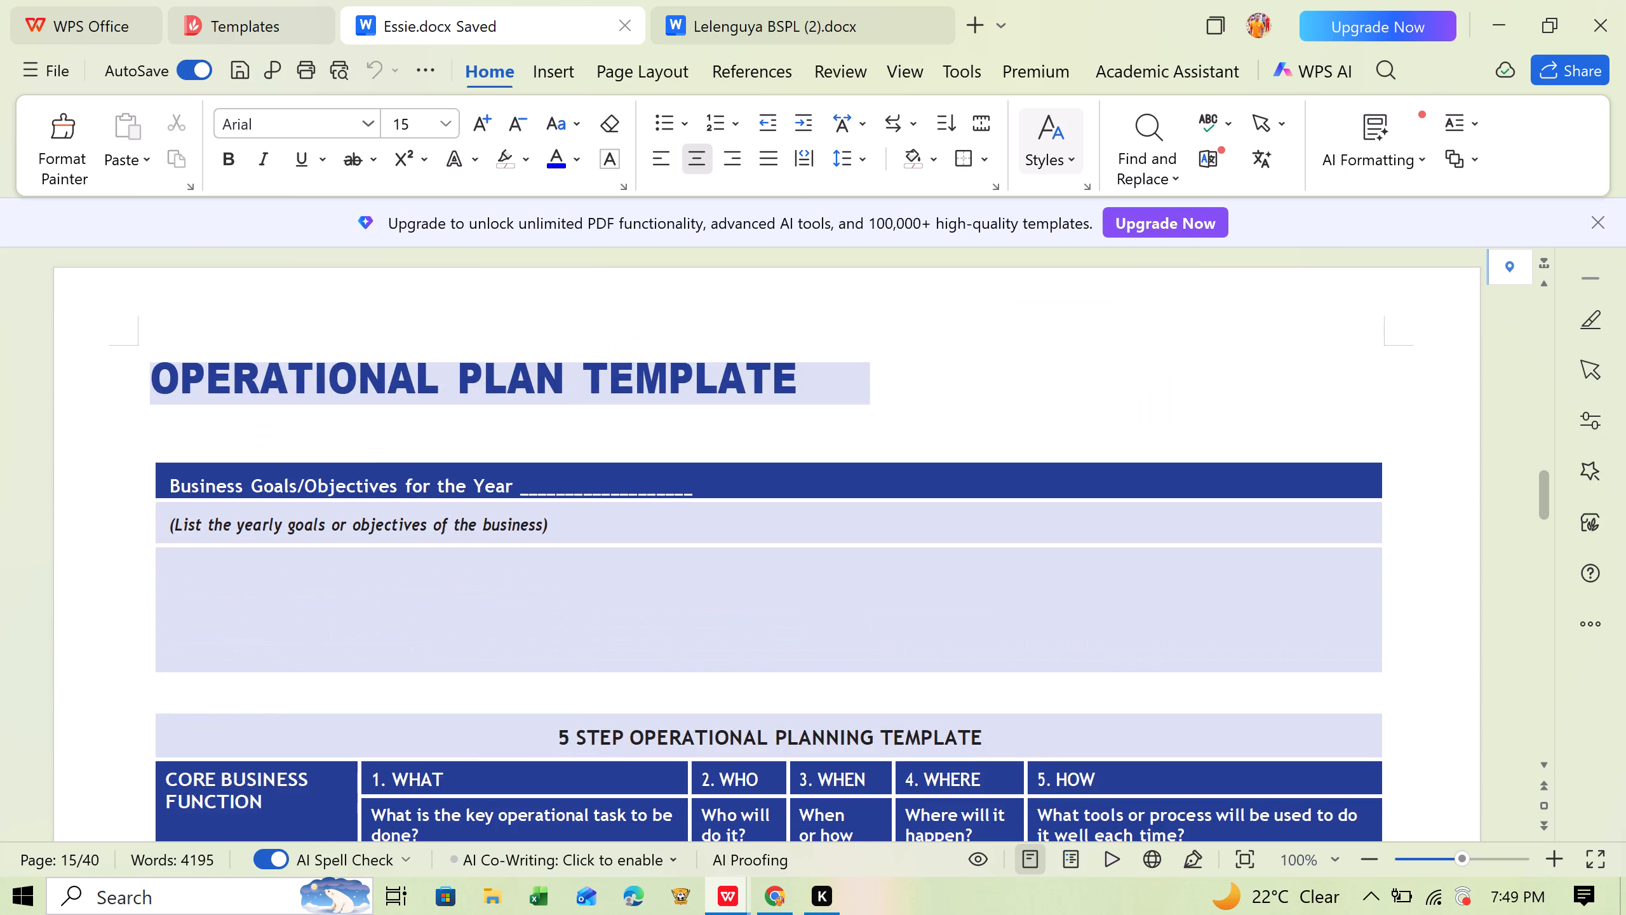
scroll(586, 515, "up", 18)
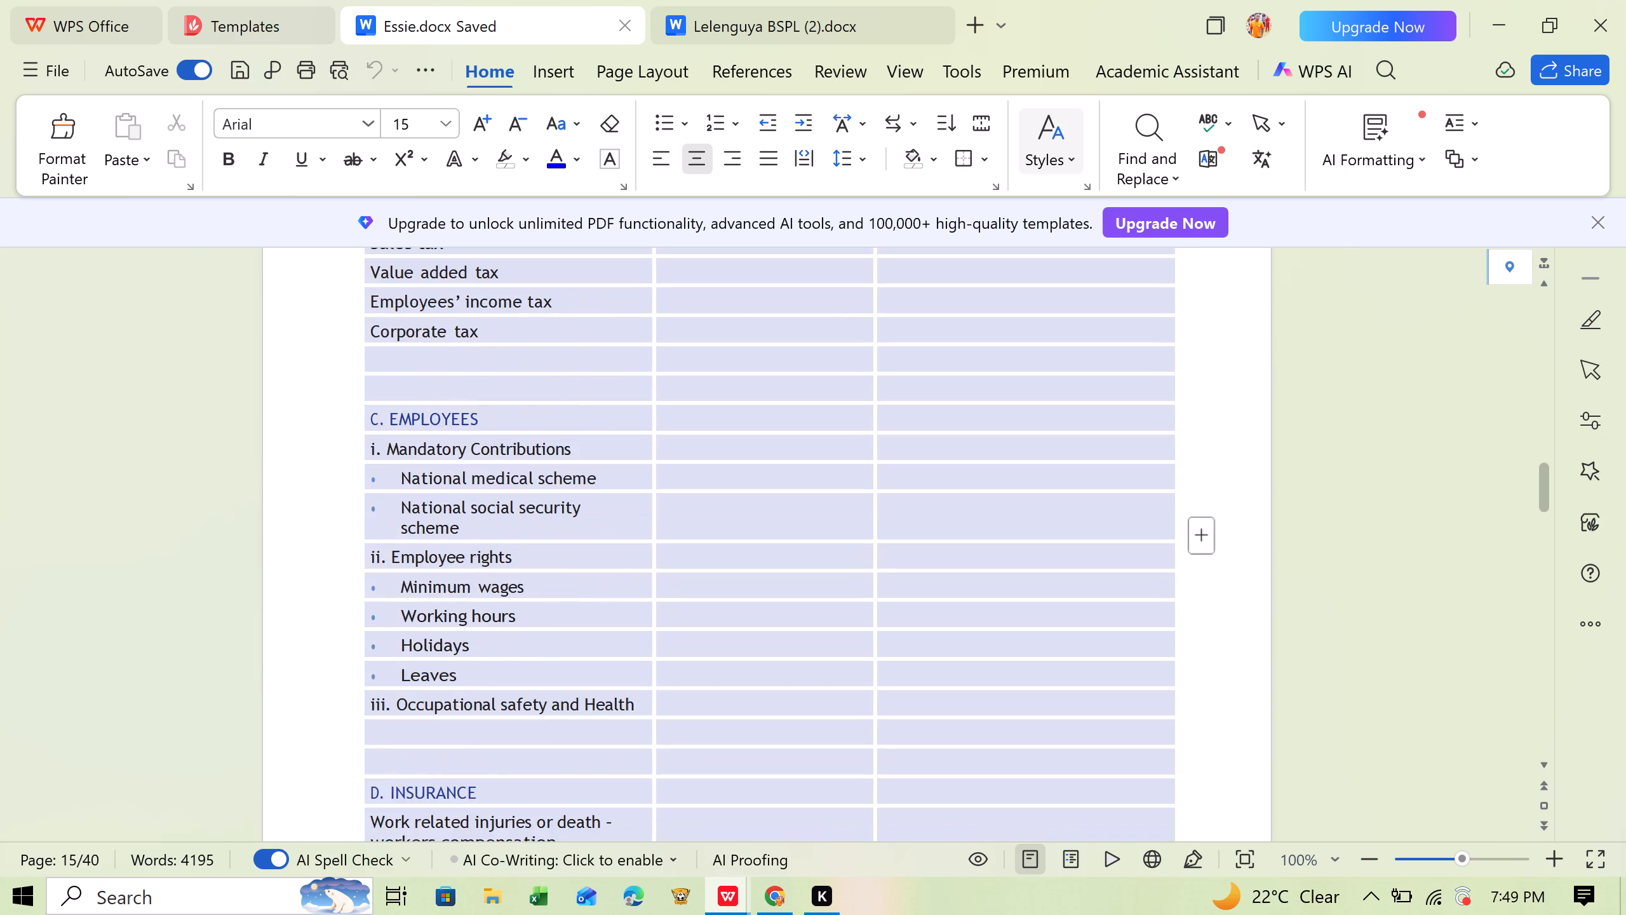
scroll(586, 515, "up", 9)
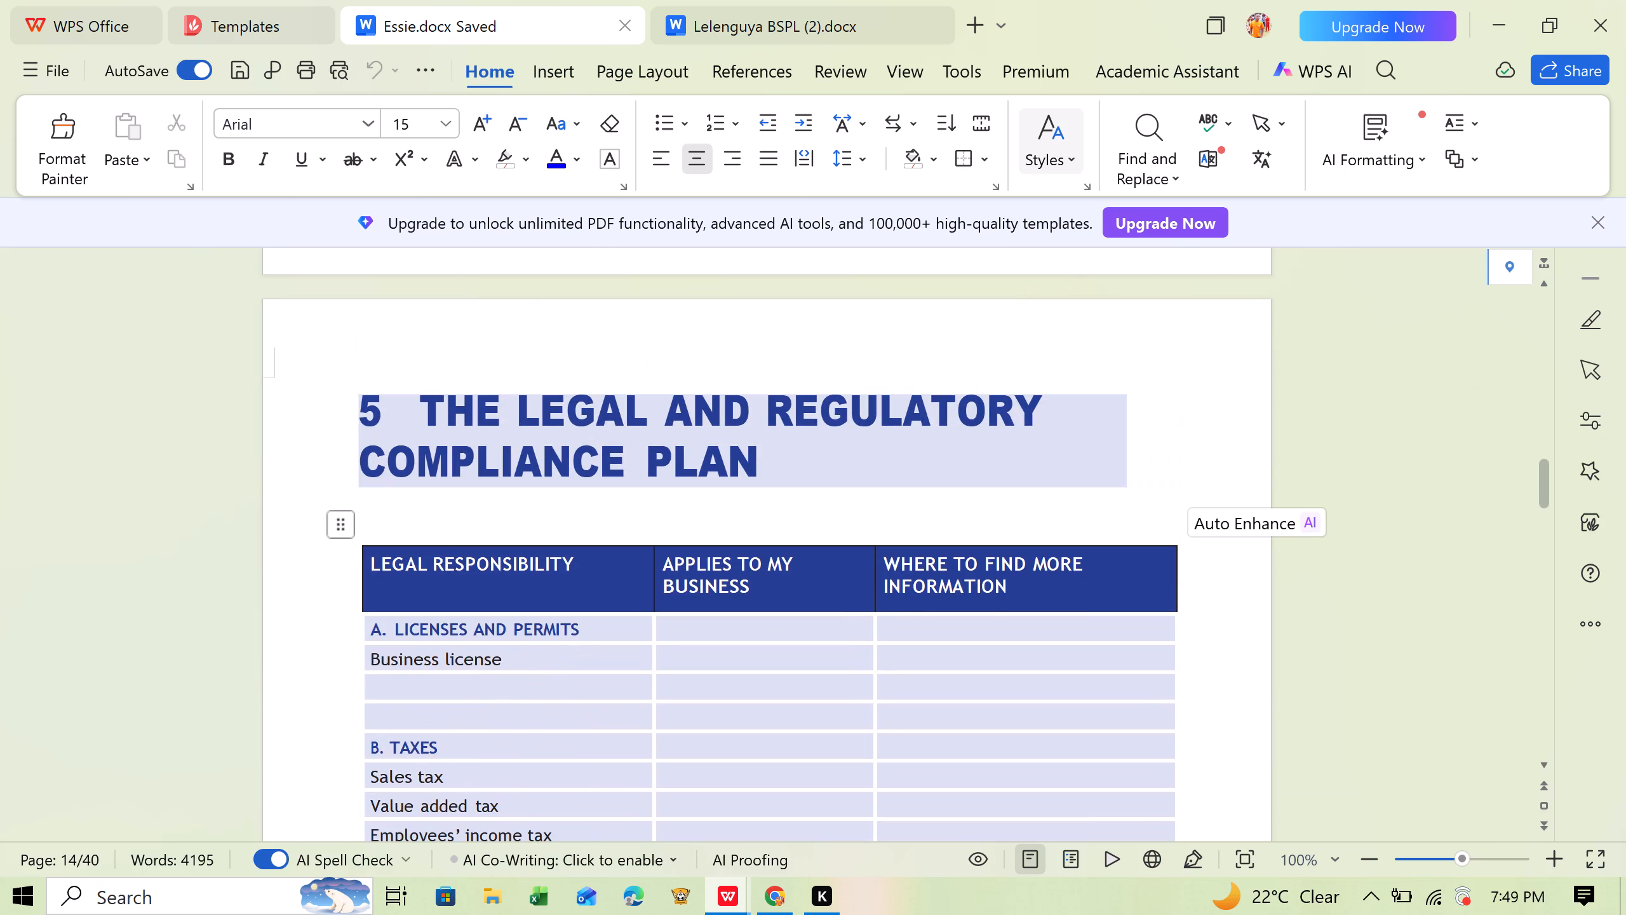
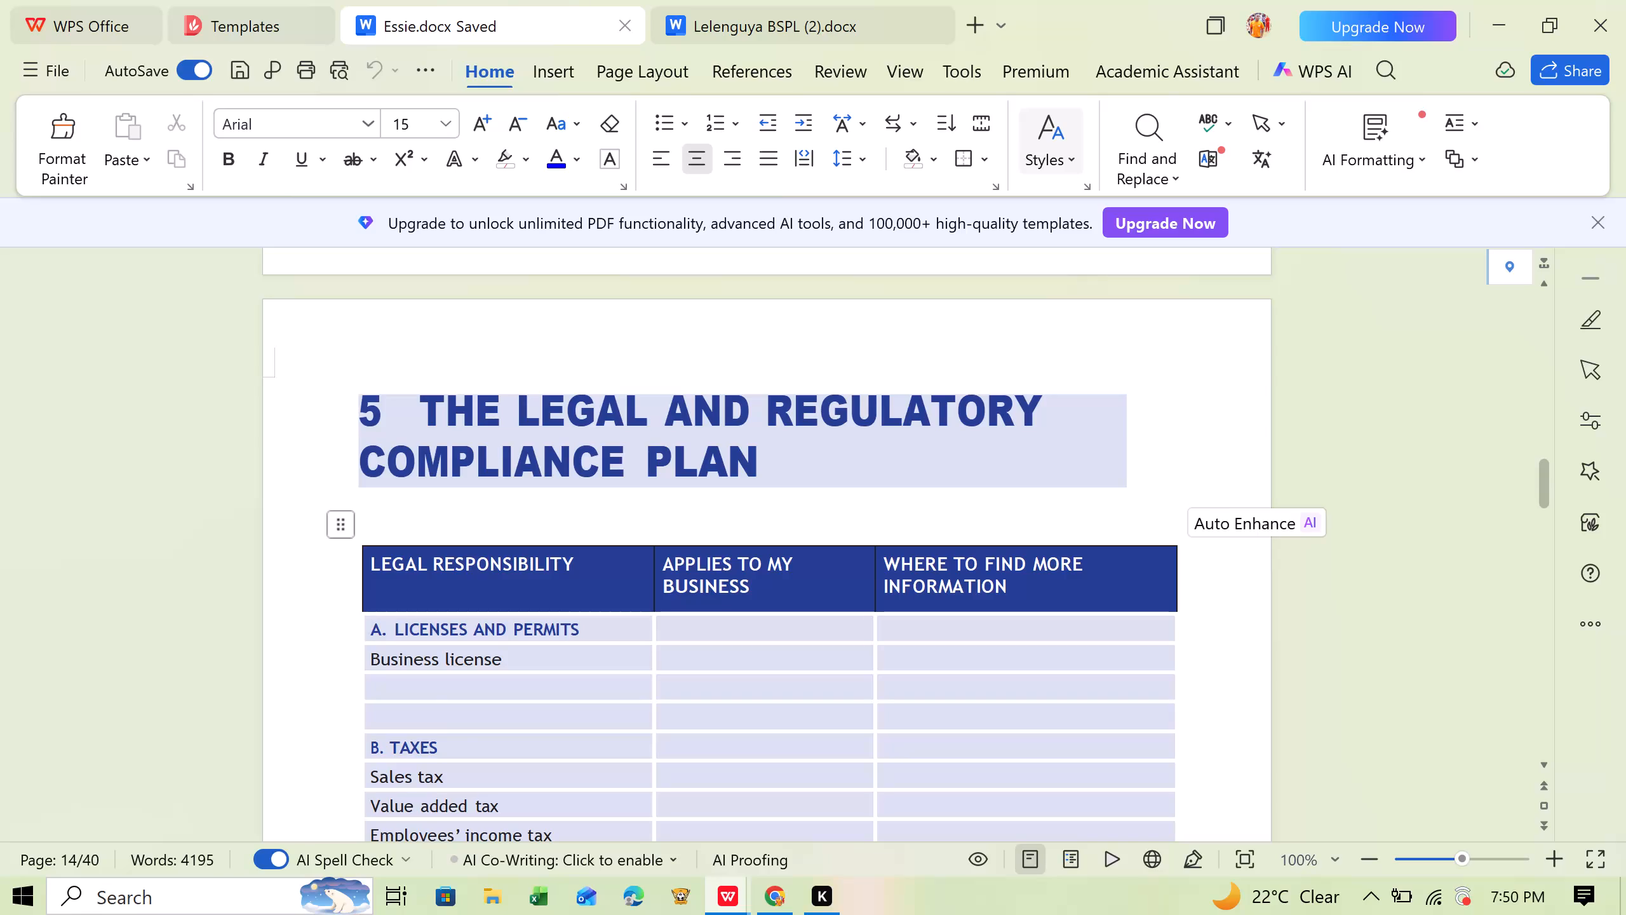
Copy the whole Legal and Regulatory Compliance Plan table in Essie.docx, from the header row through the Others rows.
scroll(436, 578, "down", 4)
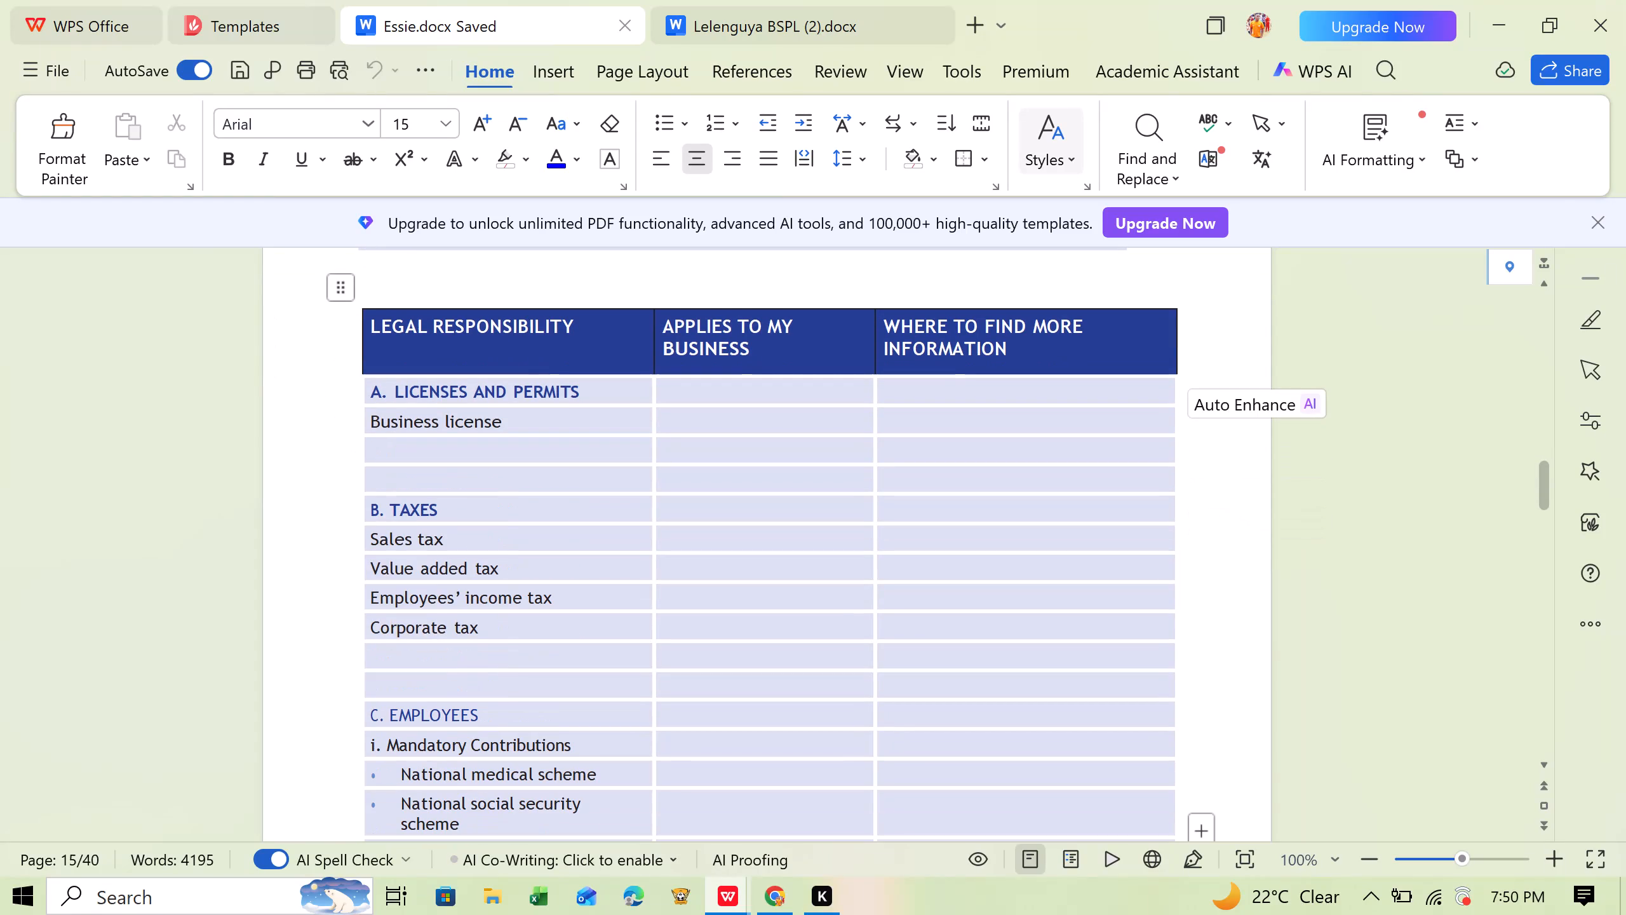
left_click_drag(378, 332, 999, 719)
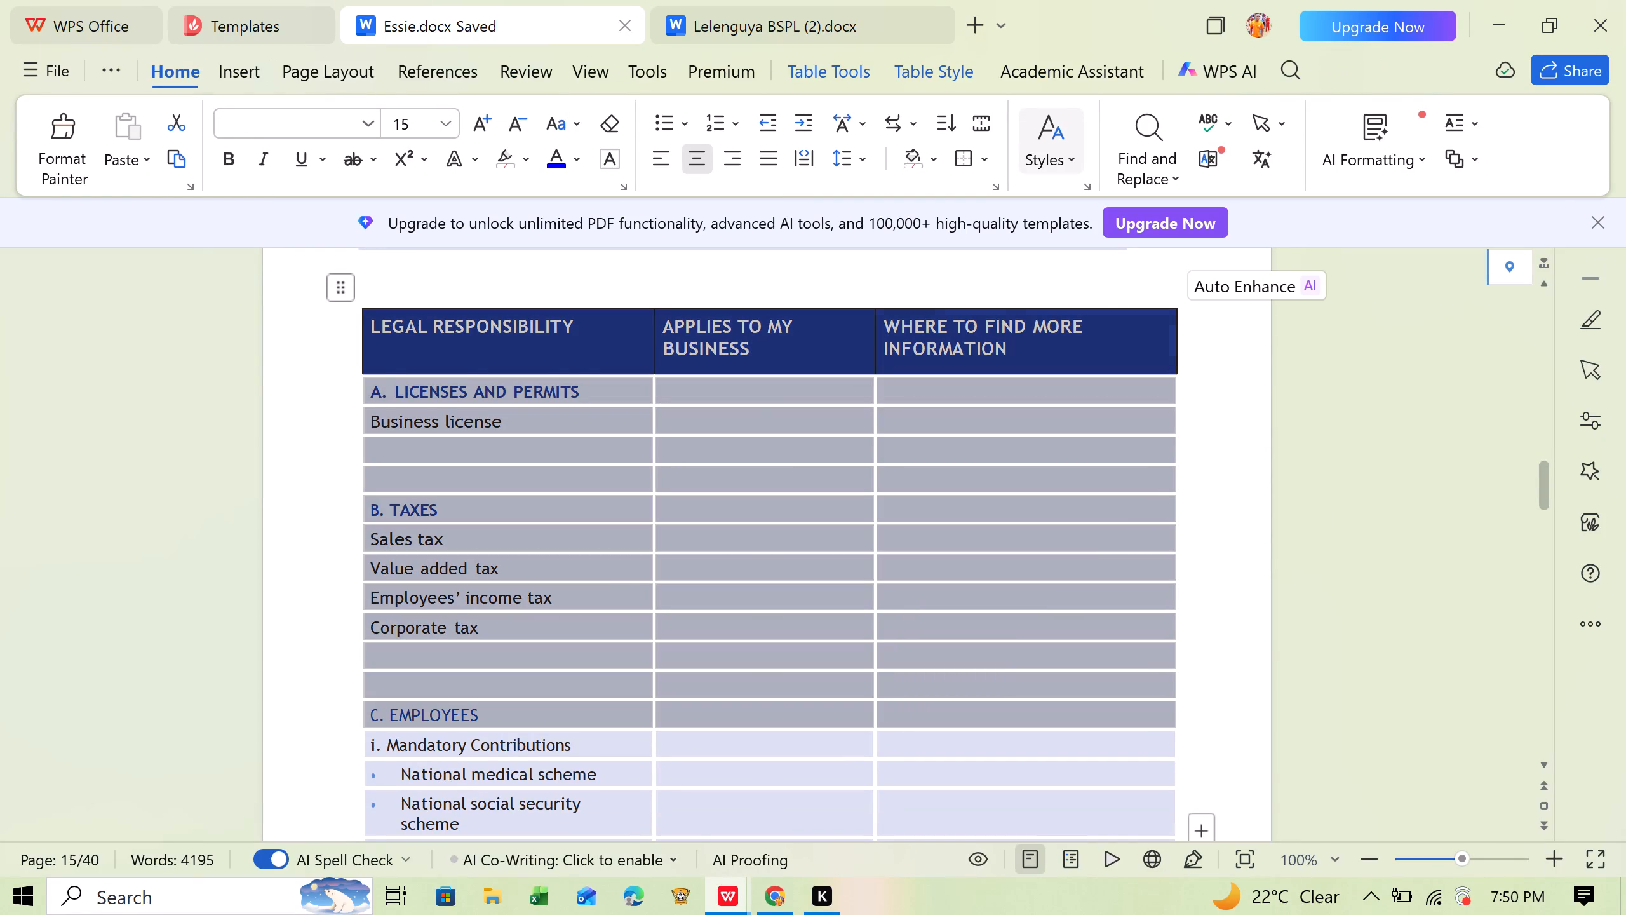
left_click_drag(999, 719, 1028, 675)
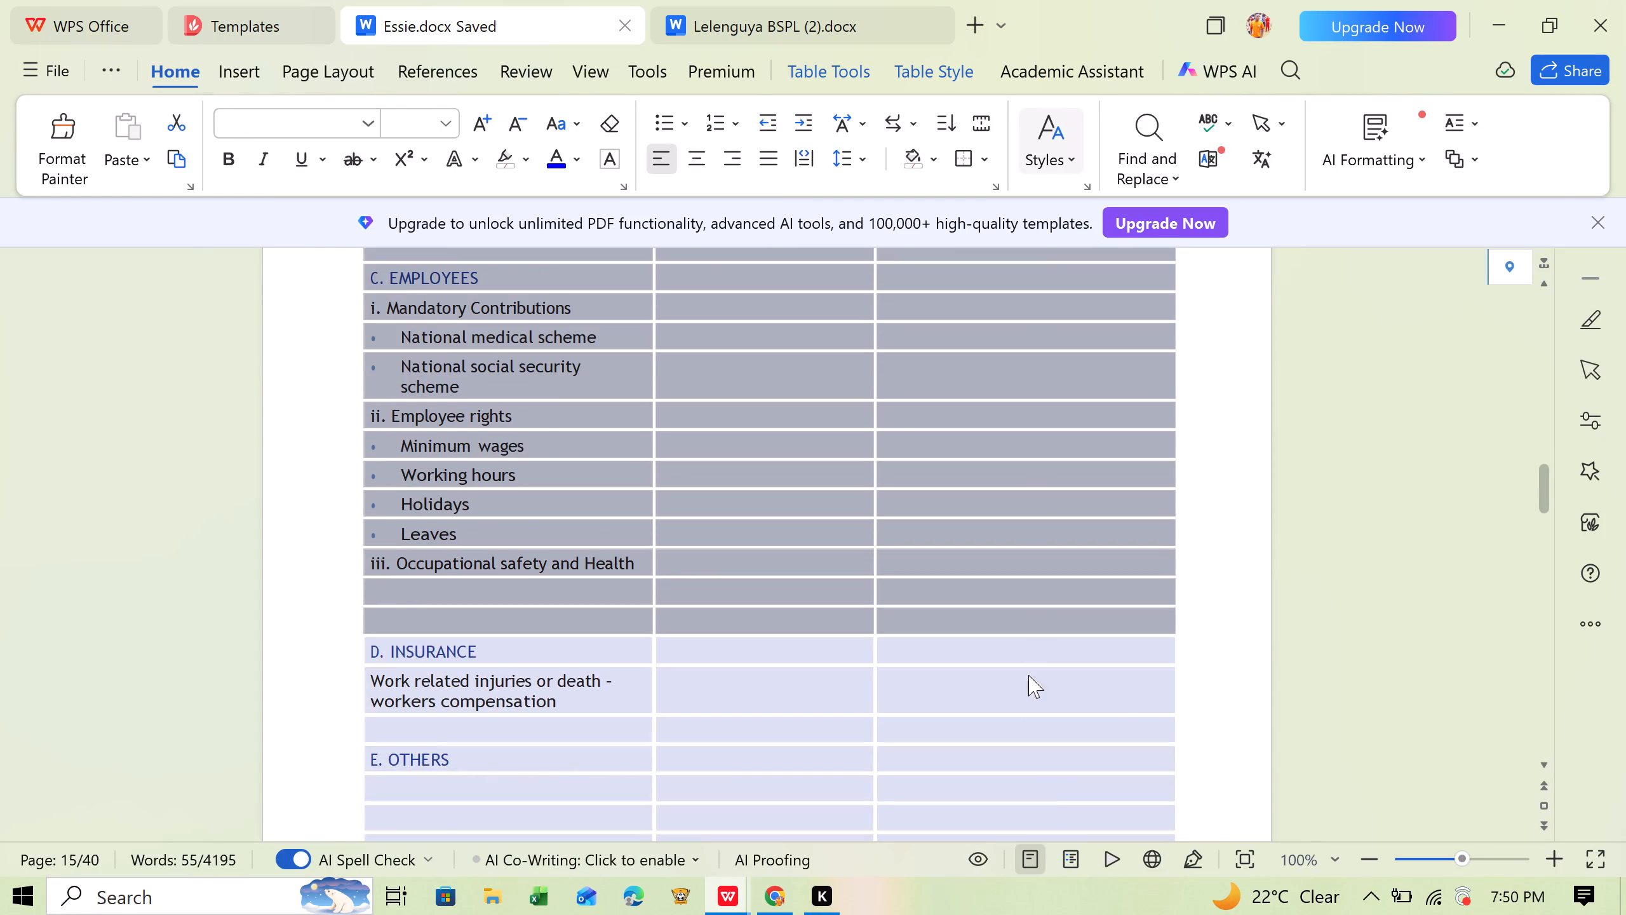
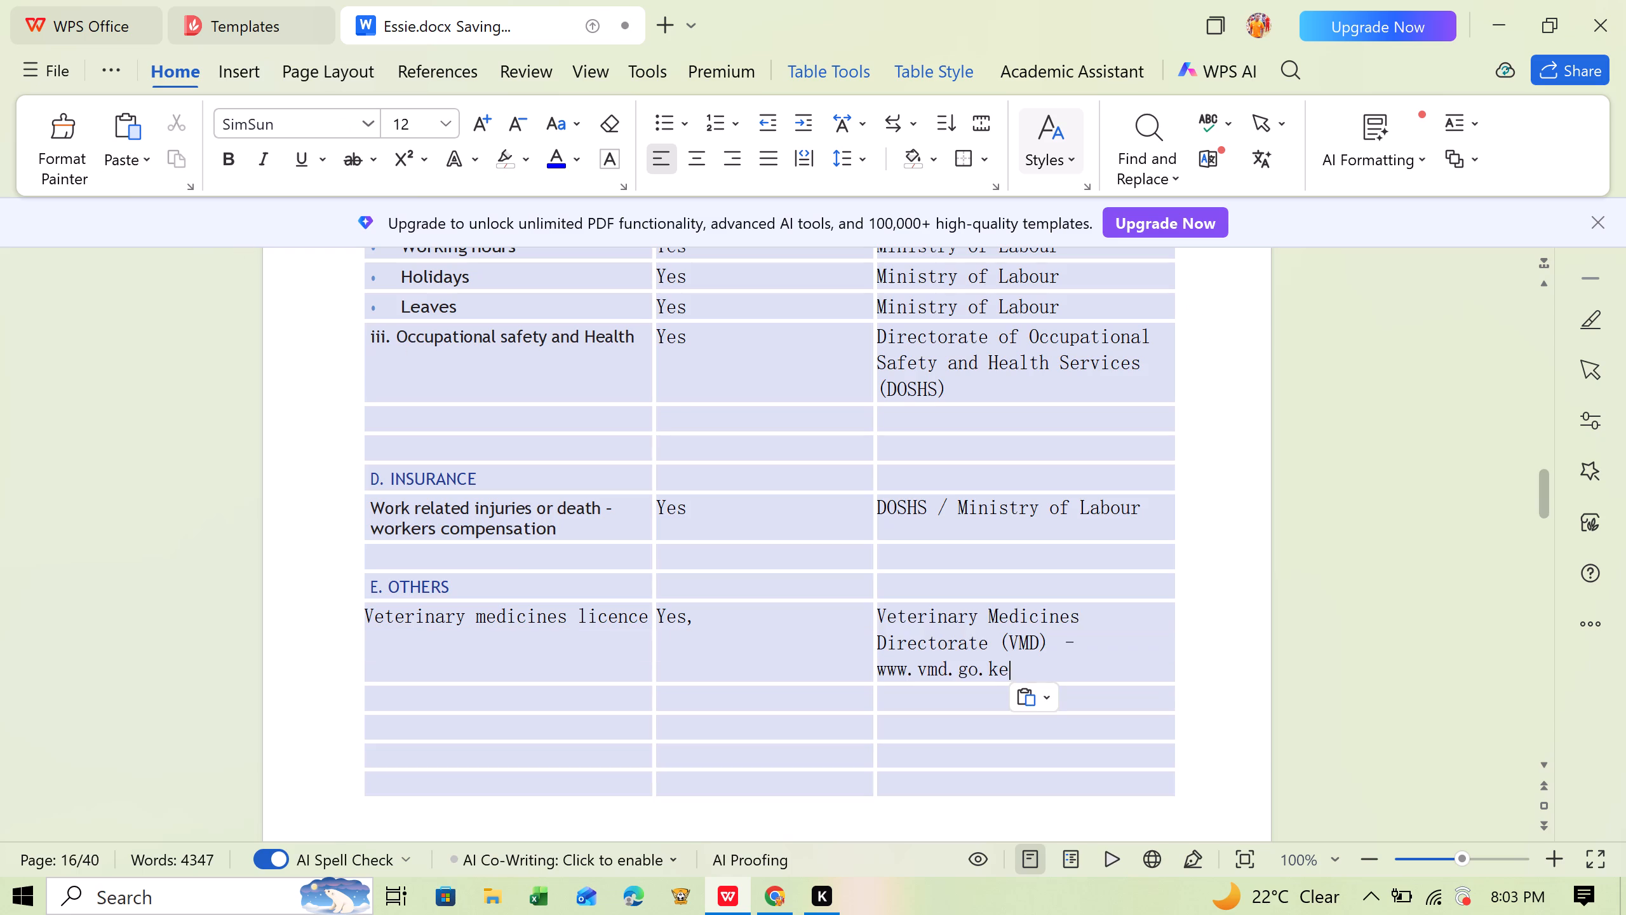
Format the legal compliance table from the Business license row through its last empty row in Times New Roman, size 12.
scroll(553, 483, "down", 11)
scroll(553, 489, "up", 8)
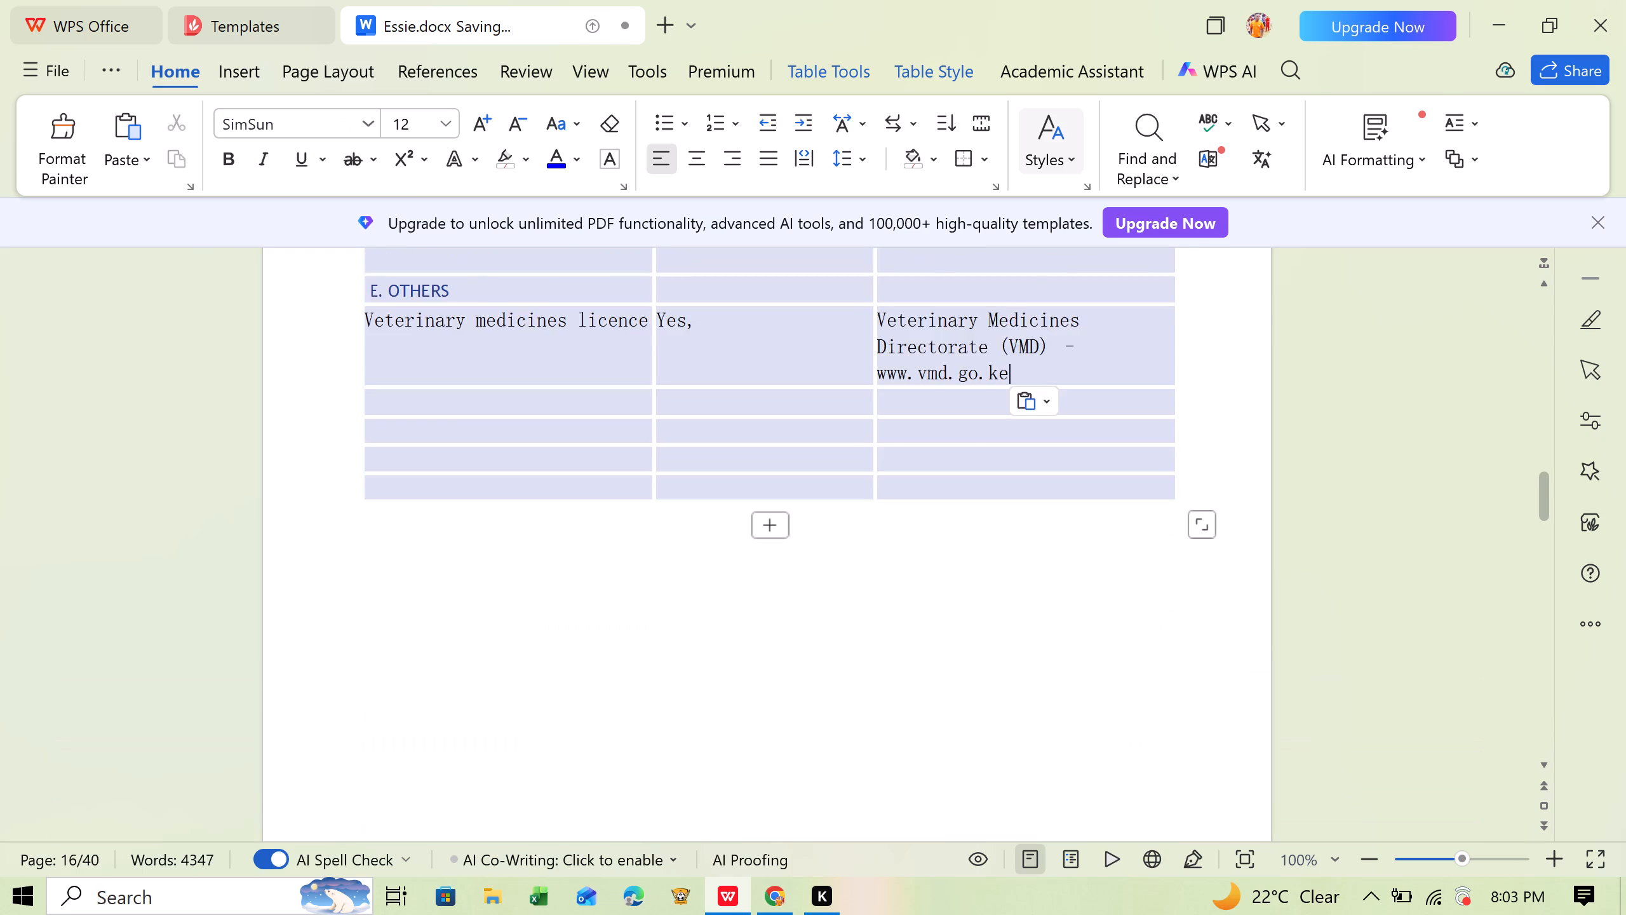
scroll(553, 489, "up", 19)
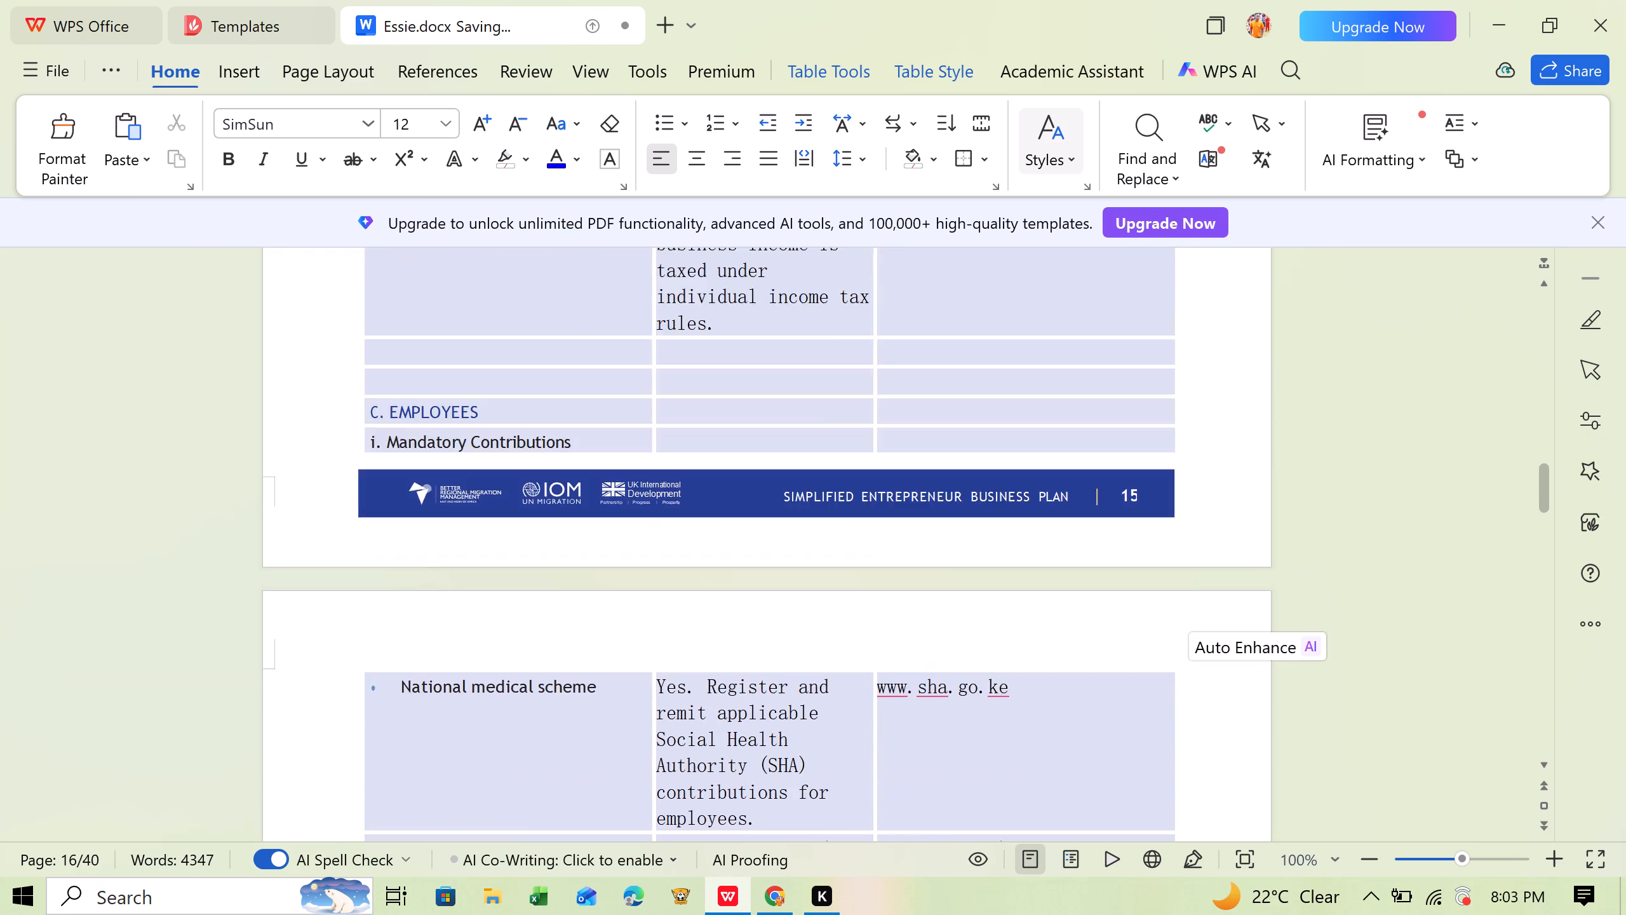
scroll(525, 487, "up", 15)
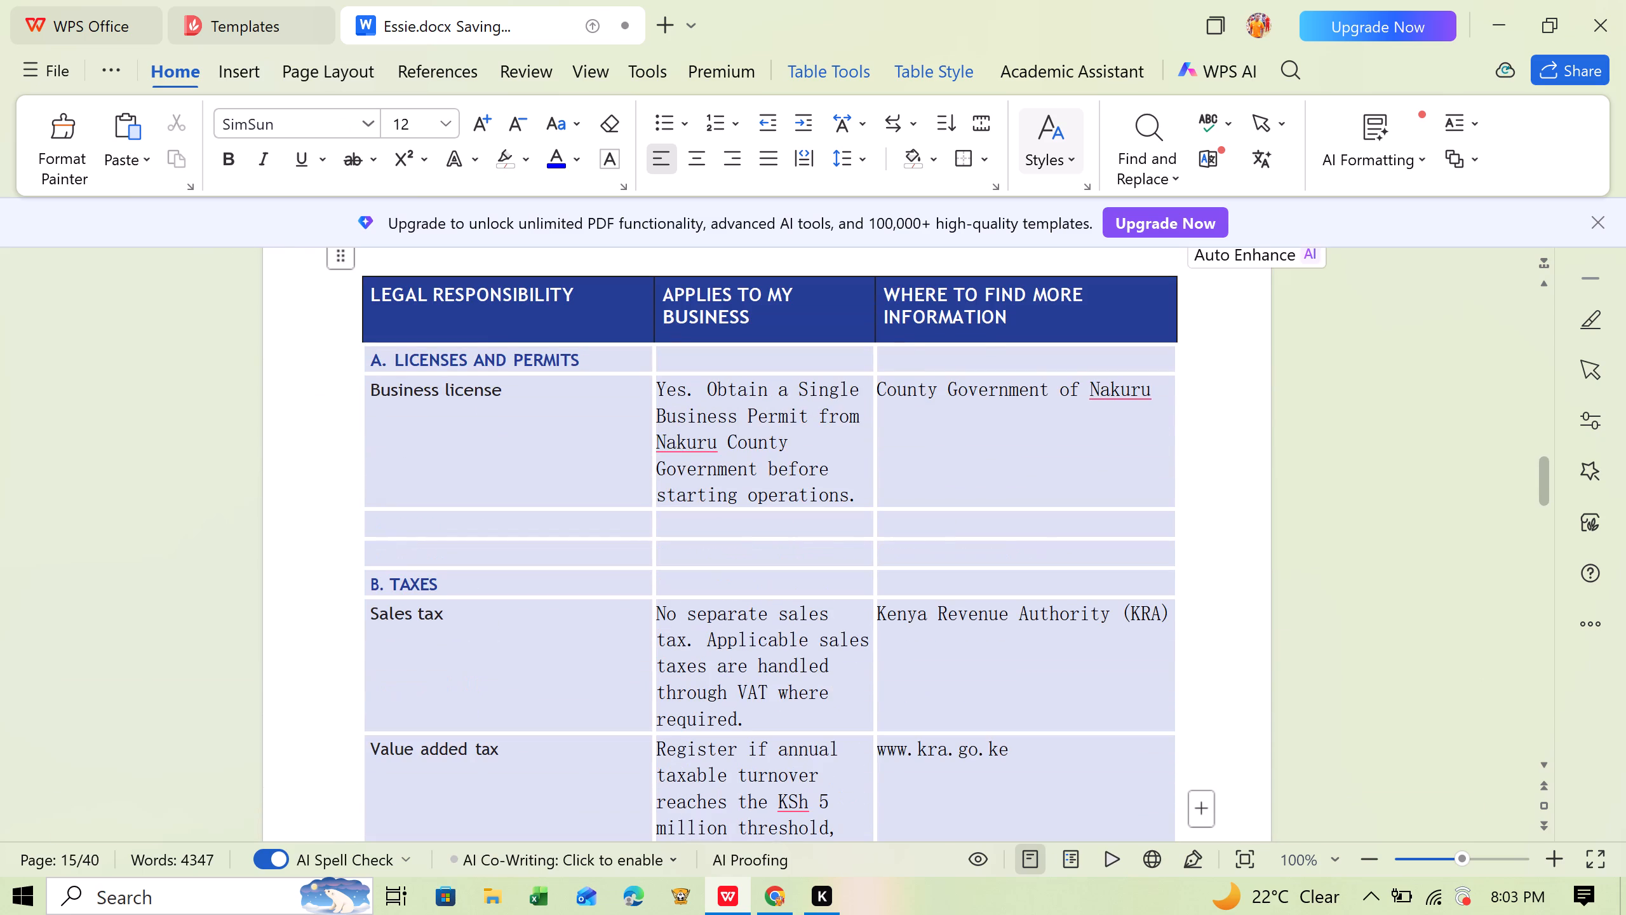
left_click_drag(388, 423, 794, 763)
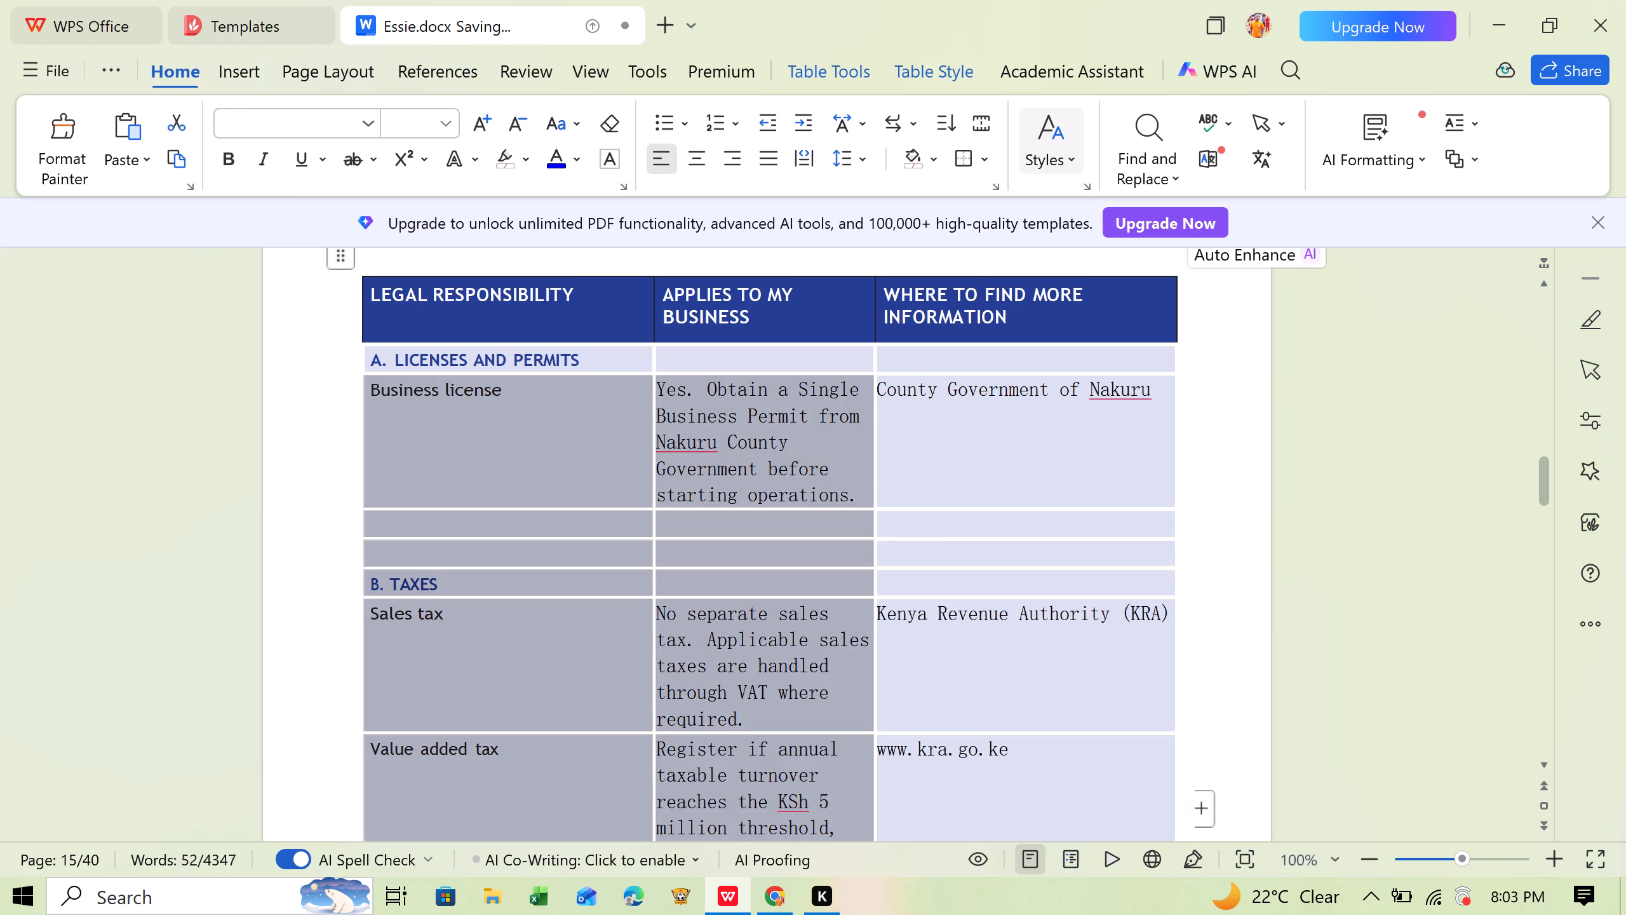
left_click_drag(794, 763, 1023, 783)
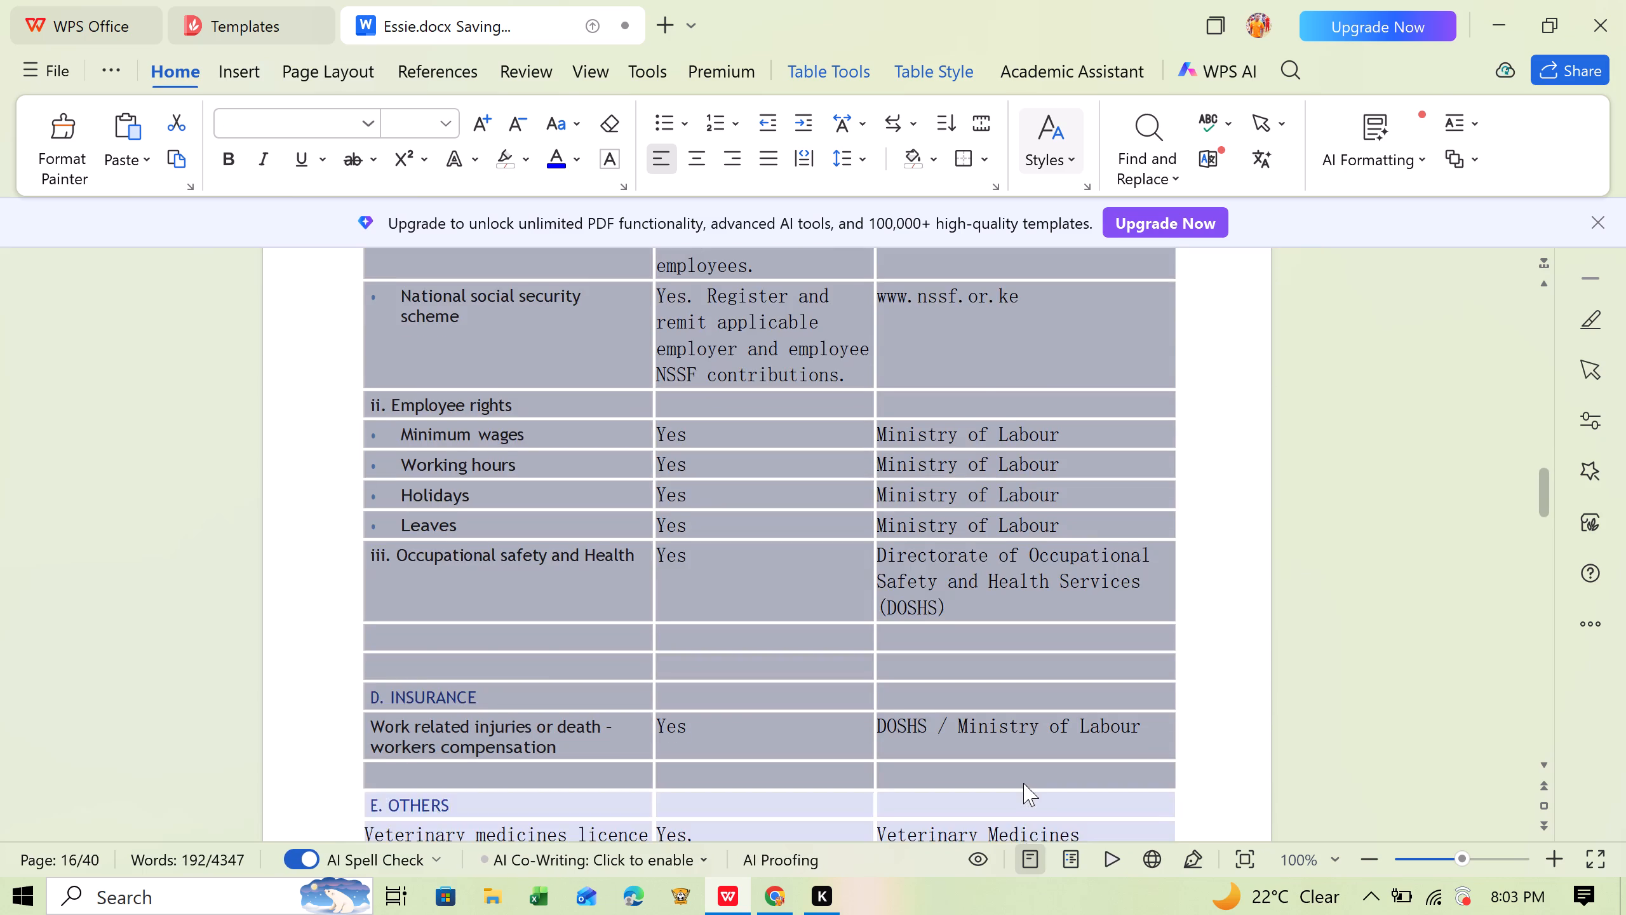
left_click_drag(1023, 783, 1040, 457)
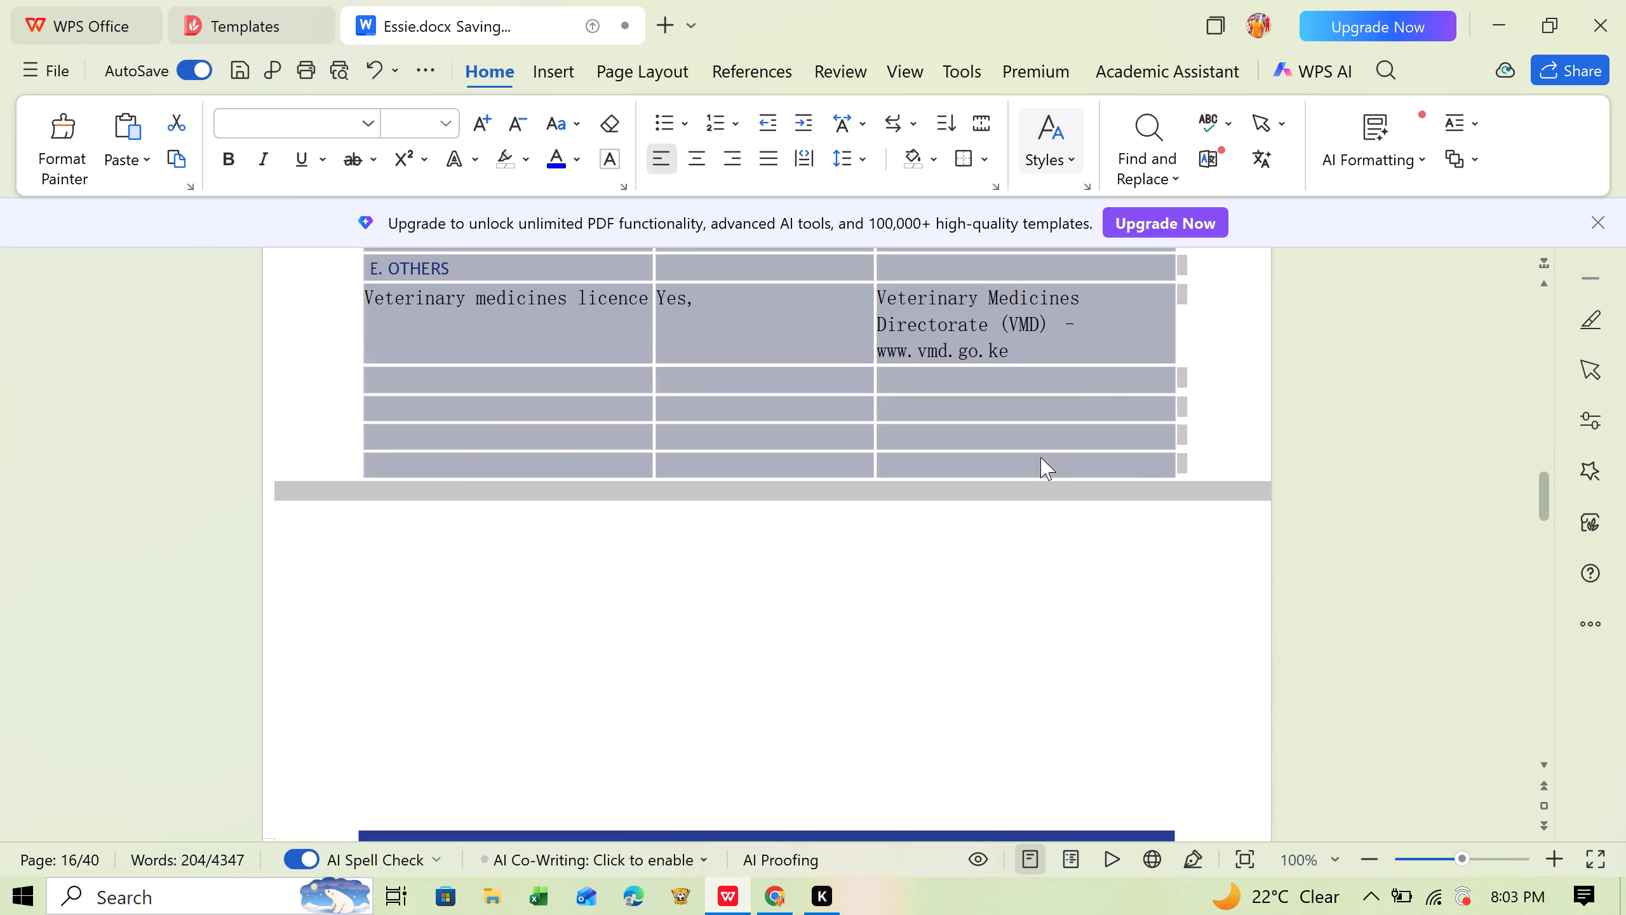
left_click_drag(1040, 457, 1055, 457)
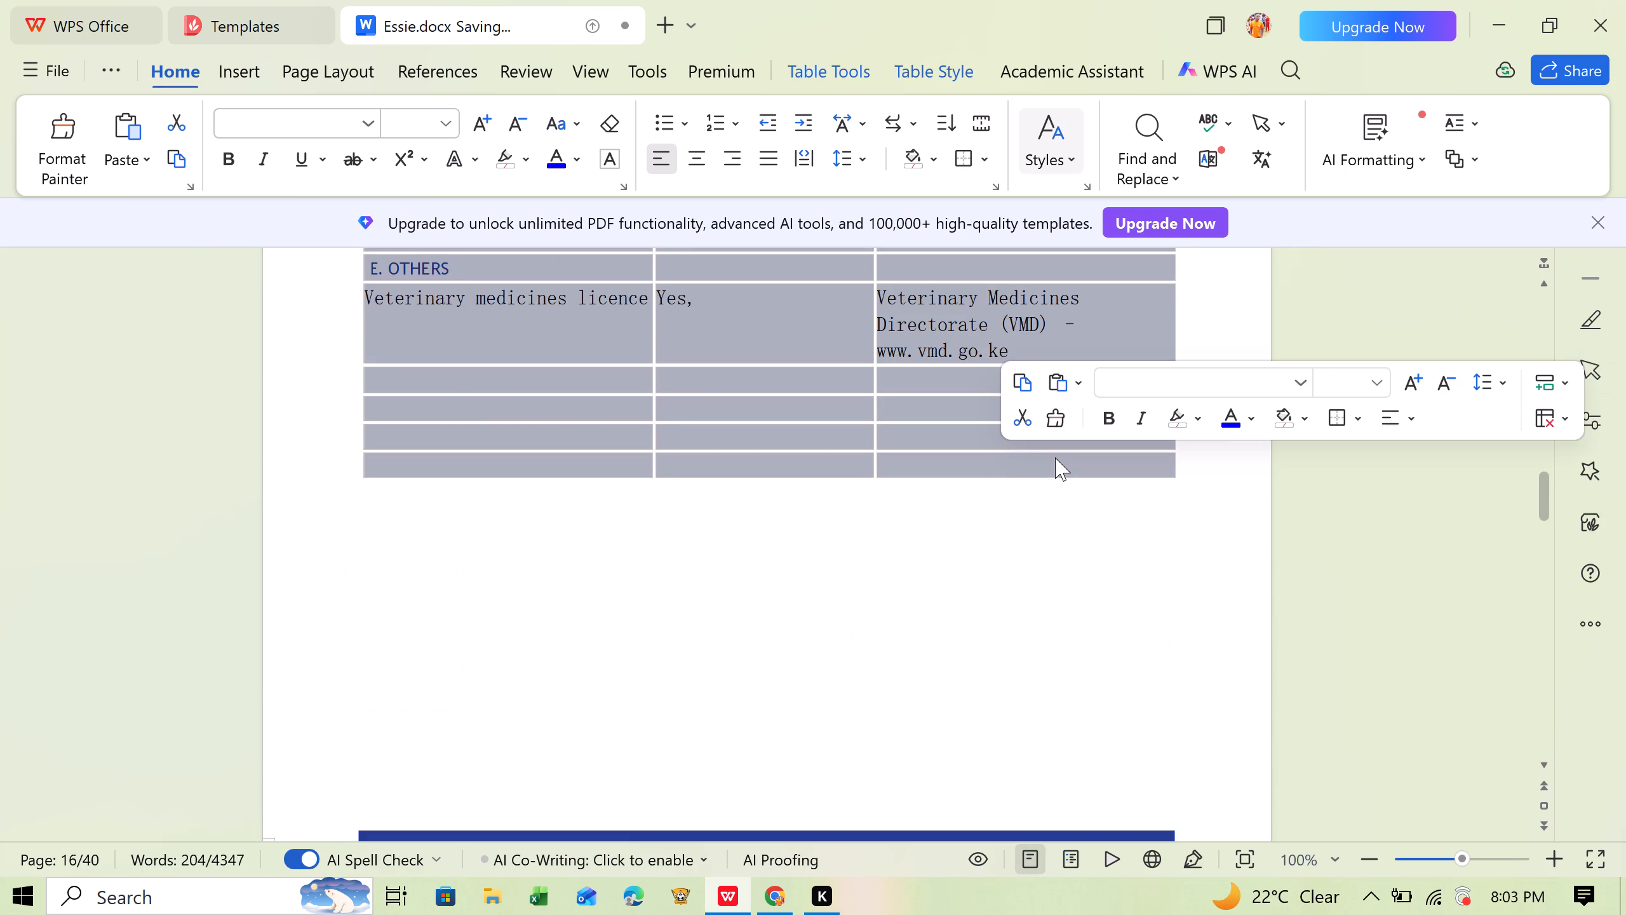
left_click(1298, 388)
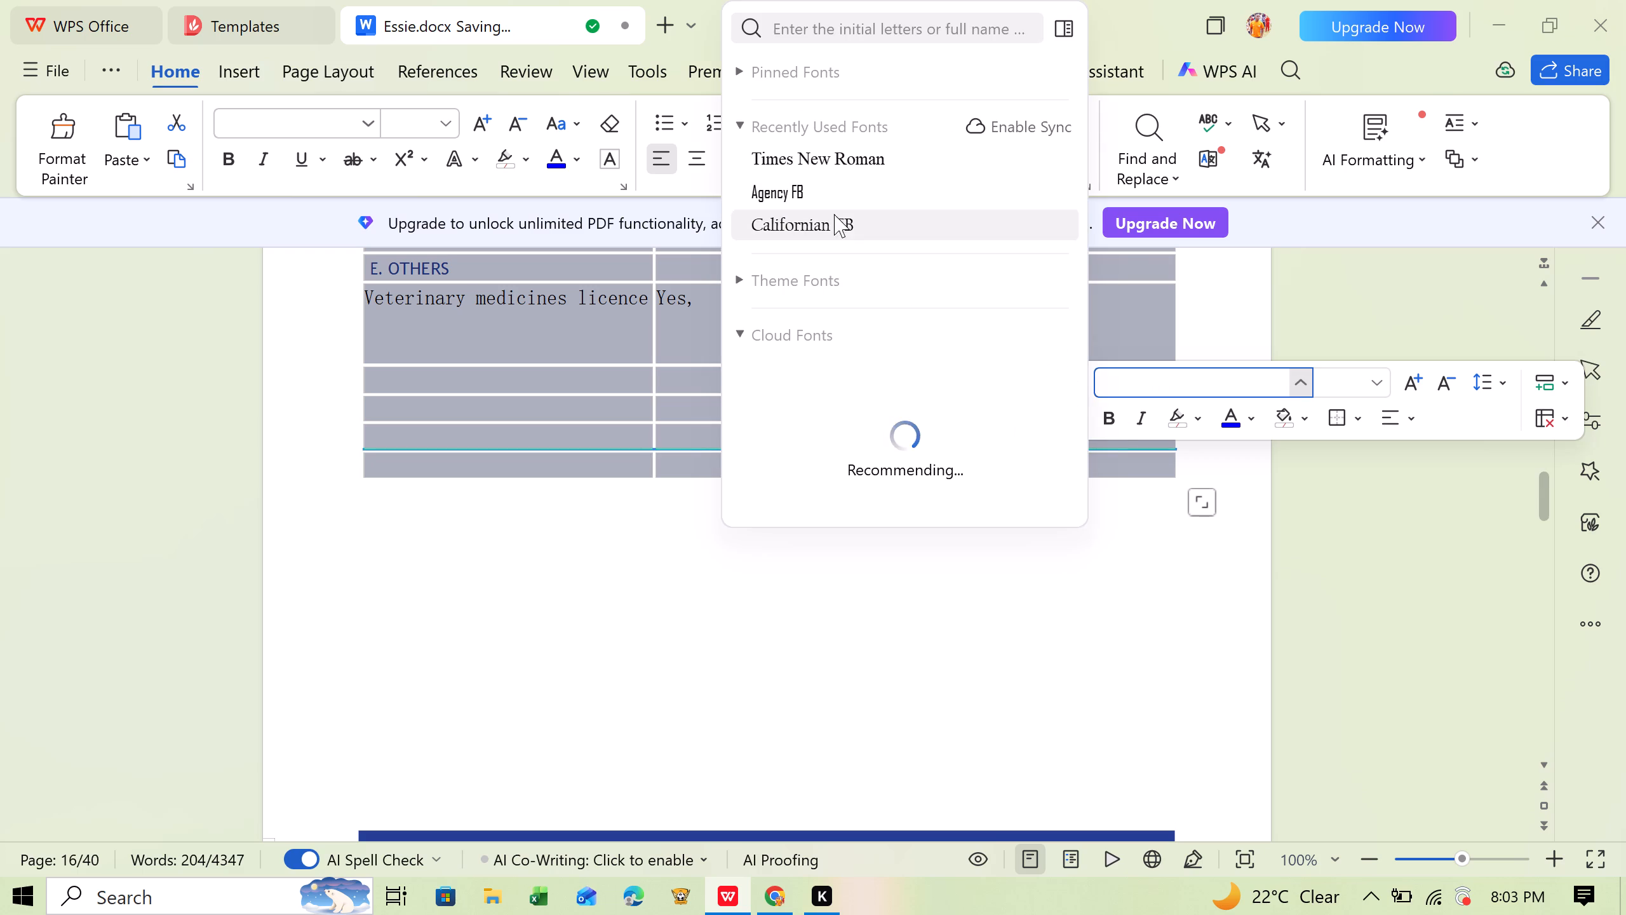
left_click(824, 163)
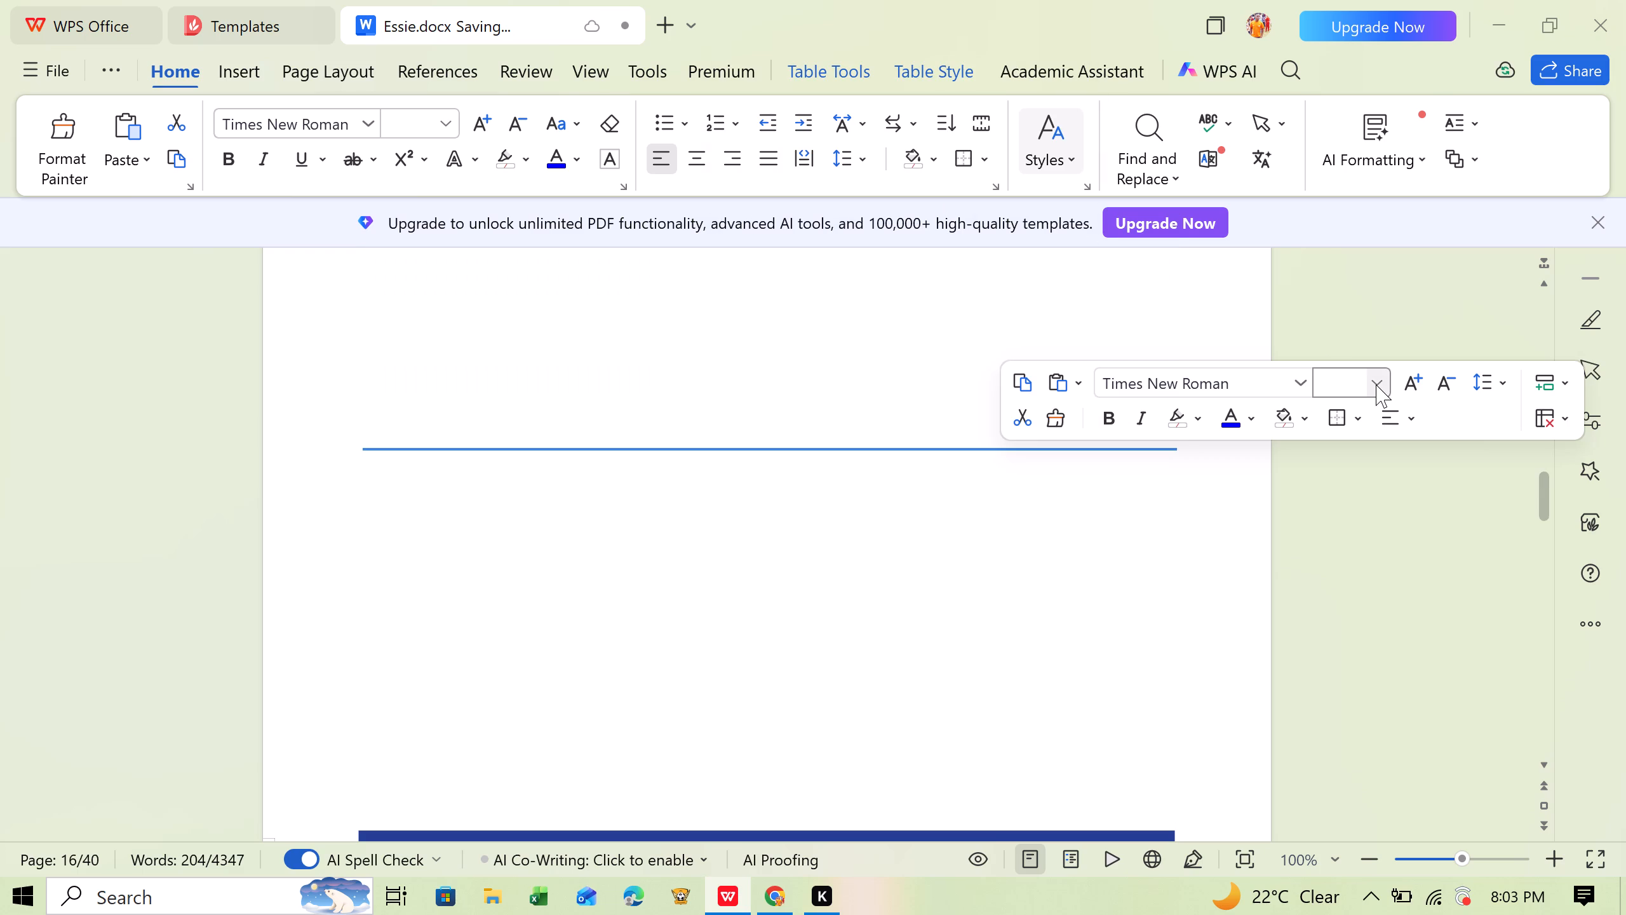
left_click(1376, 384)
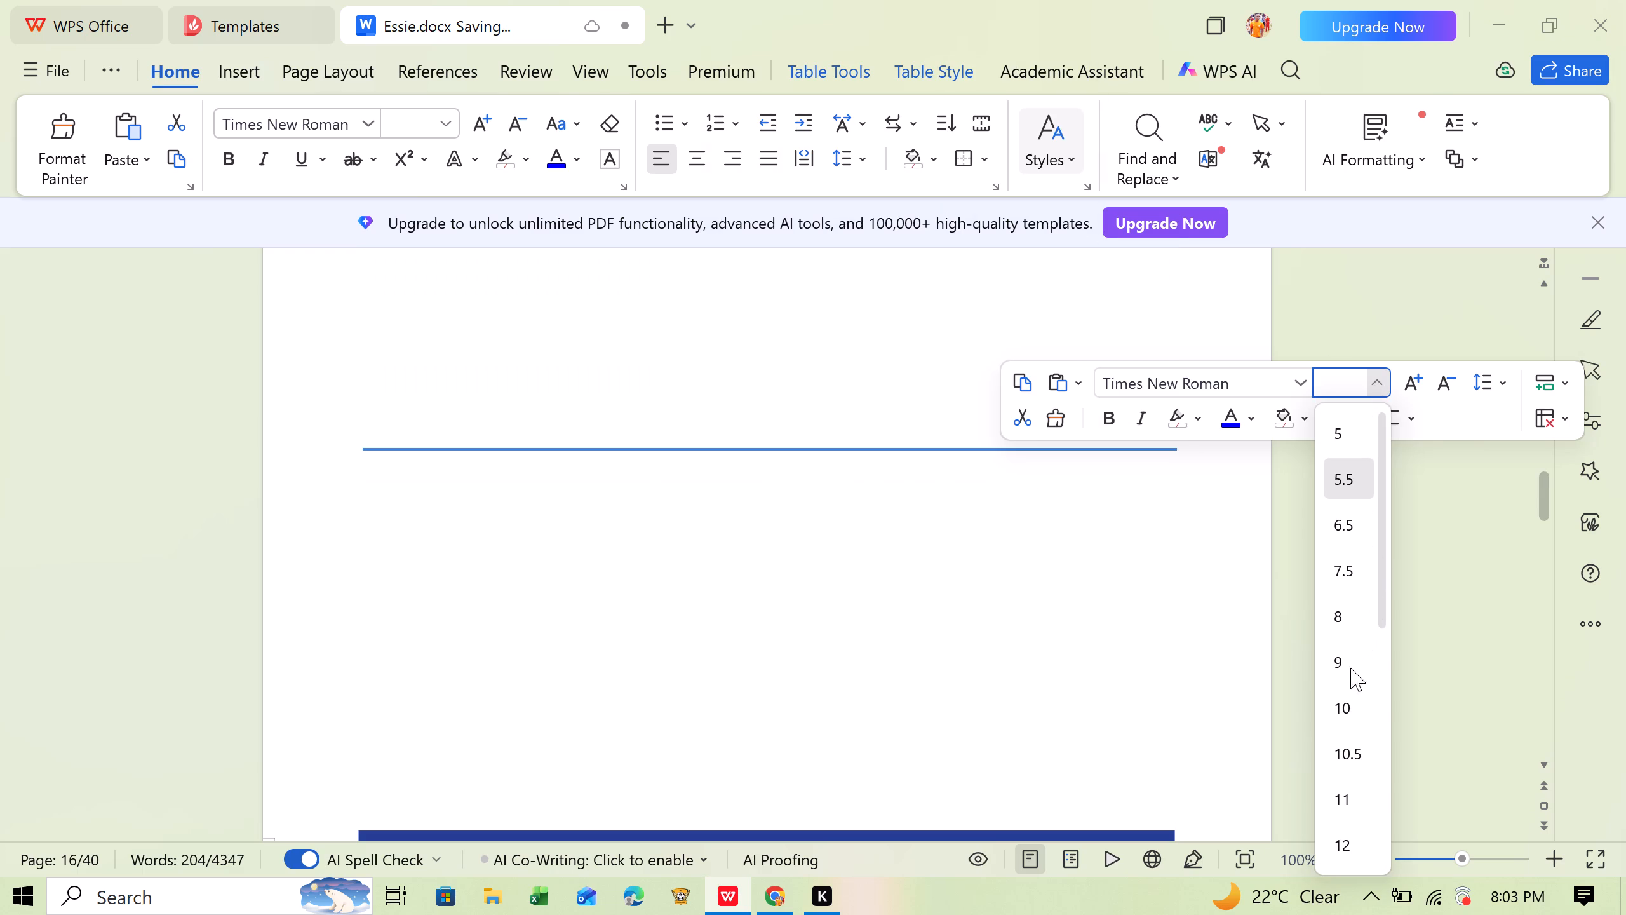
left_click(1352, 836)
Review the reformatted legal compliance table from the Business license row through E. OTHERS.
scroll(724, 651, "up", 2)
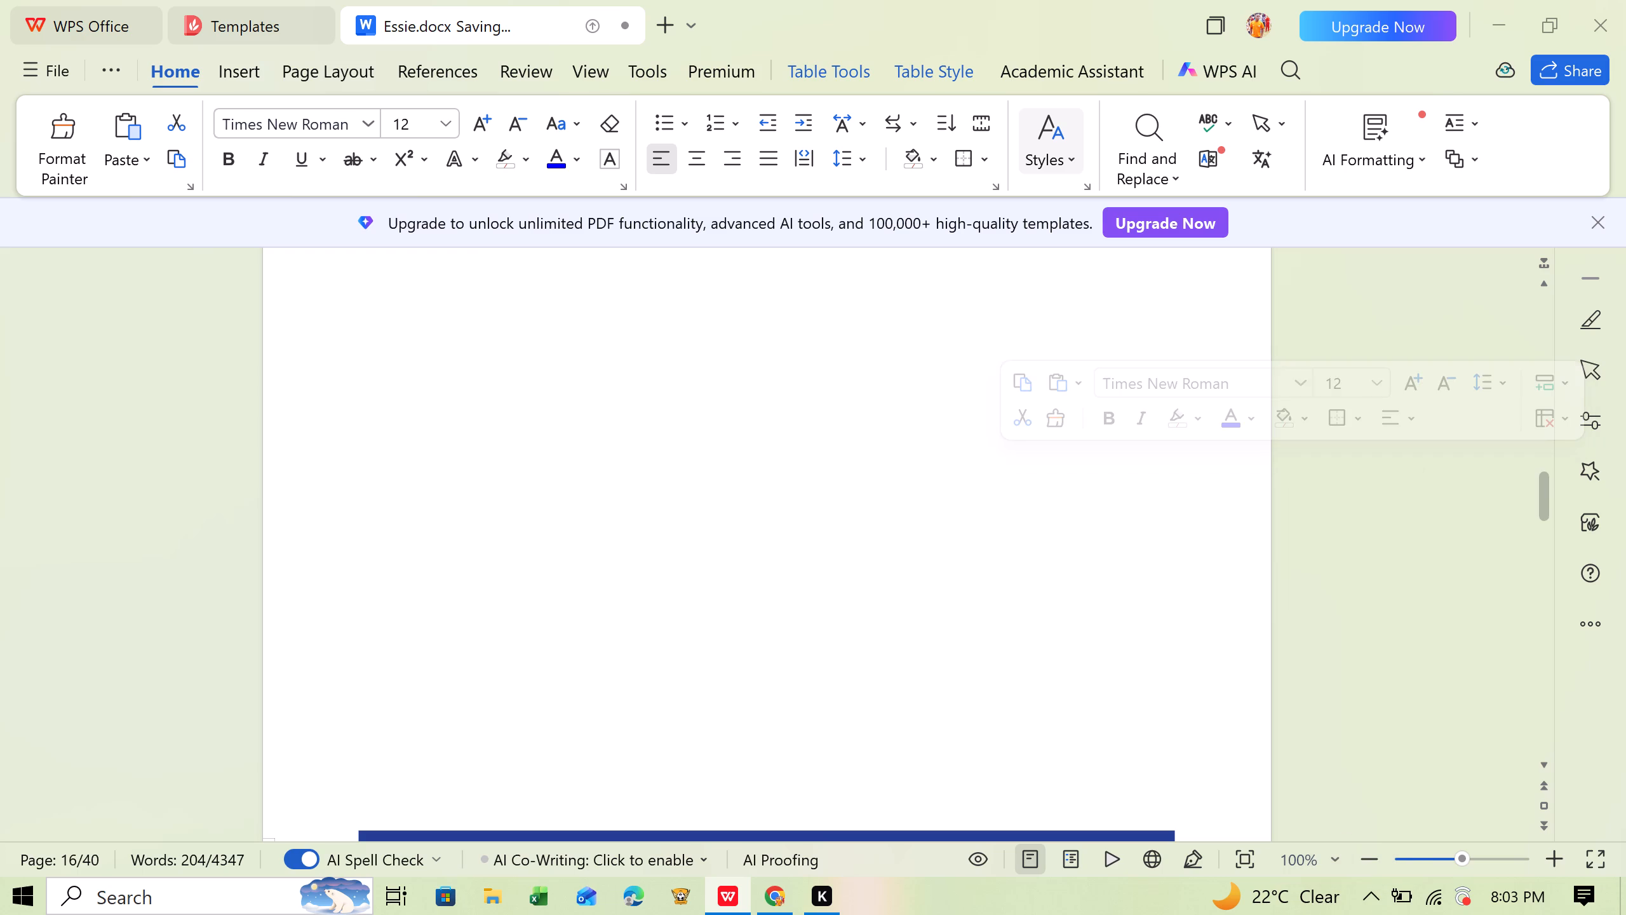
scroll(724, 651, "up", 7)
scroll(724, 651, "up", 18)
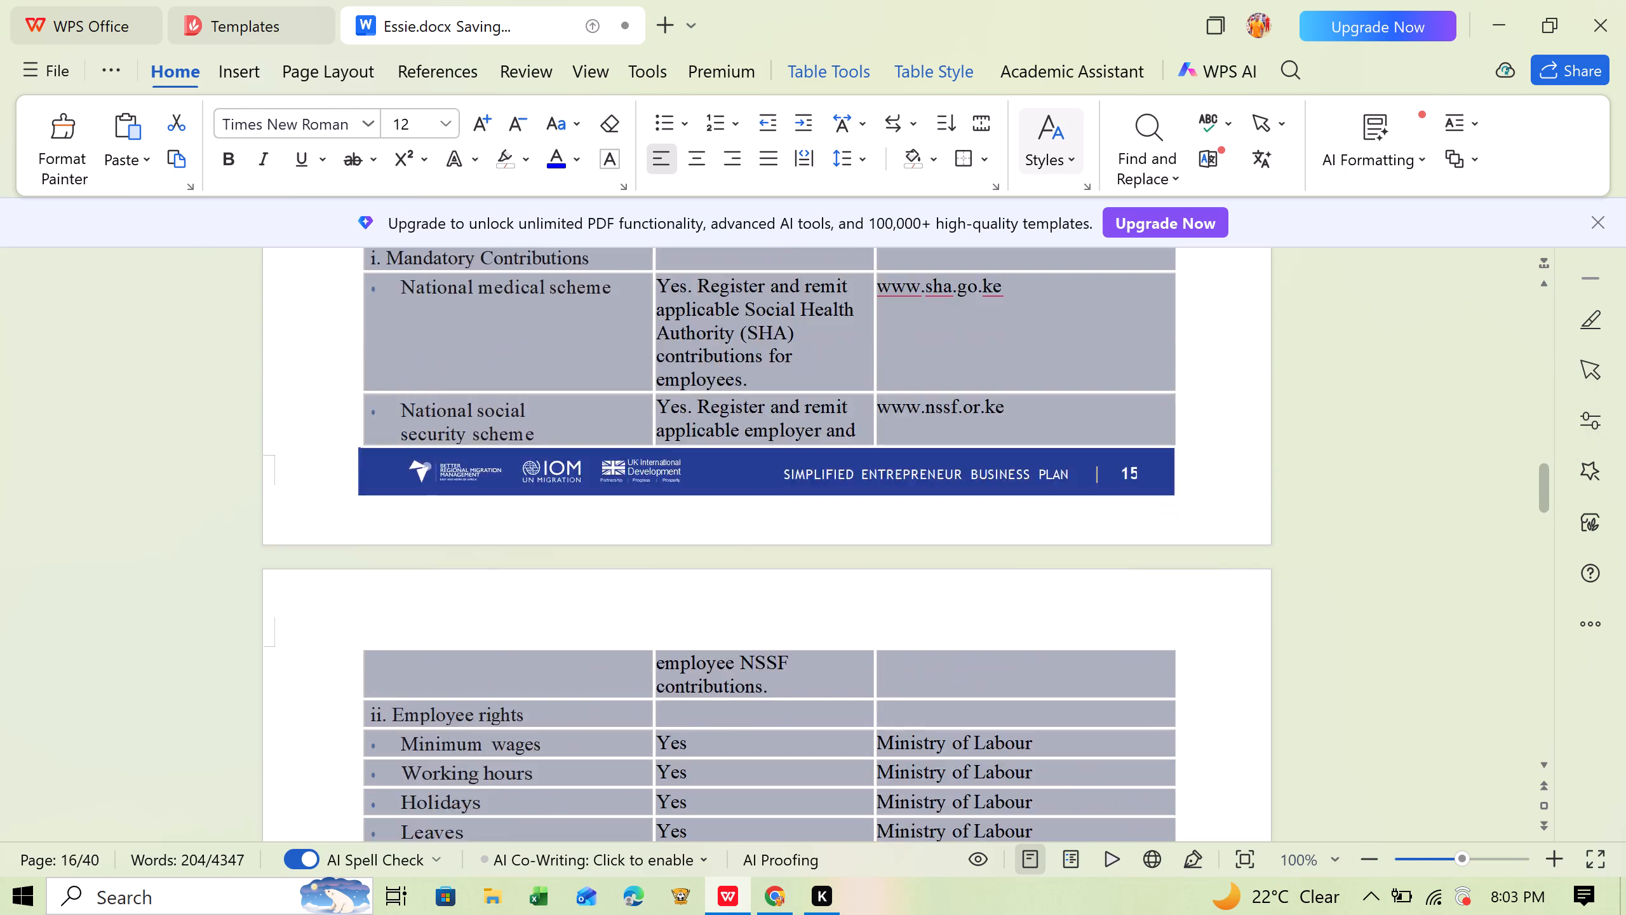
scroll(724, 651, "up", 16)
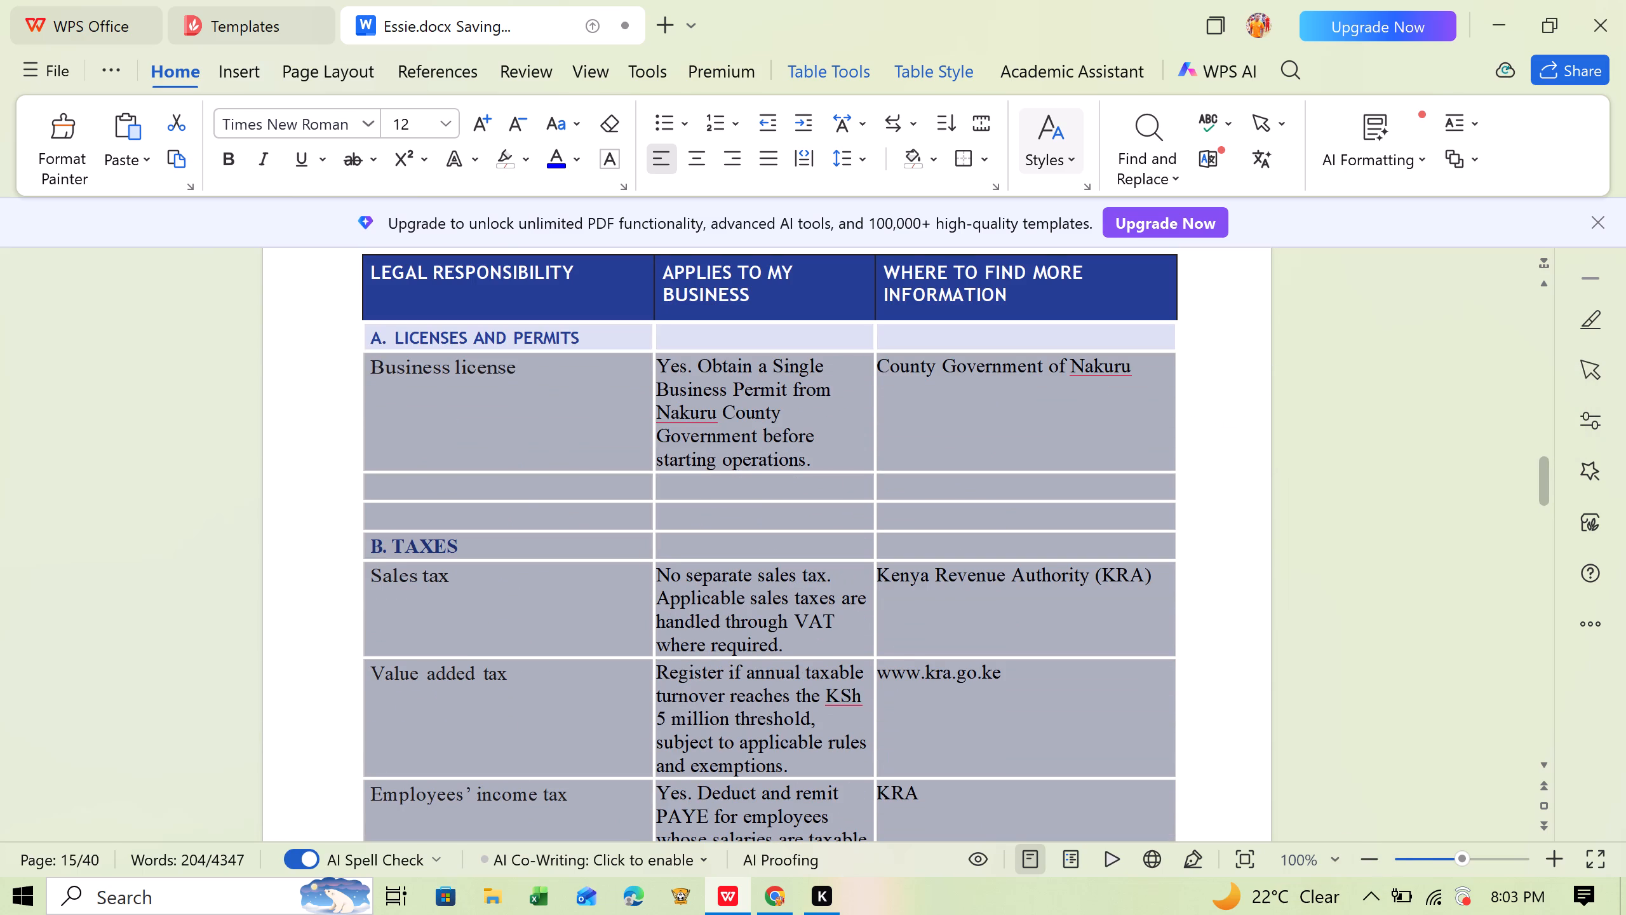
scroll(709, 683, "down", 1)
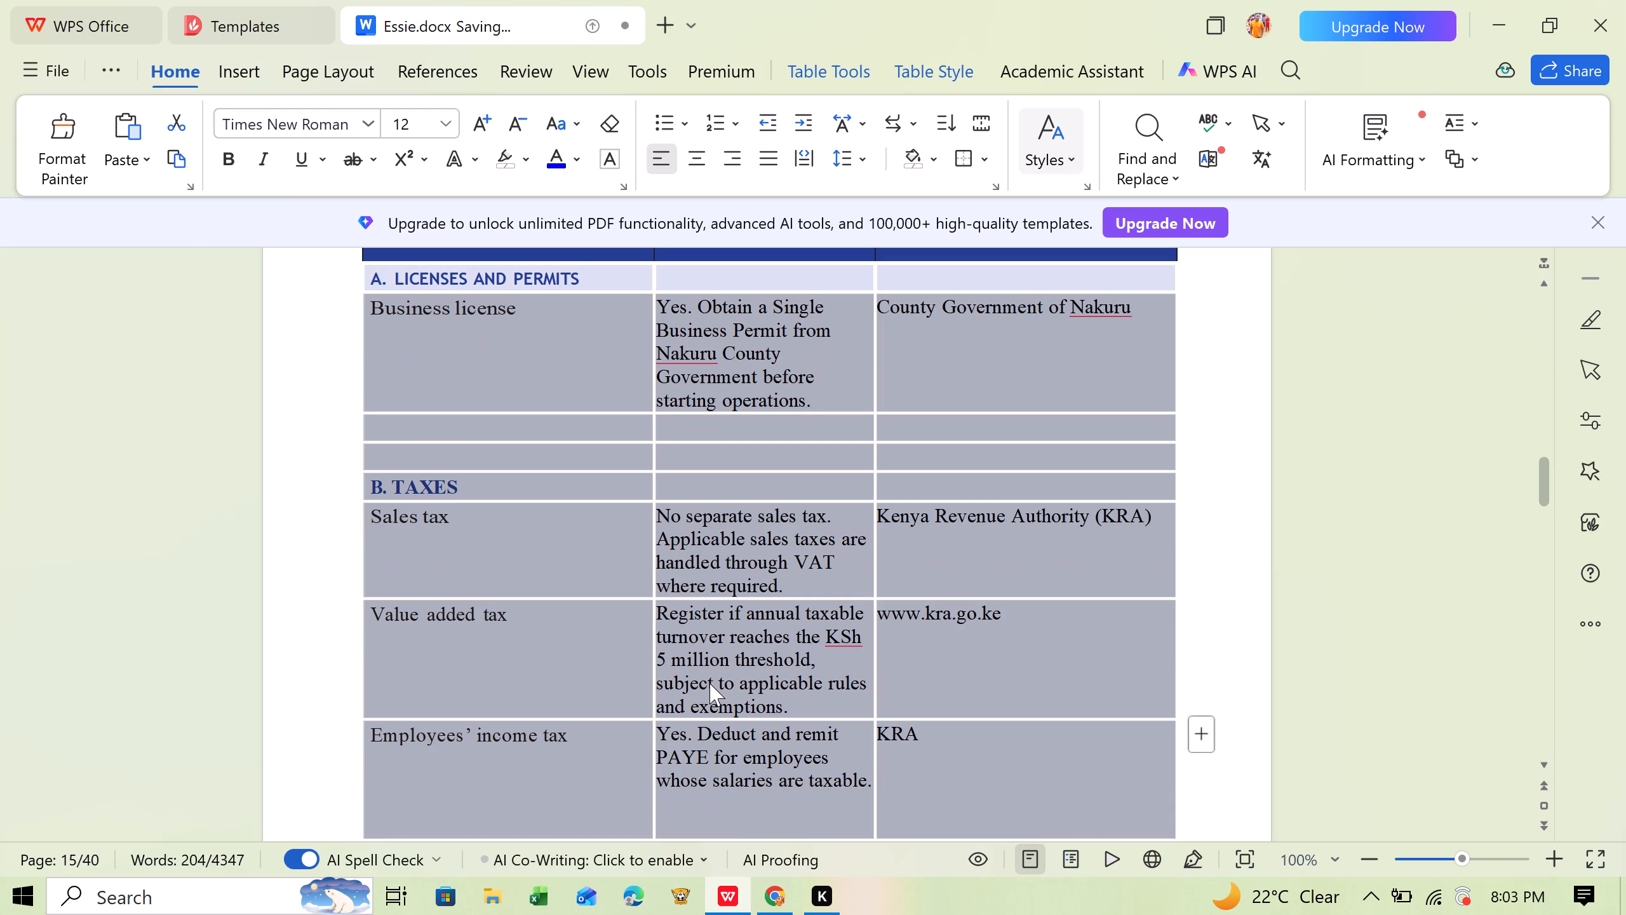
scroll(709, 683, "down", 2)
scroll(709, 683, "up", 2)
scroll(613, 620, "down", 11)
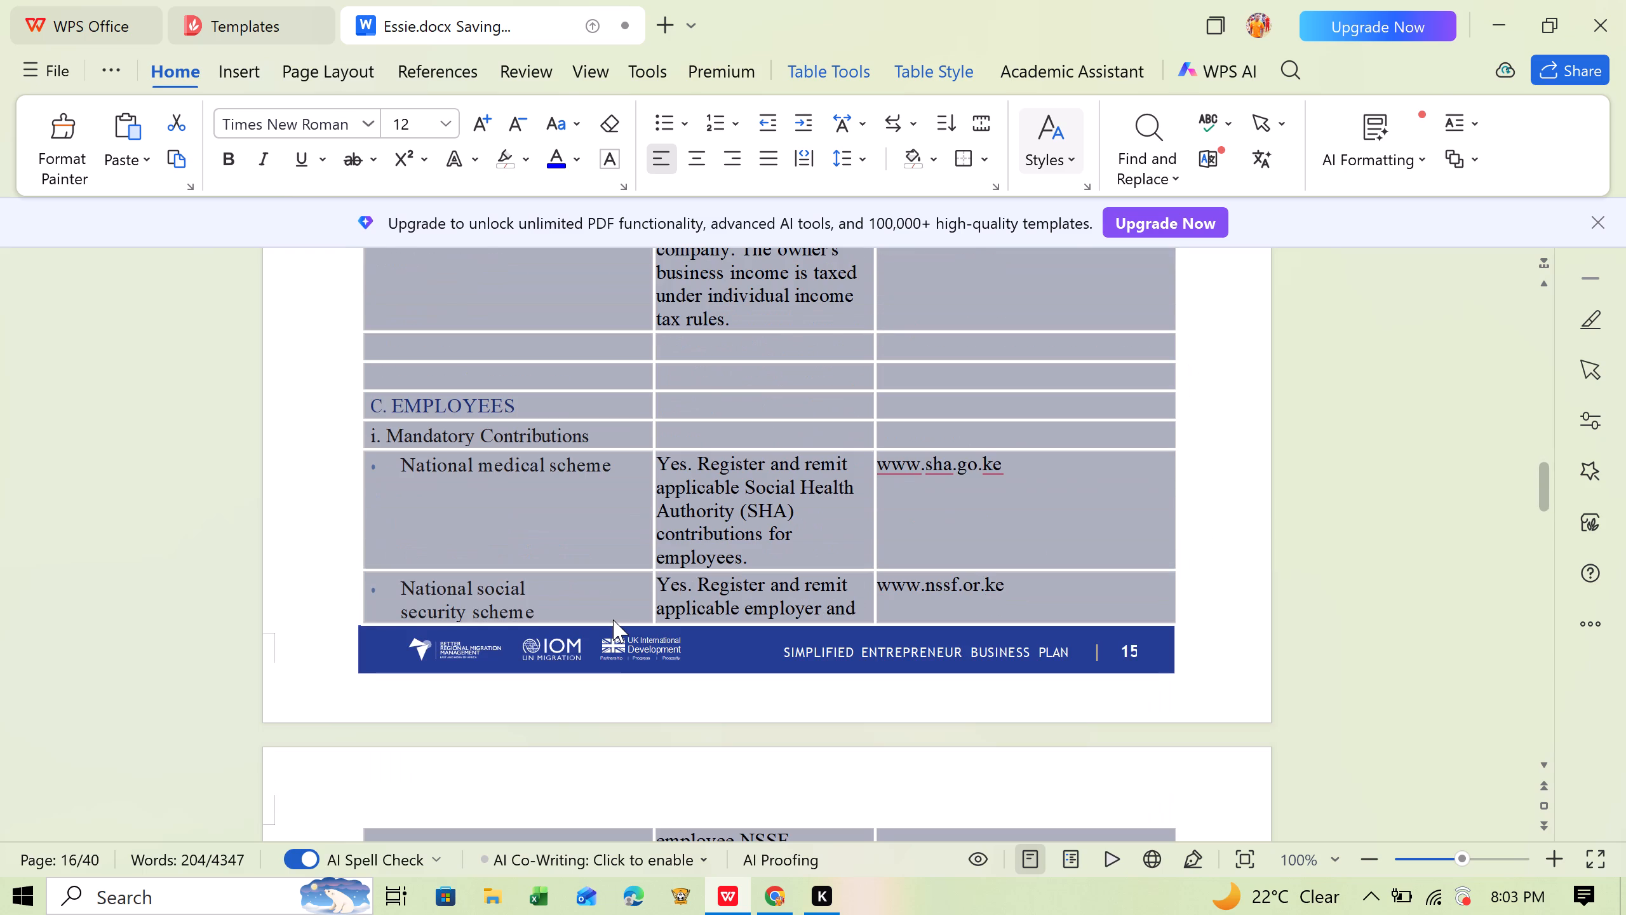
scroll(613, 620, "down", 12)
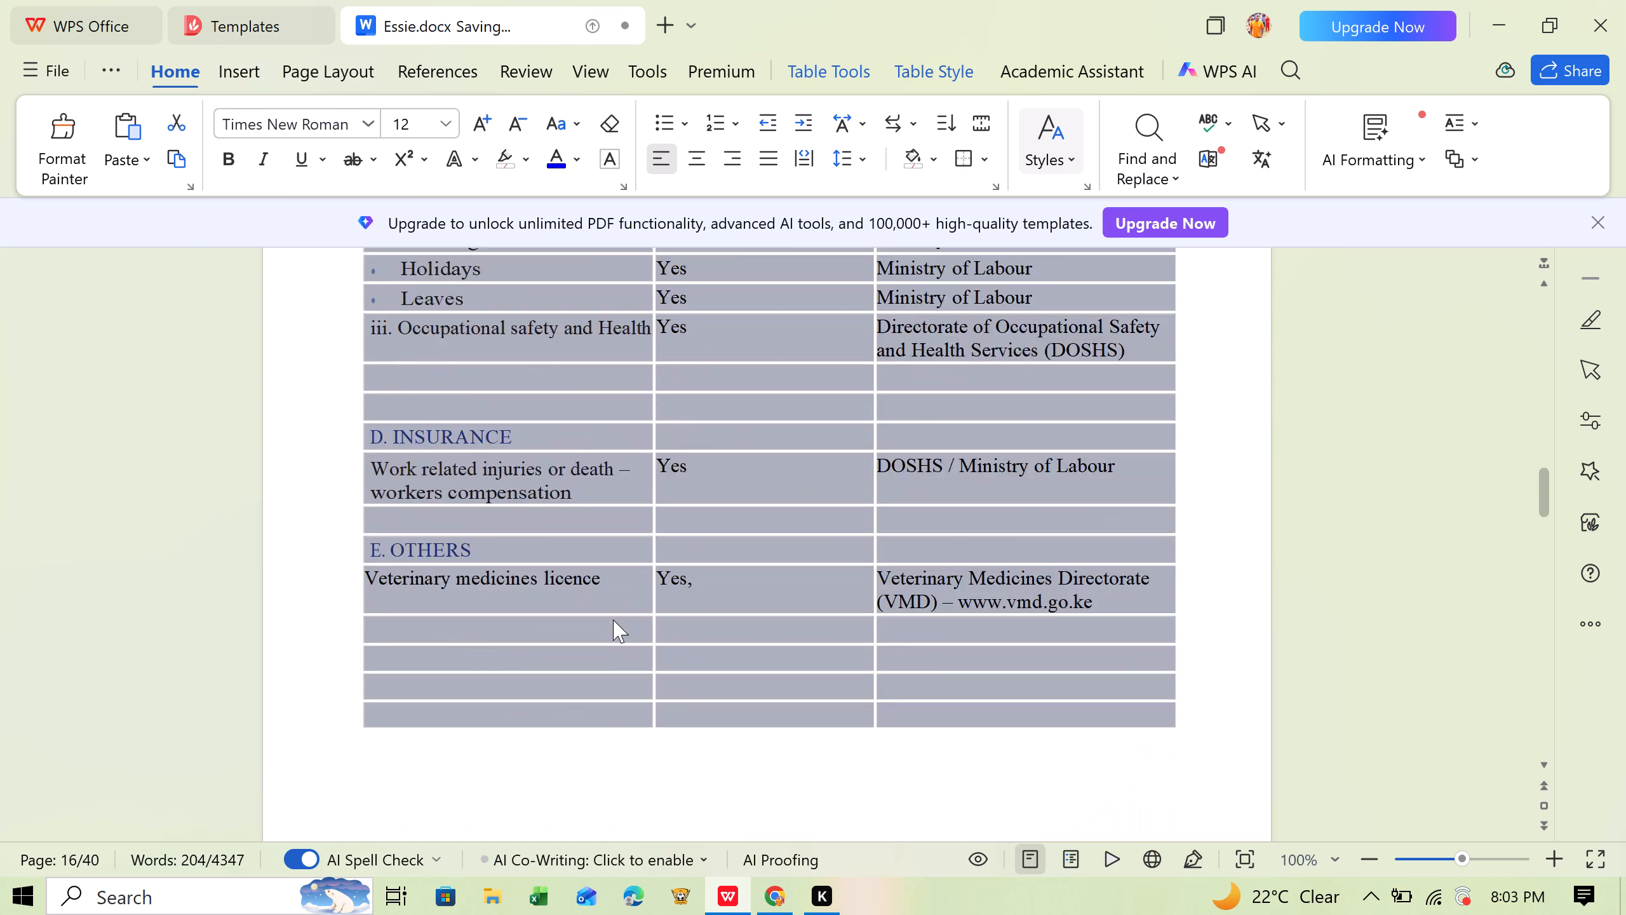
Go to the OPERATIONAL PLAN TEMPLATE page and examine its empty Business Goals/Objectives box and 5 Step Operational Planning table.
scroll(613, 620, "down", 18)
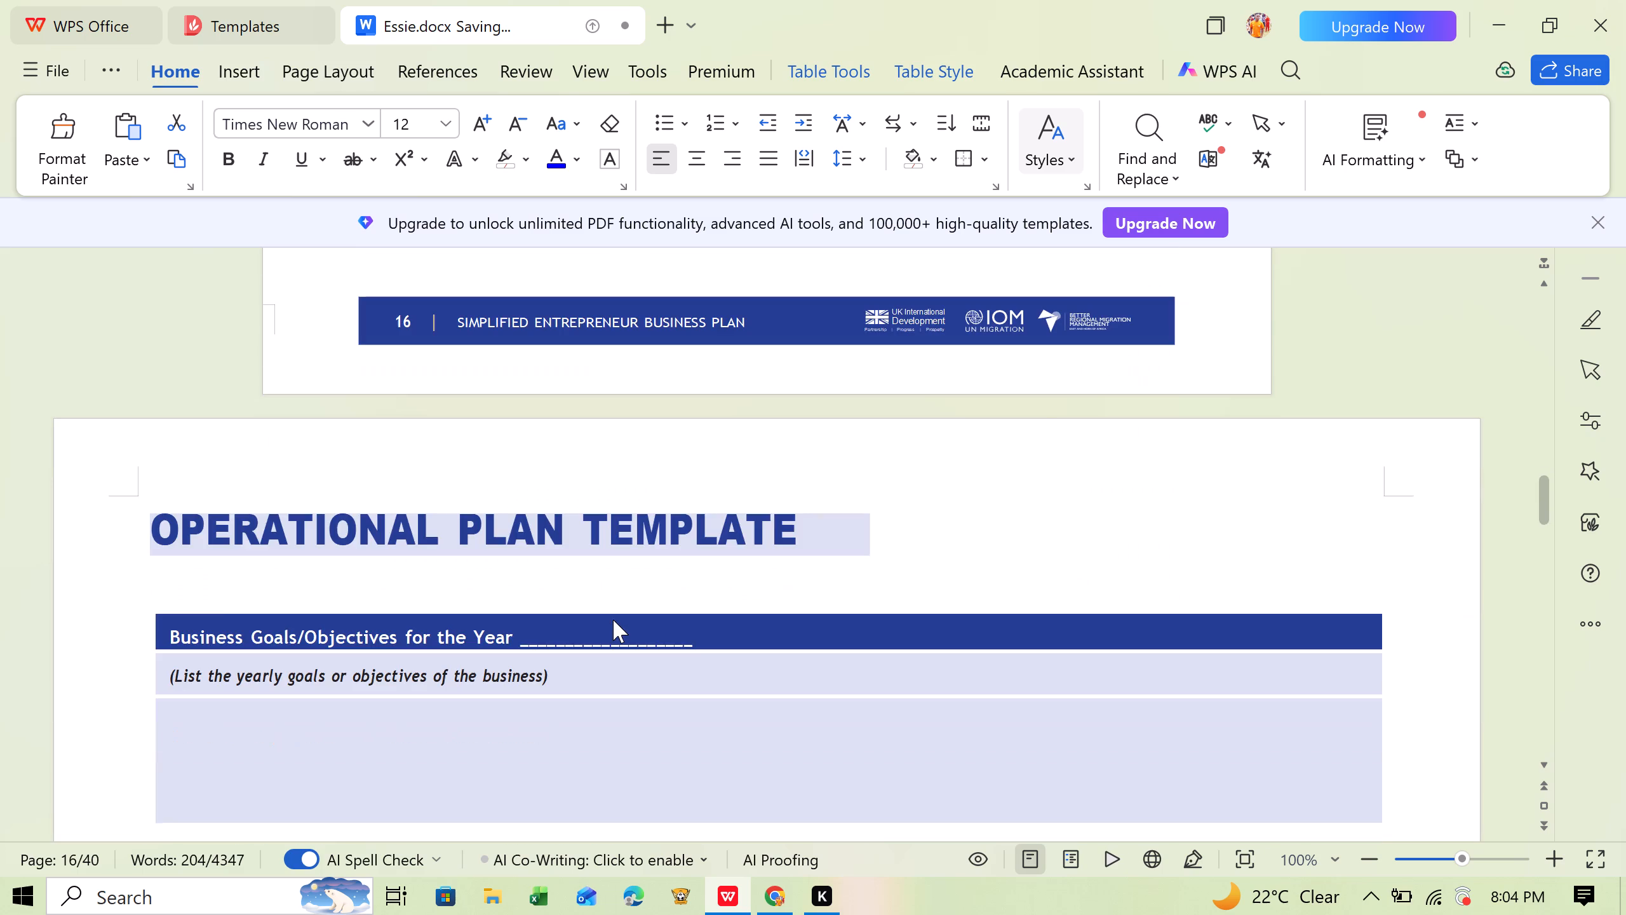
scroll(613, 620, "down", 6)
left_click(358, 466)
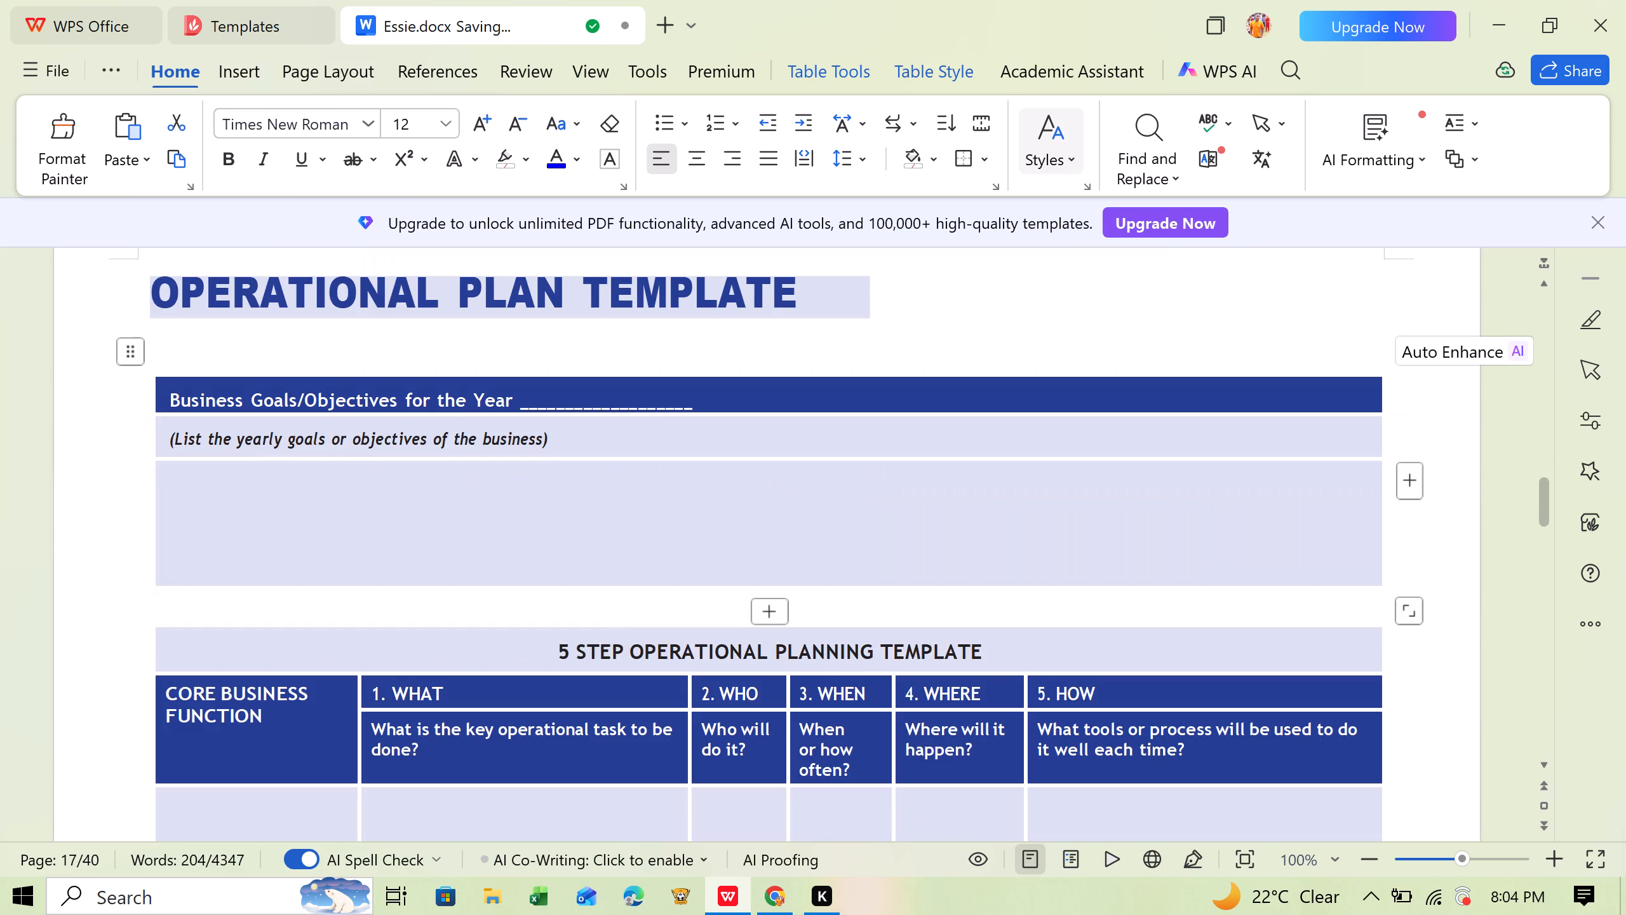
scroll(408, 478, "down", 1)
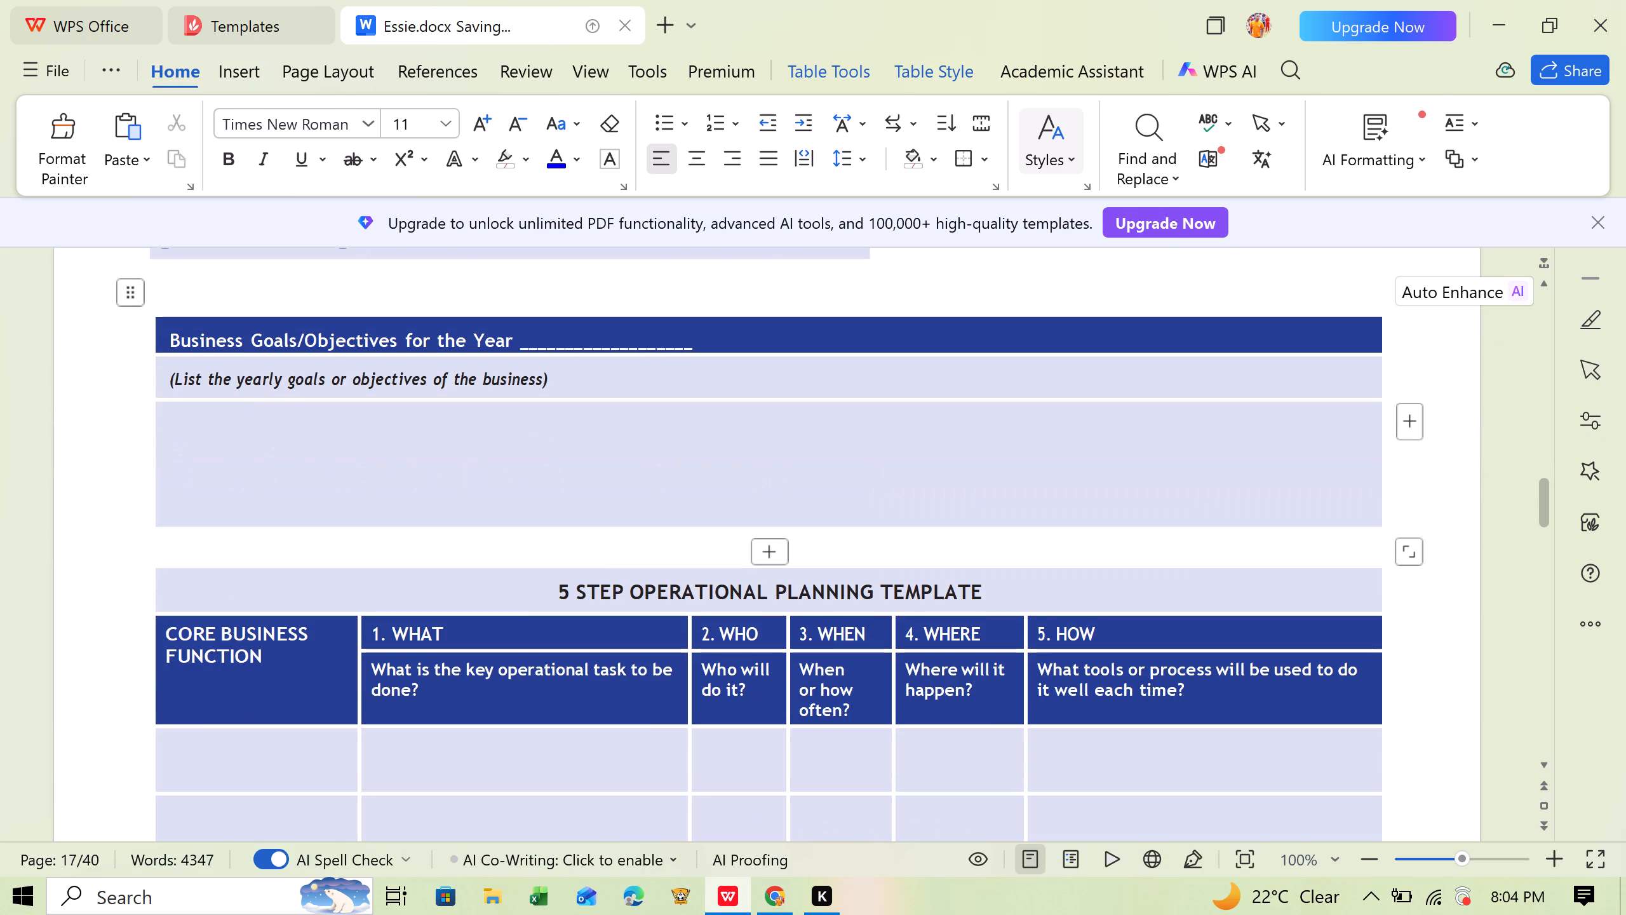
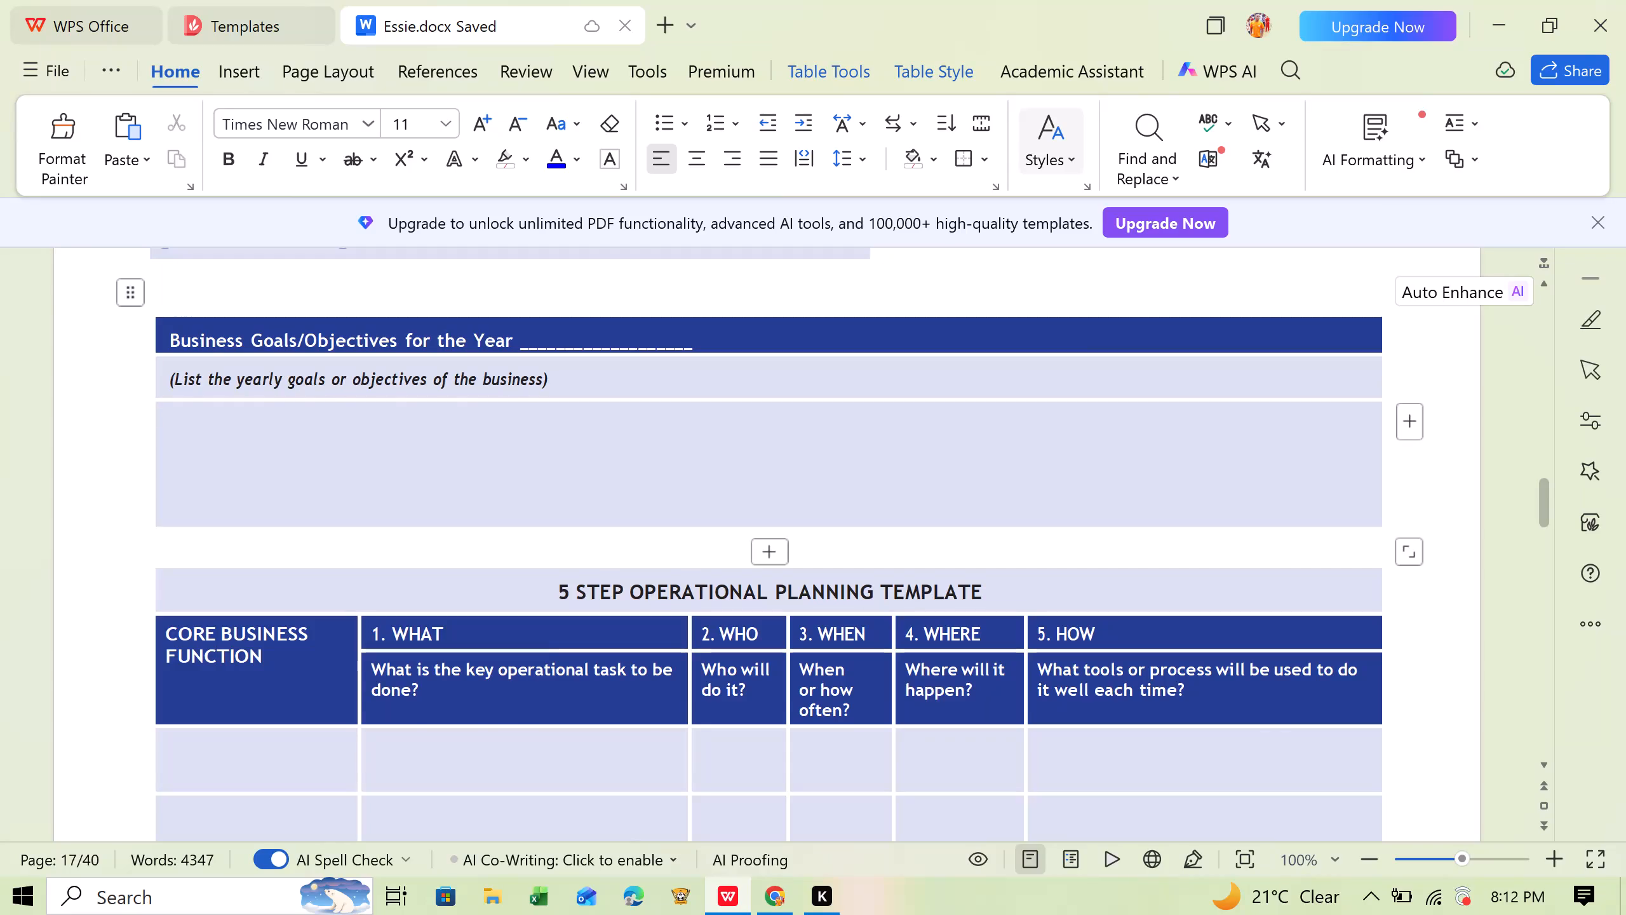
Look through the Operational Plan pages, examining the empty 5 Step Operational Planning tables and the Key Milestones table.
scroll(661, 471, "up", 3)
scroll(669, 471, "up", 18)
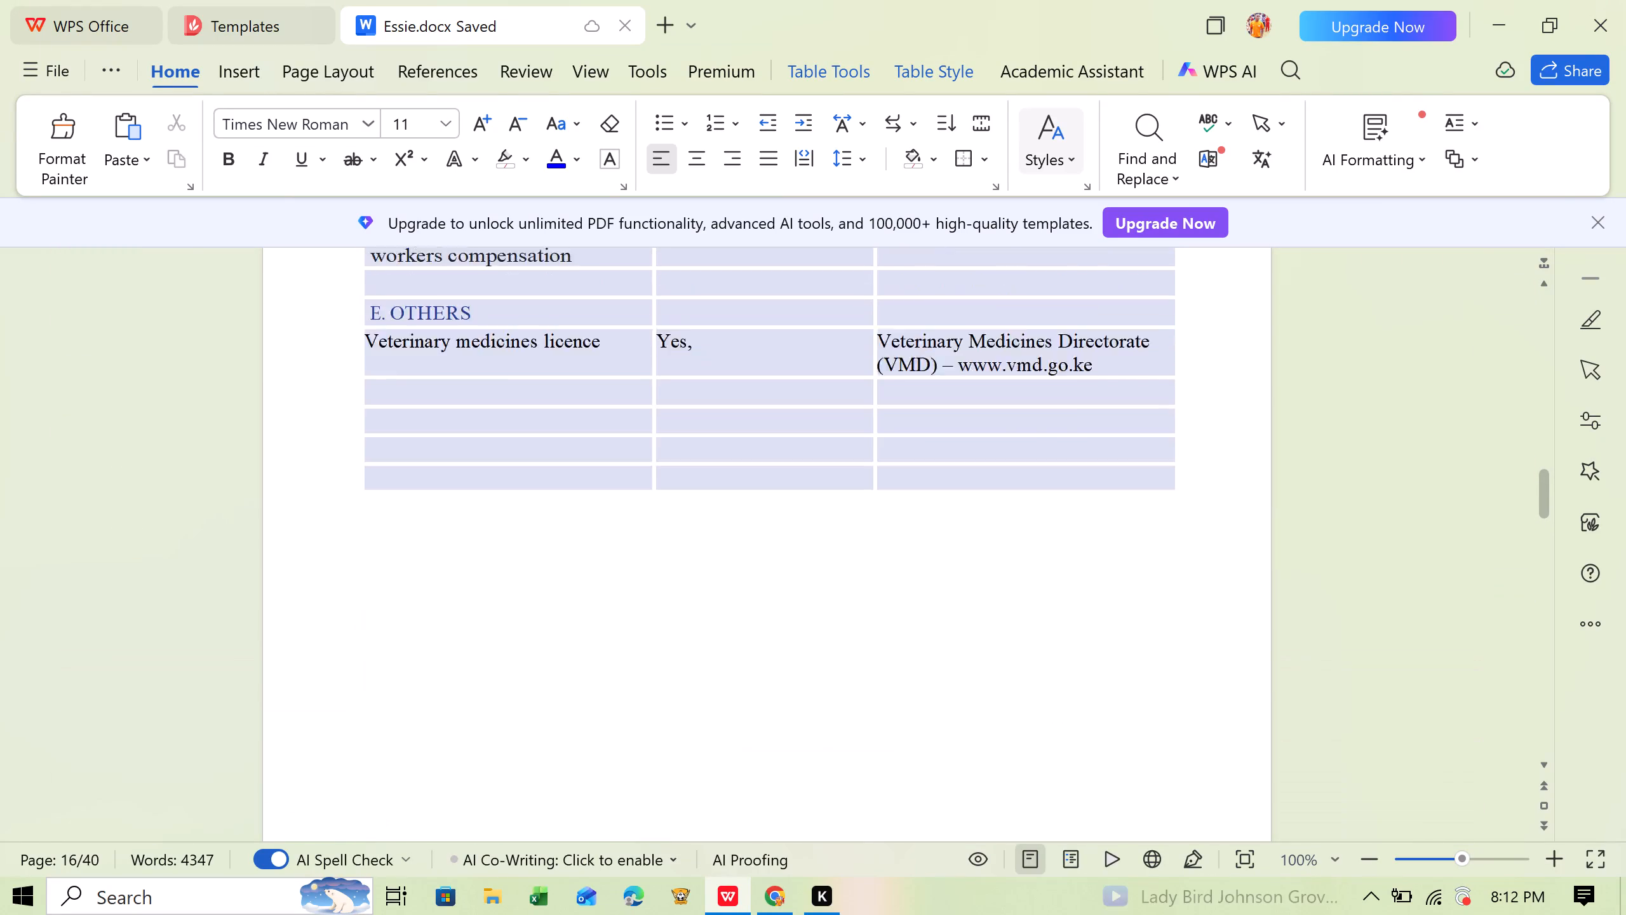
scroll(669, 471, "up", 2)
scroll(729, 510, "down", 15)
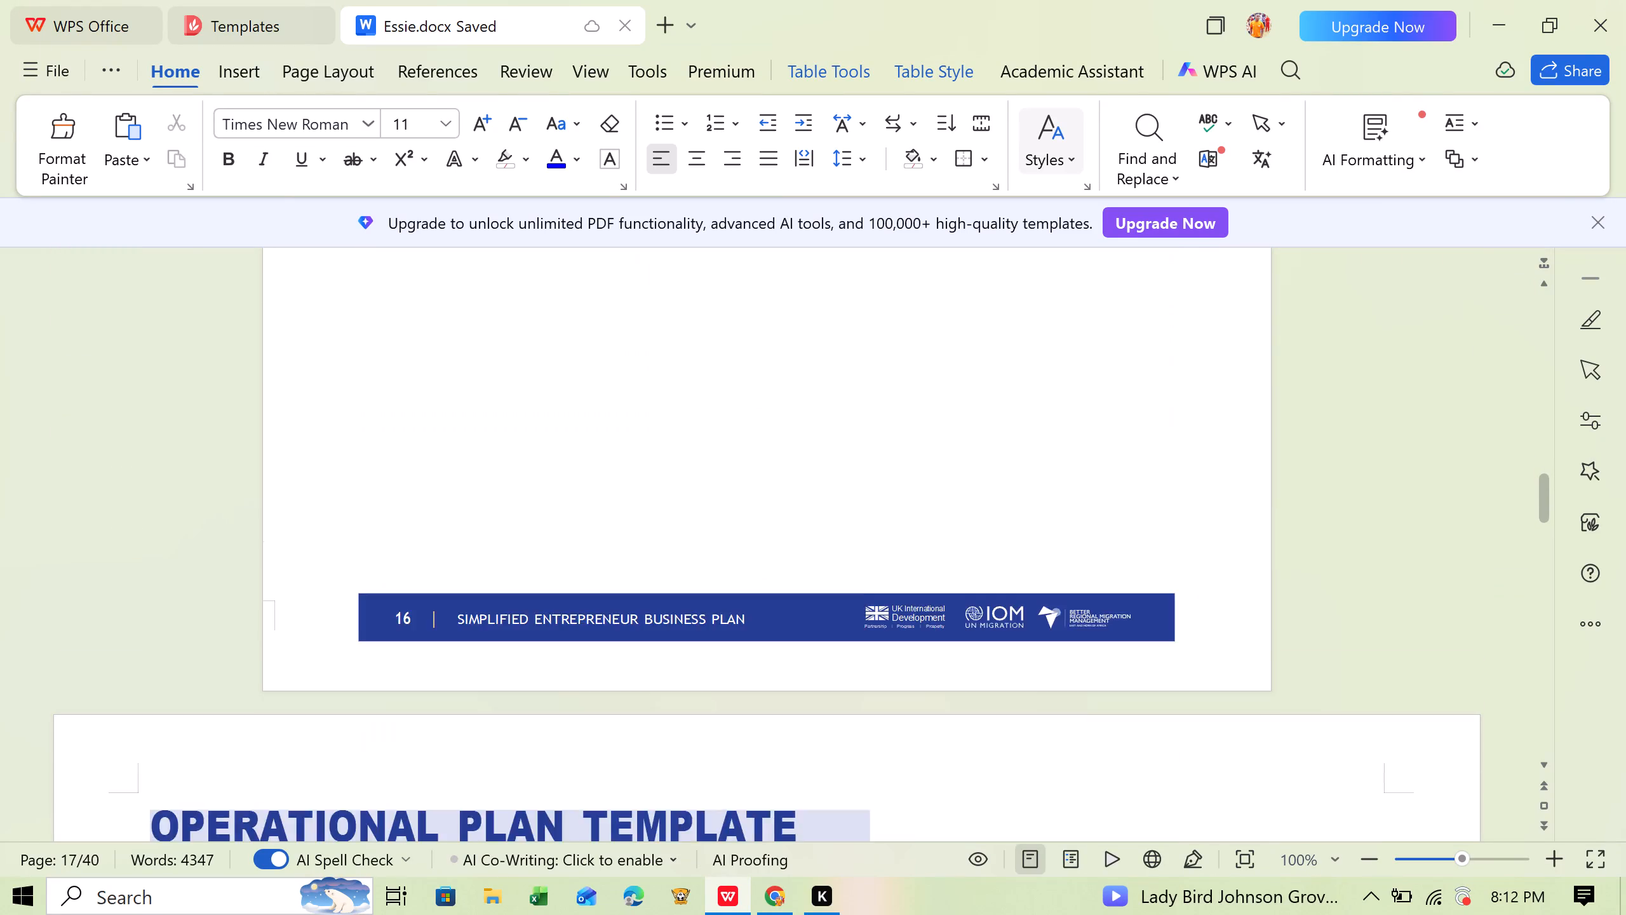
scroll(715, 548, "down", 17)
scroll(704, 582, "up", 4)
scroll(704, 582, "down", 11)
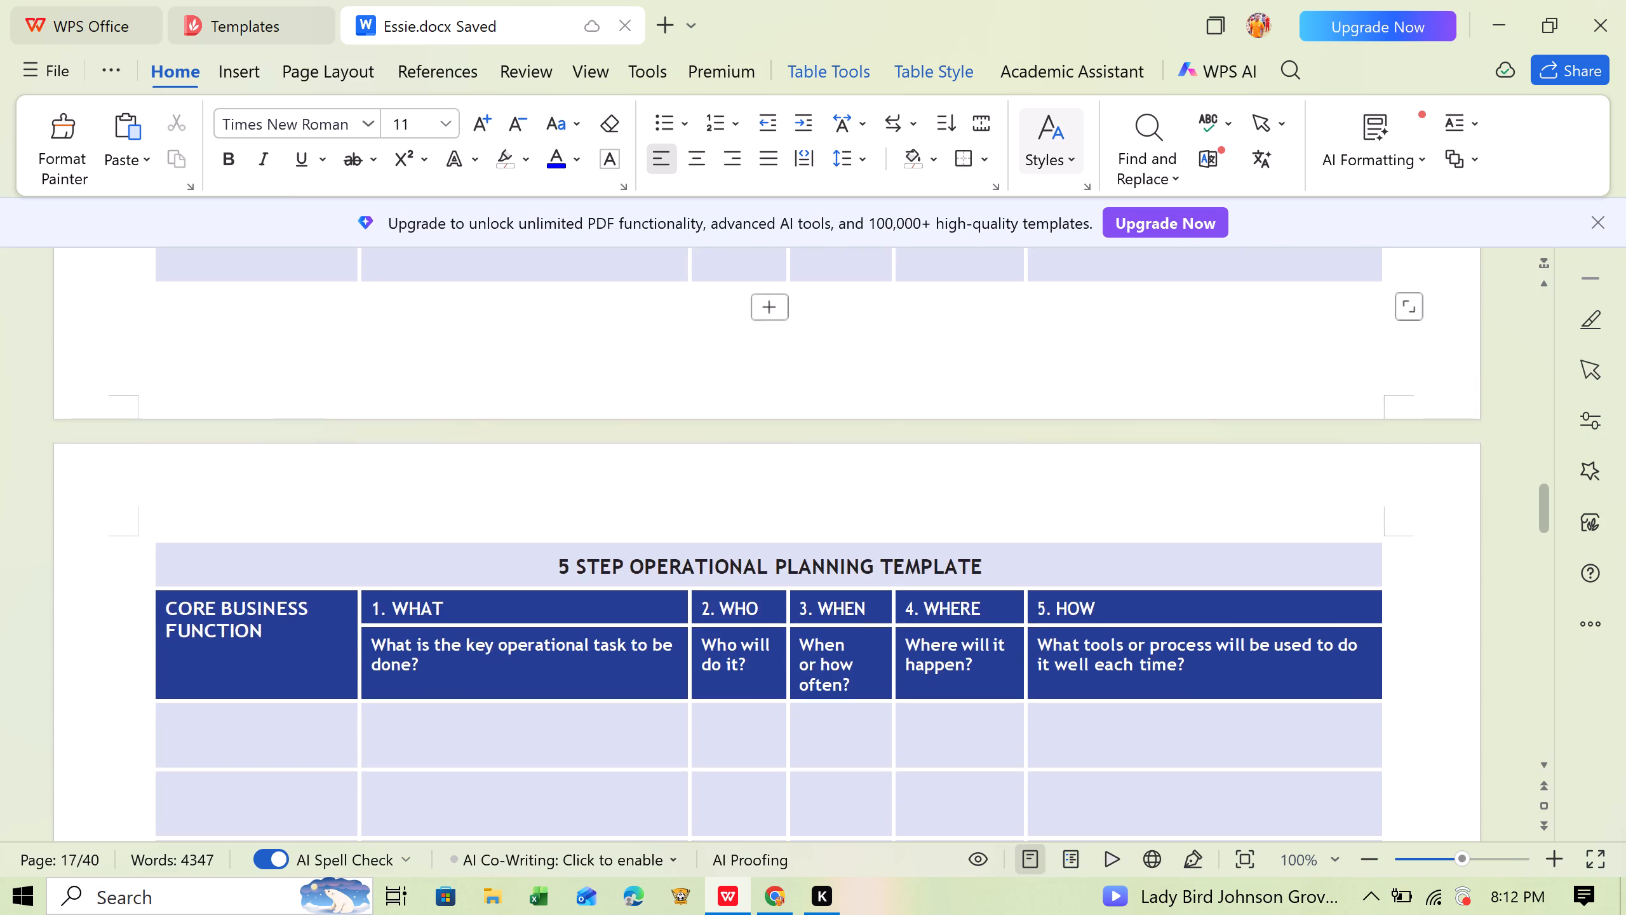
scroll(704, 582, "down", 20)
scroll(704, 582, "down", 3)
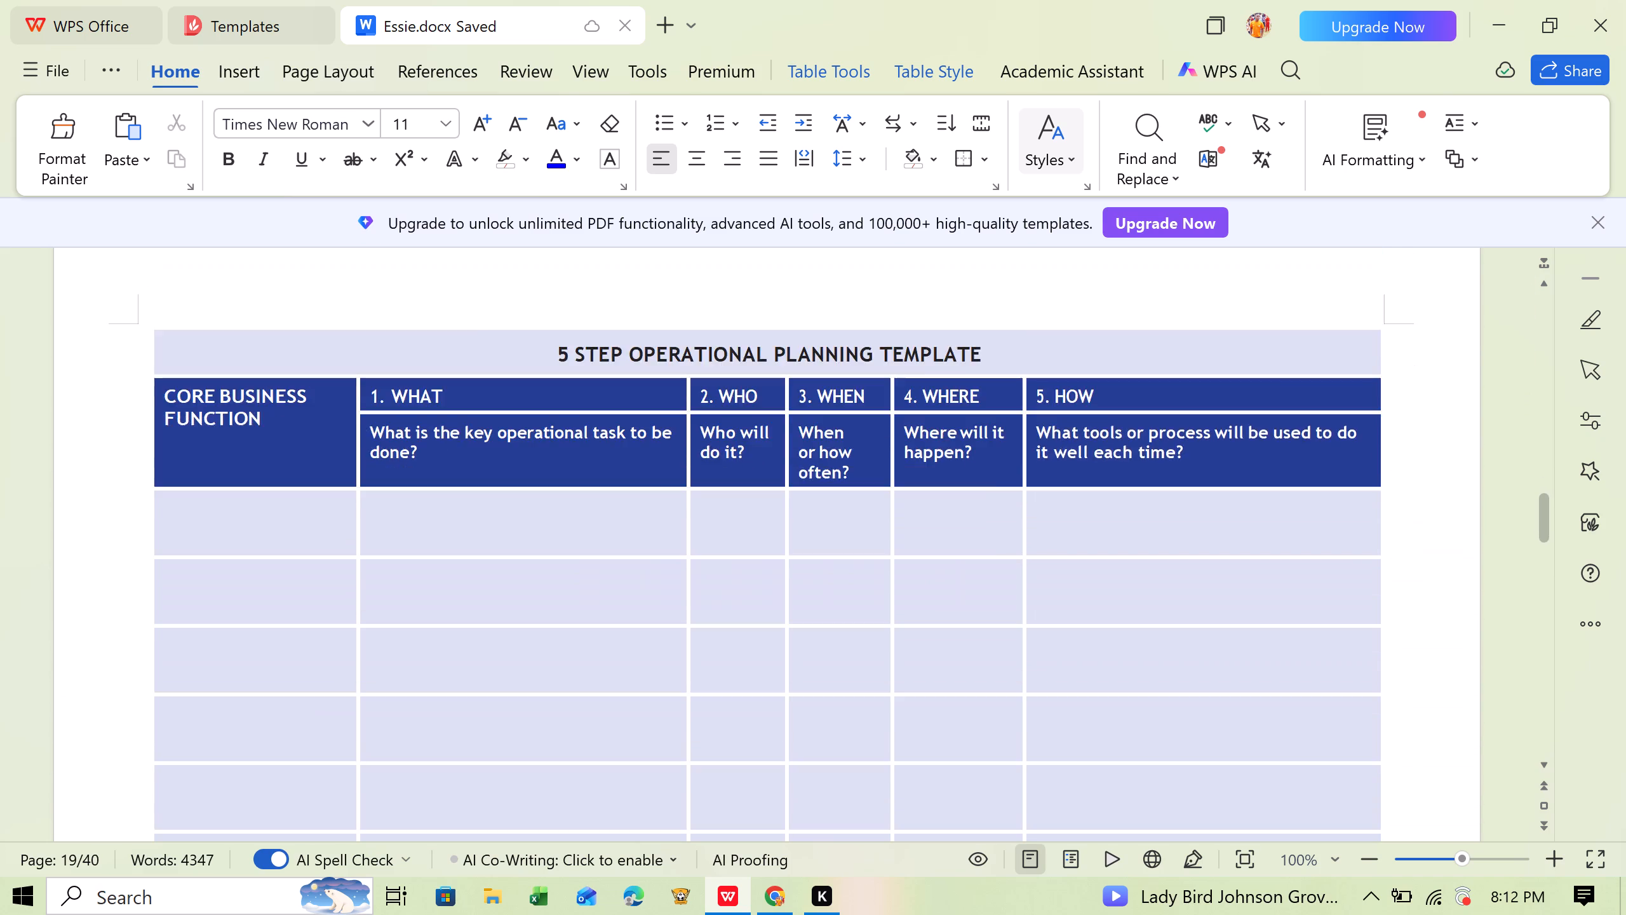
scroll(704, 582, "down", 12)
scroll(704, 582, "up", 3)
scroll(704, 582, "down", 7)
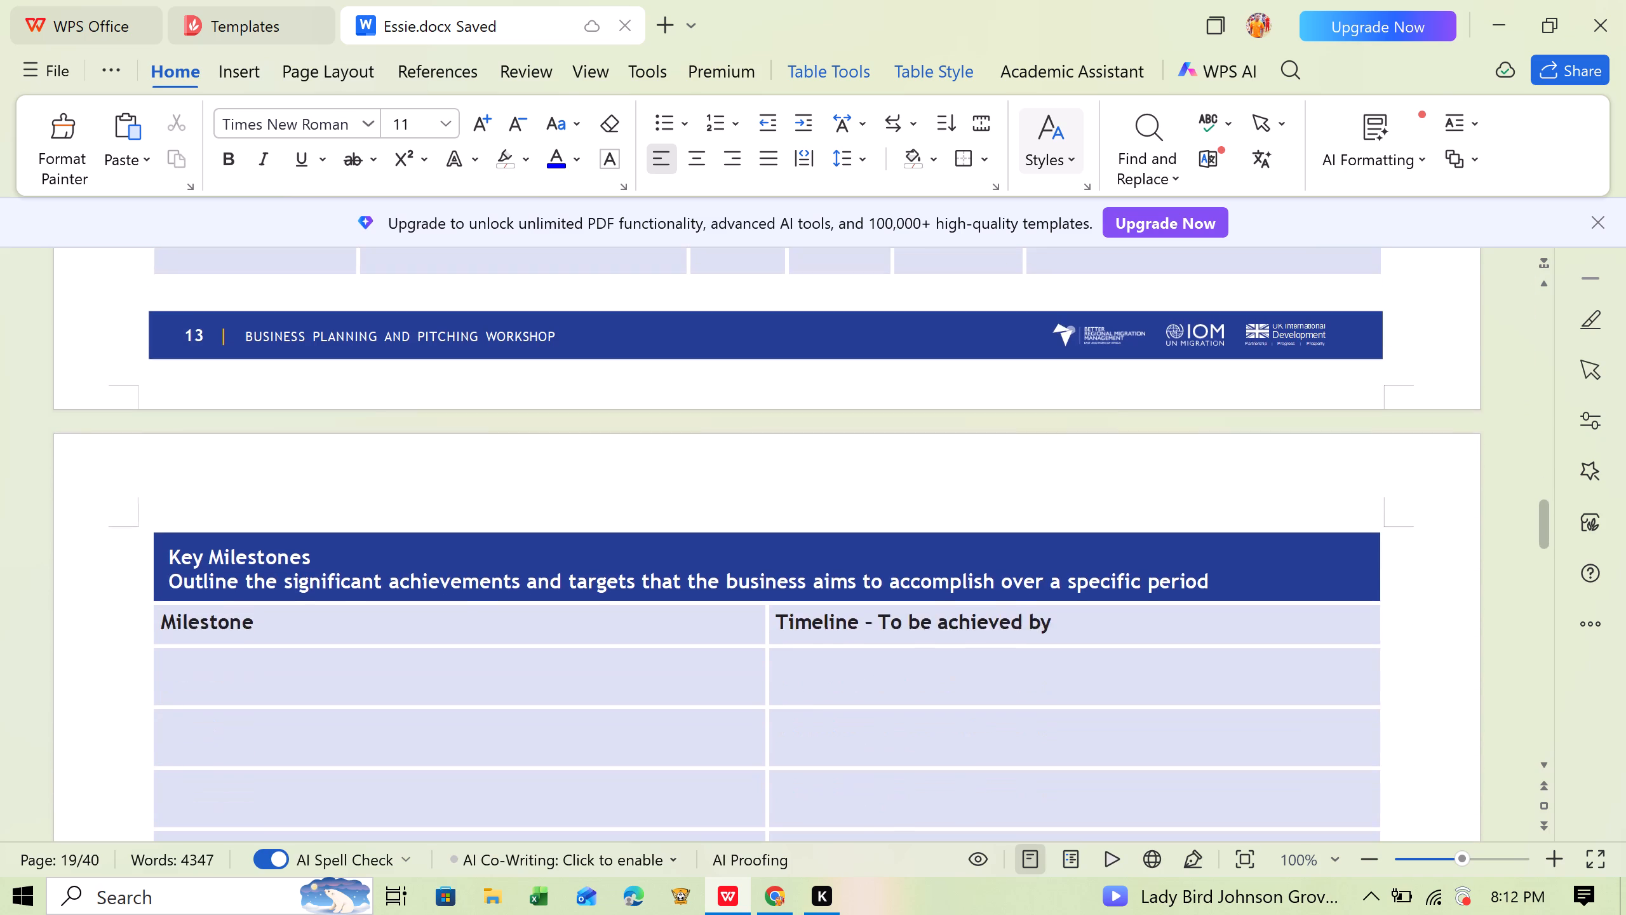
scroll(704, 582, "down", 4)
scroll(704, 582, "up", 11)
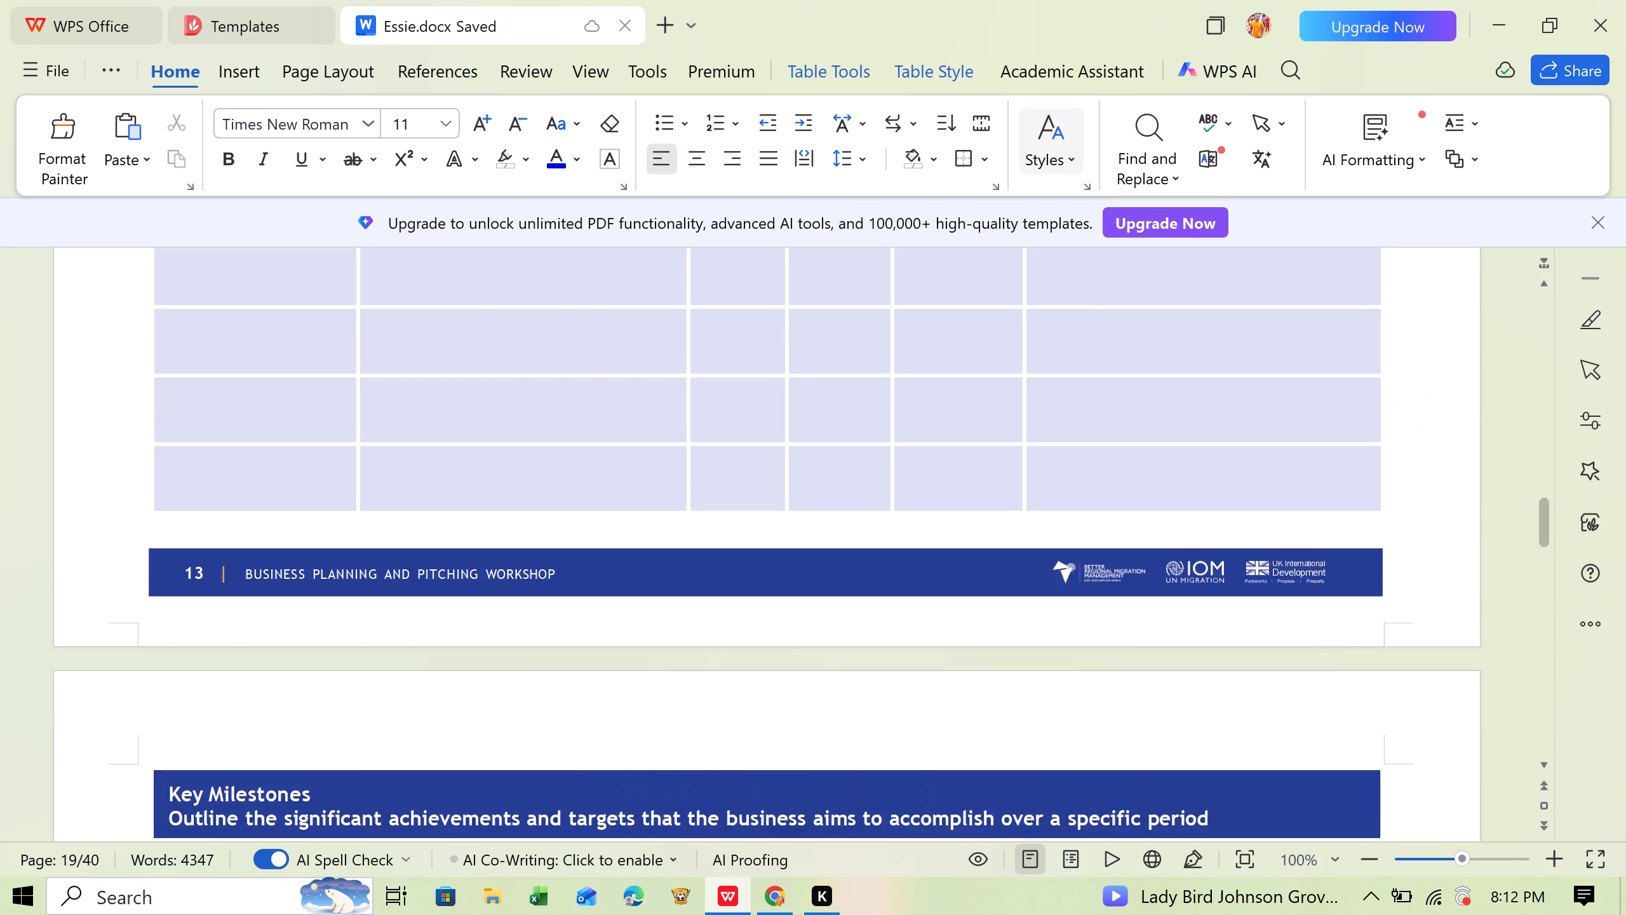
scroll(704, 582, "up", 20)
scroll(704, 582, "up", 18)
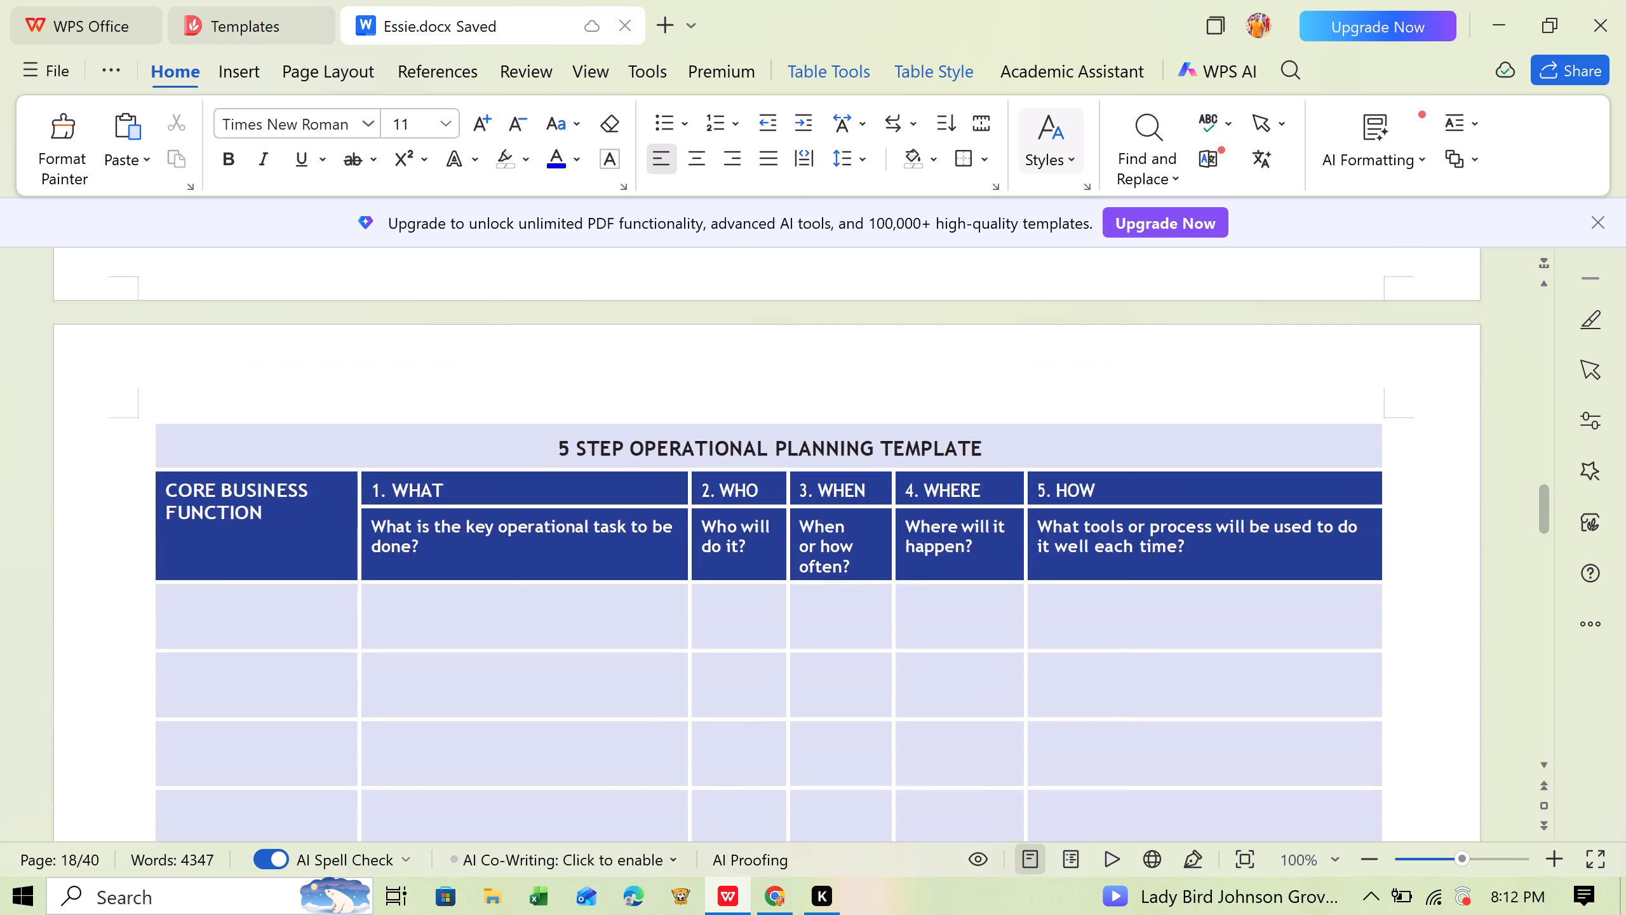
scroll(704, 582, "up", 15)
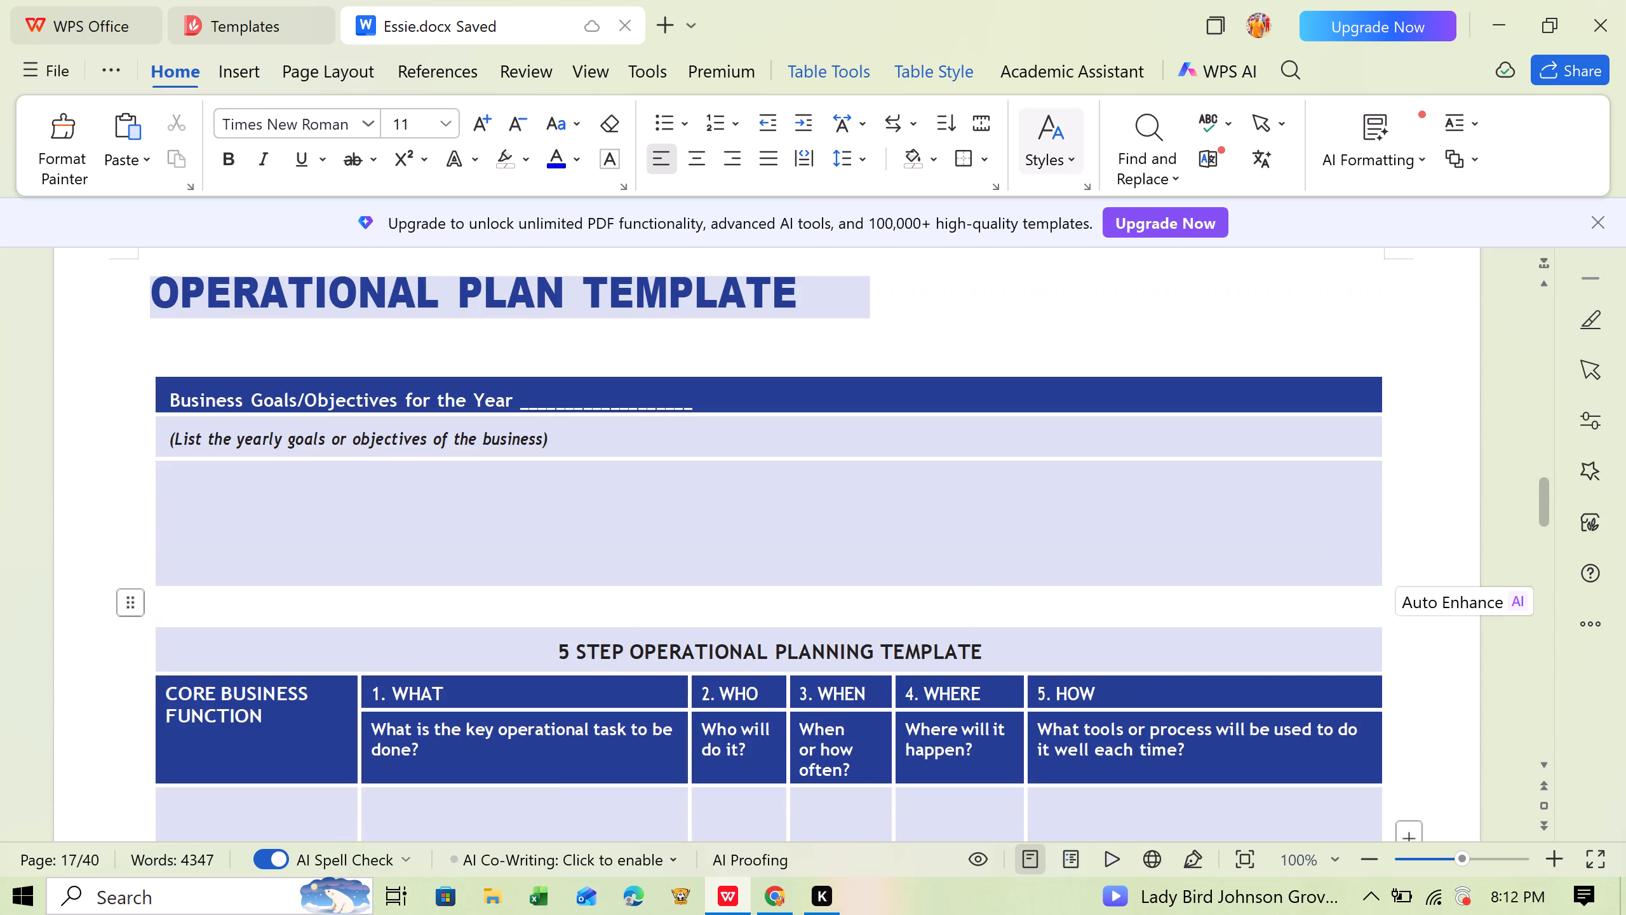
scroll(704, 582, "up", 2)
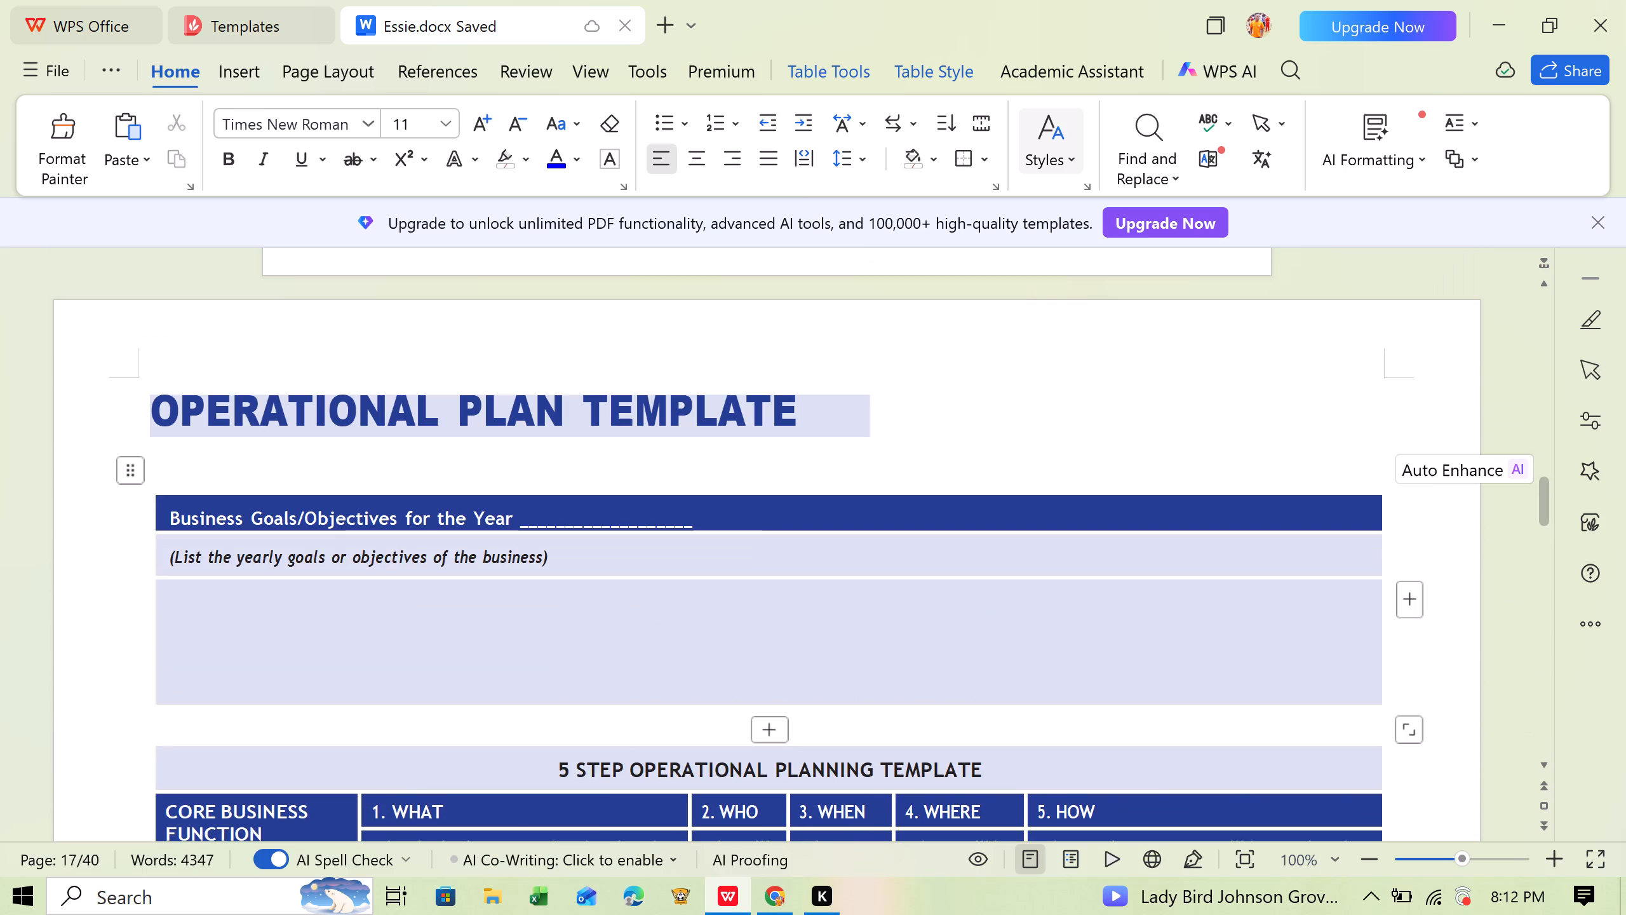
left_click_drag(170, 521, 502, 613)
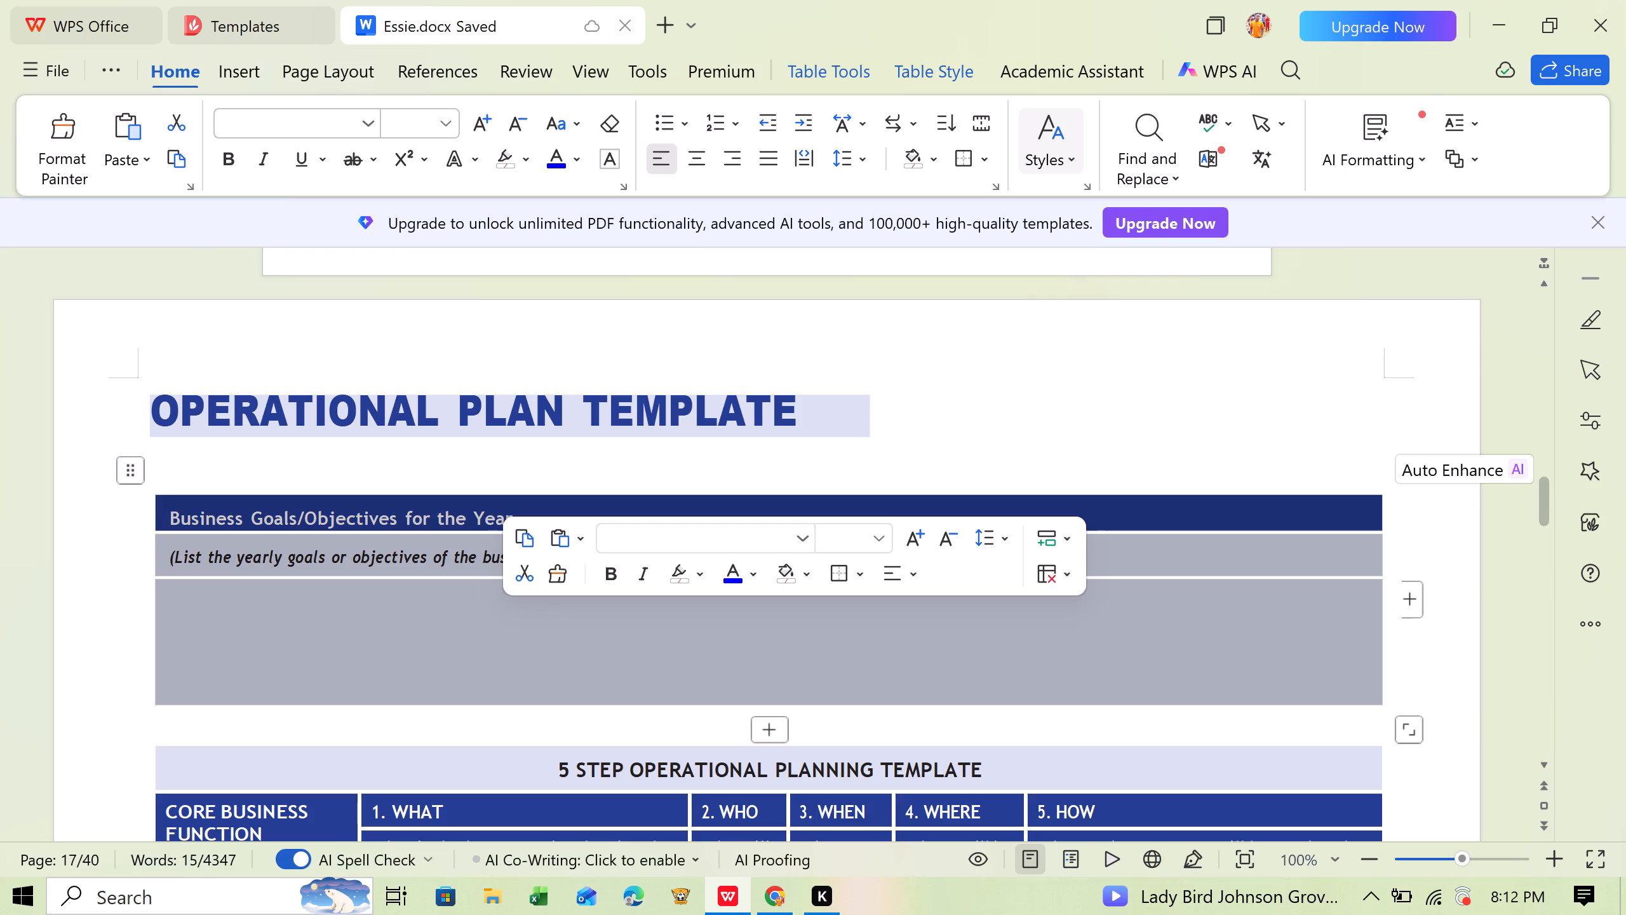
left_click(524, 546)
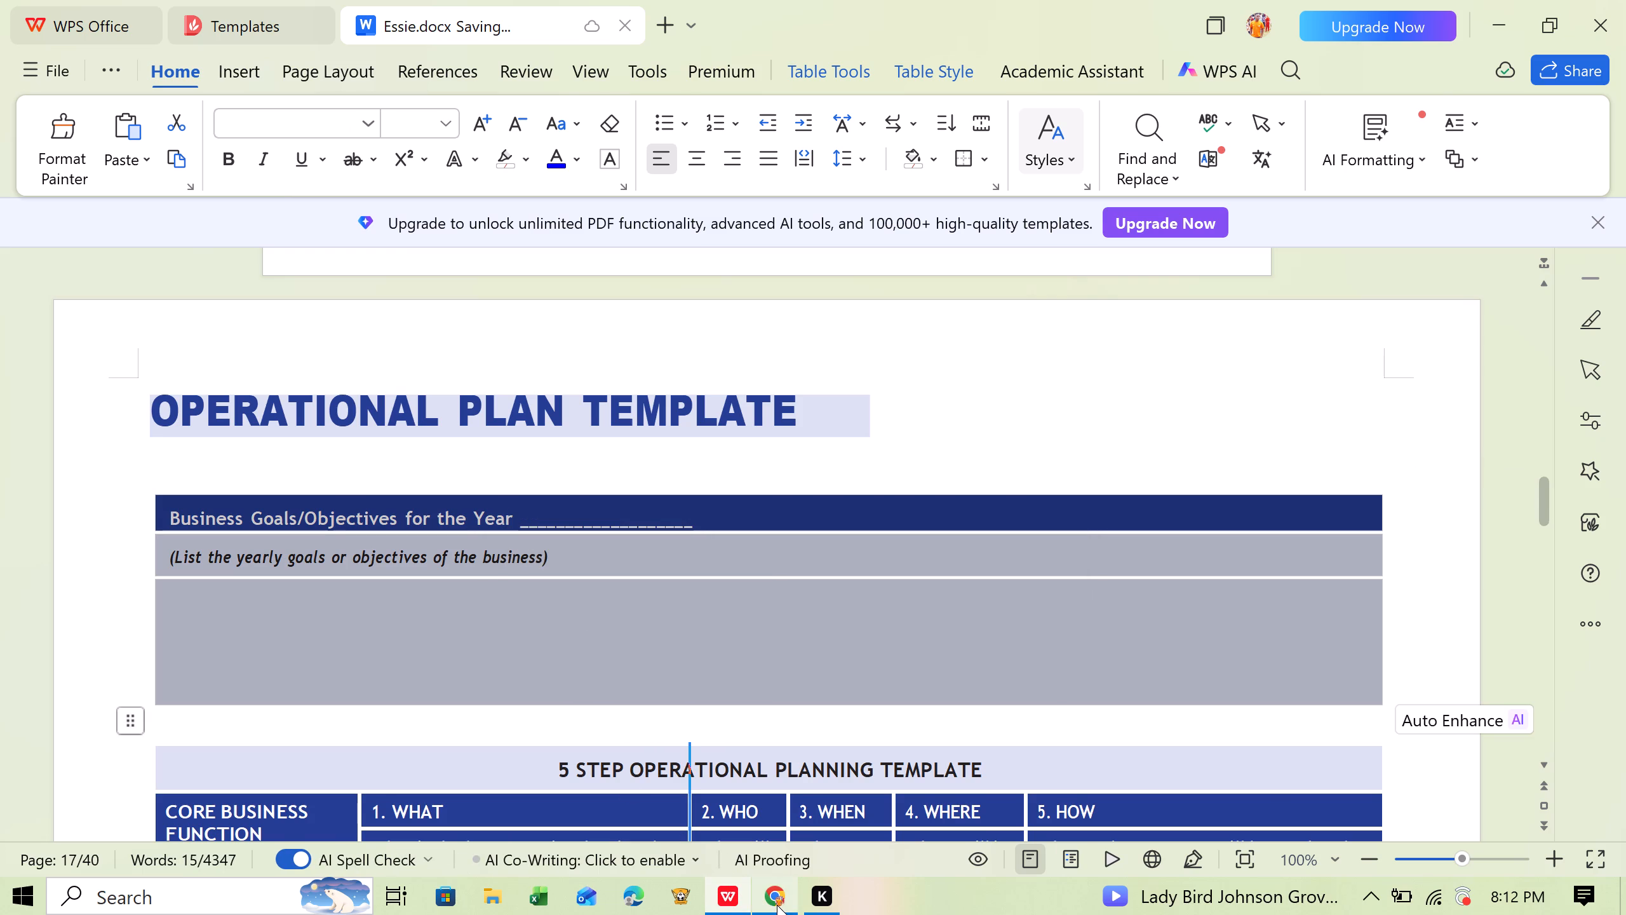
left_click(777, 905)
left_click(726, 824)
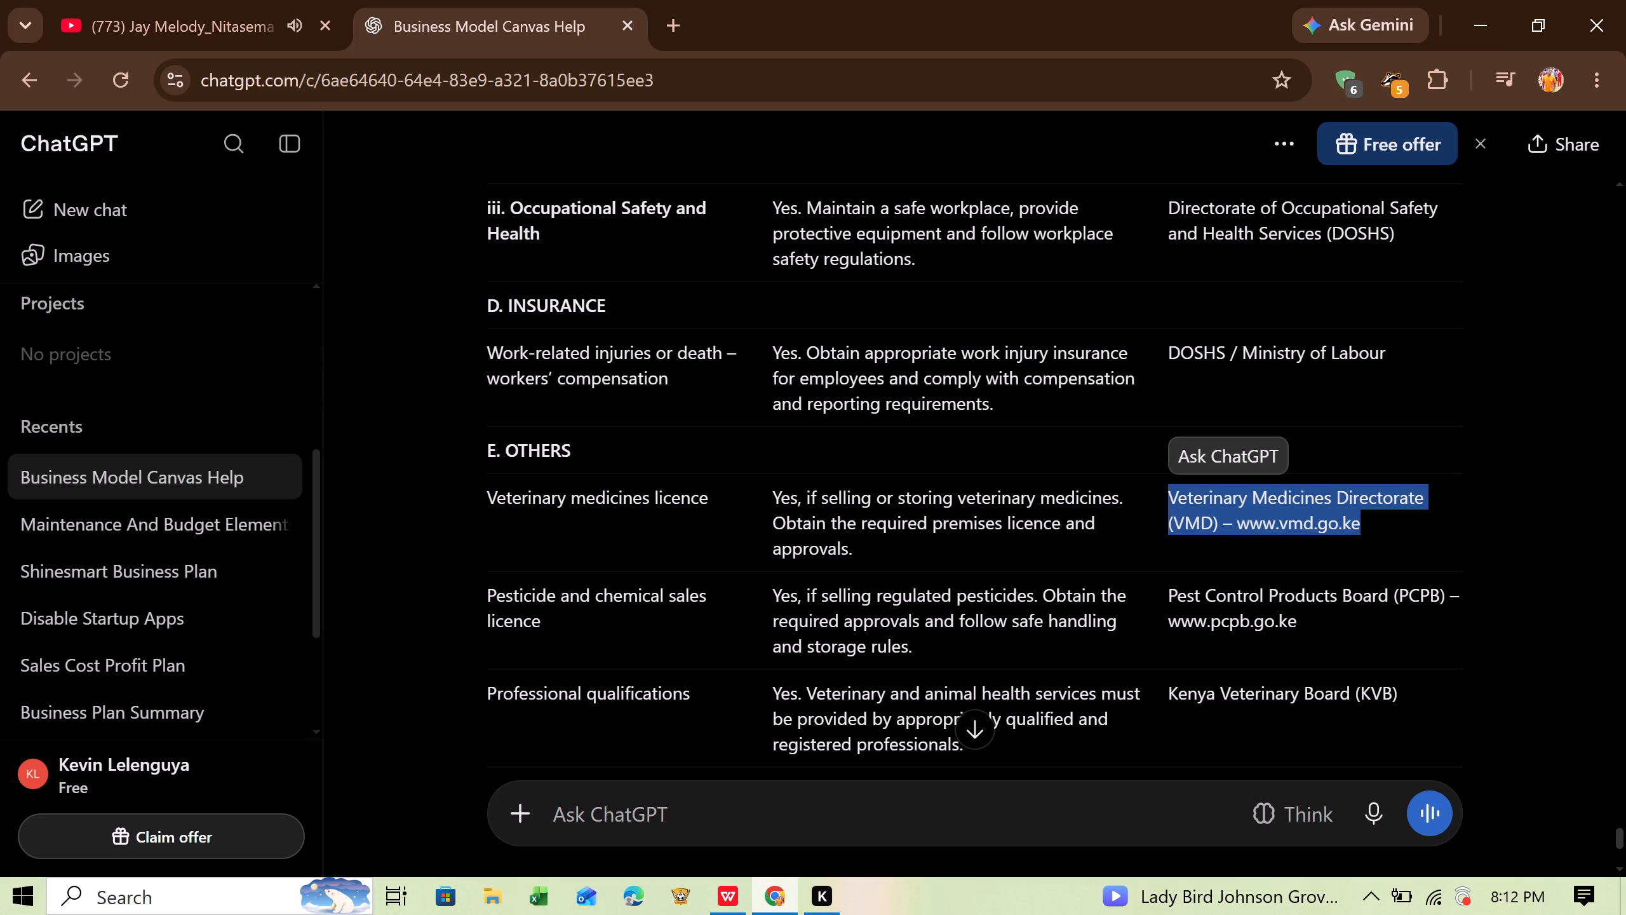
right_click(726, 824)
left_click(828, 480)
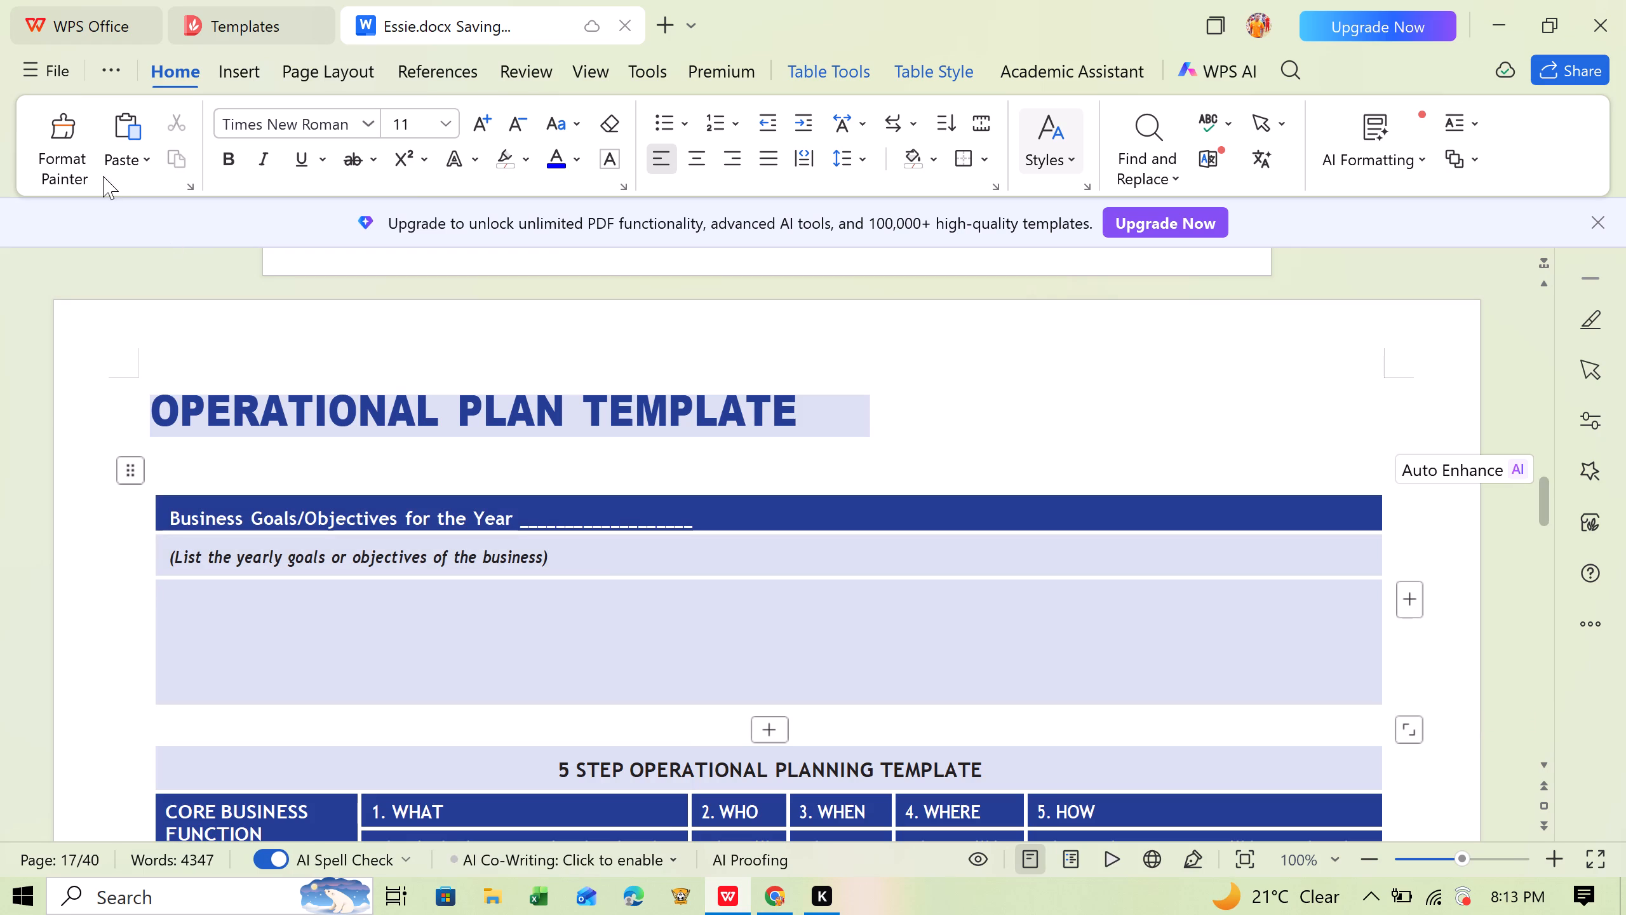
left_click(124, 133)
Replace the blank line in the "Business Goals/Objectives for the Year" heading with 2027.
scroll(556, 586, "up", 2)
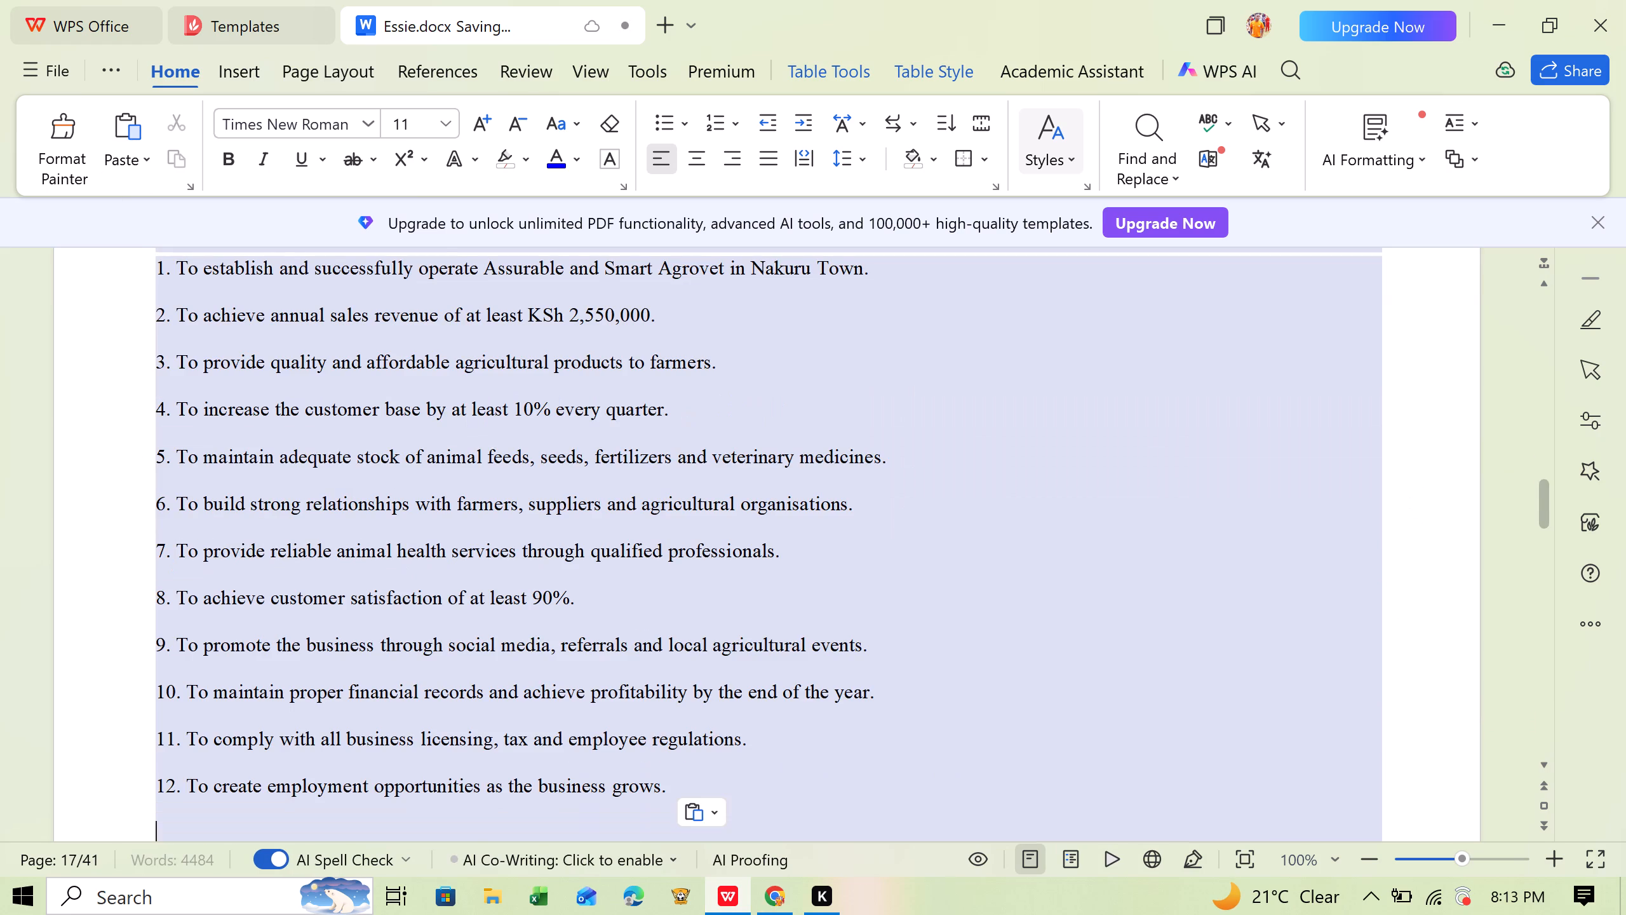
scroll(556, 586, "up", 7)
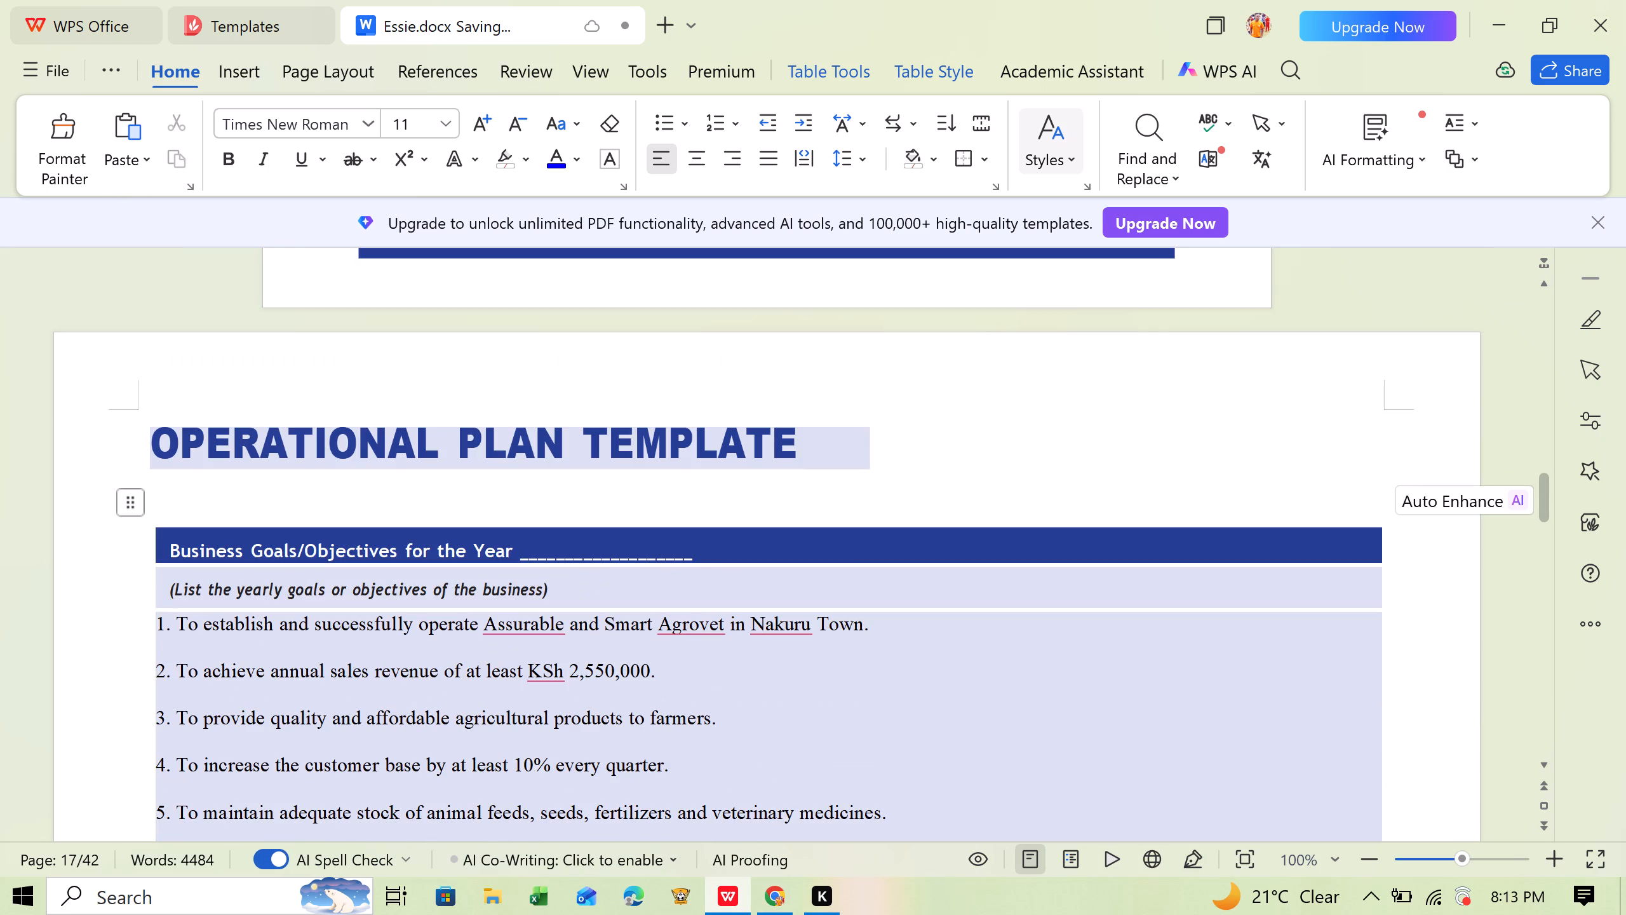
left_click(691, 555)
key("BackSpace")
key("BackSpace")
key("BackSpace")
key("BackSpace")
key("BackSpace")
key("BackSpace")
key("BackSpace")
key("BackSpace")
key("BackSpace")
key("BackSpace")
key("BackSpace")
key("BackSpace")
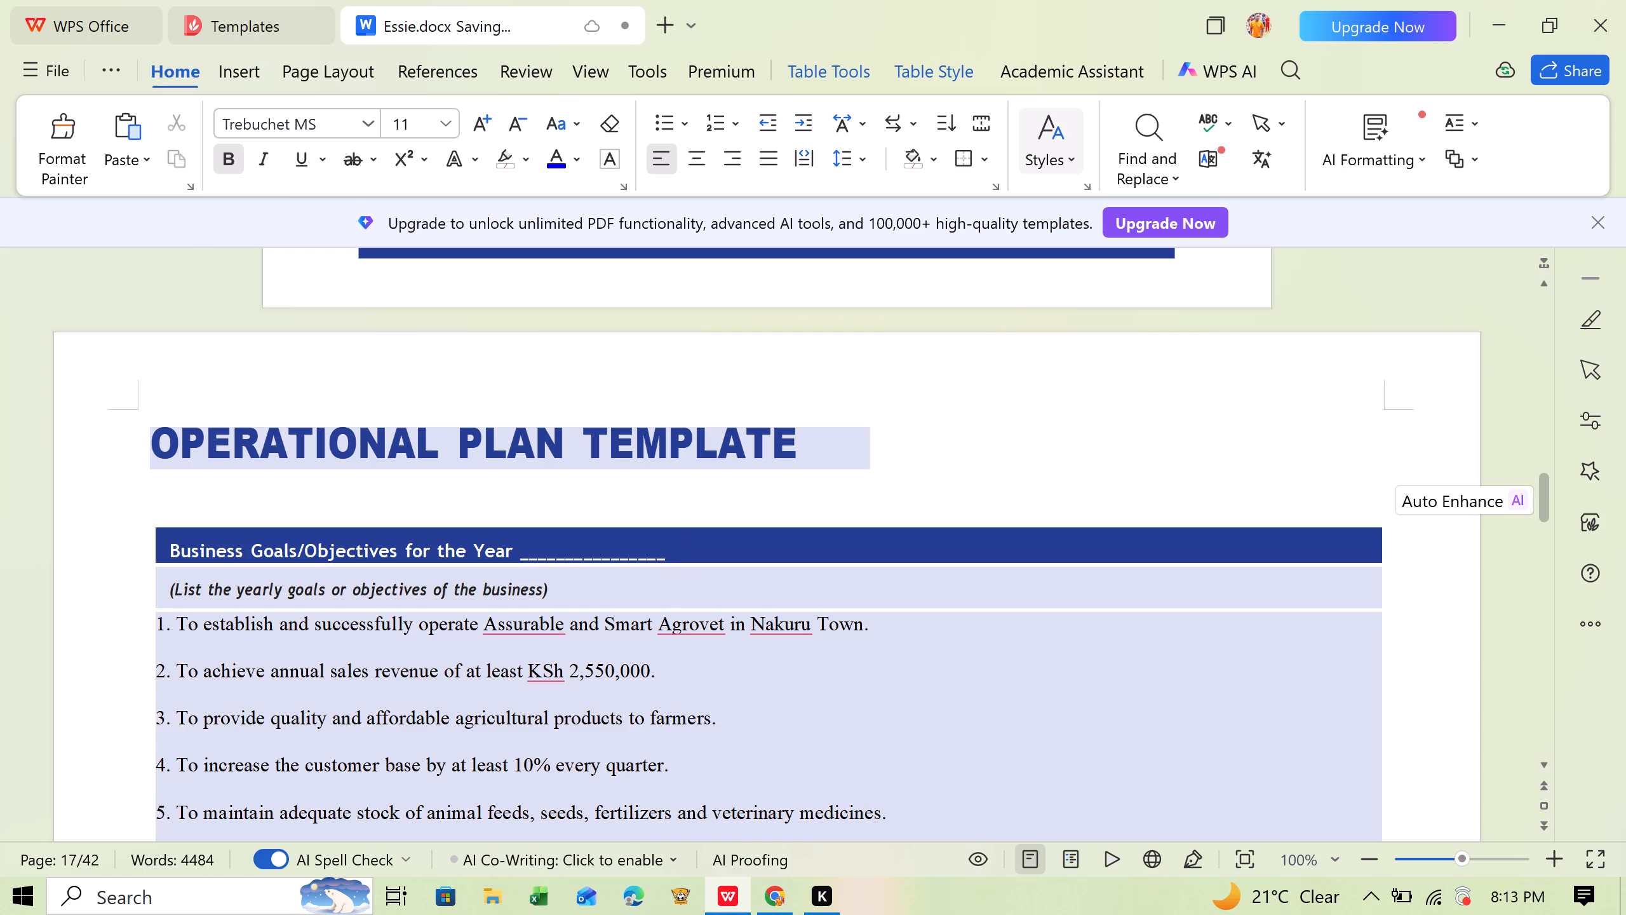
key("BackSpace")
key("BackSpace")
key("BackSpace")
key("BackSpace")
key("BackSpace")
key("BackSpace")
key("BackSpace")
key("BackSpace")
key("2")
type("02")
key("7")
Review the pasted objectives and examine the 5 Step Operational Planning Template table below them.
scroll(691, 555, "down", 3)
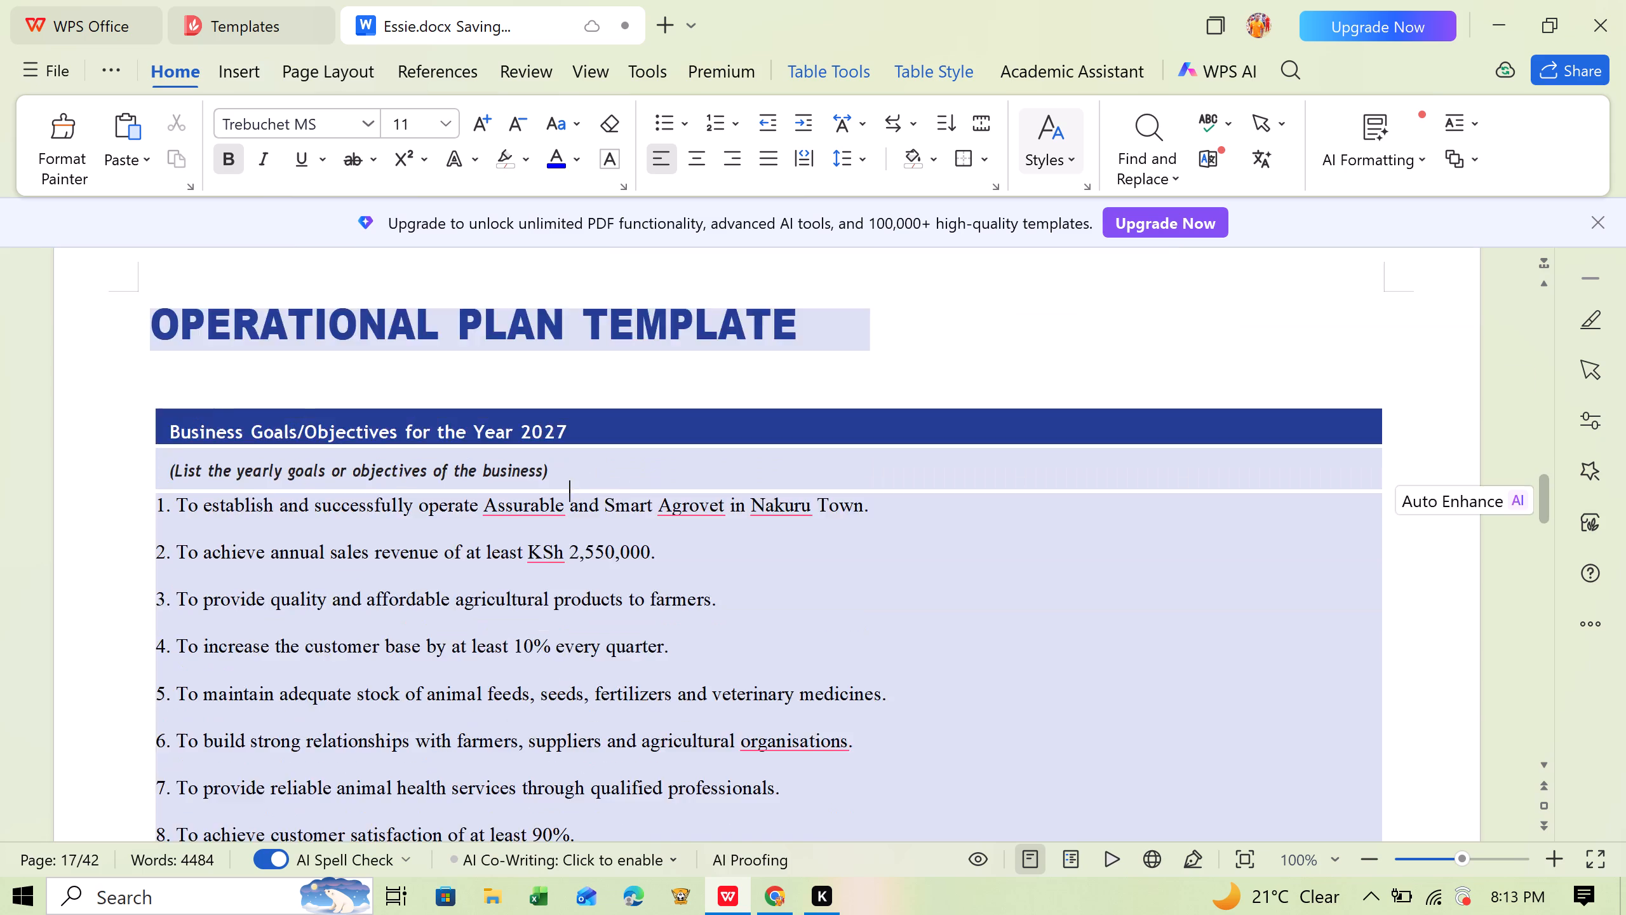
scroll(691, 555, "down", 12)
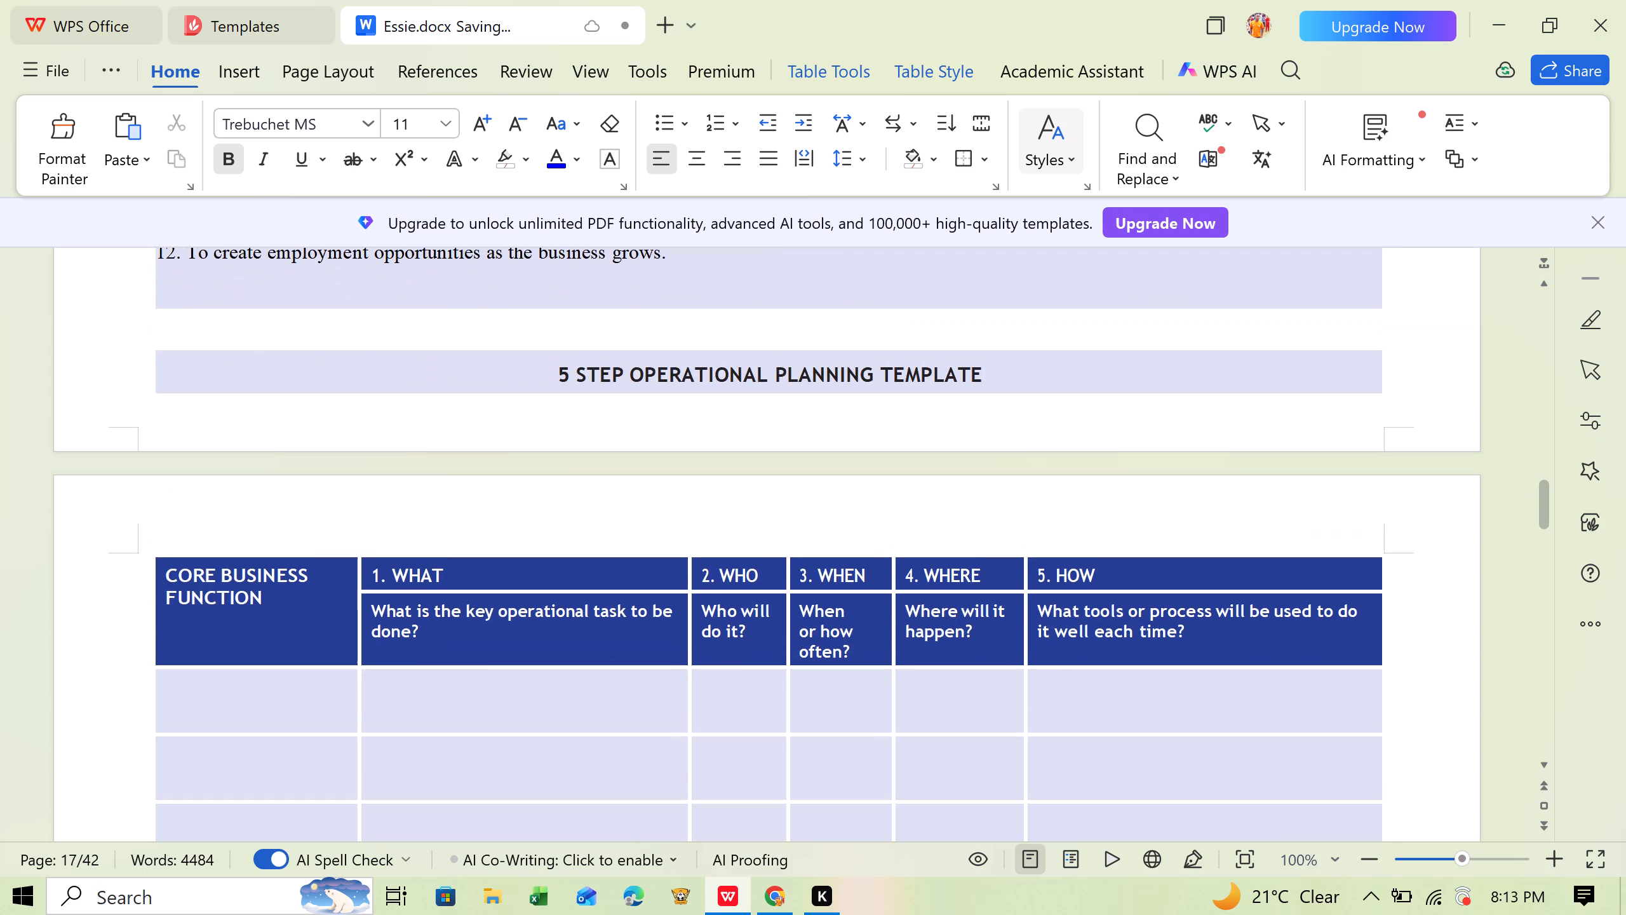
scroll(691, 555, "down", 1)
scroll(691, 555, "up", 3)
scroll(691, 555, "down", 4)
scroll(691, 555, "up", 3)
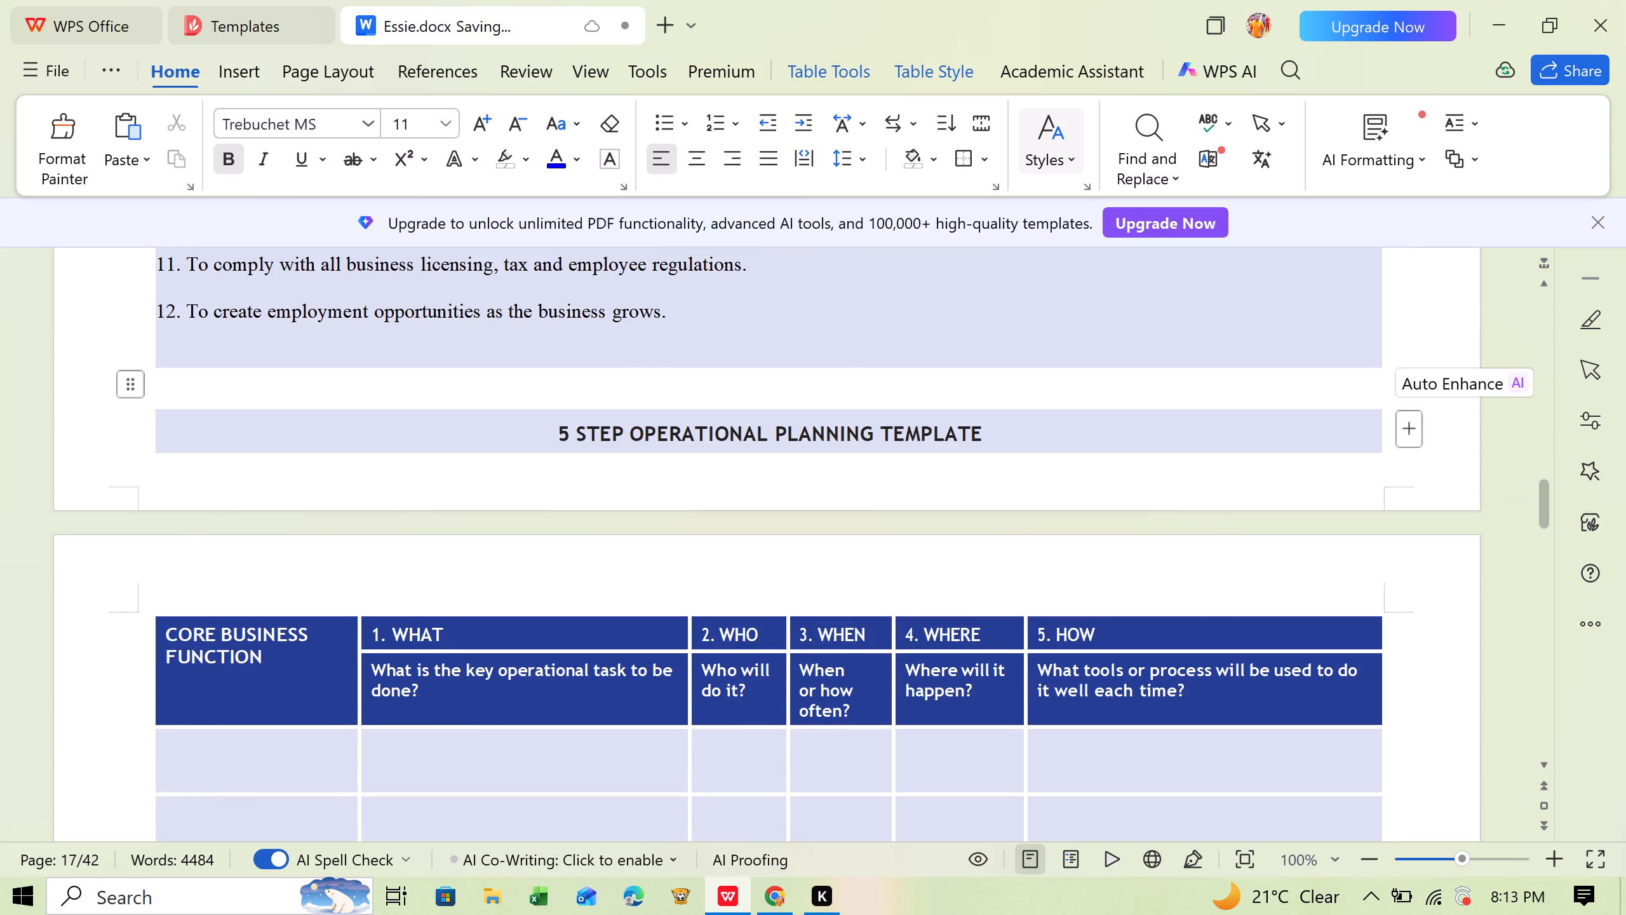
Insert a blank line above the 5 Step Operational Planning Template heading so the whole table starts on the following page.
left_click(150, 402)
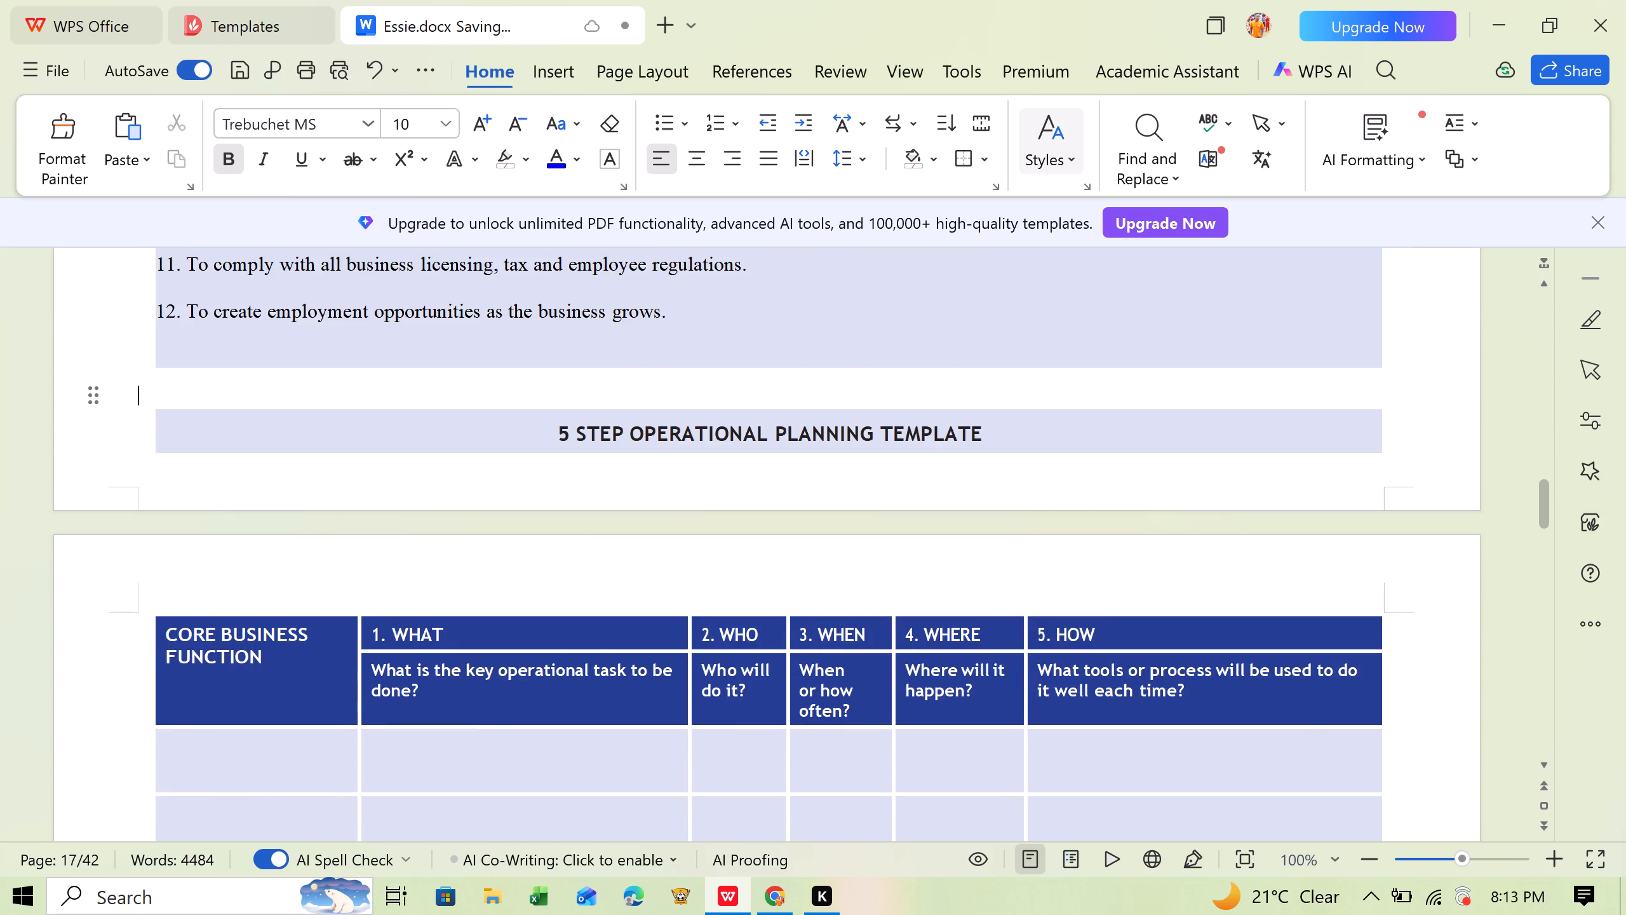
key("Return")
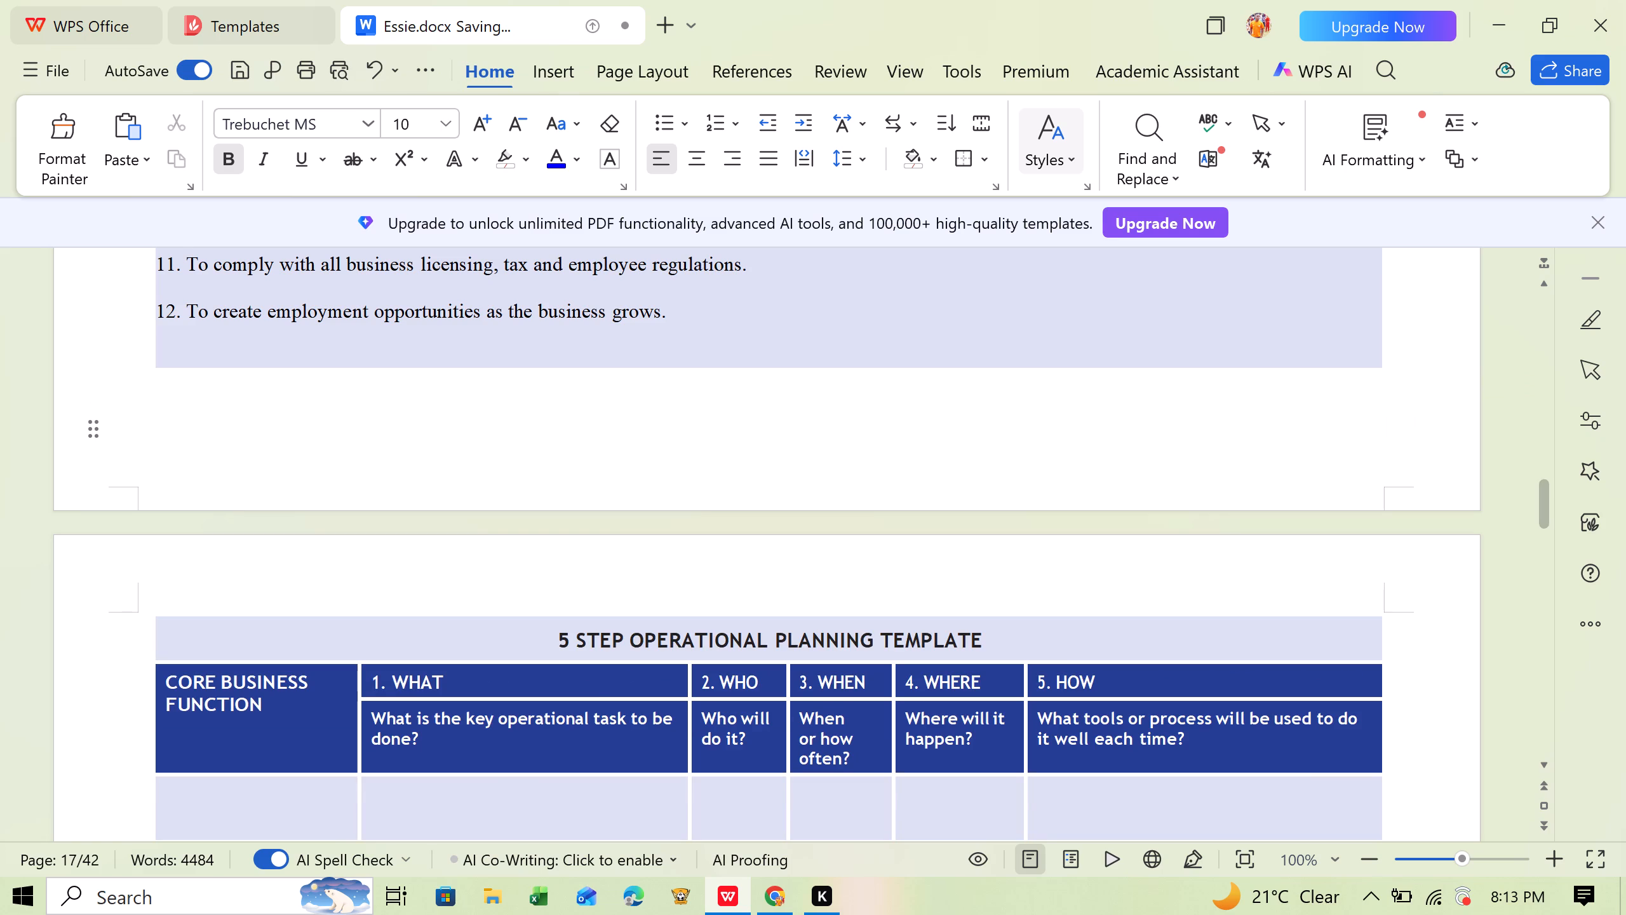
Examine the empty 5 Step Operational Planning Template tables on the pages after the business goals.
scroll(257, 580, "up", 1)
scroll(257, 580, "down", 5)
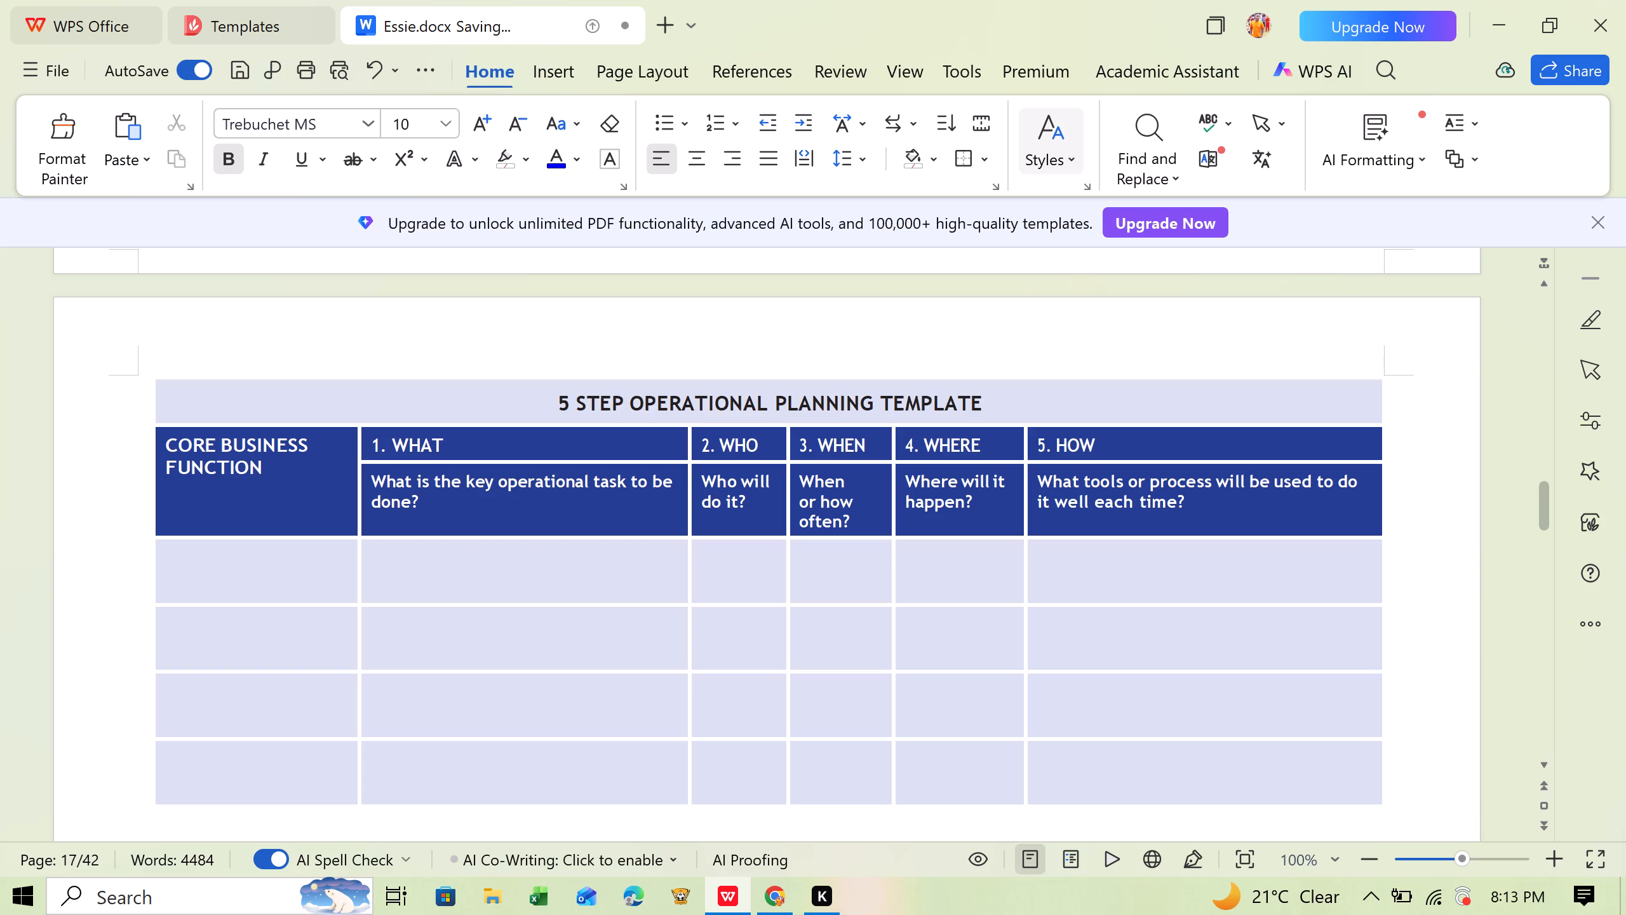
scroll(375, 580, "down", 8)
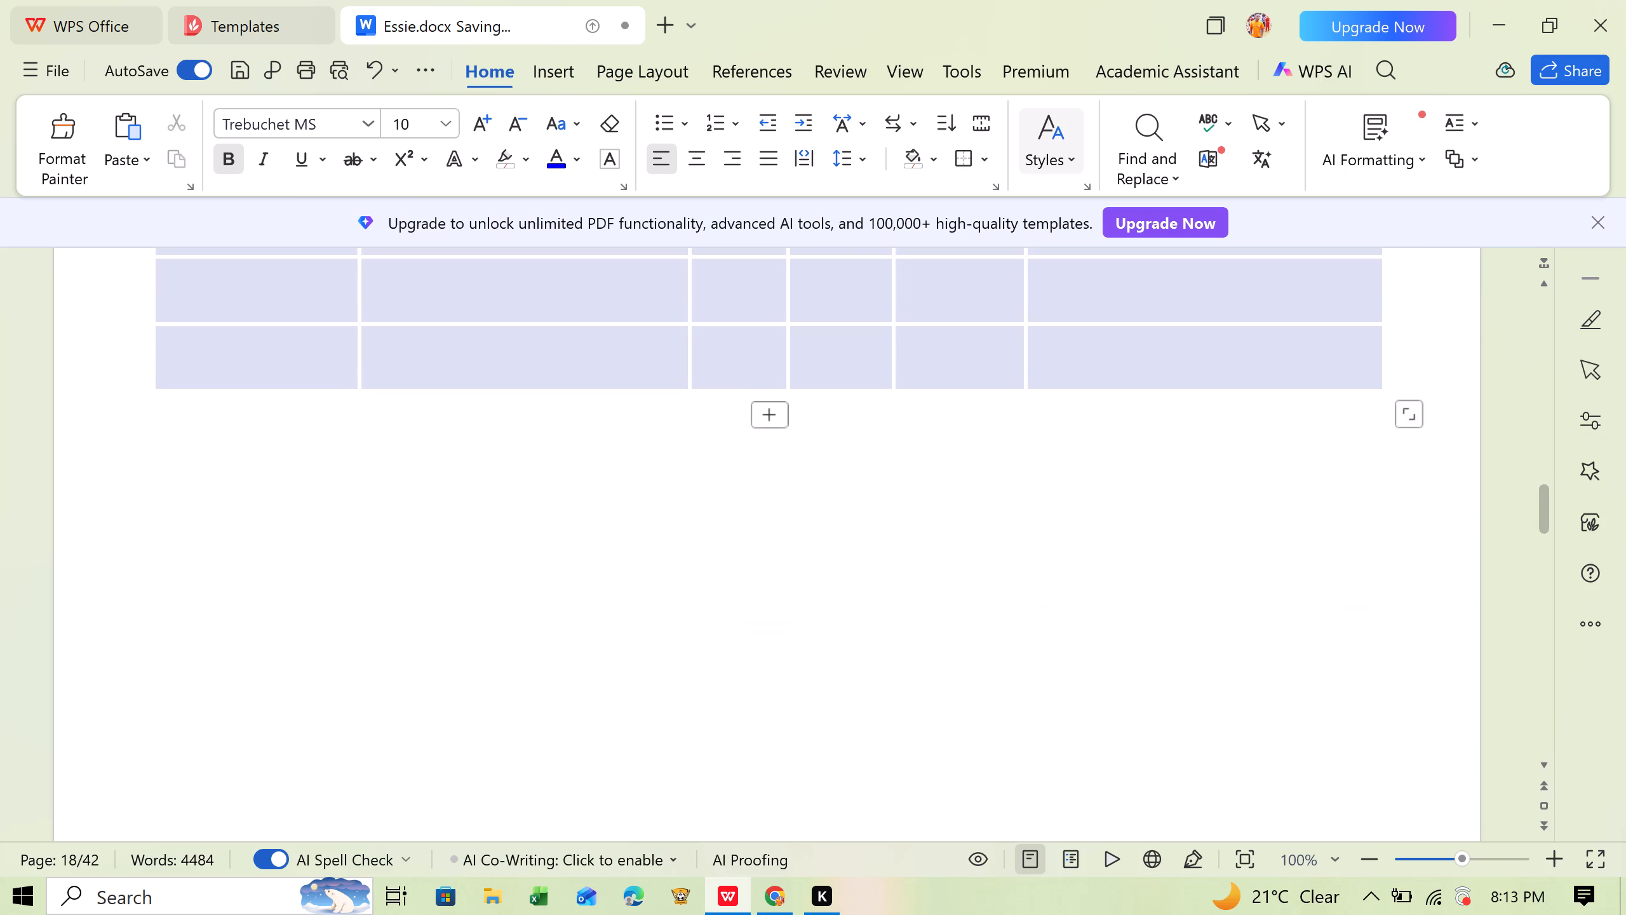
scroll(375, 580, "down", 11)
scroll(375, 580, "up", 6)
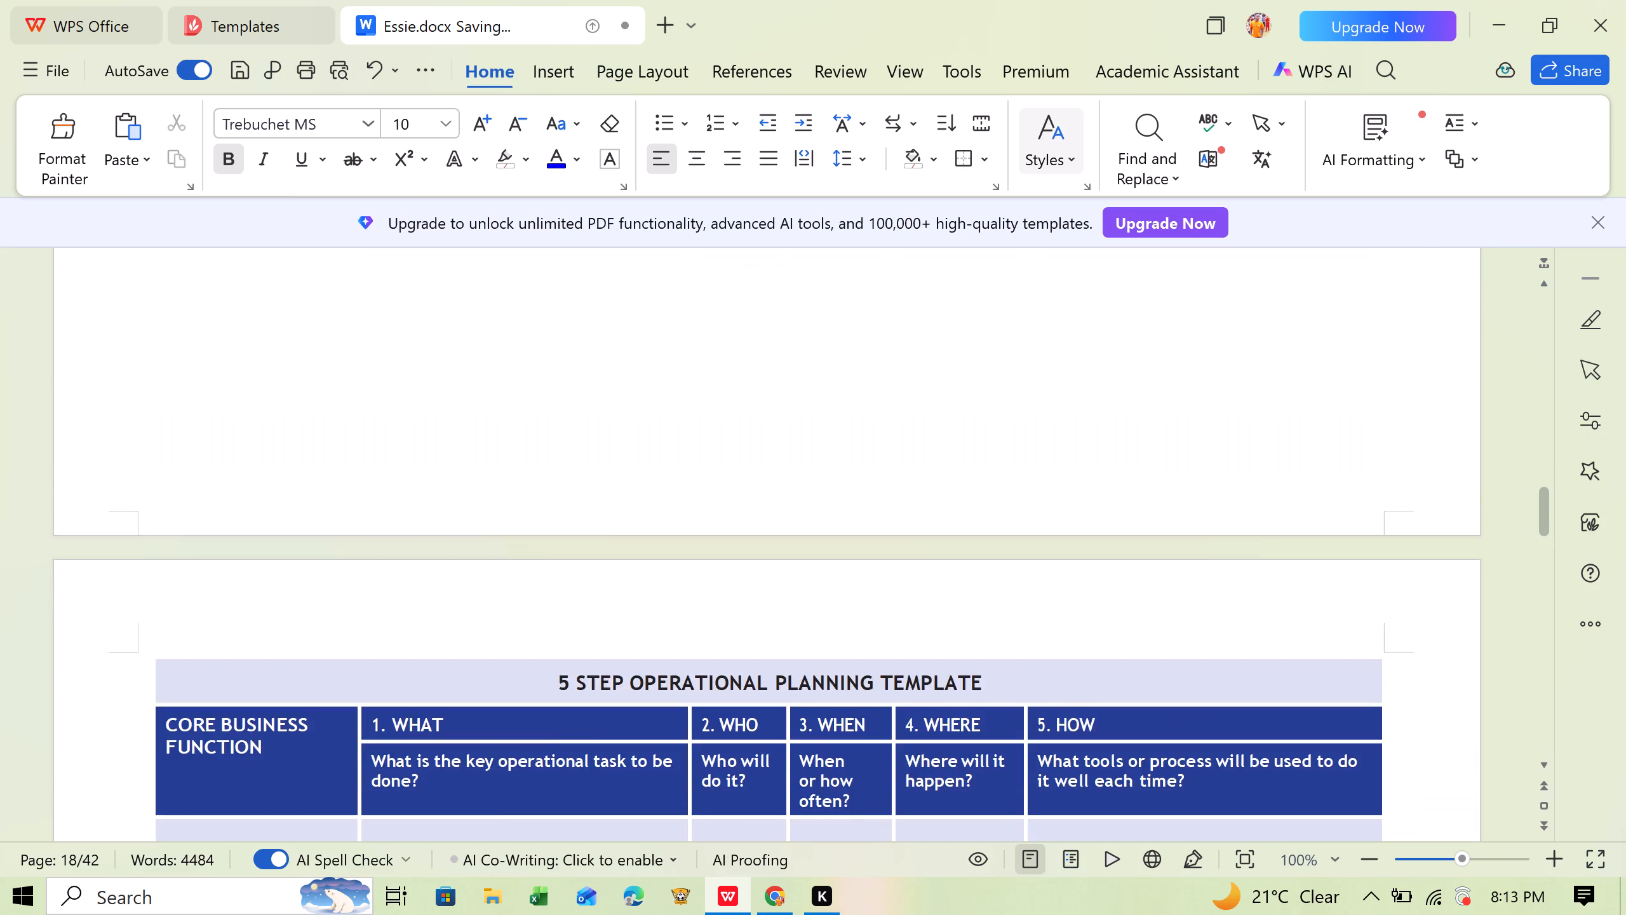
scroll(375, 580, "up", 12)
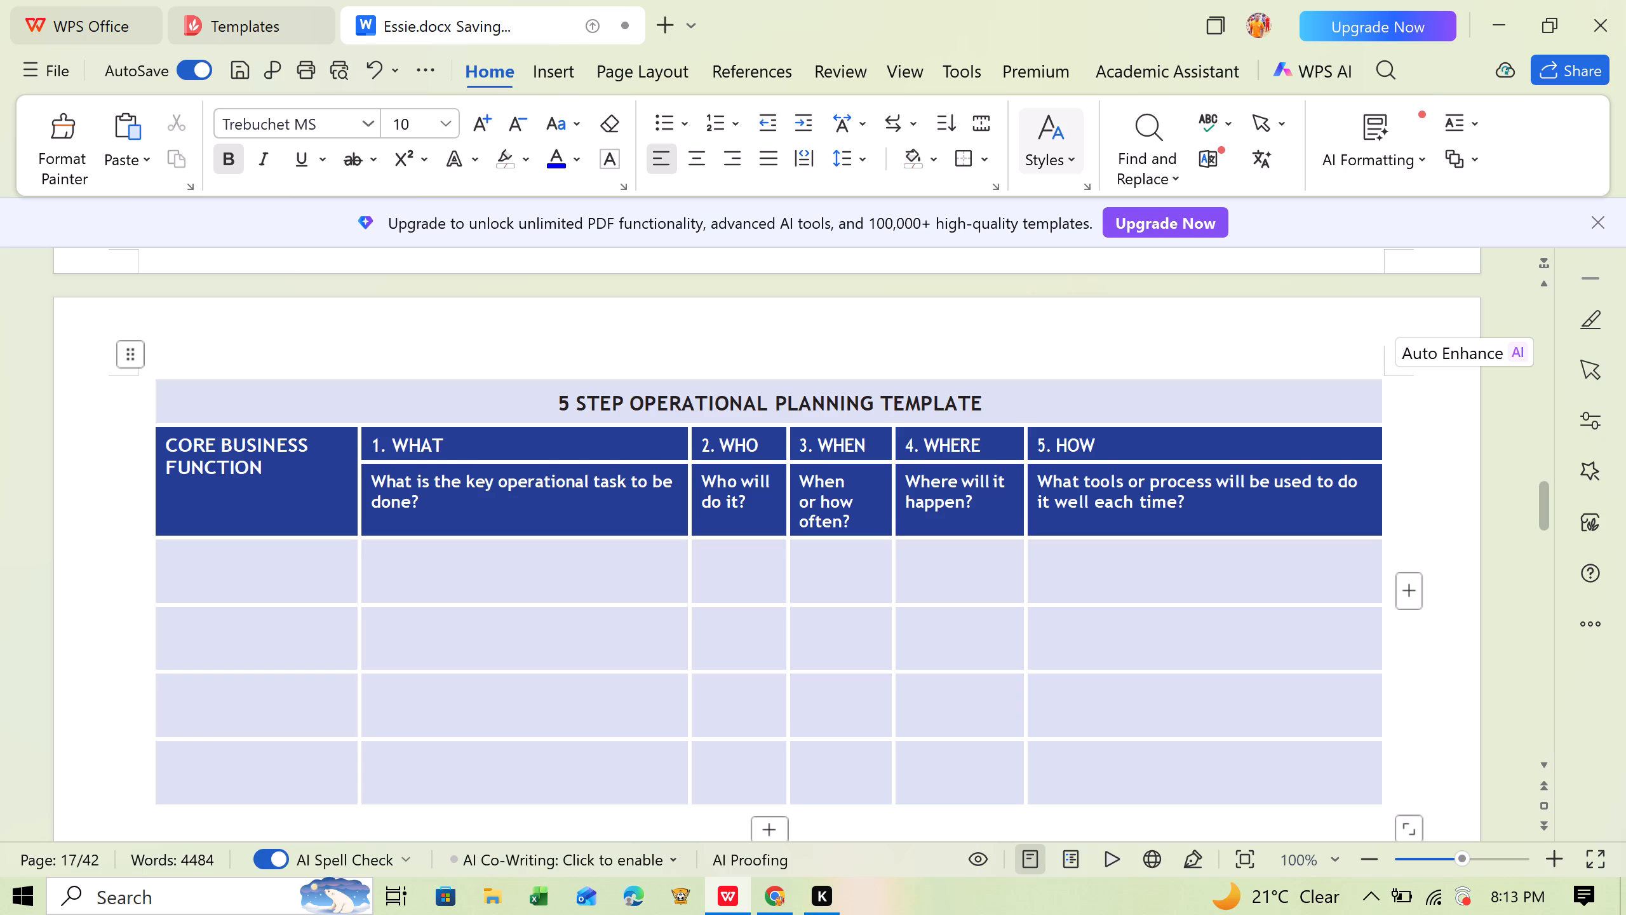
scroll(375, 580, "down", 17)
scroll(375, 580, "up", 8)
scroll(375, 580, "down", 4)
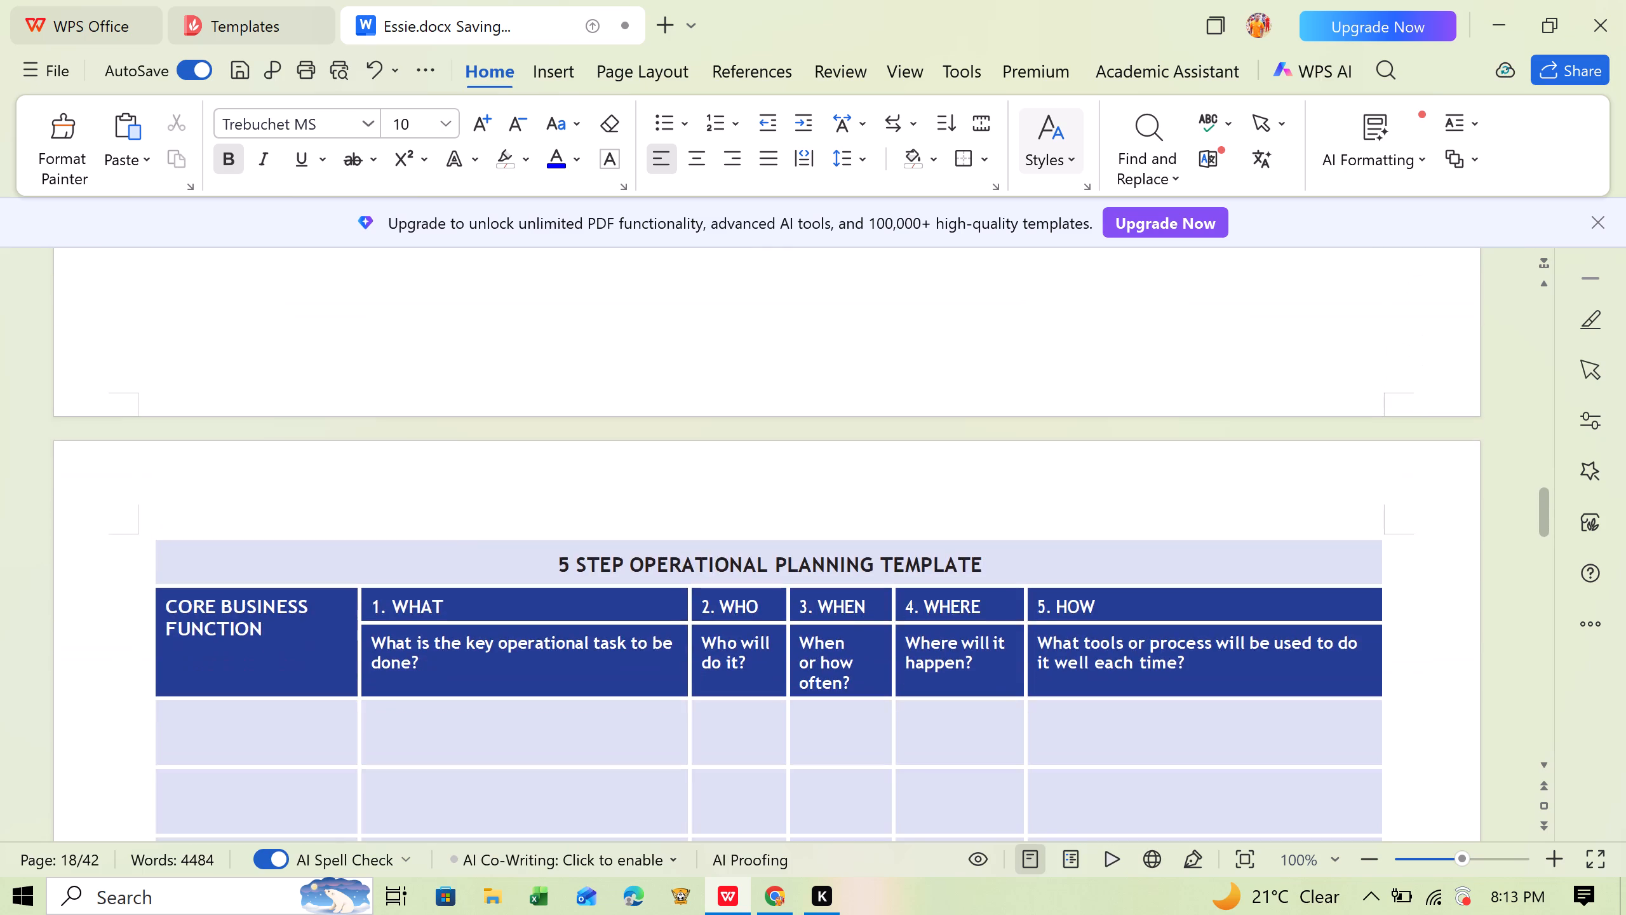
scroll(375, 580, "up", 14)
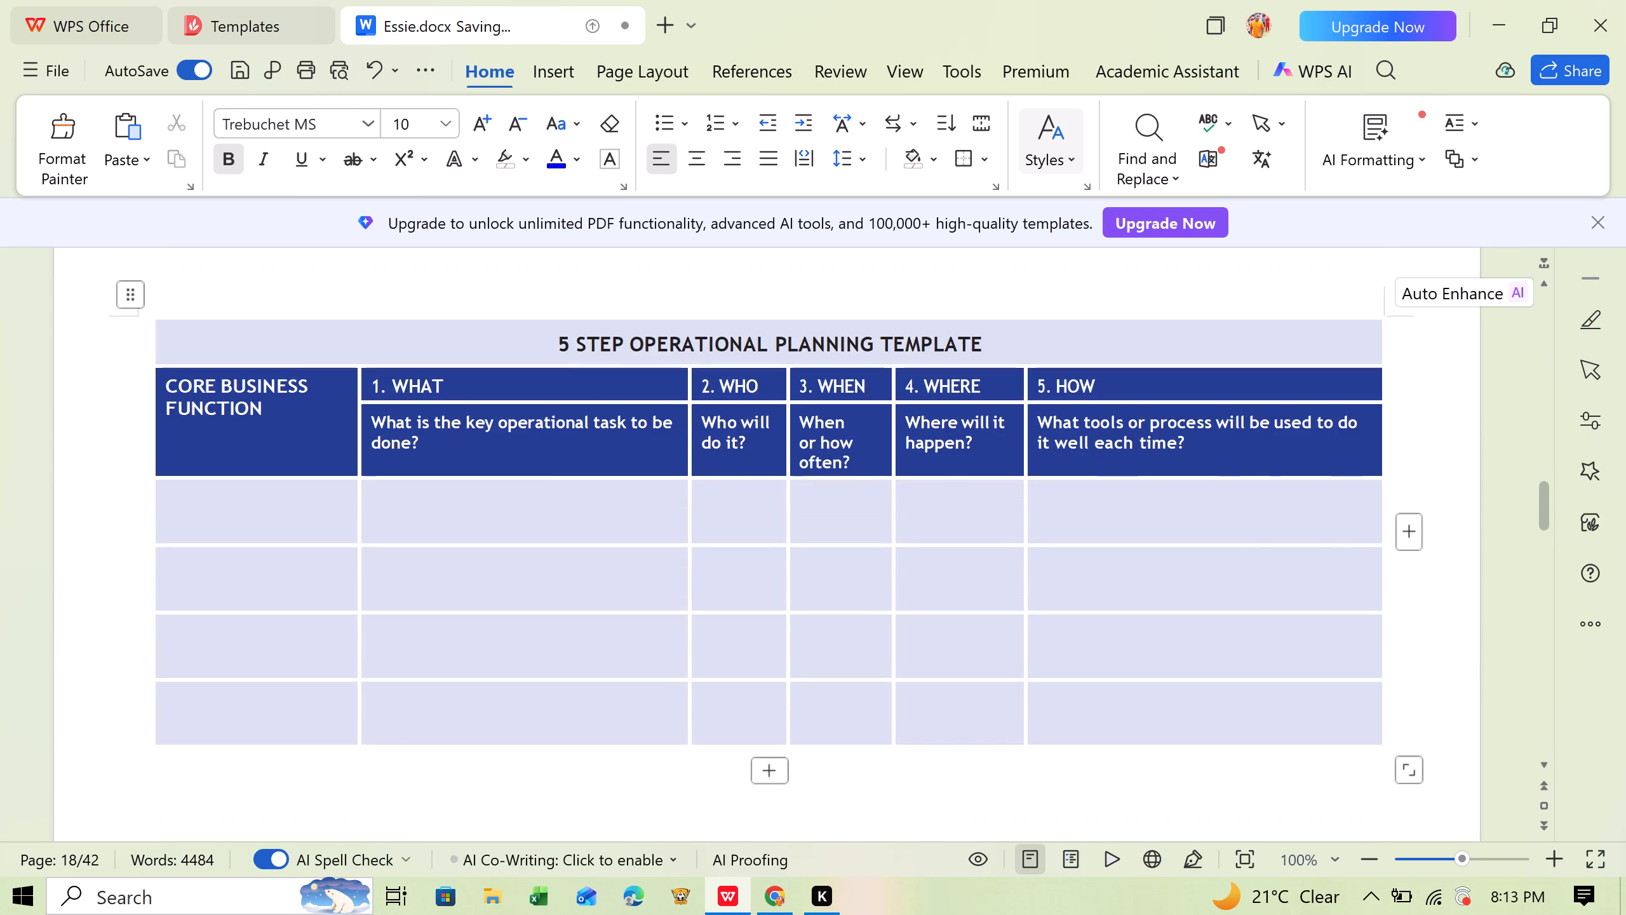
scroll(271, 477, "up", 3)
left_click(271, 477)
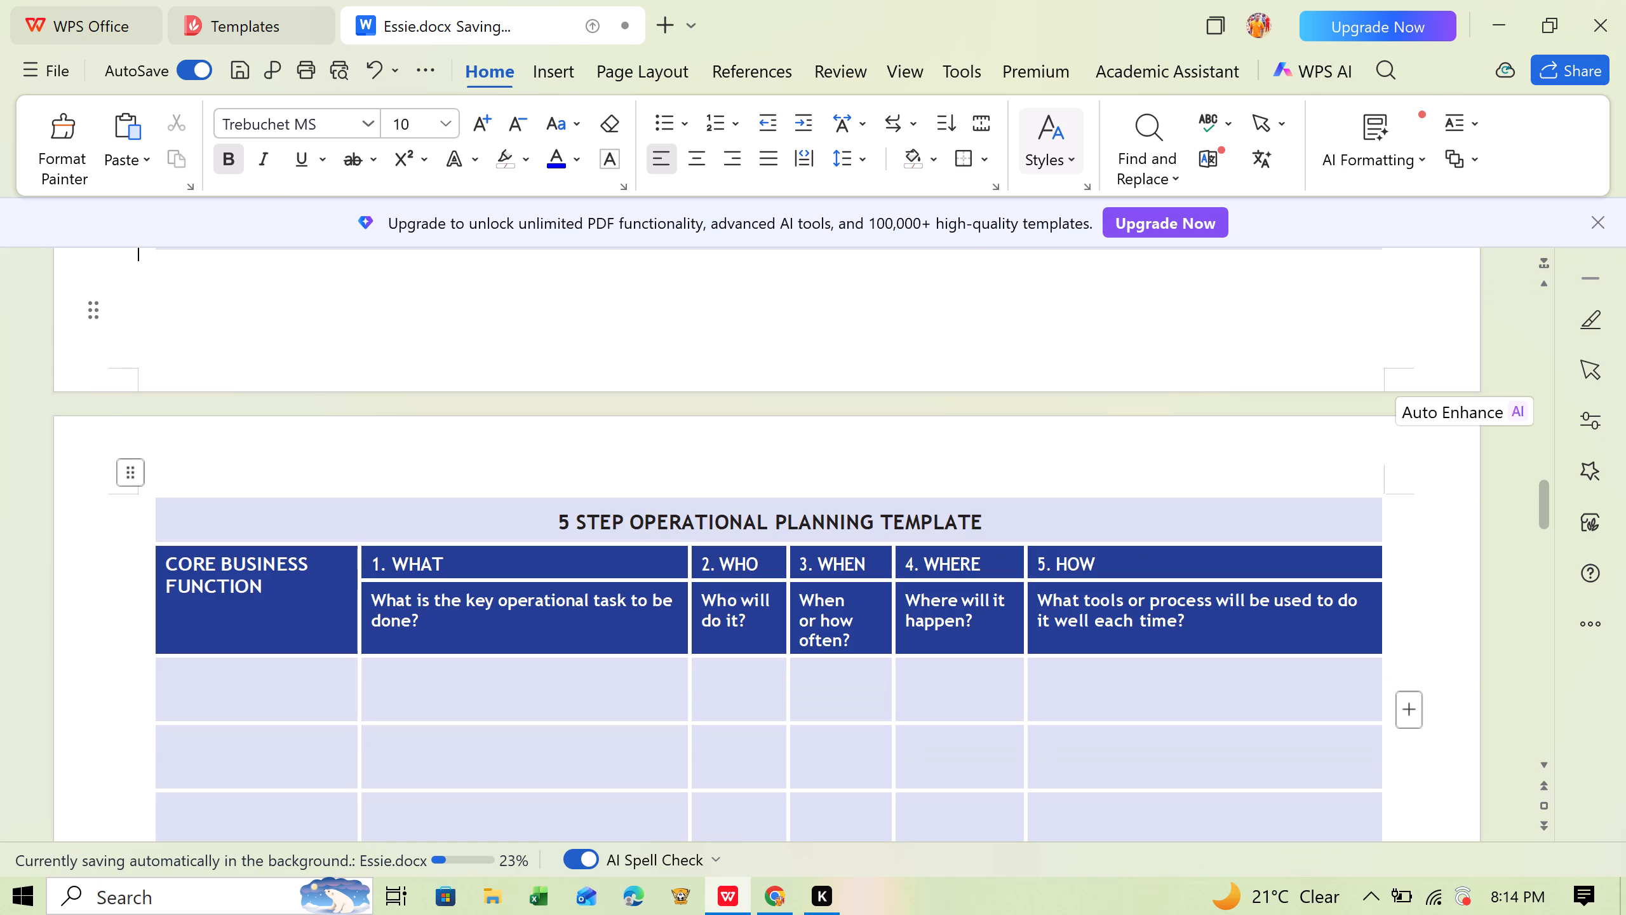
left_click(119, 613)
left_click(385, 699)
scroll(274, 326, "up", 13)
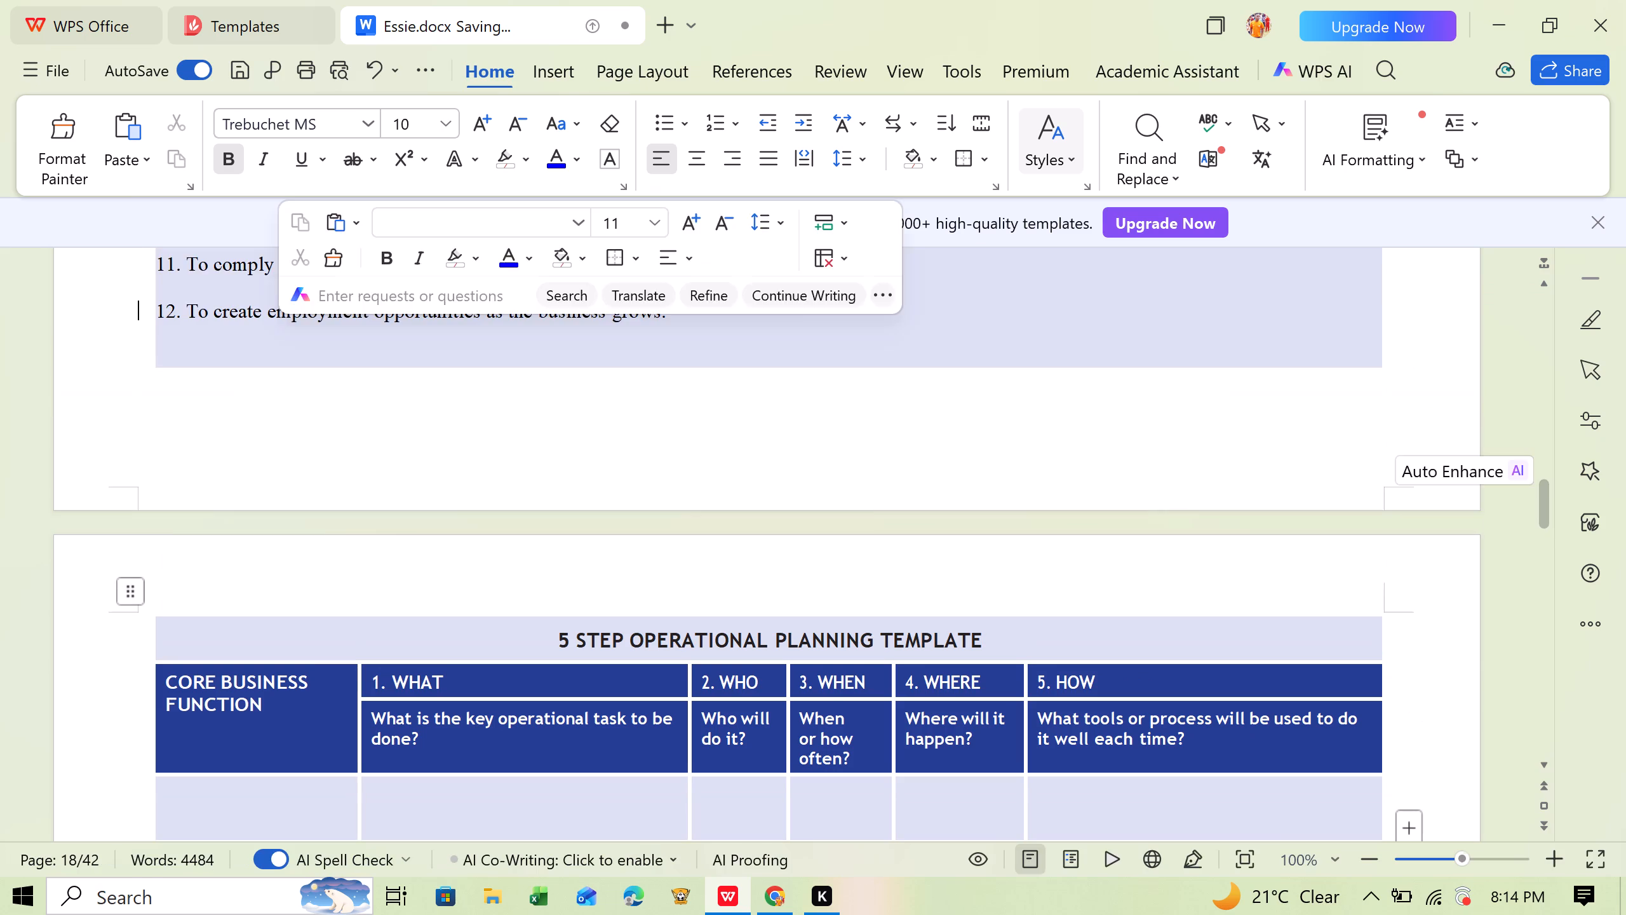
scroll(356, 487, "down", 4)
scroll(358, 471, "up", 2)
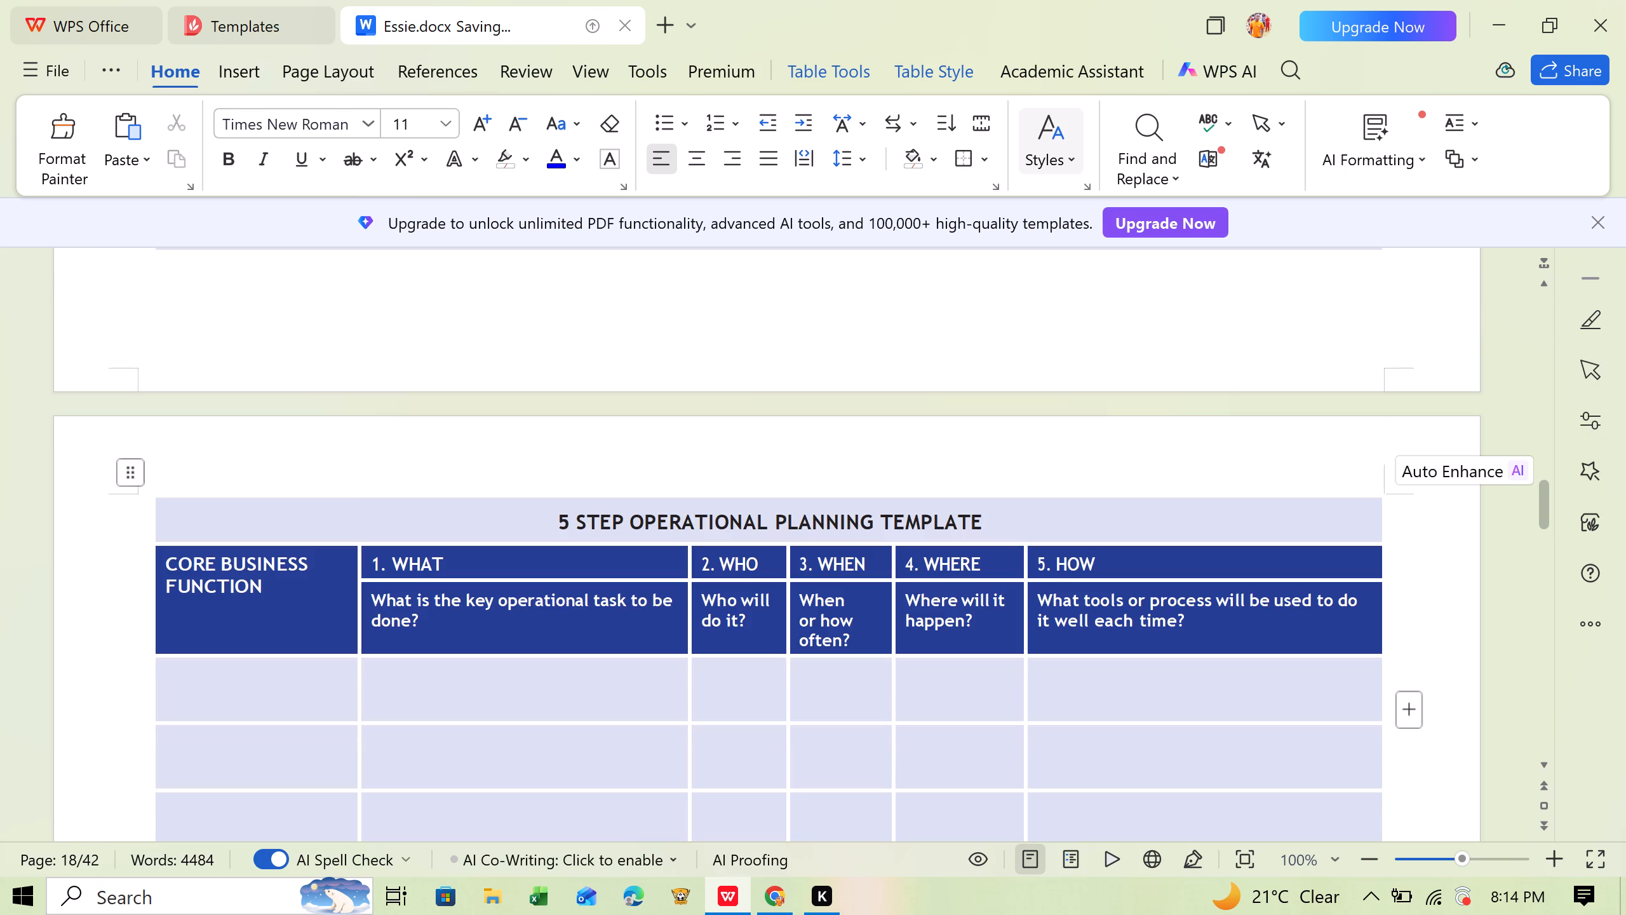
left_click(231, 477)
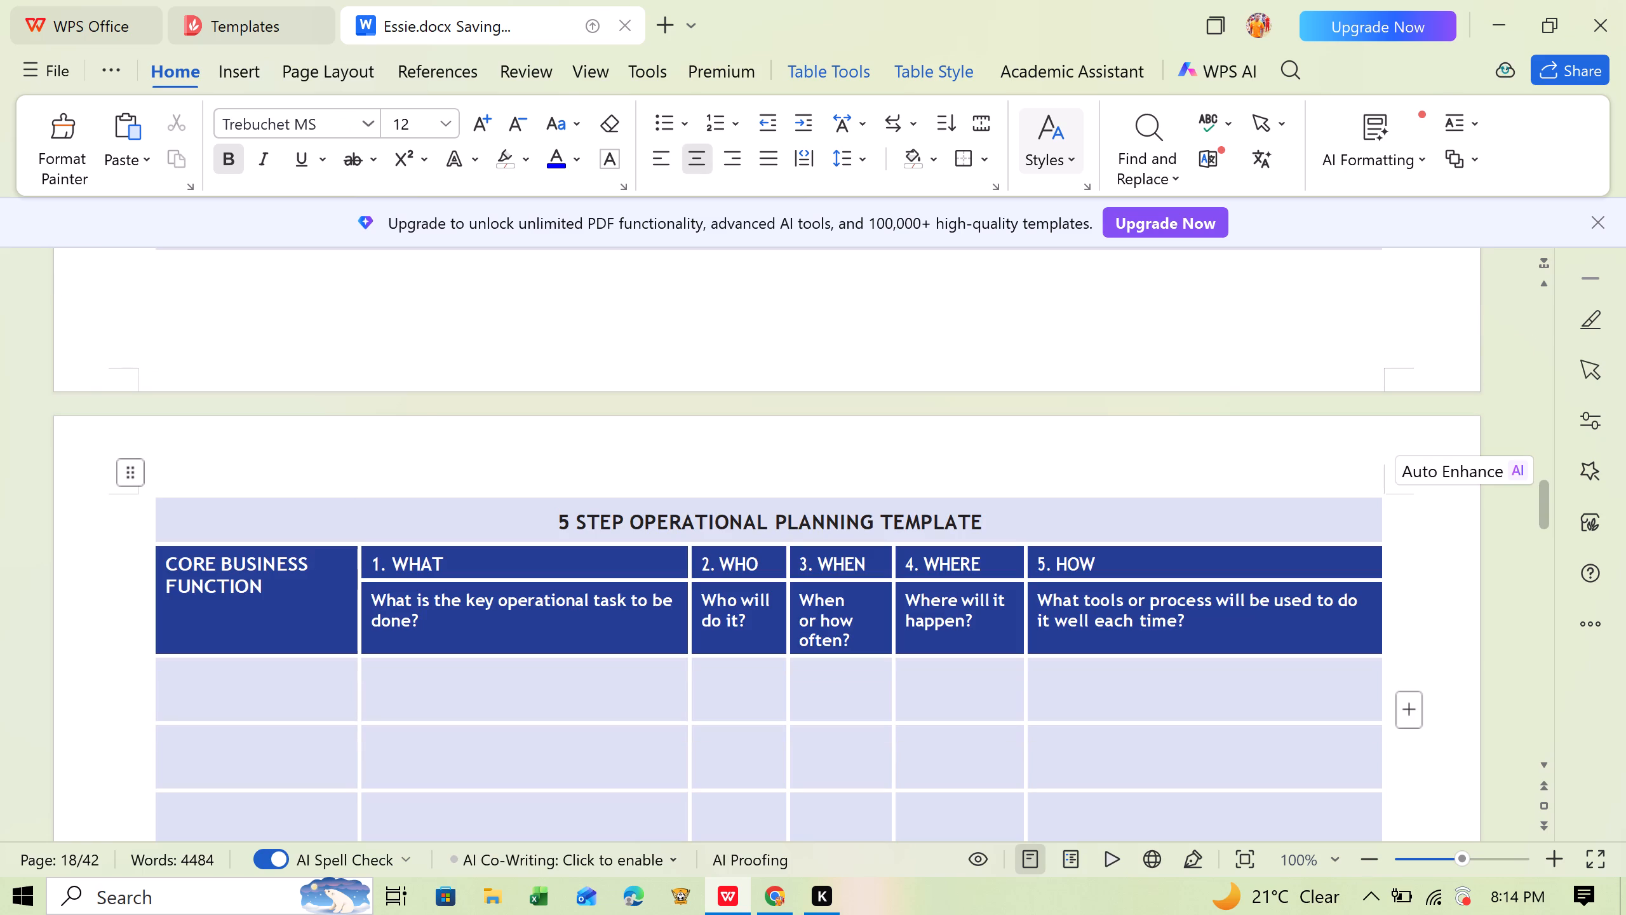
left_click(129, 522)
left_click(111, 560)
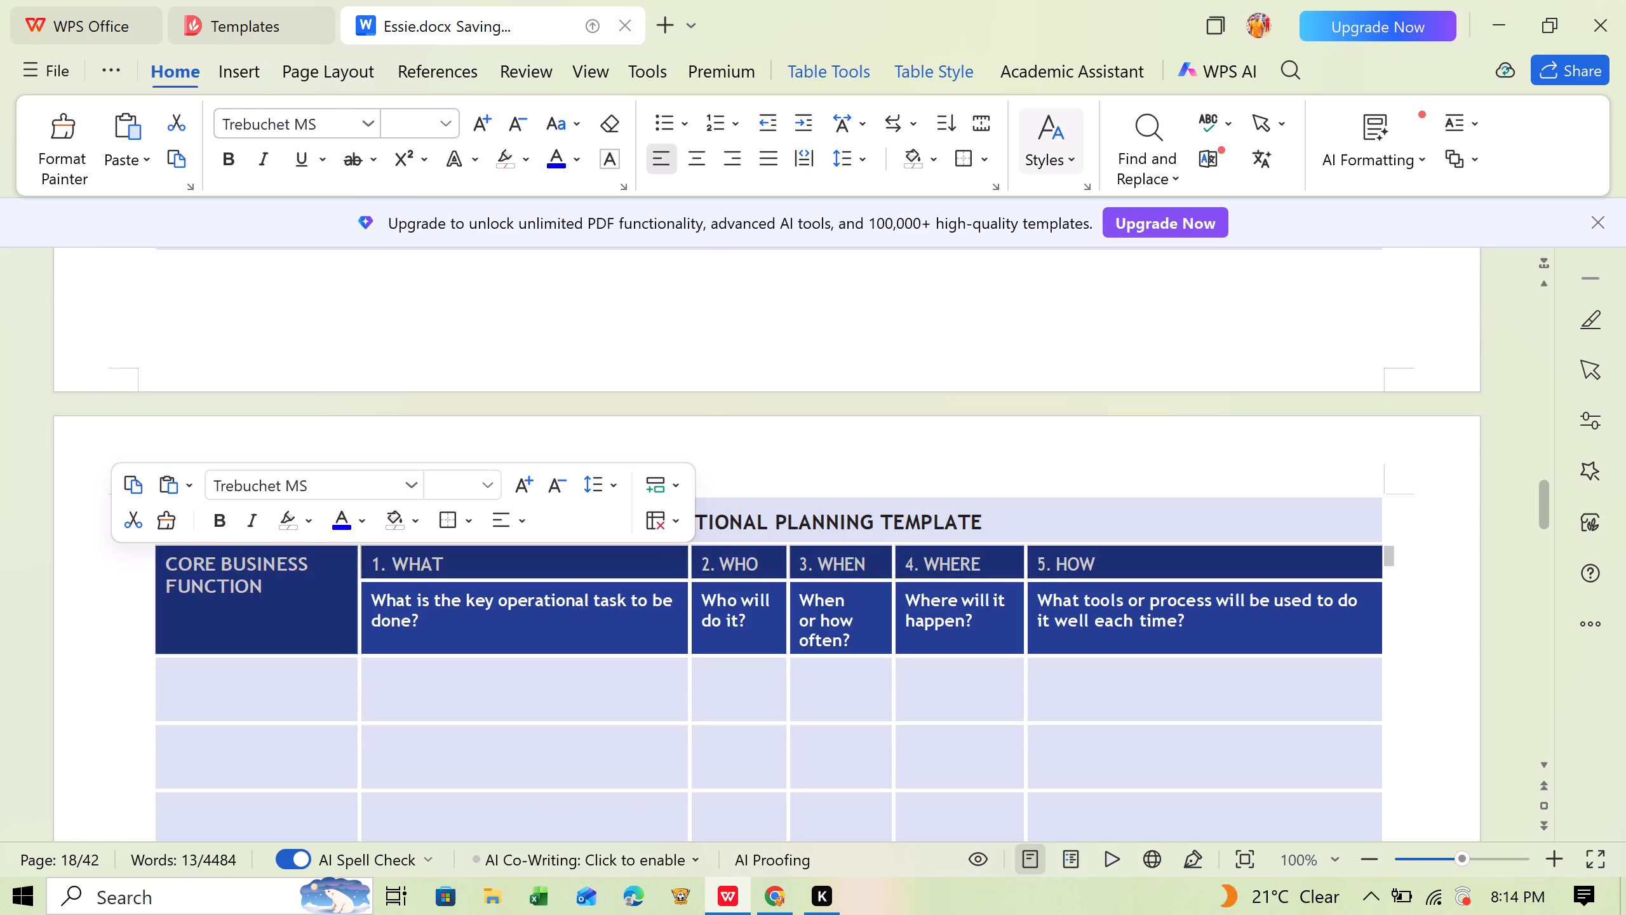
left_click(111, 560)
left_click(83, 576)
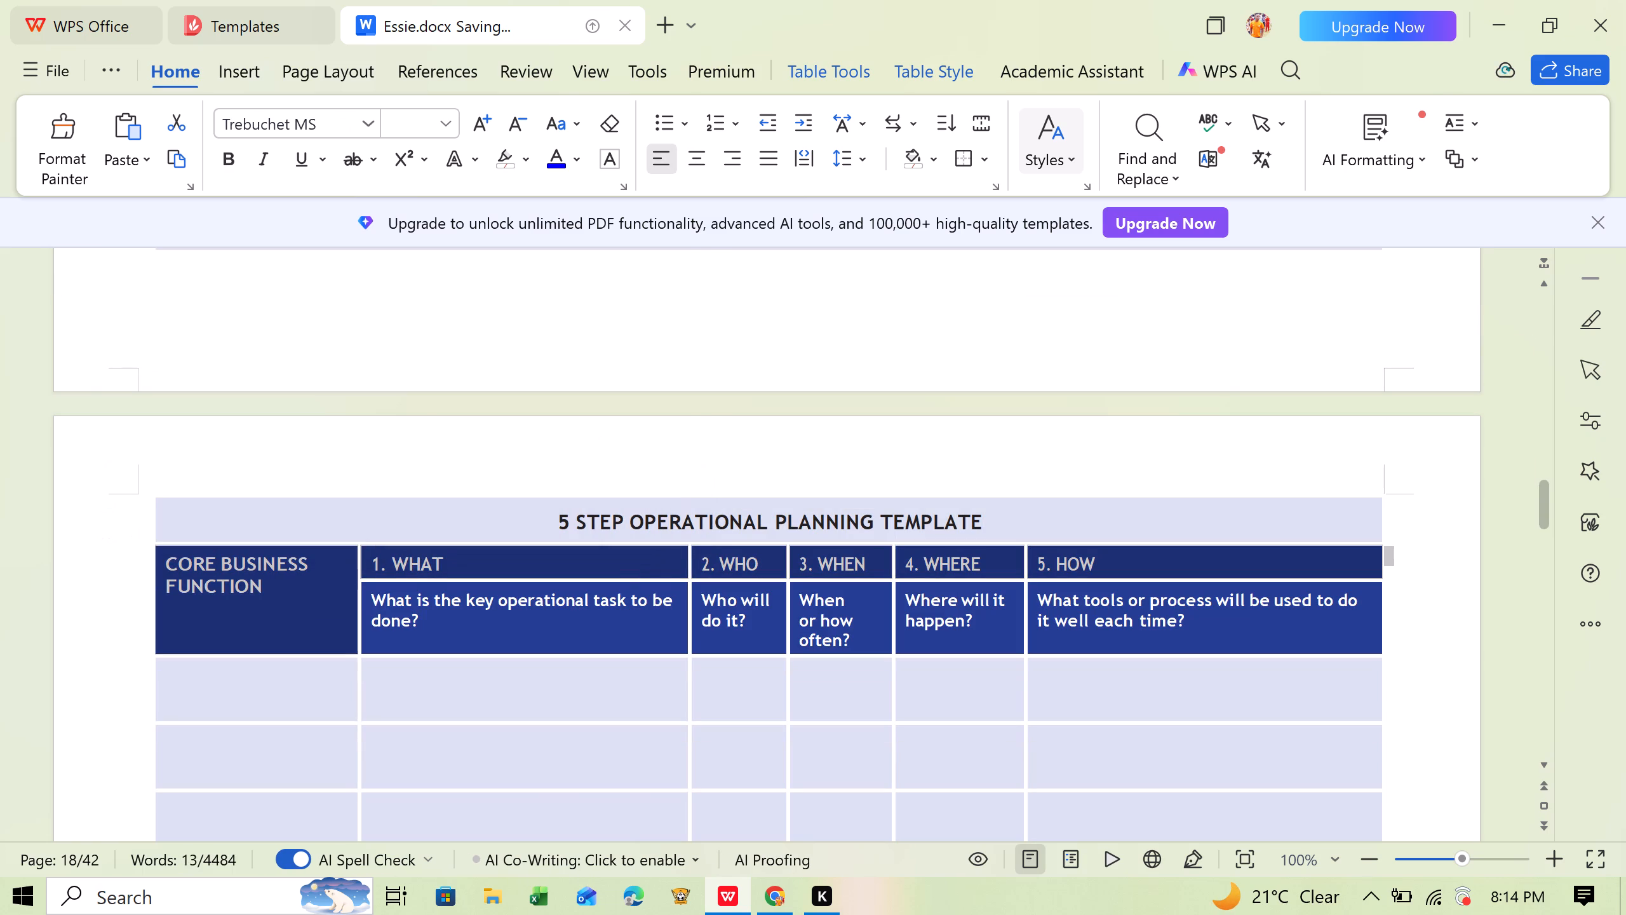
Delete the document section containing the first 5 Step Operational Planning Template table.
left_click(785, 461)
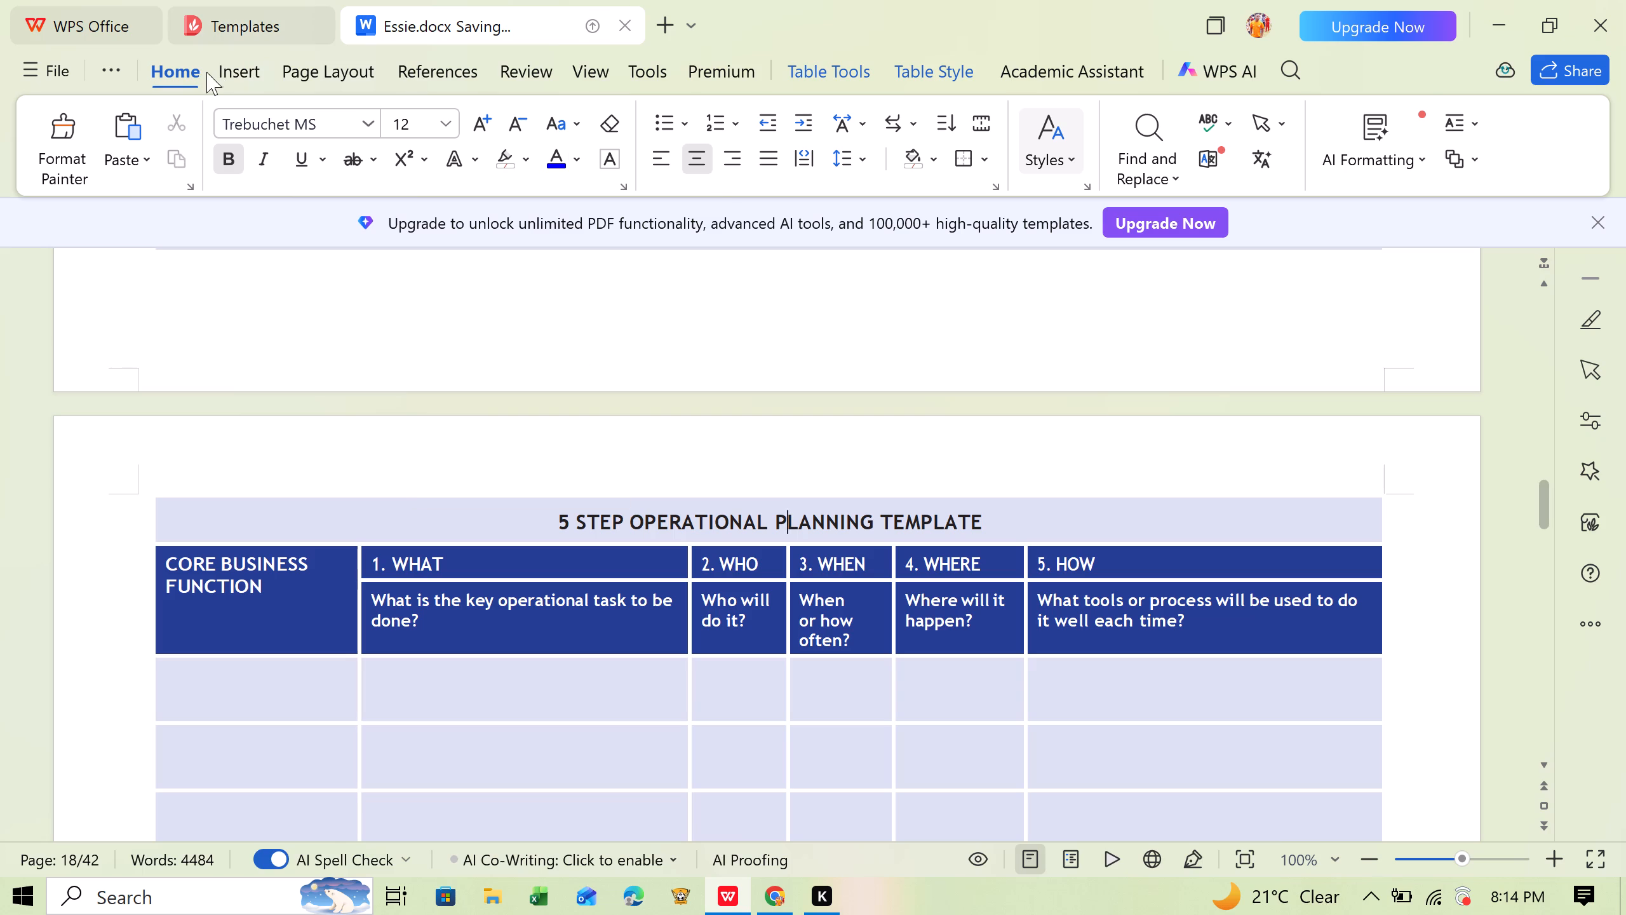
left_click(430, 76)
left_click(356, 85)
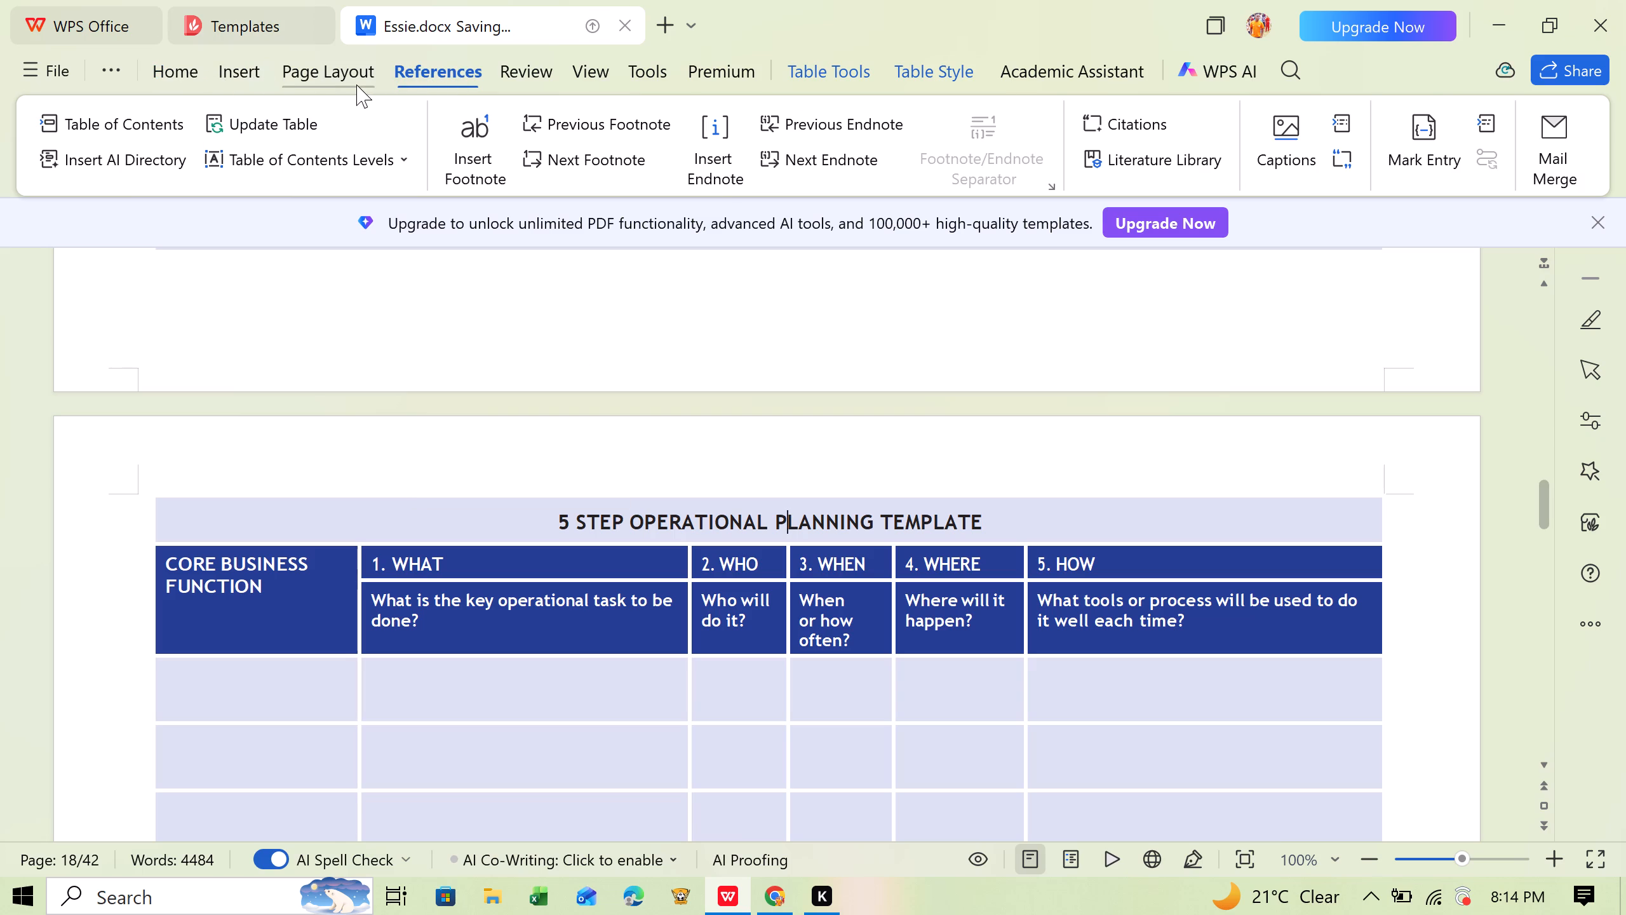
left_click(1427, 159)
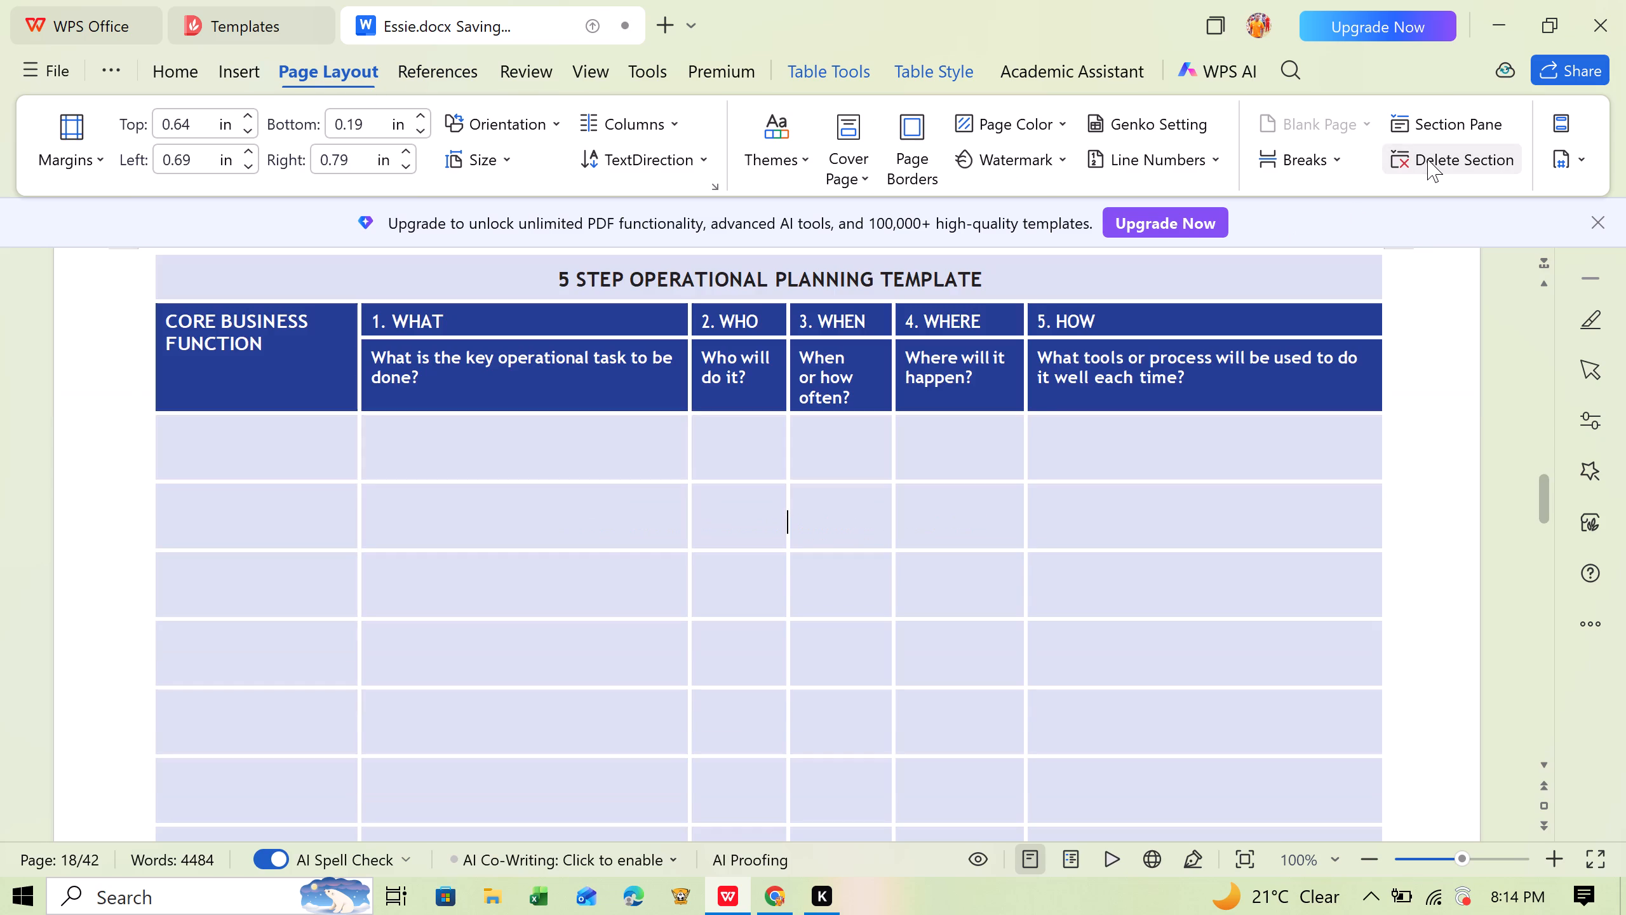
Check the pages around the deleted section, covering the remaining 5 Step Operational Planning tables up to Key Milestones.
scroll(727, 569, "up", 14)
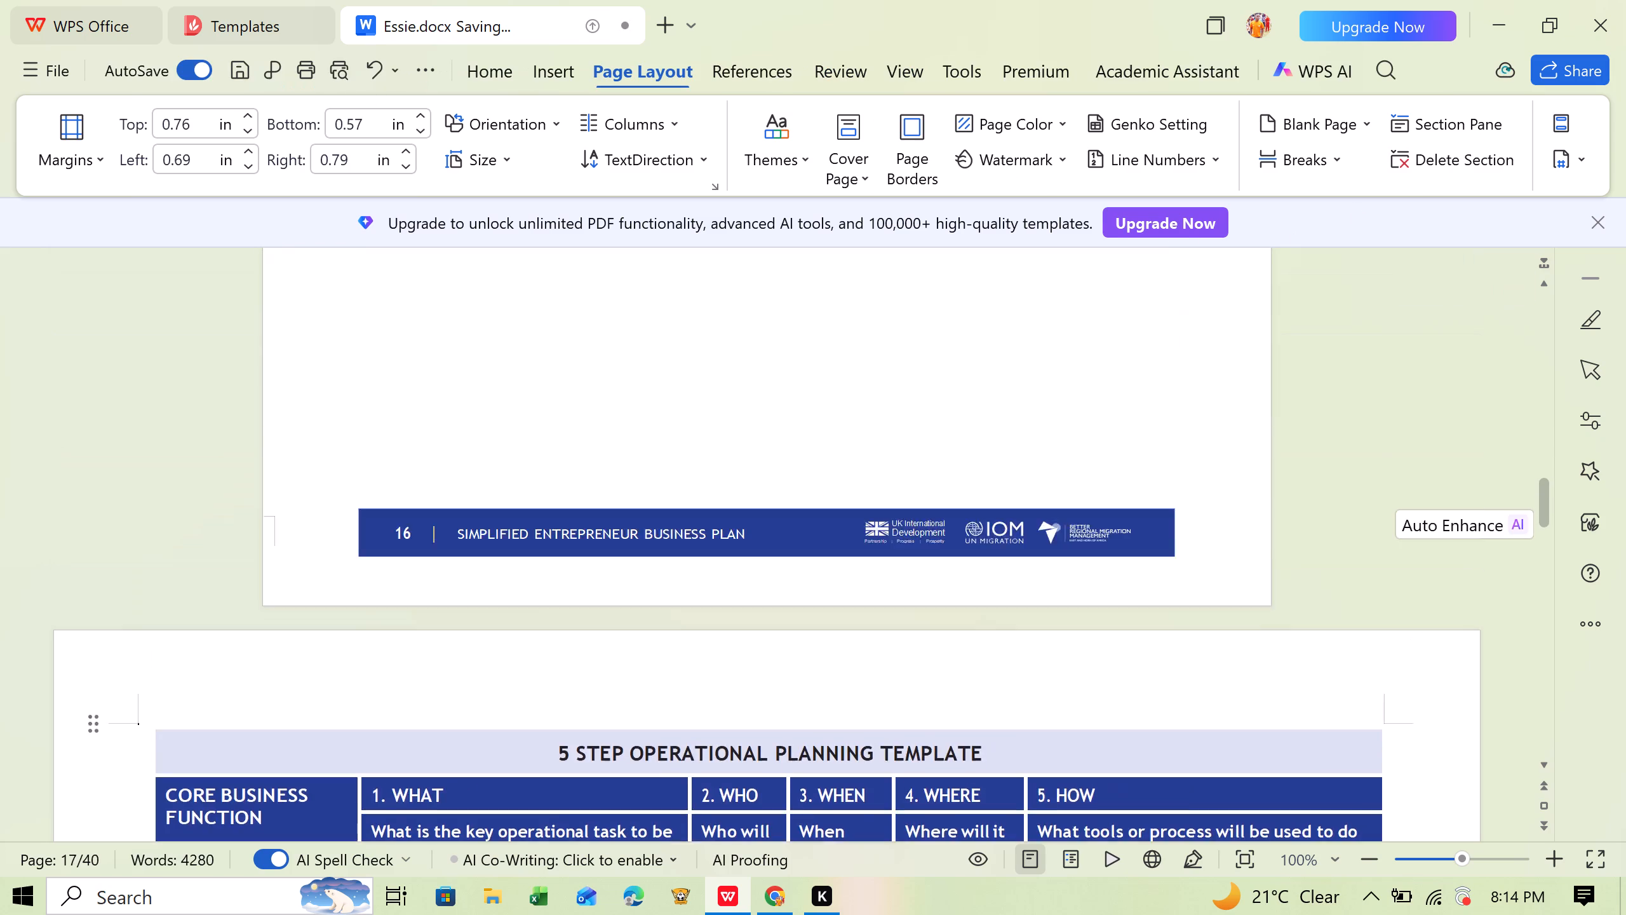
scroll(727, 569, "up", 11)
scroll(727, 569, "down", 11)
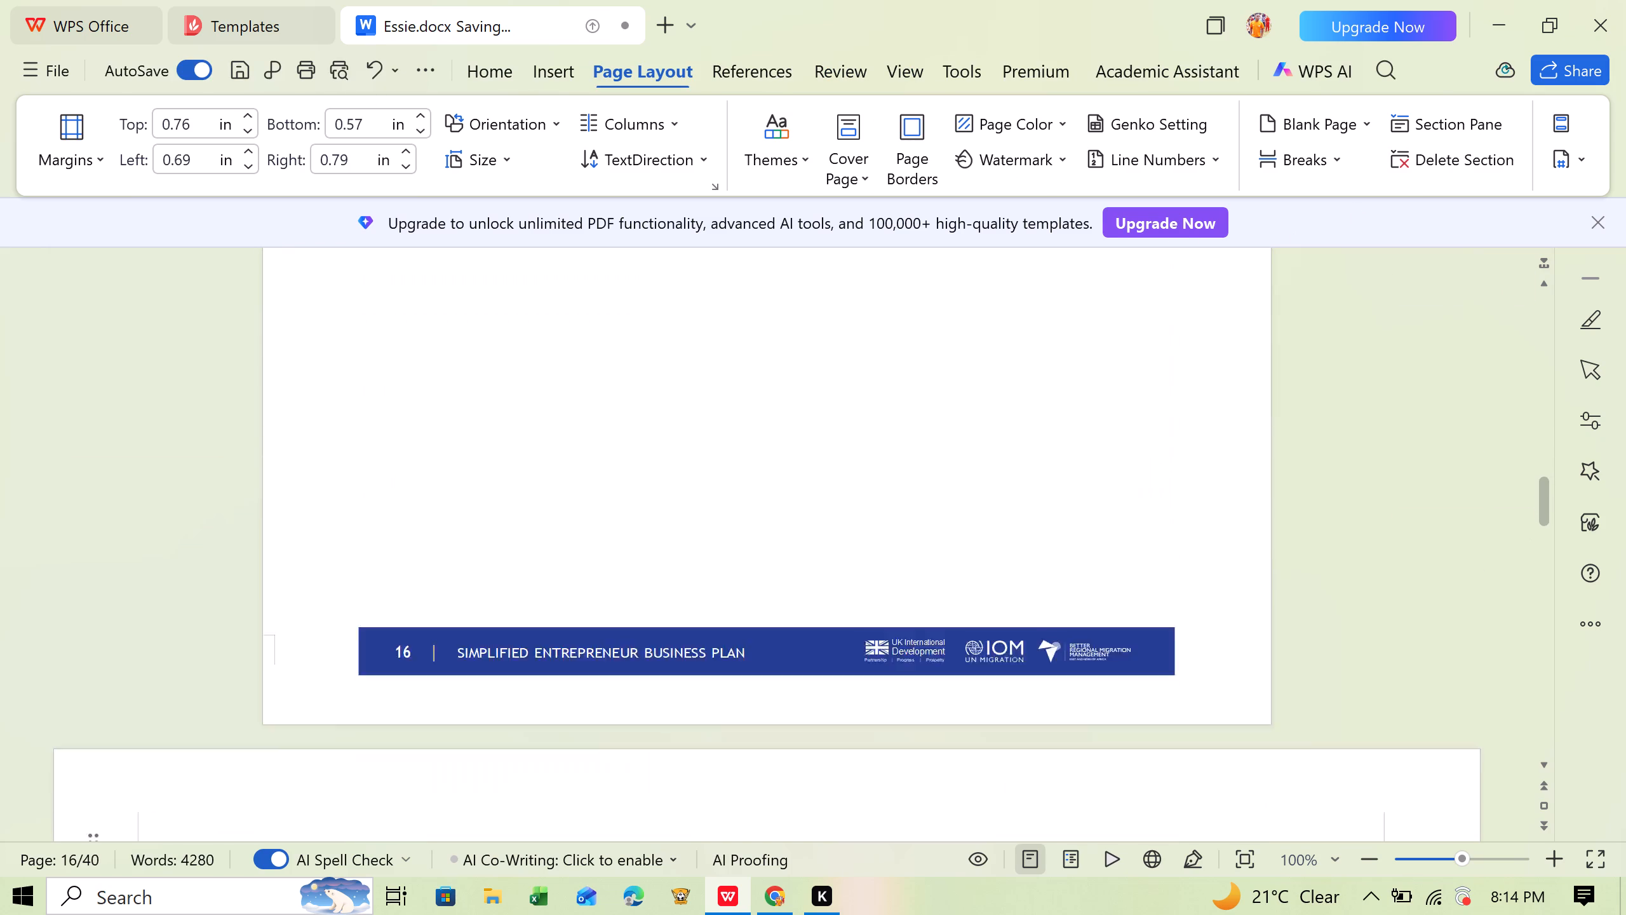
scroll(727, 569, "down", 20)
scroll(727, 569, "down", 5)
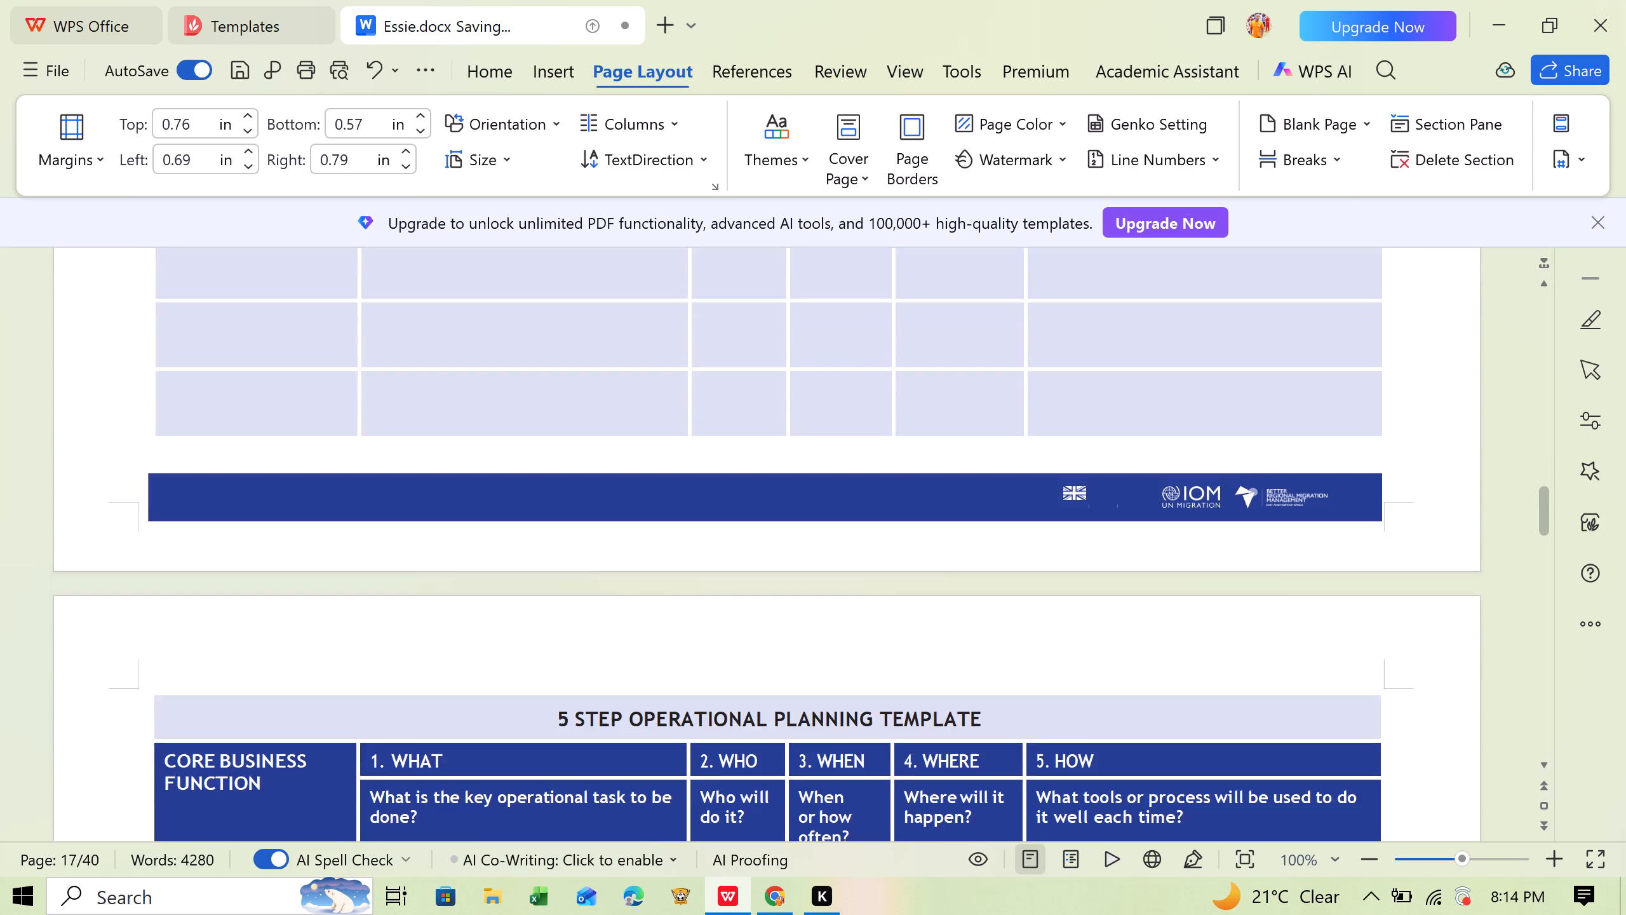
scroll(727, 569, "down", 3)
scroll(727, 569, "up", 15)
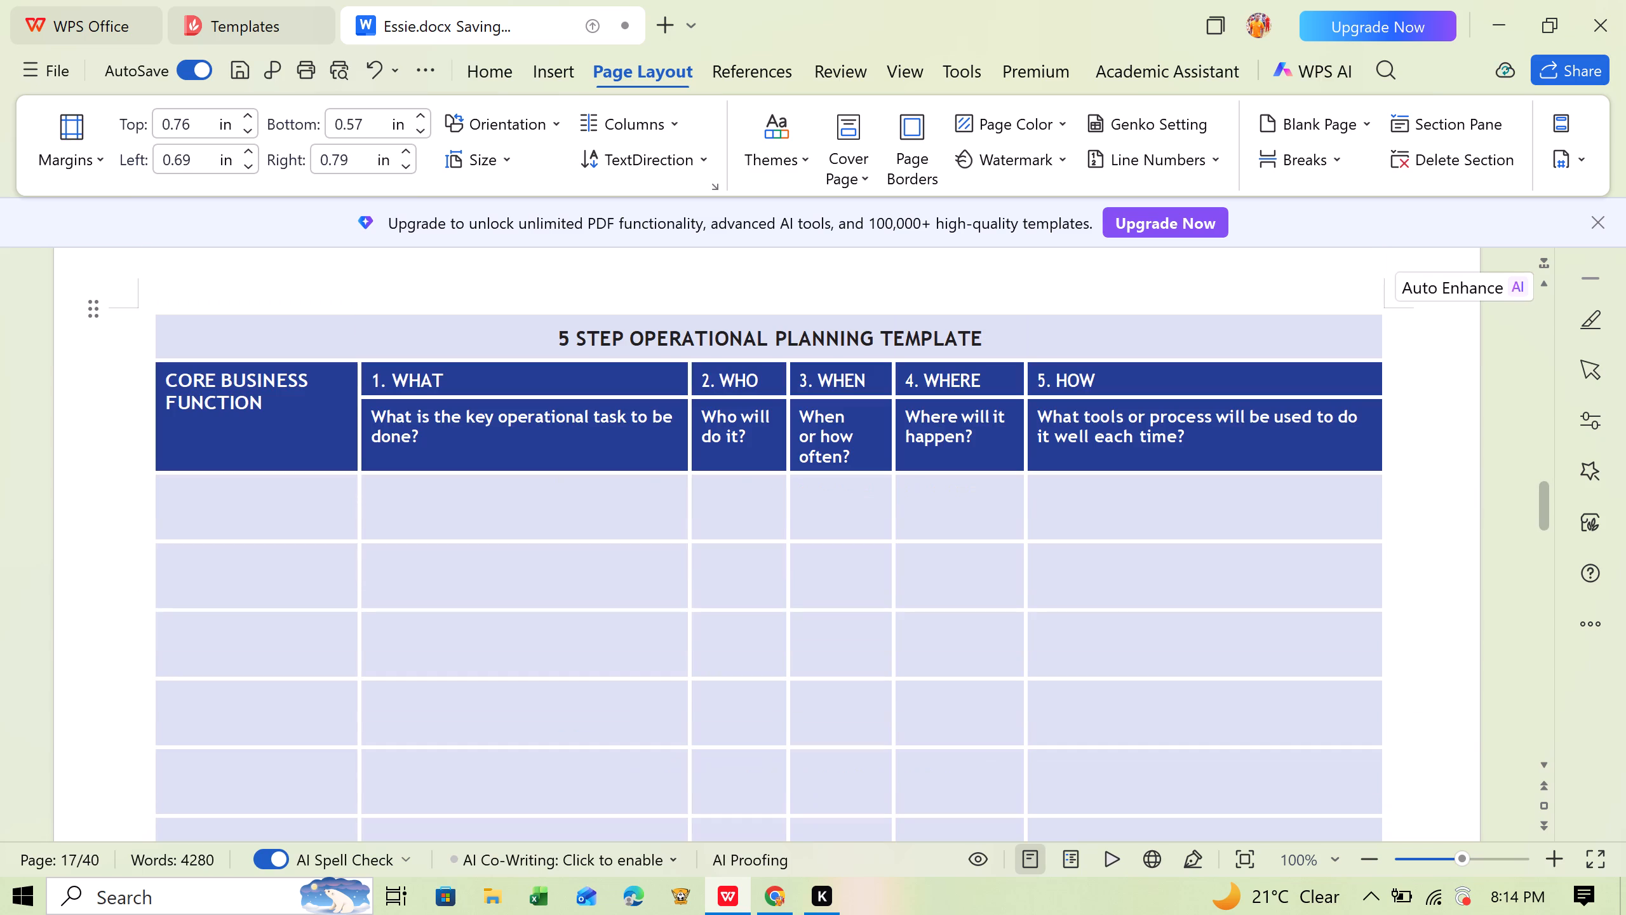
scroll(727, 569, "down", 18)
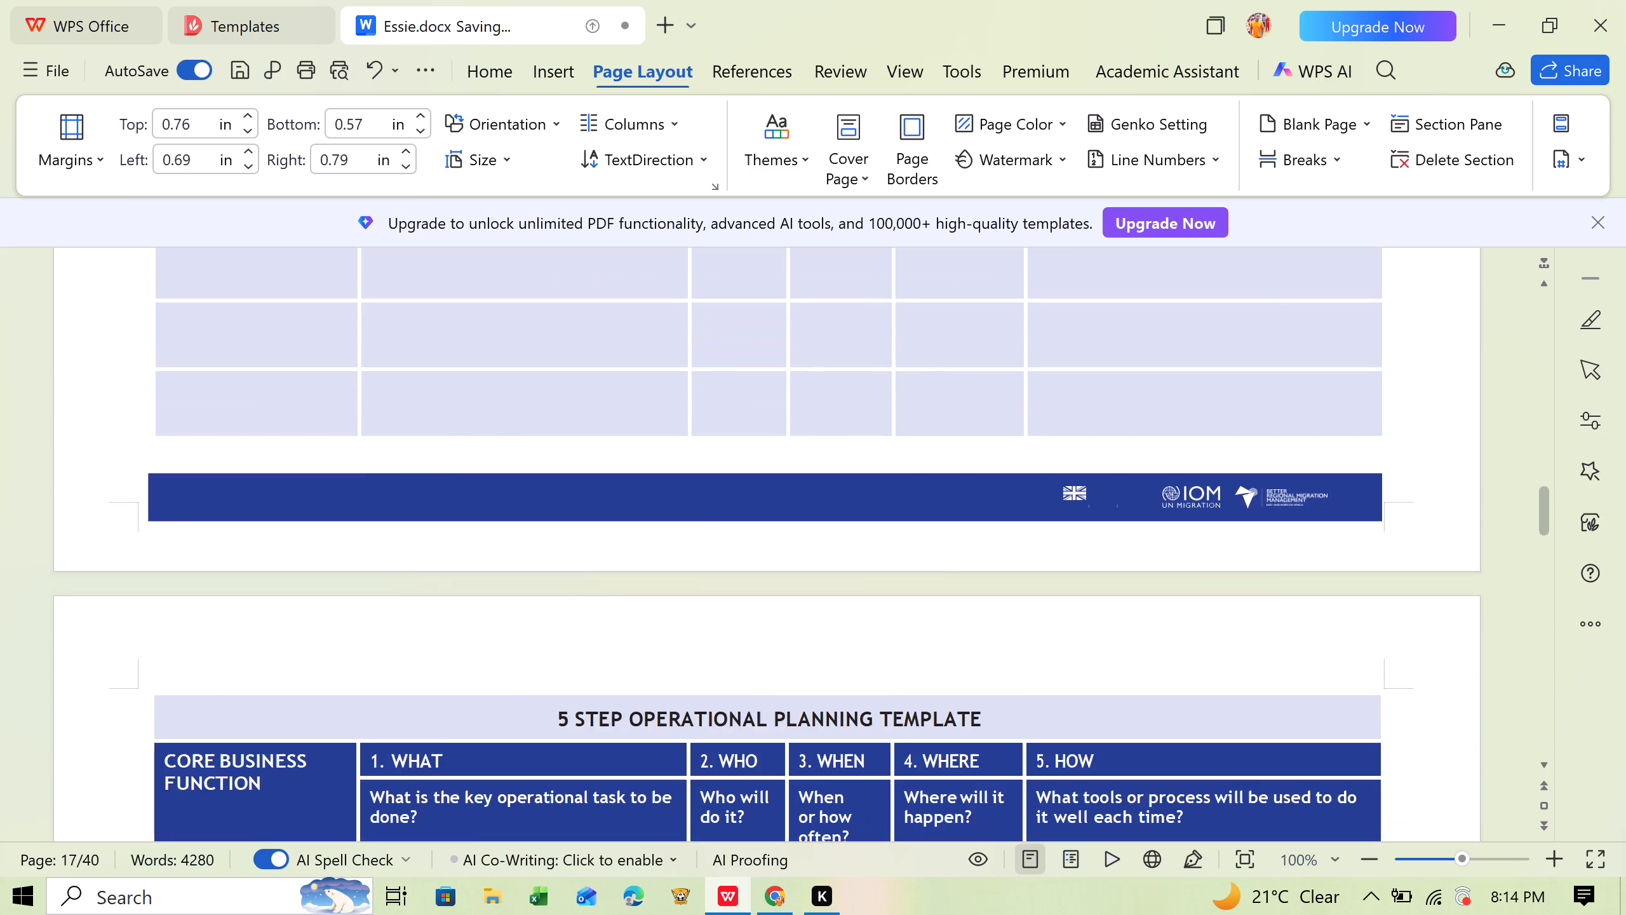
scroll(727, 569, "down", 1)
scroll(727, 569, "up", 3)
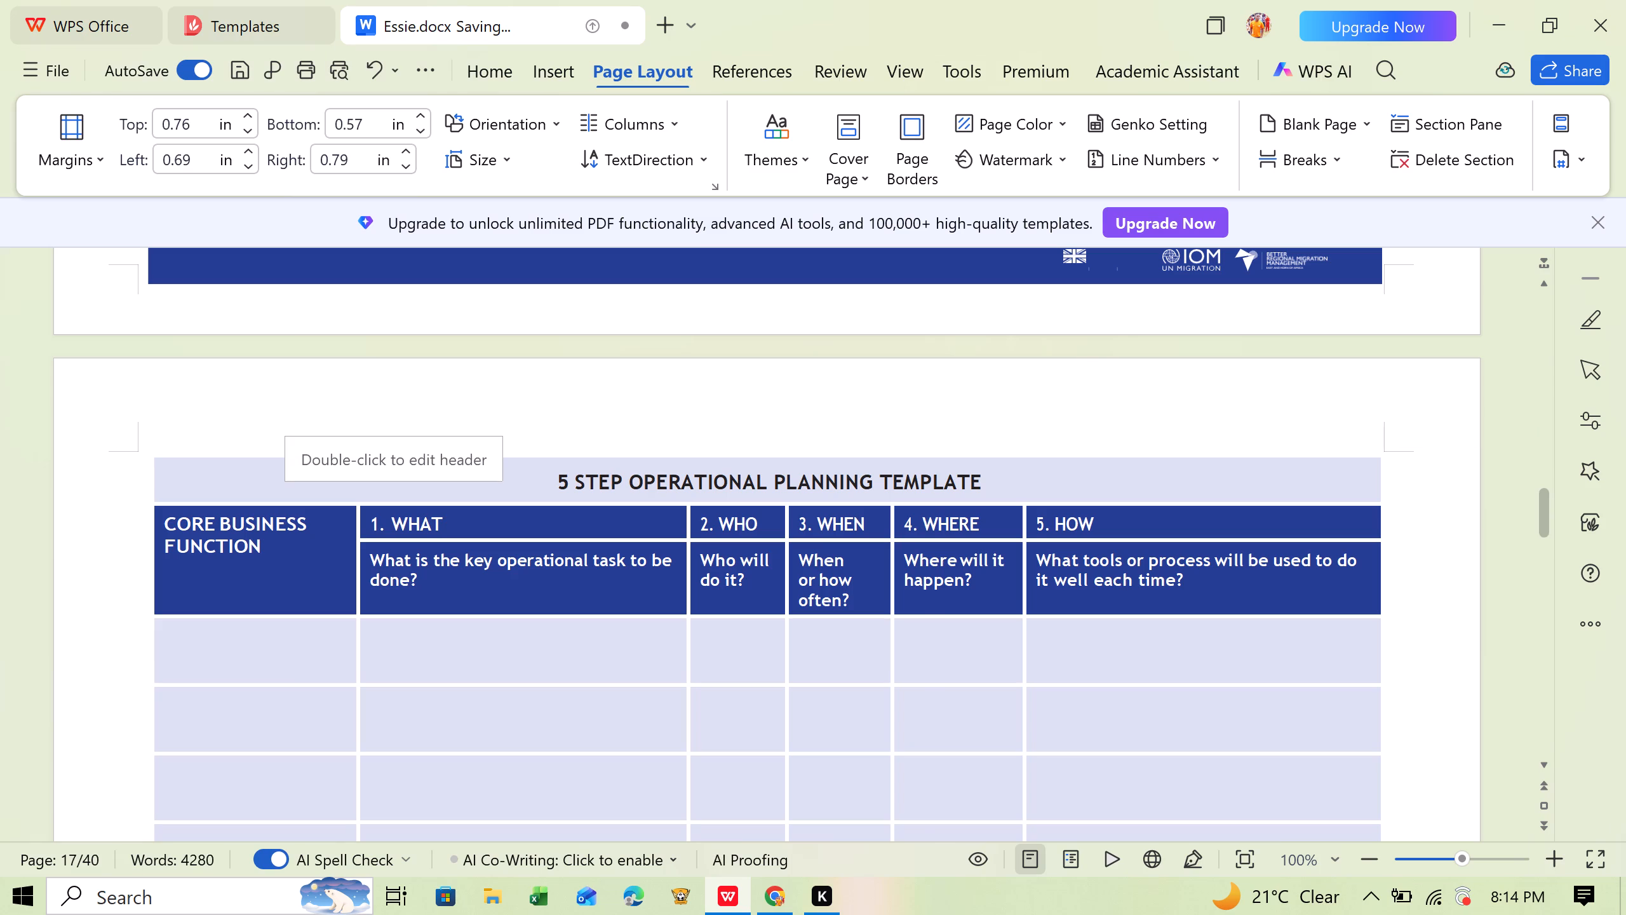
scroll(283, 426, "down", 9)
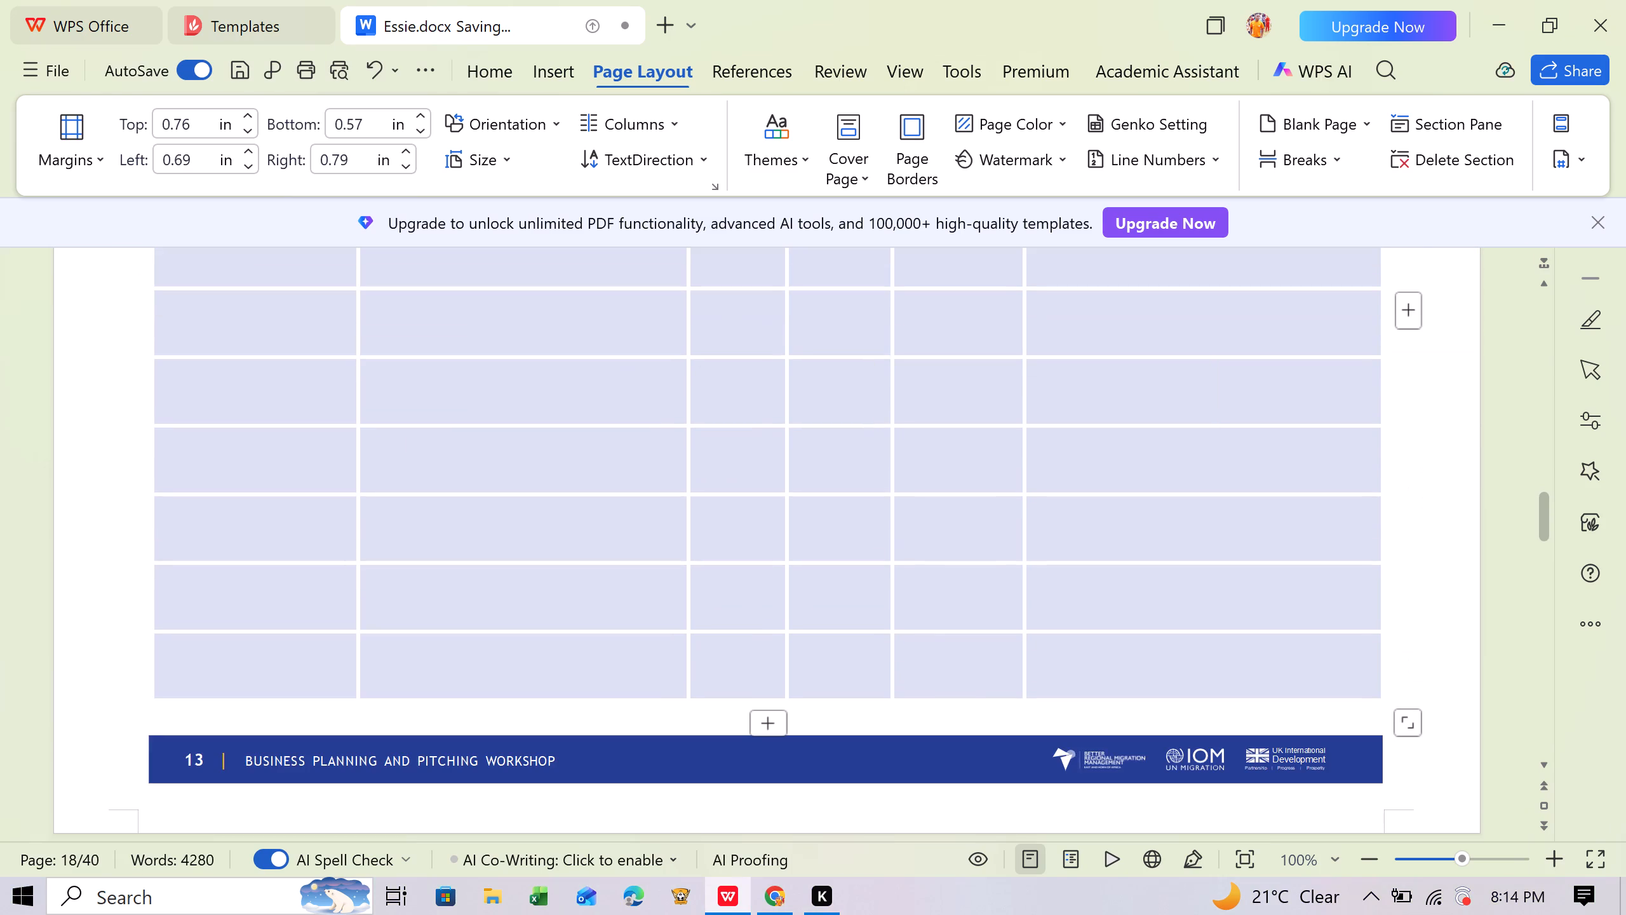
scroll(296, 438, "down", 8)
scroll(296, 438, "up", 4)
scroll(296, 438, "down", 6)
scroll(296, 438, "up", 4)
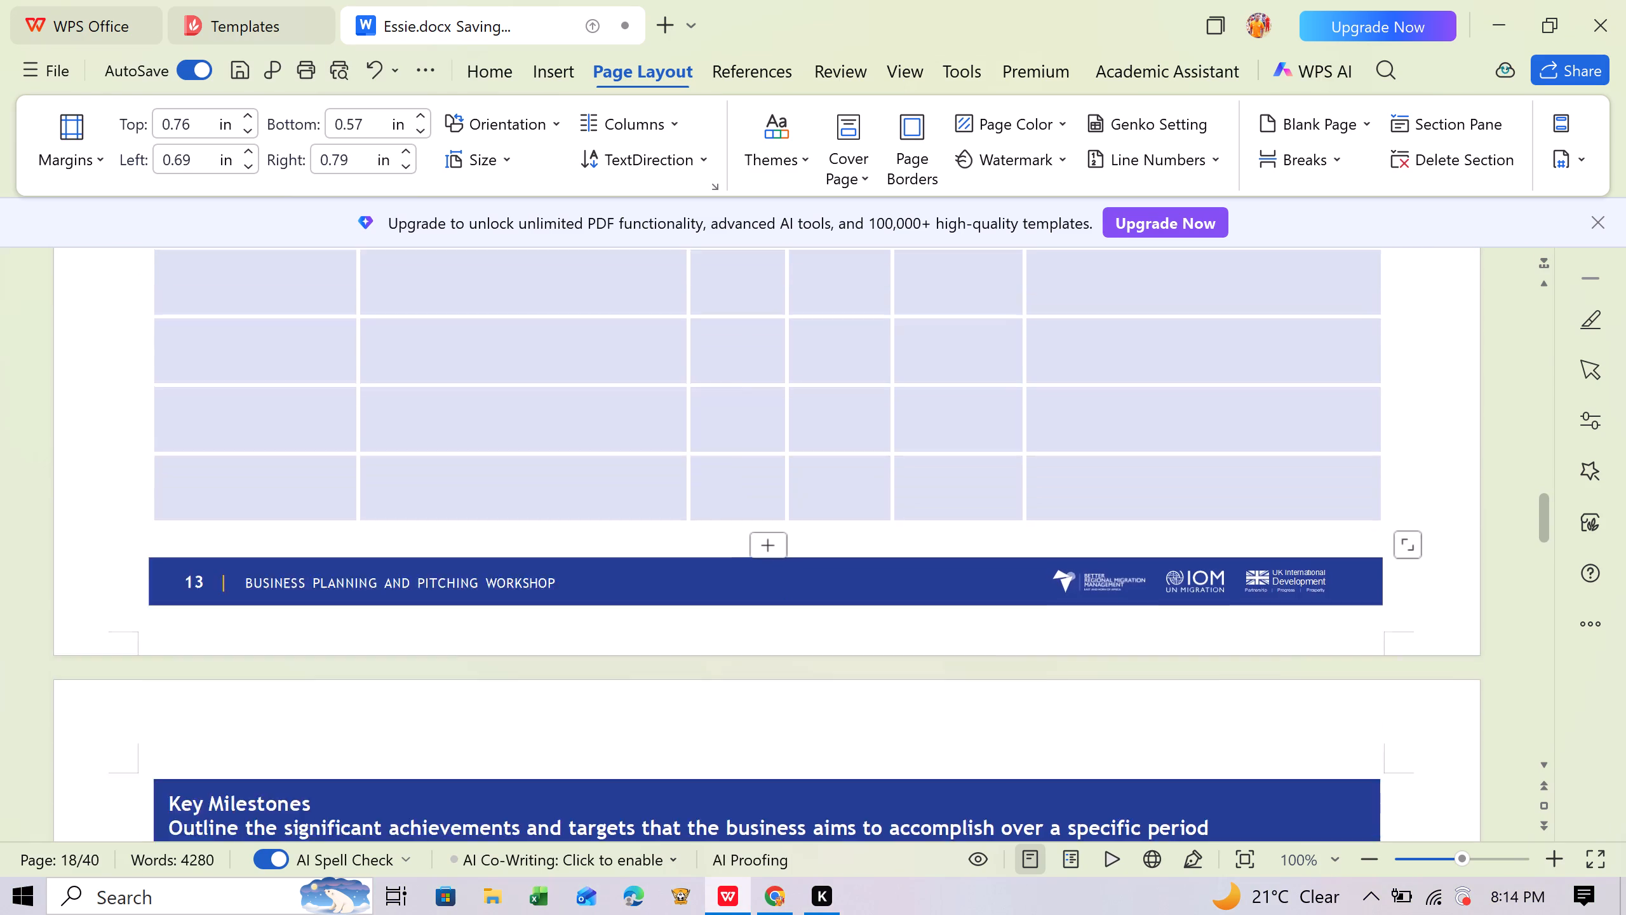
Delete the section containing the duplicate 5 Step Operational Planning Template table directly before Key Milestones.
scroll(296, 438, "up", 14)
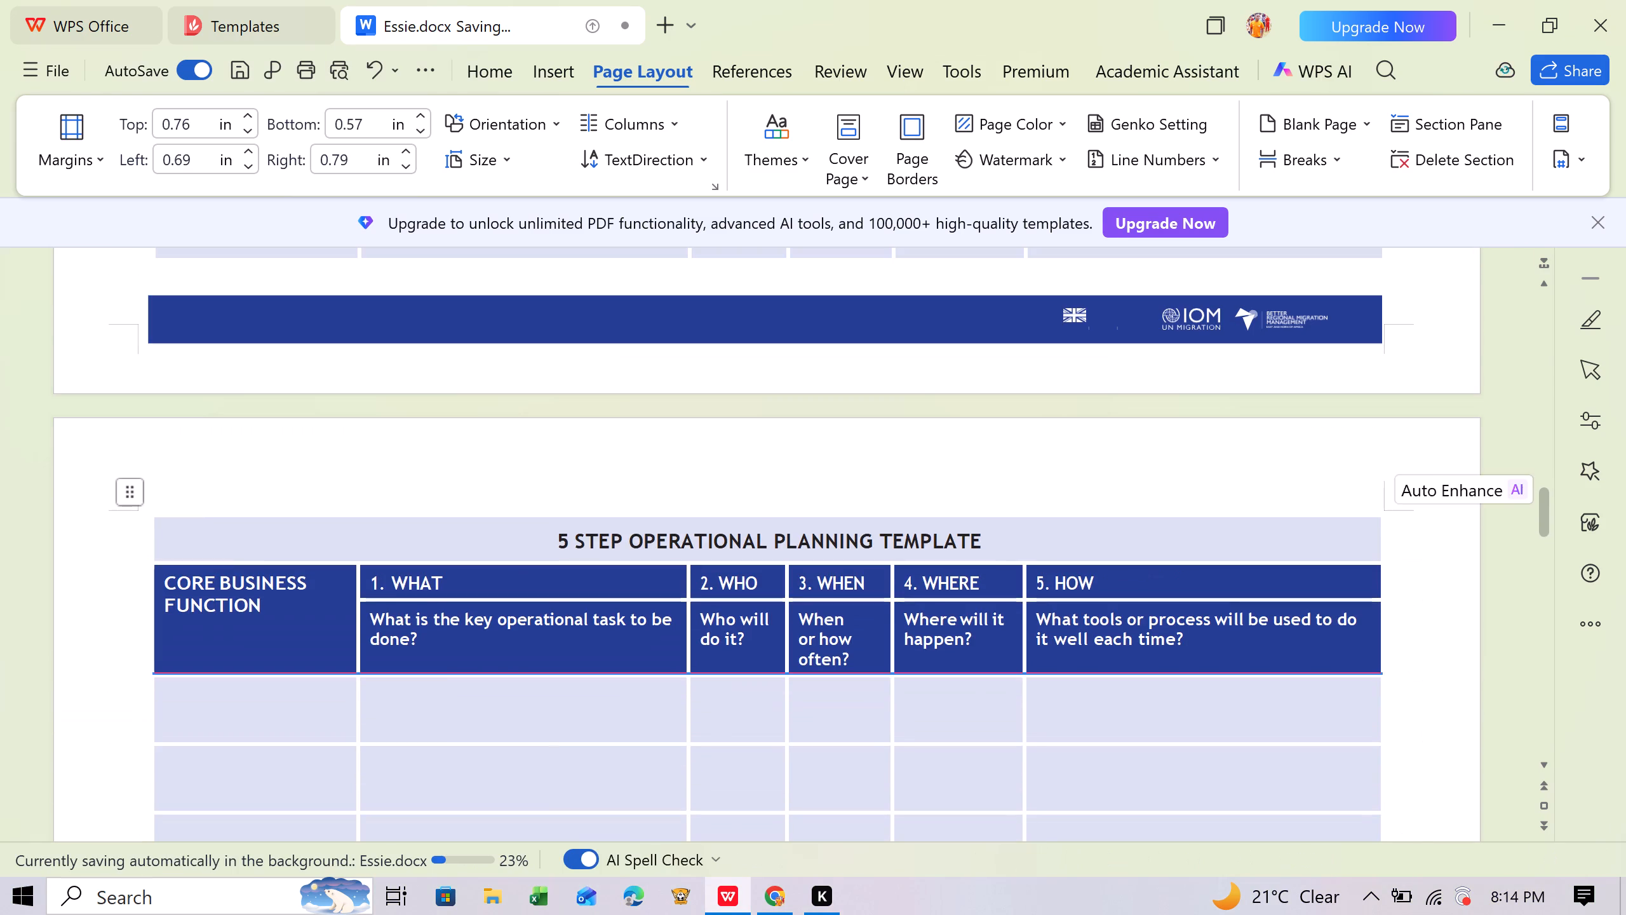
left_click(251, 468)
left_click(1436, 147)
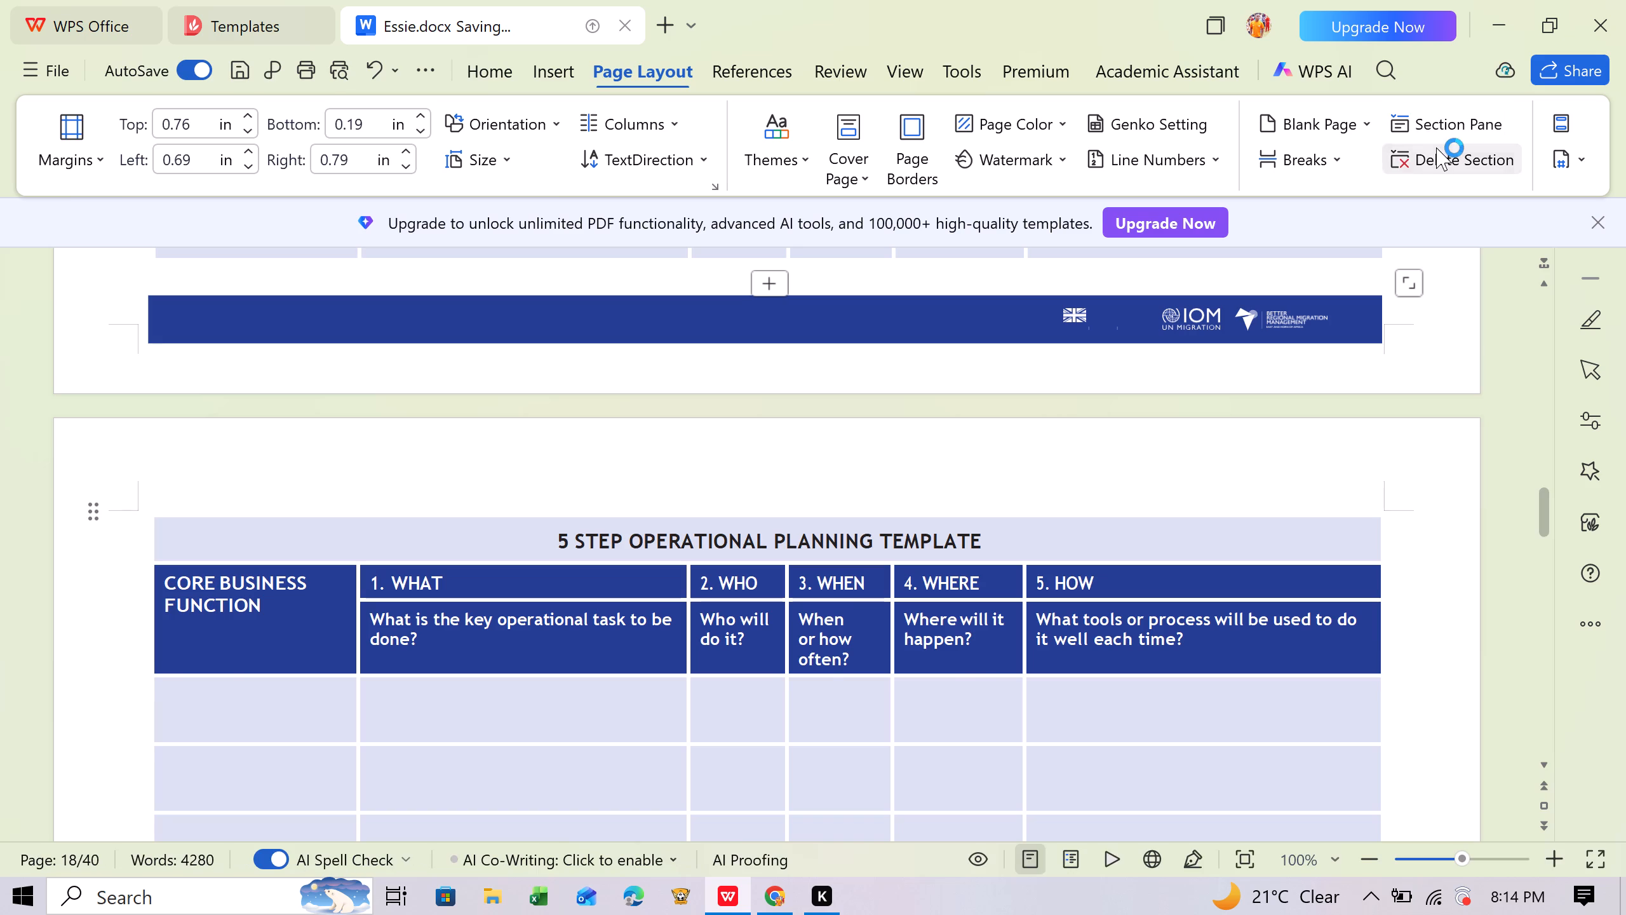
scroll(229, 585, "down", 8)
scroll(229, 585, "up", 9)
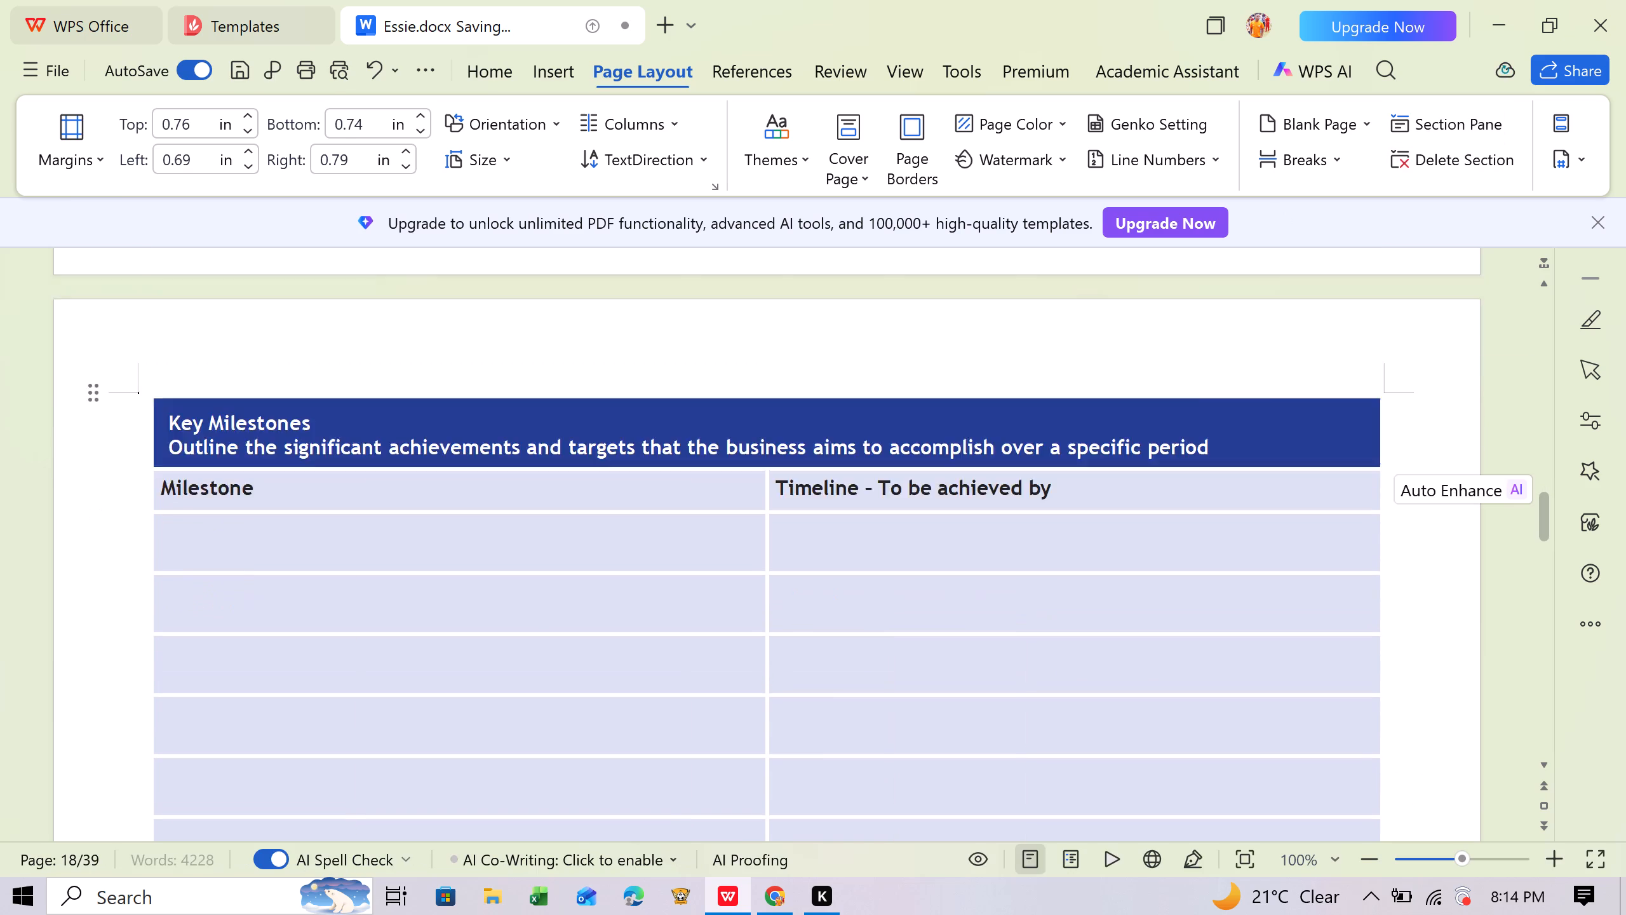
scroll(229, 585, "up", 20)
scroll(229, 585, "up", 6)
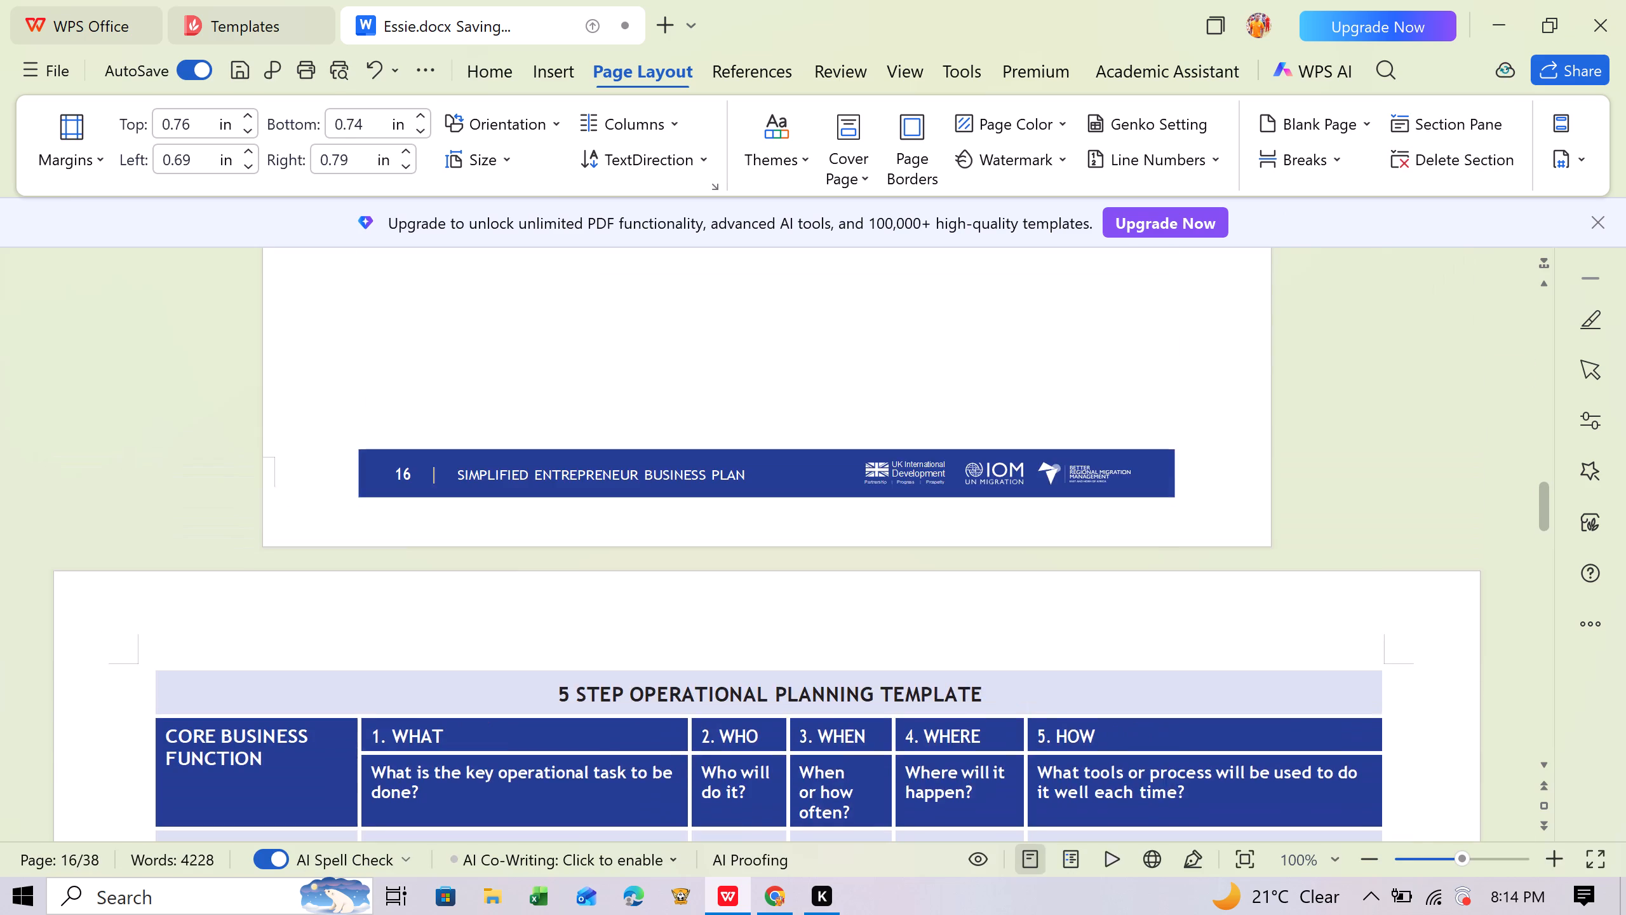
scroll(297, 637, "down", 6)
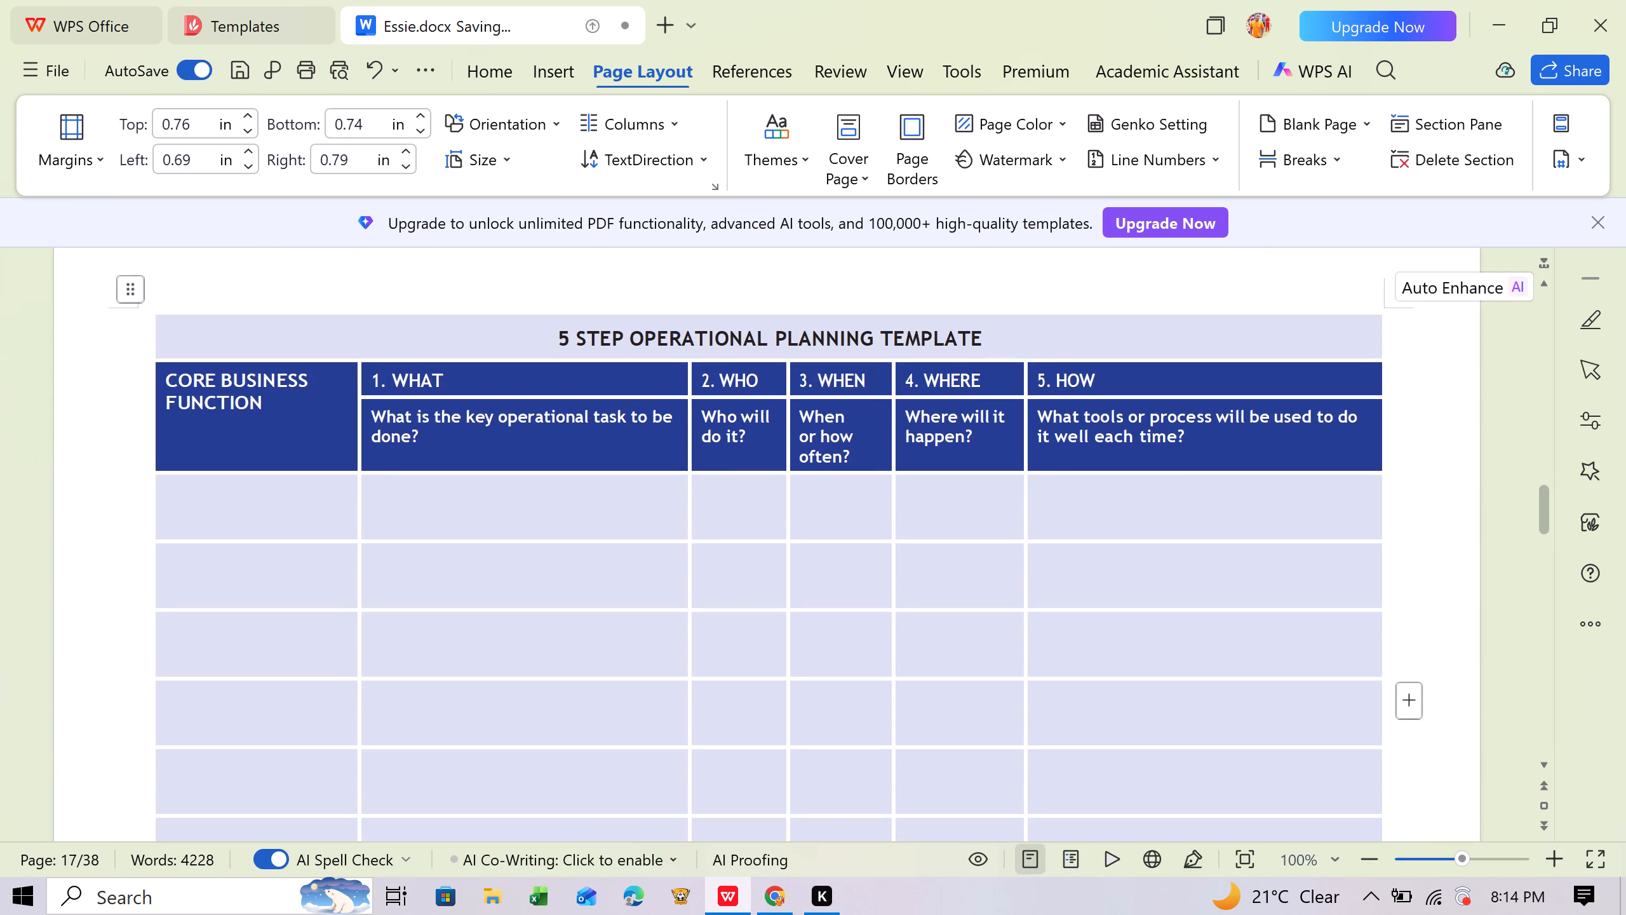
left_click_drag(194, 347, 720, 832)
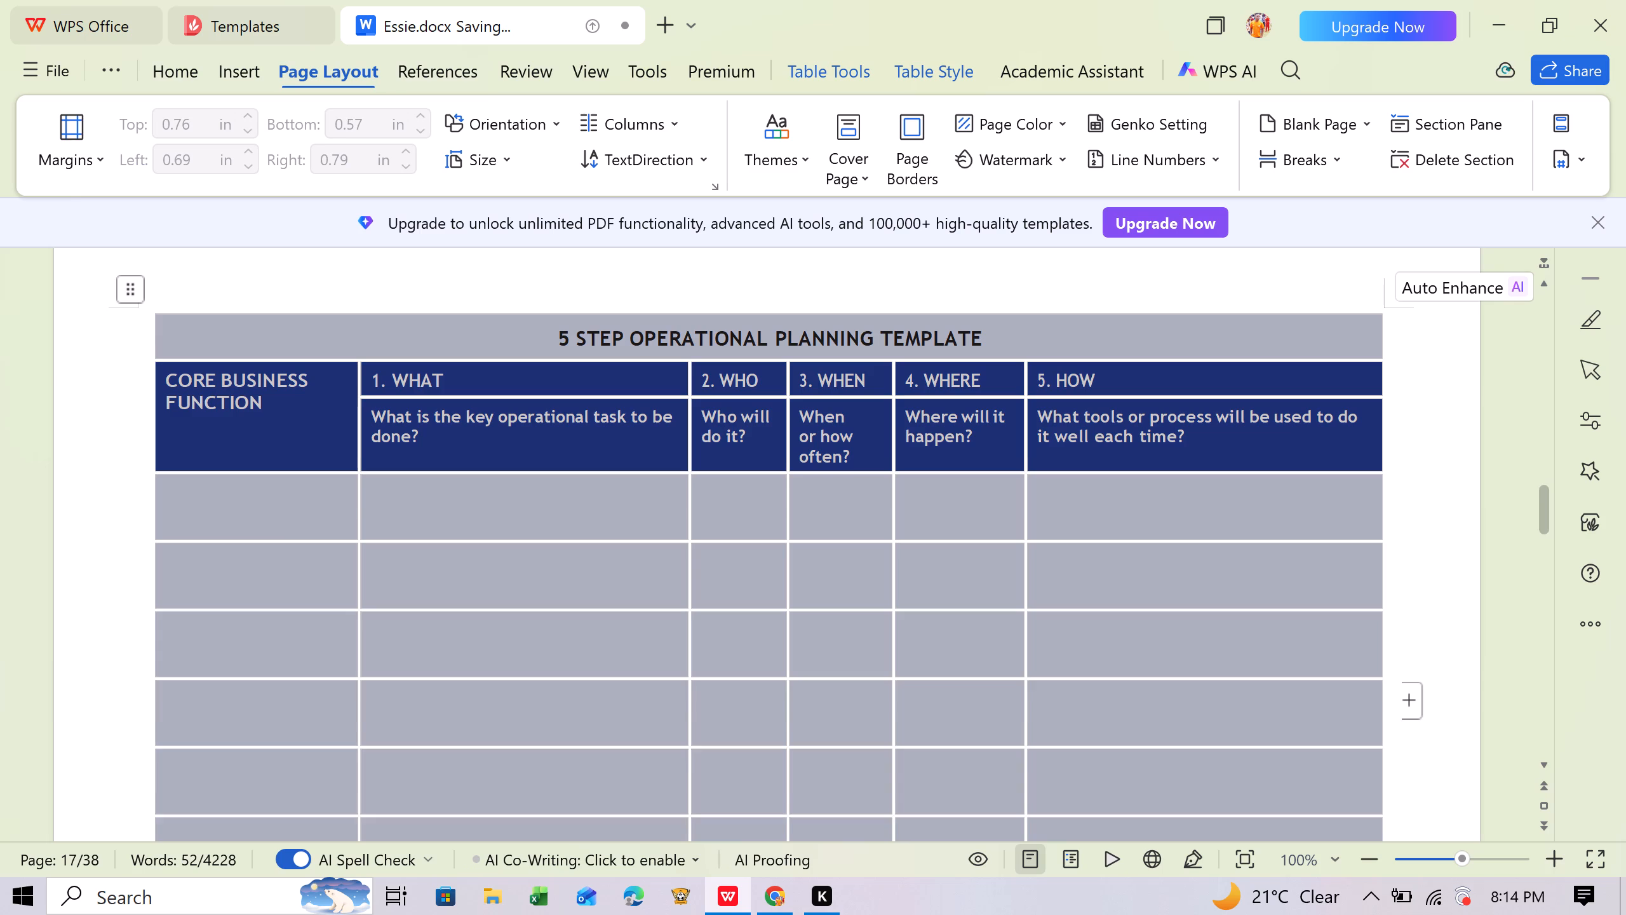
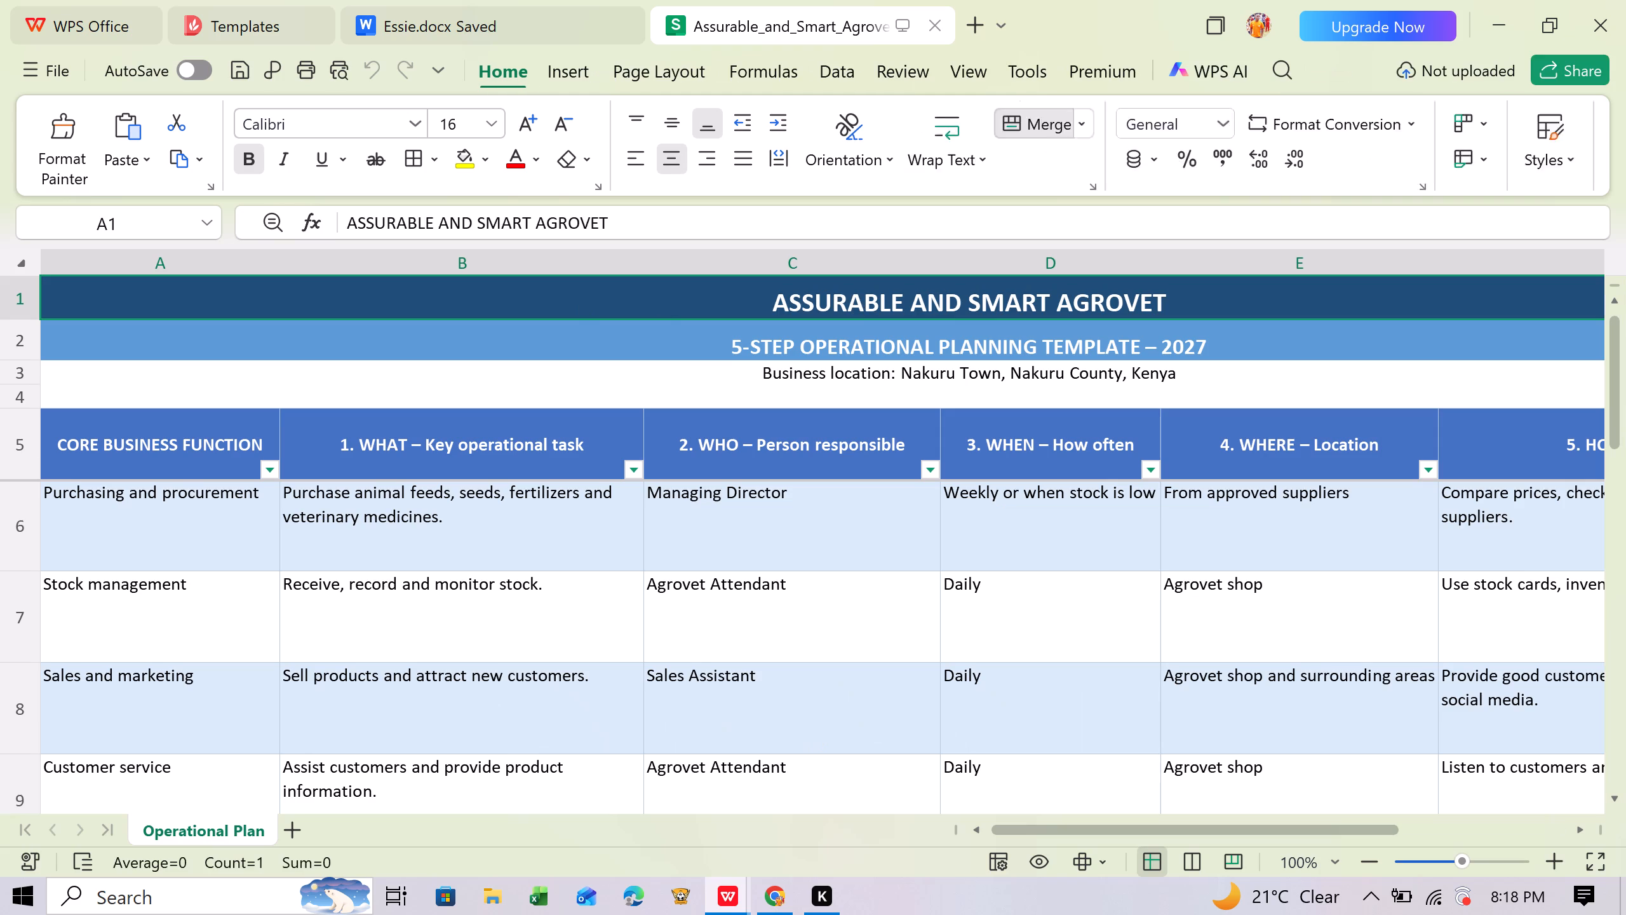
Look through the Operational Plan sheet, checking all its columns and its rows from purchasing and procurement onward.
scroll(517, 521, "down", 3)
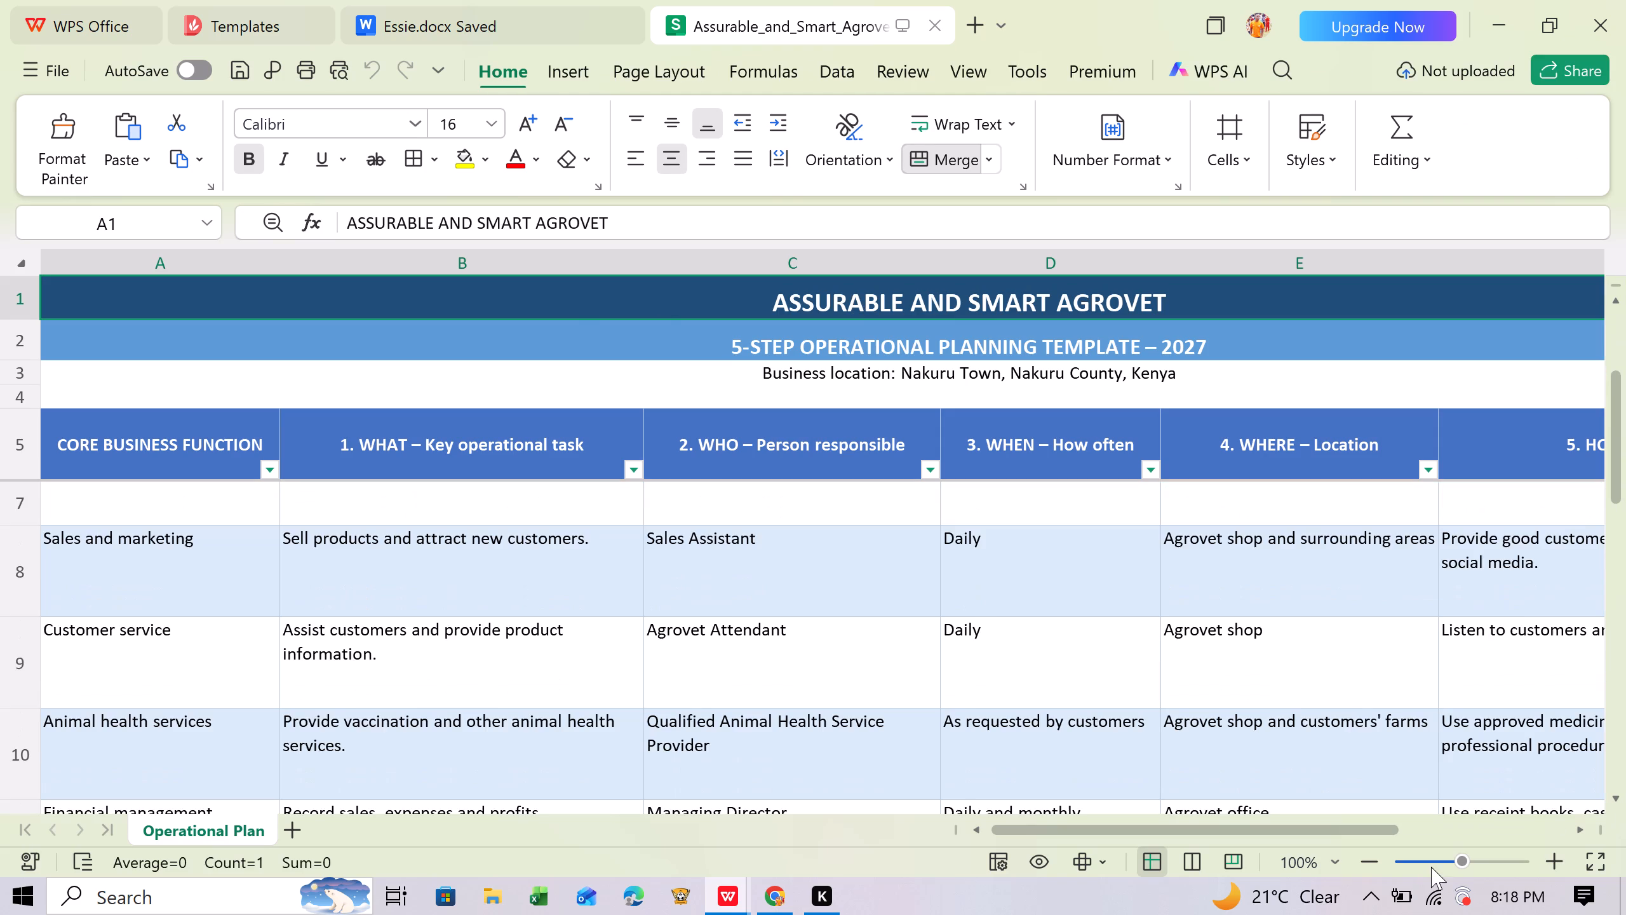
left_click(1429, 864)
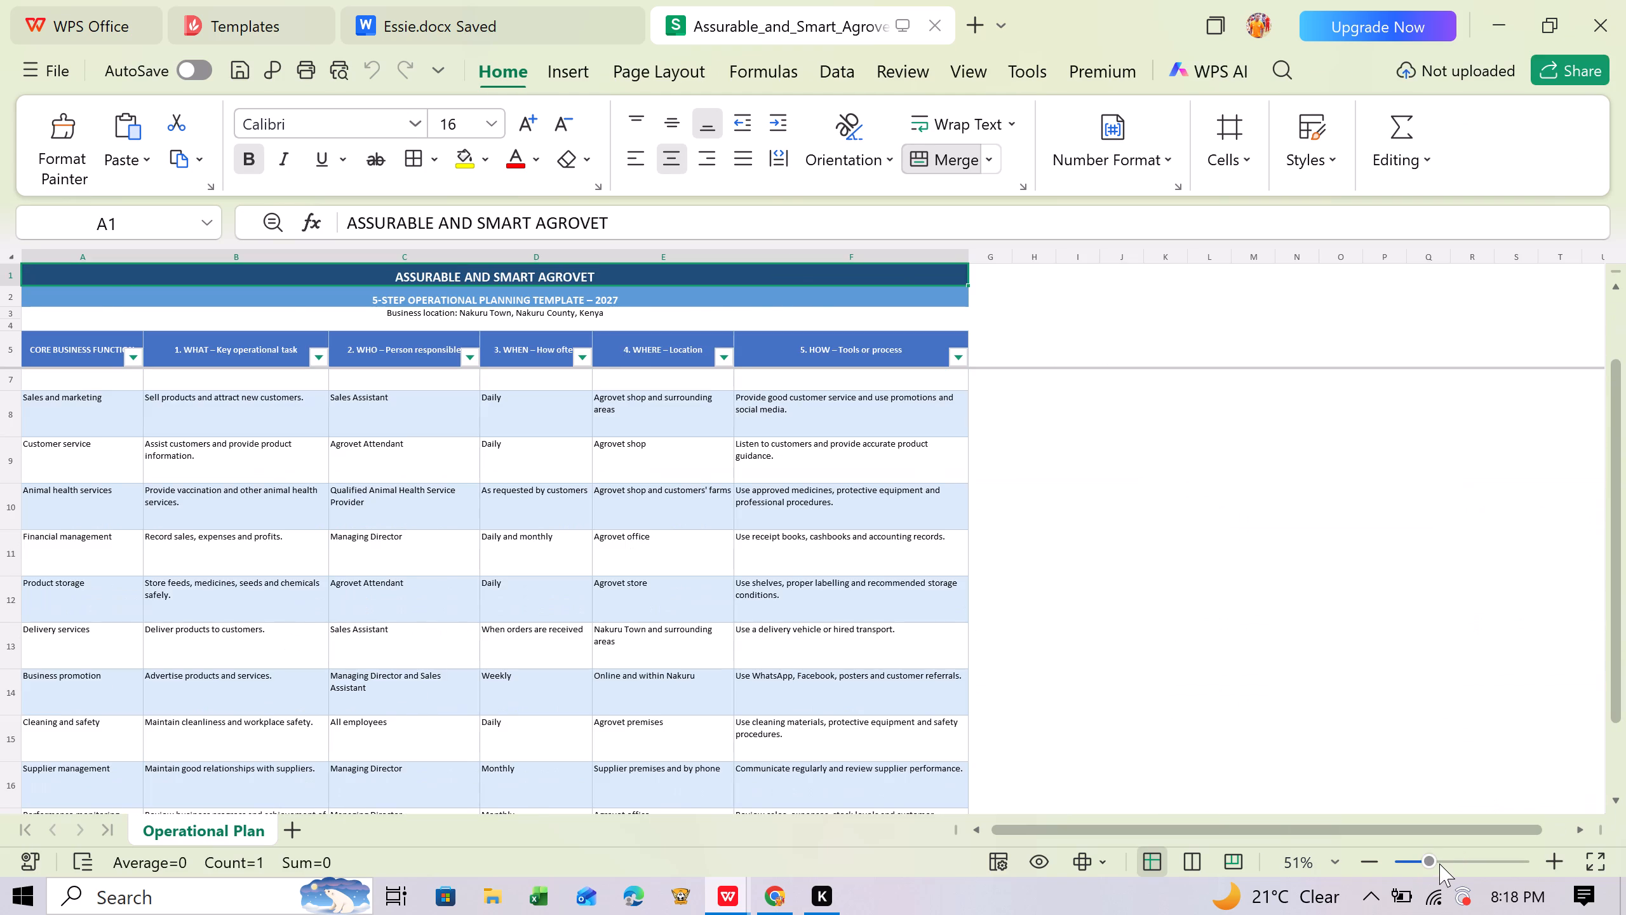
left_click(1442, 862)
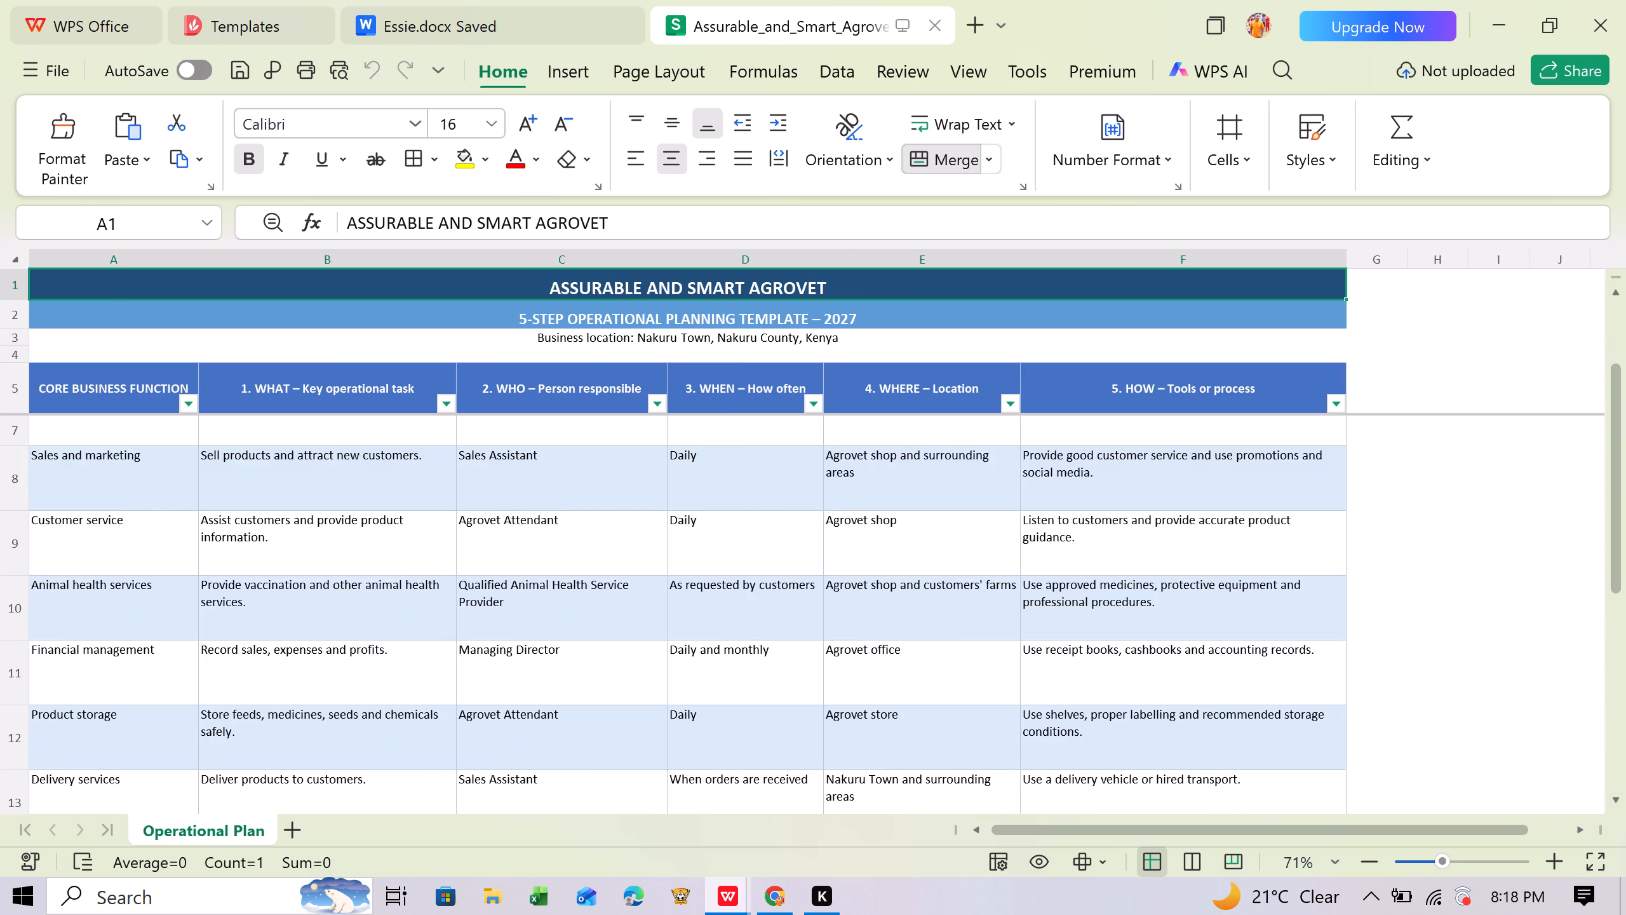
scroll(783, 511, "down", 2)
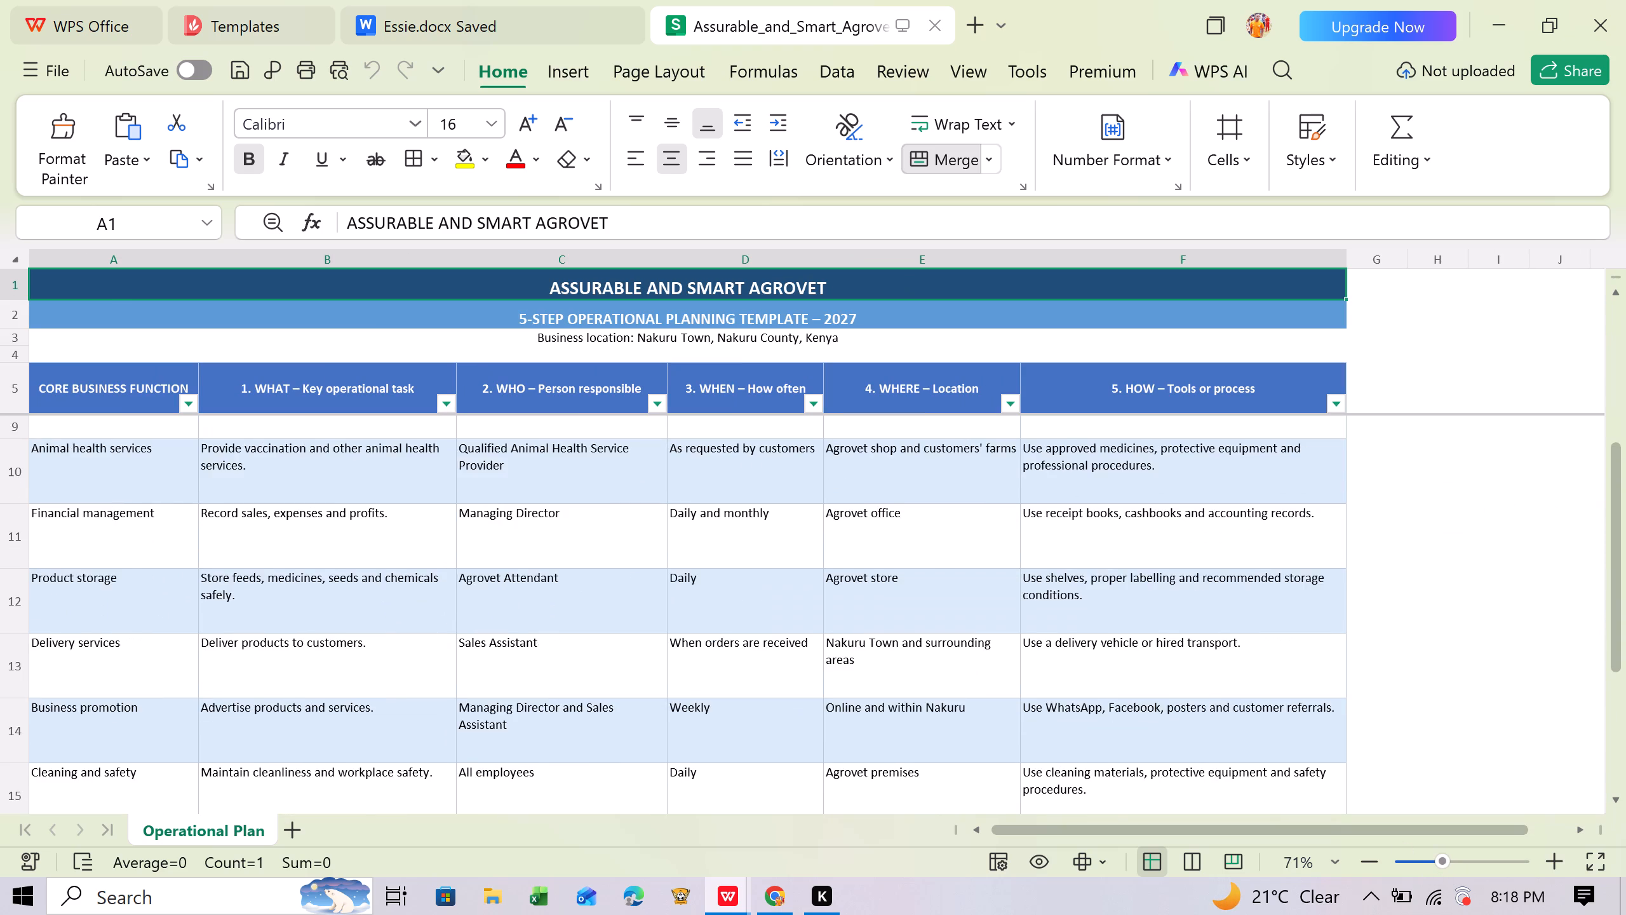
scroll(783, 511, "down", 4)
scroll(783, 511, "up", 9)
scroll(783, 511, "down", 1)
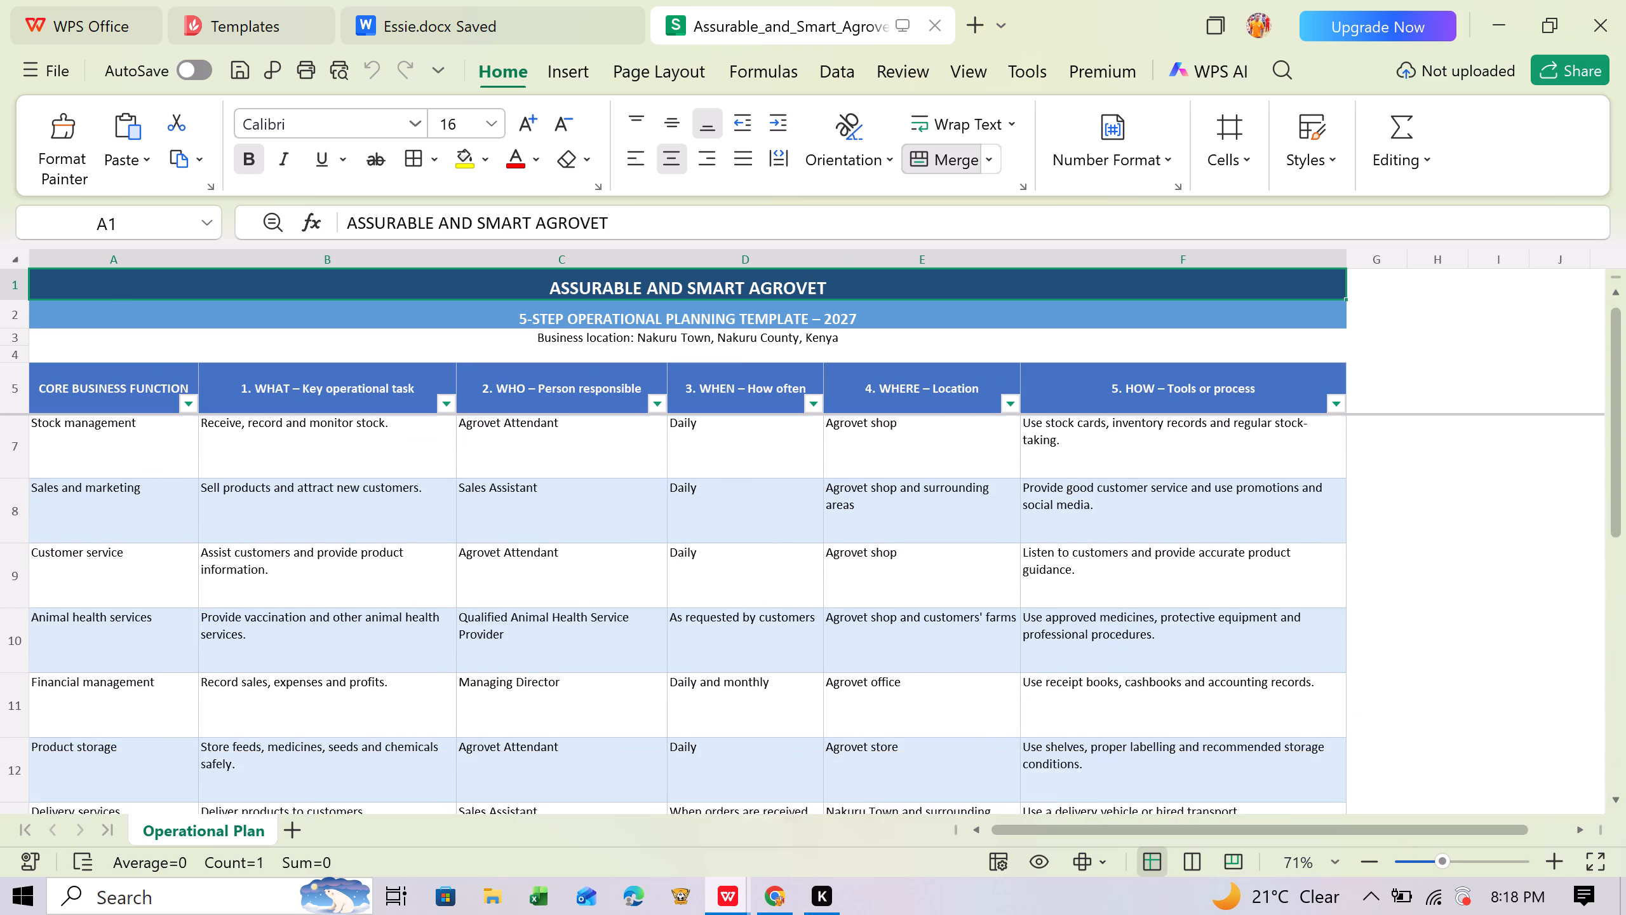
scroll(783, 511, "down", 3)
scroll(783, 511, "up", 4)
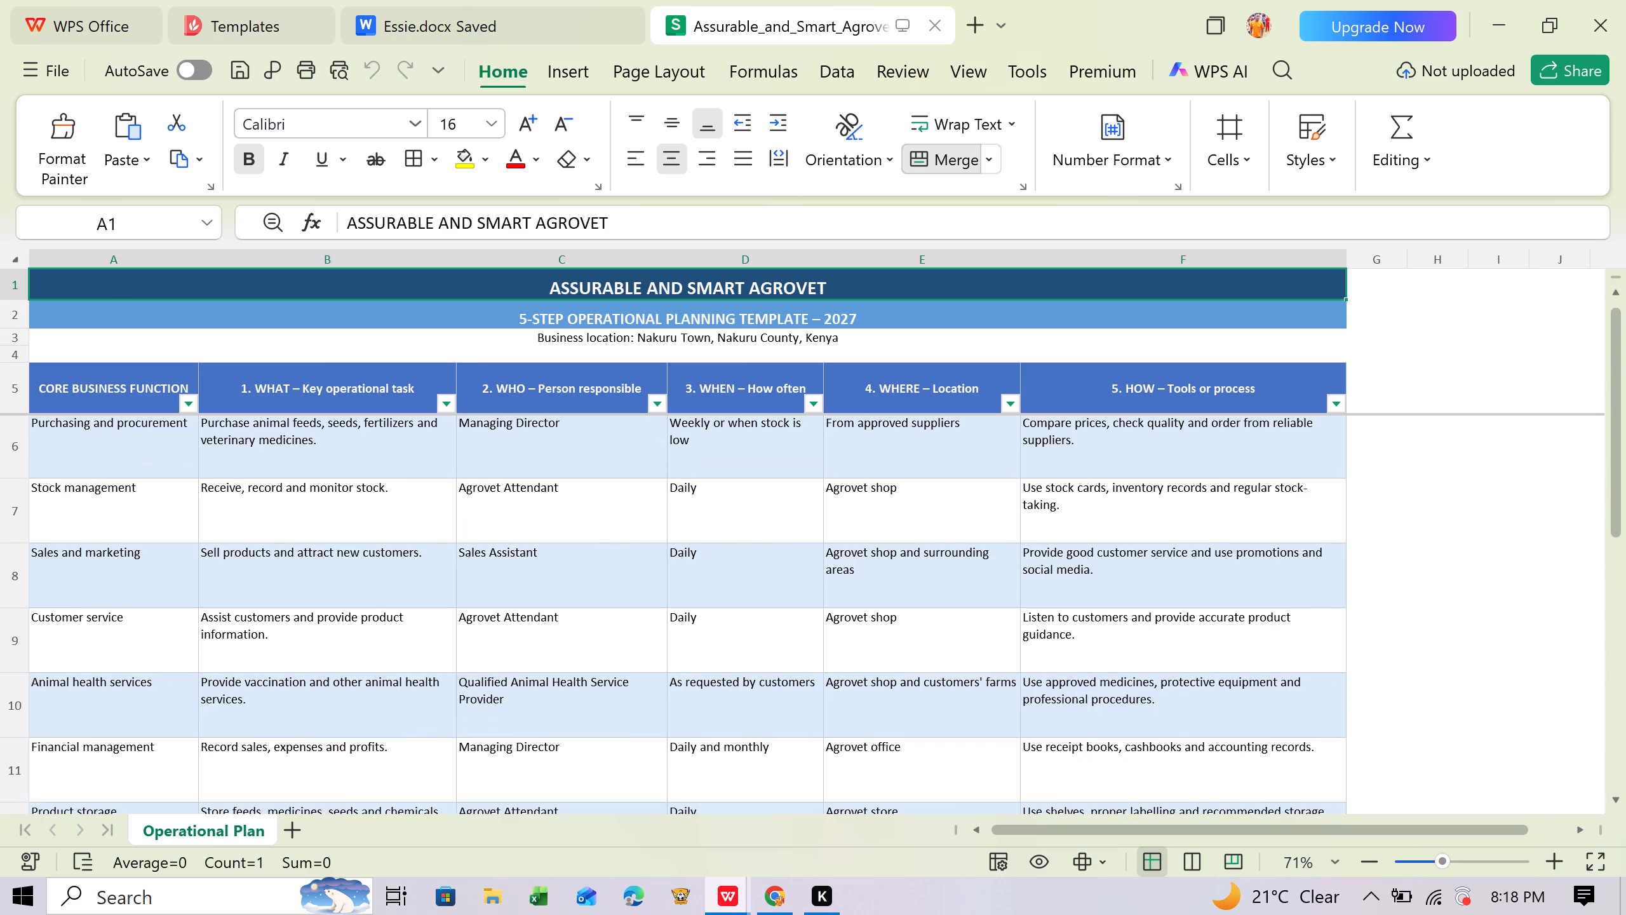
scroll(783, 511, "up", 3)
scroll(783, 511, "down", 2)
scroll(783, 511, "up", 5)
Copy the operational plan's data rows, from Purchasing and procurement to Performance monitoring, across all six columns.
left_click_drag(126, 442, 992, 721)
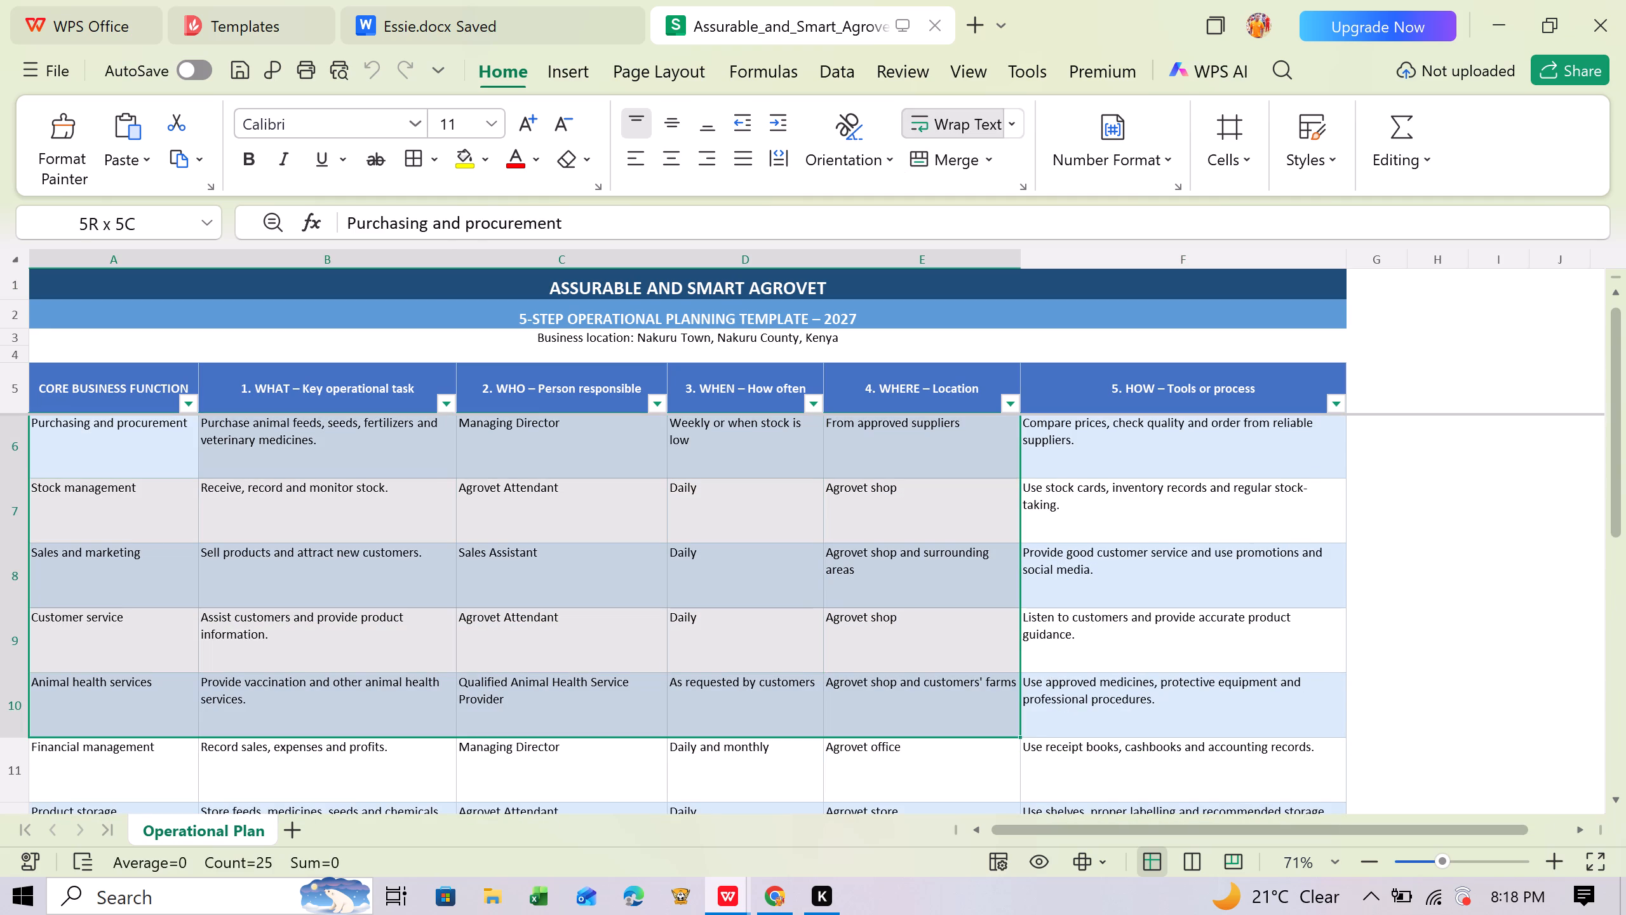
left_click_drag(992, 721, 1155, 813)
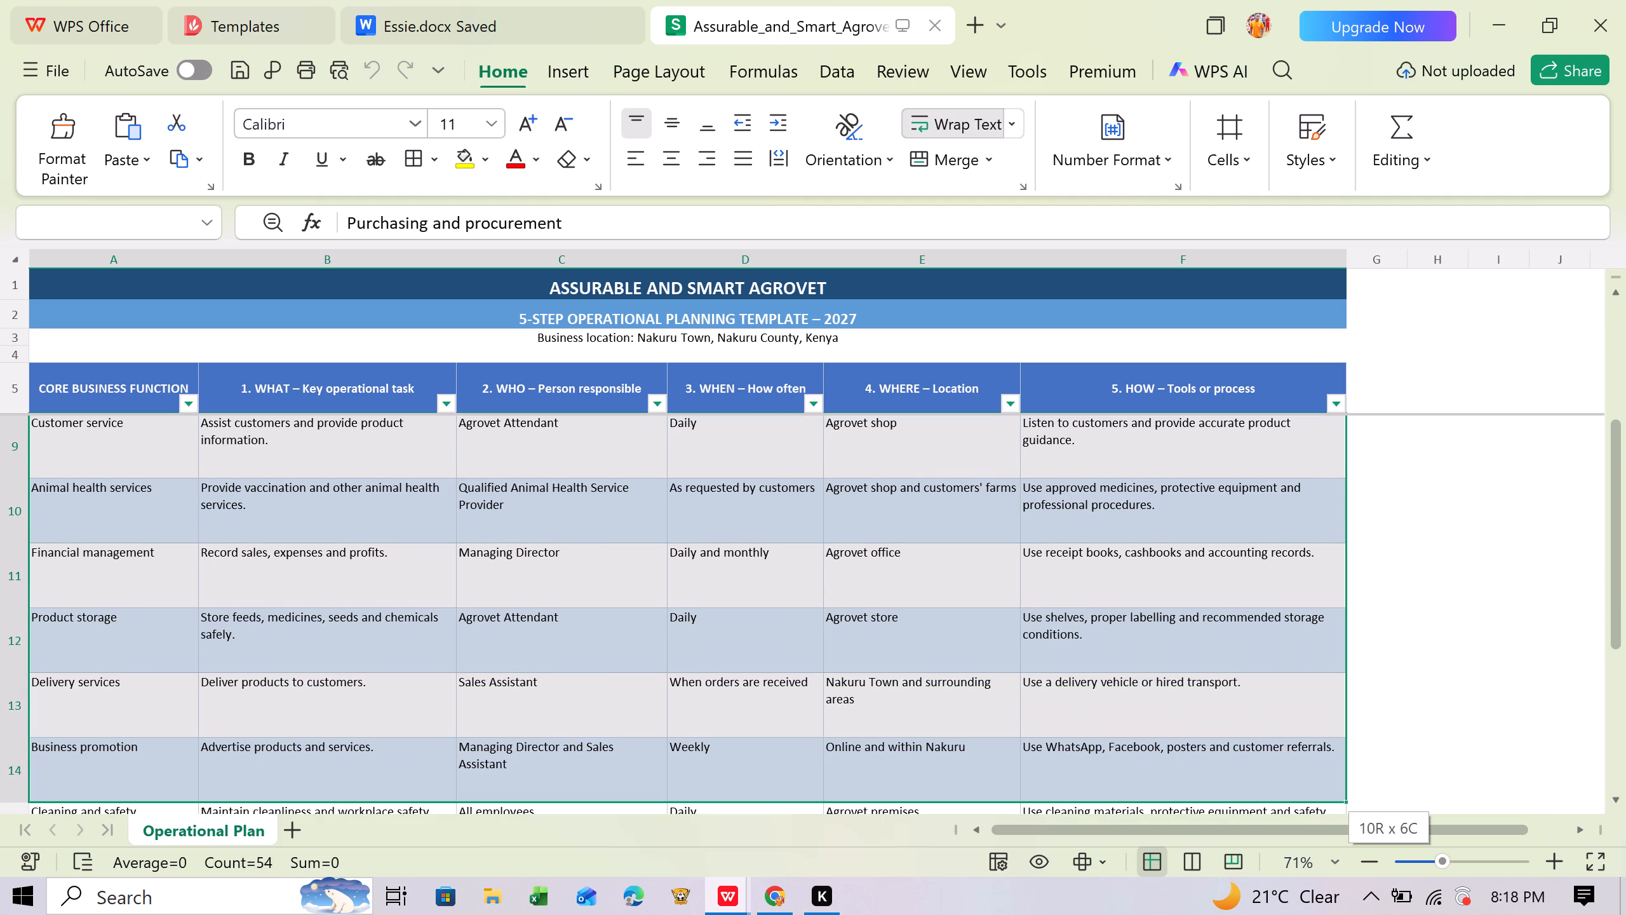
left_click_drag(1155, 813, 1153, 840)
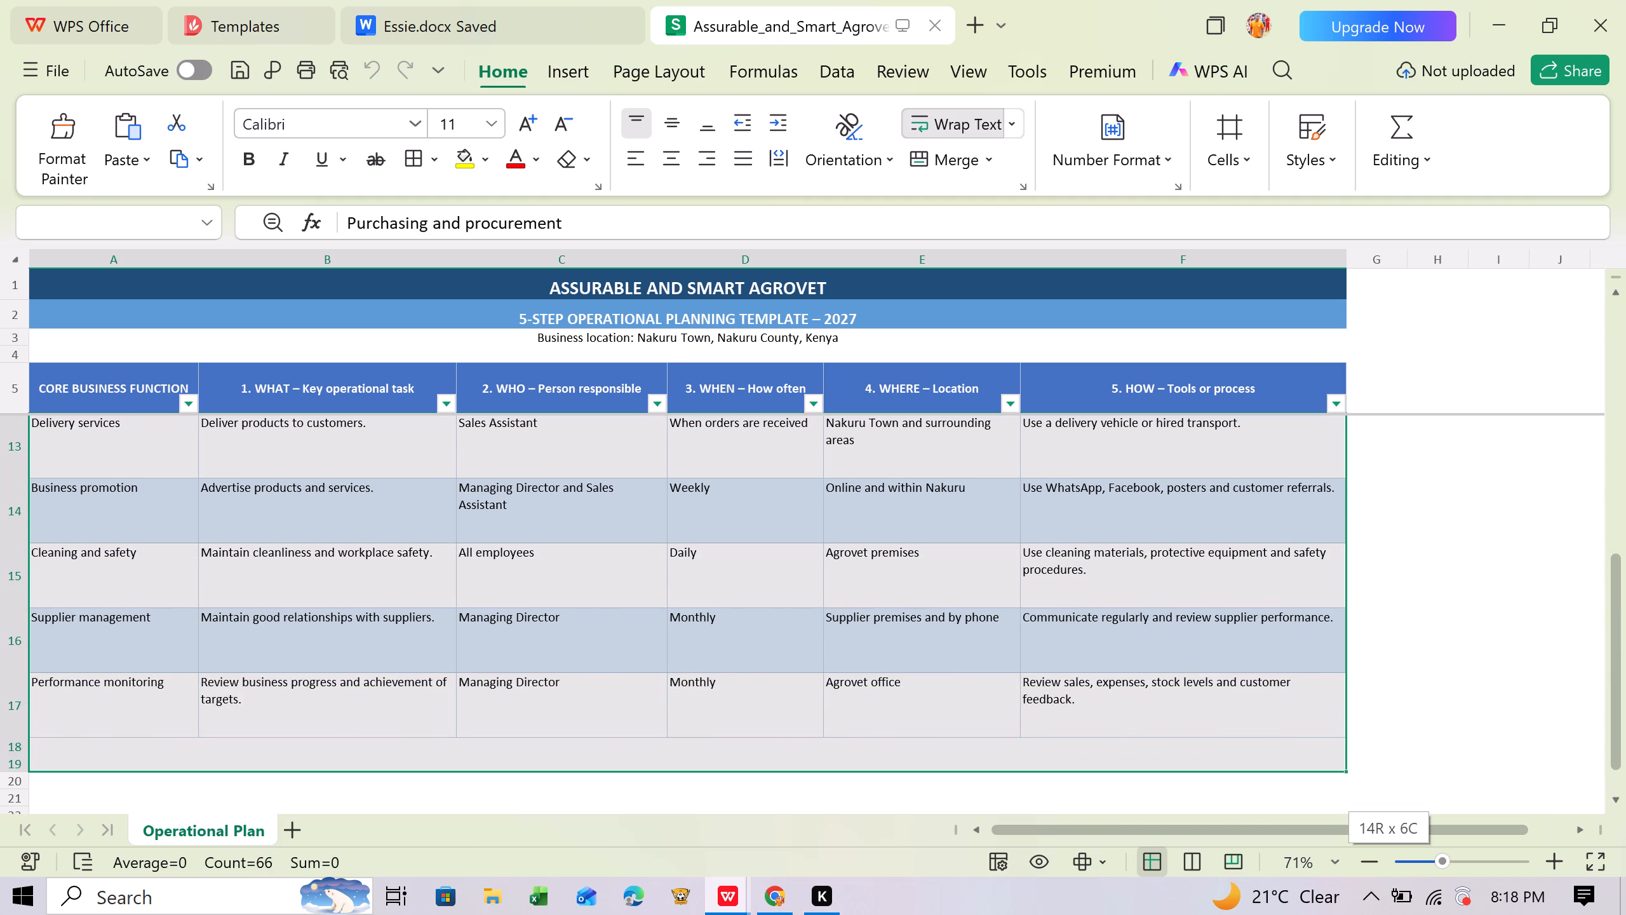
left_click_drag(1153, 840, 1134, 640)
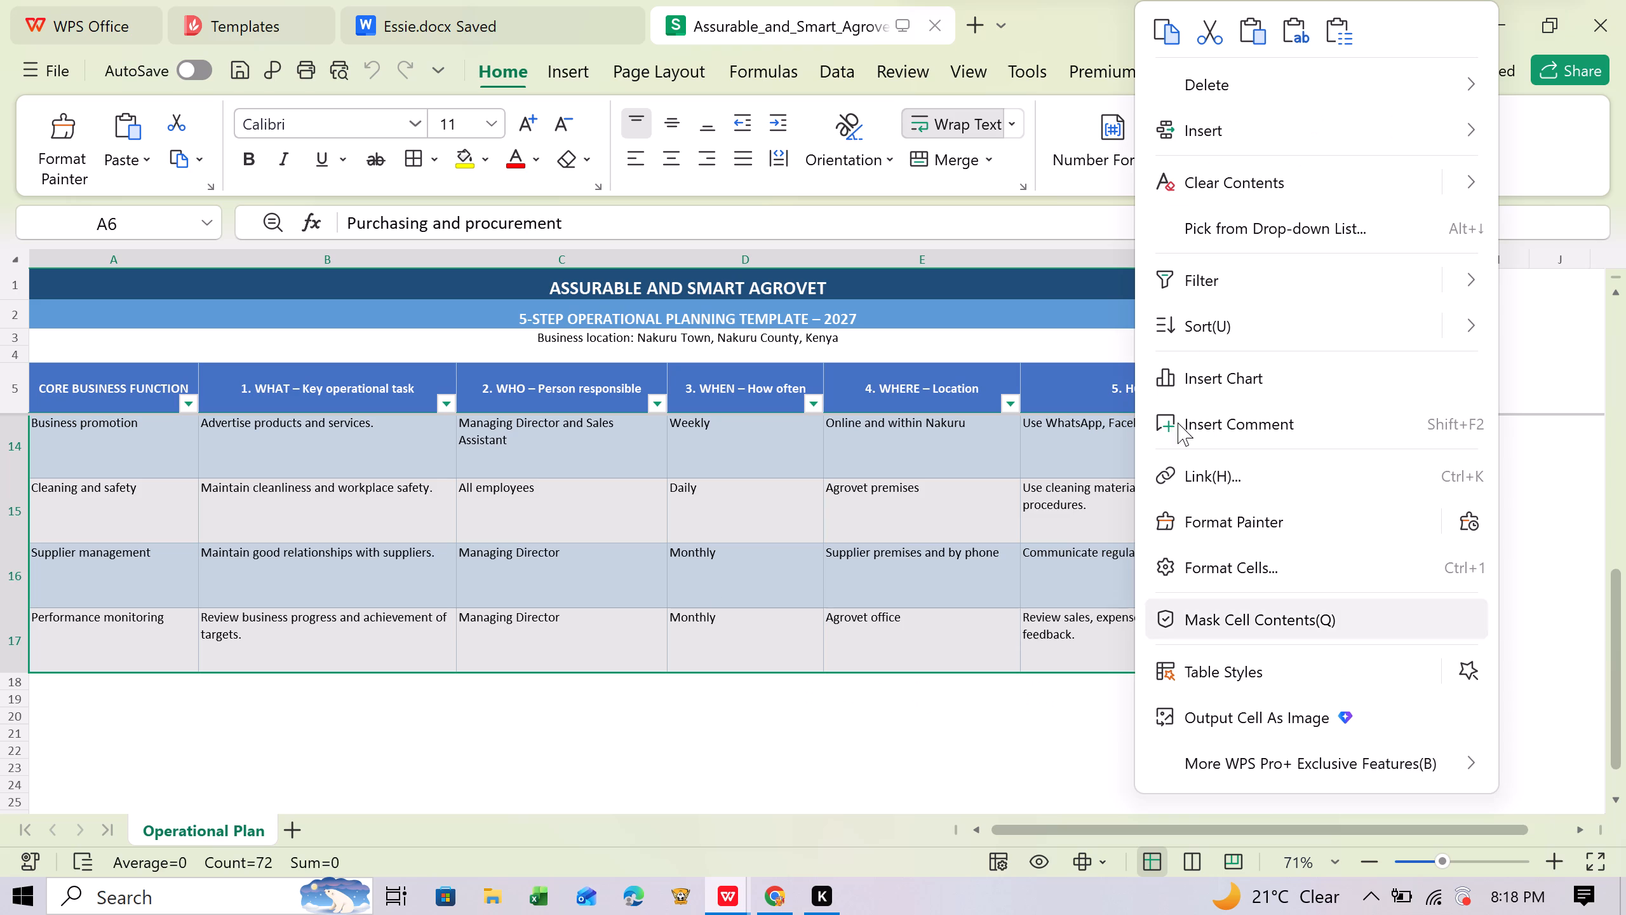
left_click(1163, 46)
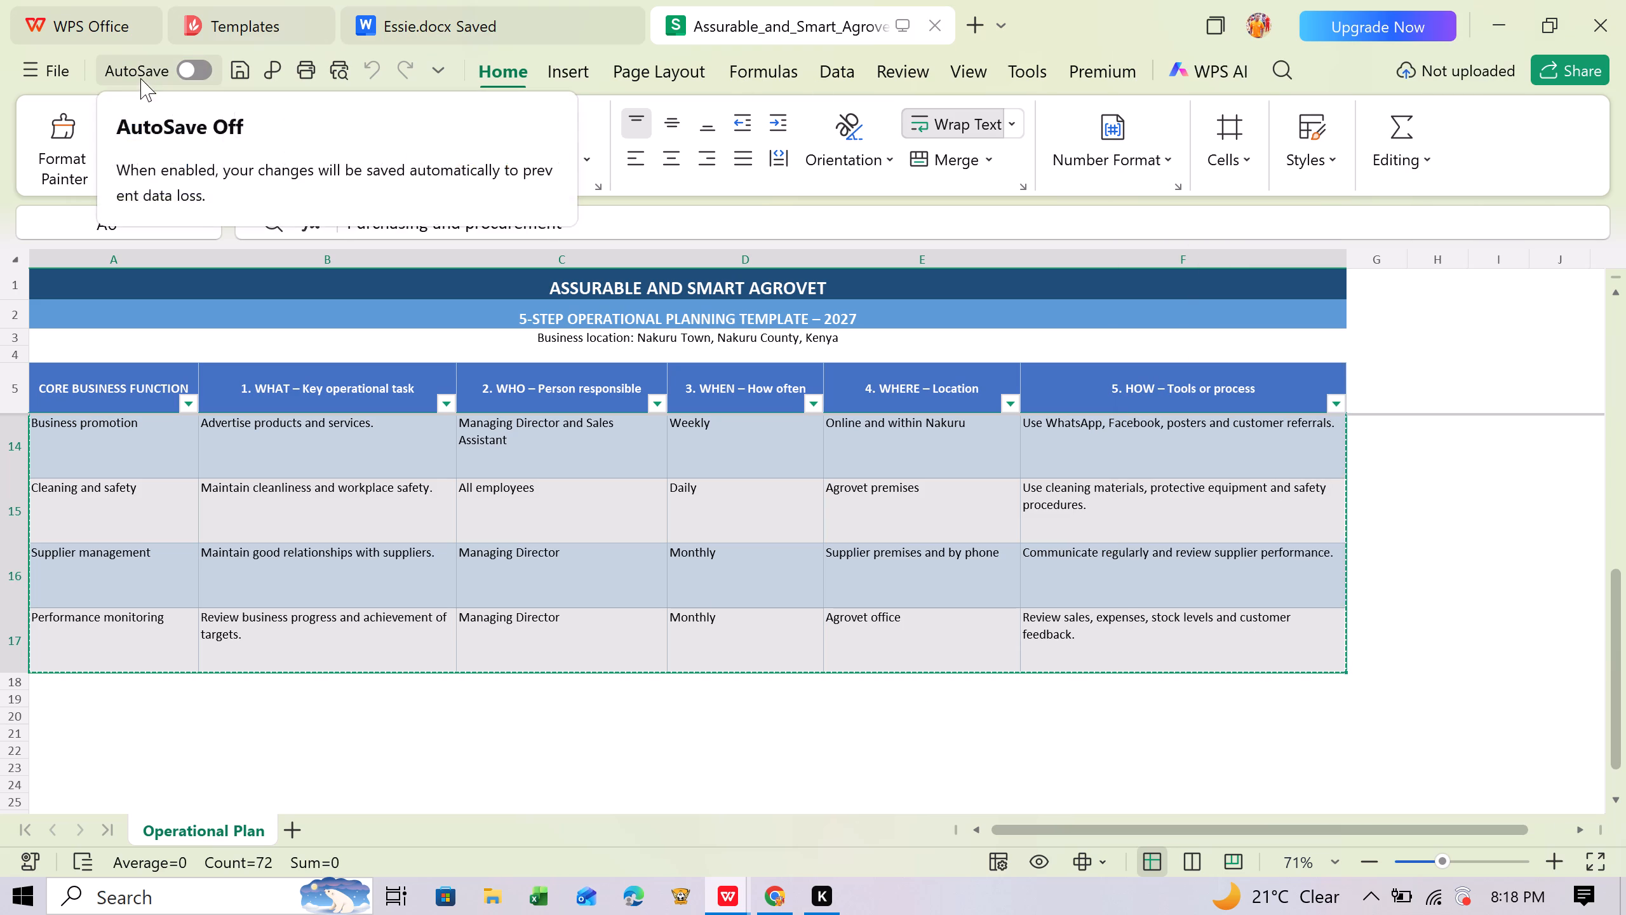
Paste the copied rows over all the empty body cells of the 5 Step Operational Planning Template table in Essie.docx.
left_click(406, 29)
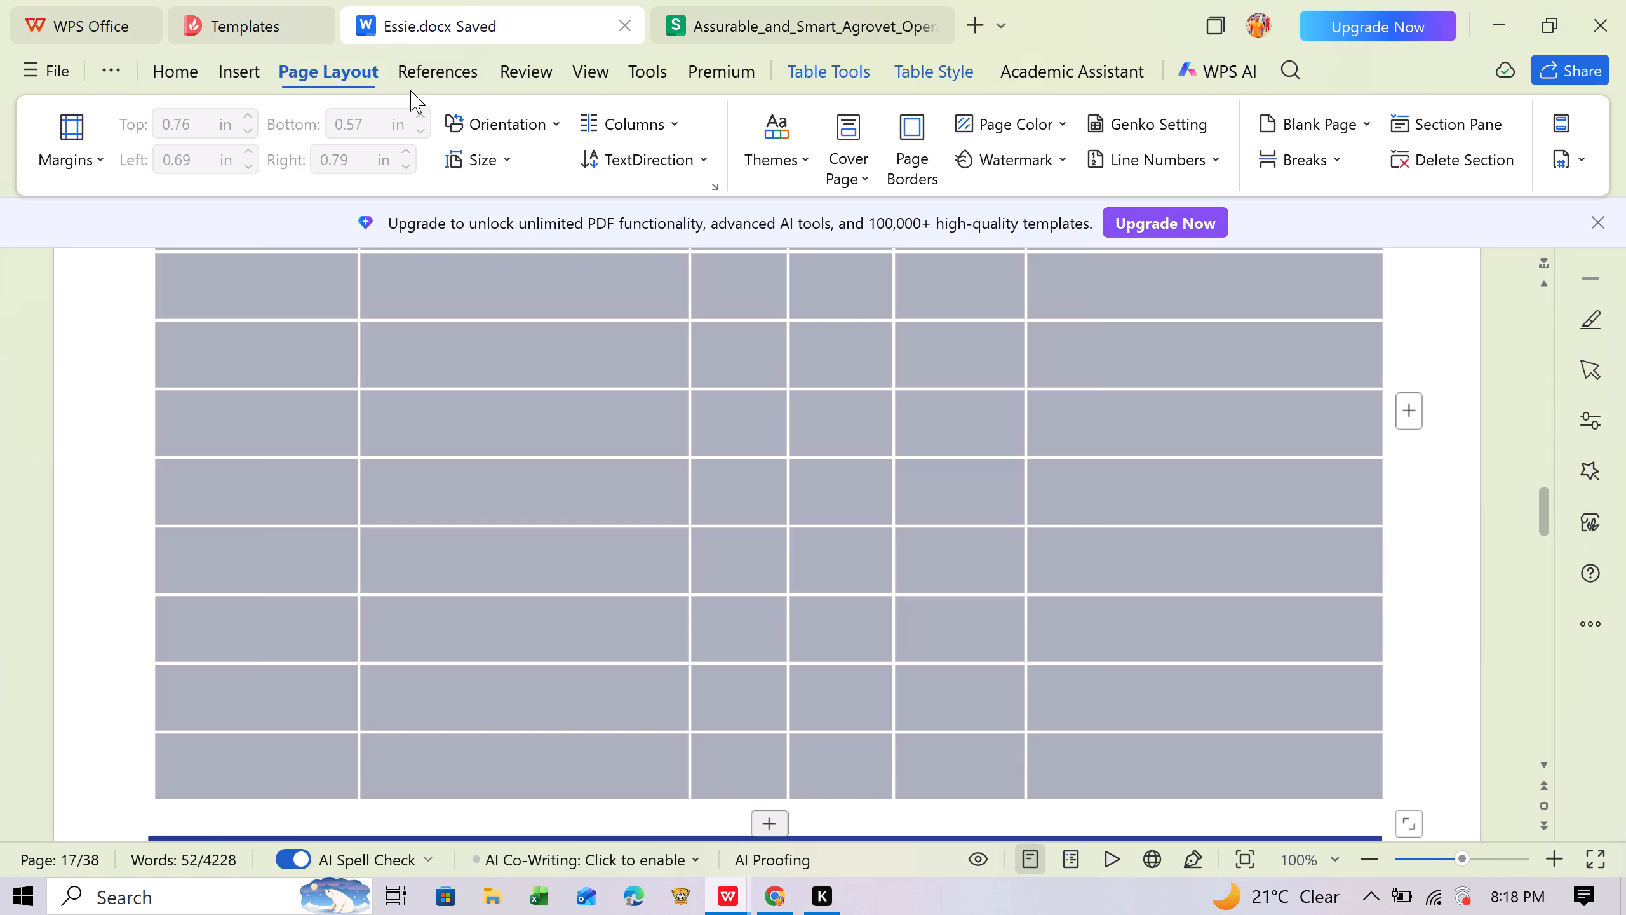
scroll(398, 421, "up", 5)
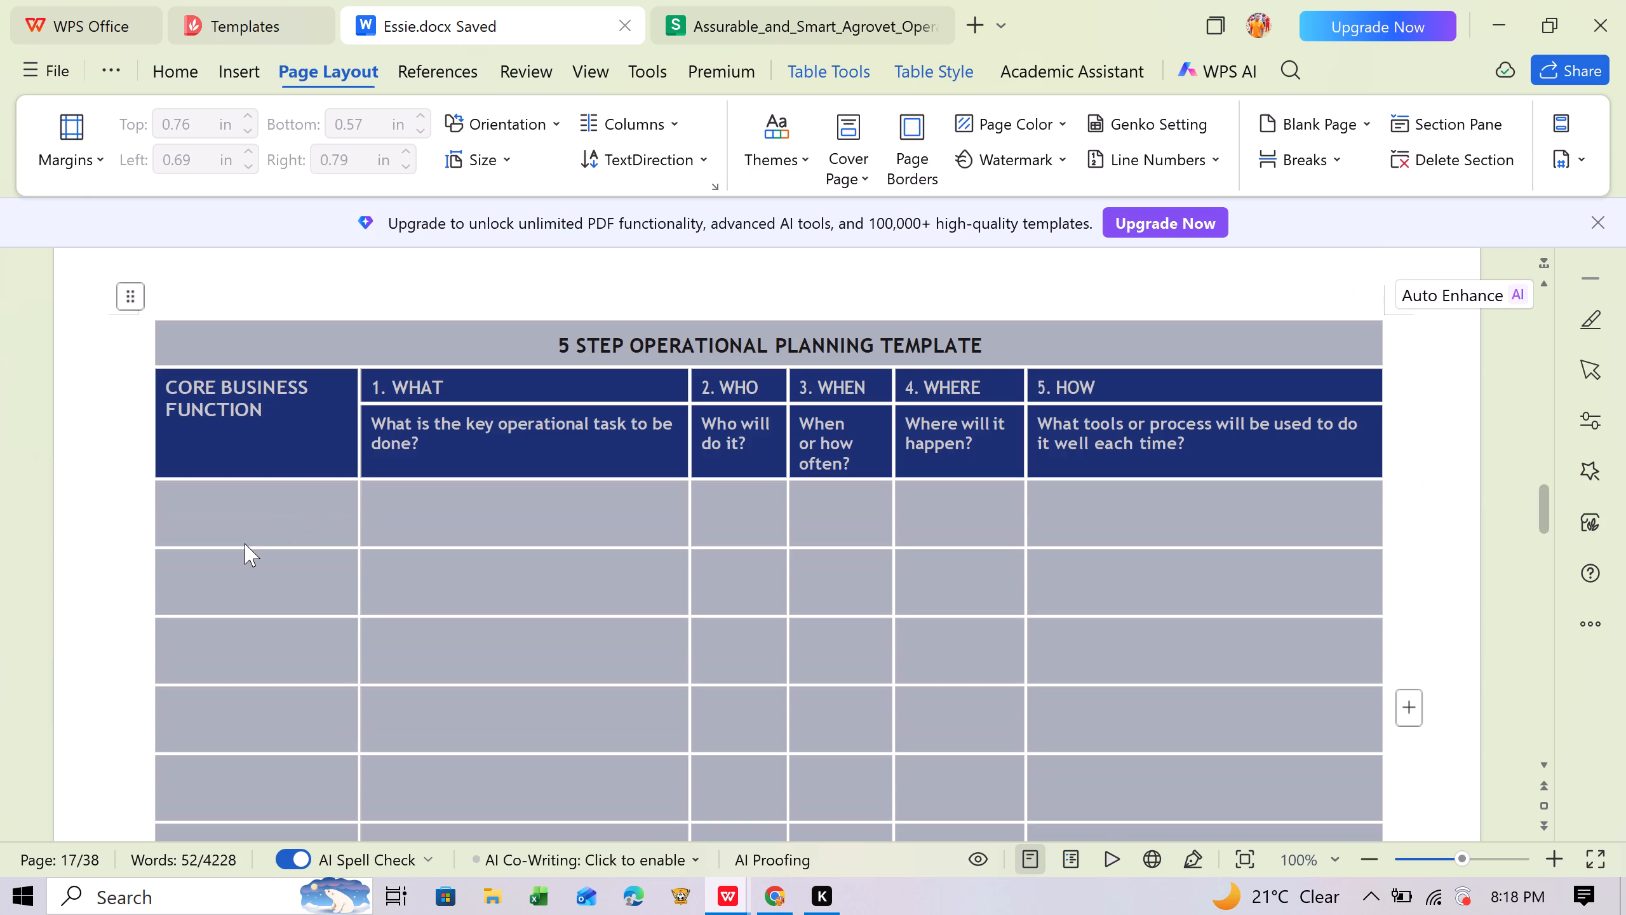
left_click(245, 543)
left_click_drag(229, 522, 1041, 714)
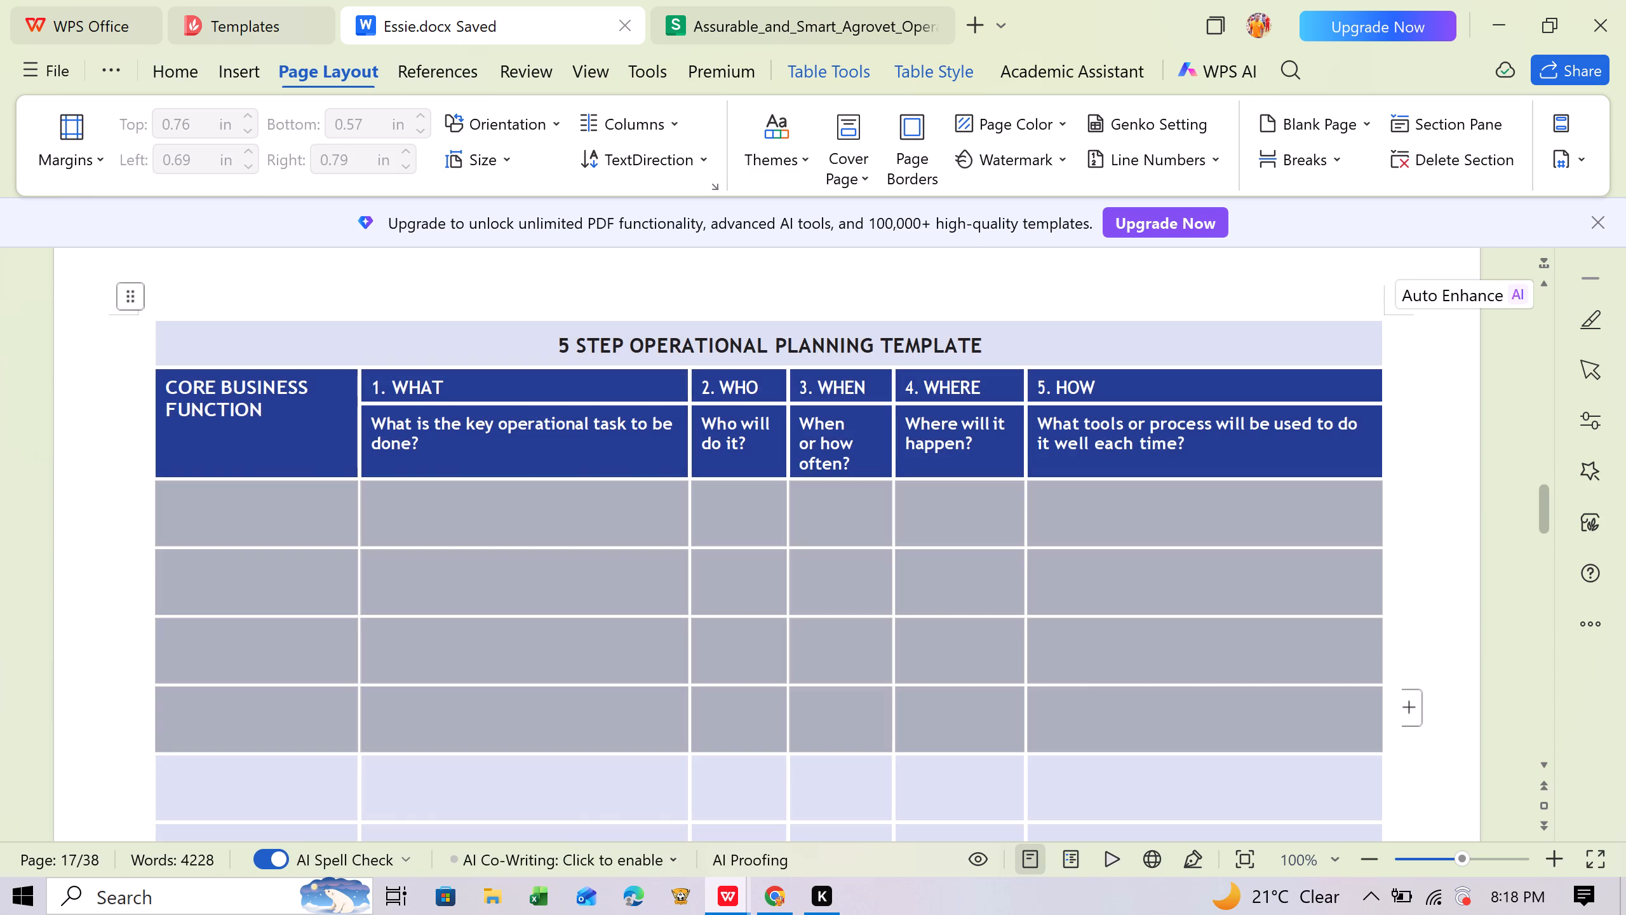
left_click_drag(1041, 714, 1096, 831)
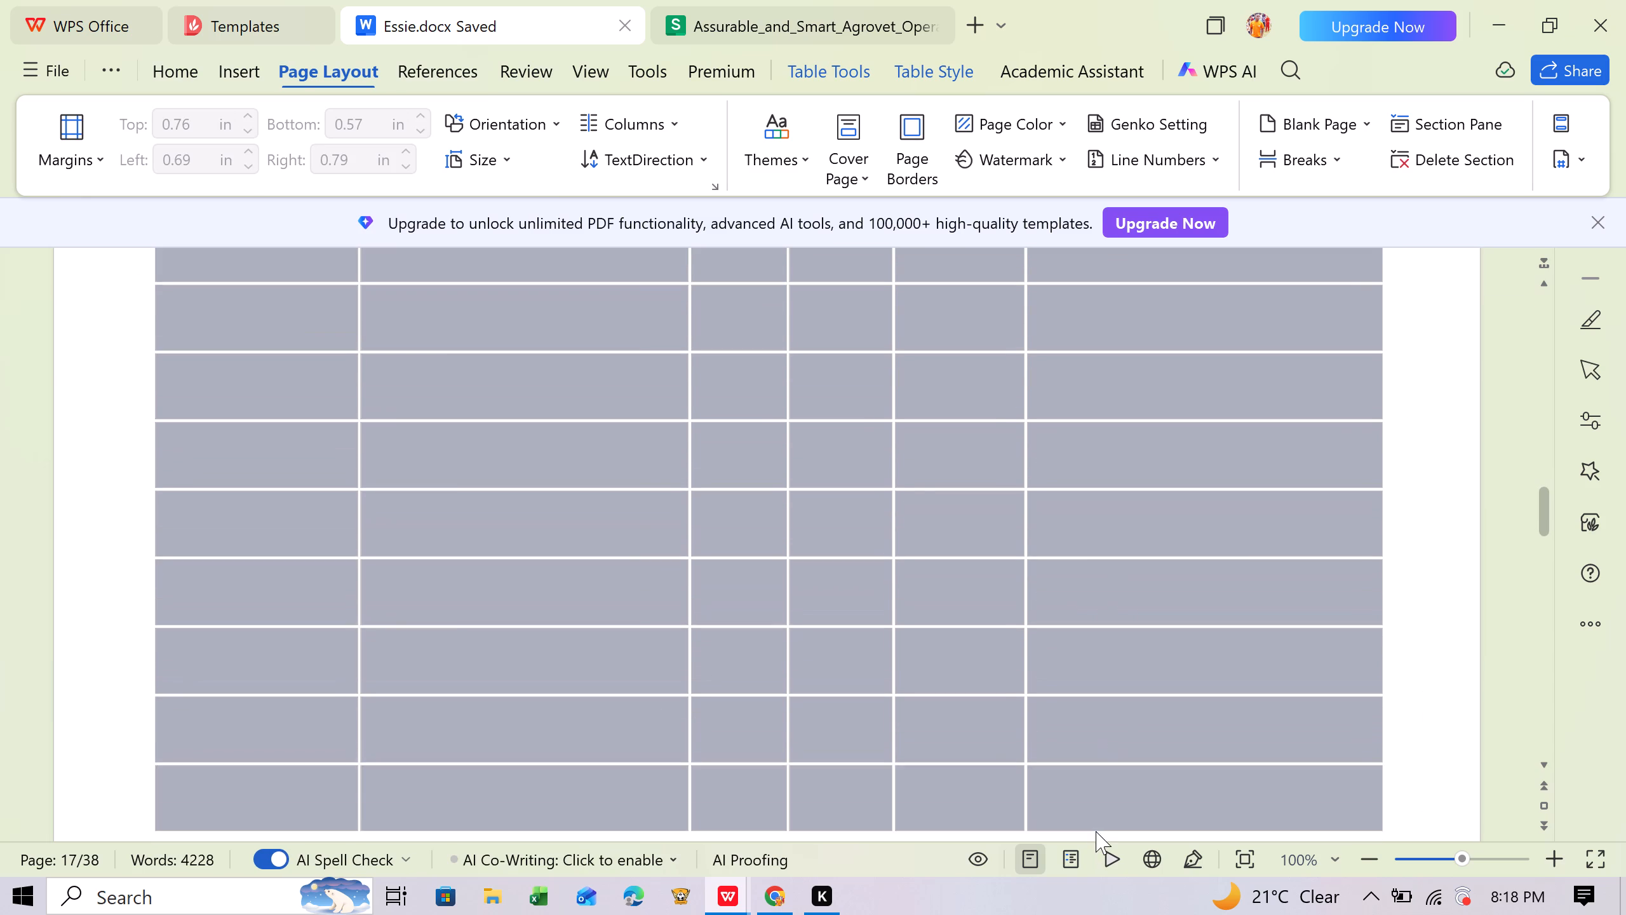
left_click_drag(1096, 831, 1138, 684)
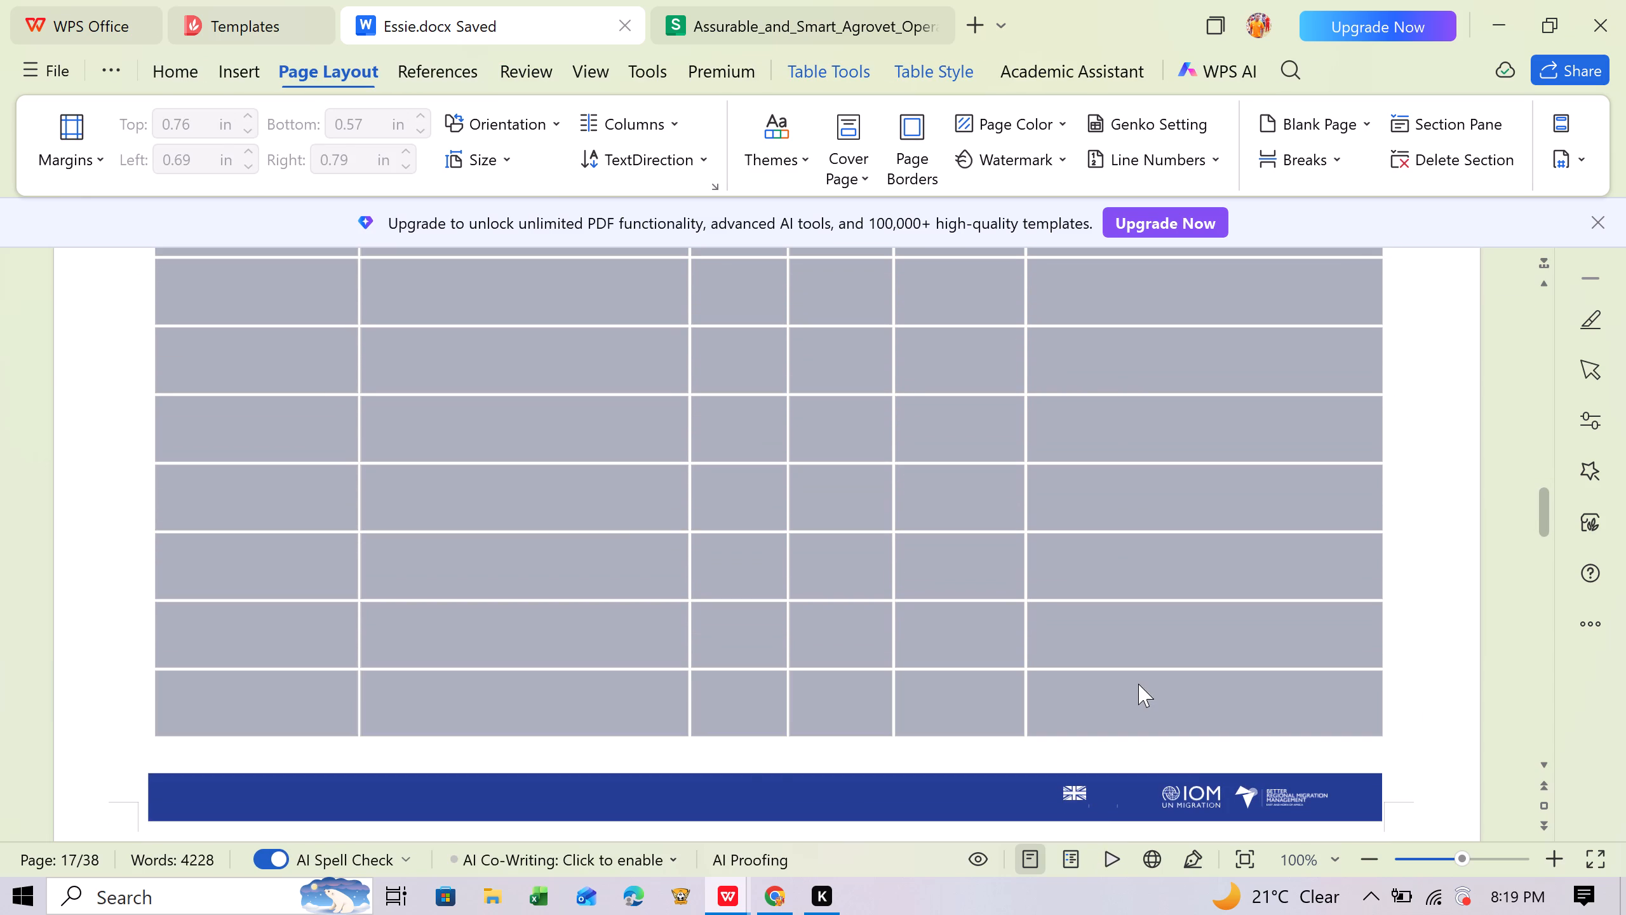
left_click(1057, 610)
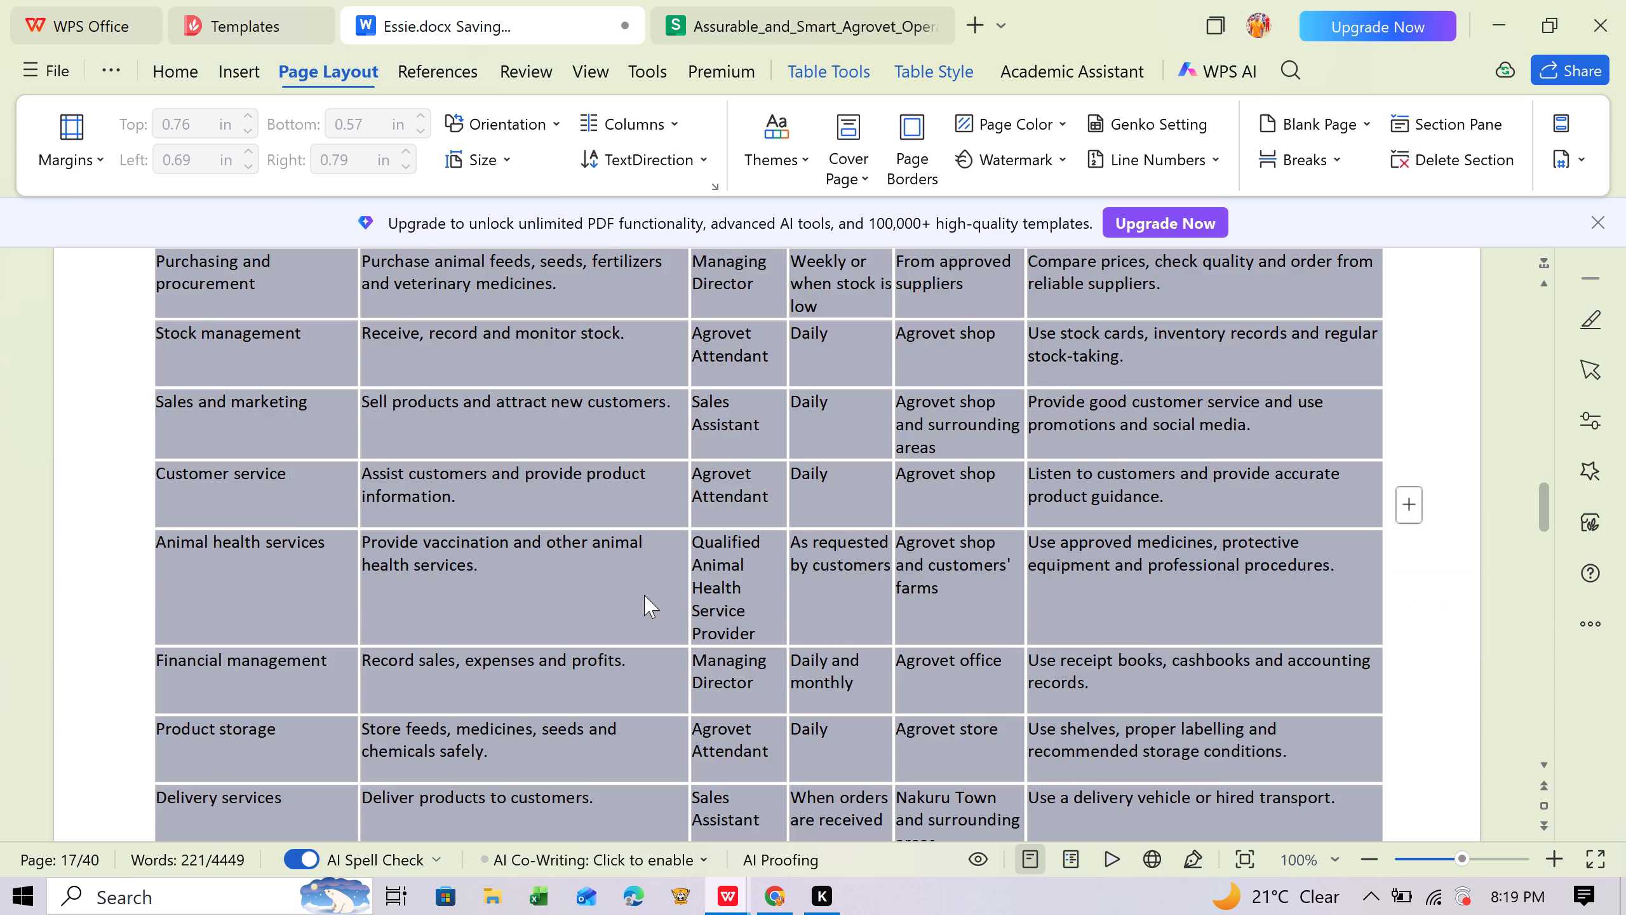
Review the pasted content in the 5 Step Operational Planning Template table, including how it fits above the page footer.
scroll(569, 588, "up", 4)
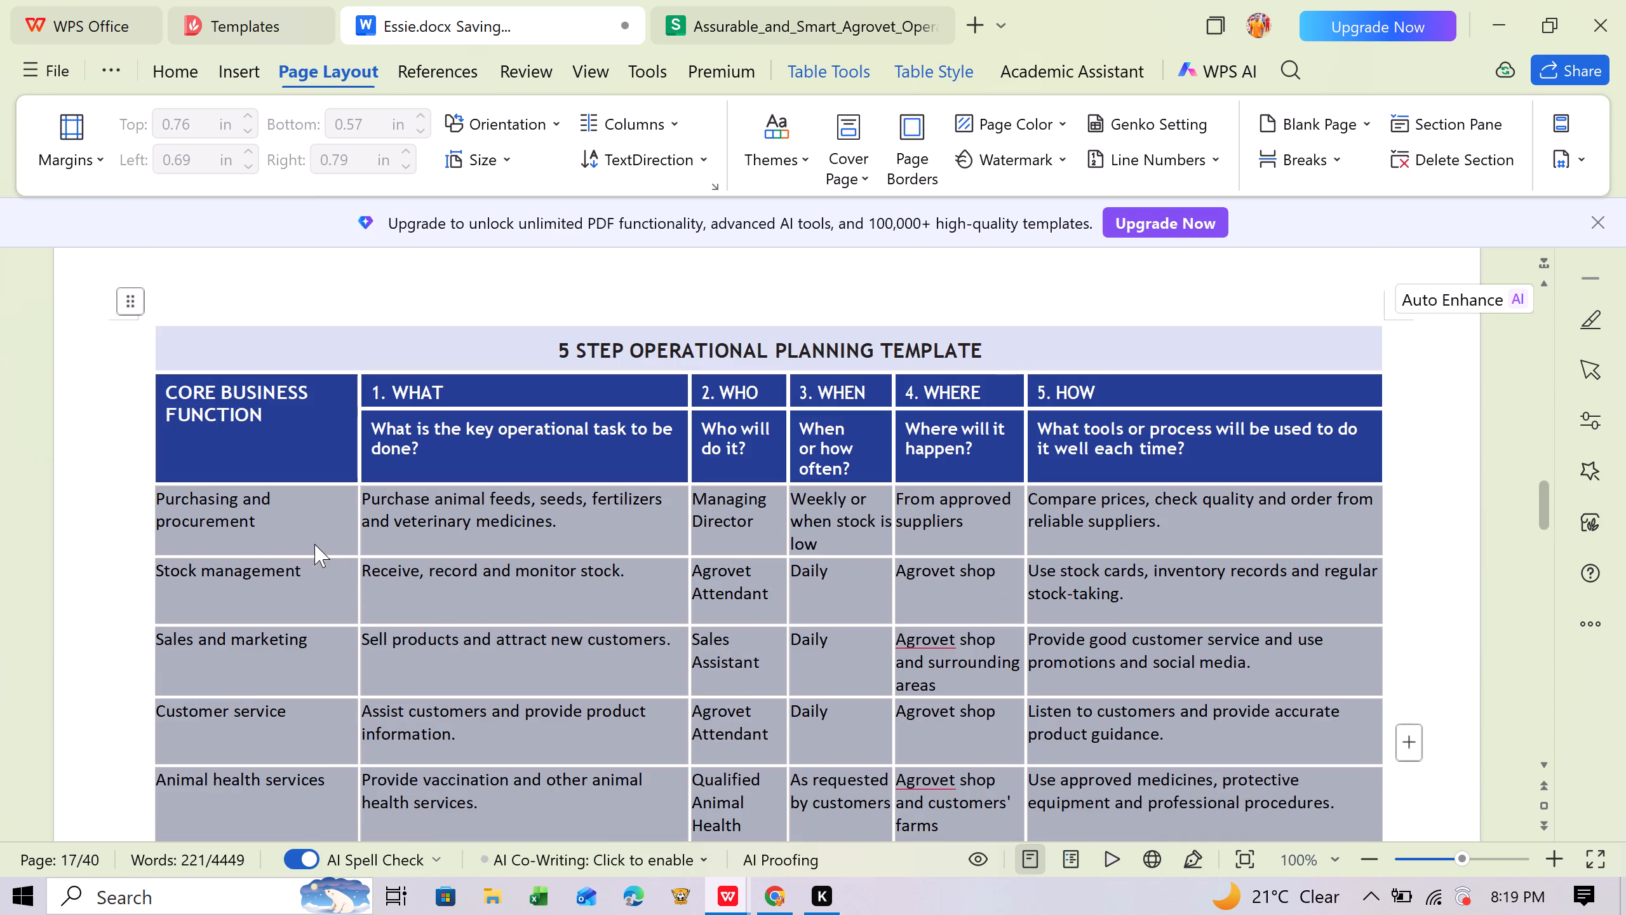
left_click(302, 541)
scroll(274, 534, "down", 2)
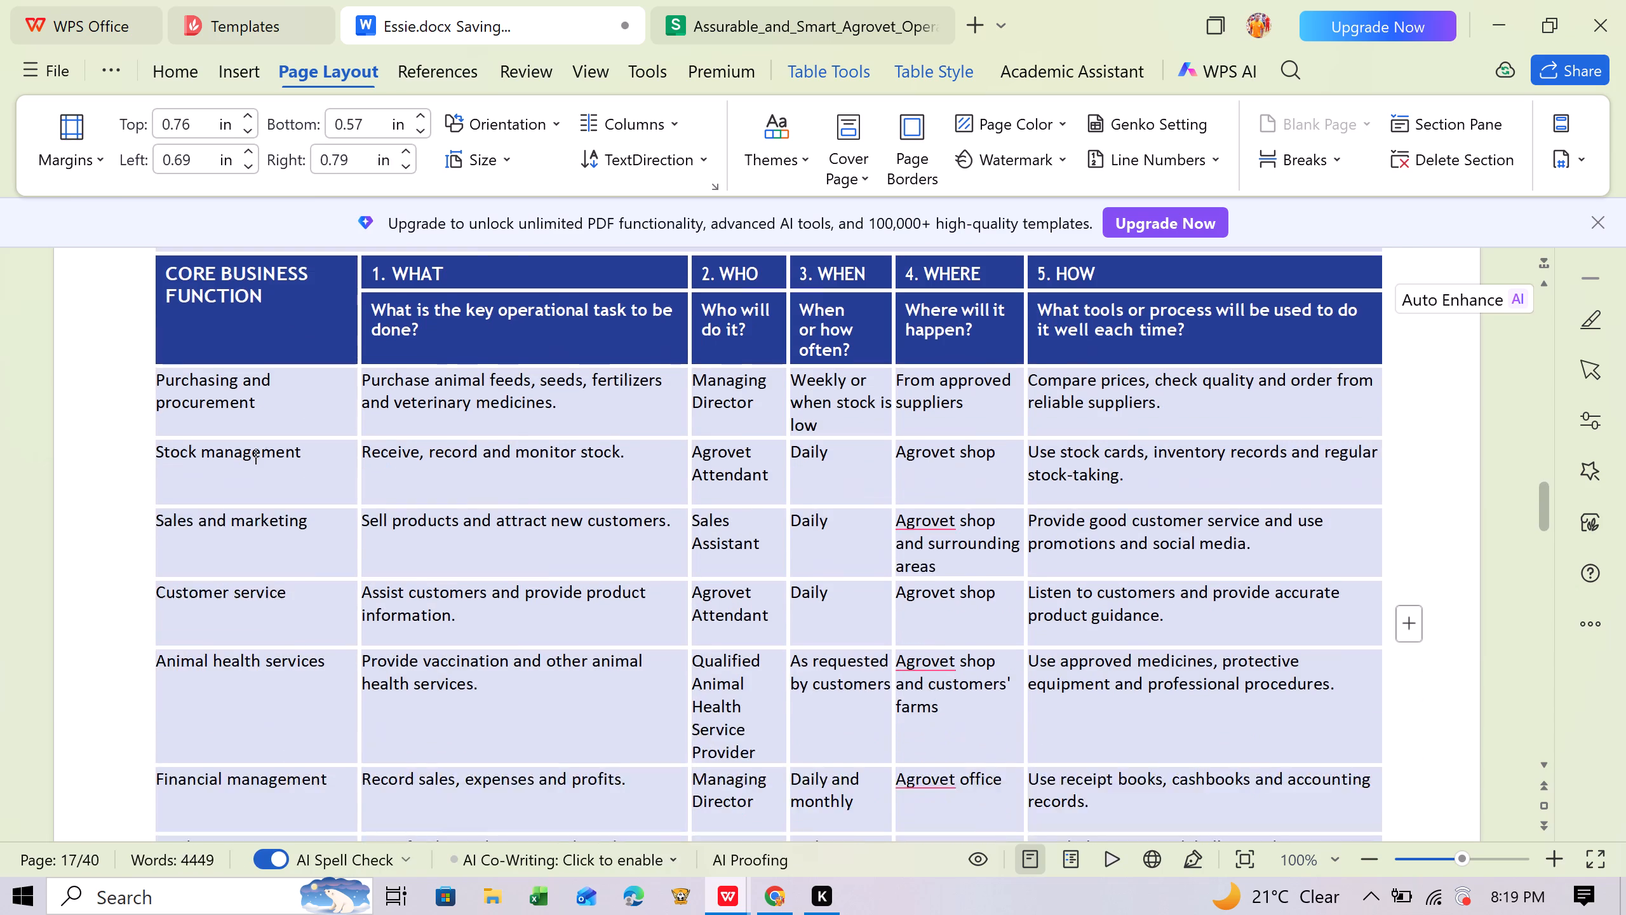
scroll(274, 534, "down", 6)
scroll(274, 534, "up", 3)
scroll(274, 534, "down", 3)
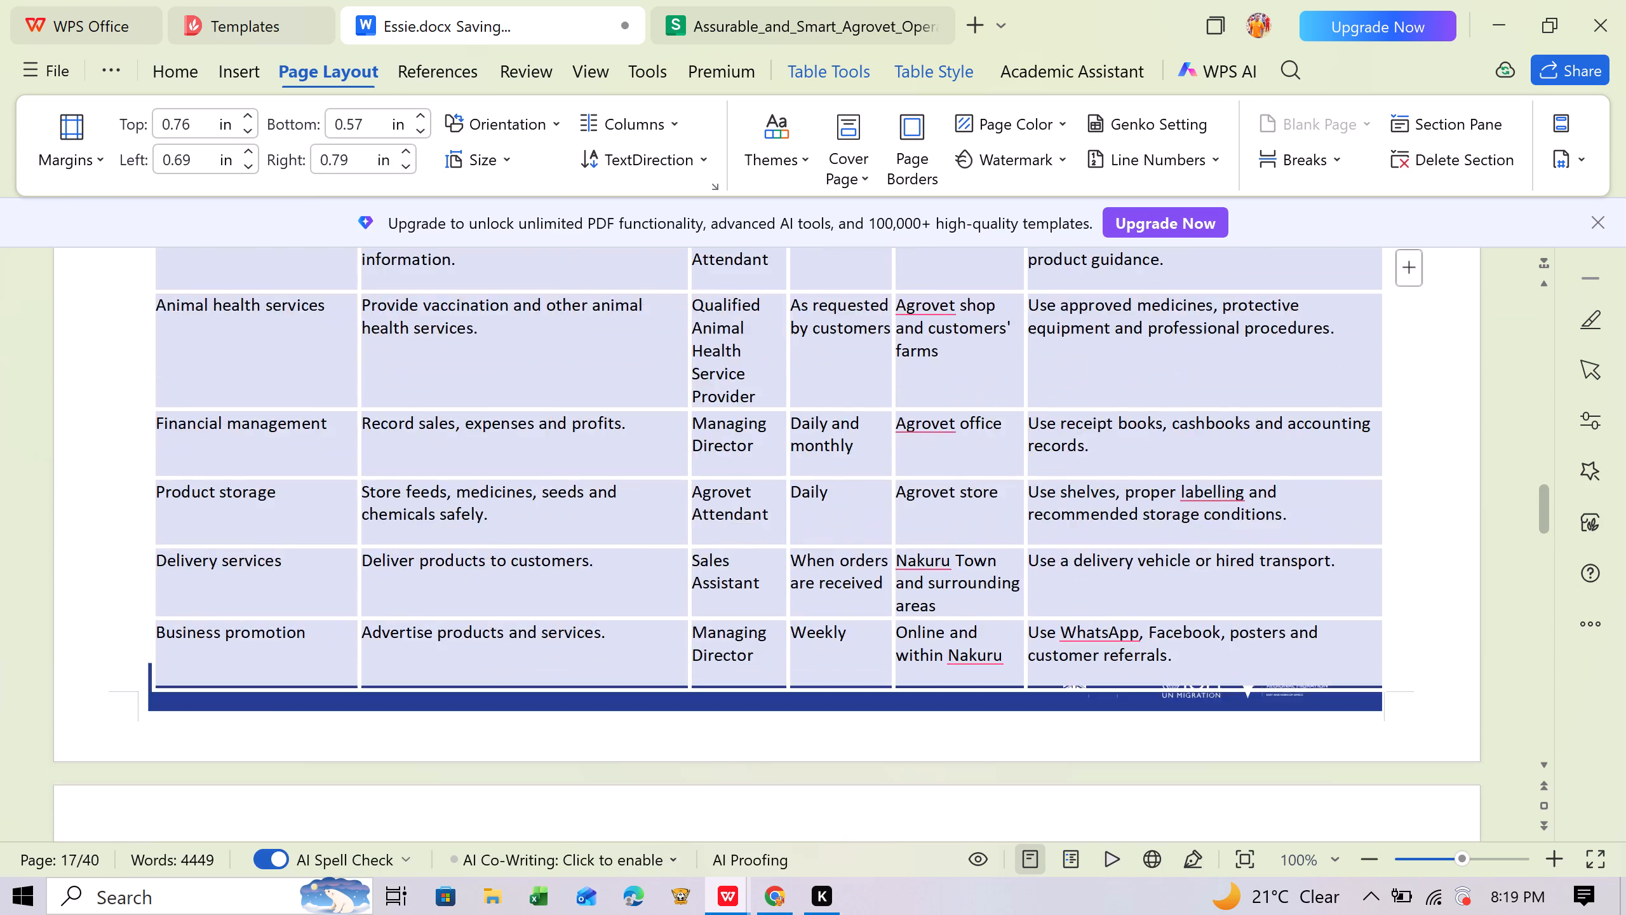
scroll(274, 534, "down", 8)
scroll(274, 534, "up", 10)
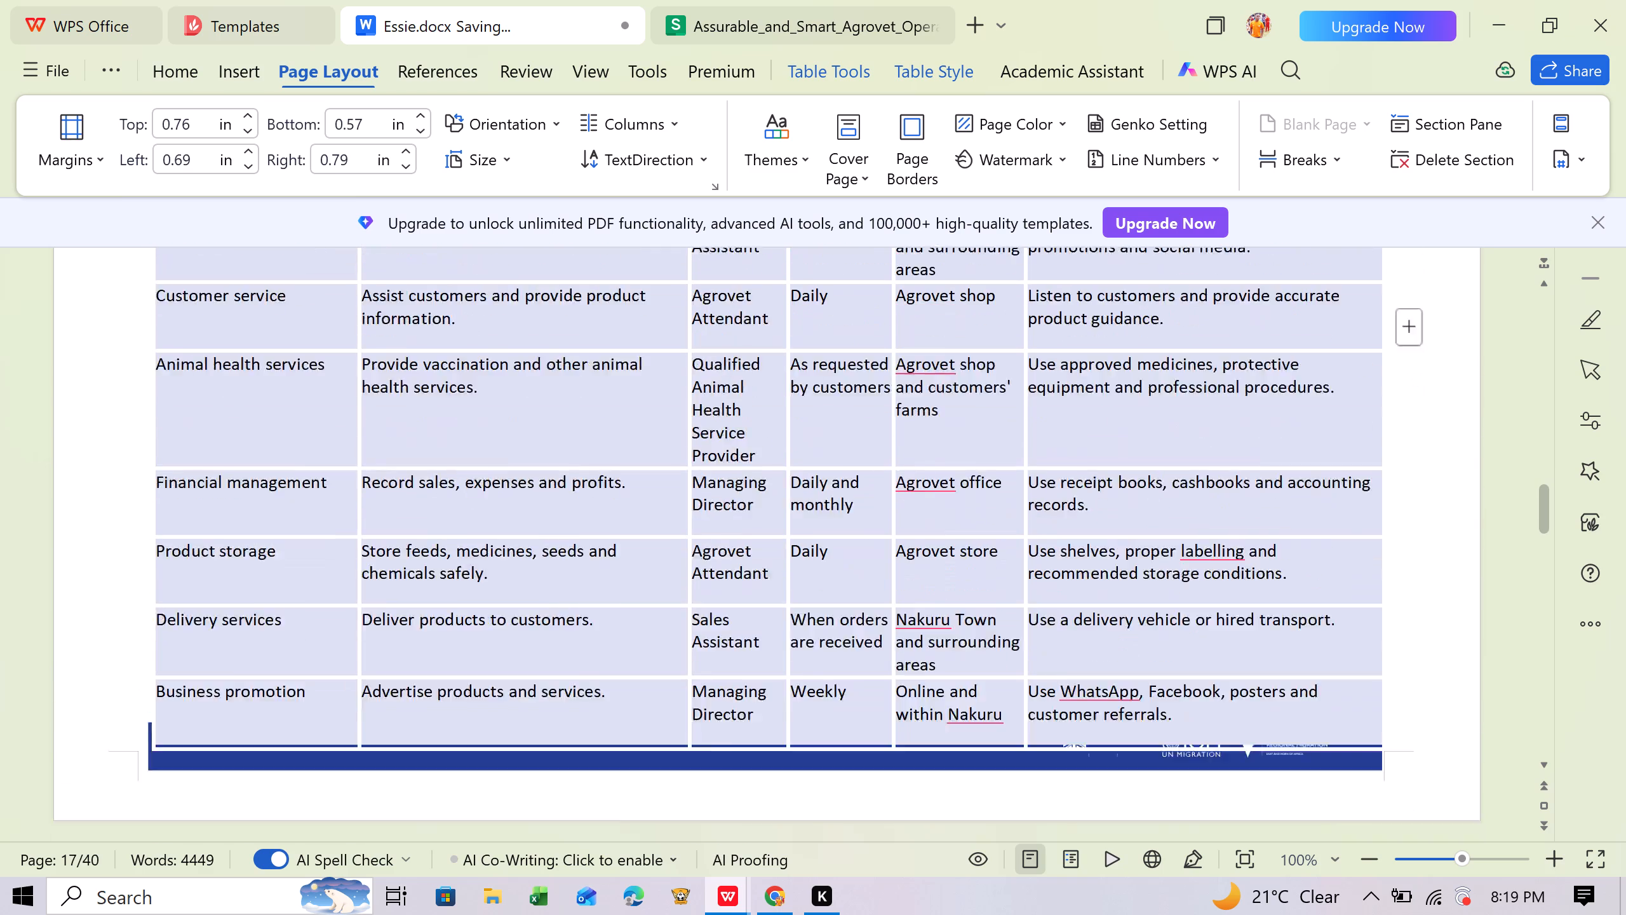
scroll(274, 534, "up", 3)
scroll(274, 534, "down", 1)
scroll(274, 534, "up", 4)
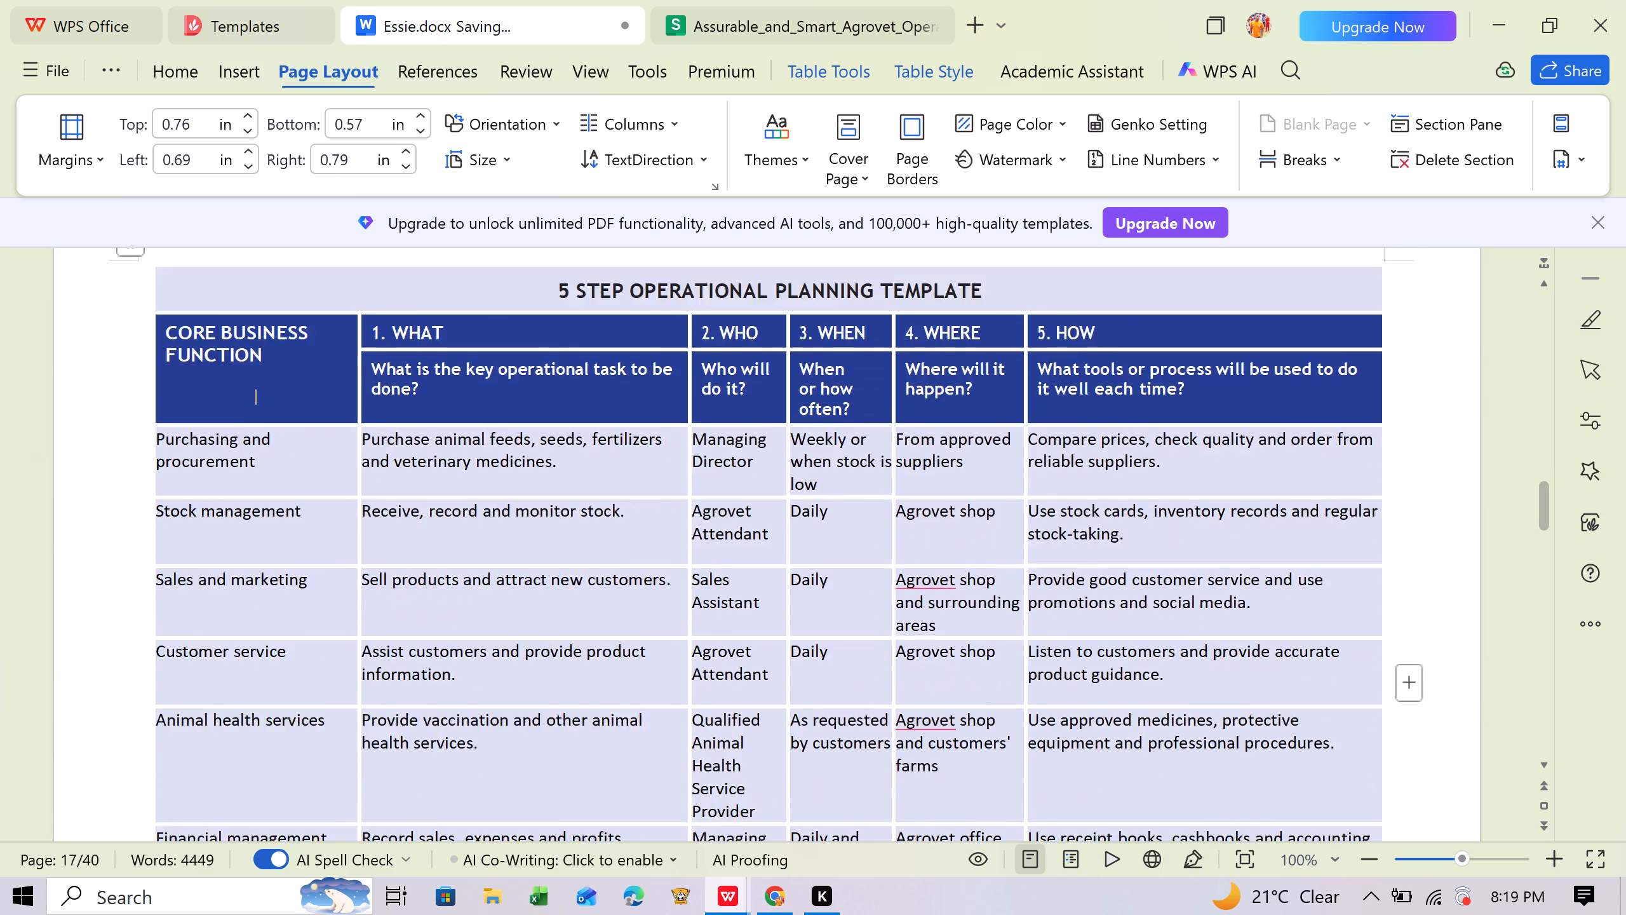
Format the text in all body rows of the 5 Step Operational Planning Template table as Times New Roman, size 9.
left_click_drag(181, 508, 642, 639)
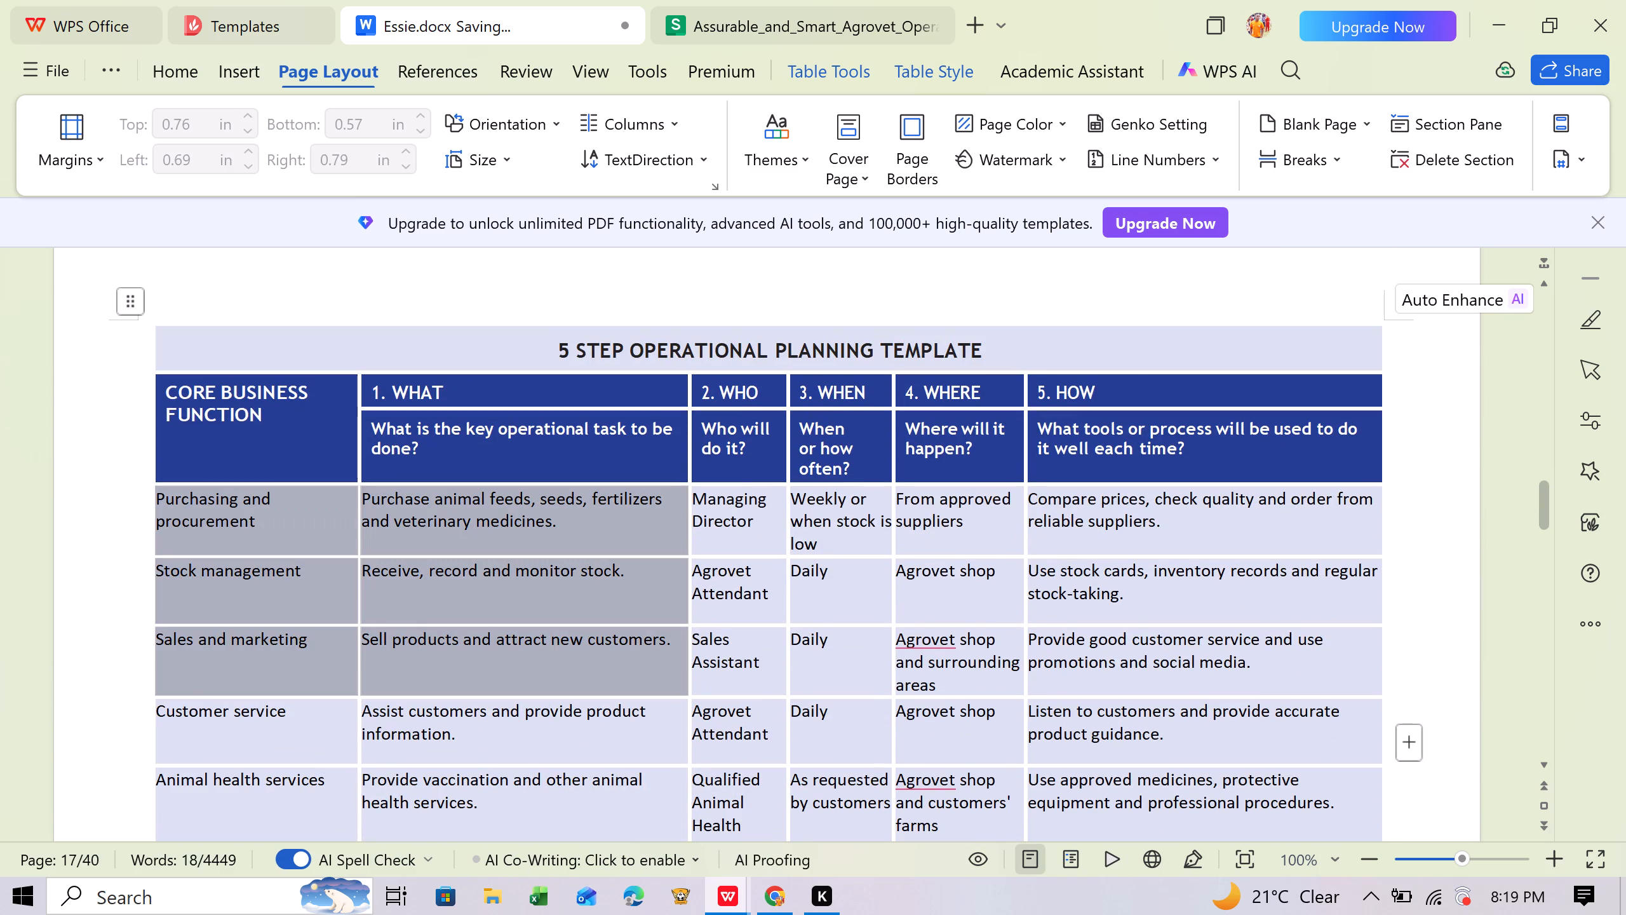
left_click_drag(642, 639, 1121, 806)
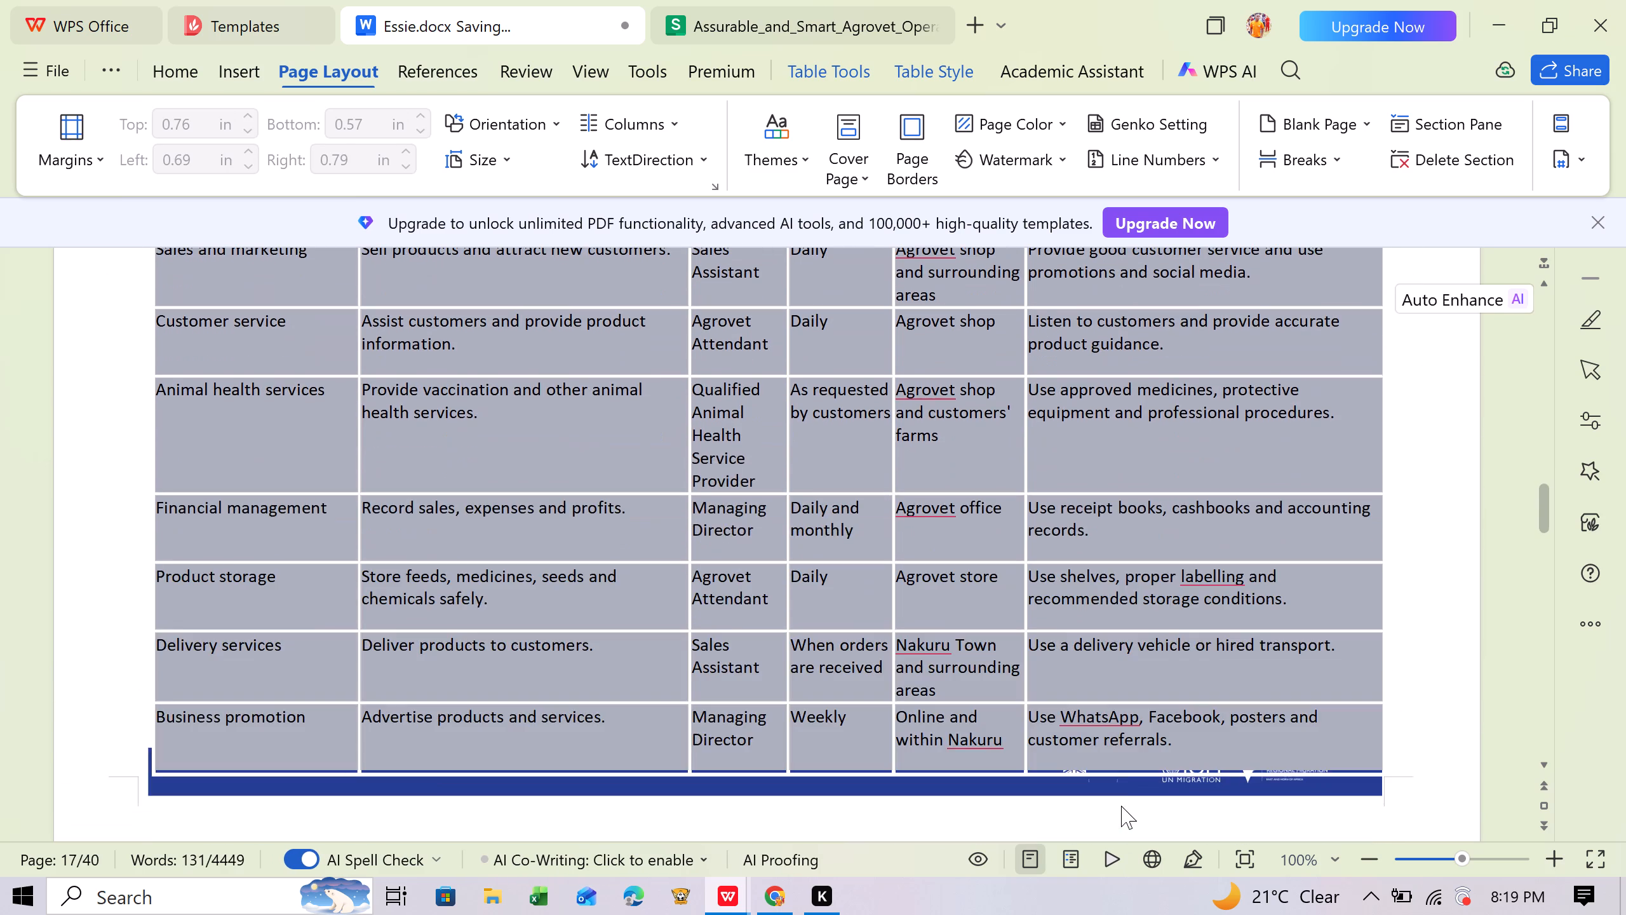
left_click_drag(1121, 806, 1158, 478)
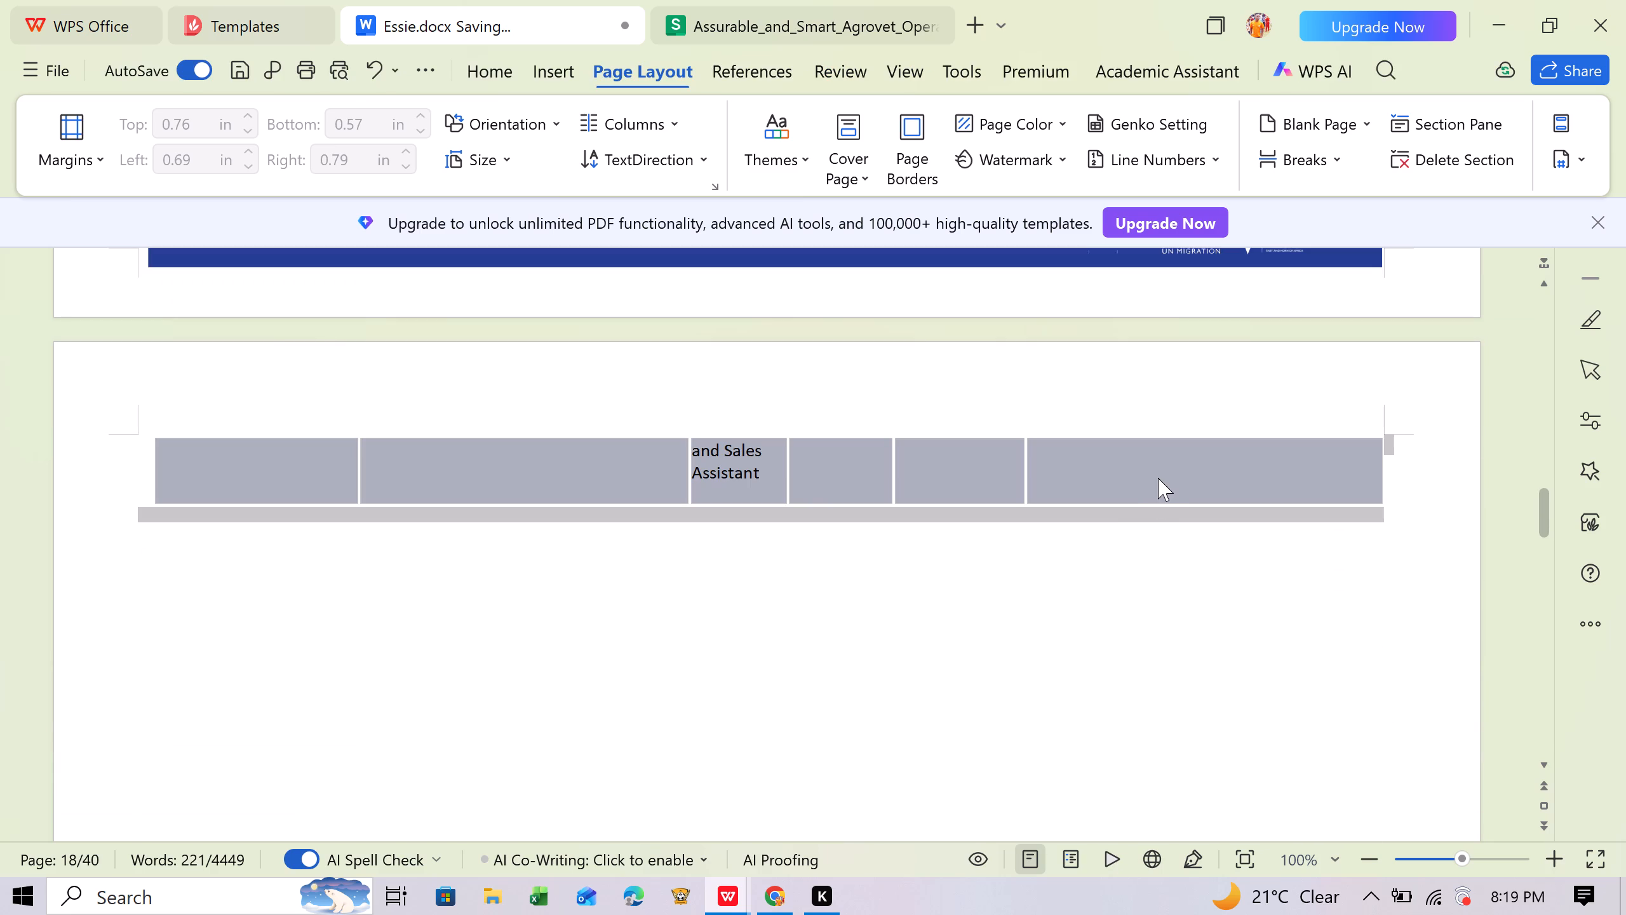
left_click_drag(1158, 478, 730, 451)
left_click_drag(730, 451, 1256, 480)
left_click(490, 62)
left_click(365, 123)
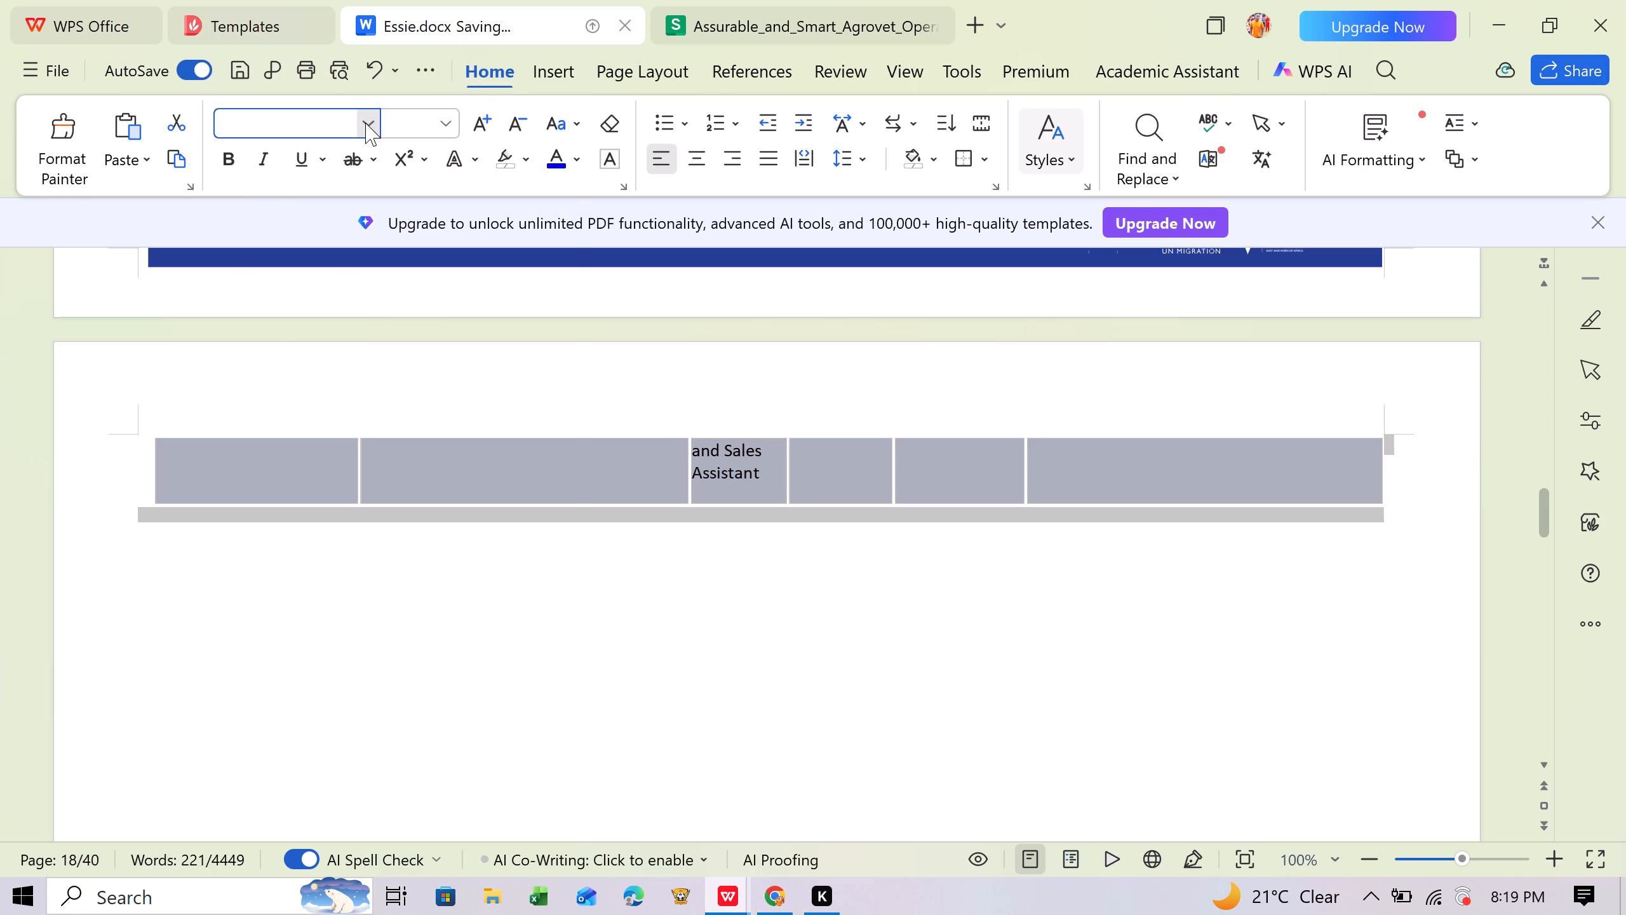
left_click(367, 291)
left_click(451, 123)
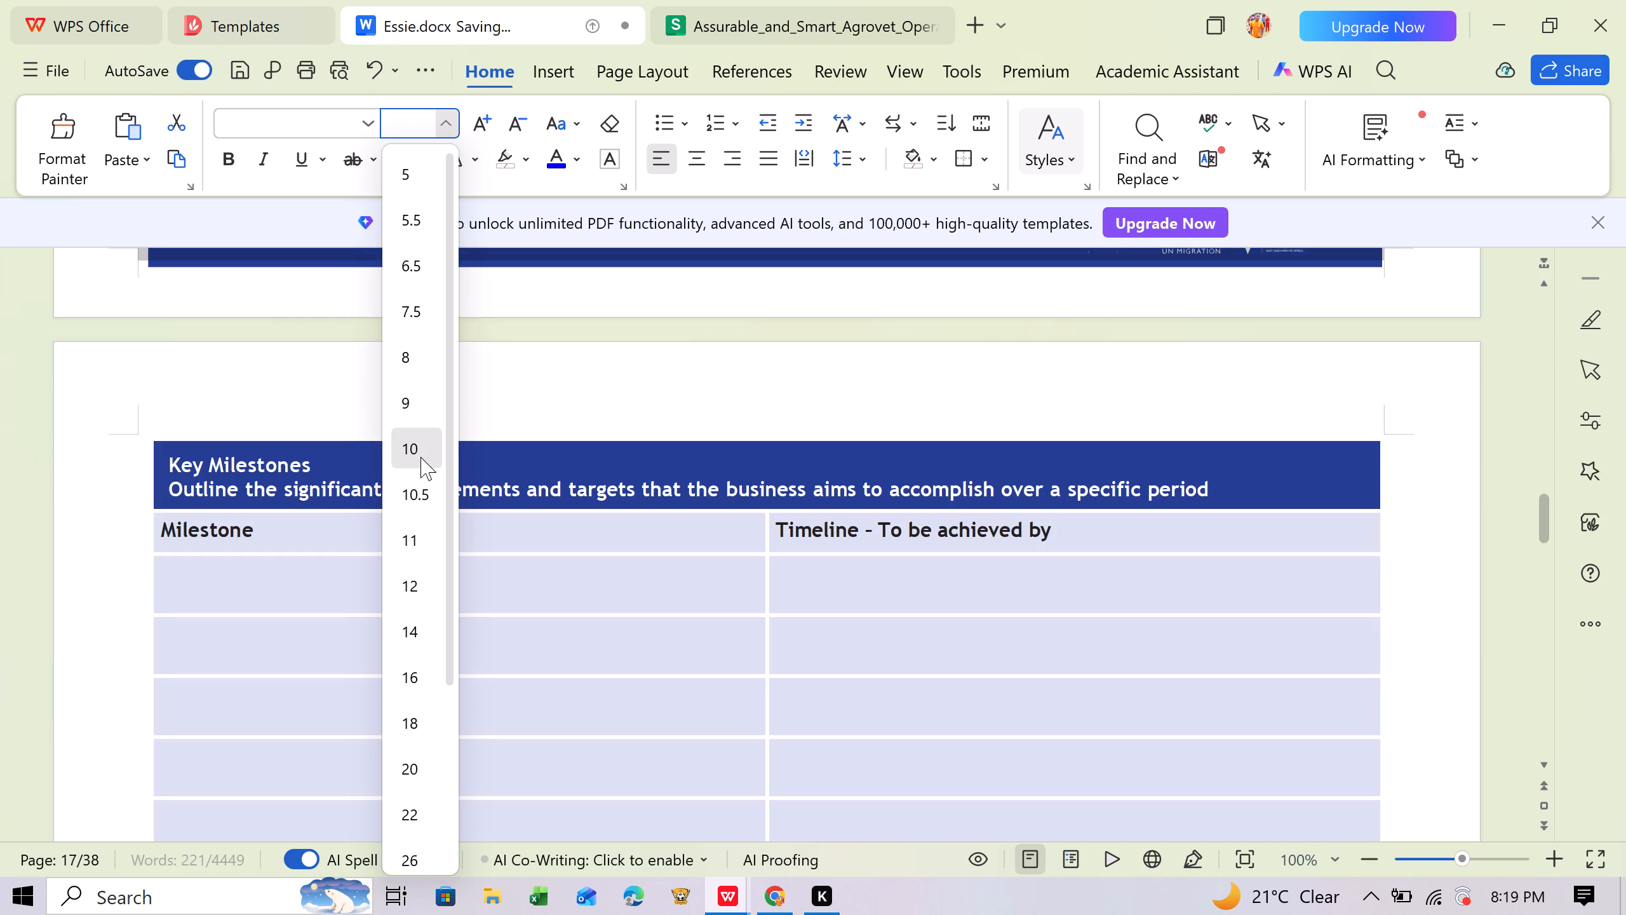
left_click(422, 410)
Review the reformatted 5 Step Operational Planning Template table from its heading to its last row and the page footer.
scroll(543, 391, "up", 5)
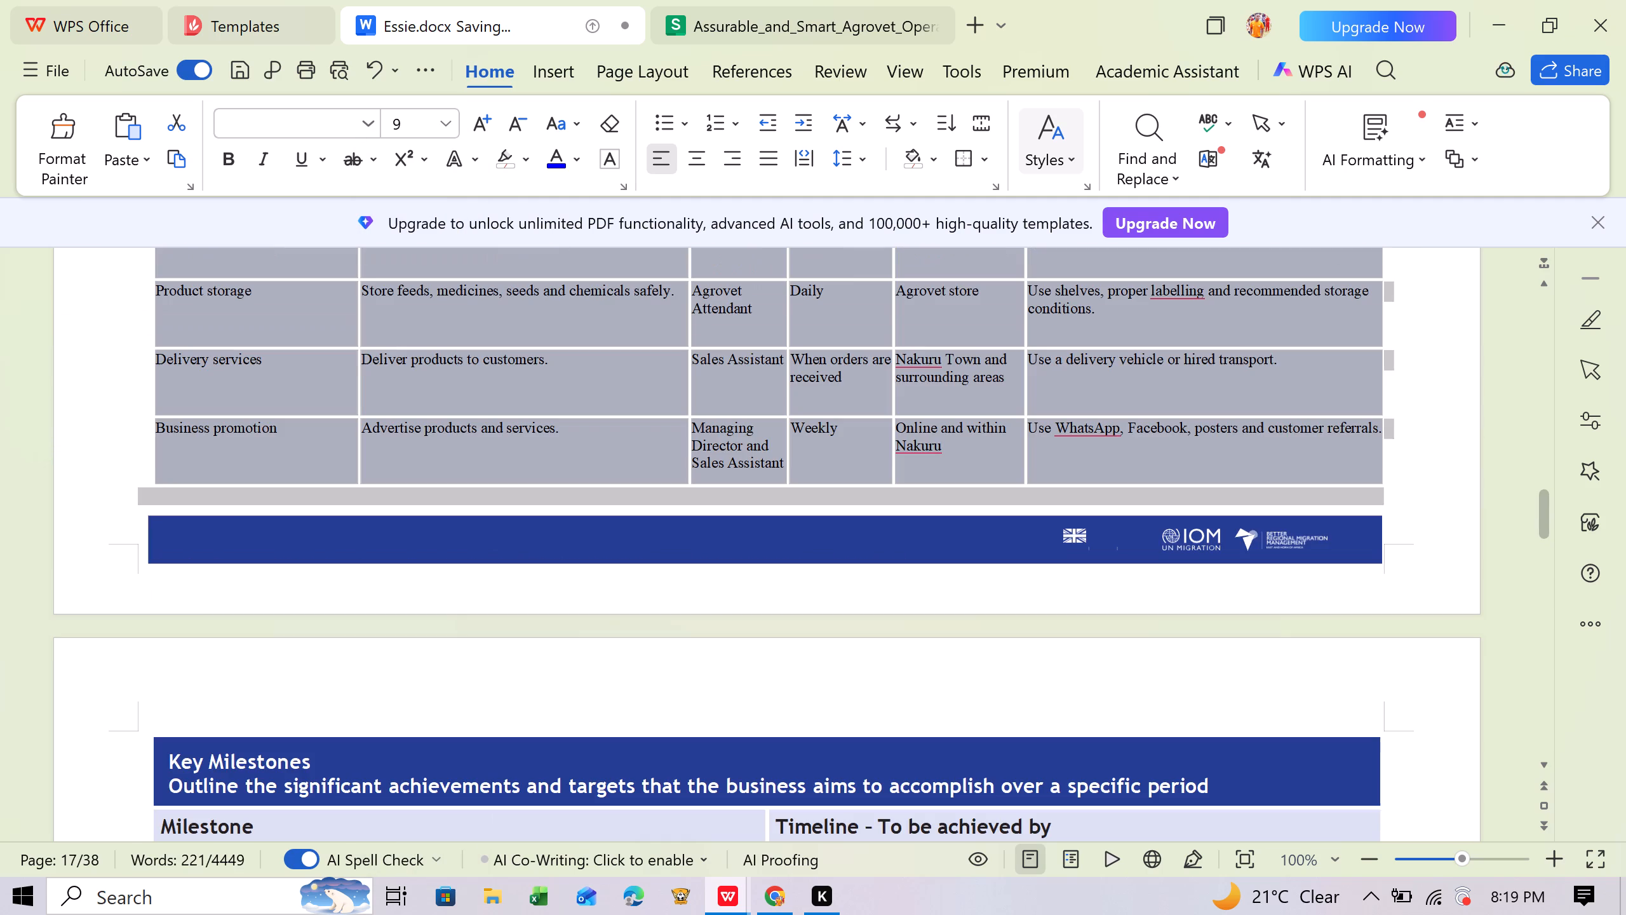
scroll(543, 391, "up", 7)
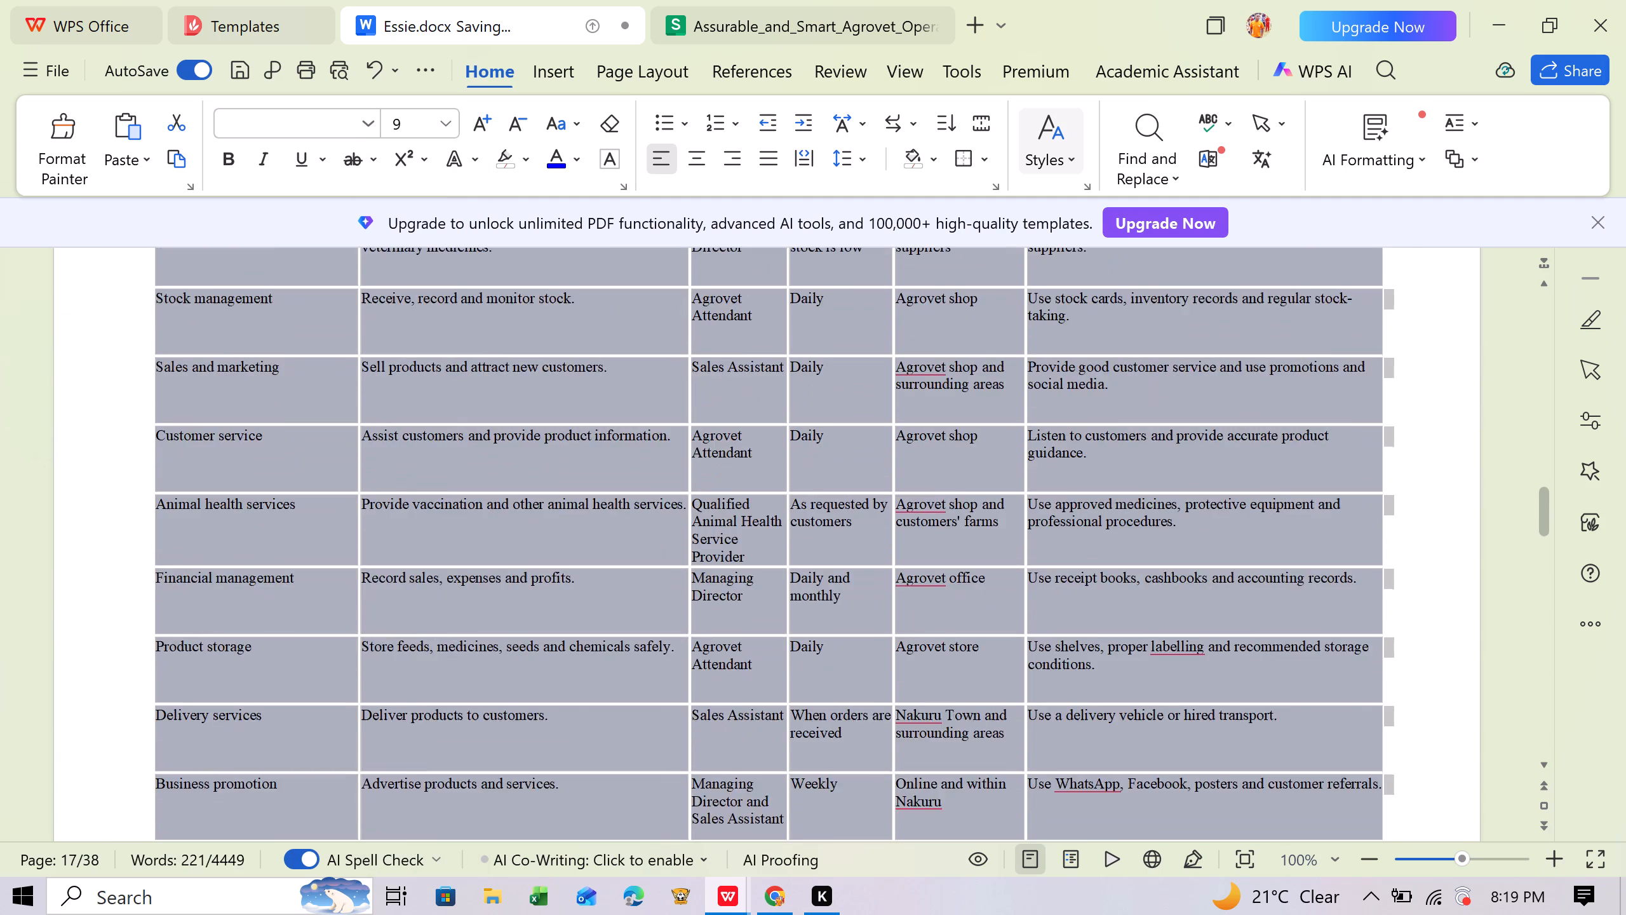
scroll(543, 391, "up", 2)
left_click(535, 439)
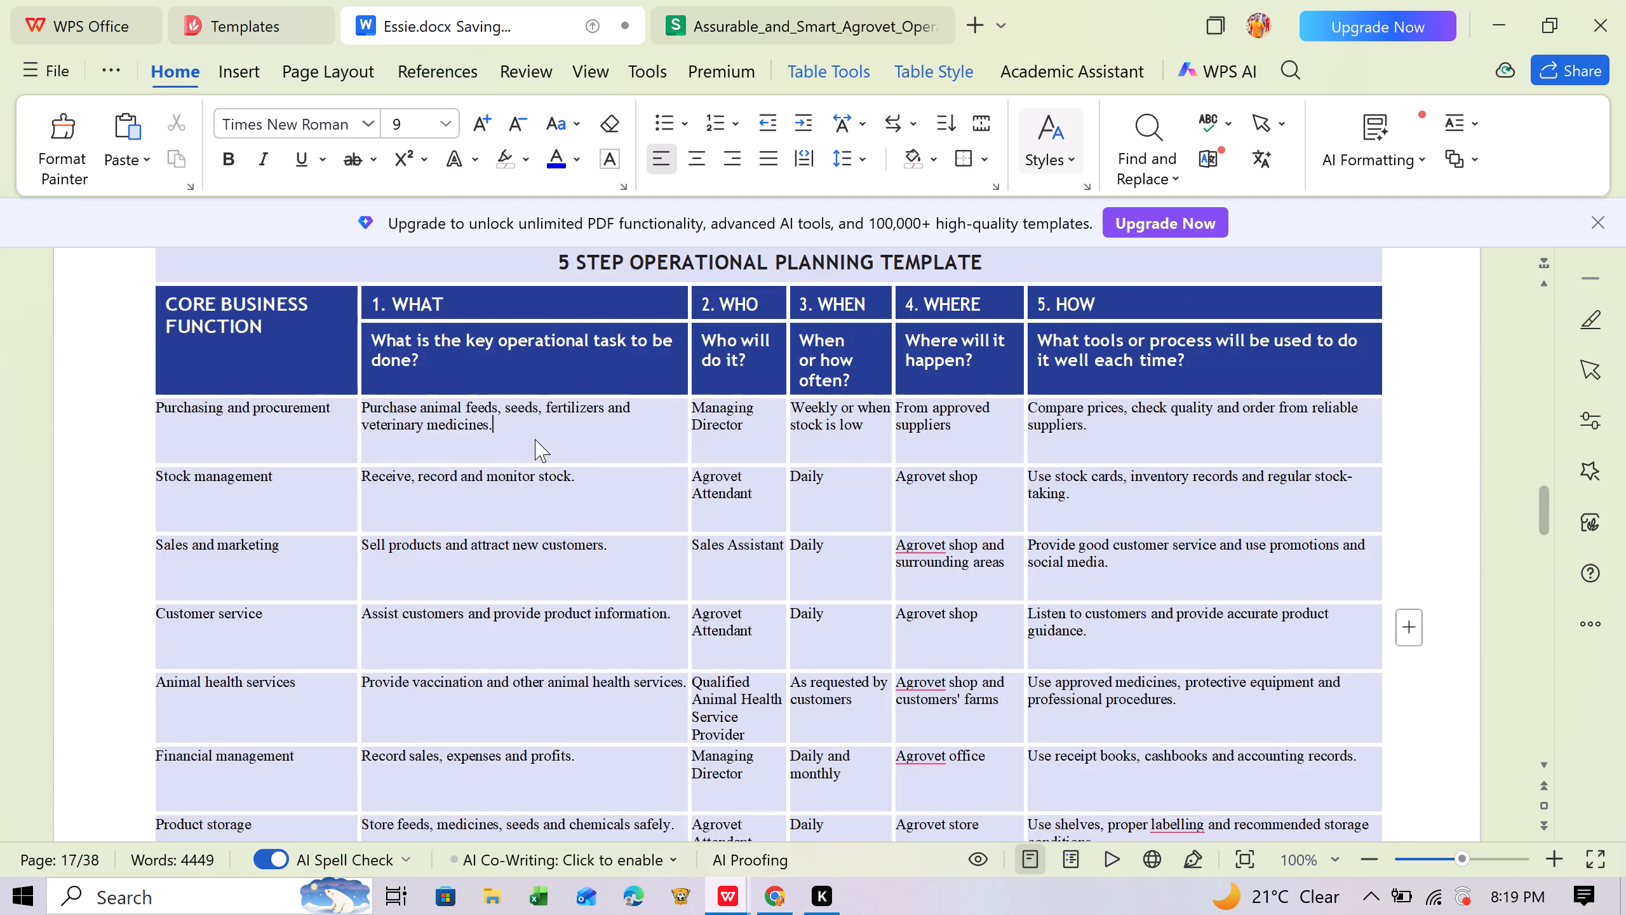
scroll(535, 439, "down", 2)
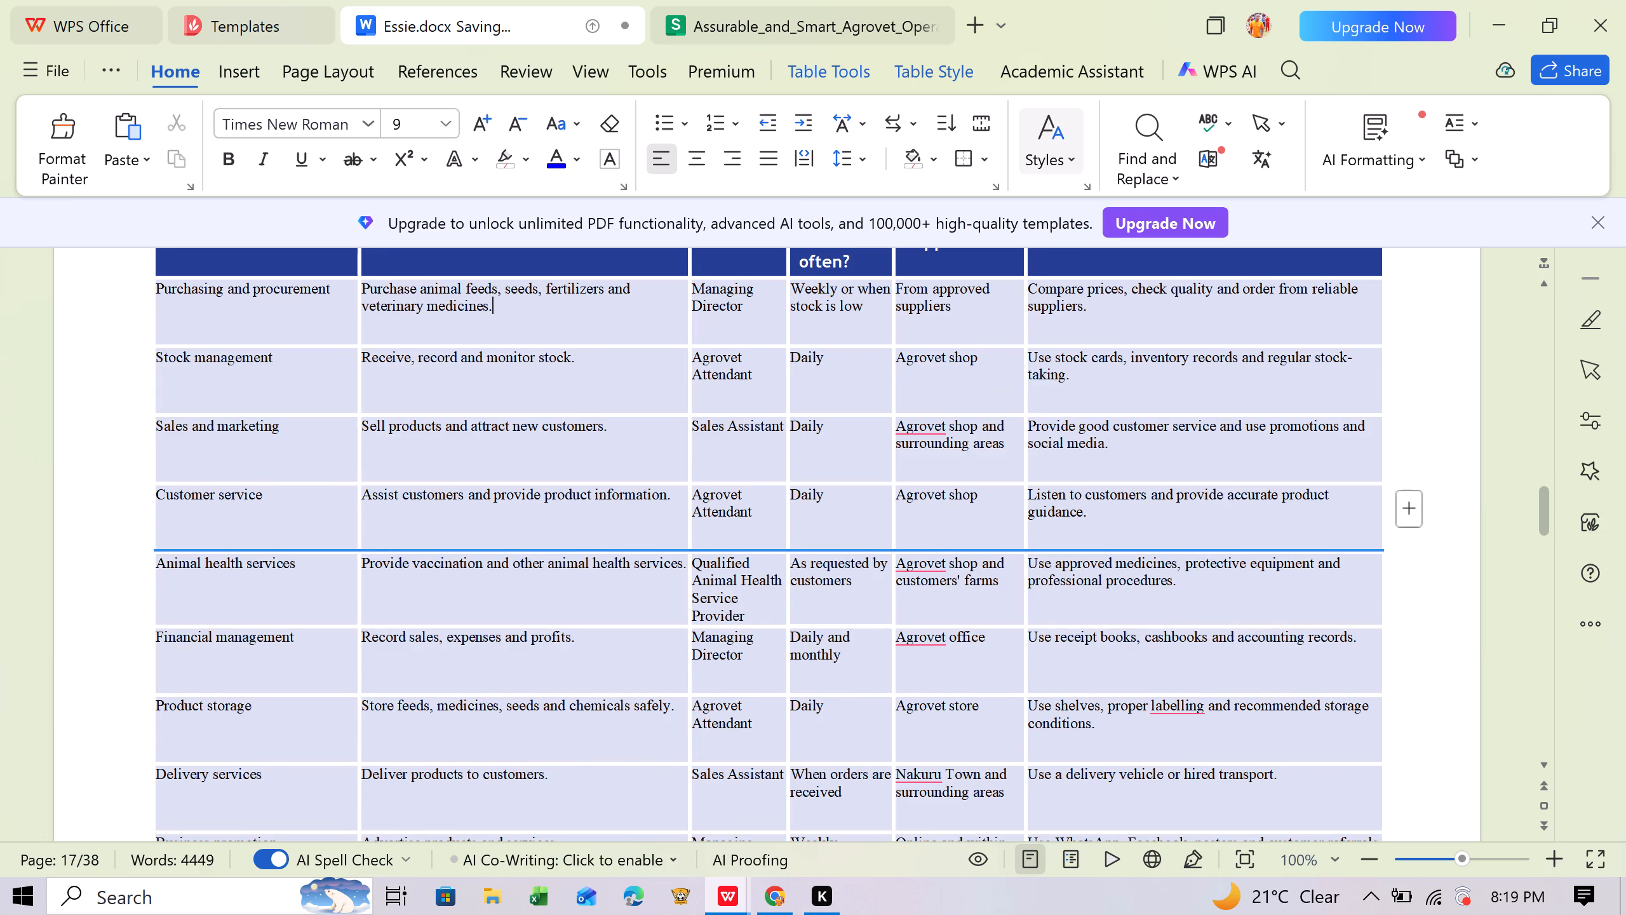
scroll(756, 548, "down", 11)
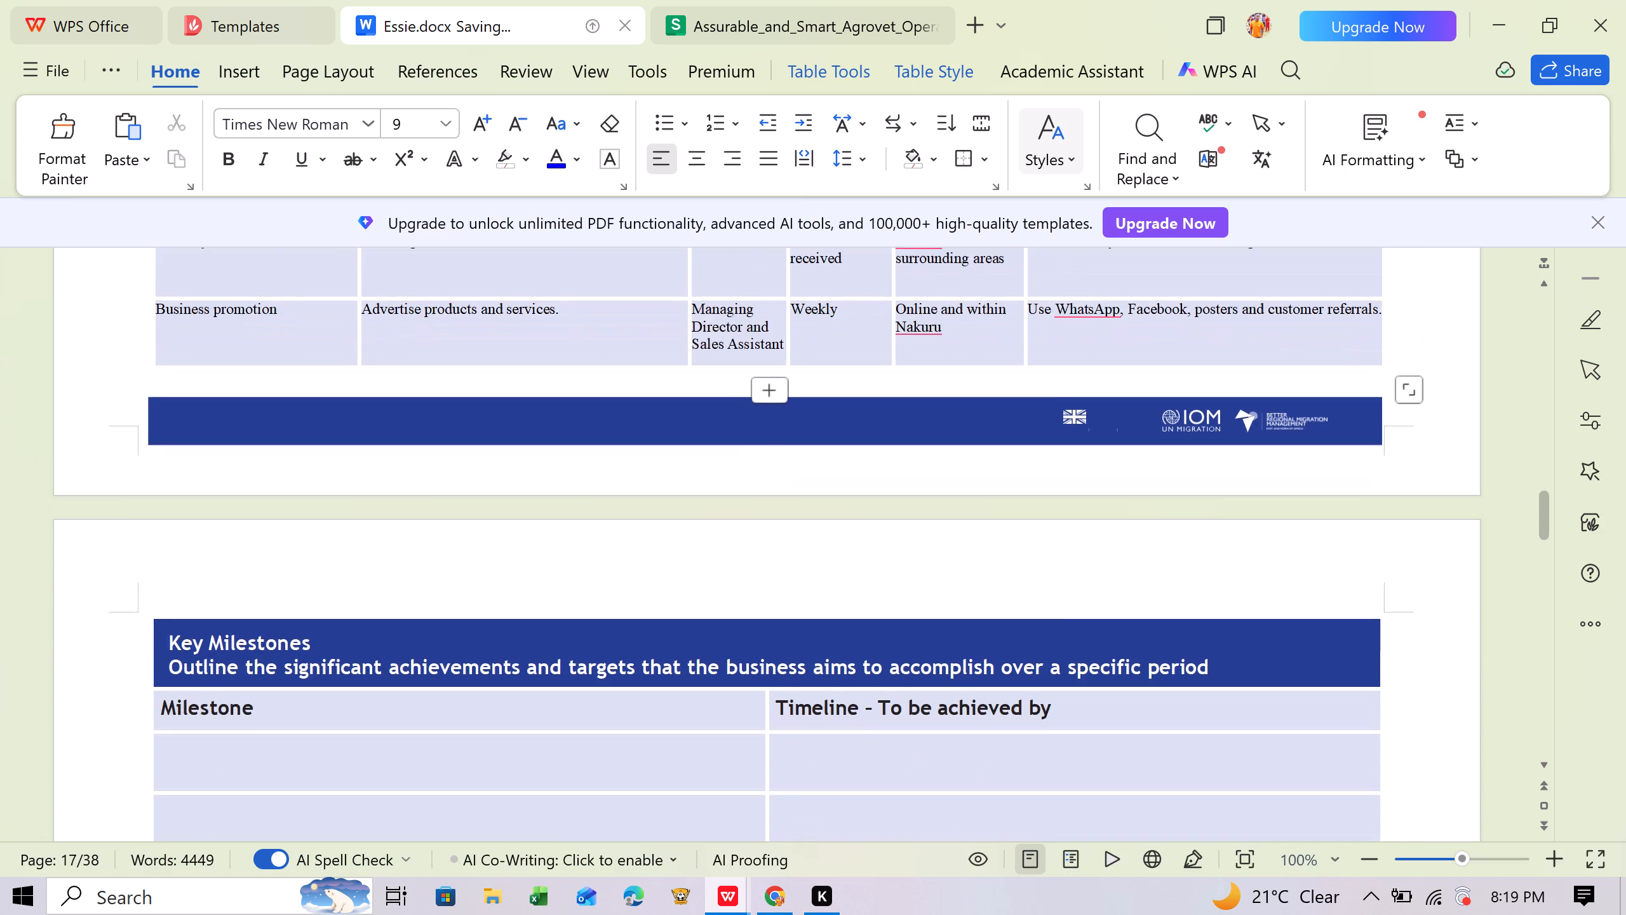
scroll(756, 548, "down", 5)
scroll(756, 548, "up", 15)
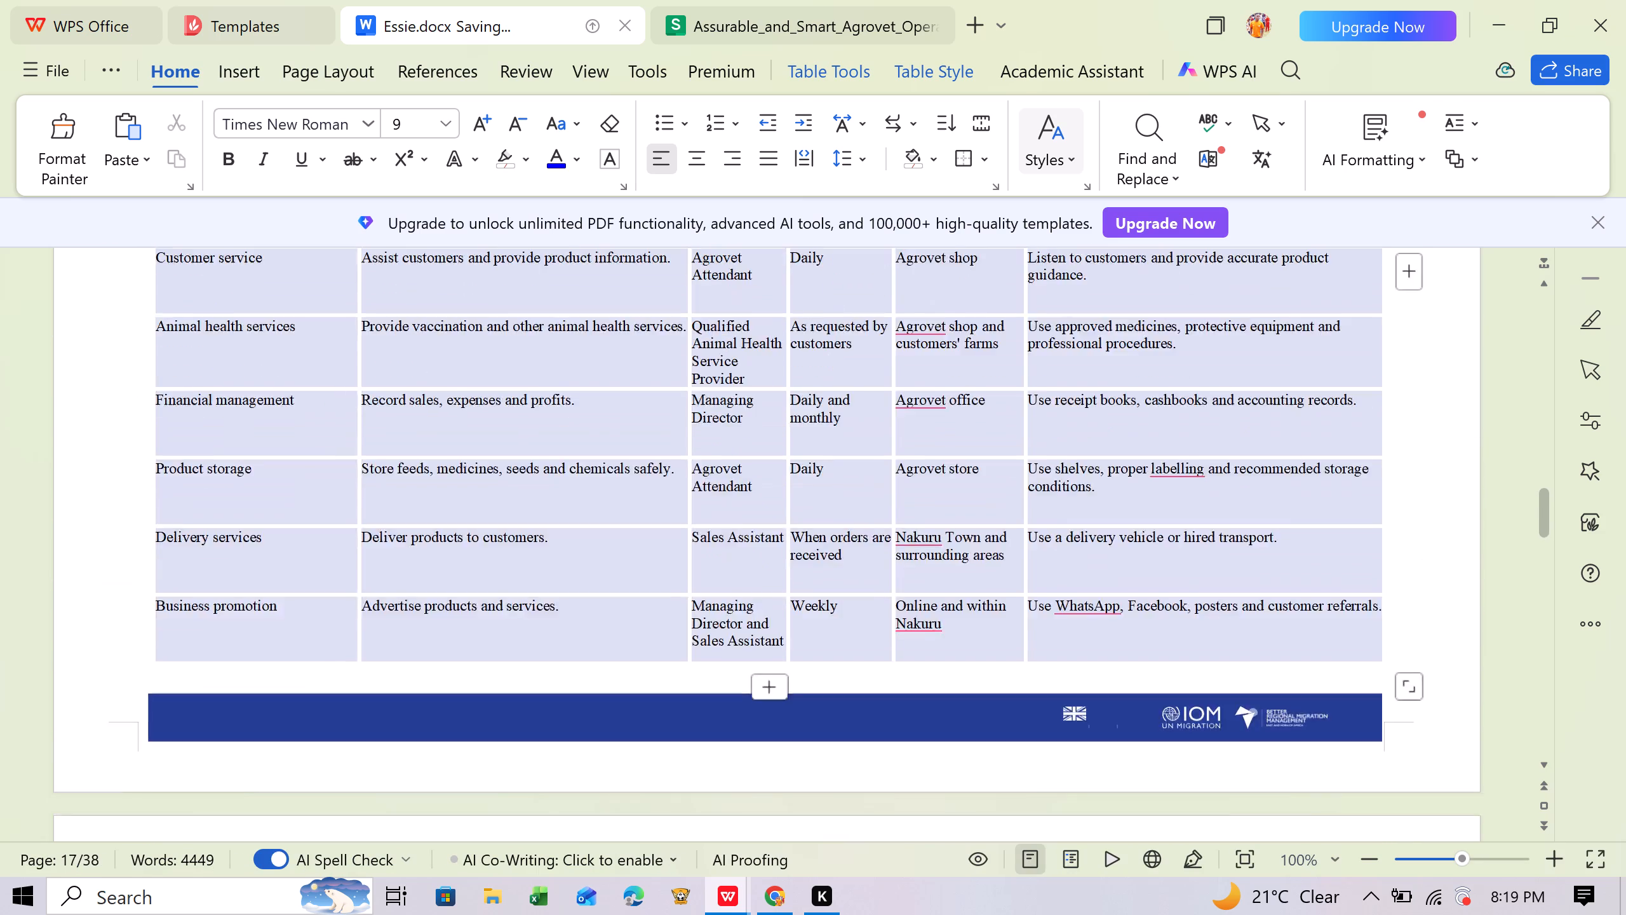
scroll(756, 548, "up", 4)
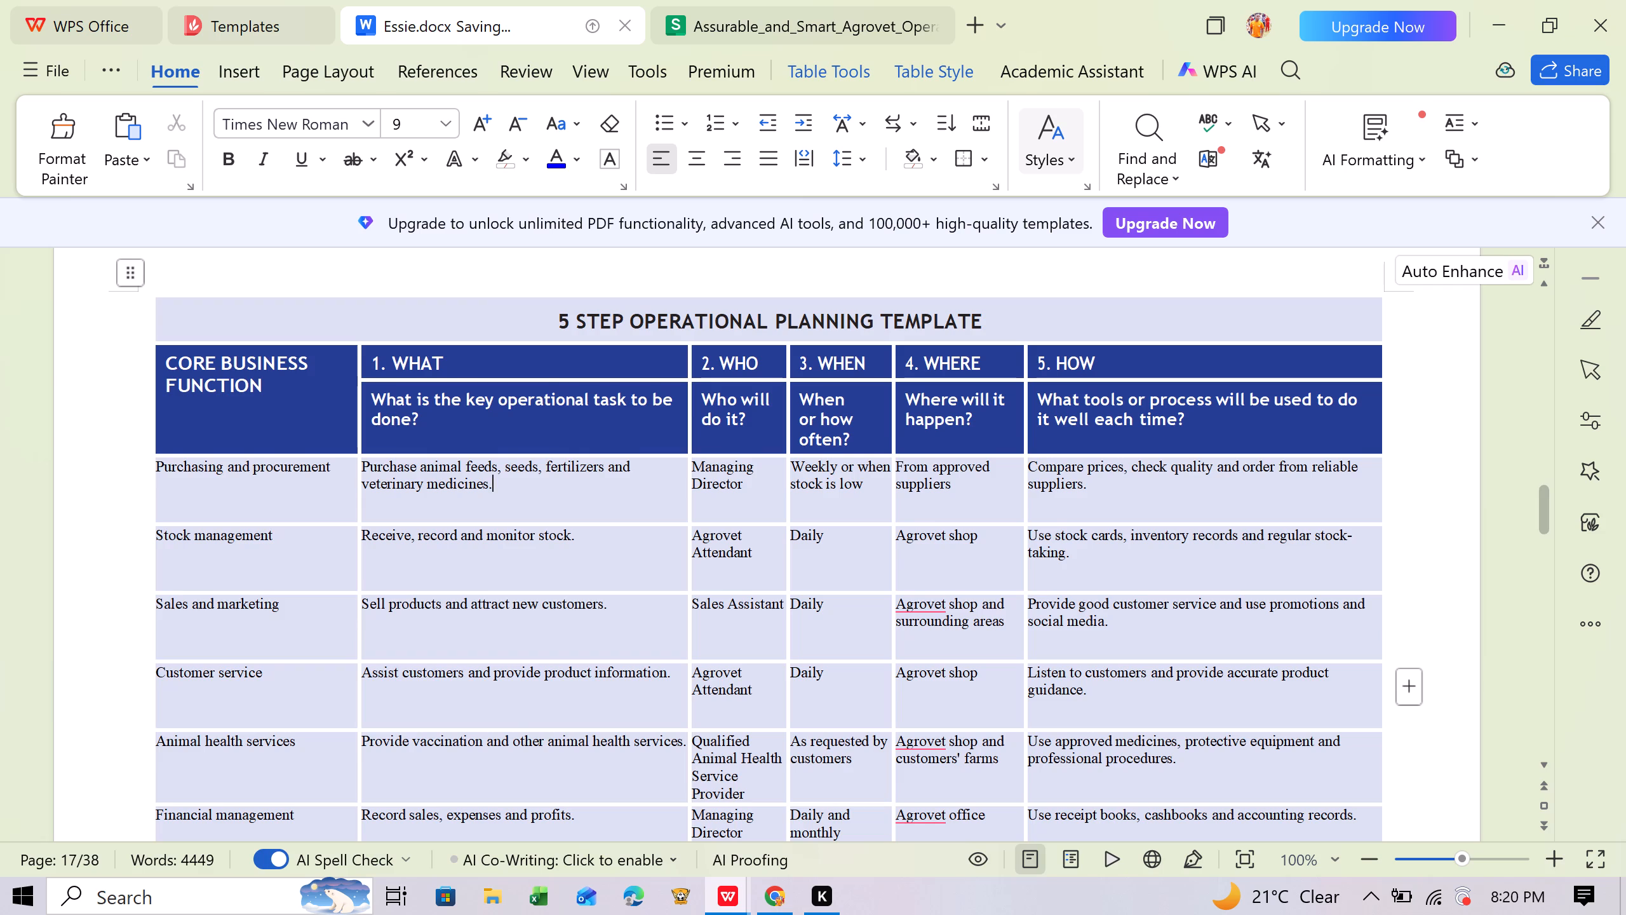
scroll(756, 548, "down", 7)
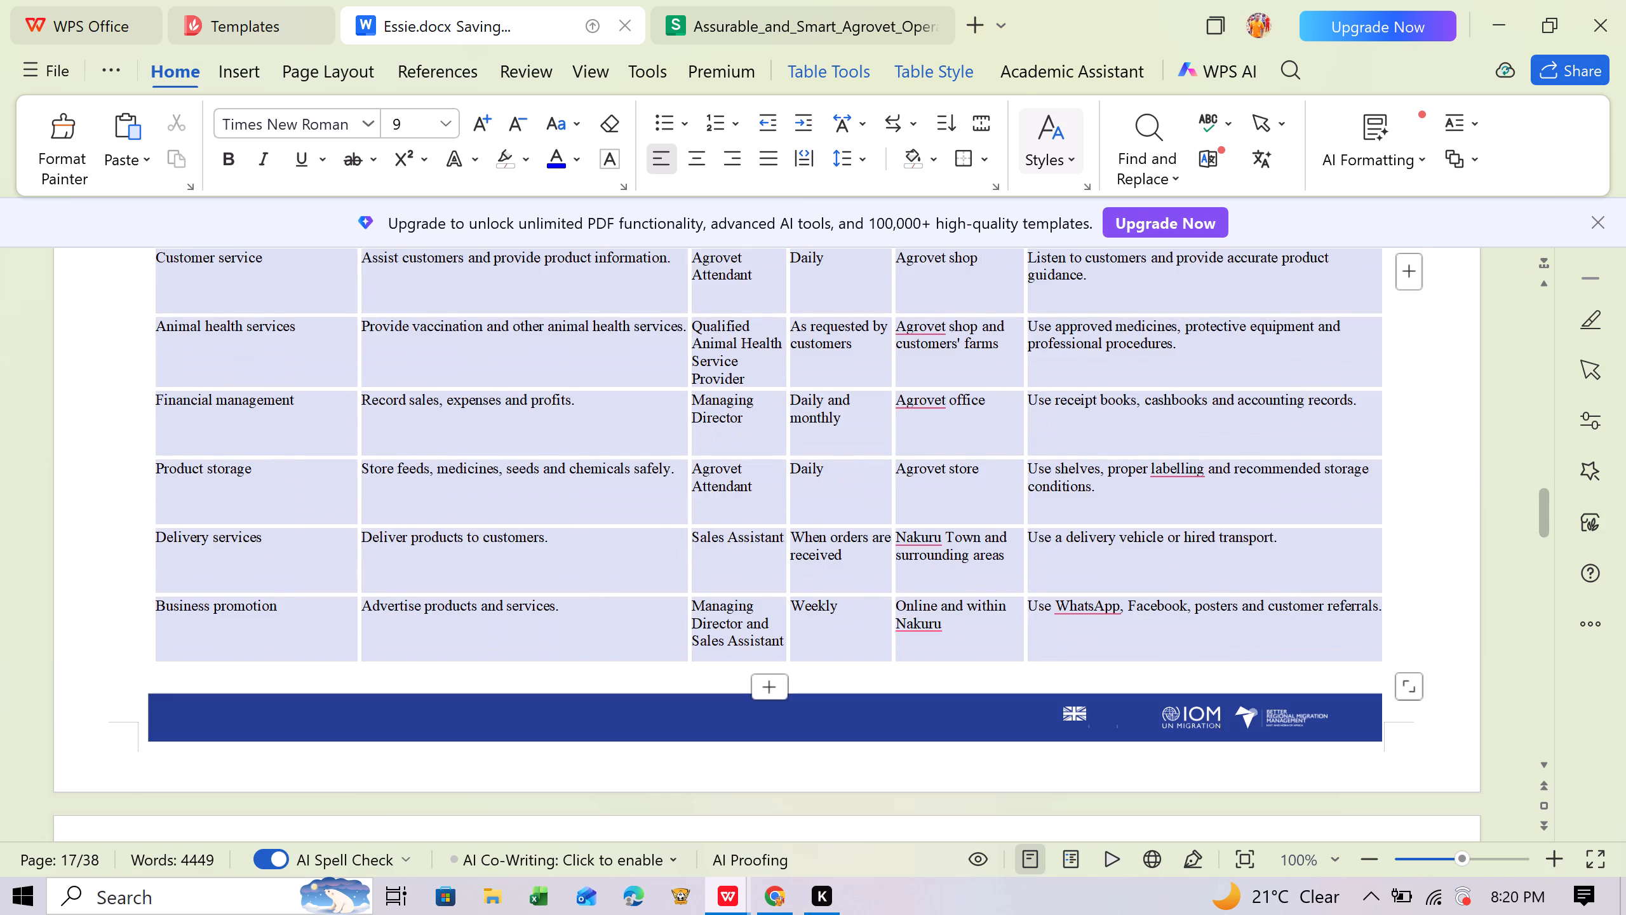
scroll(680, 618, "down", 9)
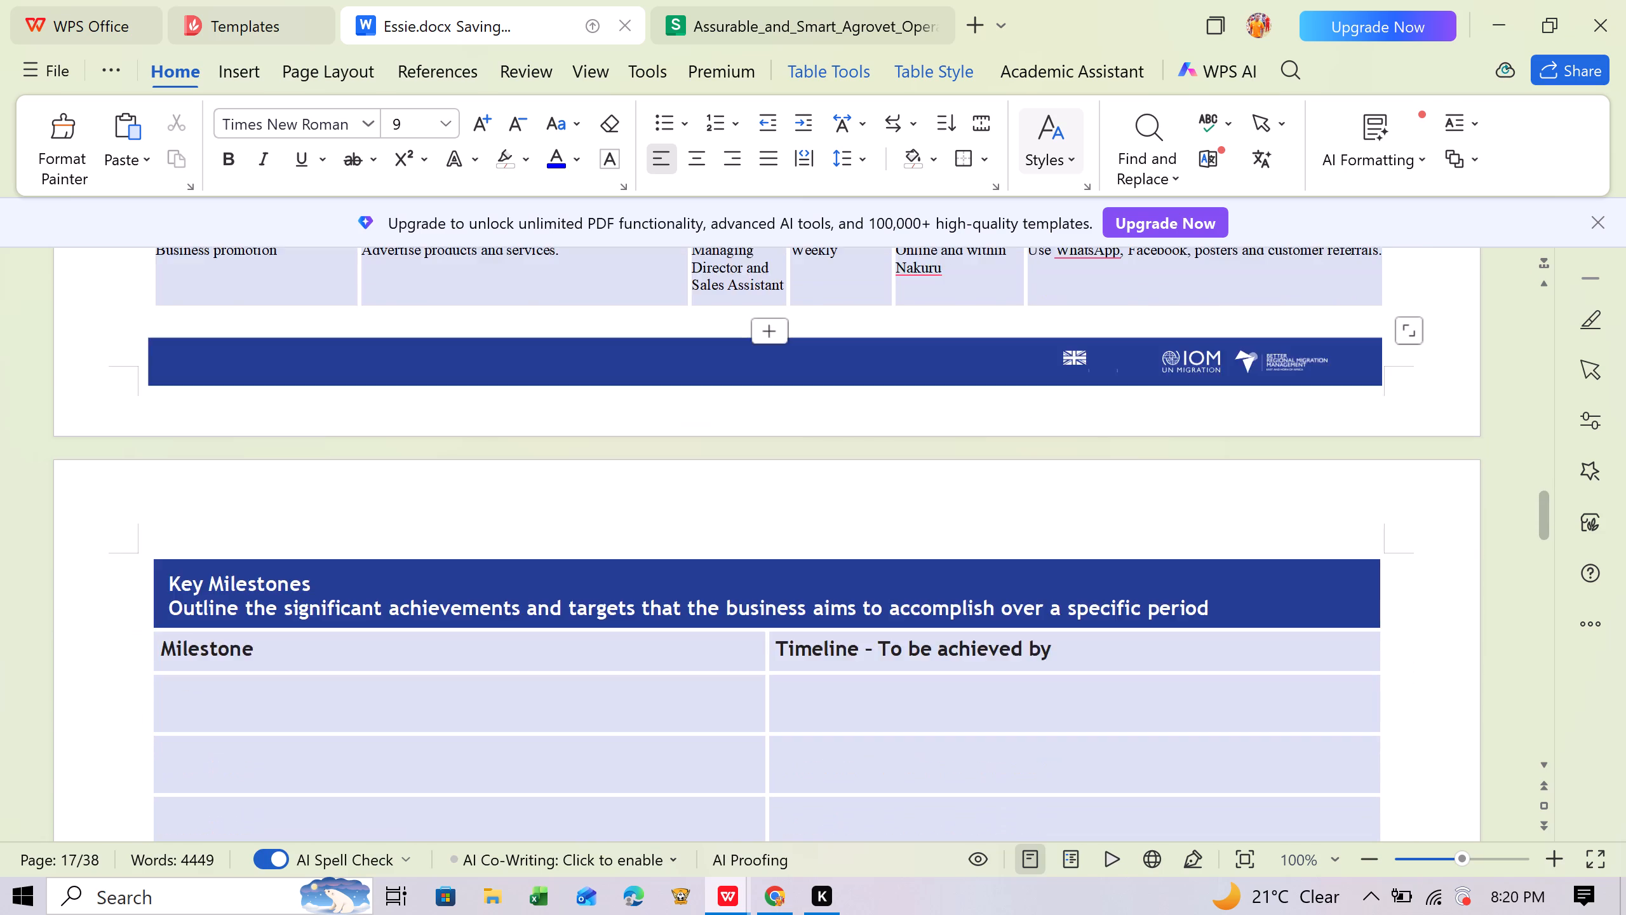
scroll(680, 618, "down", 1)
left_click(370, 461)
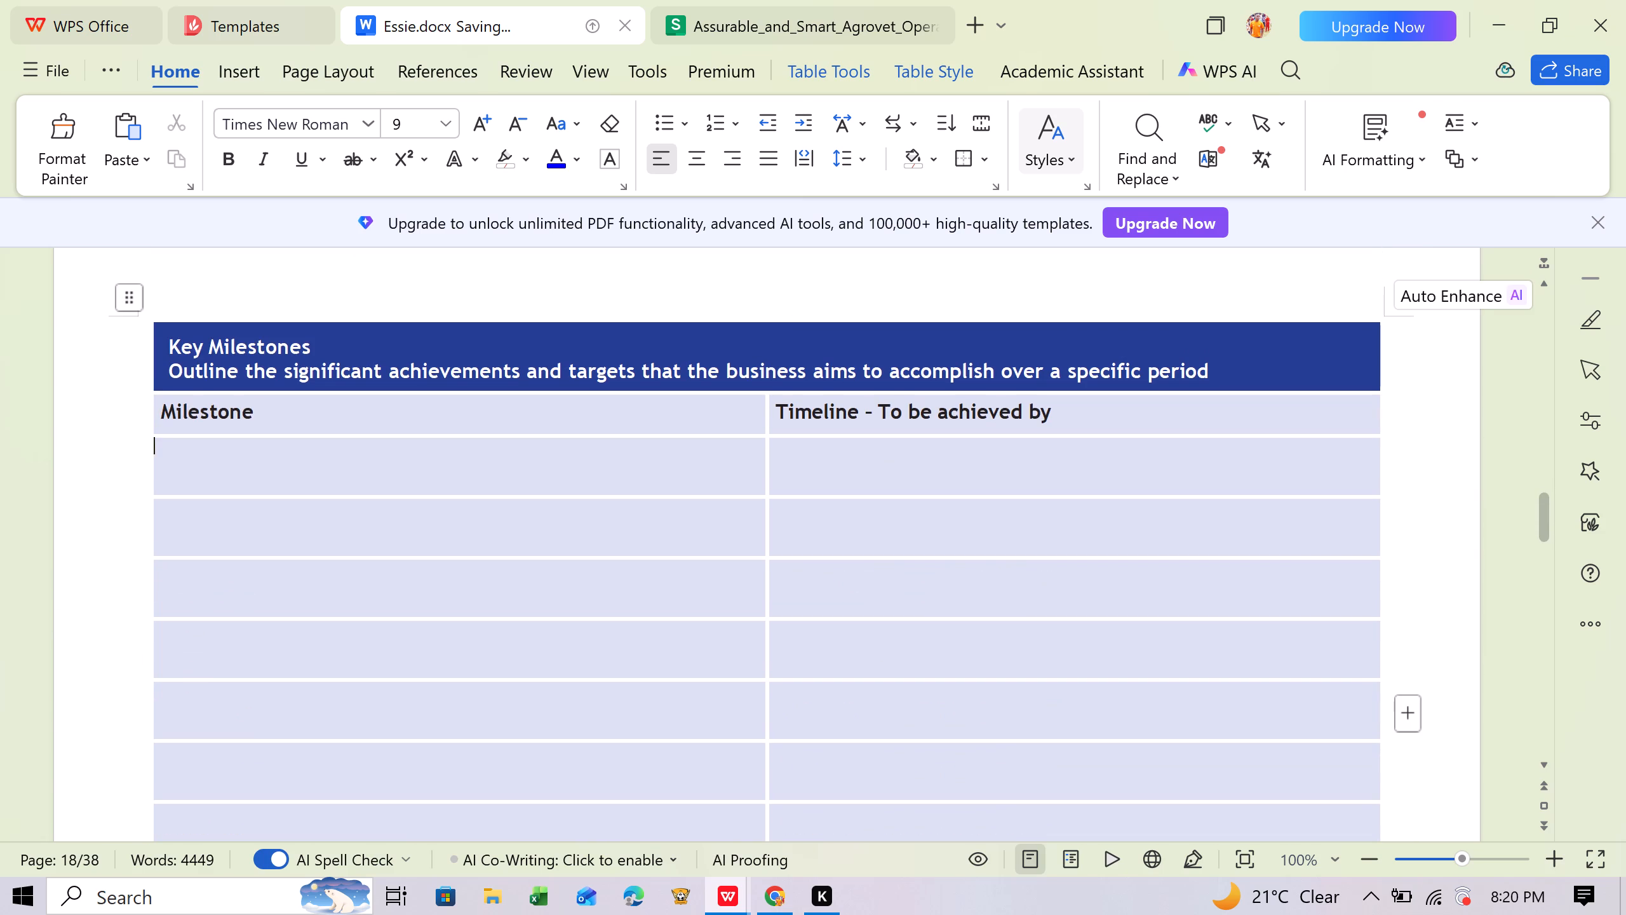
scroll(370, 461, "down", 8)
scroll(370, 461, "up", 13)
scroll(370, 461, "down", 5)
left_click_drag(168, 348, 510, 452)
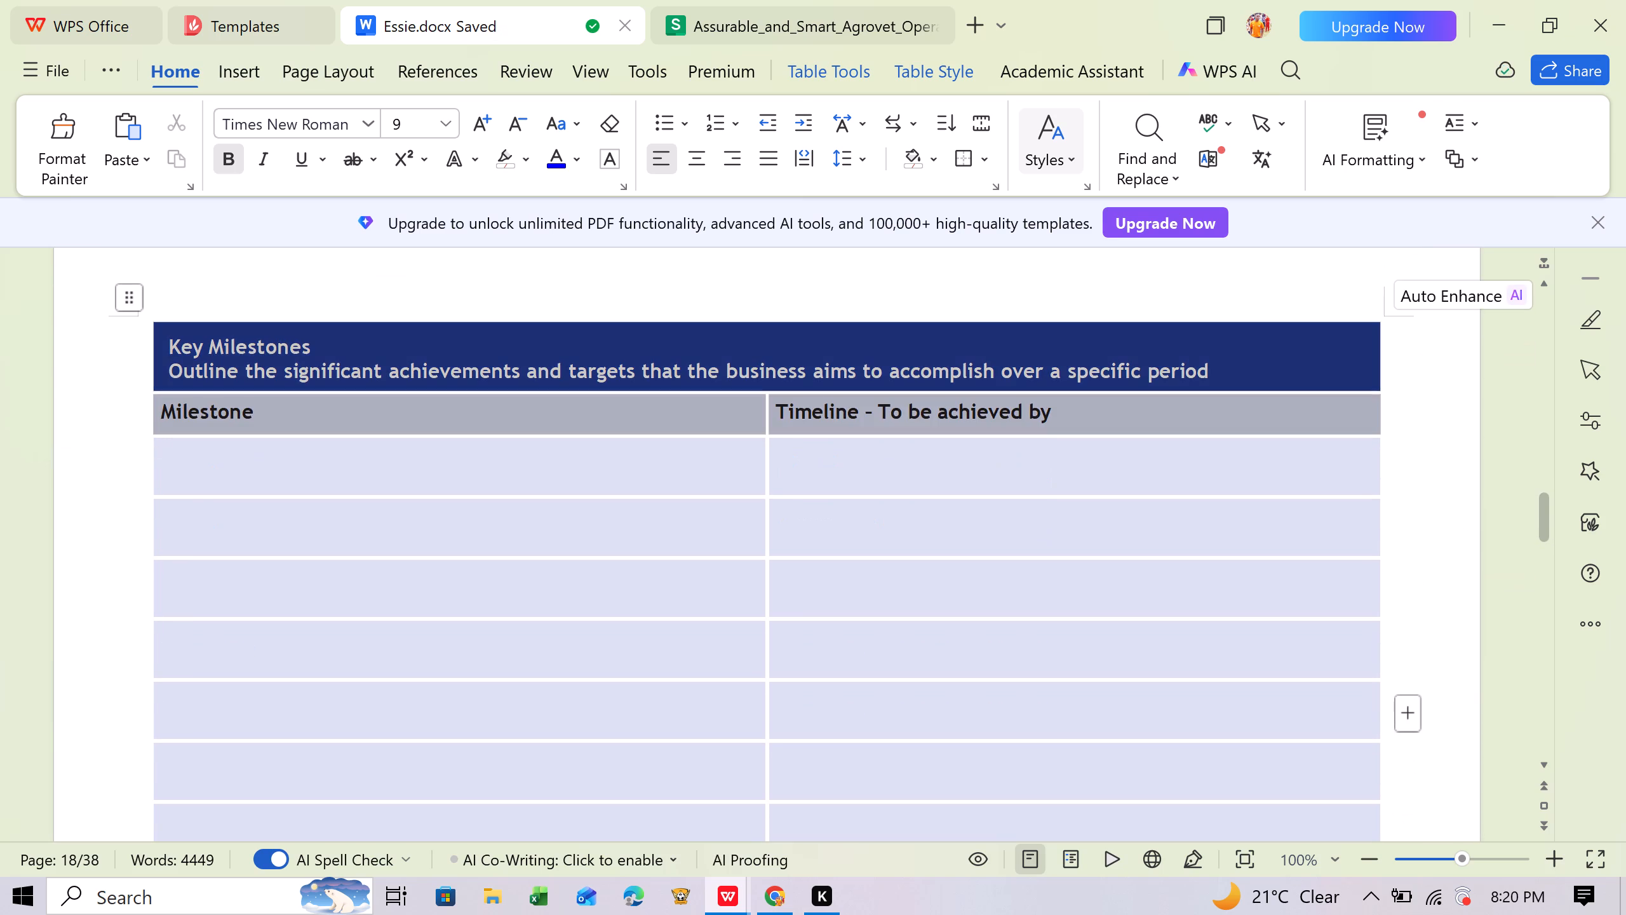
left_click_drag(510, 452, 955, 733)
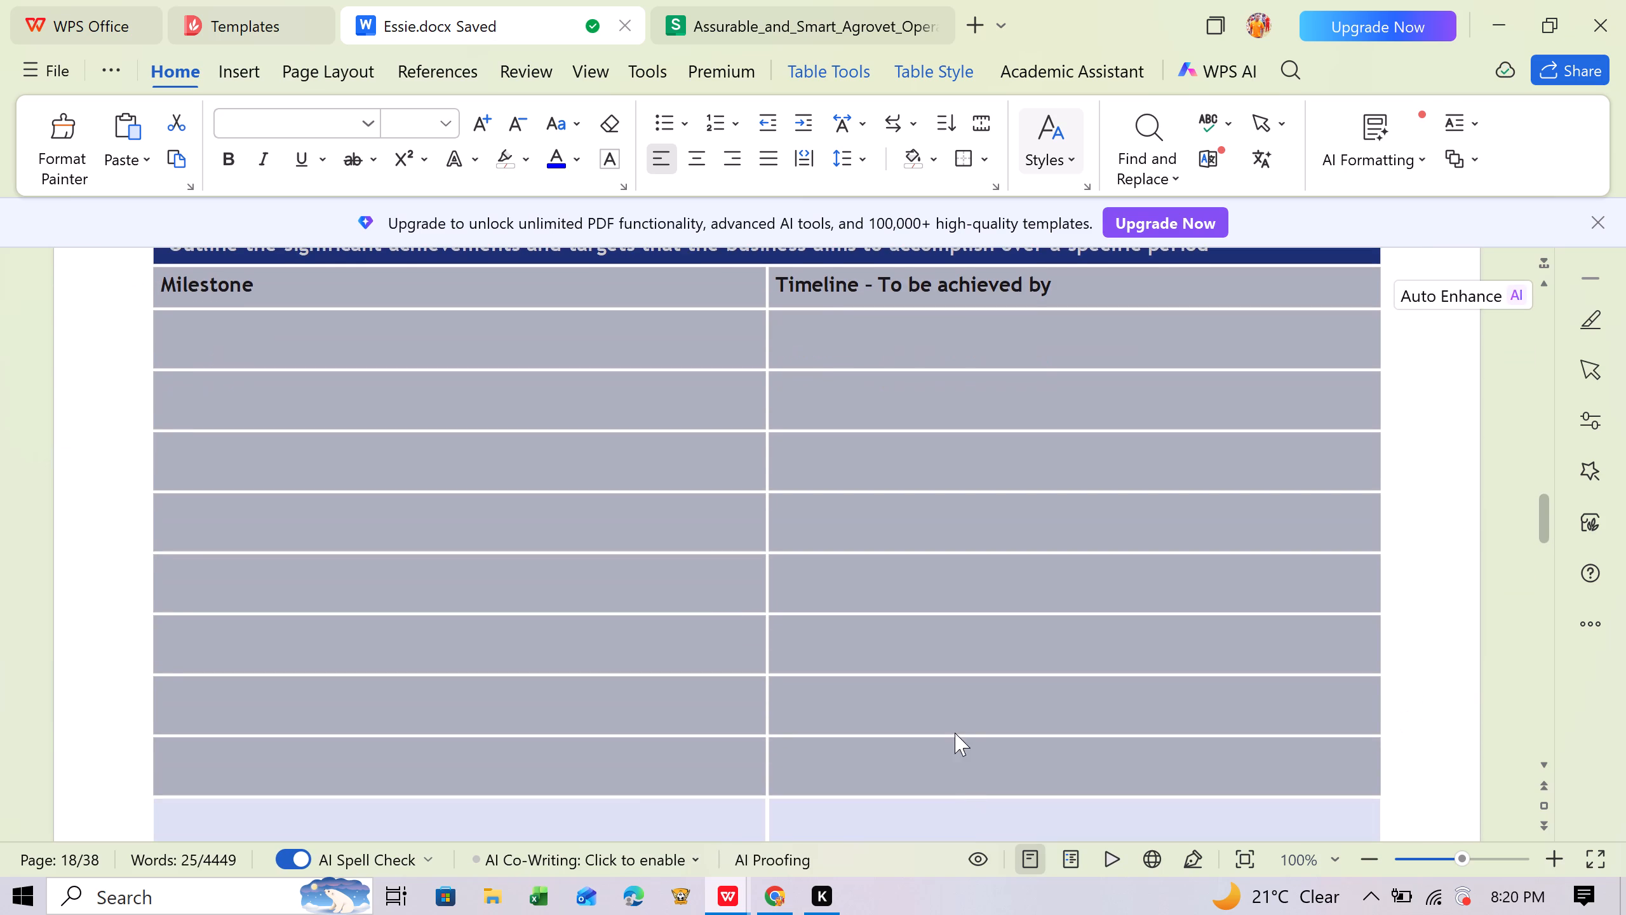
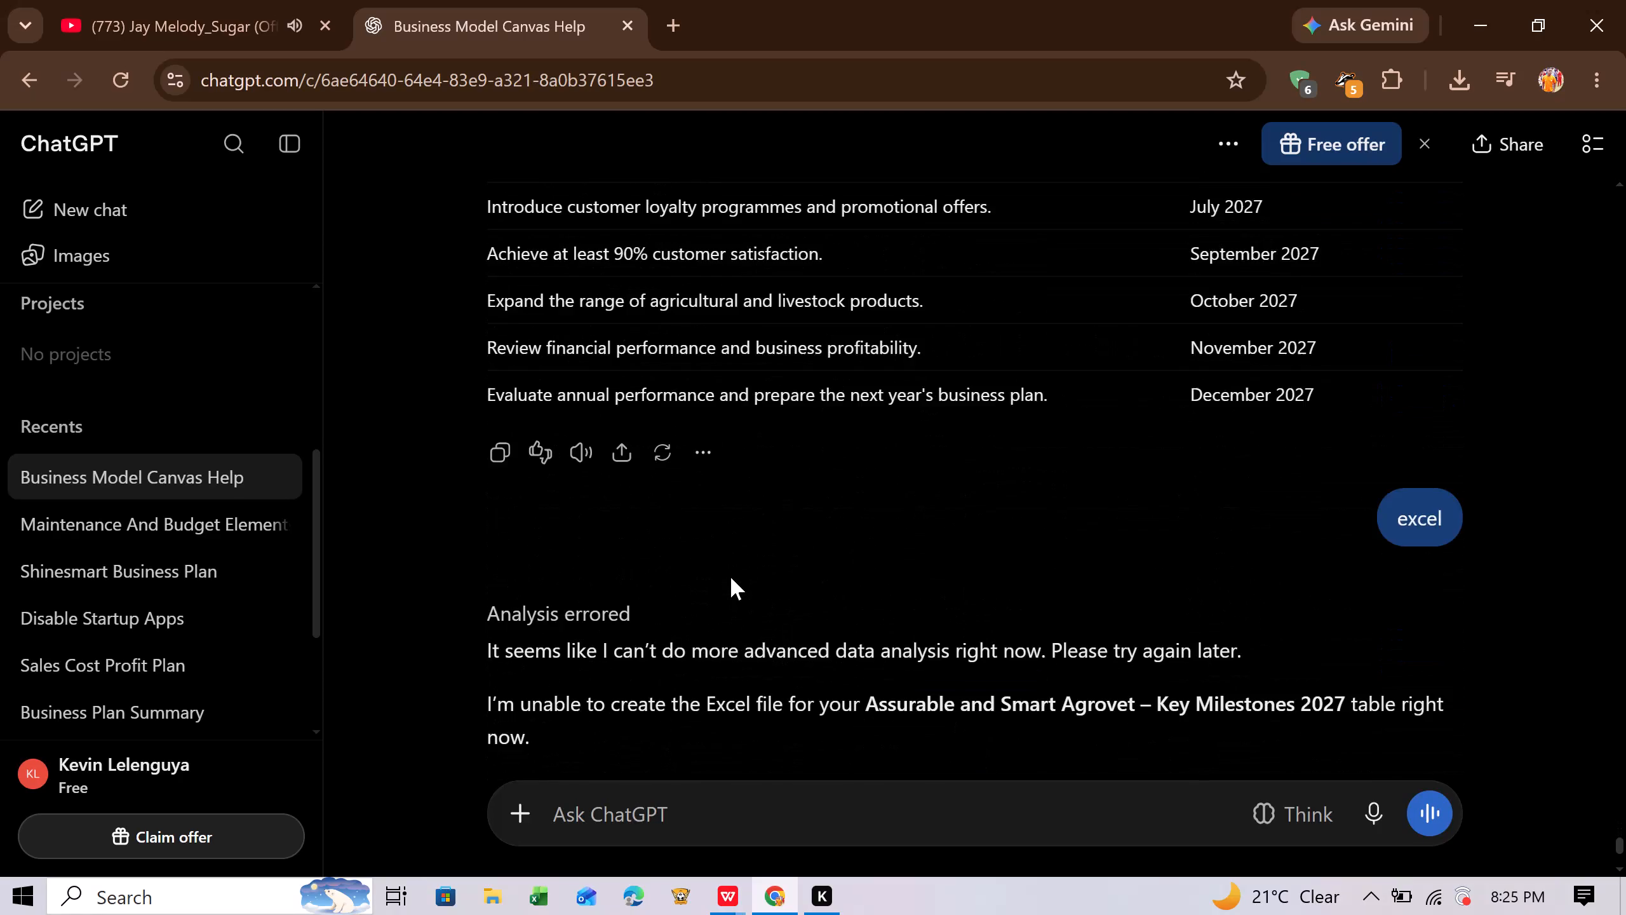
scroll(730, 577, "up", 1)
scroll(730, 577, "down", 3)
scroll(730, 577, "up", 3)
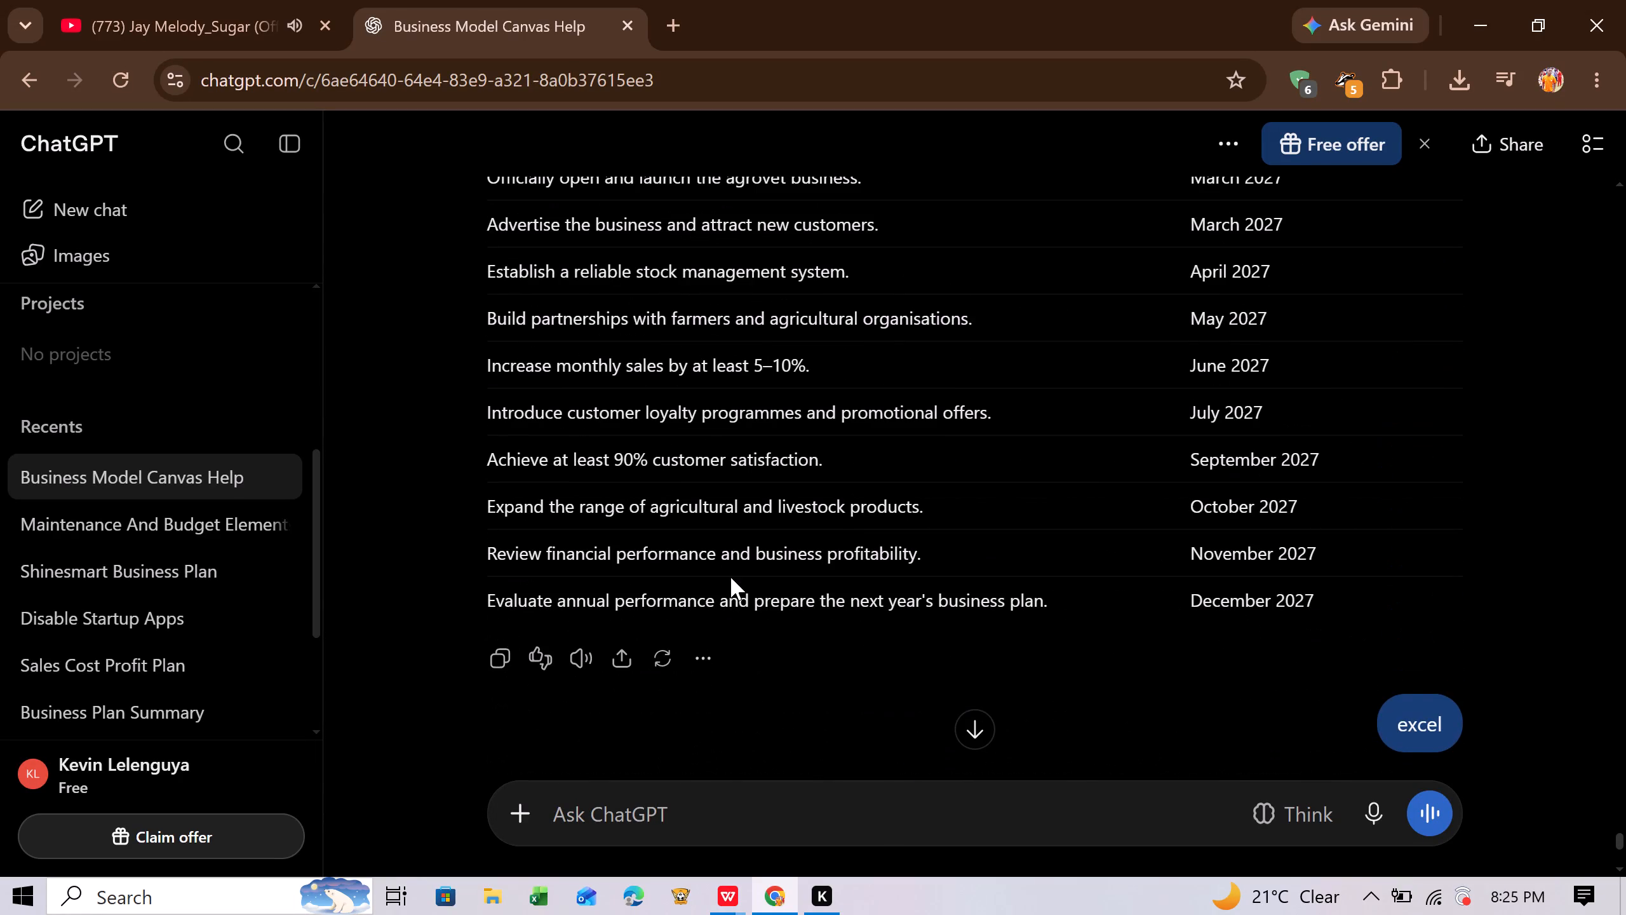
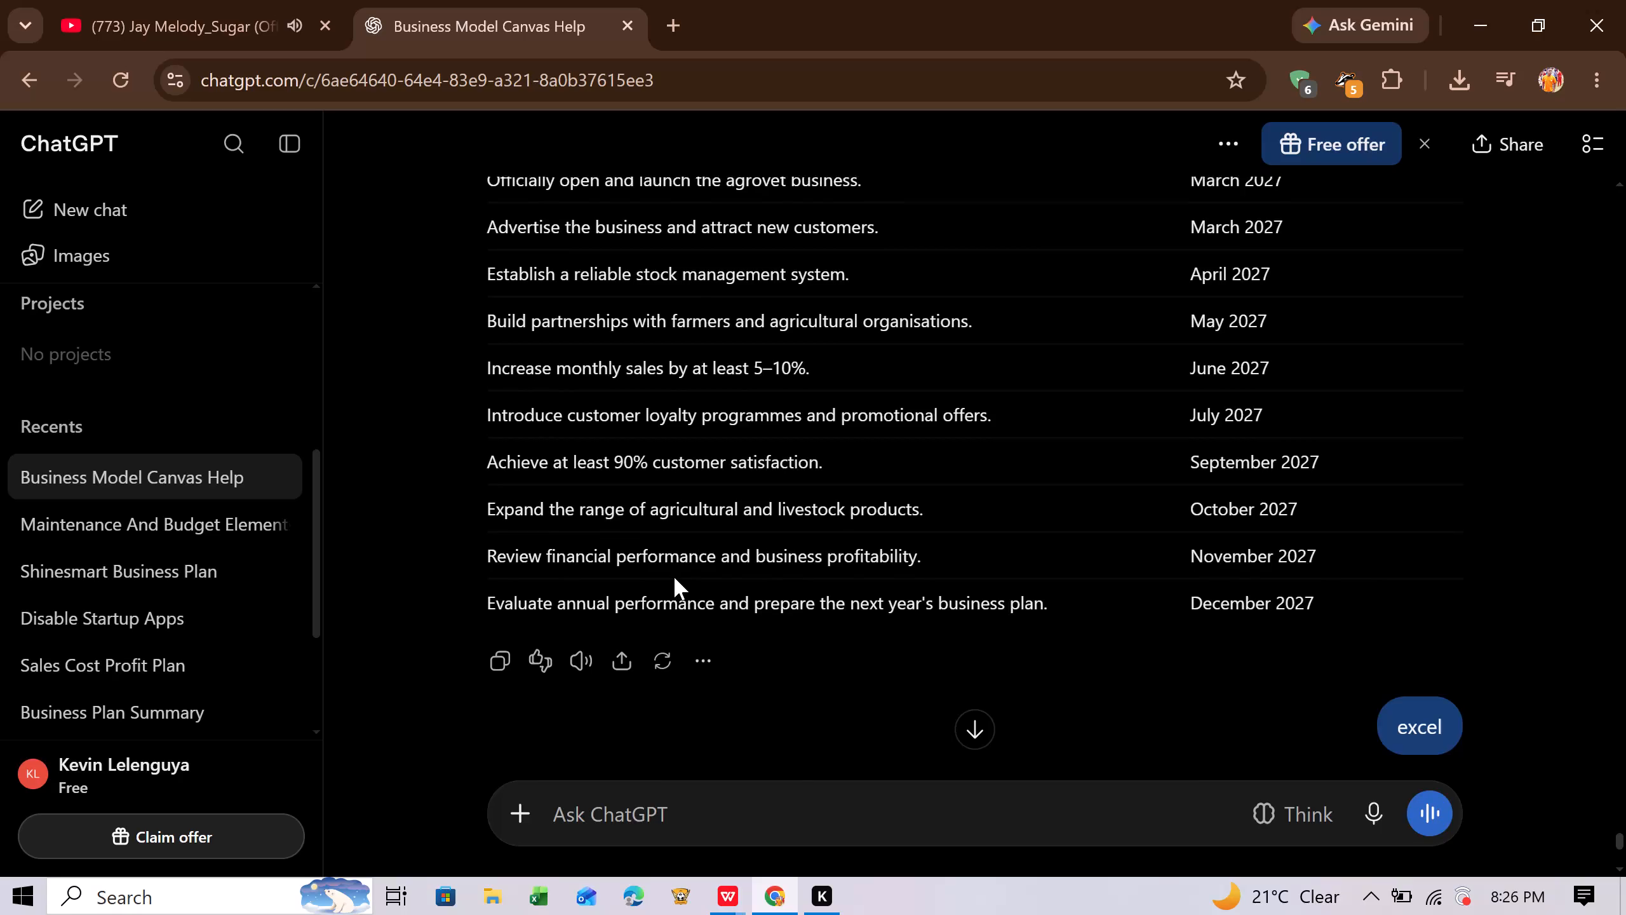
Copy the first milestone, "Complete business registration and obtain the required licences.", from ChatGPT's Key Milestones table.
scroll(674, 577, "up", 3)
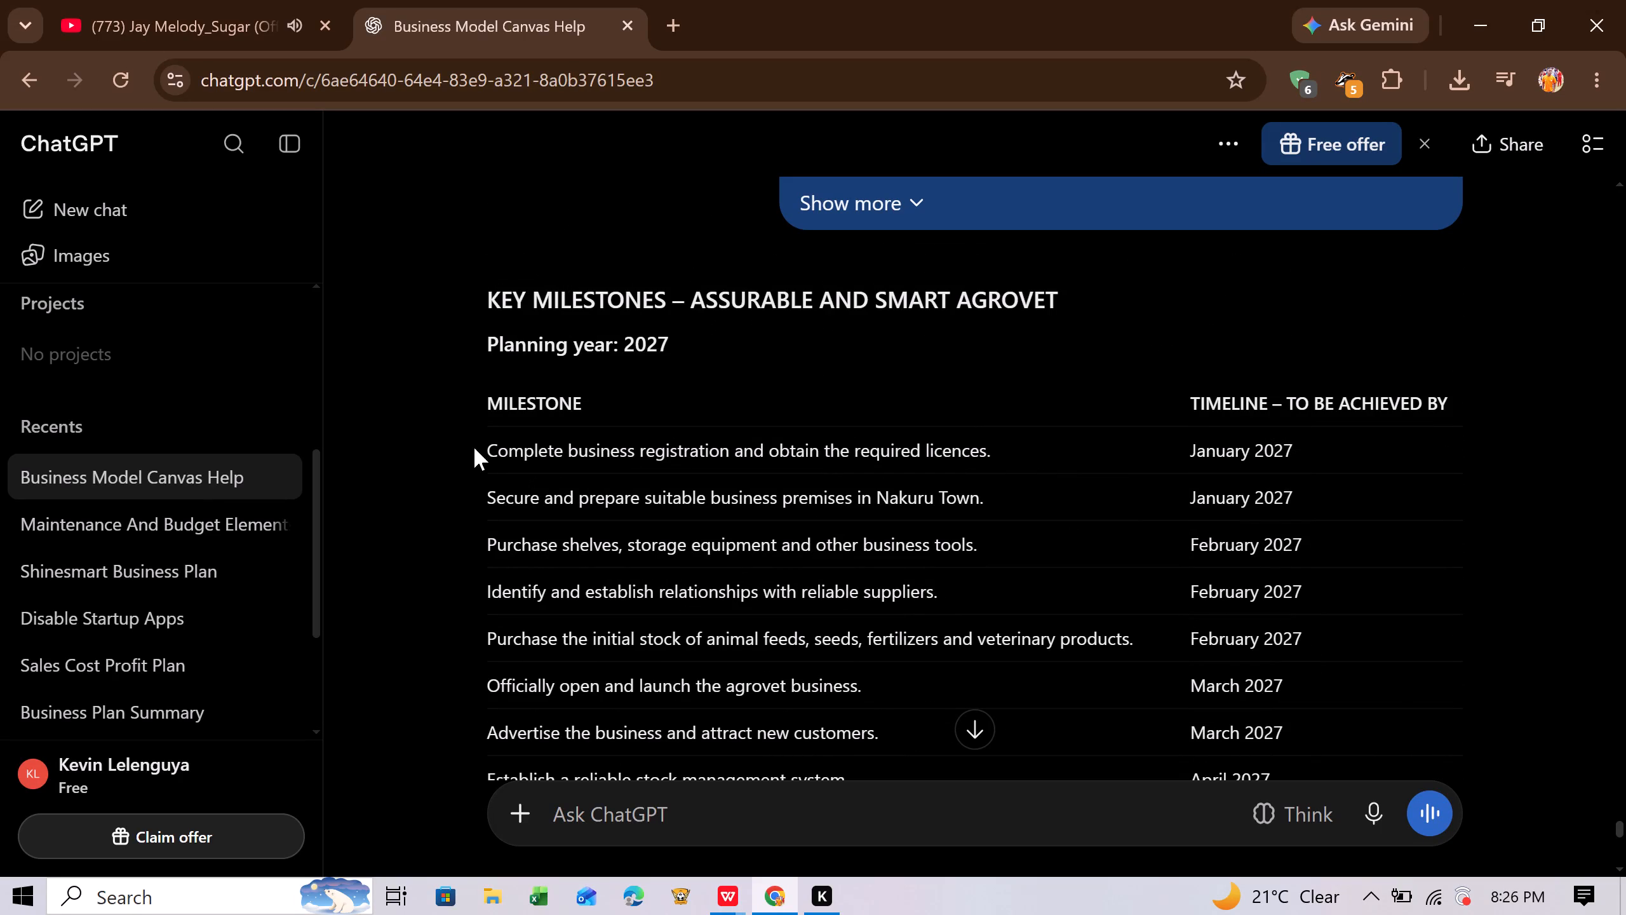
left_click_drag(473, 448, 1019, 458)
left_click(1019, 458)
left_click_drag(488, 440, 1000, 461)
right_click(1000, 461)
left_click(767, 477)
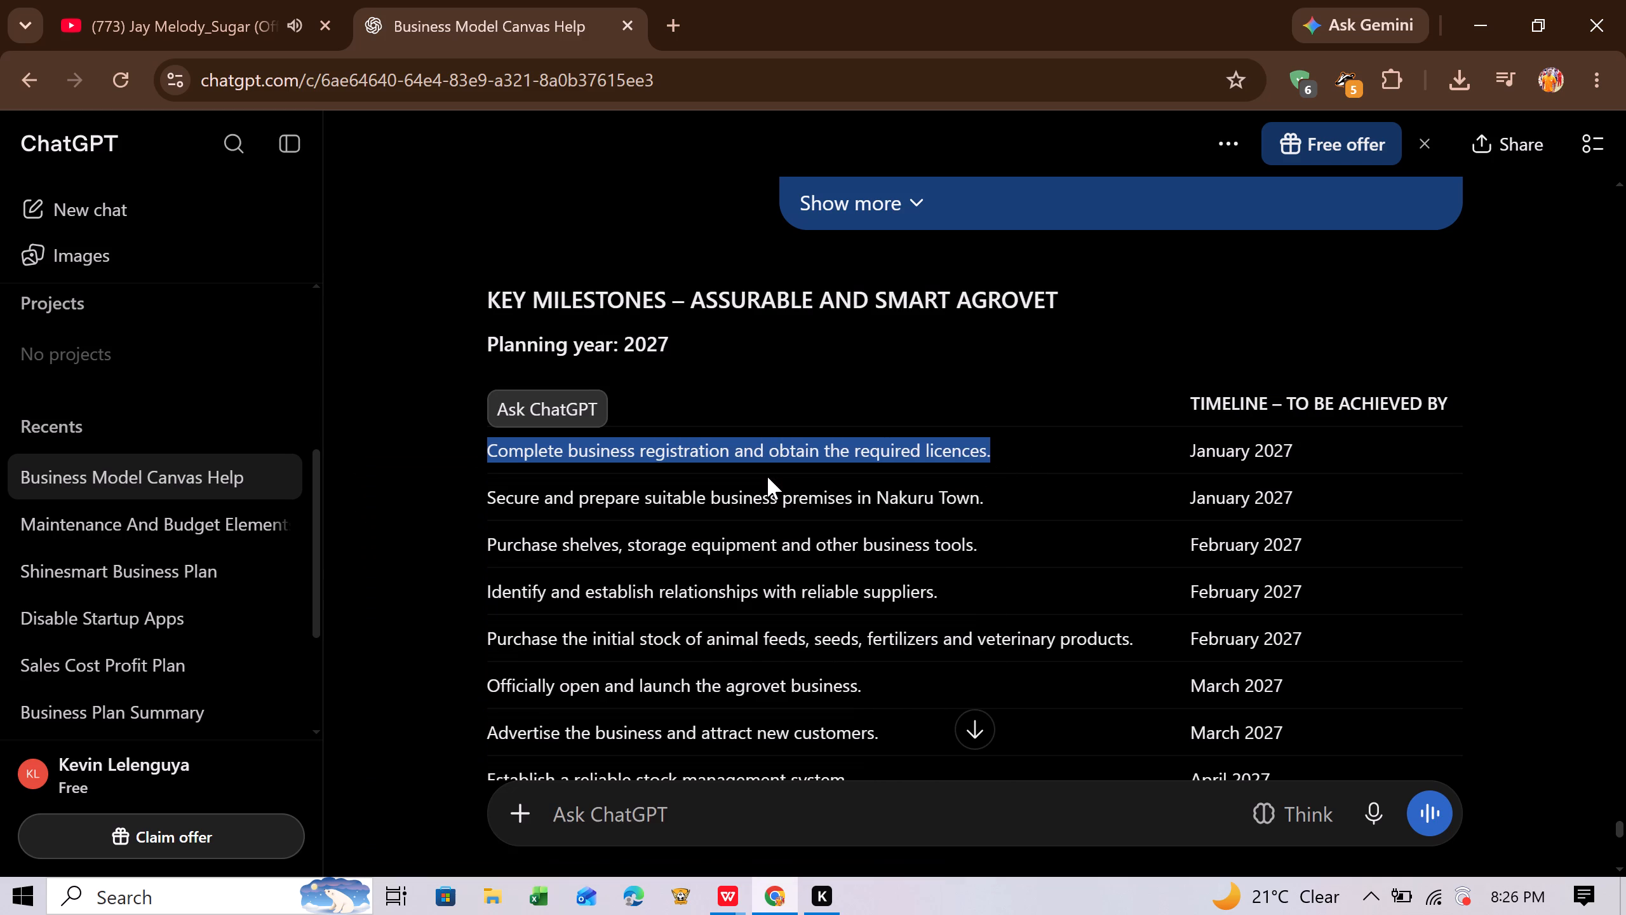
Switch to Essie.docx in WPS Office and close the Assurable_and_Smart_Agrovet spreadsheet.
left_click(722, 905)
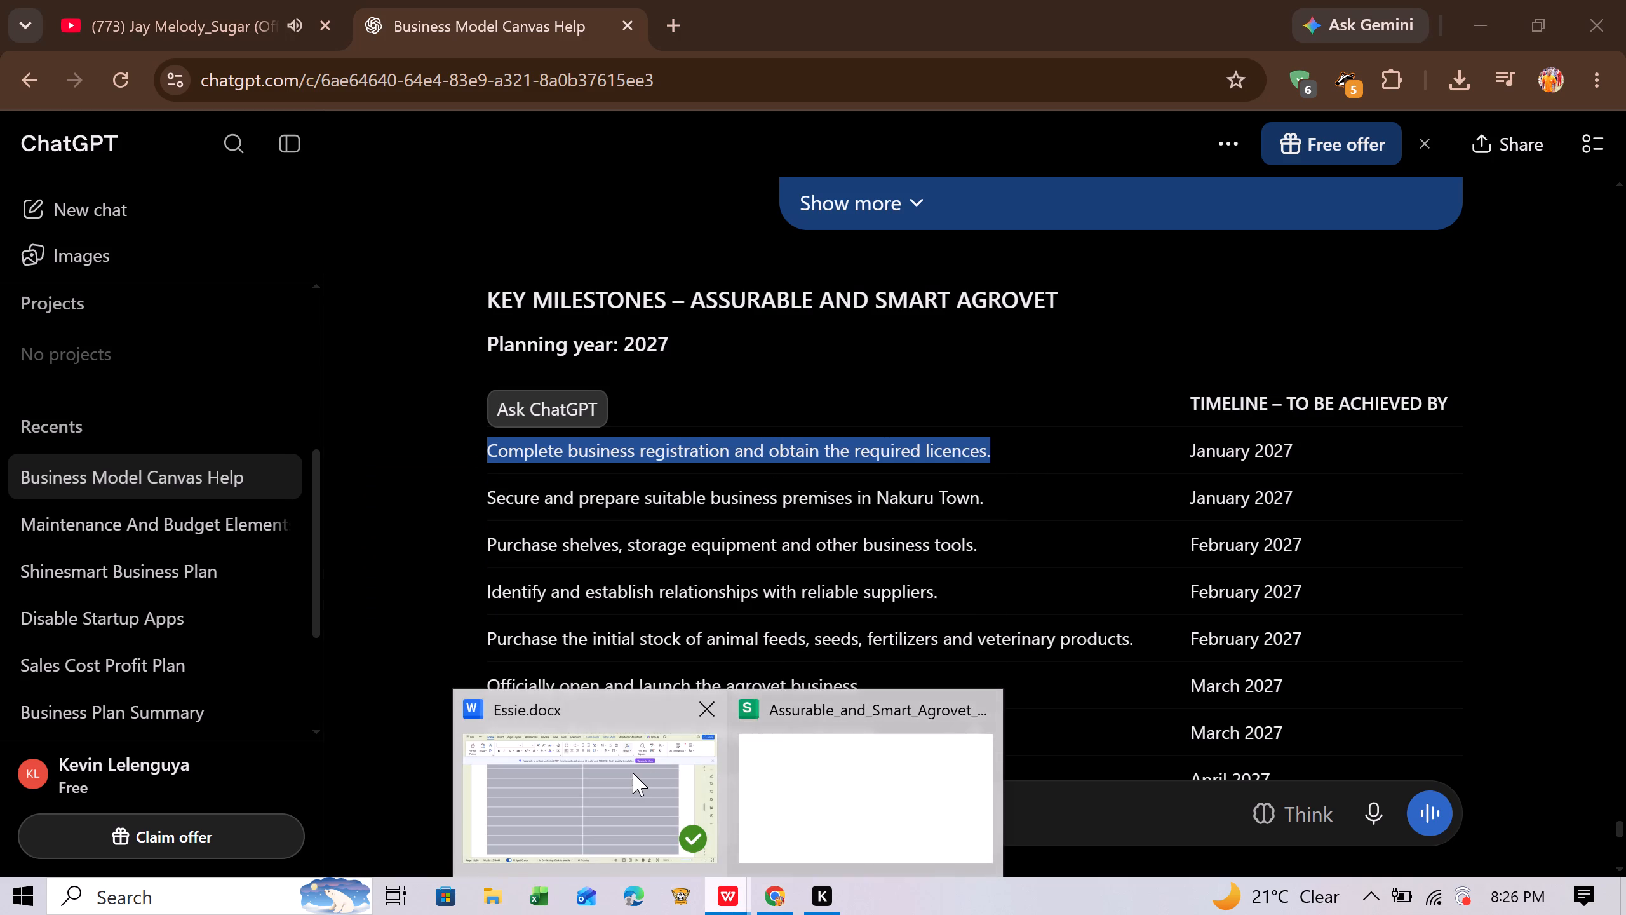
left_click(632, 773)
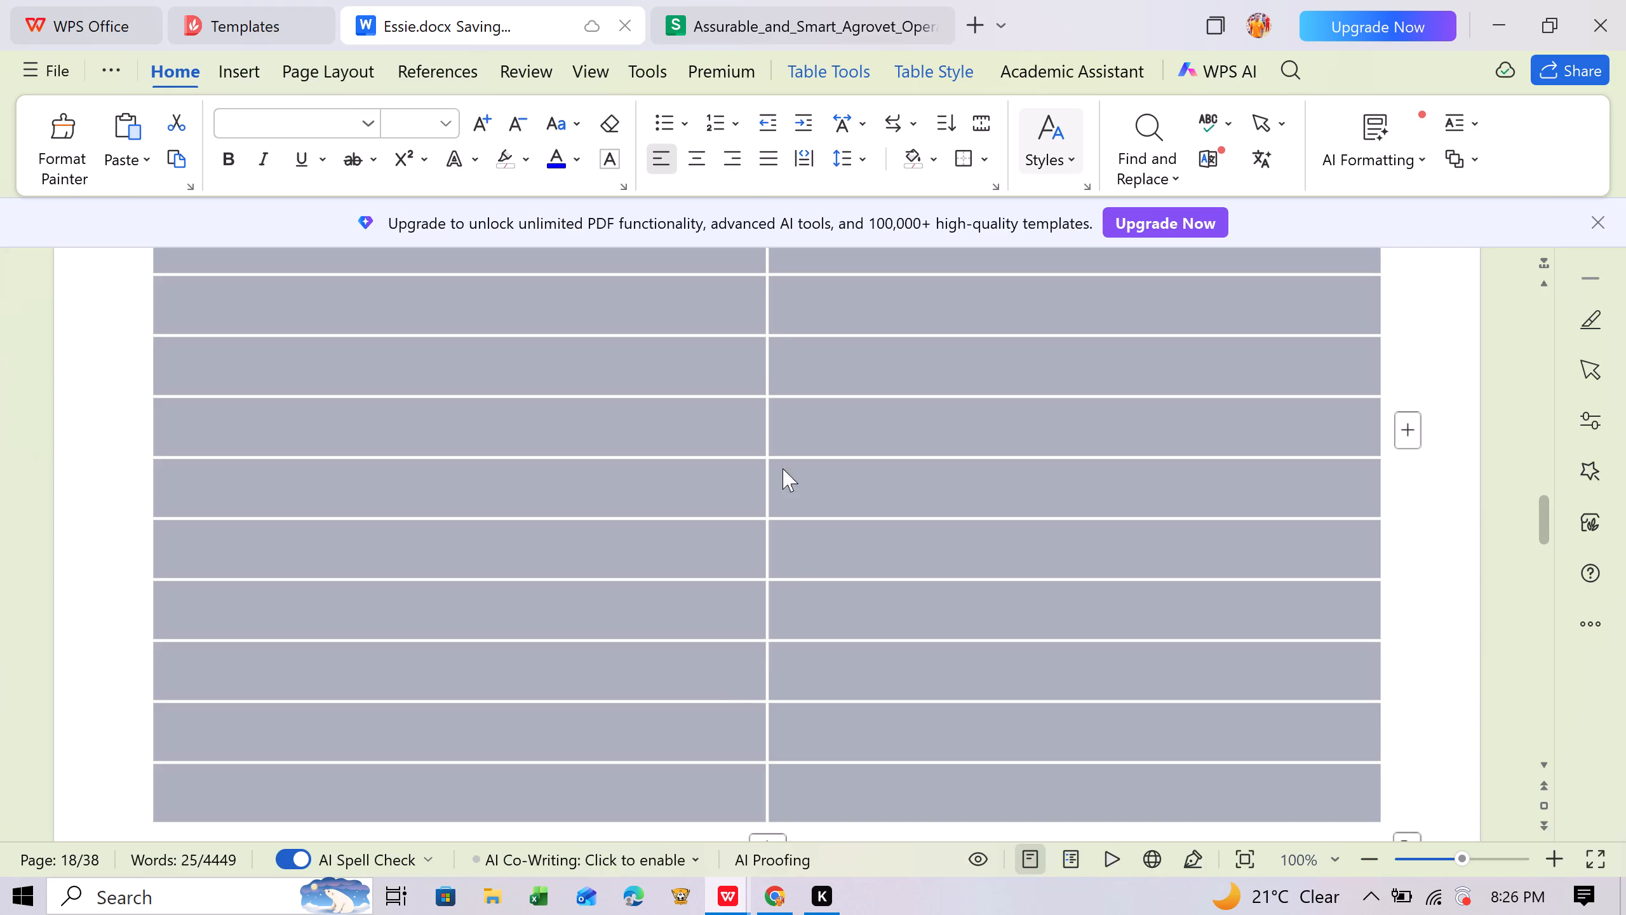
left_click(941, 27)
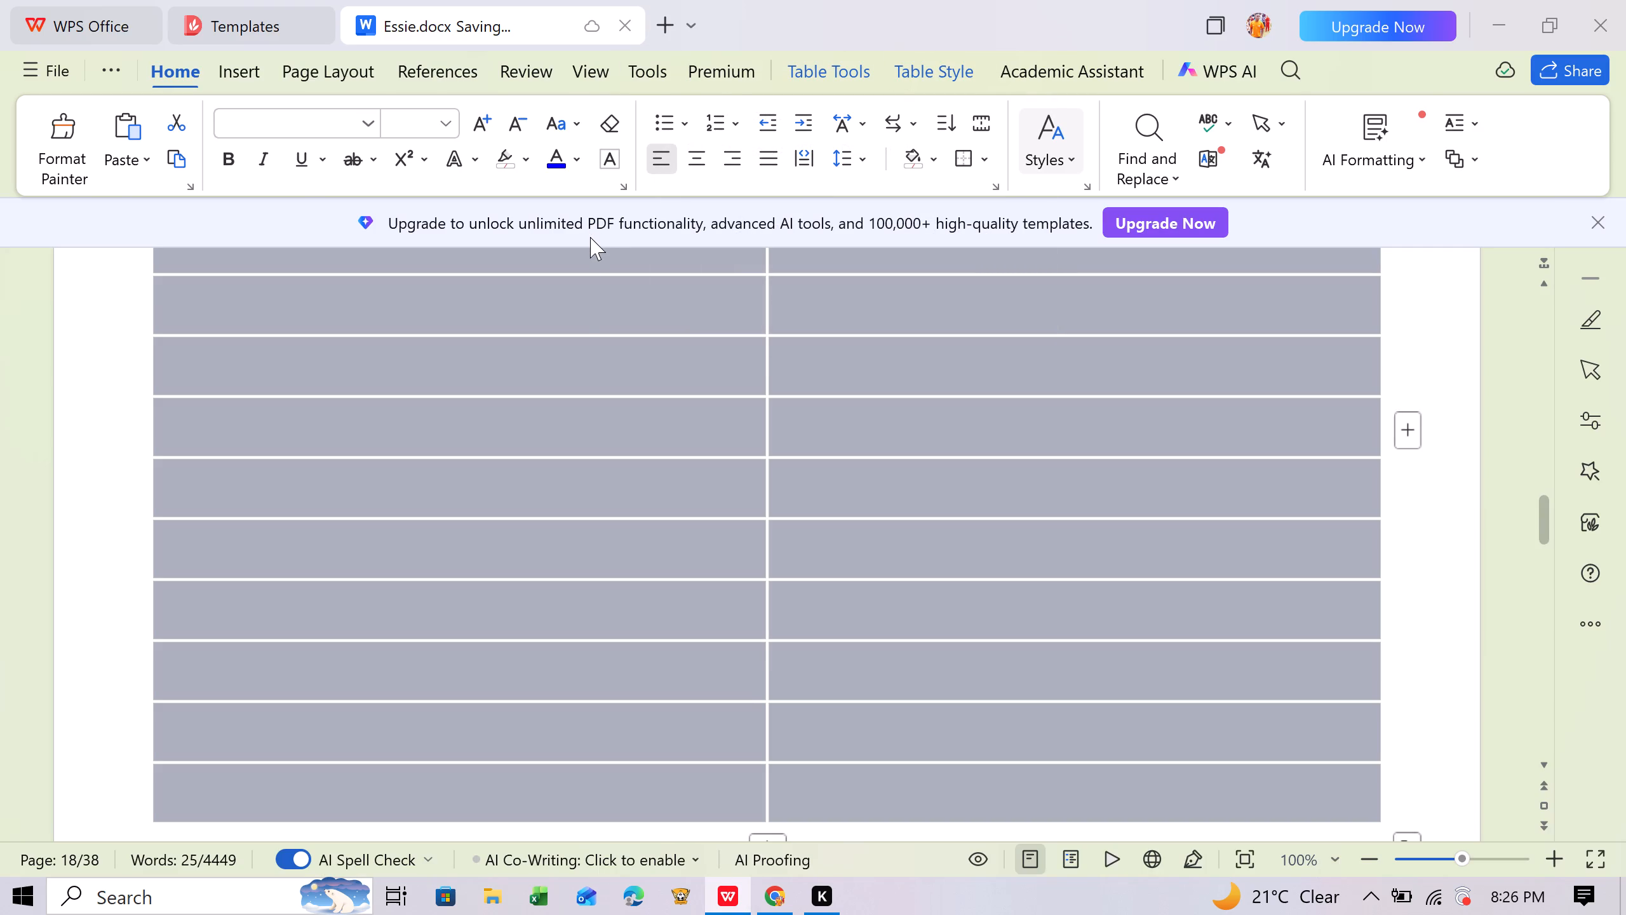
Paste the copied business registration milestone into the first empty Milestone cell of the Key Milestones table.
scroll(573, 315, "up", 4)
left_click(535, 373)
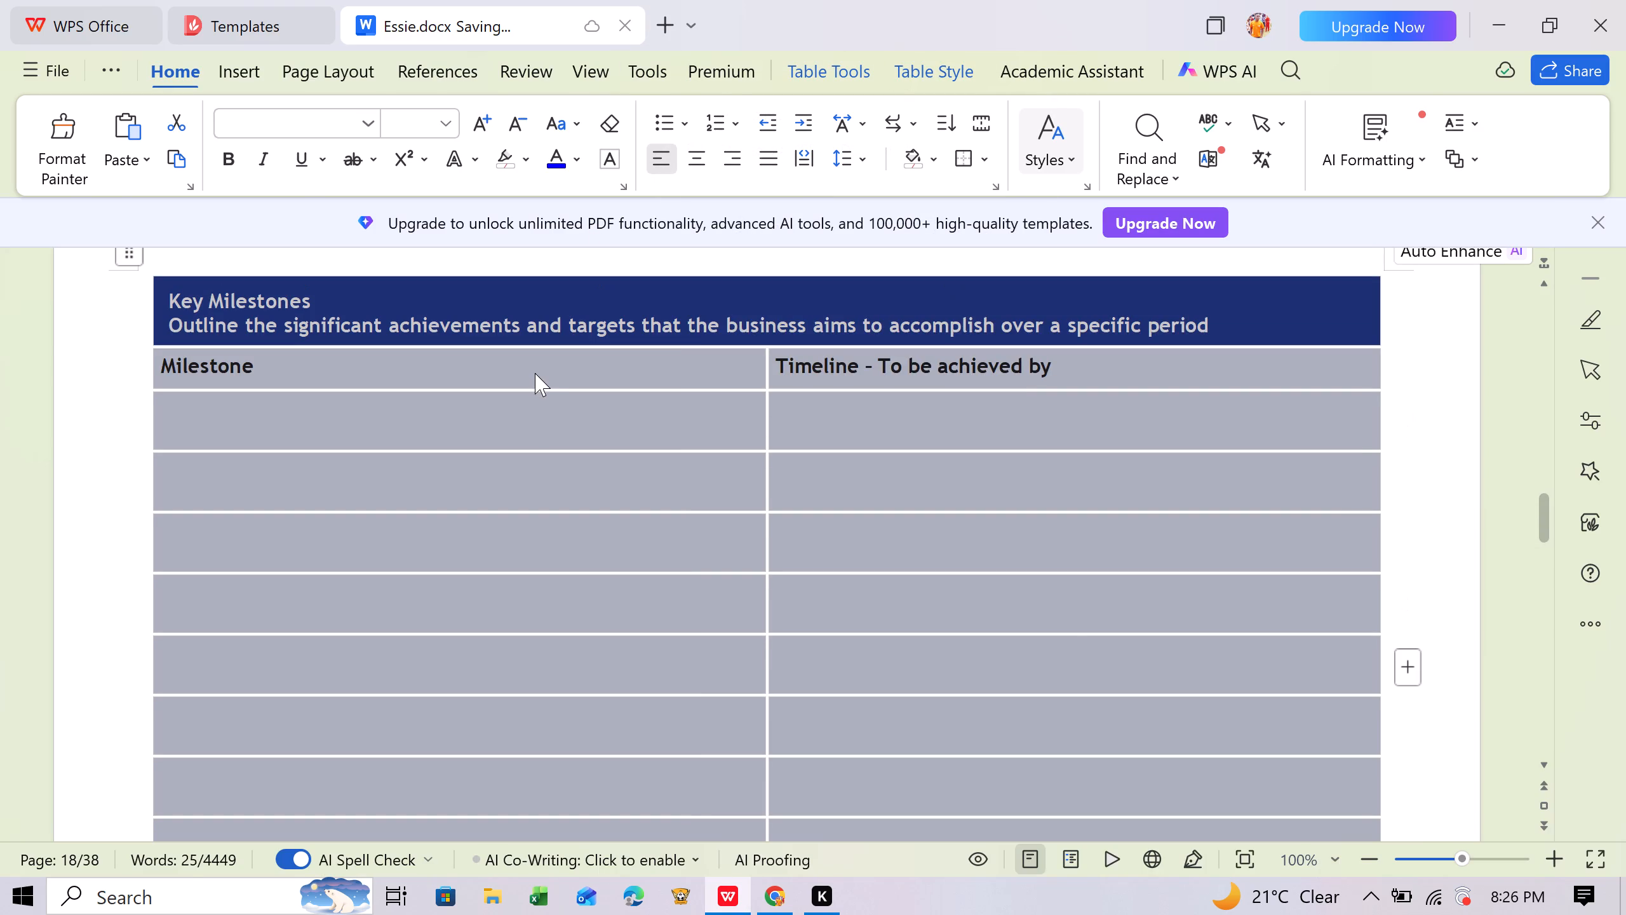
left_click(375, 430)
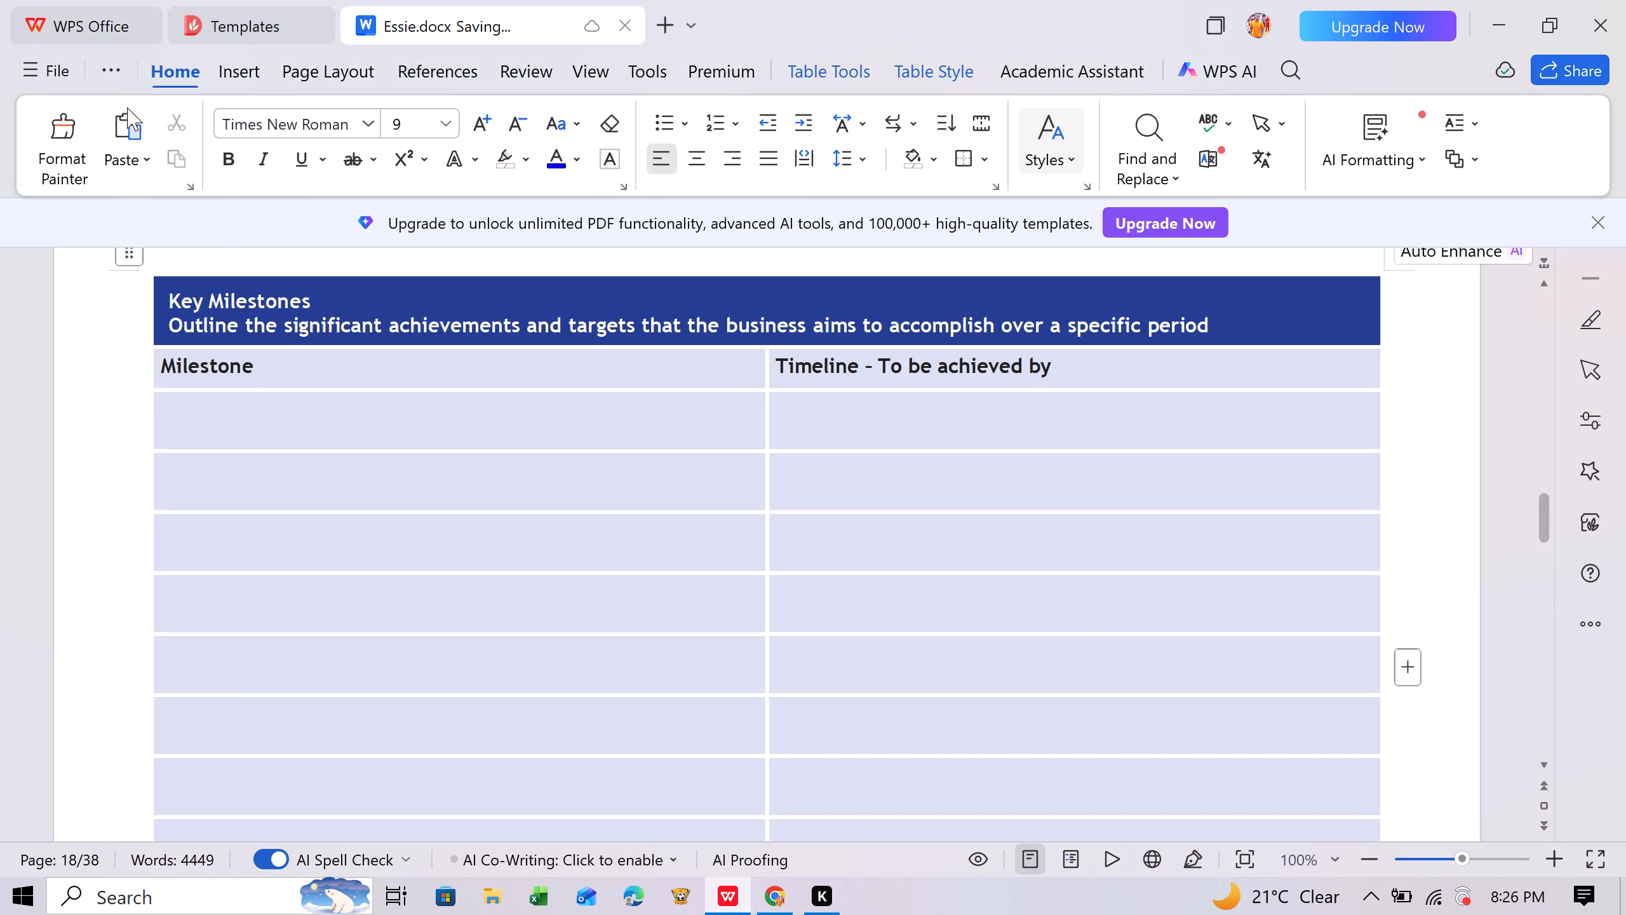
left_click(124, 110)
left_click(1000, 421)
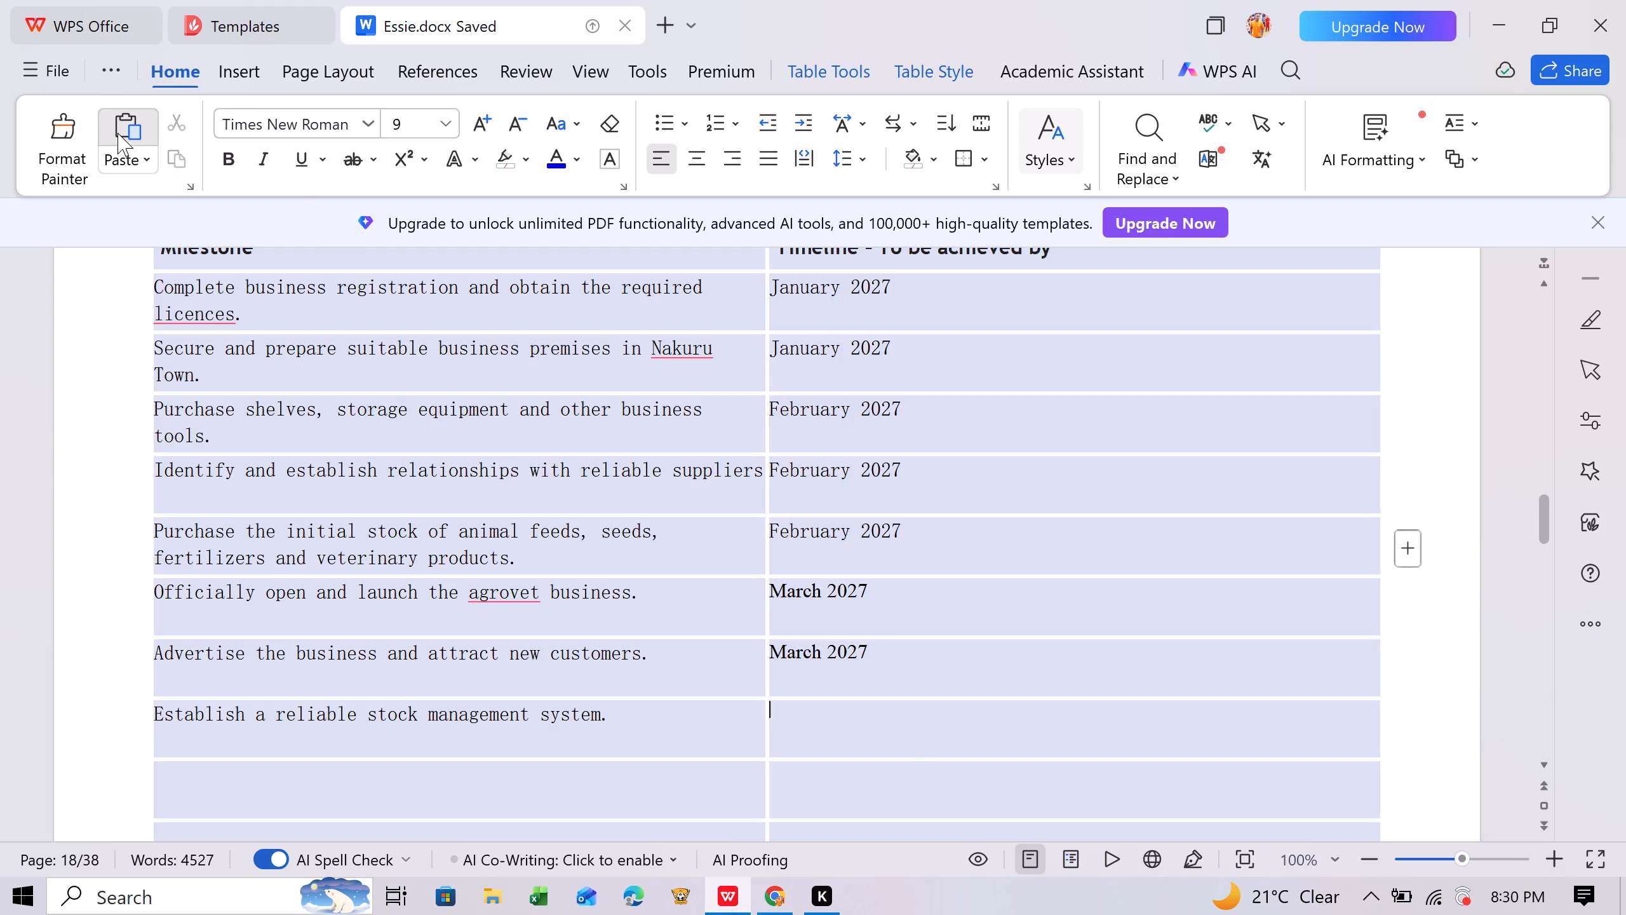
left_click(1009, 735)
Set the font of the Key Milestones table's first nine rows below the column headings, both columns, to Times New Roman.
scroll(1009, 735, "down", 4)
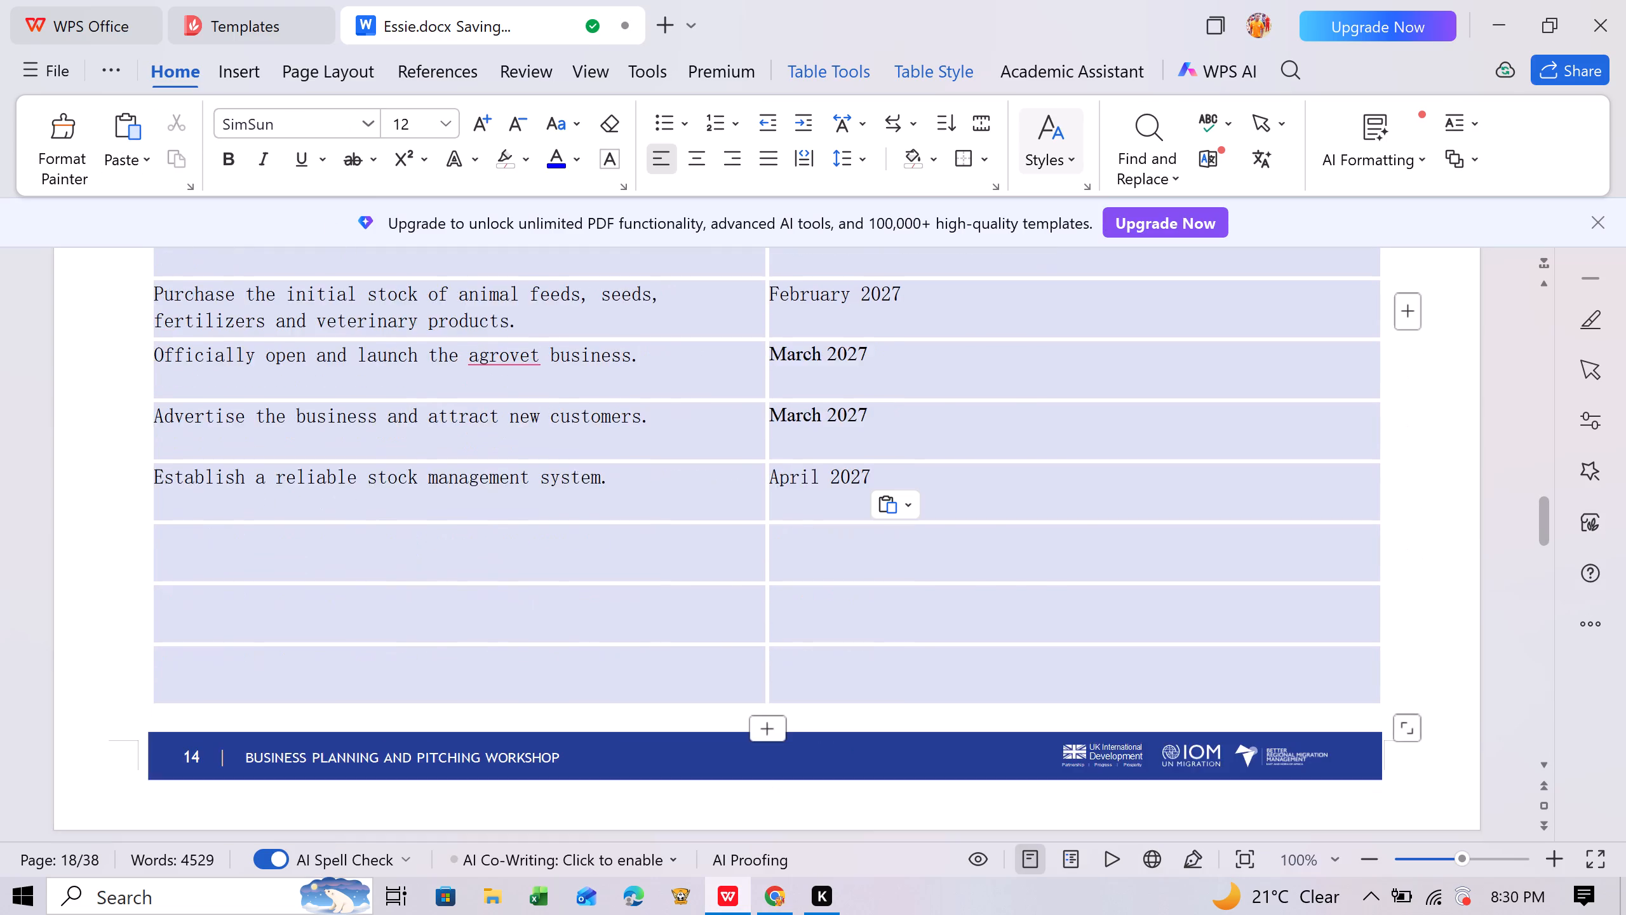
scroll(1009, 735, "up", 6)
scroll(1009, 735, "down", 2)
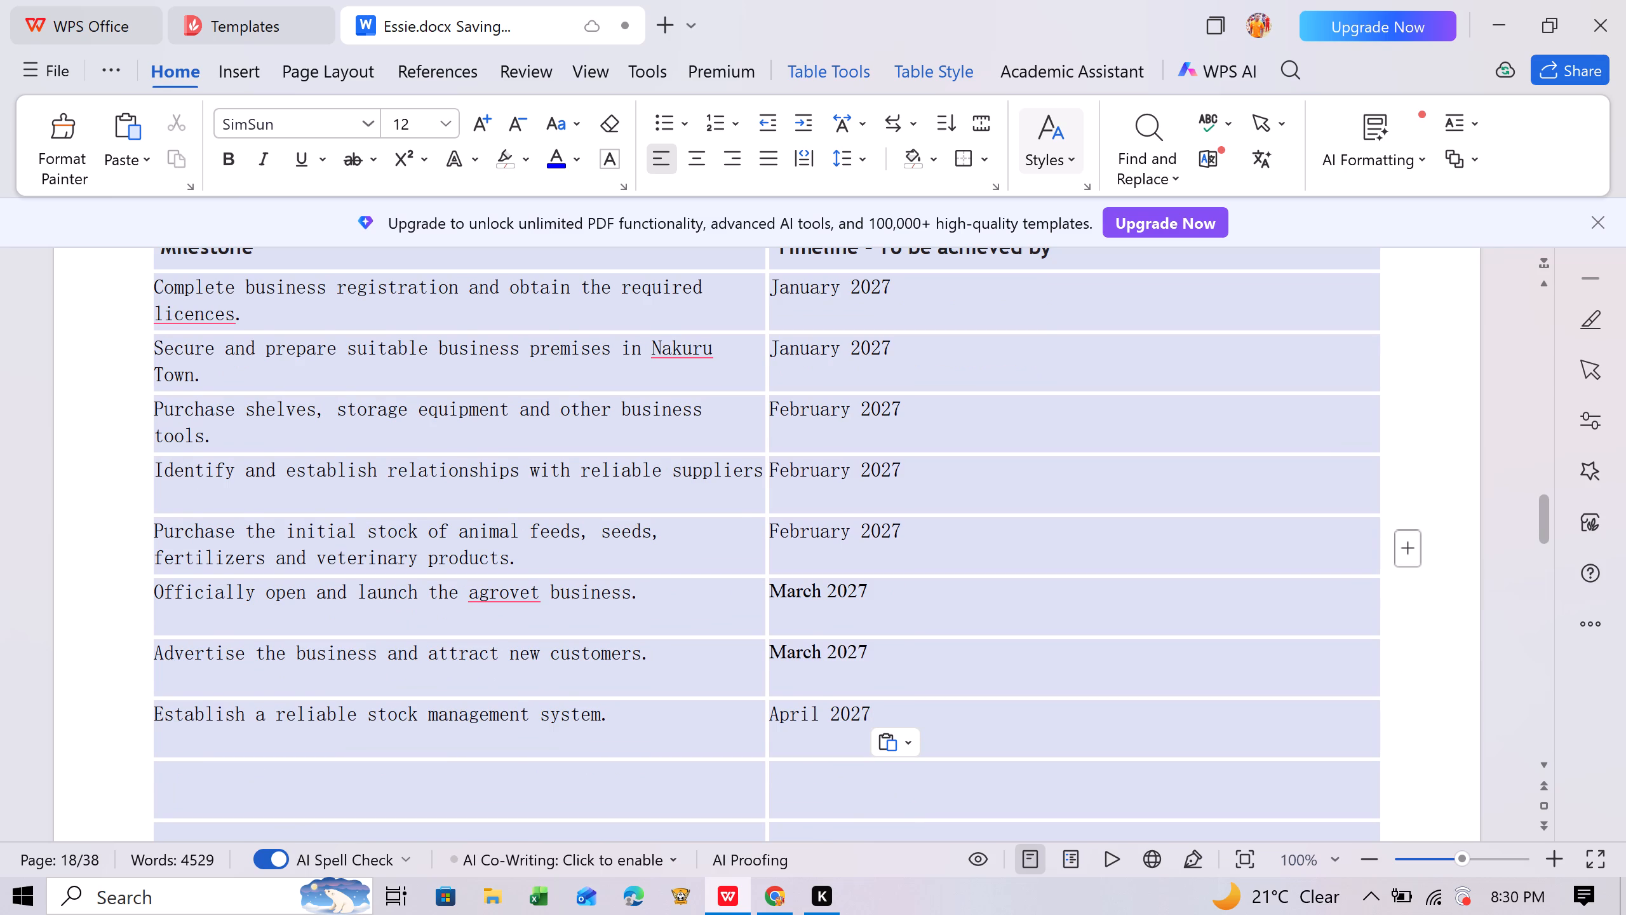
scroll(1009, 735, "up", 2)
left_click_drag(173, 412, 997, 688)
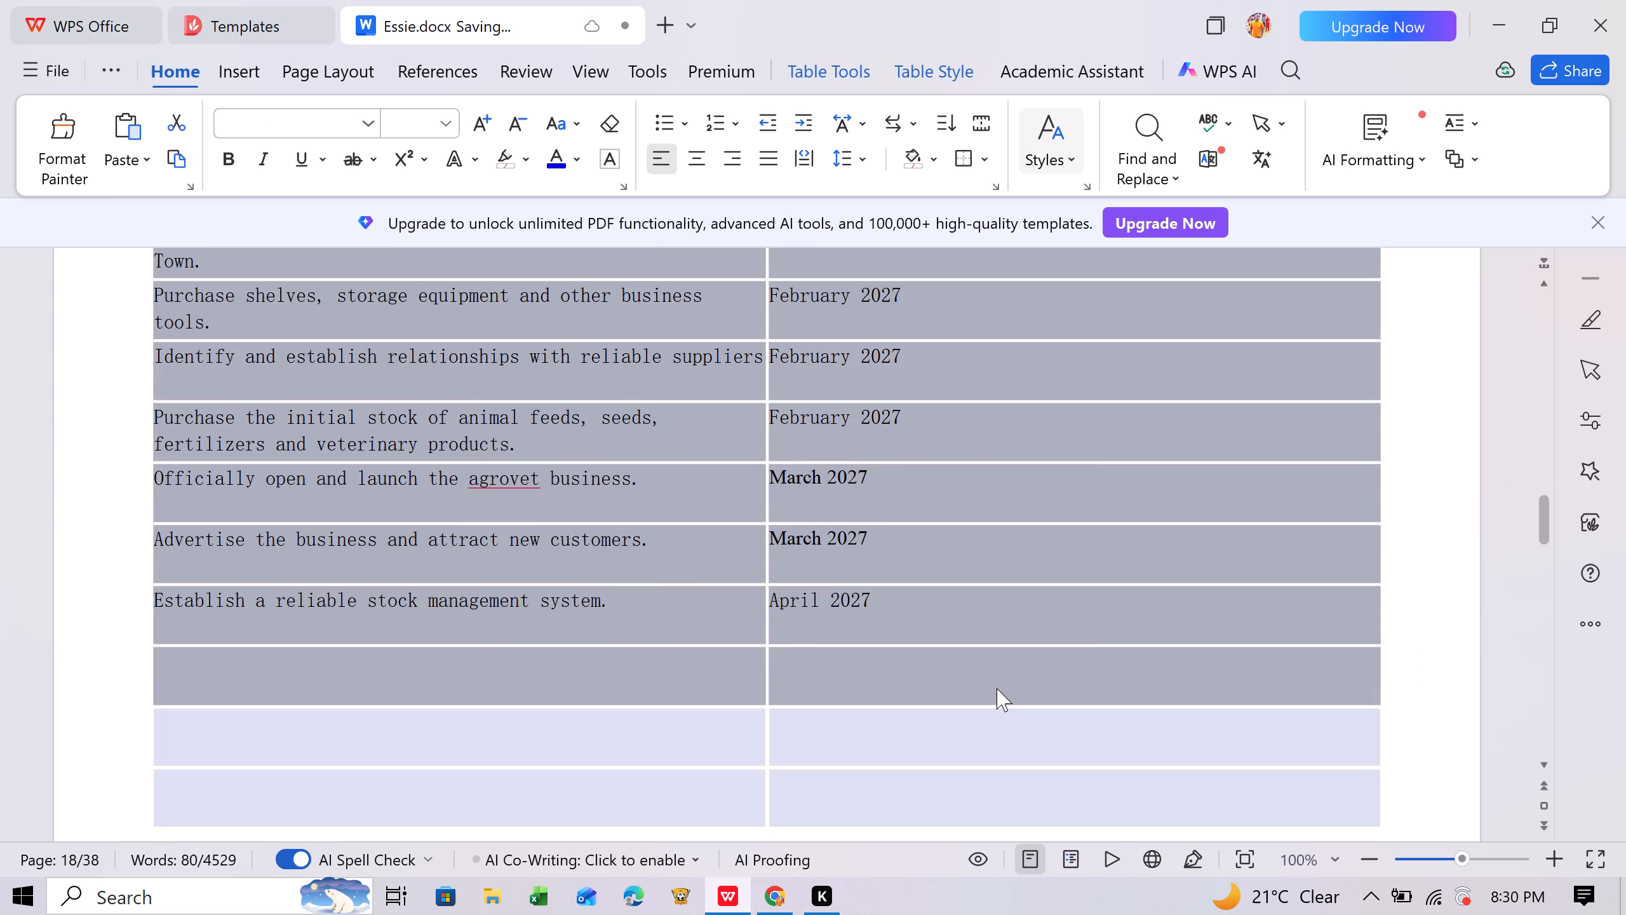
left_click_drag(997, 688, 993, 644)
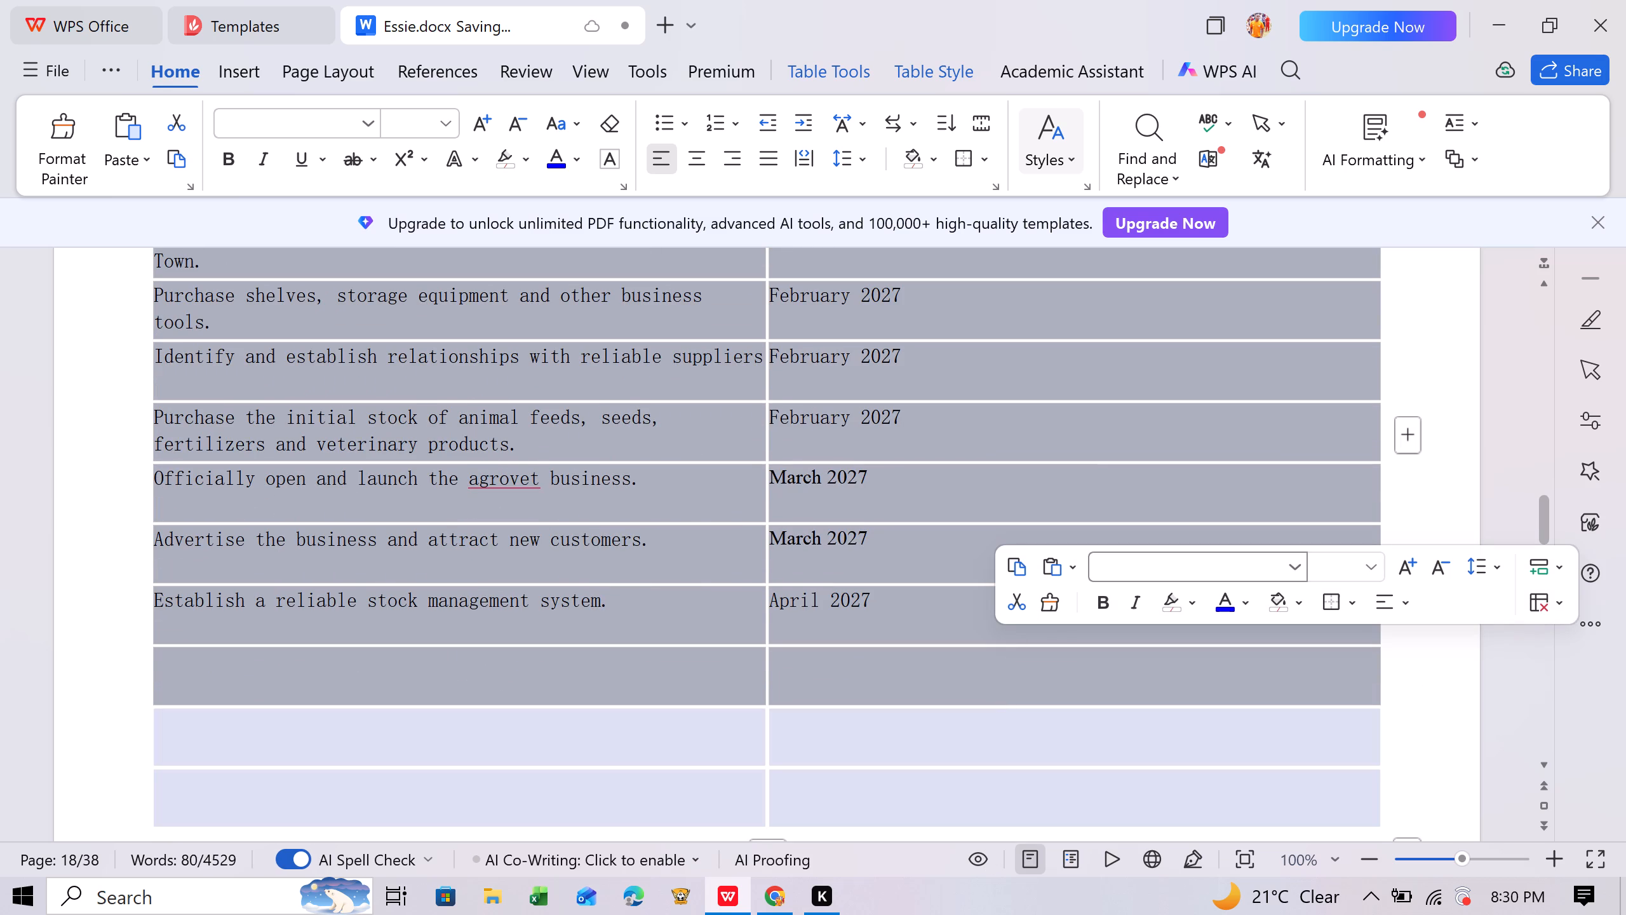
left_click(1294, 578)
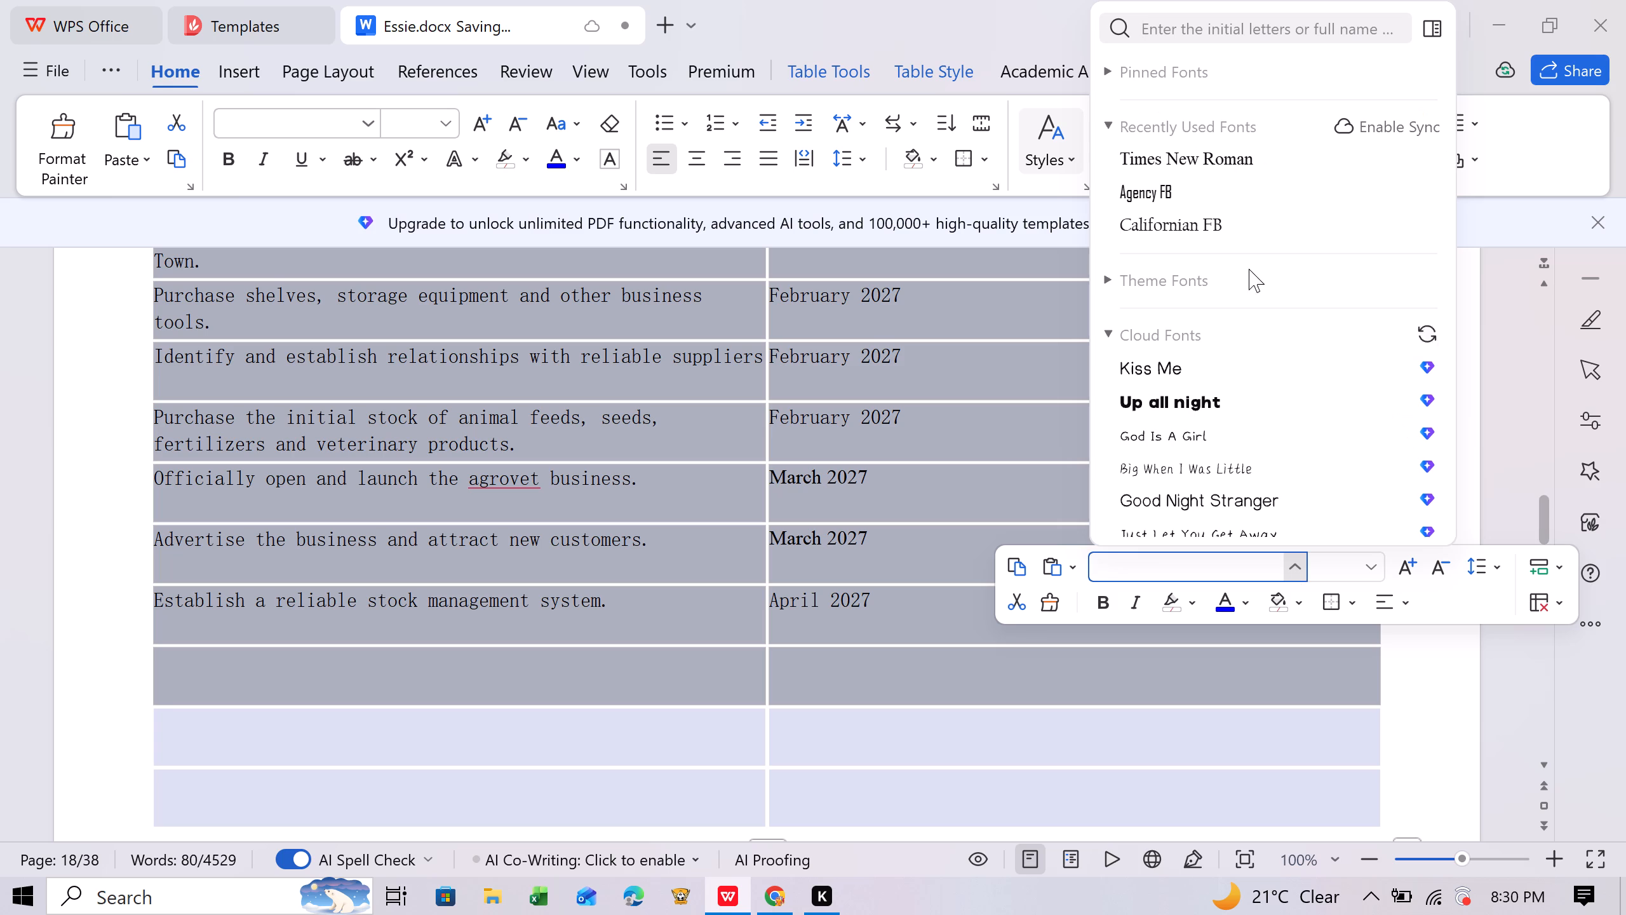
left_click(1220, 157)
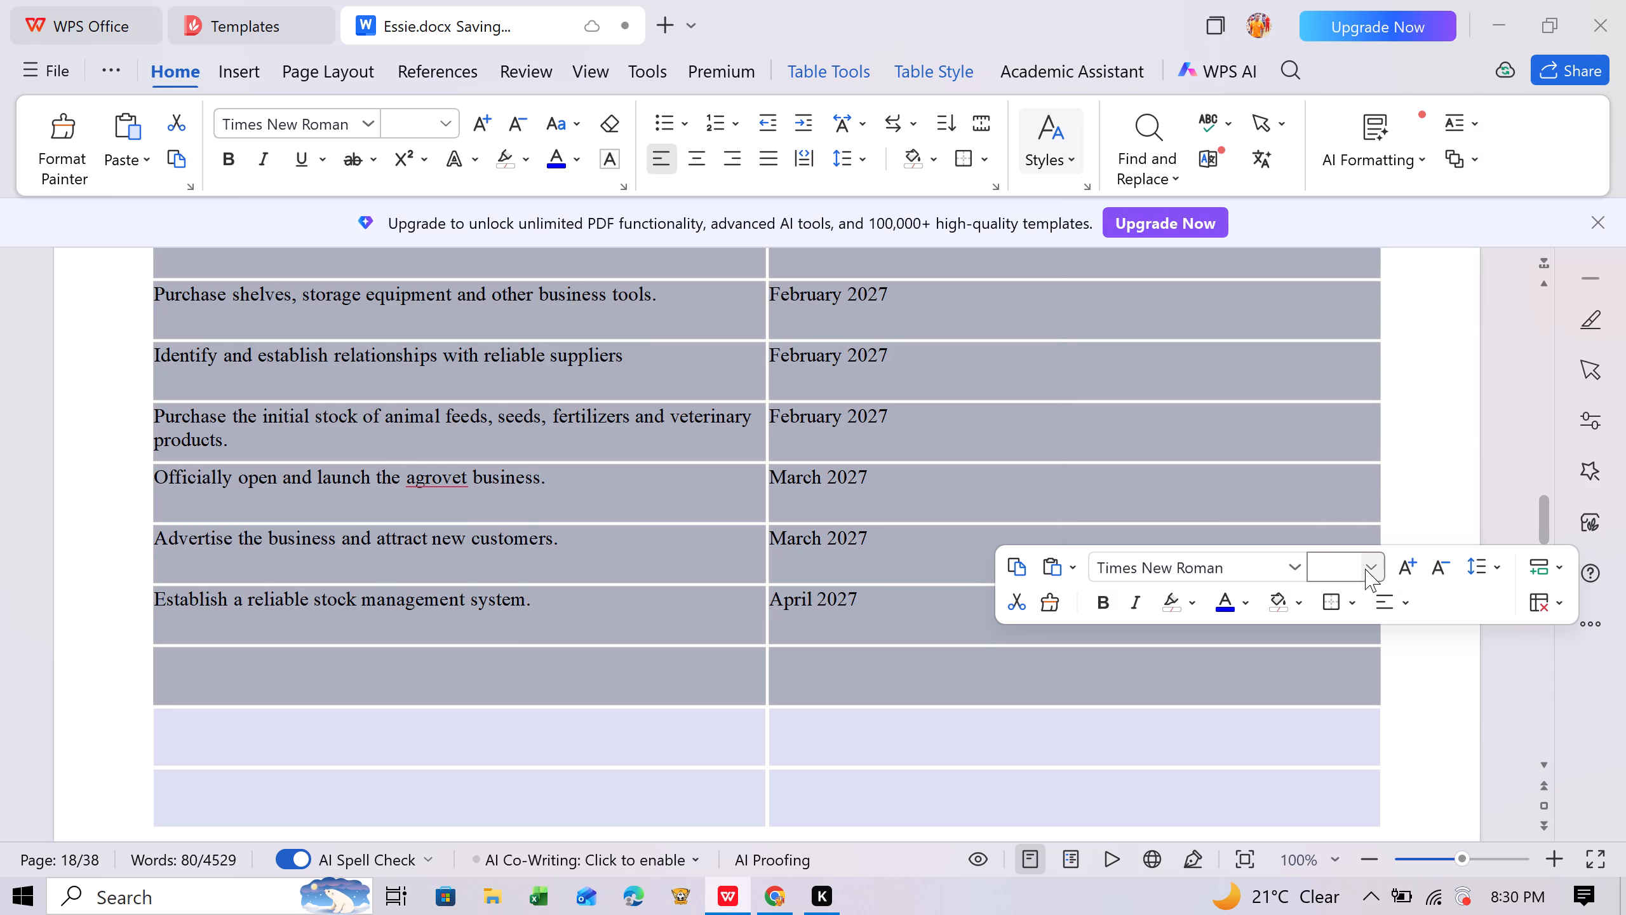
Set the font size of the selected Key Milestones table rows to 12.
left_click(1365, 569)
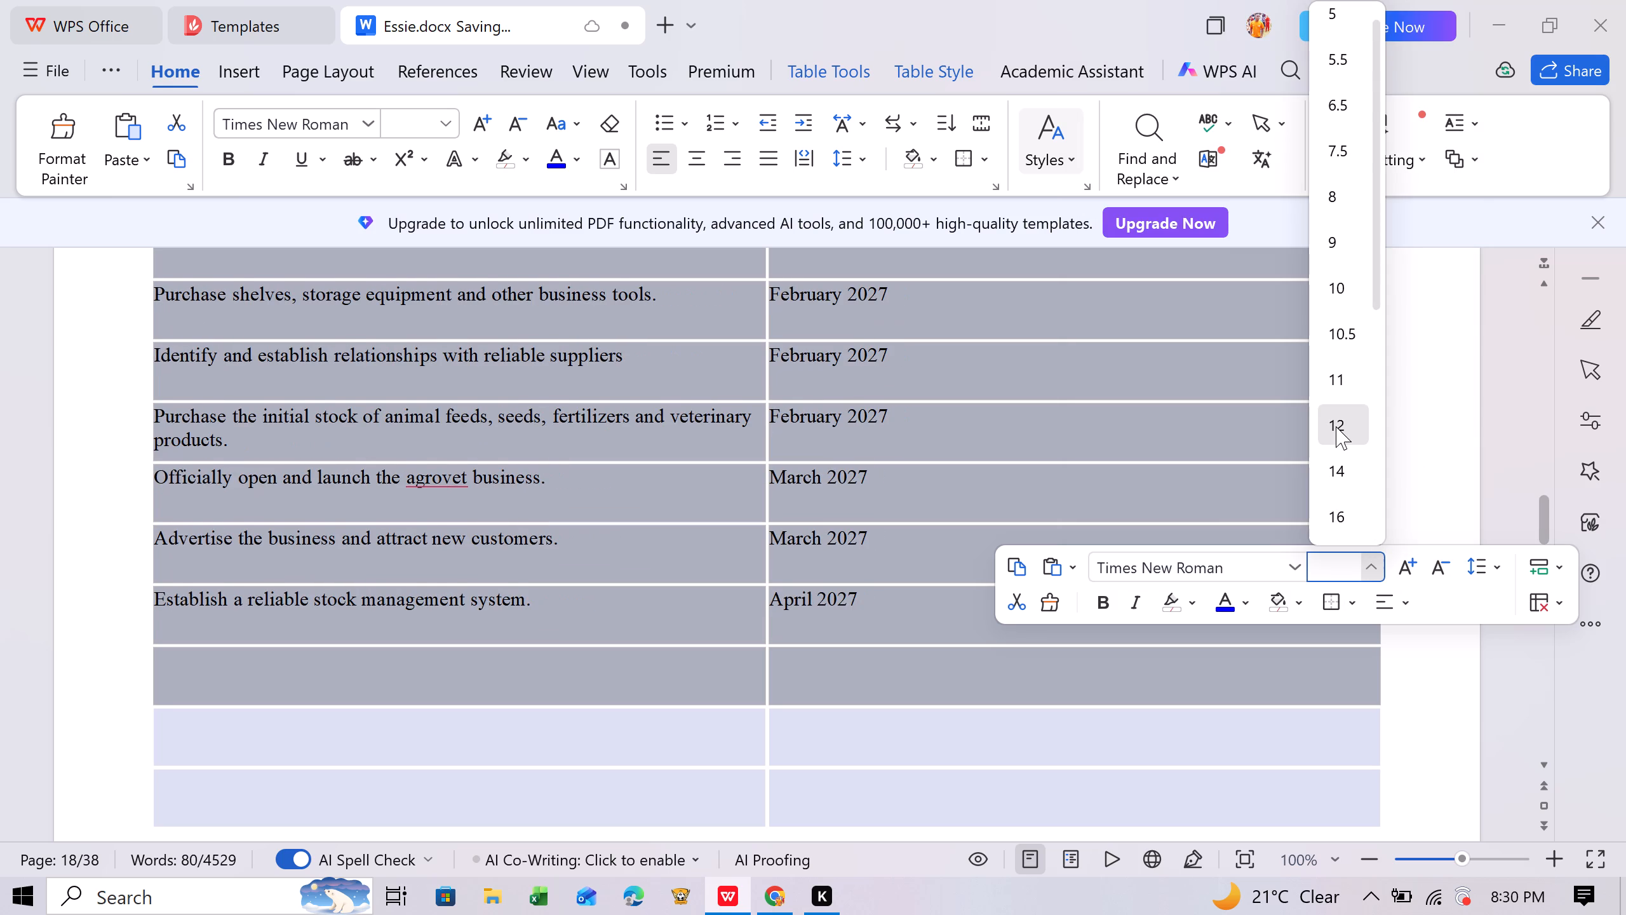
left_click(1336, 426)
left_click(927, 671)
scroll(927, 668, "up", 3)
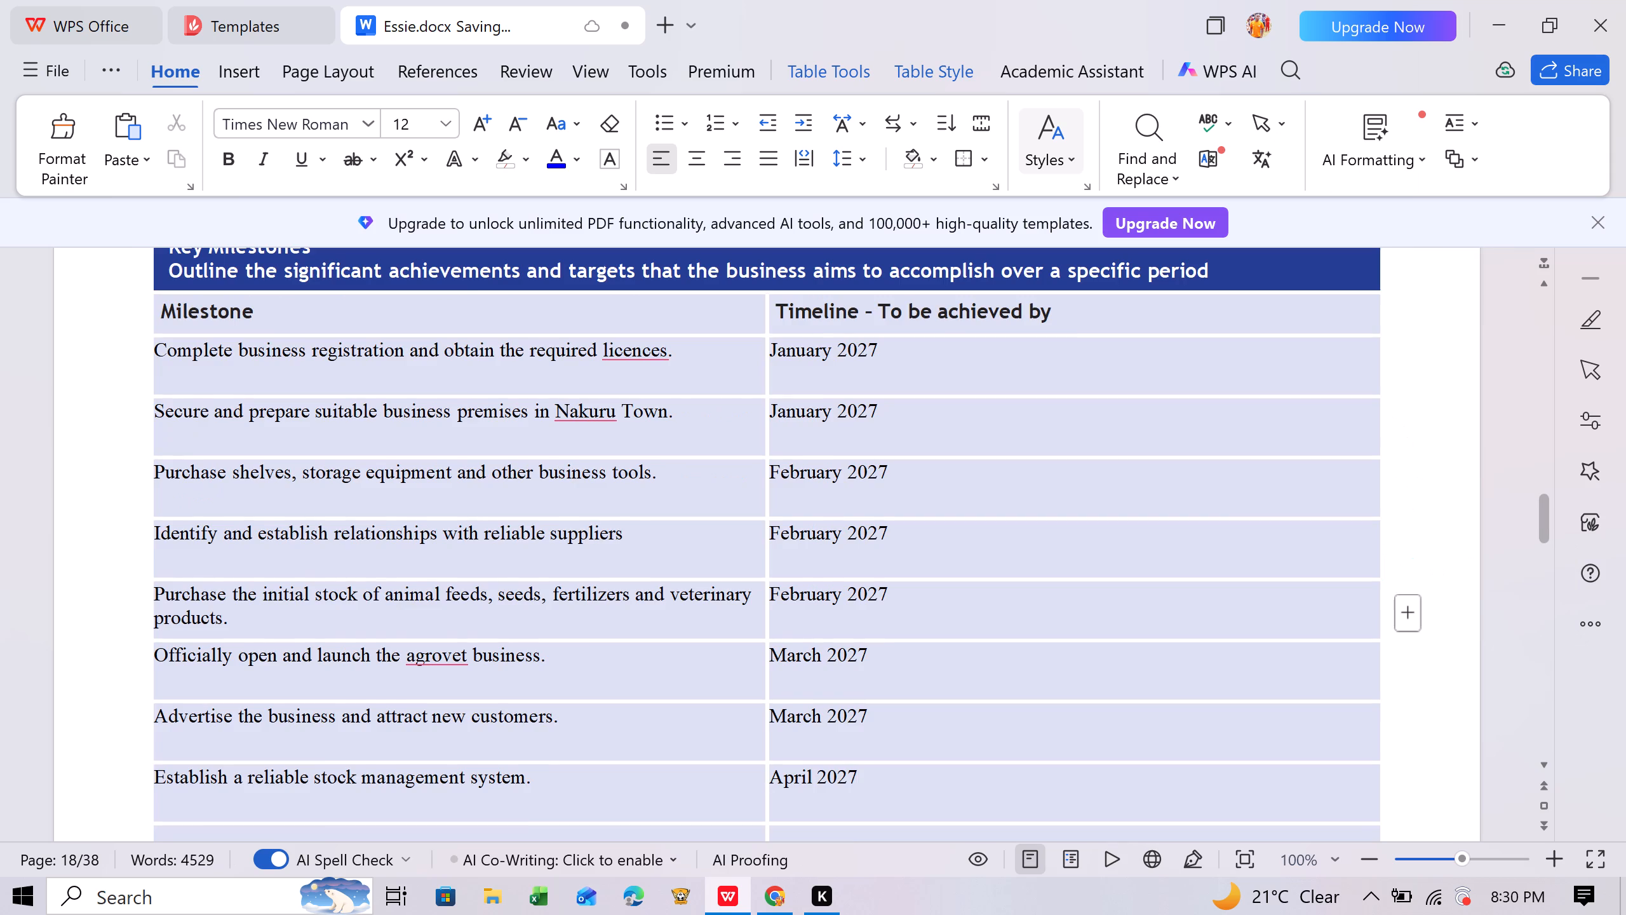
scroll(927, 668, "up", 2)
Look through the Risk Management Plan section and the start of the financial plan for parts still left unfilled.
scroll(922, 671, "down", 12)
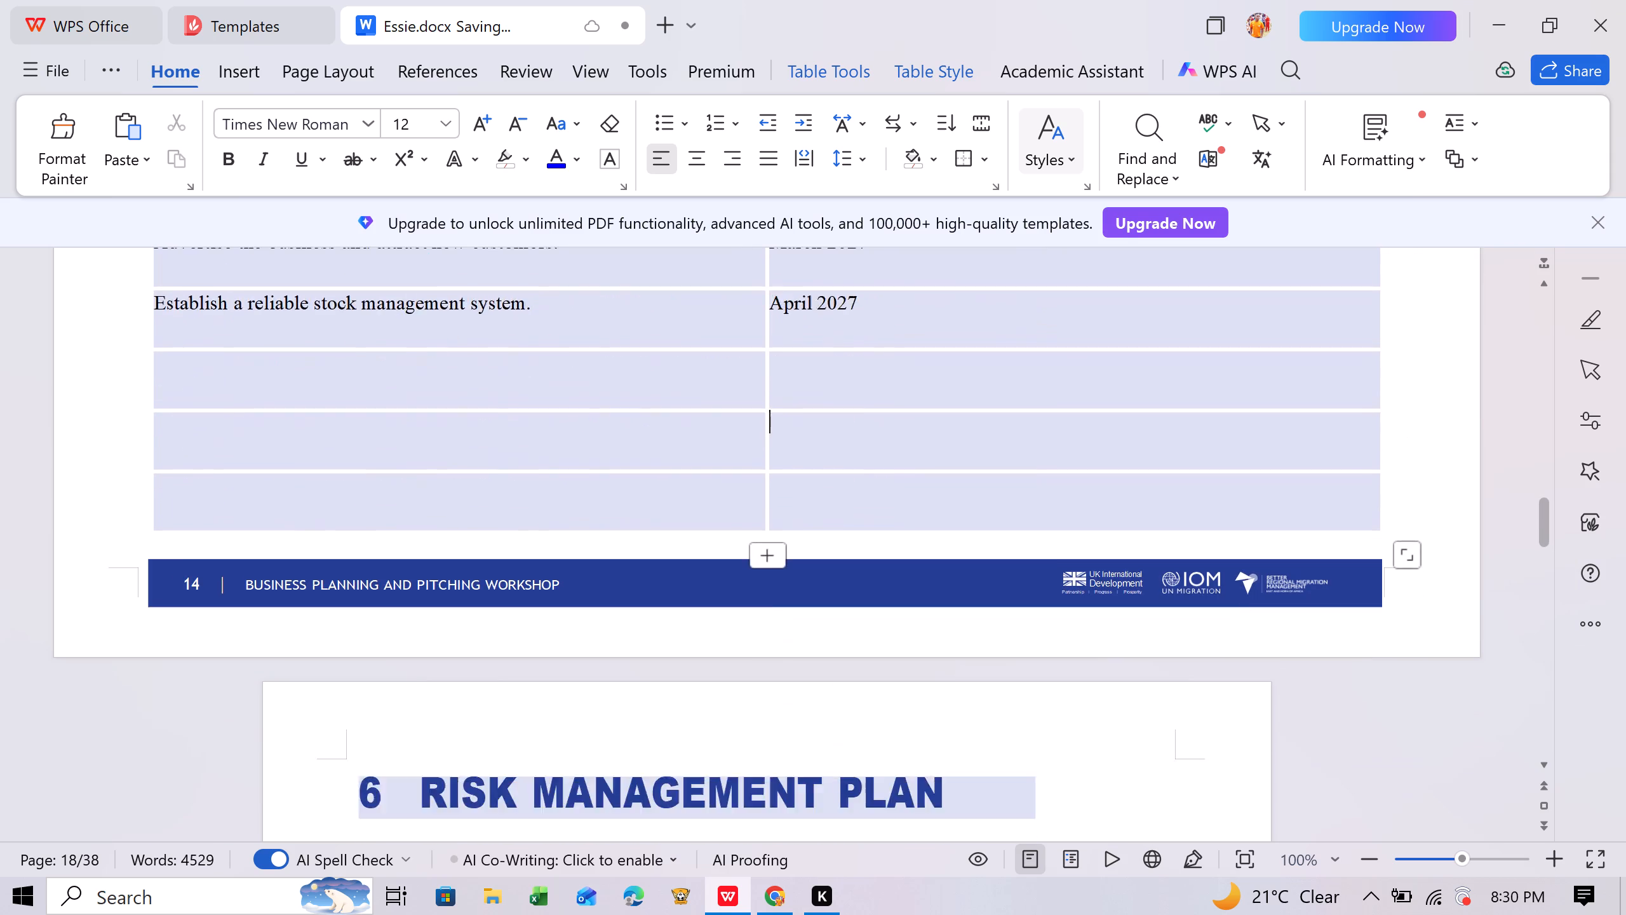
scroll(922, 671, "down", 13)
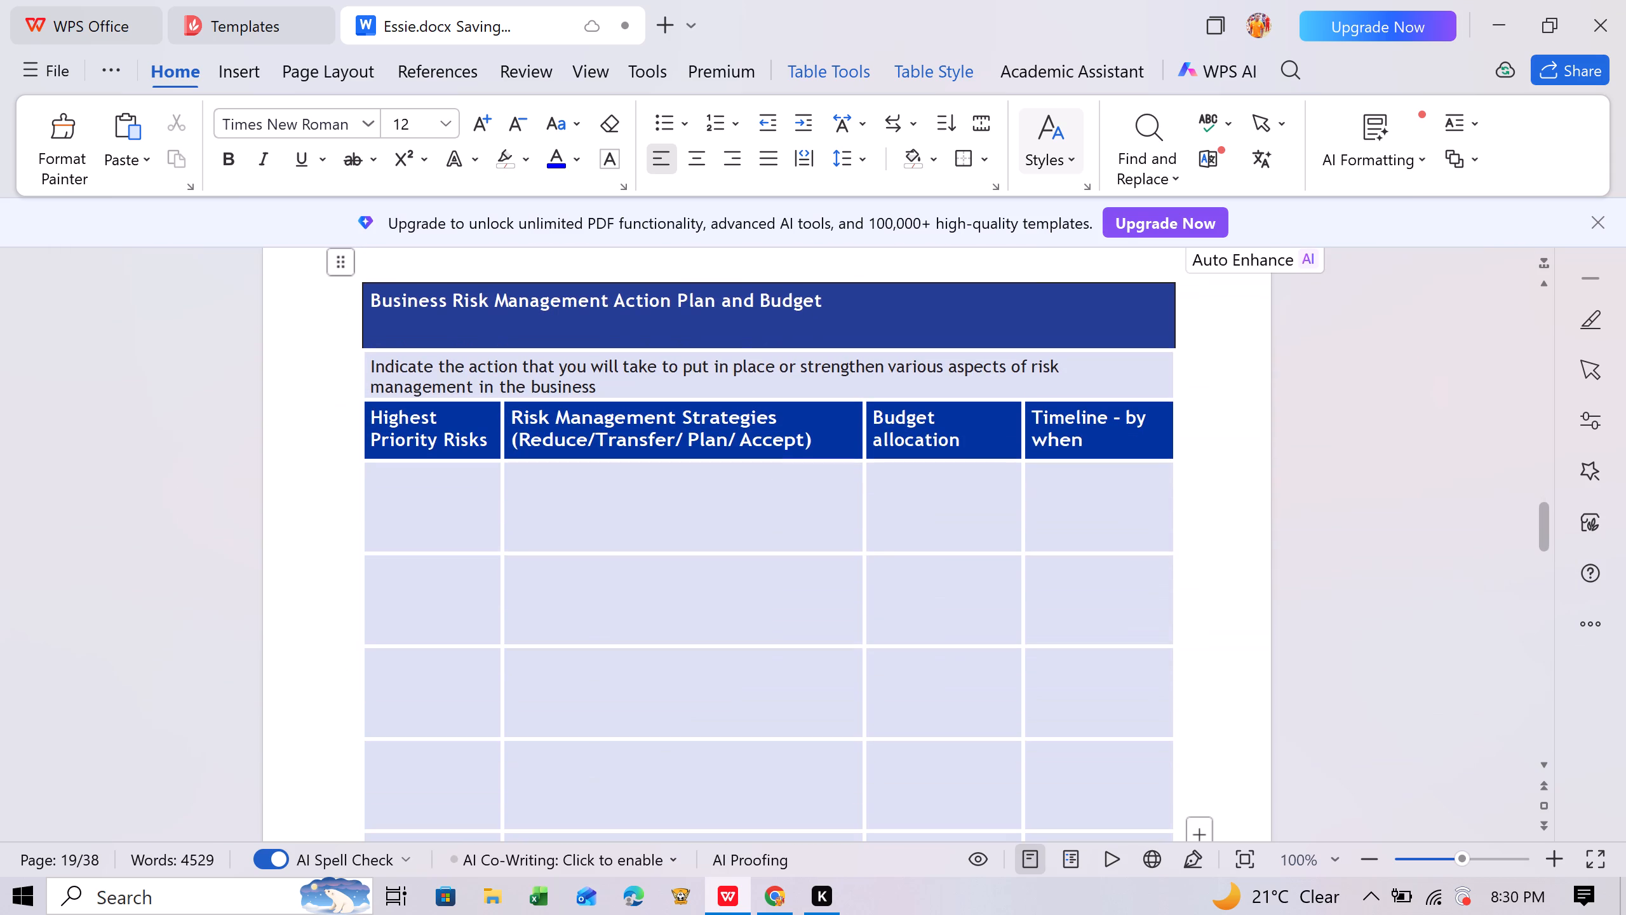
left_click(403, 522)
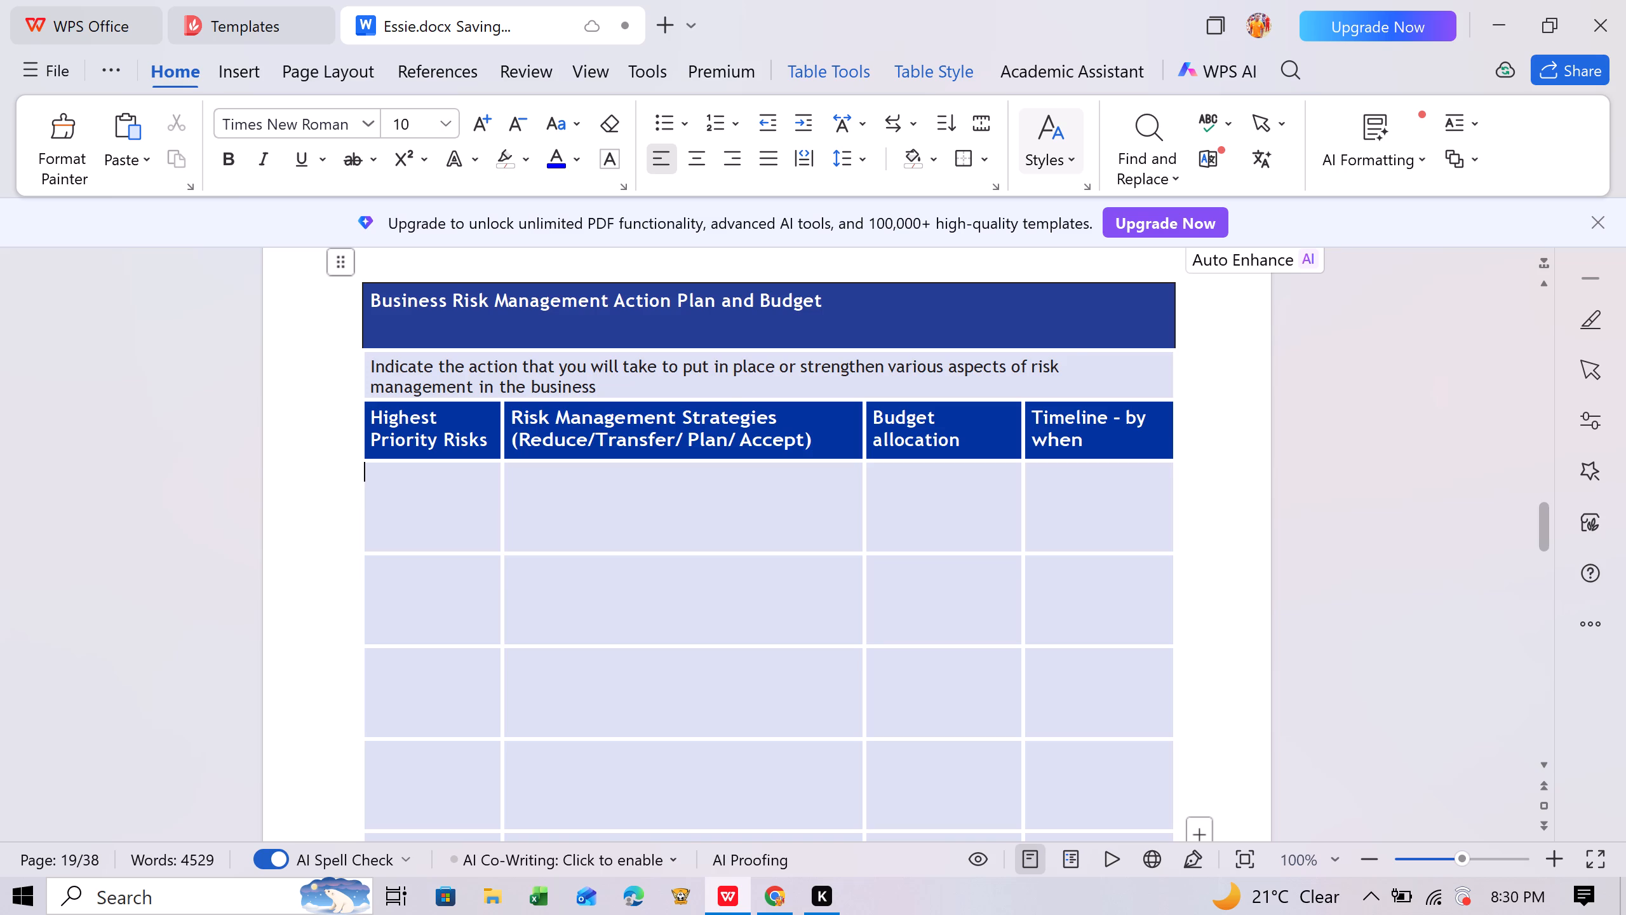
scroll(824, 618, "up", 8)
scroll(824, 623, "down", 12)
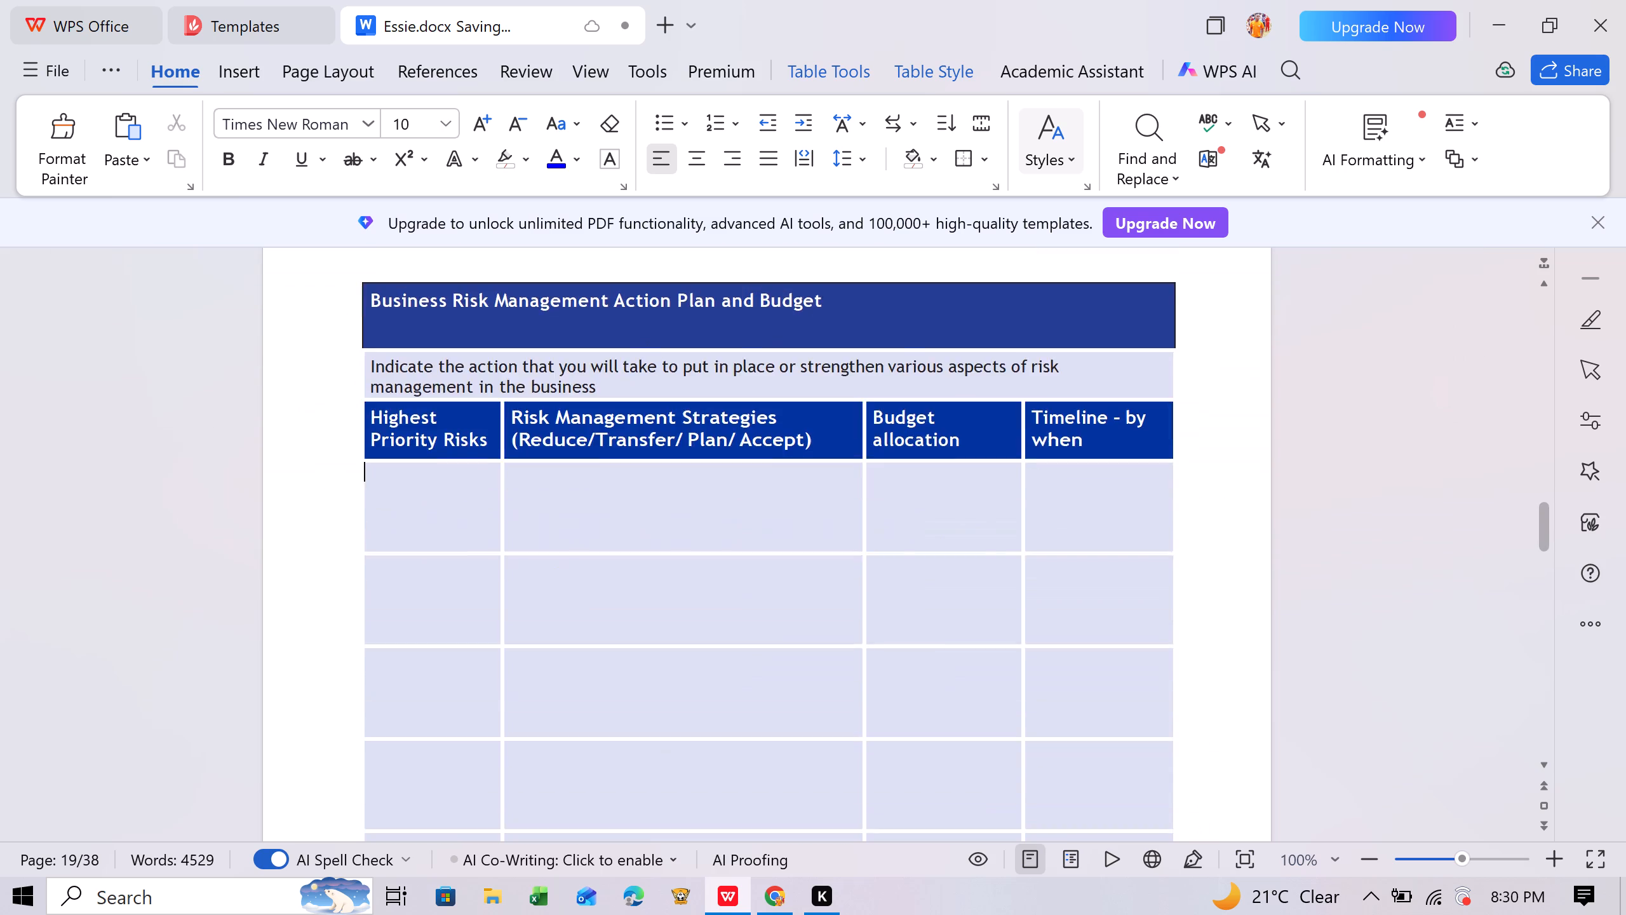
scroll(824, 624, "down", 20)
scroll(824, 624, "down", 4)
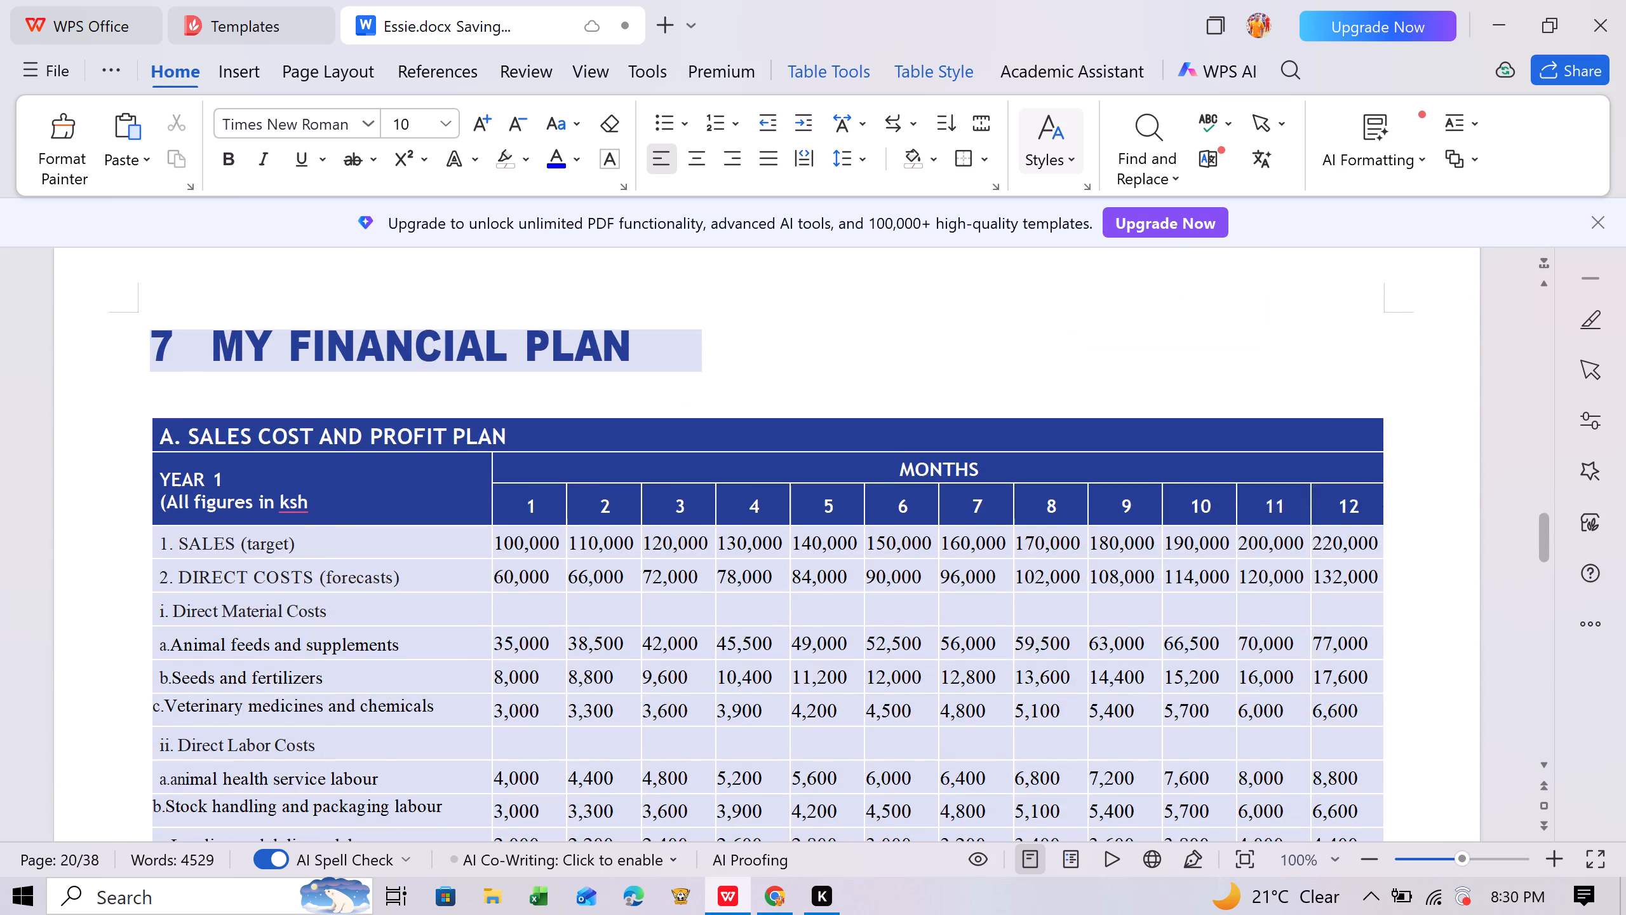
scroll(824, 624, "up", 20)
scroll(824, 624, "up", 4)
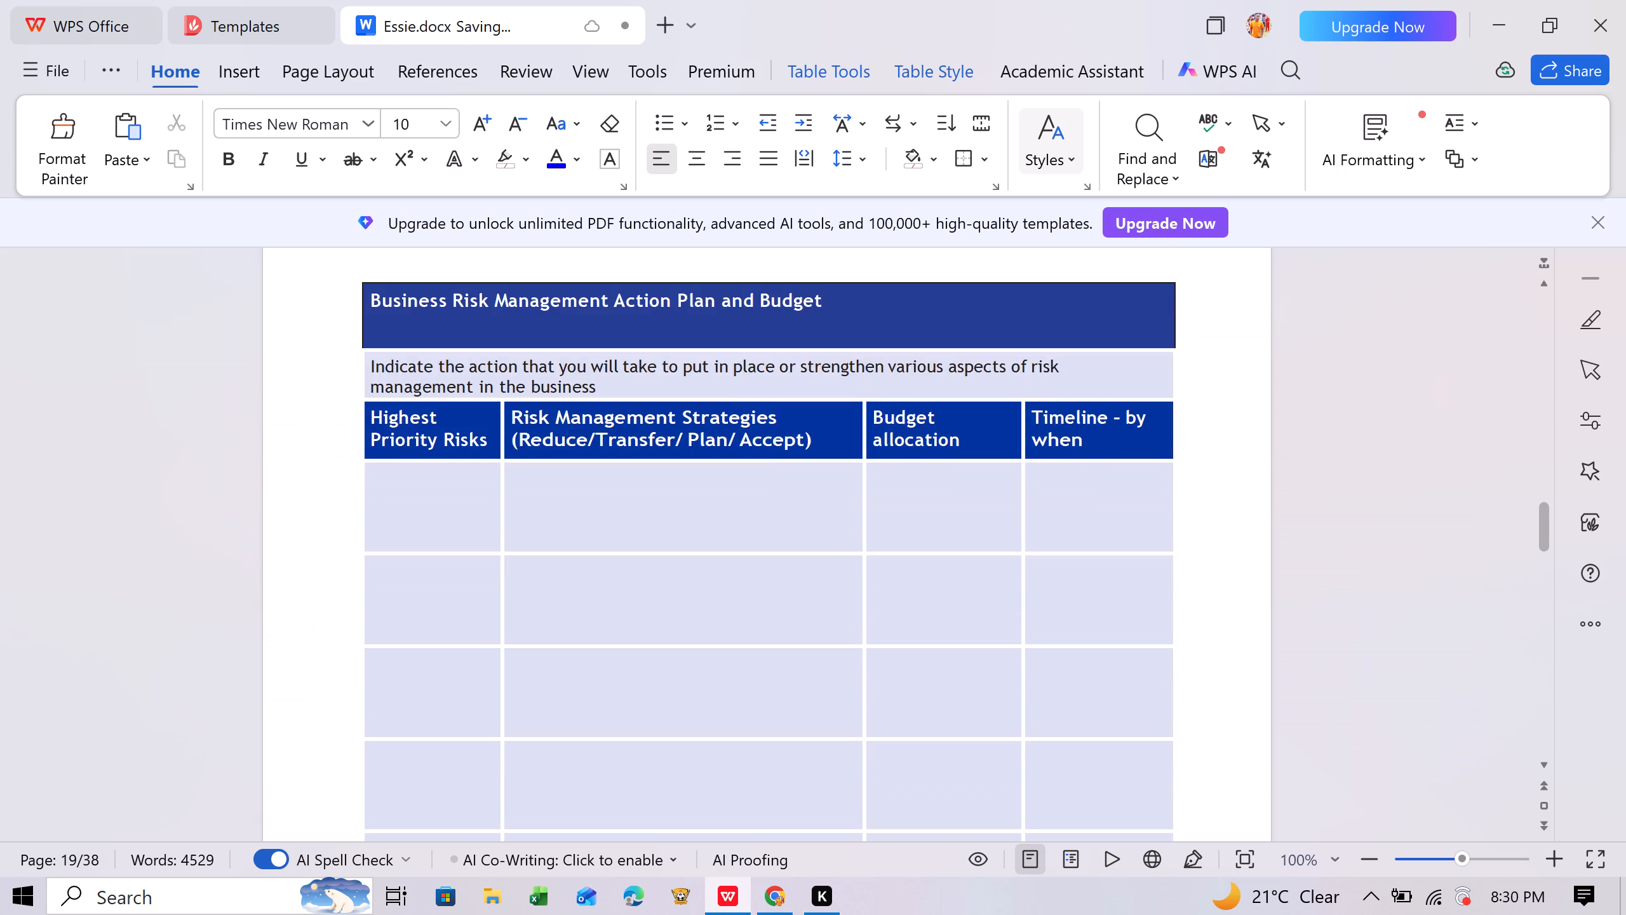
scroll(824, 624, "up", 1)
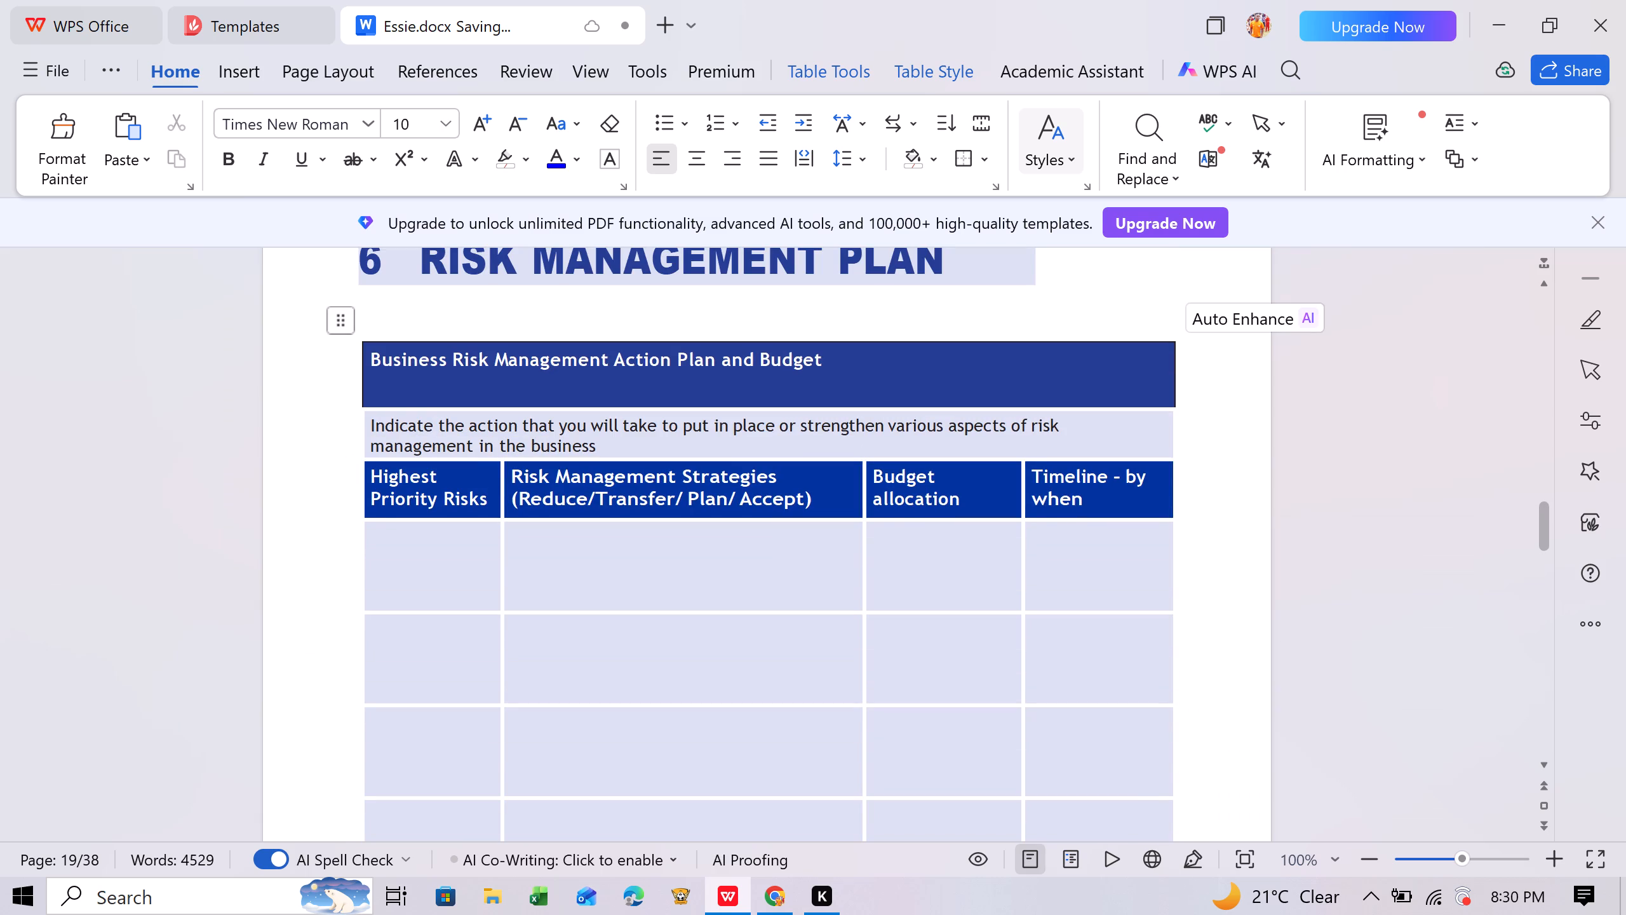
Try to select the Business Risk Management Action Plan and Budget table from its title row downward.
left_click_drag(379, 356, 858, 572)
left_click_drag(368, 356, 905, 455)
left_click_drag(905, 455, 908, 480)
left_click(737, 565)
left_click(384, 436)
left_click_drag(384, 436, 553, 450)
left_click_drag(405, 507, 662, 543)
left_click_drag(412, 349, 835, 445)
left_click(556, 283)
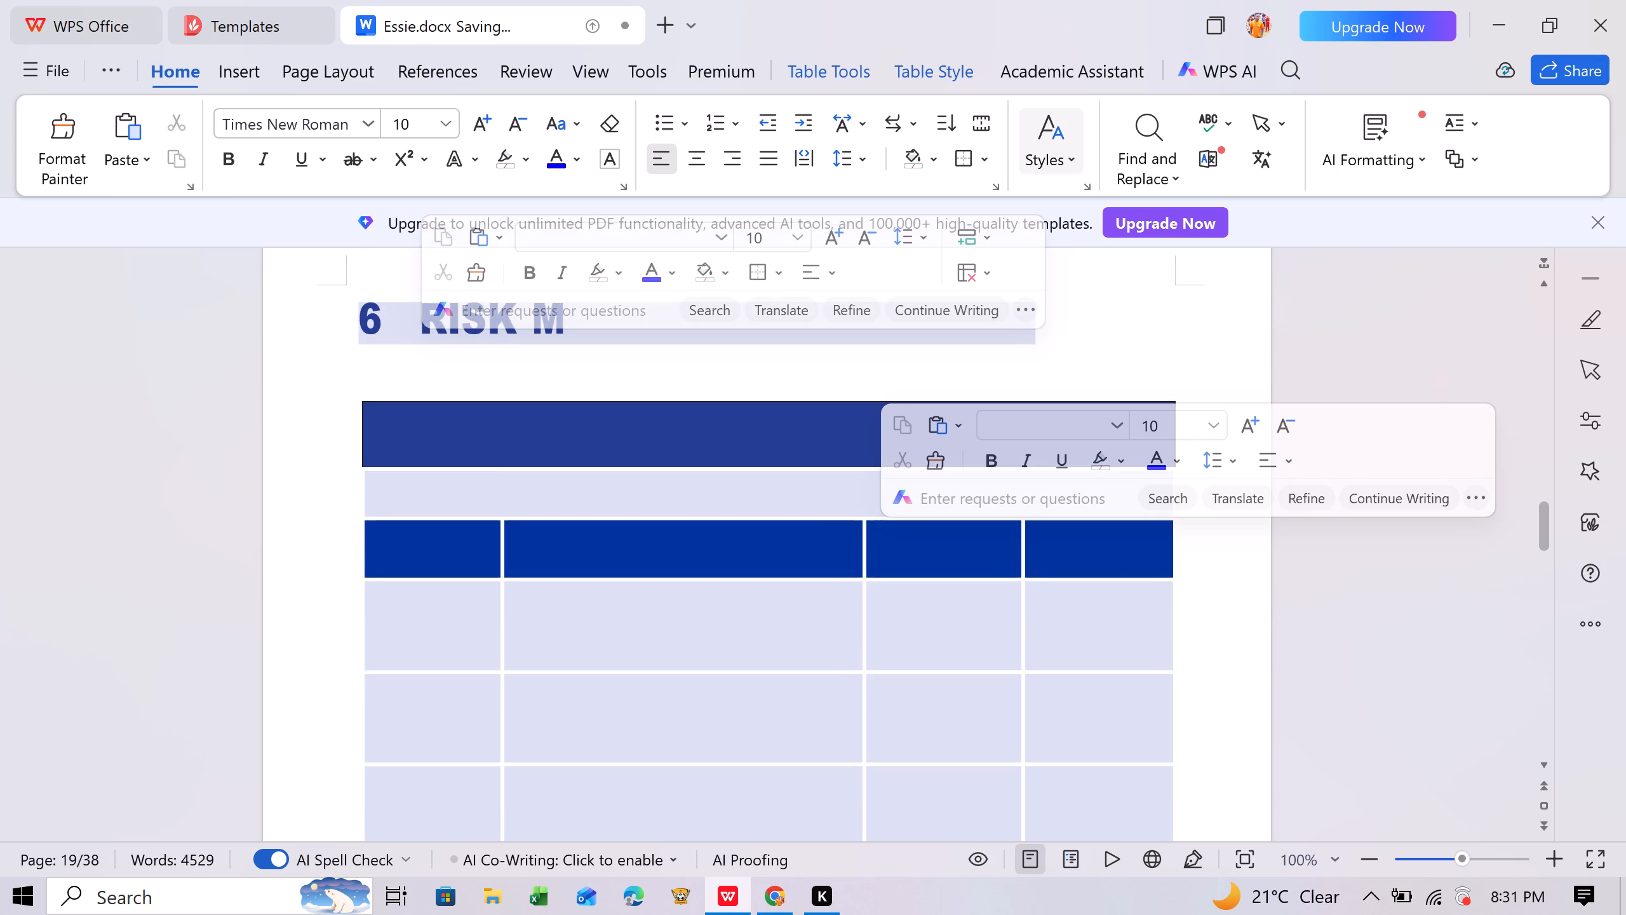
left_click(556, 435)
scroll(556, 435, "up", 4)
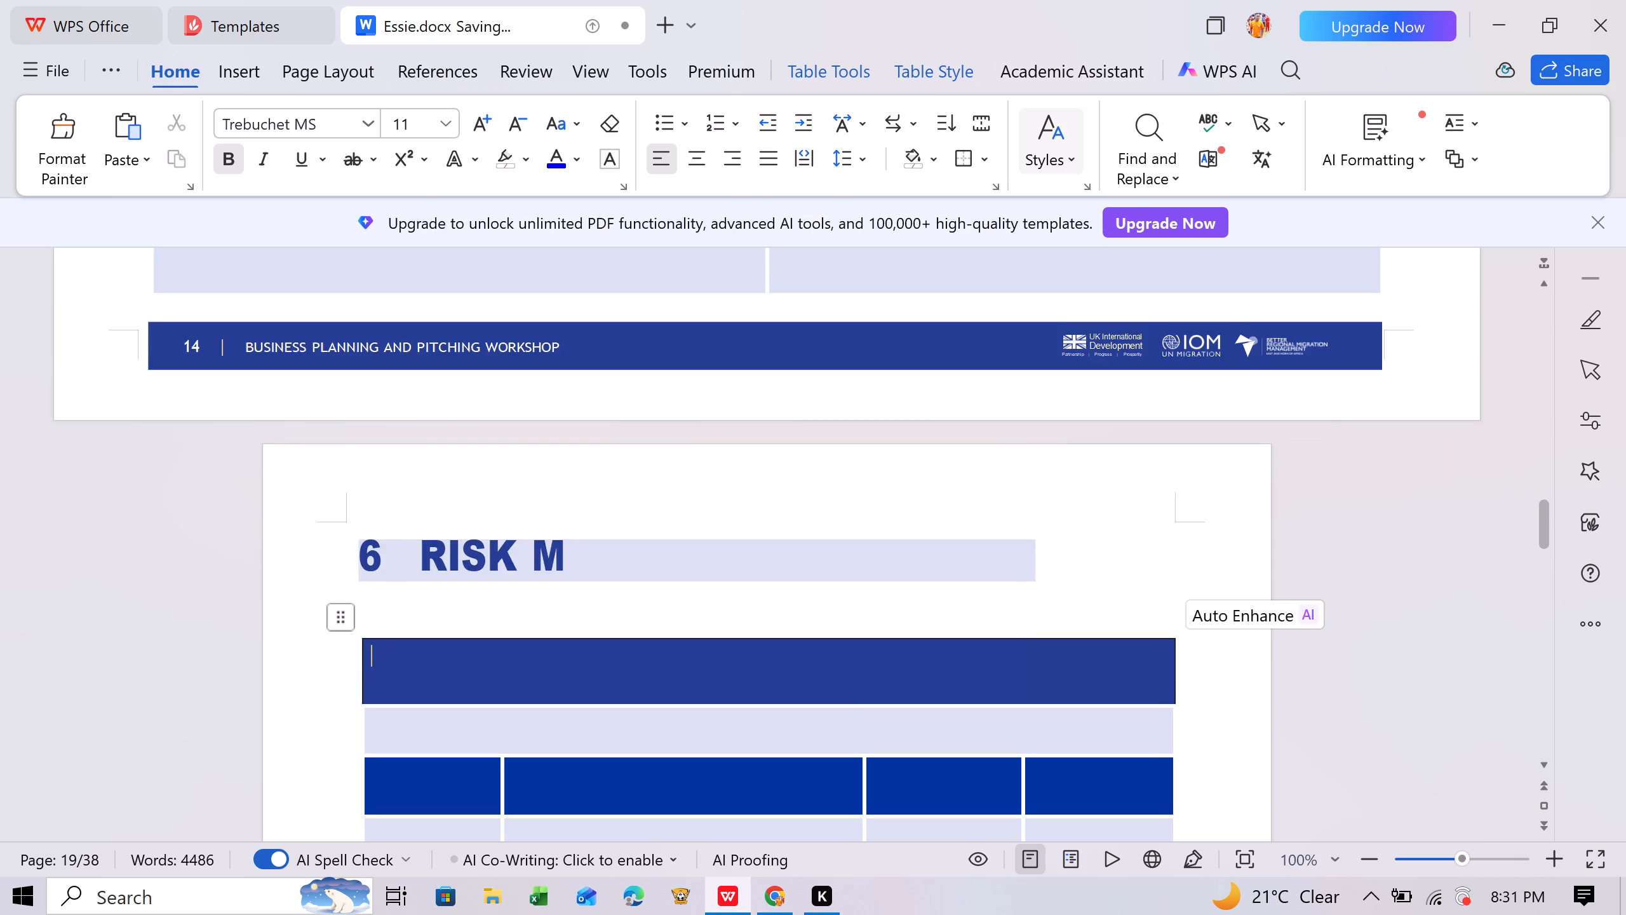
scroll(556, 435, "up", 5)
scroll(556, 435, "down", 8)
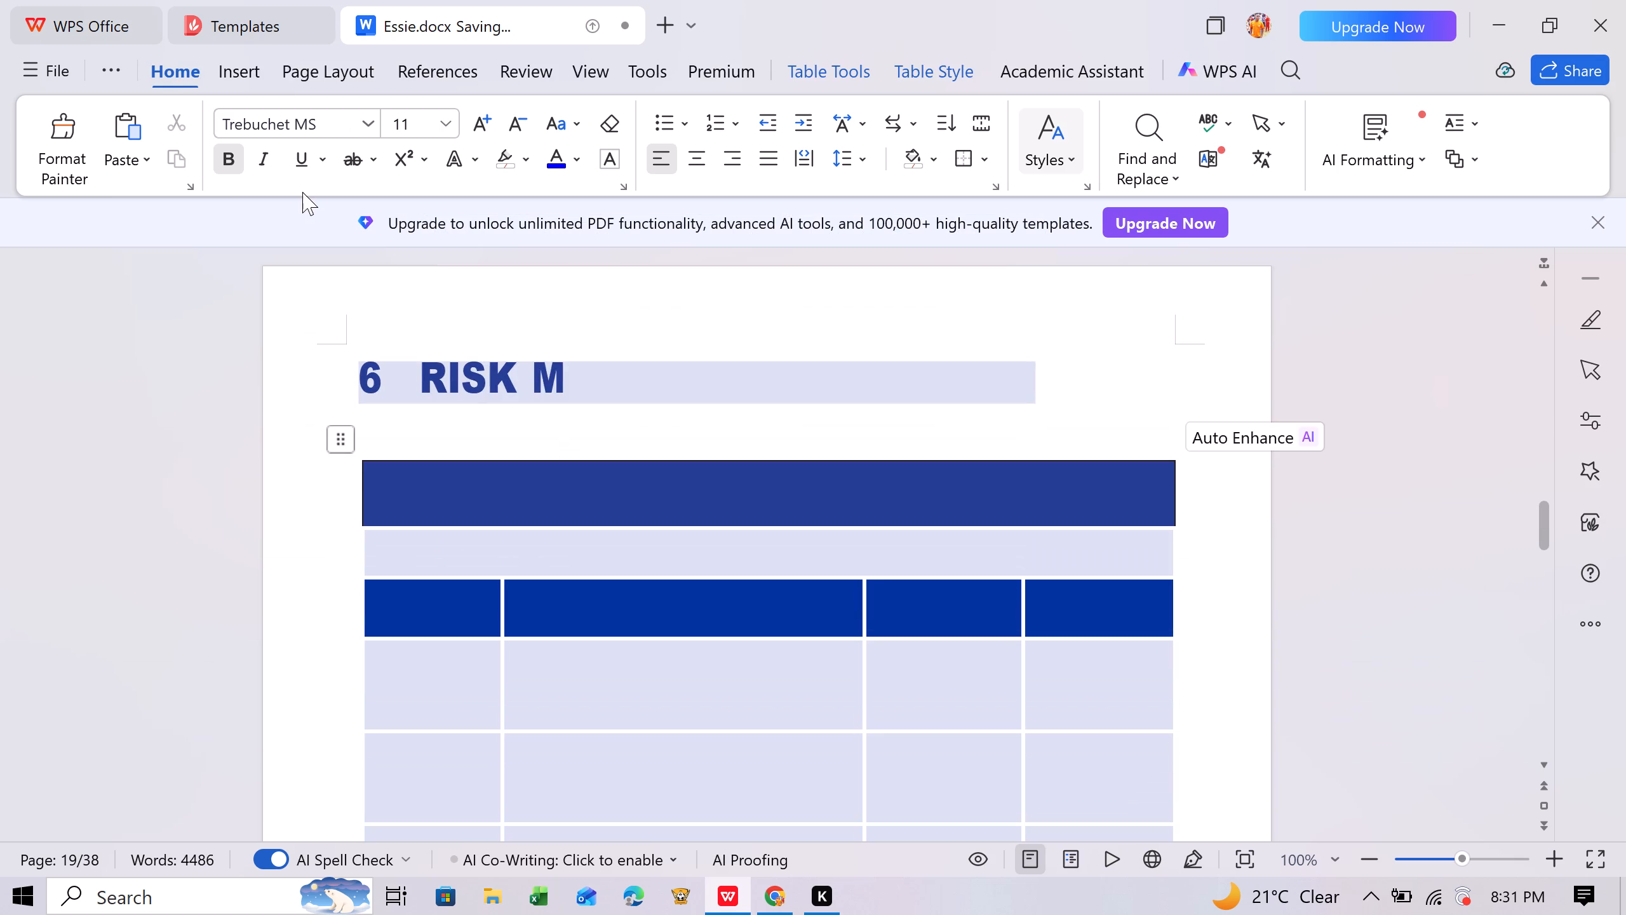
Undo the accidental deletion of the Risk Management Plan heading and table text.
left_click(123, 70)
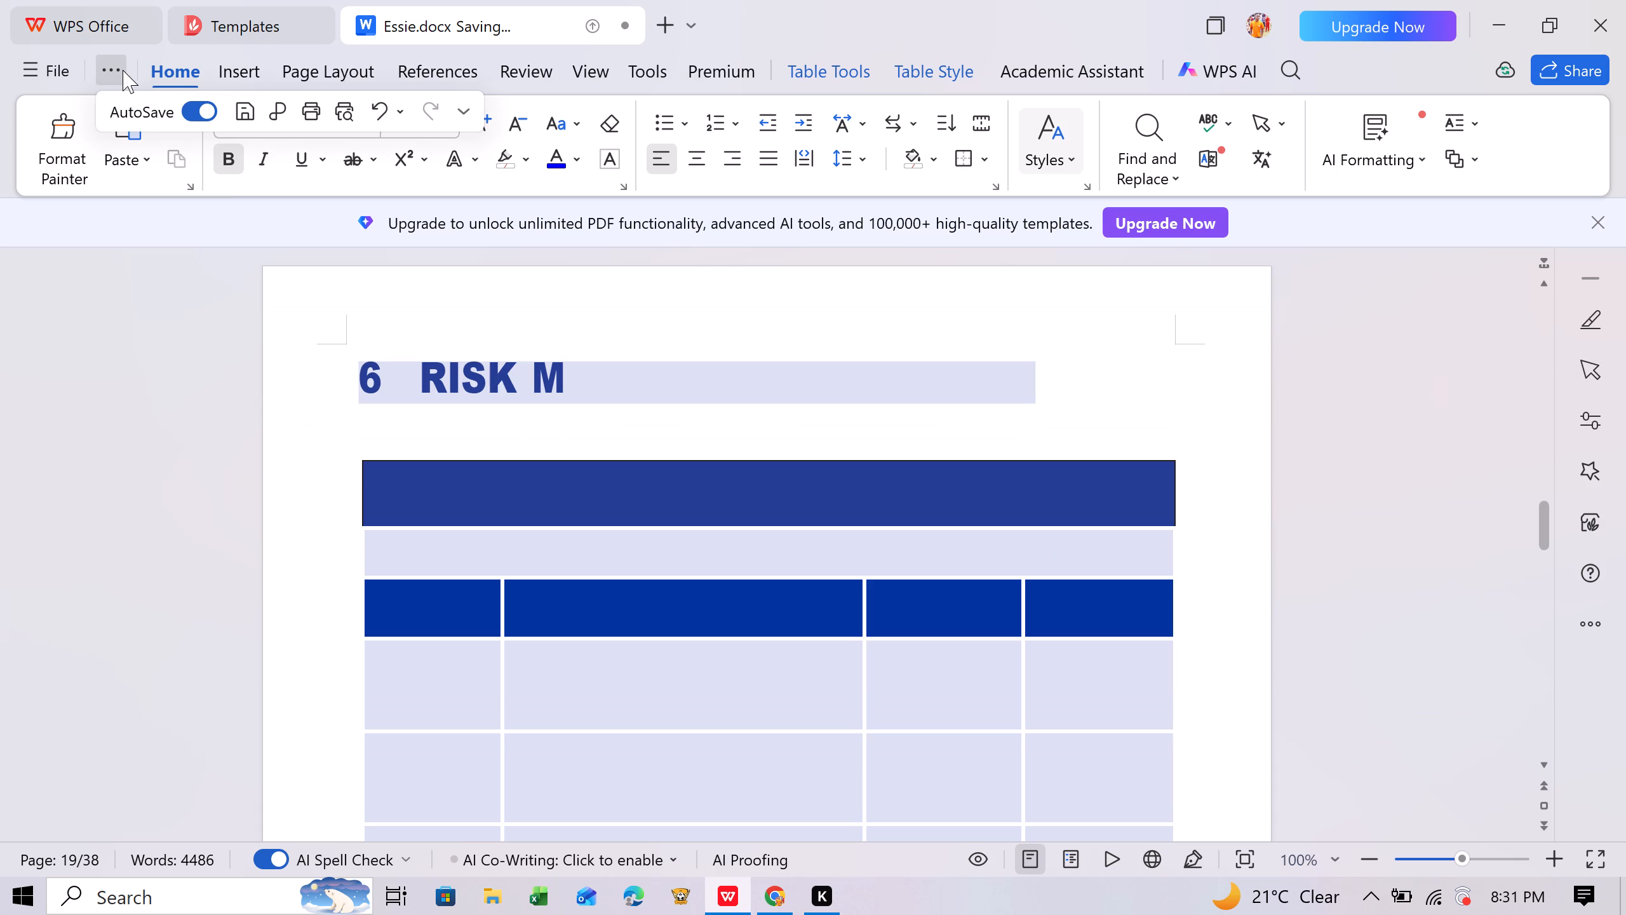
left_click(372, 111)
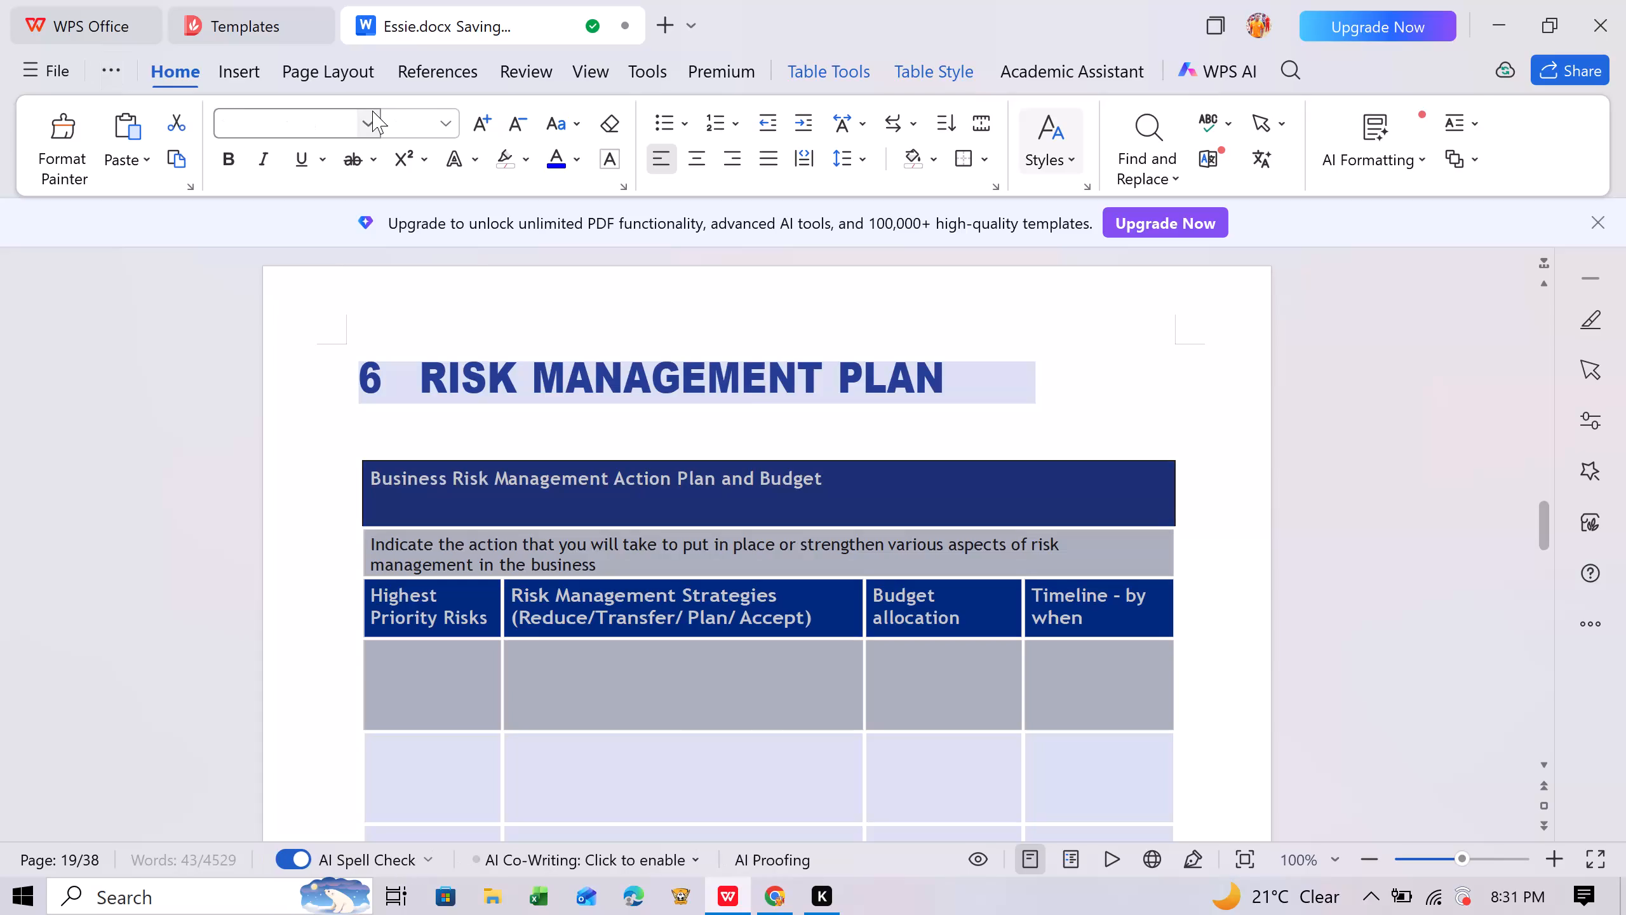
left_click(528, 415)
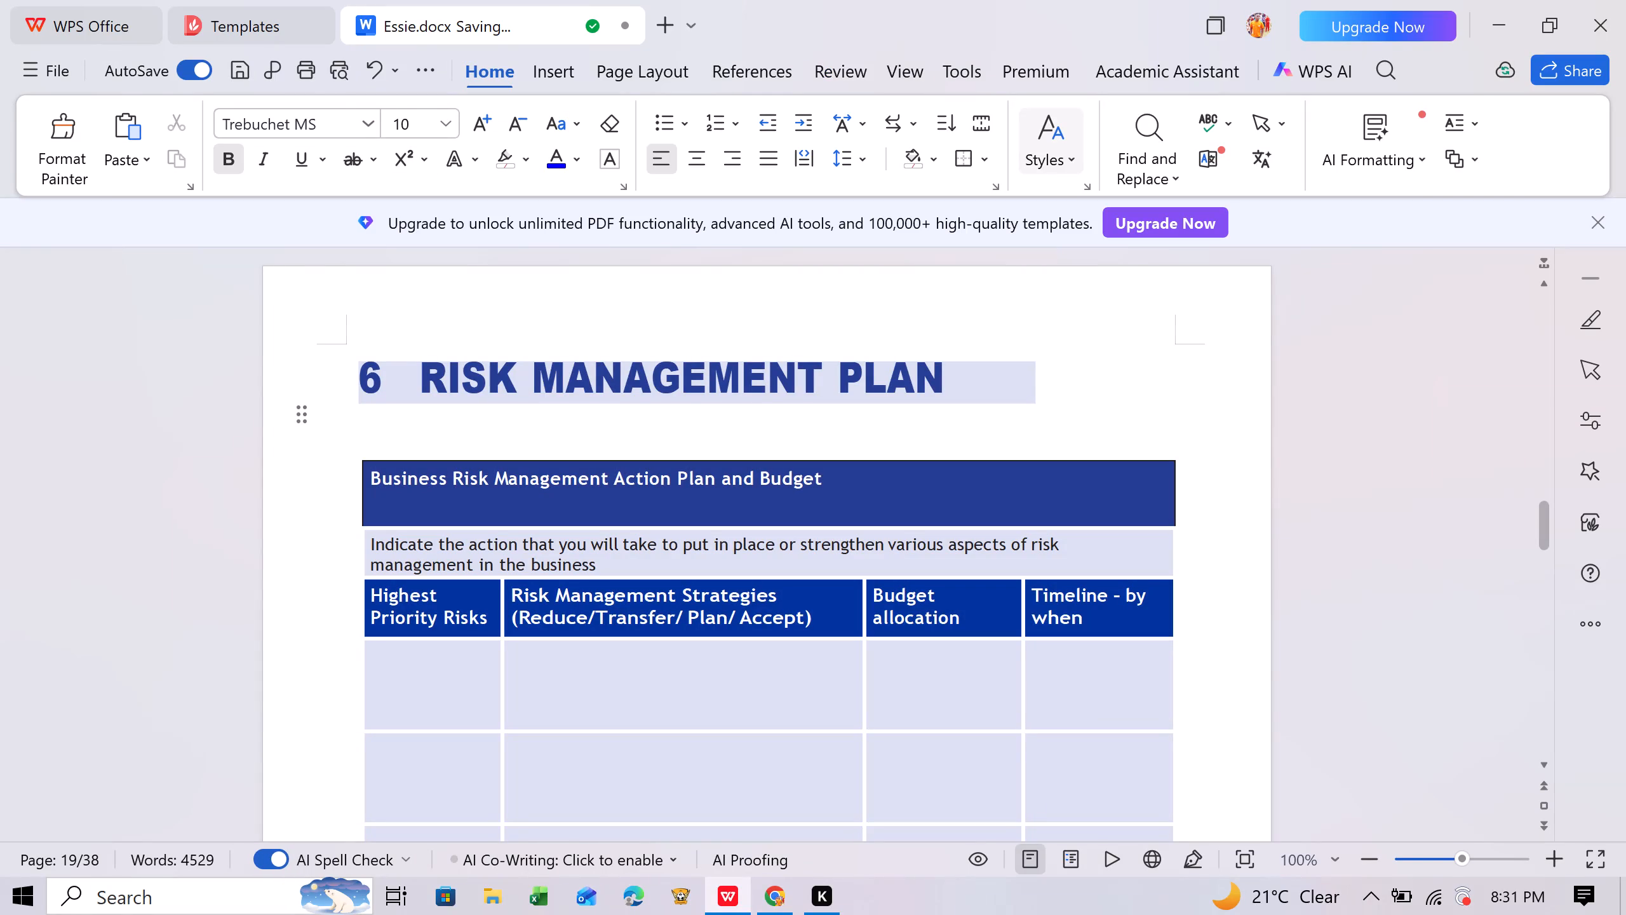
left_click_drag(373, 484, 723, 609)
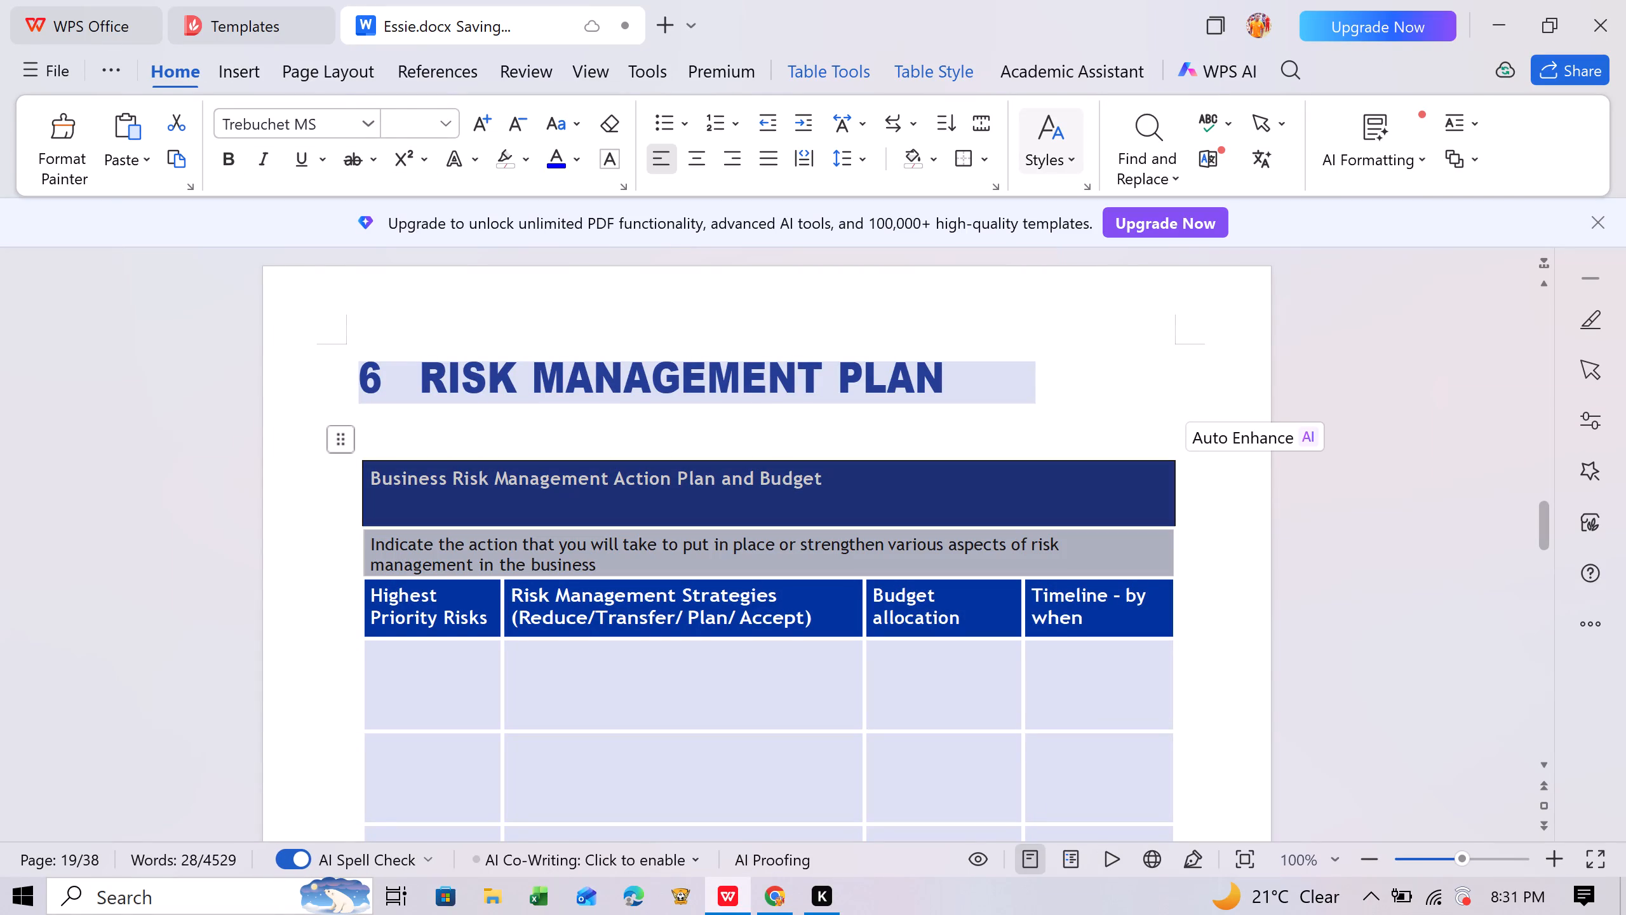
left_click_drag(723, 609, 783, 749)
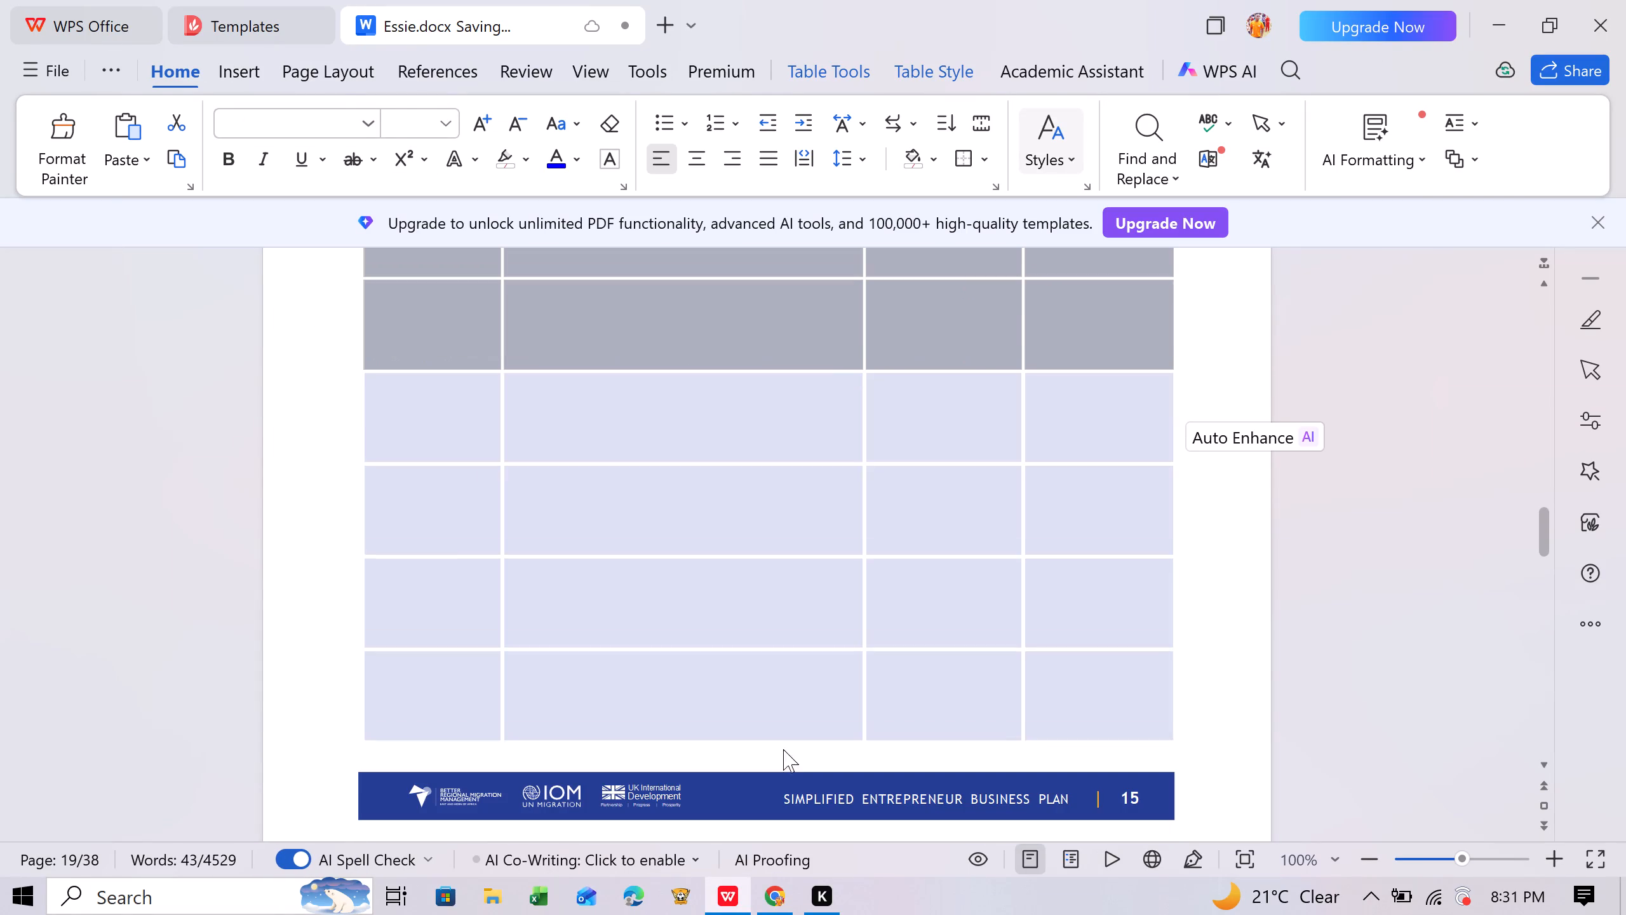
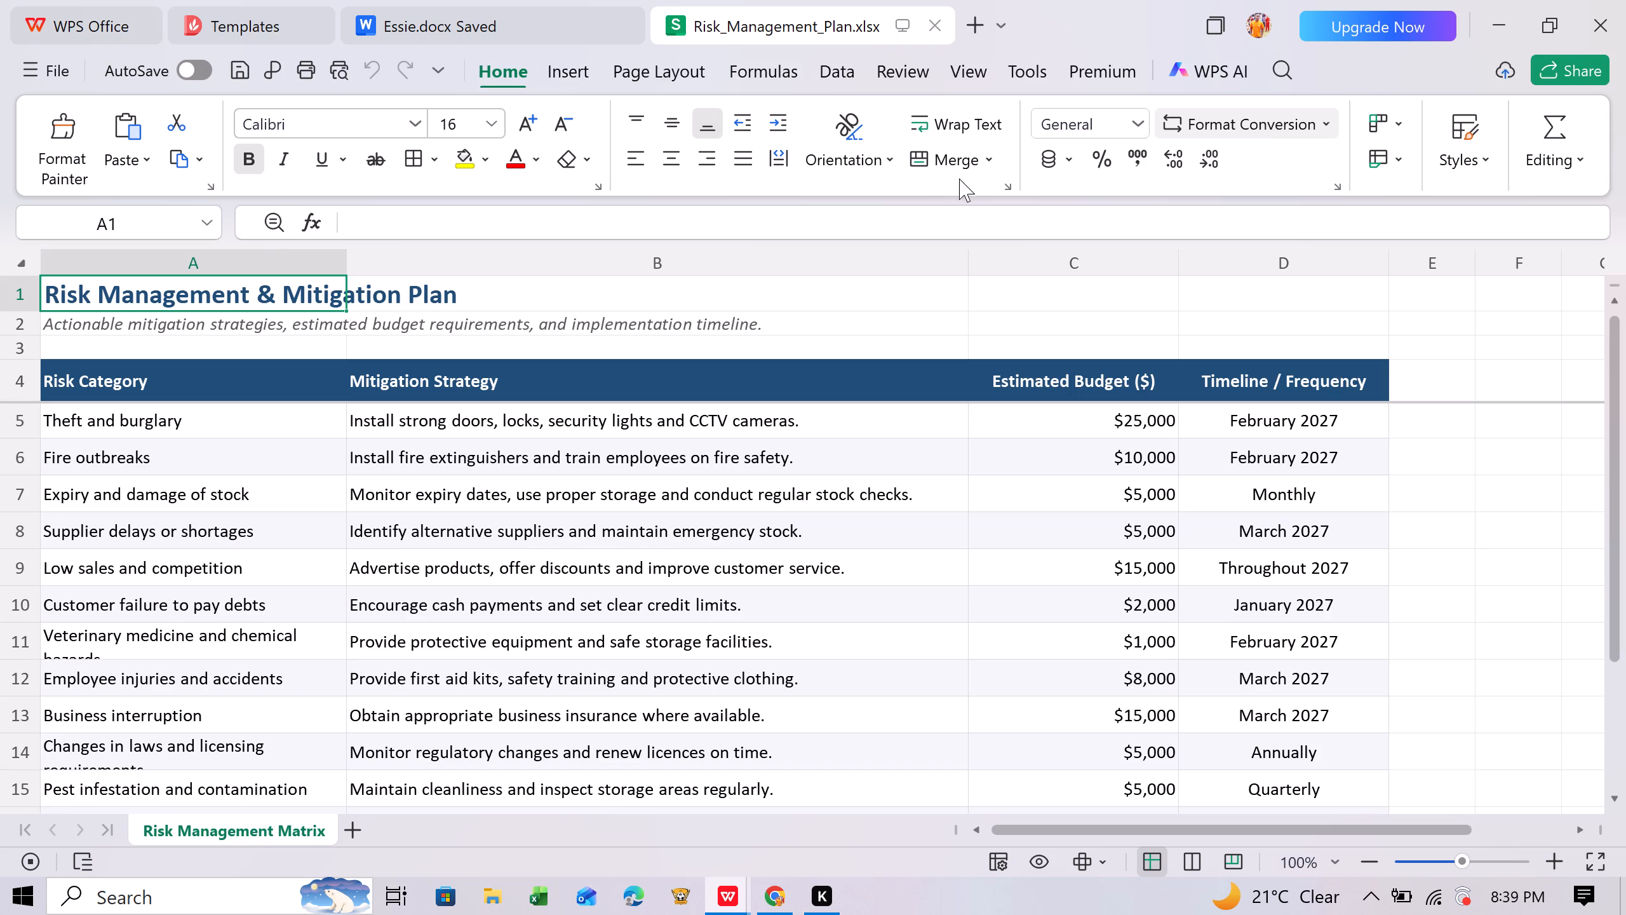
Copy all four columns of the spreadsheet rows from Theft and burglary through Total Estimated Budget, leaving out the header.
left_click_drag(208, 418, 534, 517)
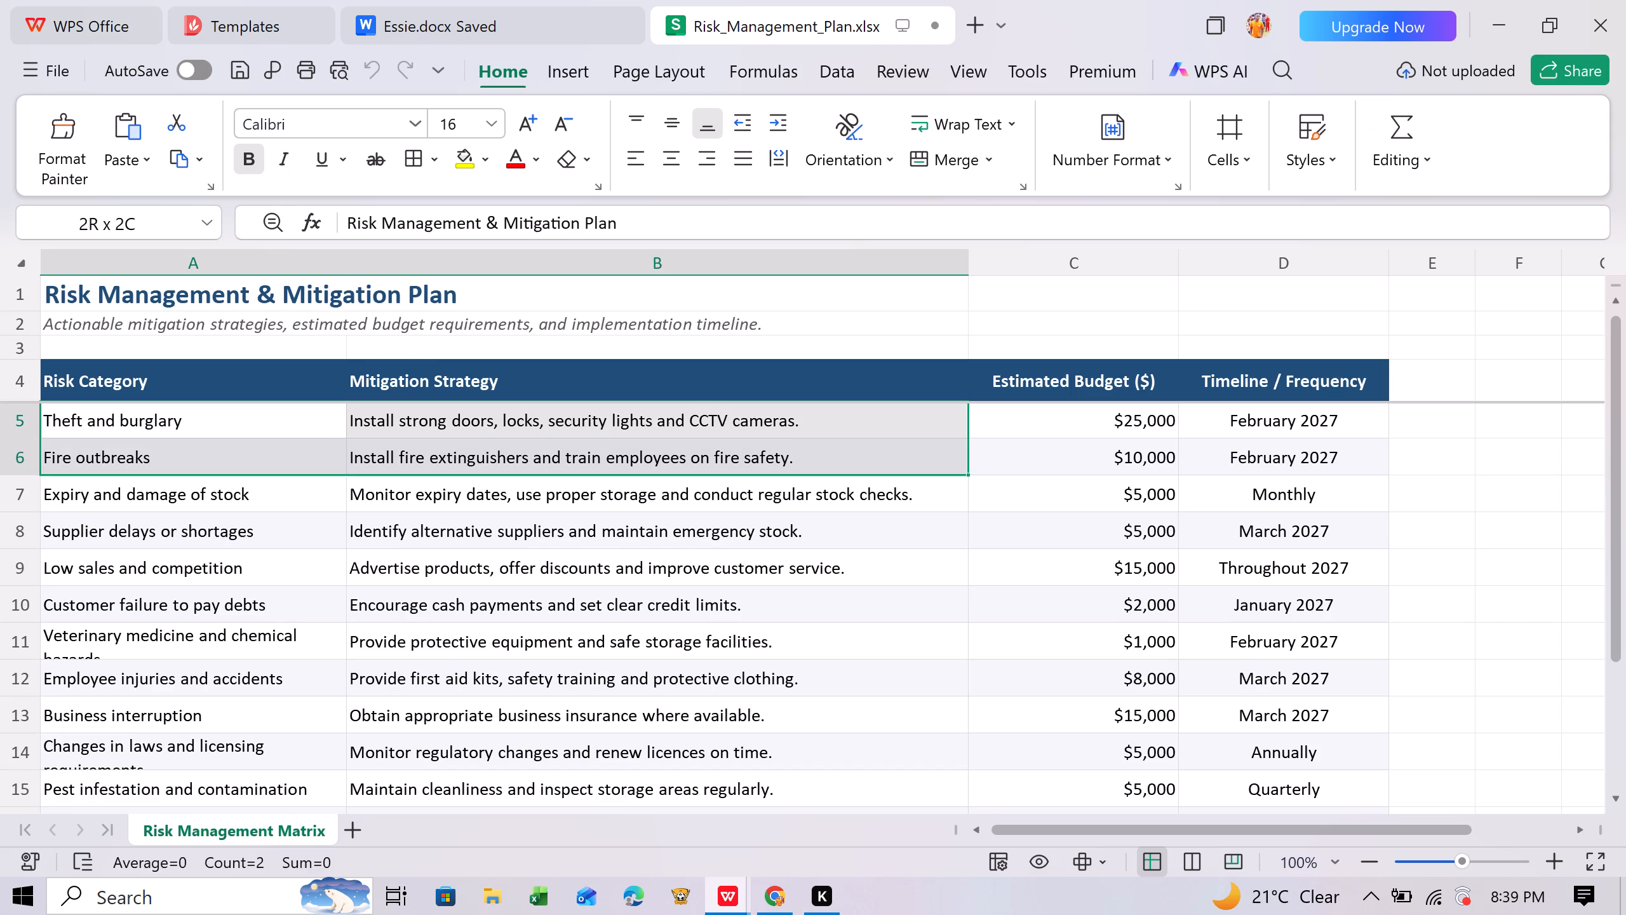
left_click_drag(534, 517, 1194, 734)
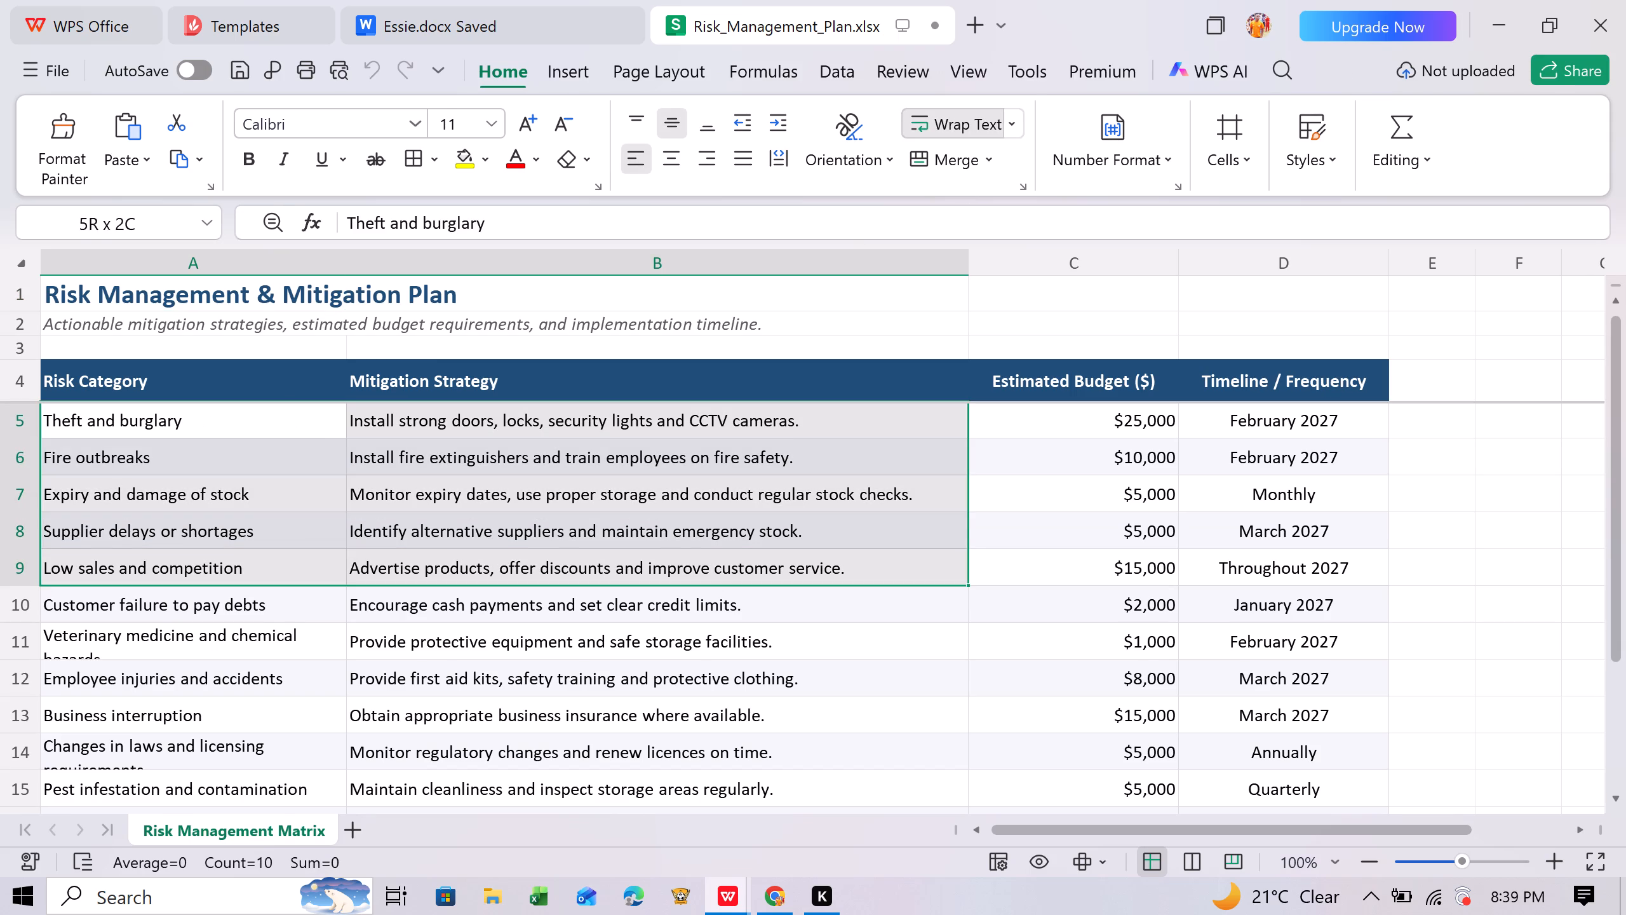
left_click_drag(1194, 734, 1296, 820)
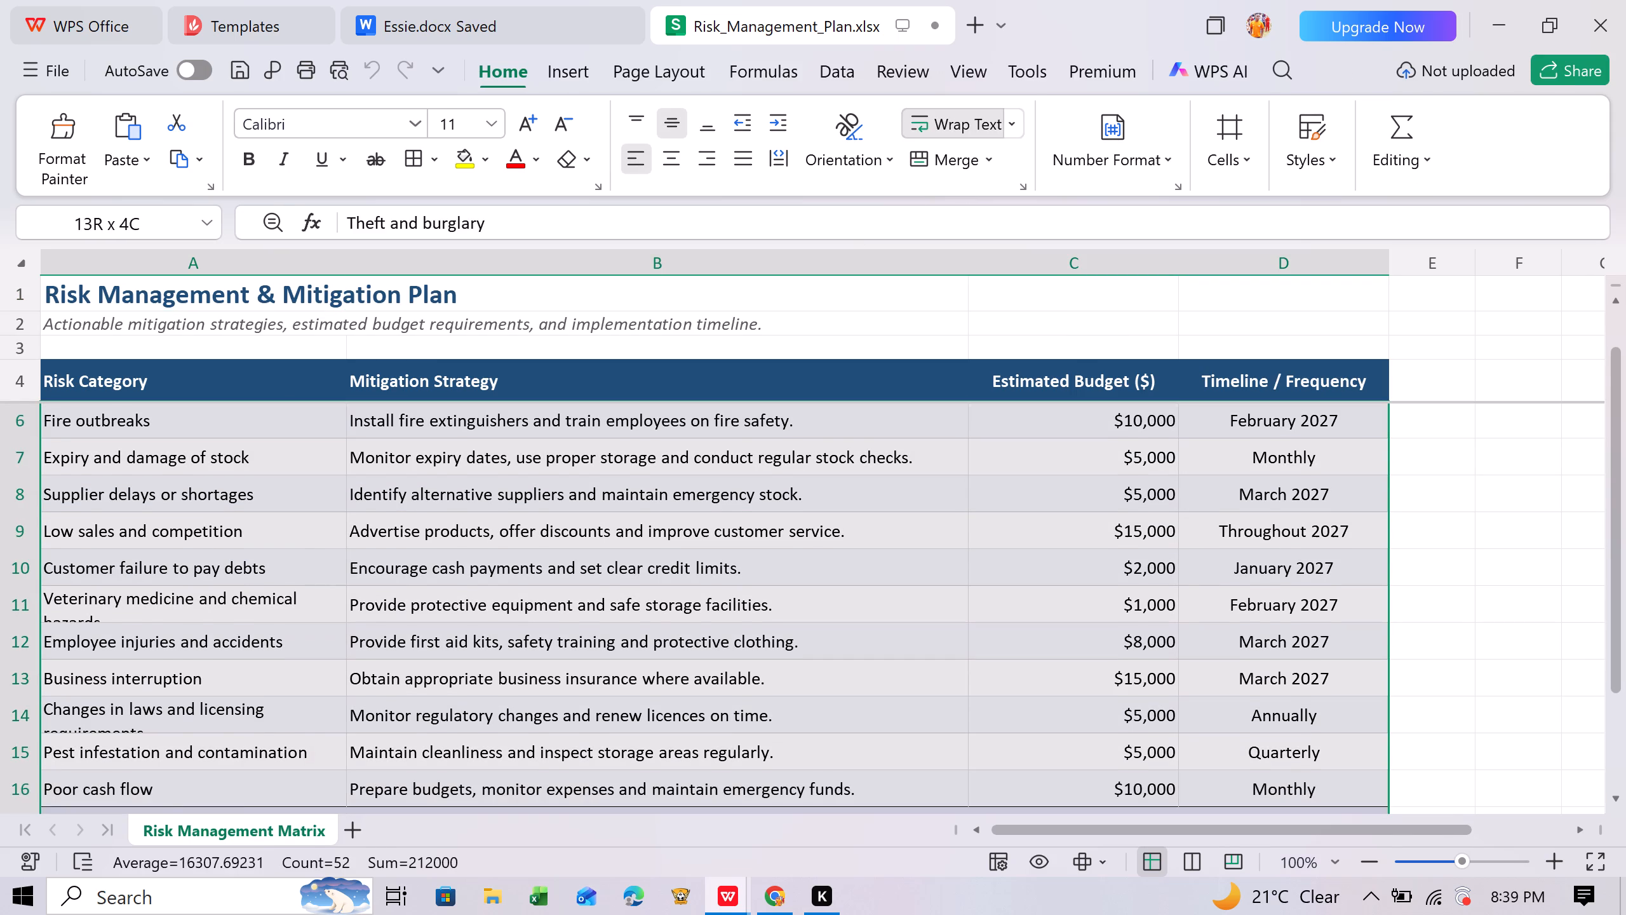
left_click_drag(1296, 820, 1292, 761)
right_click(1292, 761)
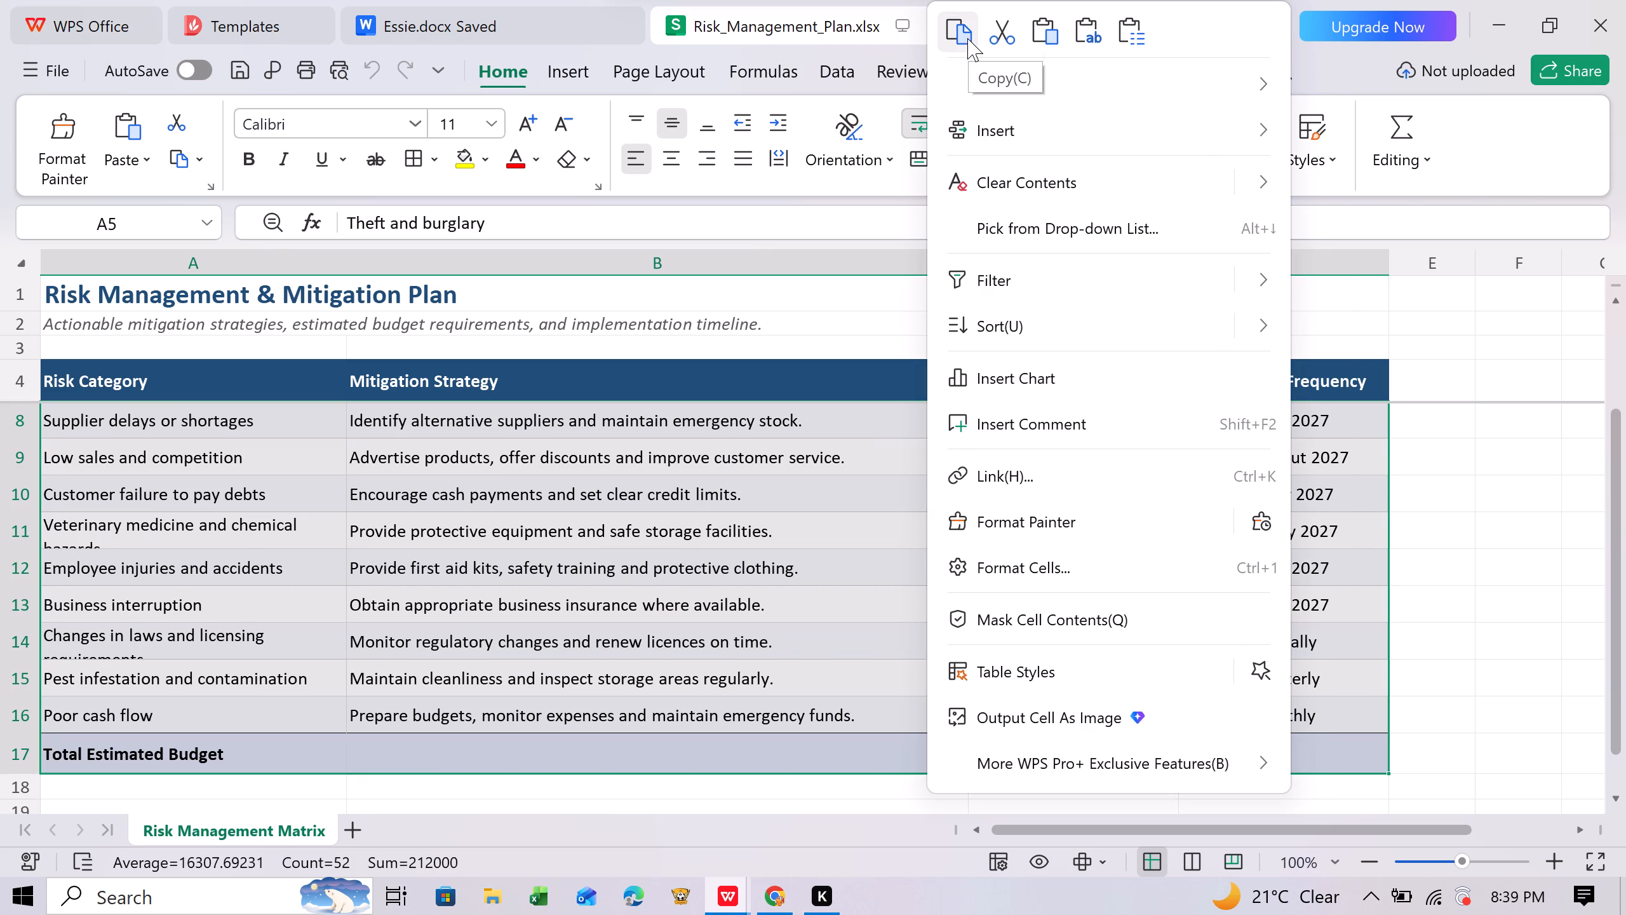
left_click(967, 38)
Paste the copied rows into the empty rows of the Business Risk Management Action Plan and Budget table in Essie.docx.
left_click(544, 3)
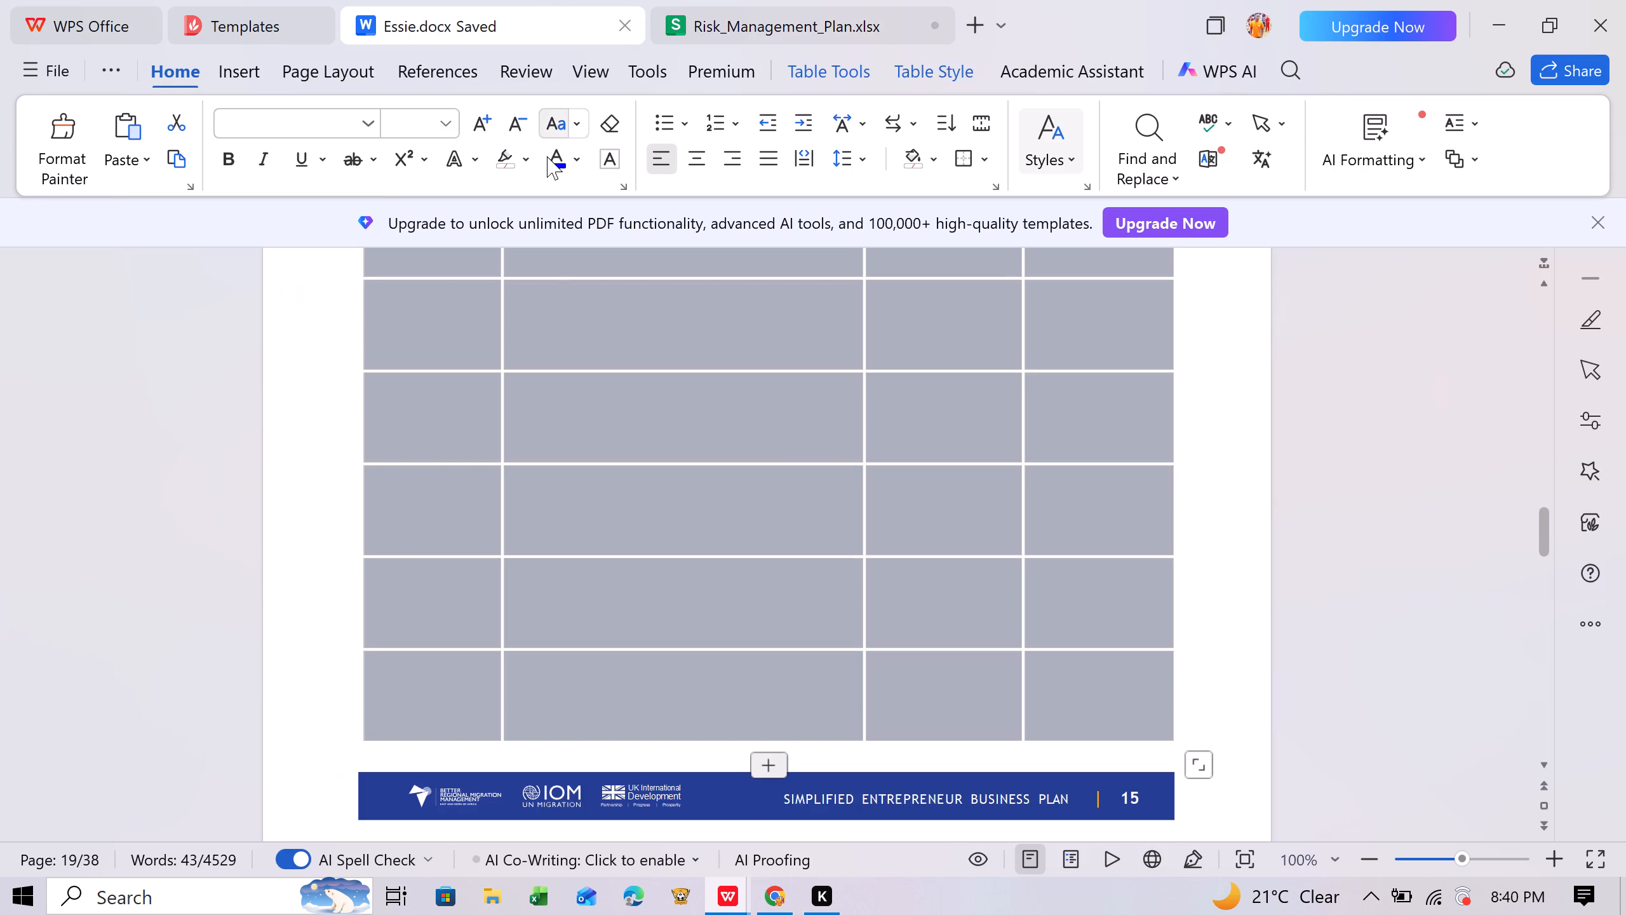
scroll(532, 334, "up", 10)
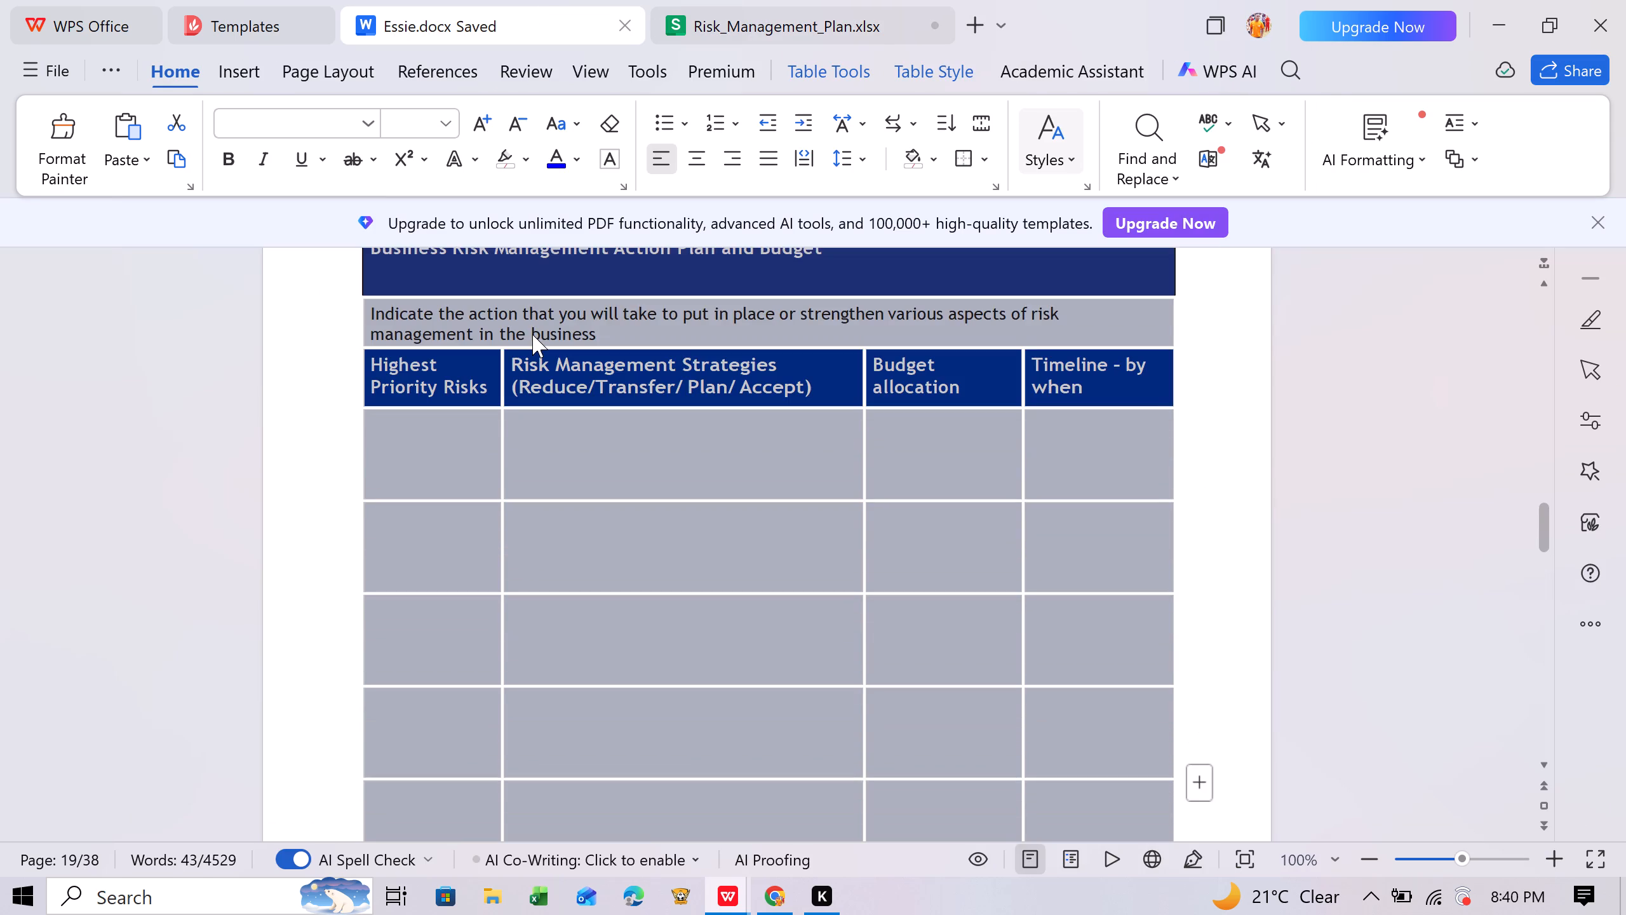
scroll(532, 334, "up", 2)
left_click(462, 571)
left_click_drag(433, 570, 1045, 846)
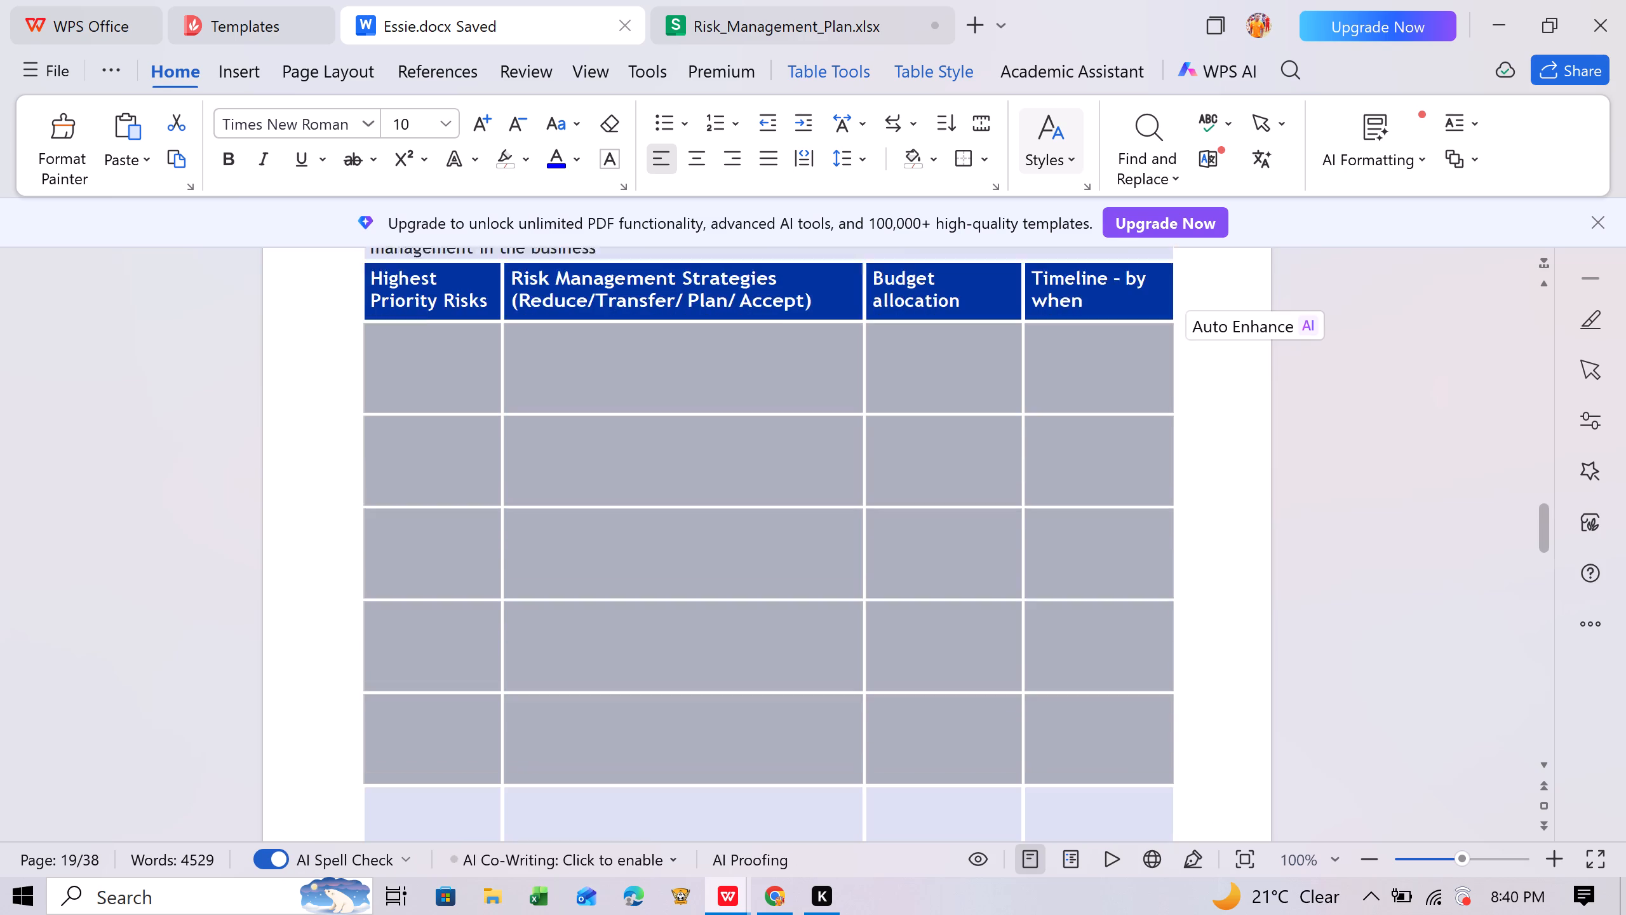
left_click_drag(1045, 846, 1043, 555)
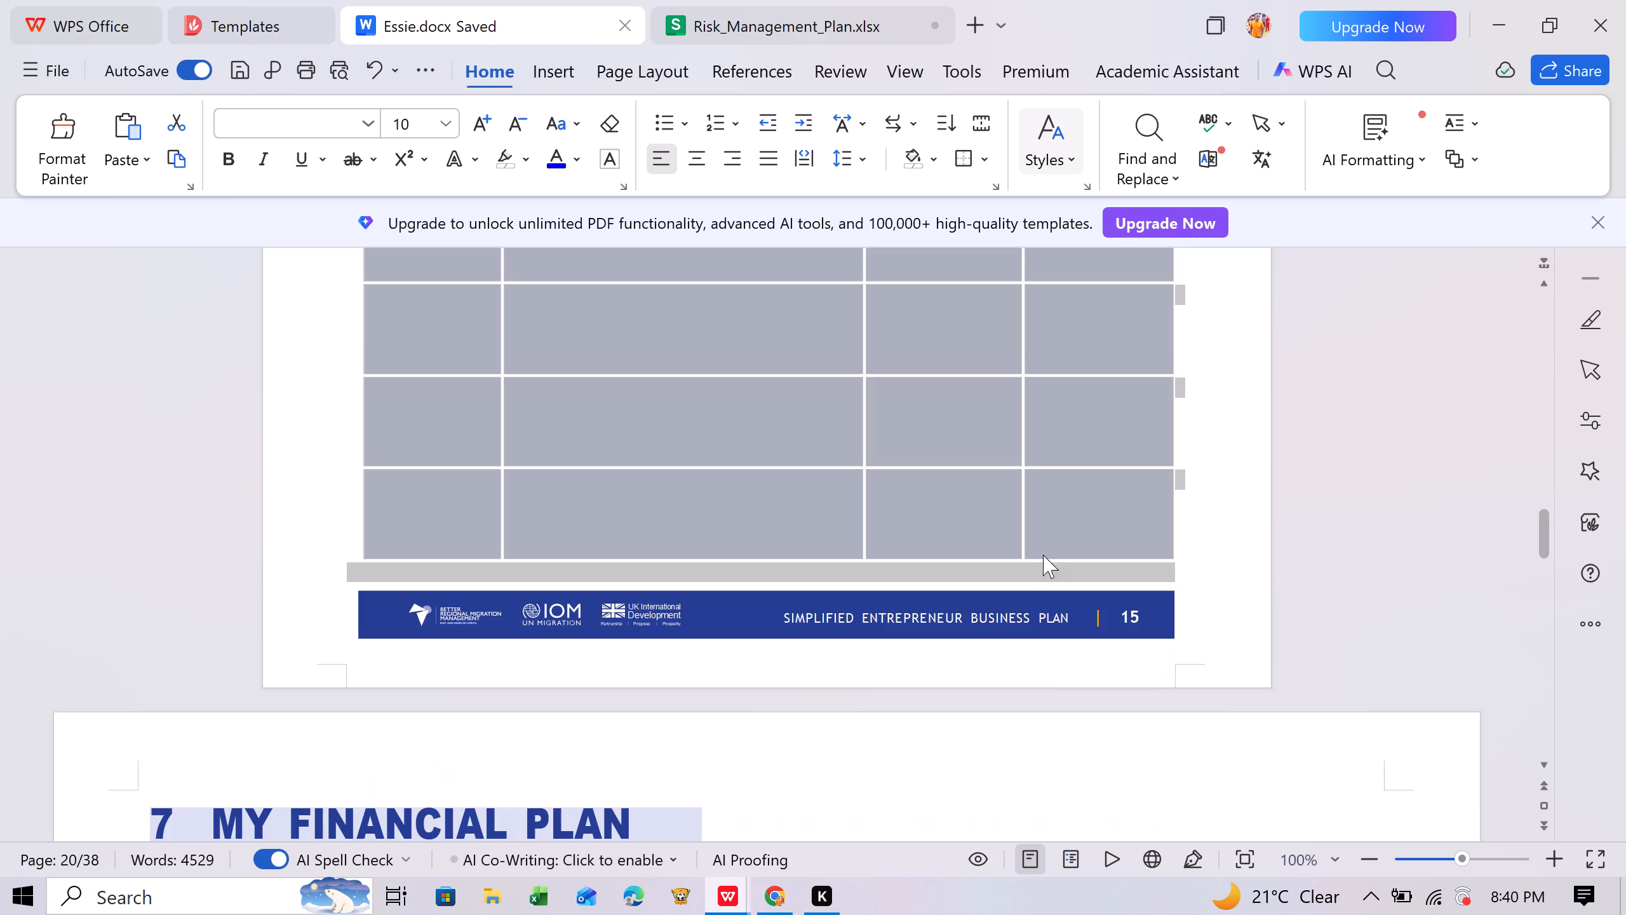
left_click_drag(1043, 555, 1026, 488)
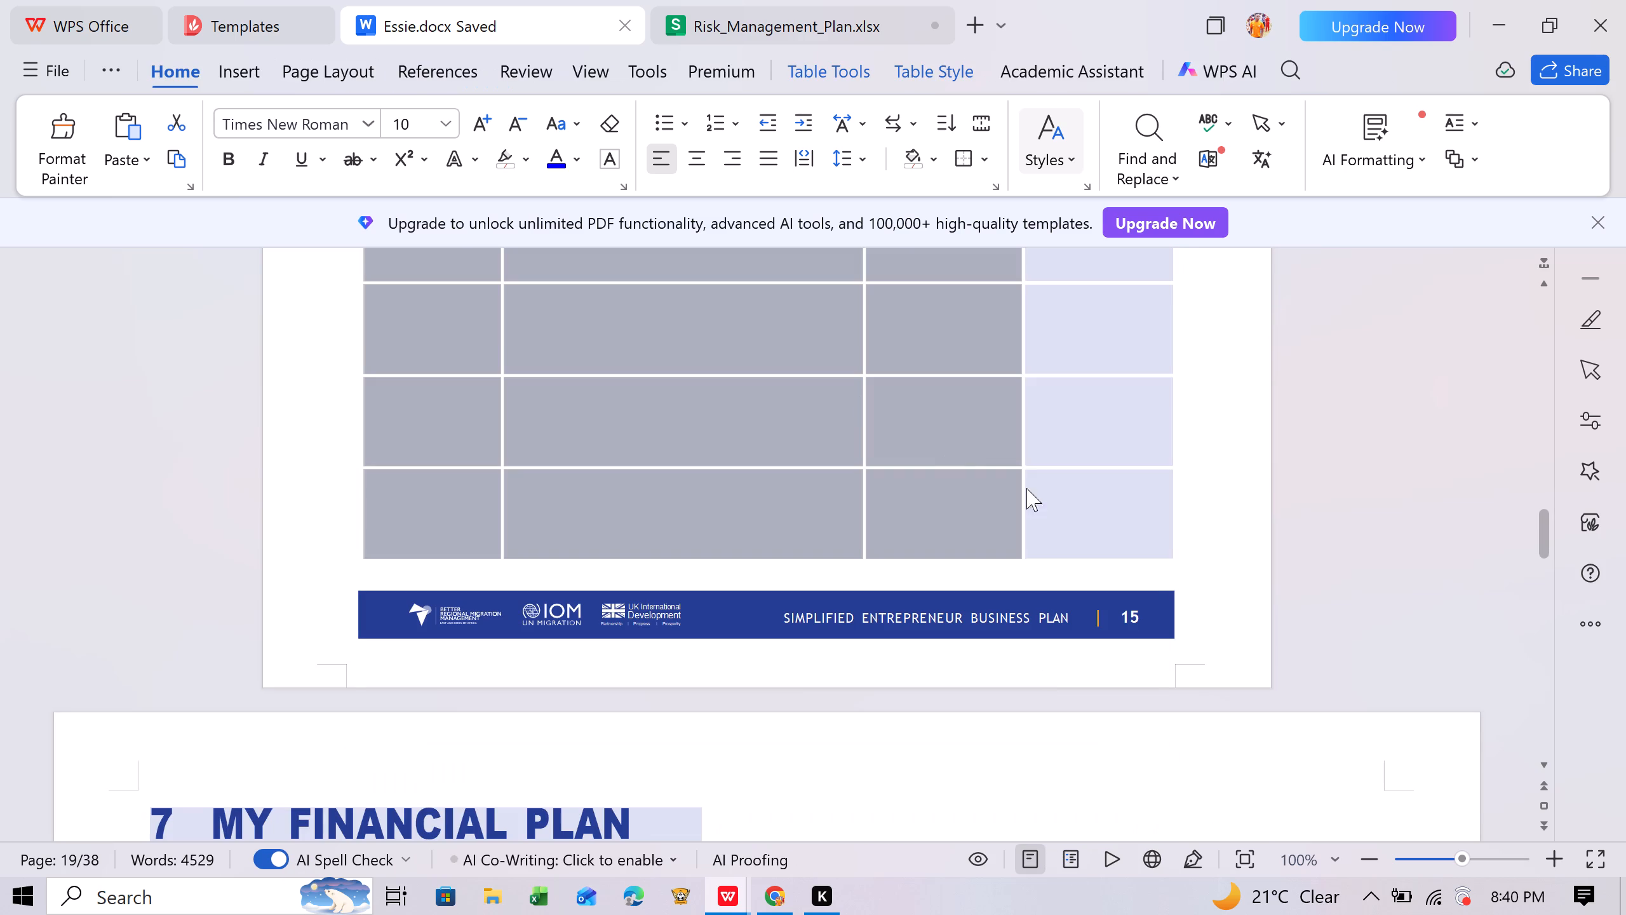
left_click_drag(1026, 488, 1056, 510)
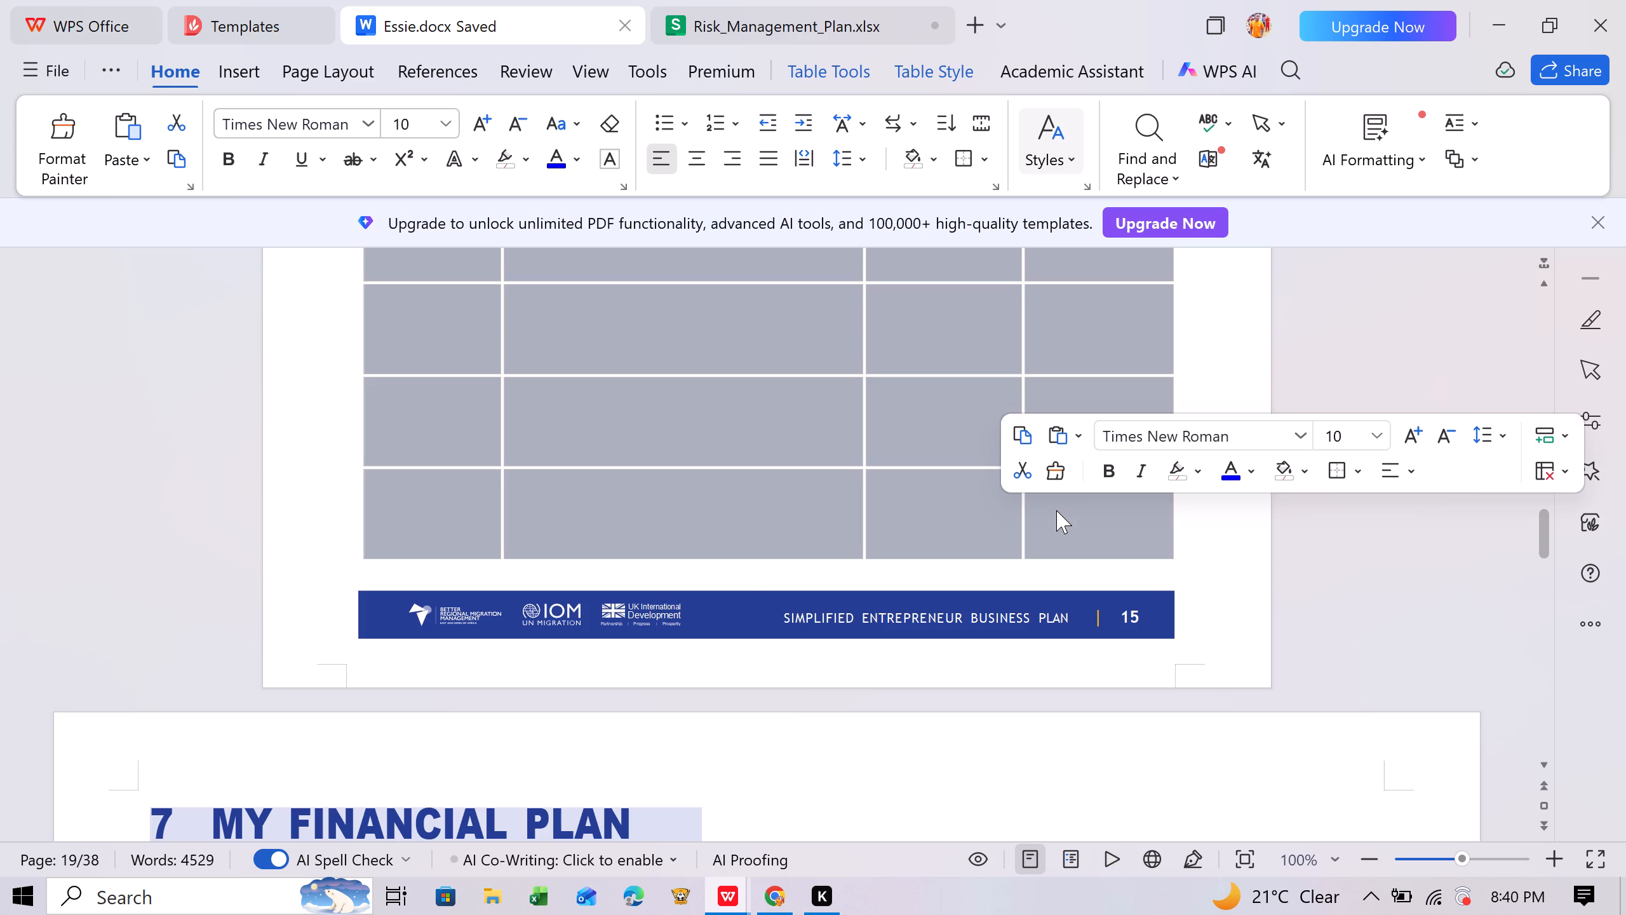
left_click(1061, 445)
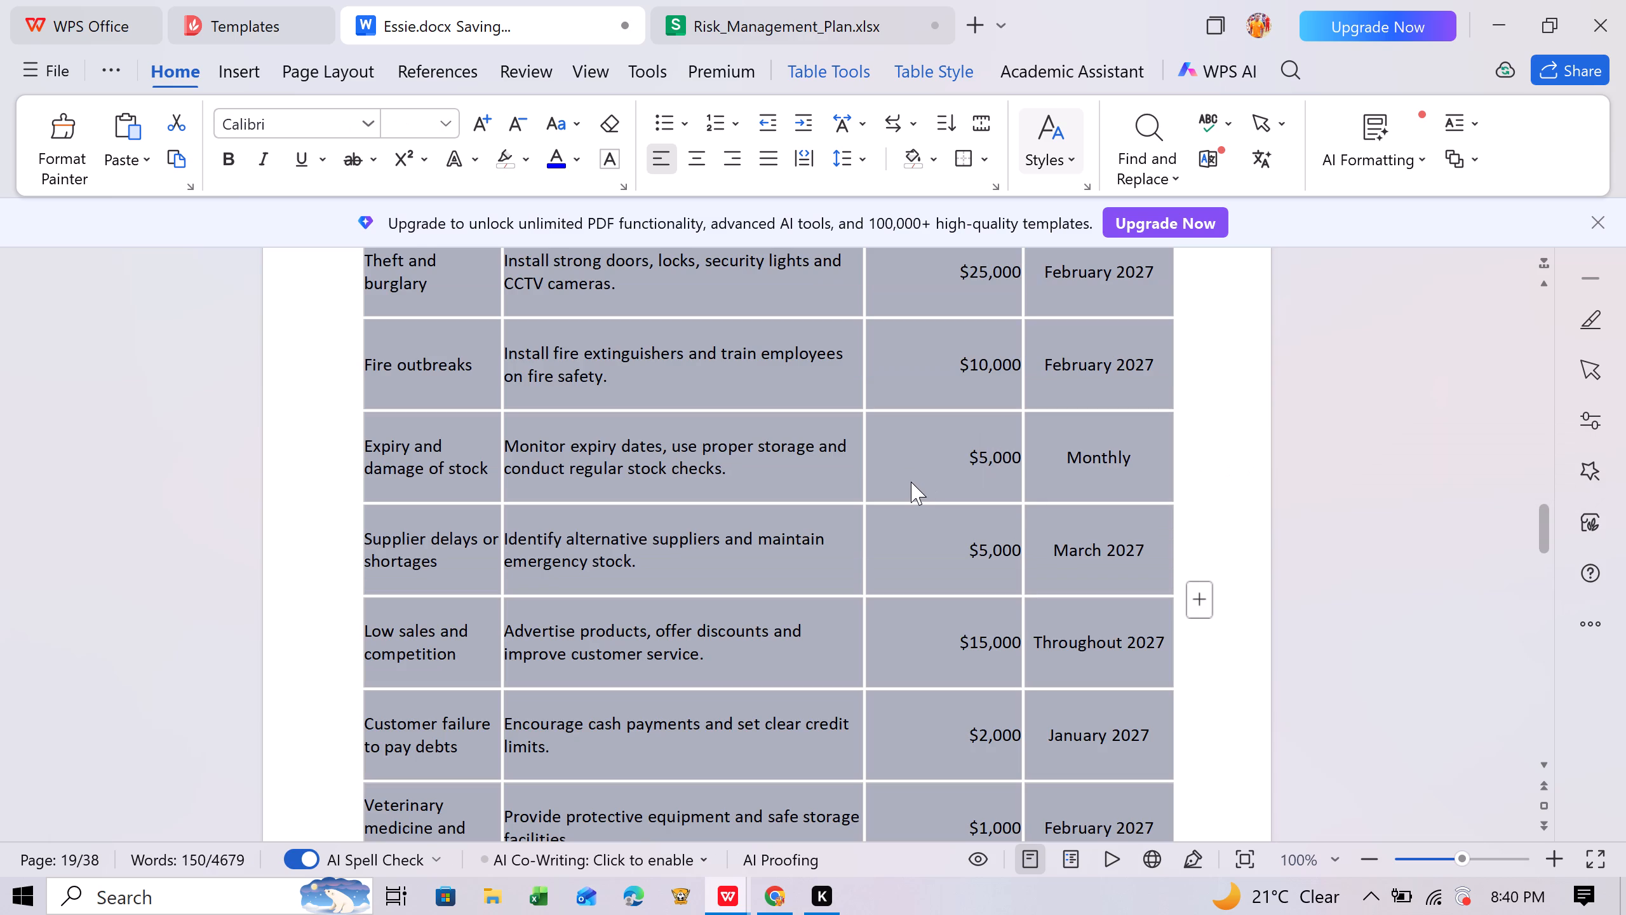
Review the pasted risks, strategies, budgets and timelines across the whole risk management action plan table.
scroll(795, 504, "down", 4)
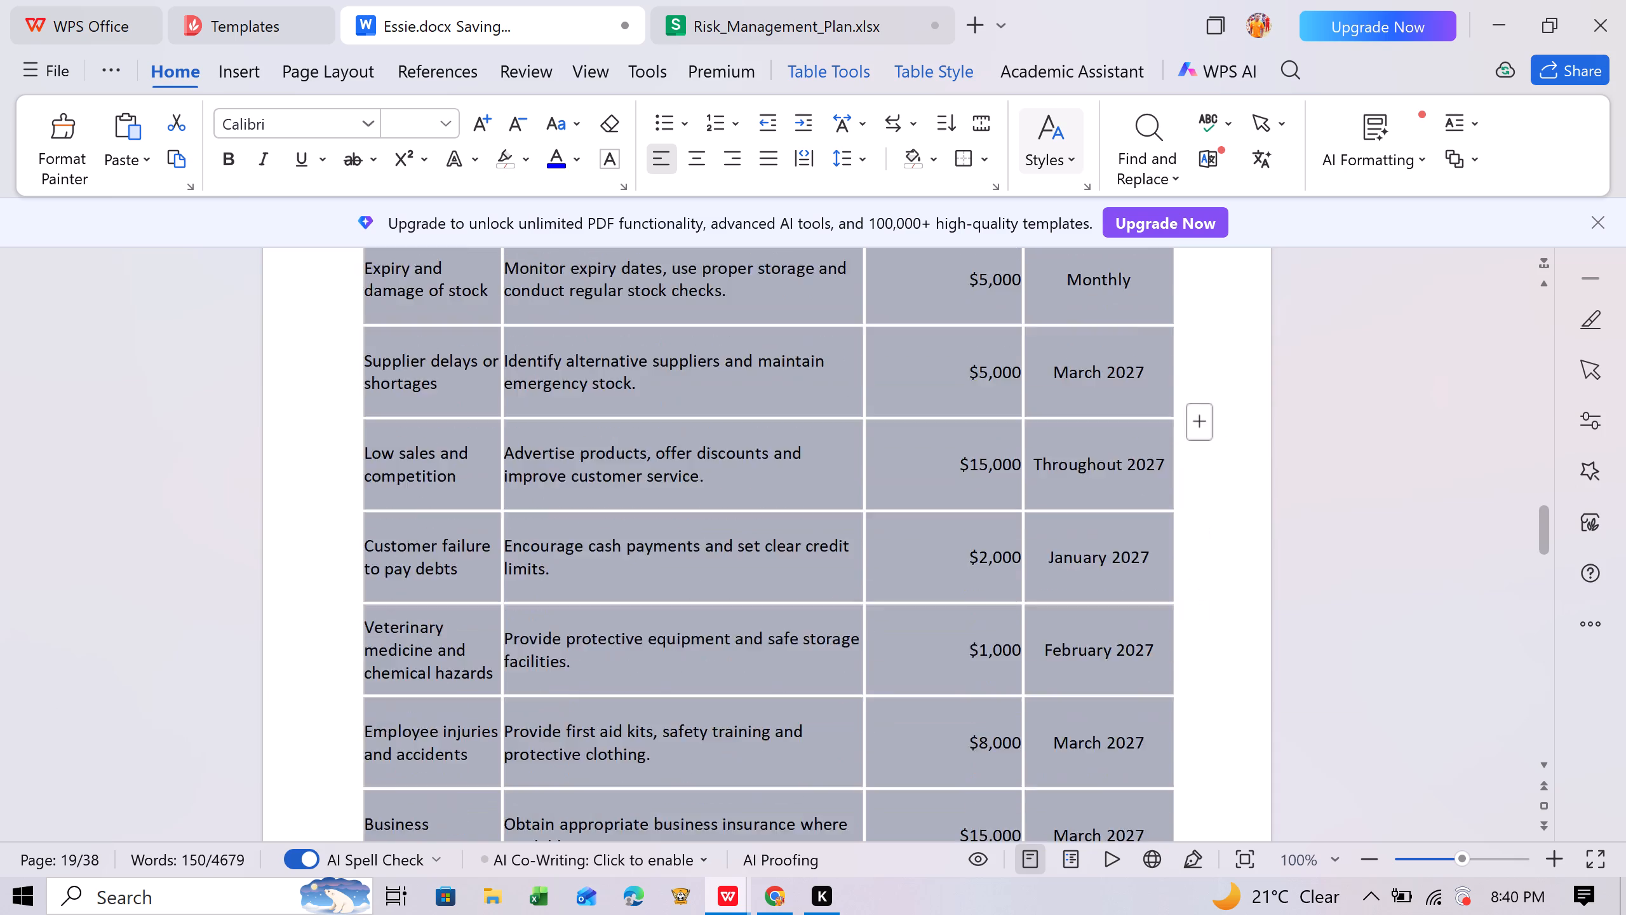
scroll(795, 504, "down", 5)
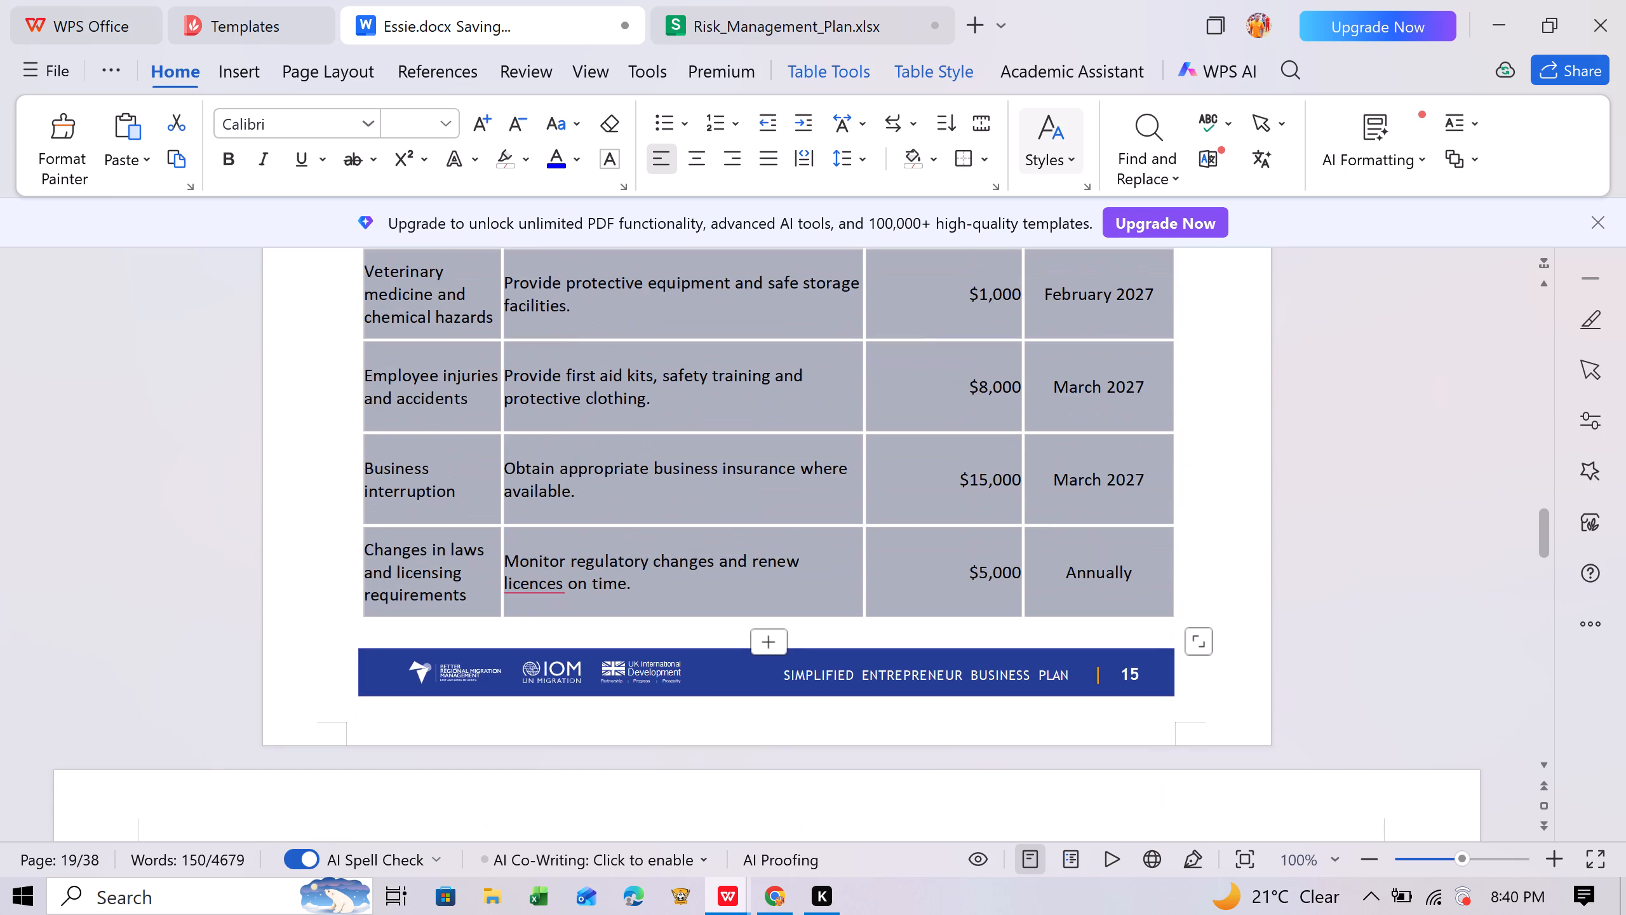
scroll(795, 504, "down", 1)
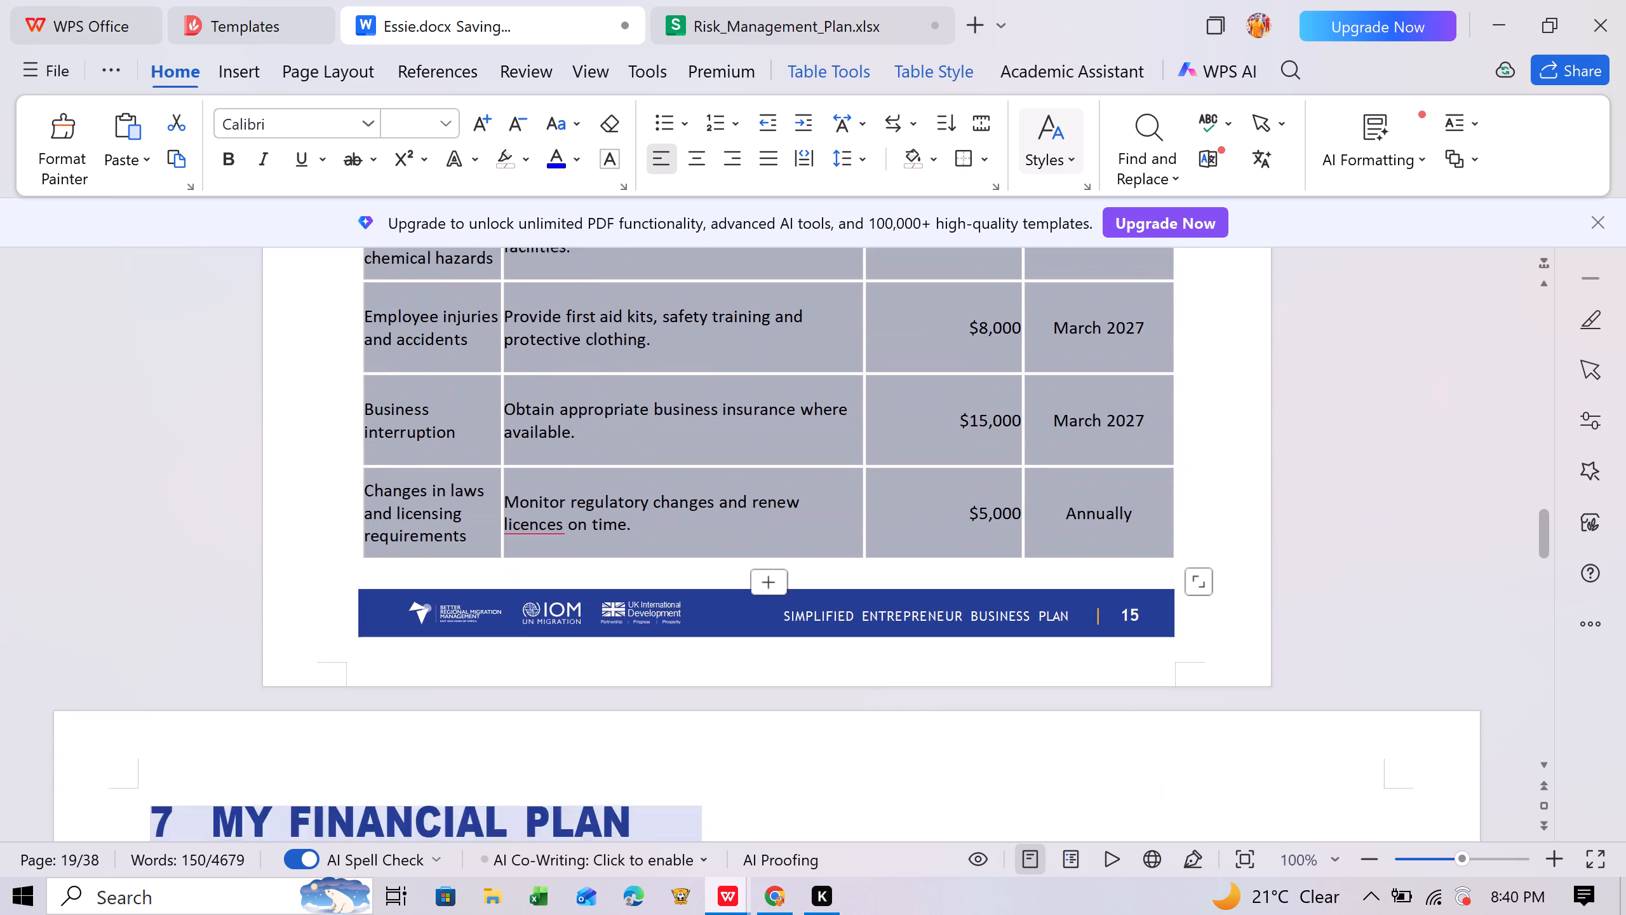
scroll(795, 504, "down", 2)
scroll(795, 504, "up", 11)
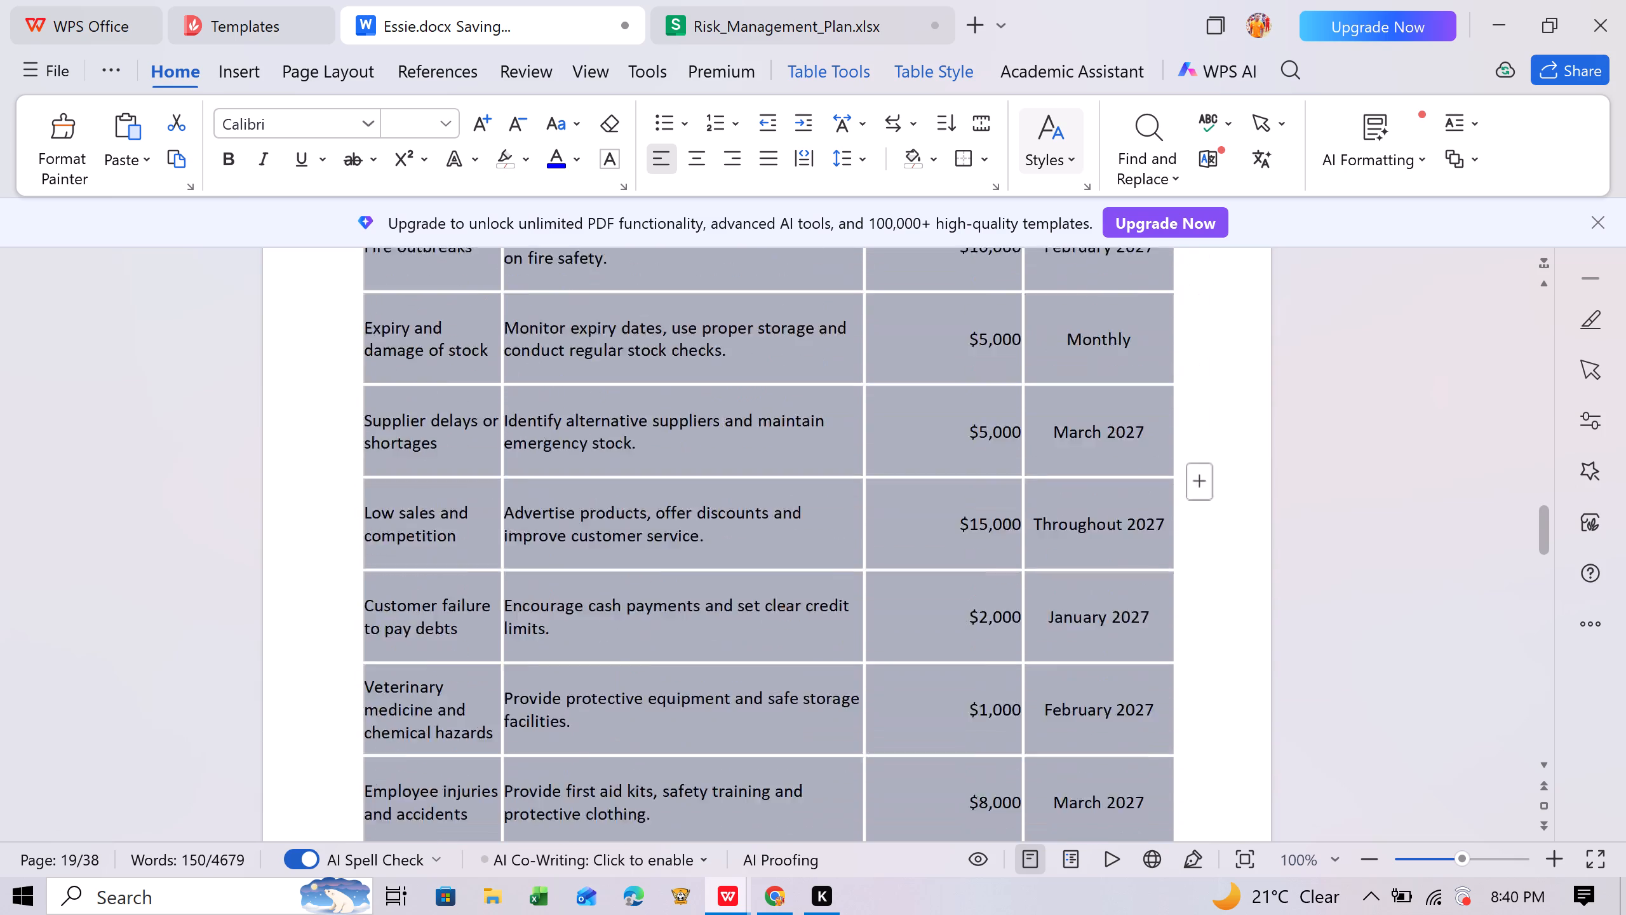
scroll(795, 504, "up", 4)
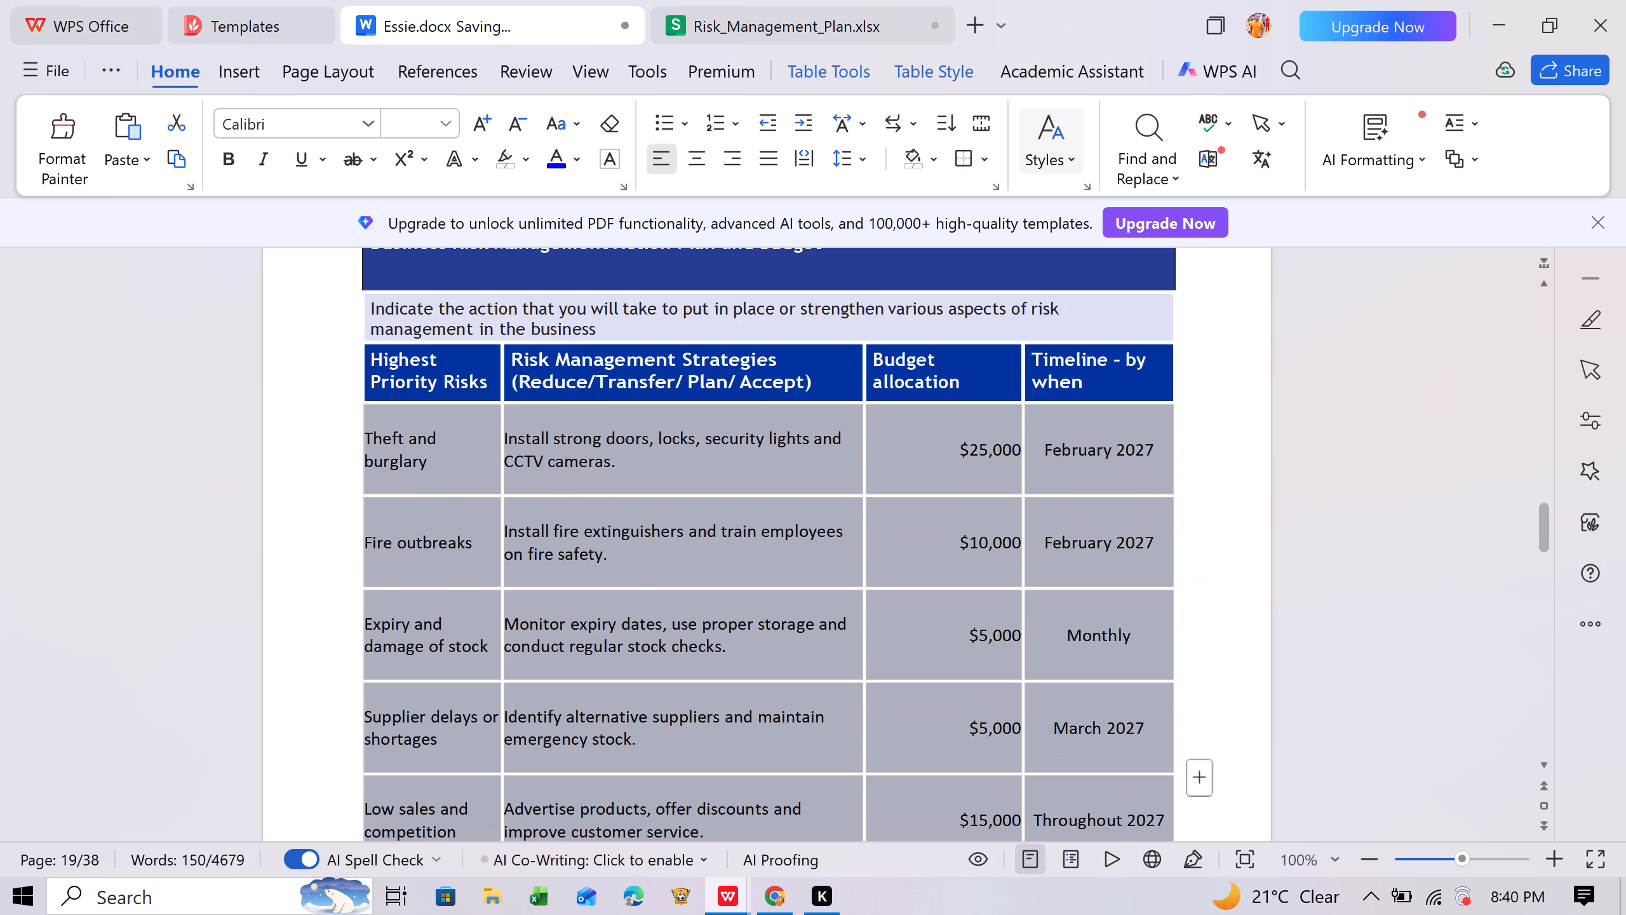
scroll(795, 504, "down", 11)
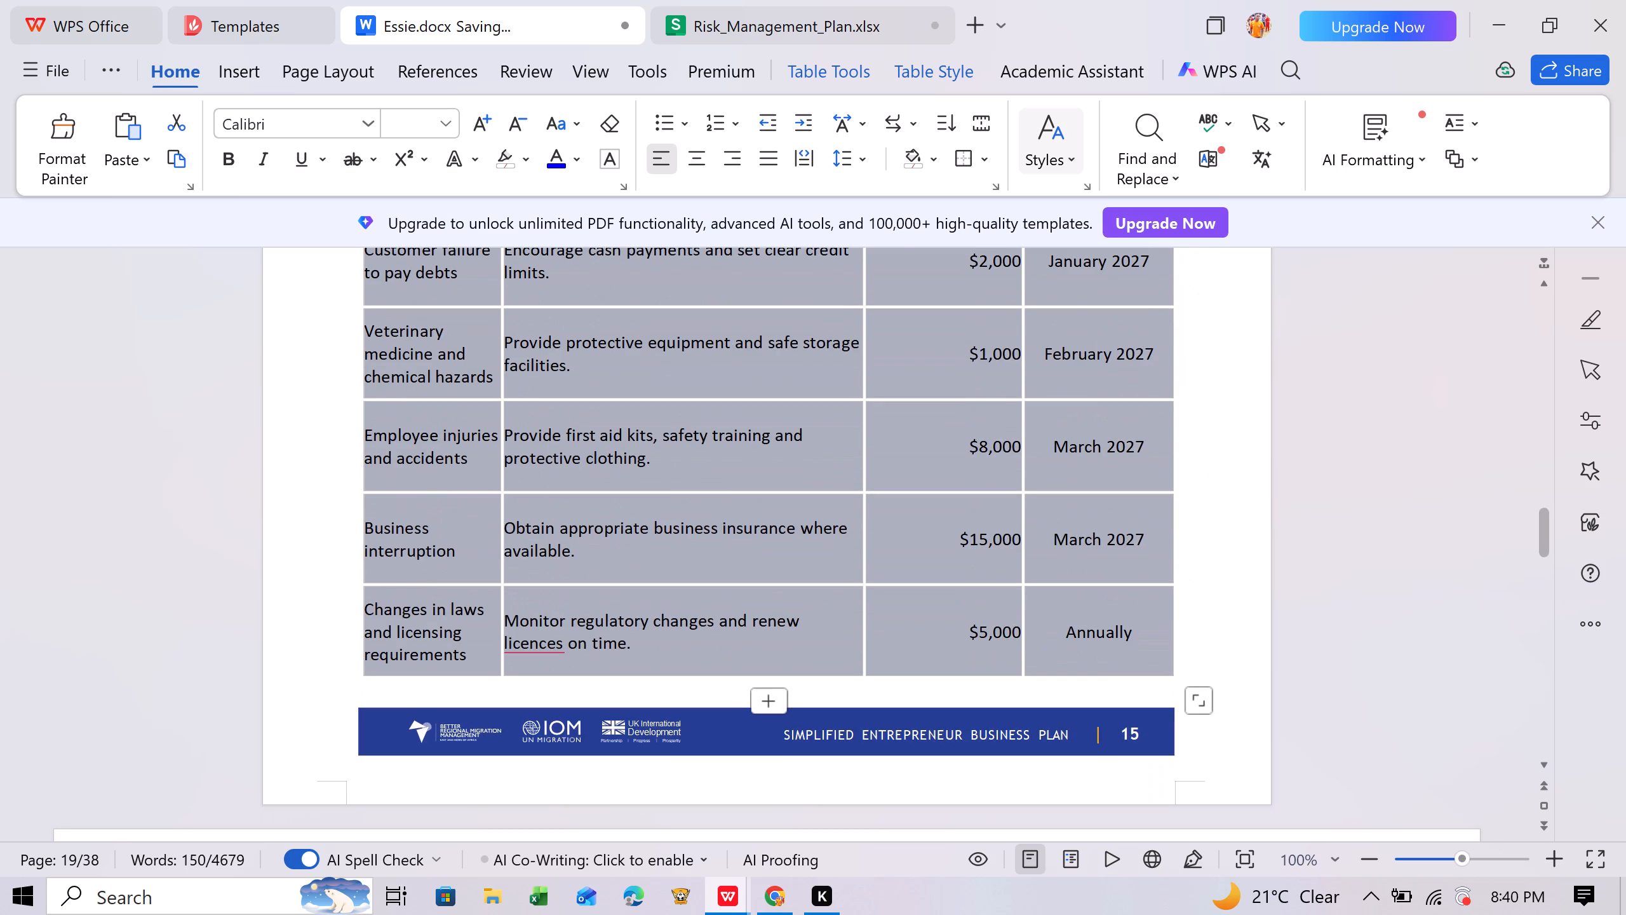
scroll(795, 504, "up", 9)
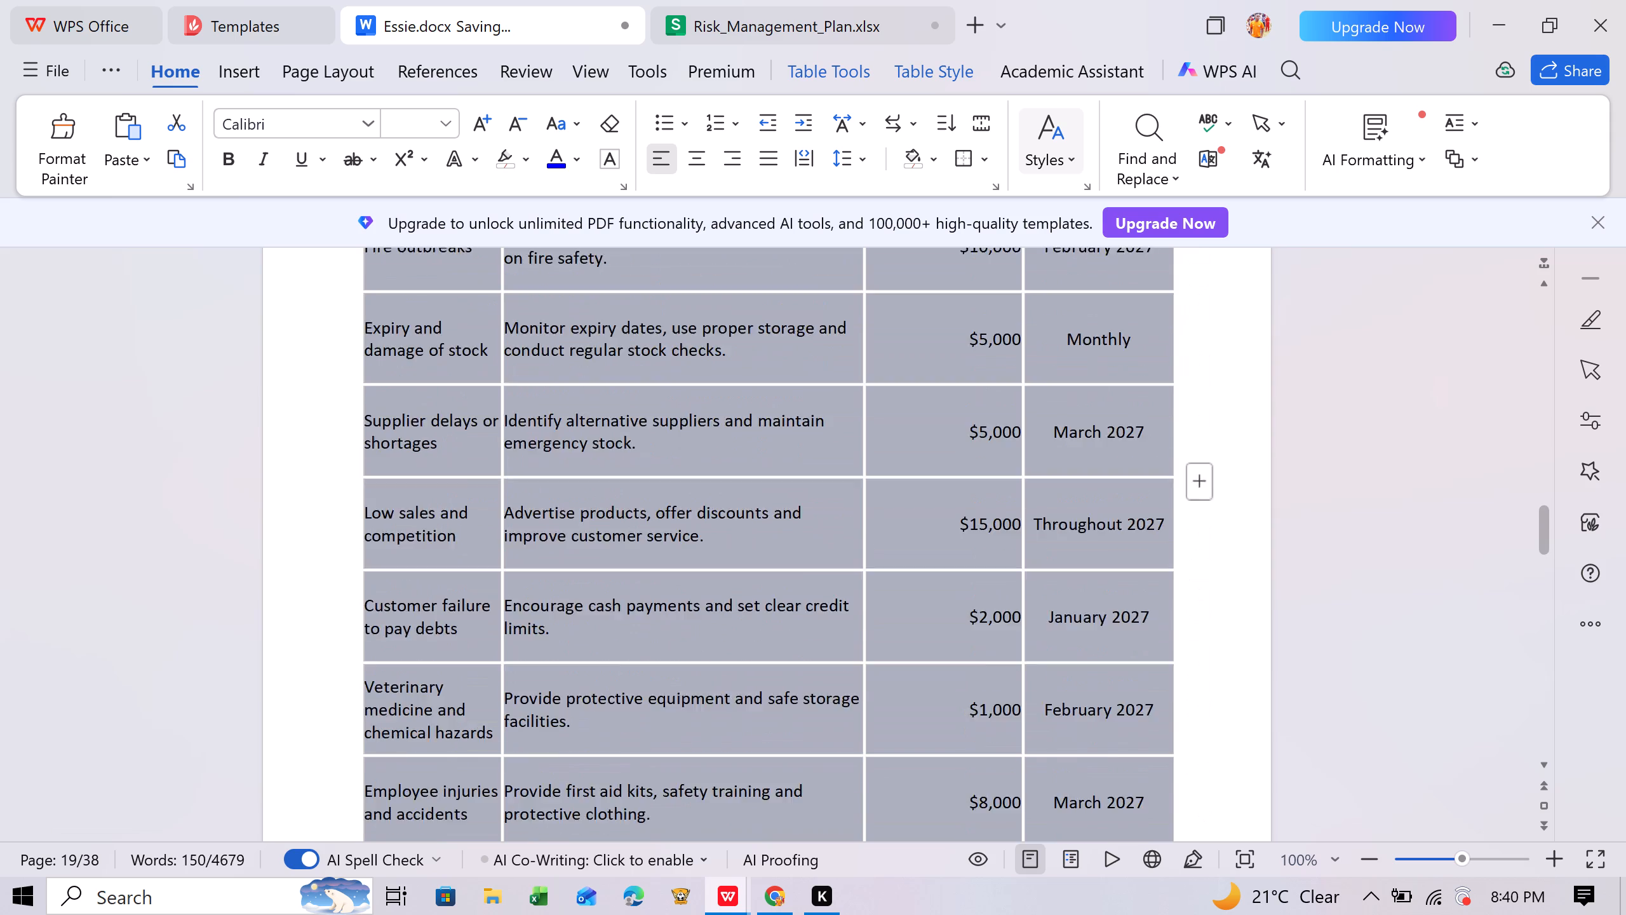
scroll(795, 504, "up", 5)
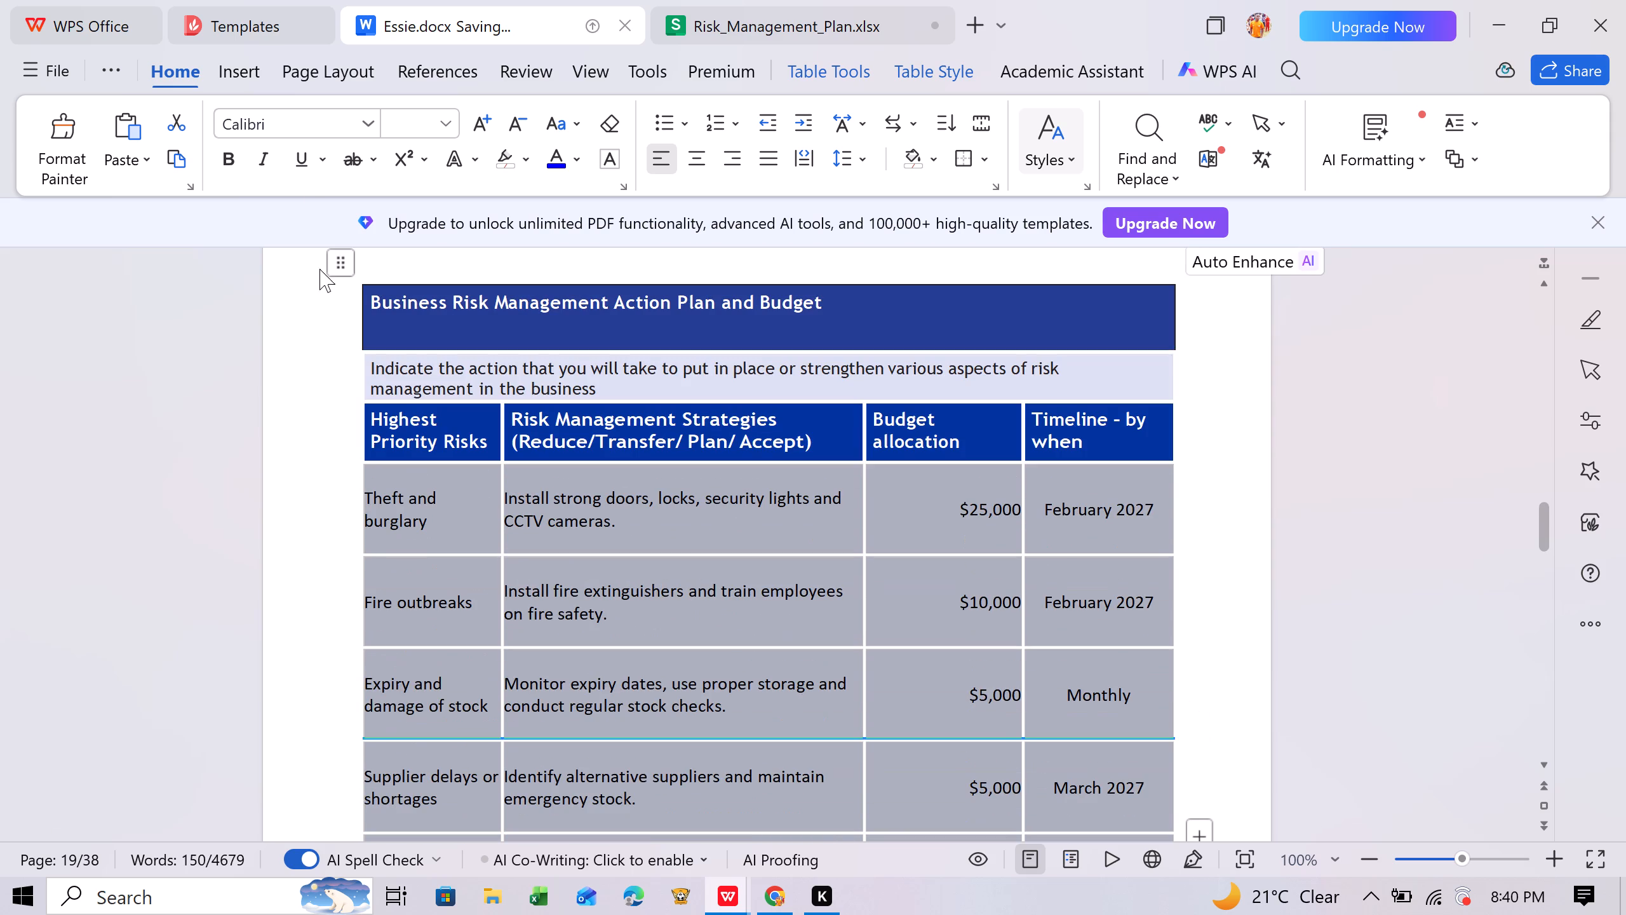
Change the font of the selected rows in the risk management action plan table to Times New Roman.
left_click(375, 132)
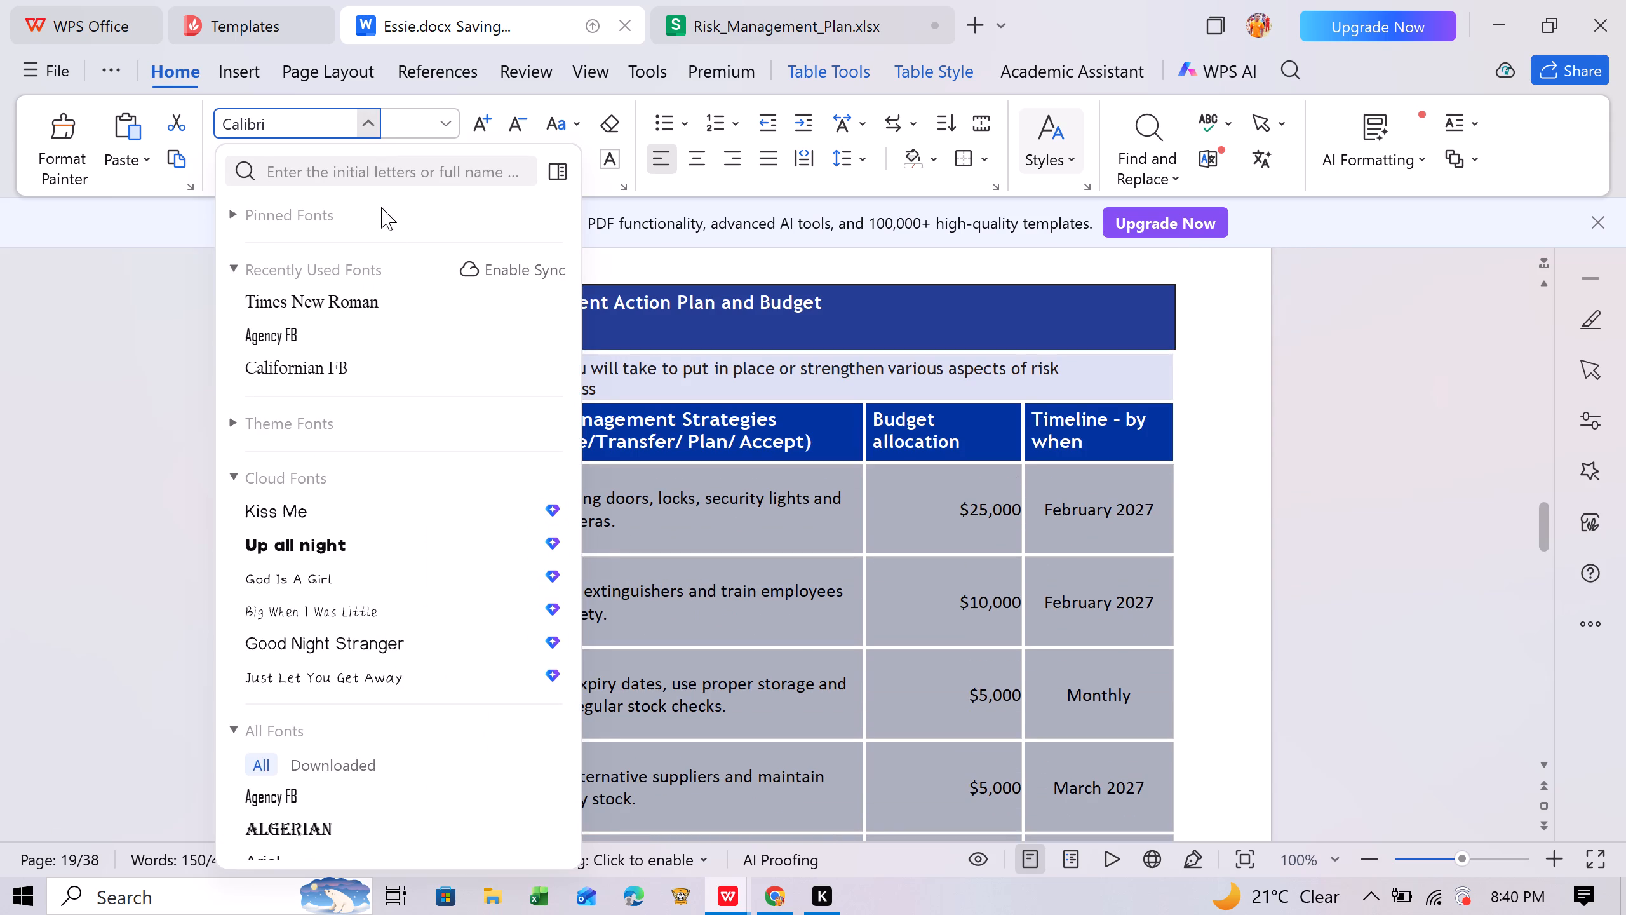
left_click(392, 293)
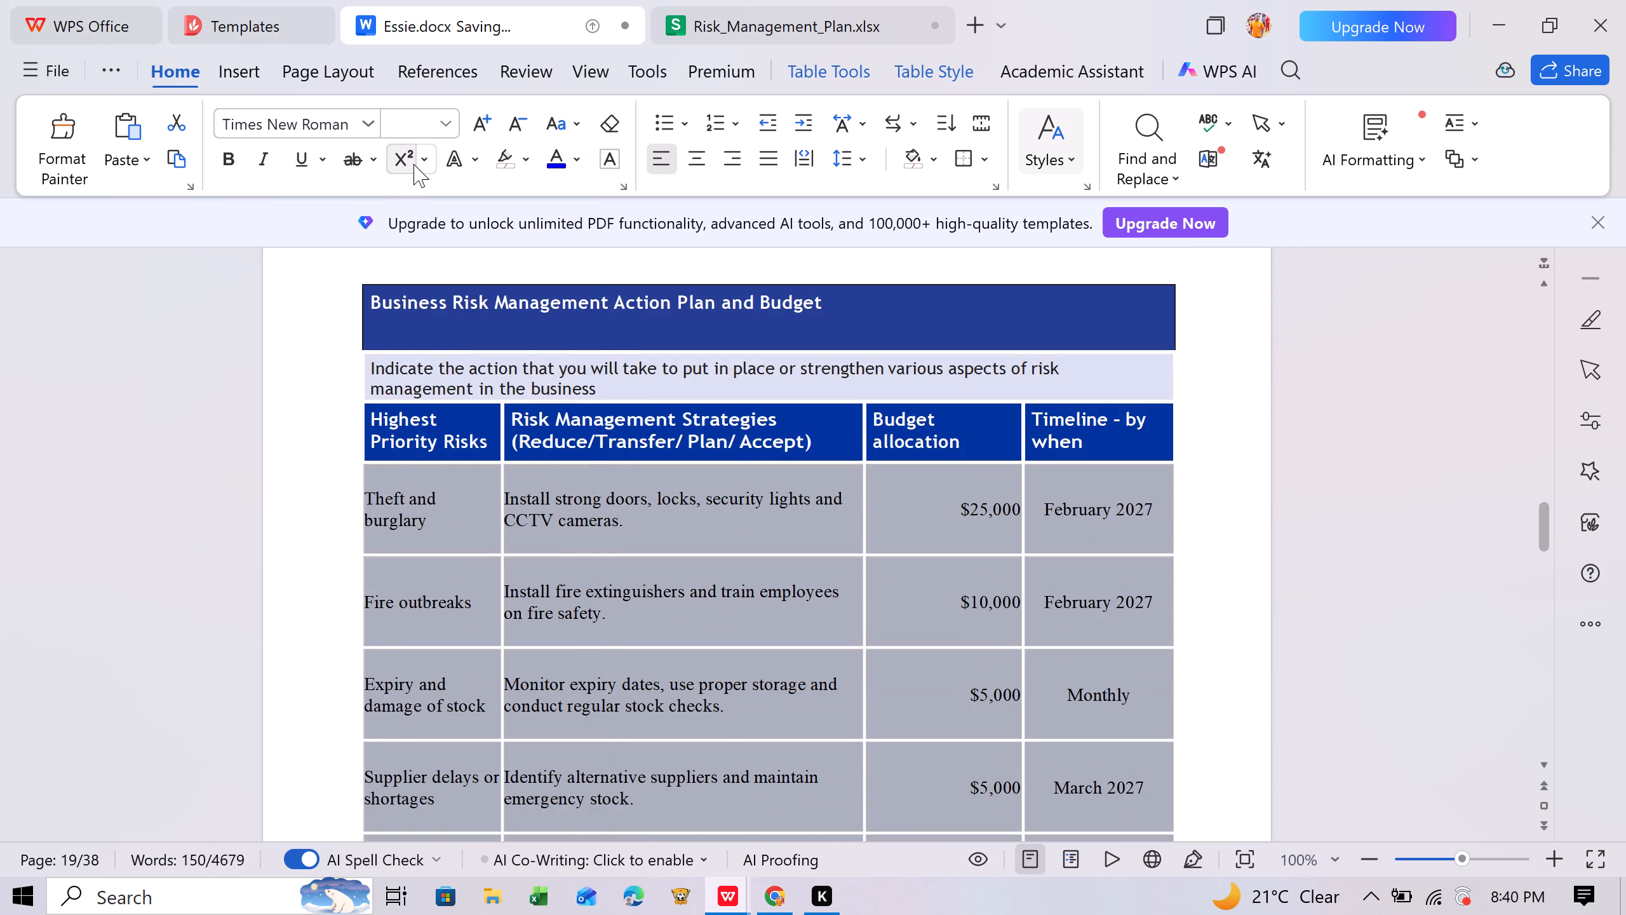
left_click(559, 508)
Examine the reformatted rows of the risk management action plan table, from Theft and burglary through Changes in laws and licensing requirements.
scroll(559, 508, "down", 7)
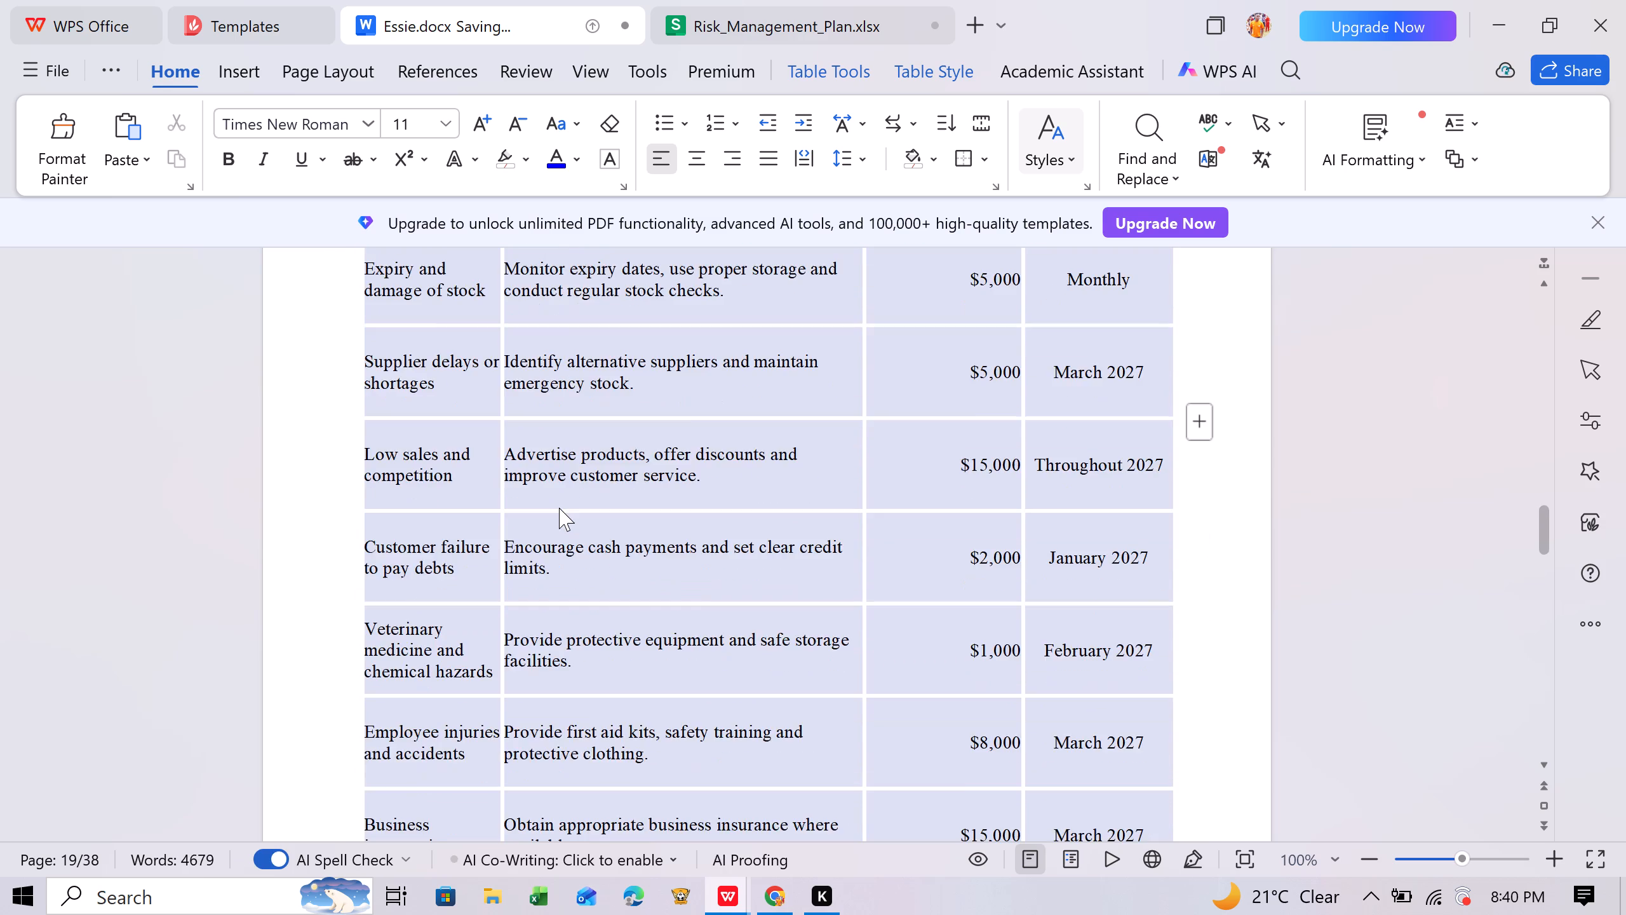
scroll(559, 508, "down", 3)
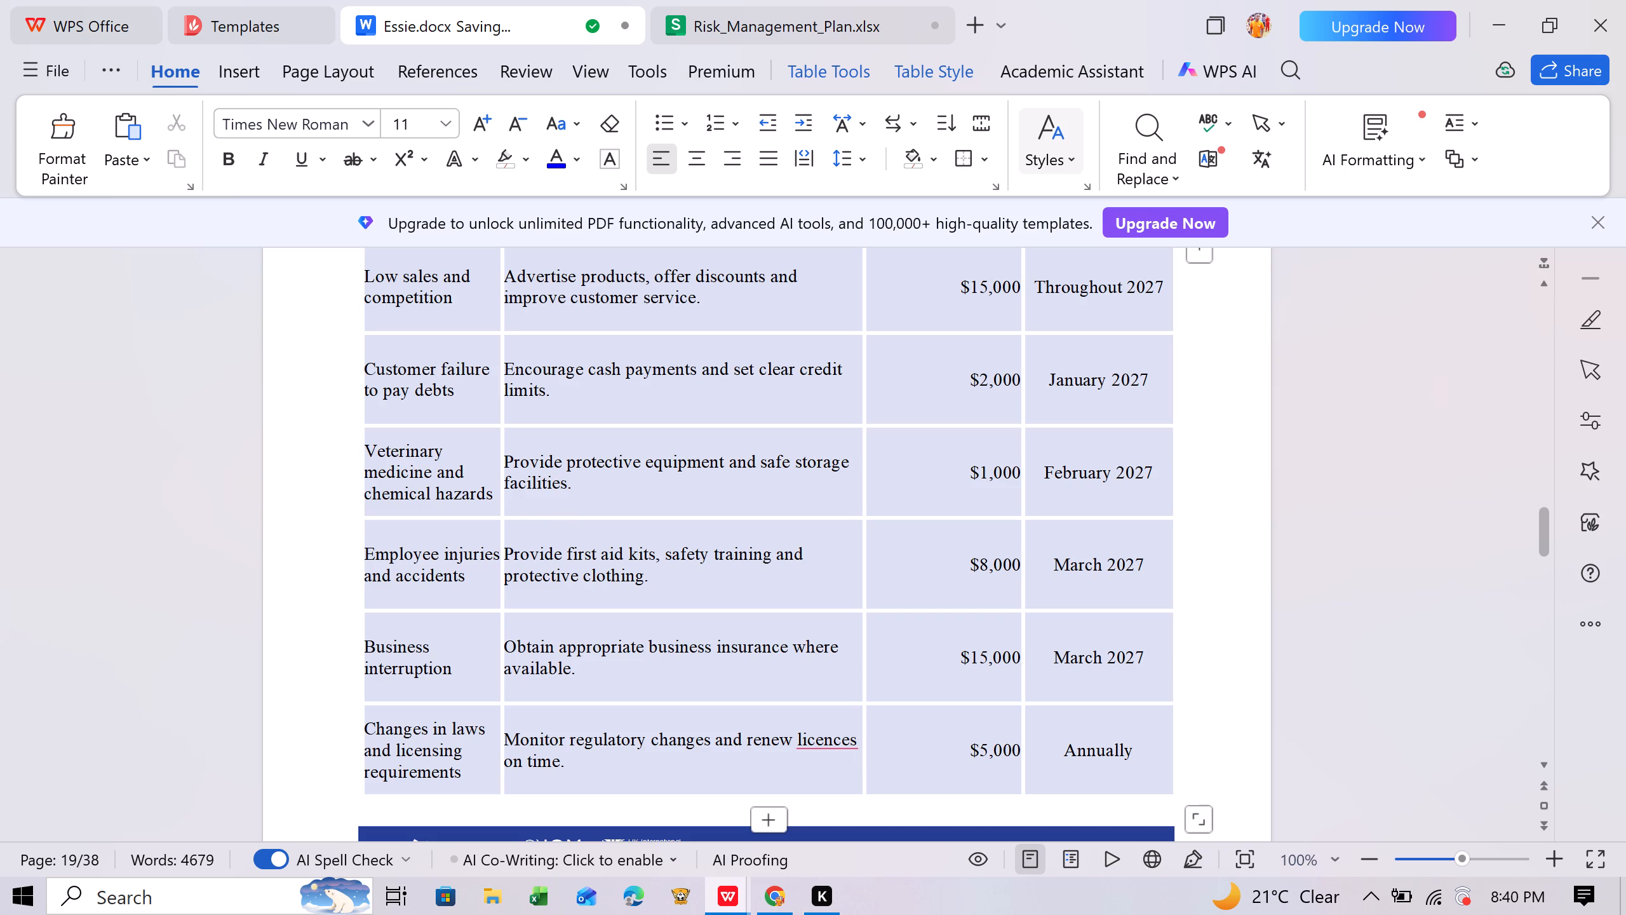
scroll(613, 455, "down", 1)
scroll(613, 455, "up", 5)
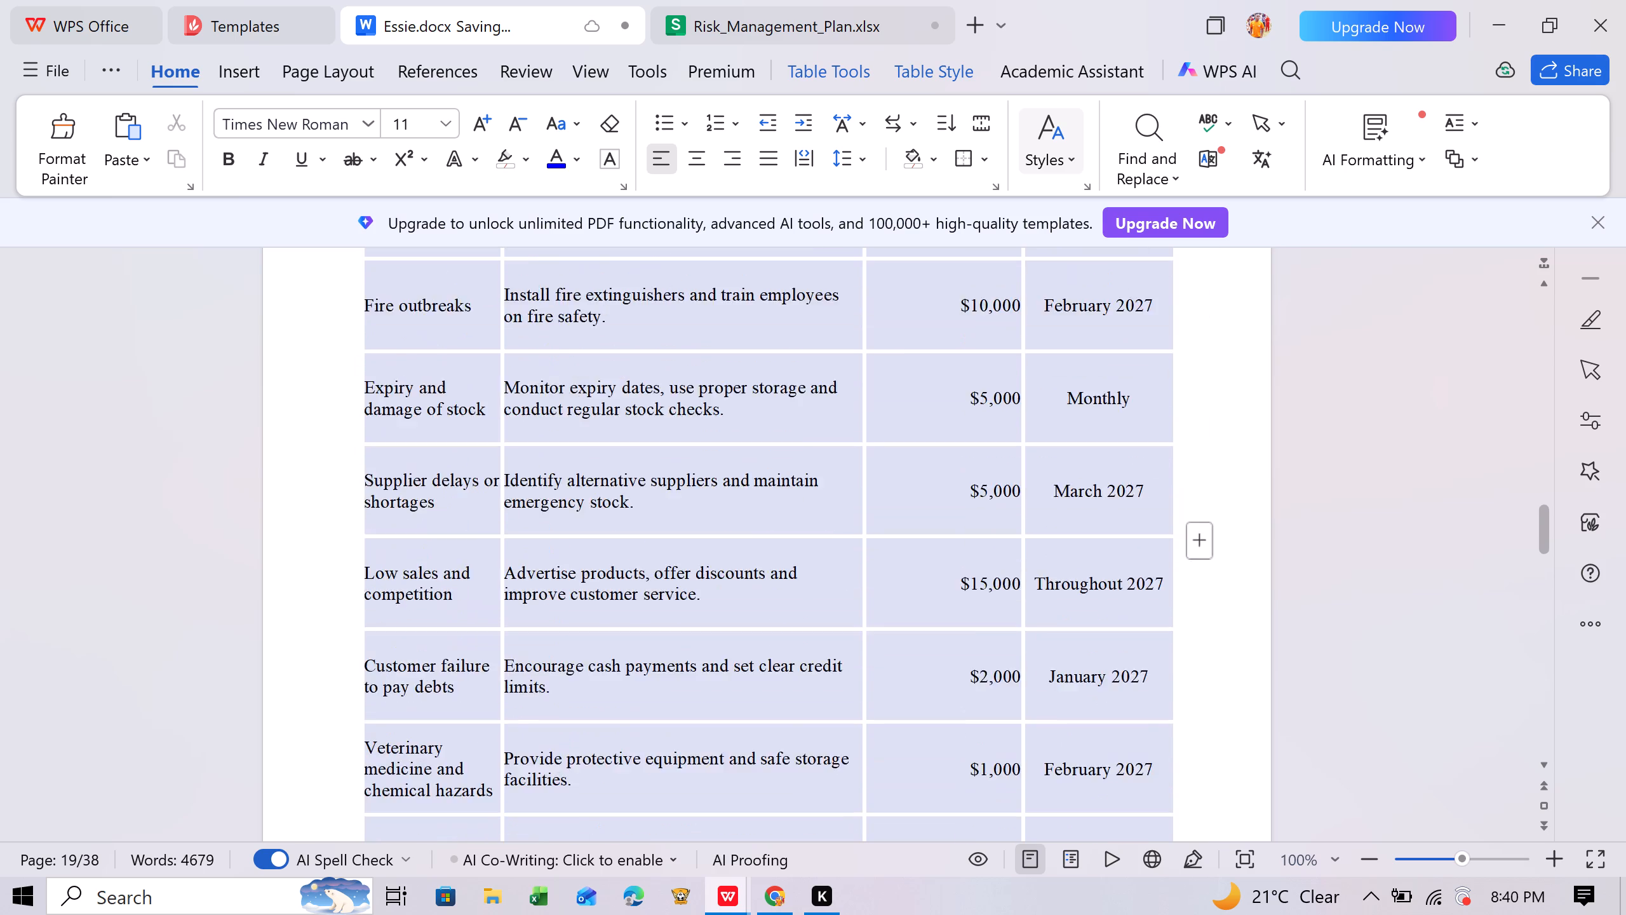
scroll(613, 455, "up", 4)
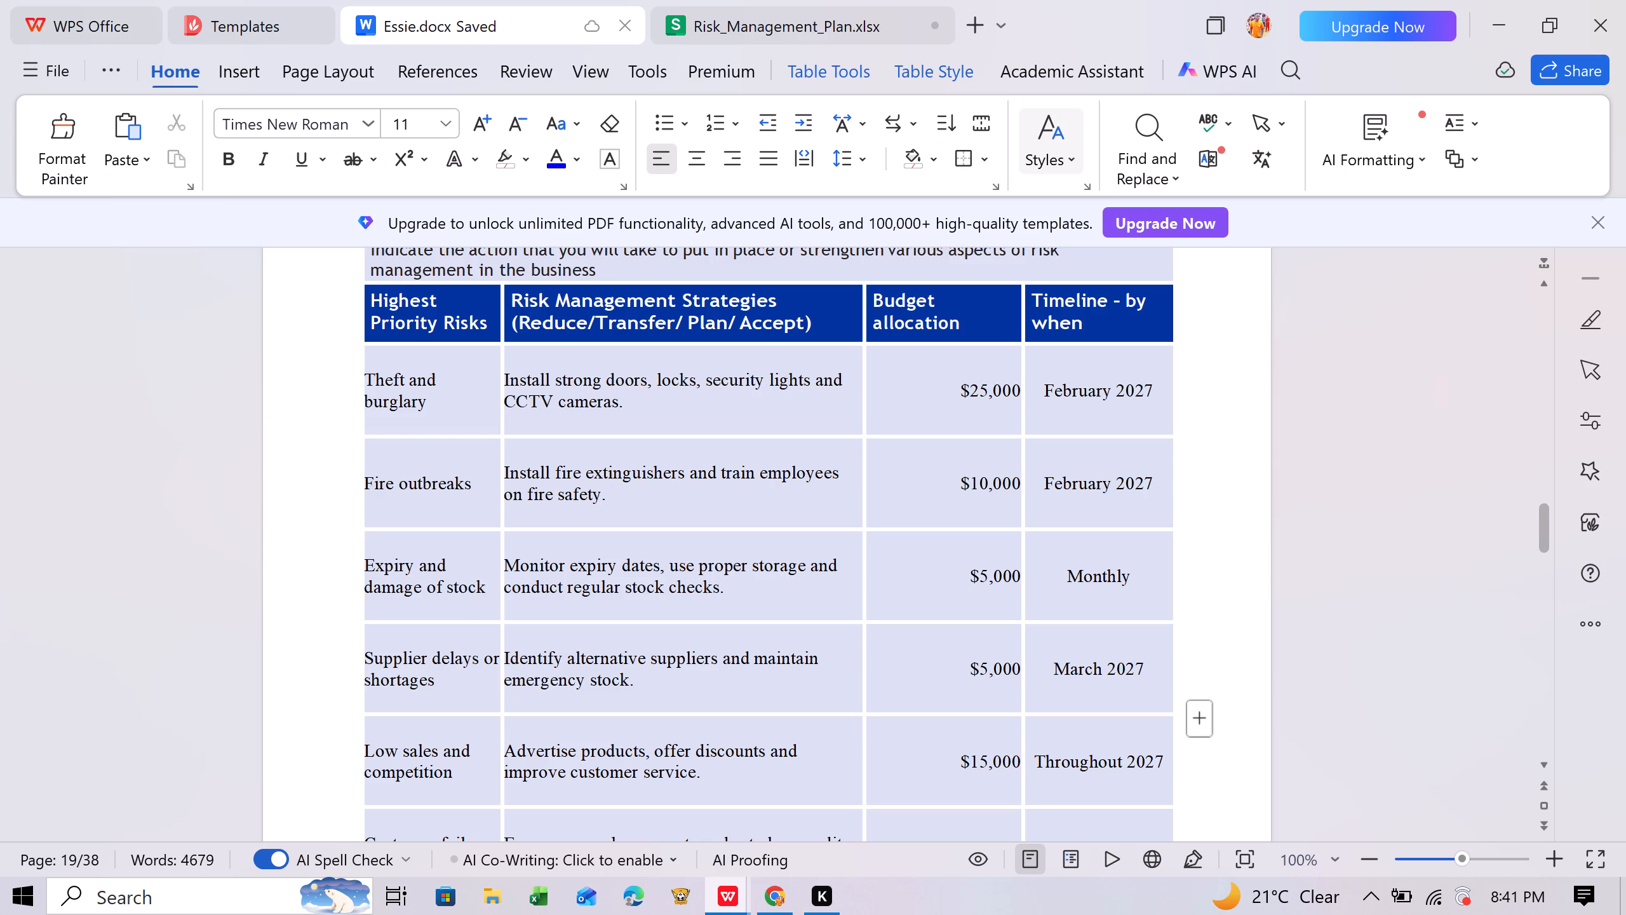
Remove the dollar signs from the budget allocations for Theft and burglary, Fire outbreaks, Expiry and damage of stock, and Supplier delays or shortages.
left_click(971, 391)
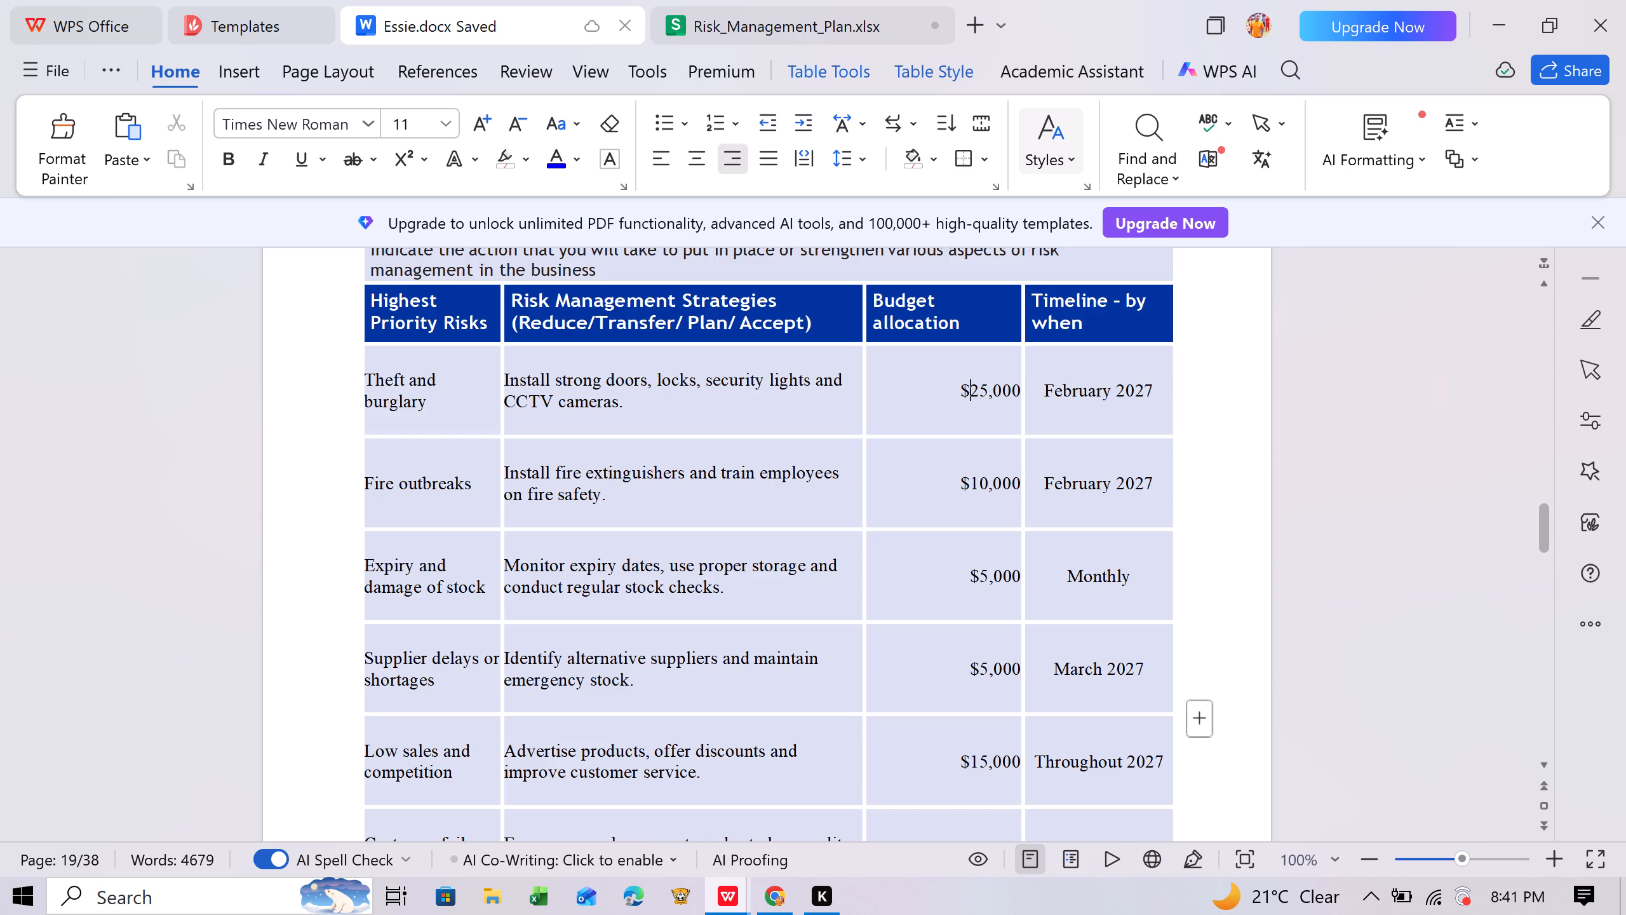
key("BackSpace")
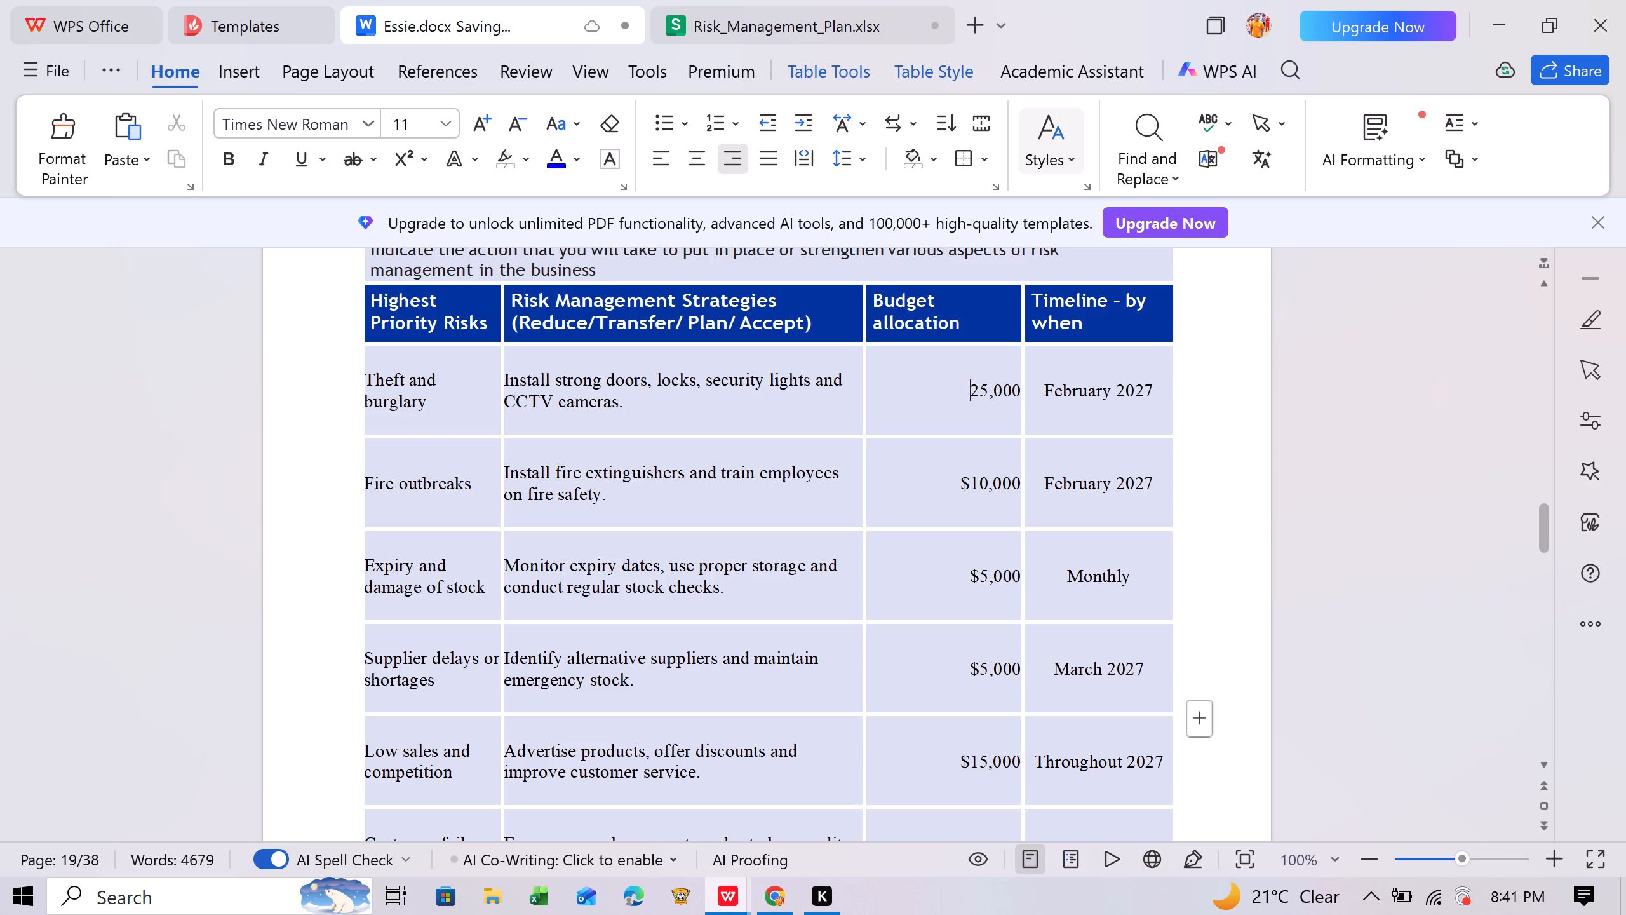
left_click(972, 486)
key("BackSpace")
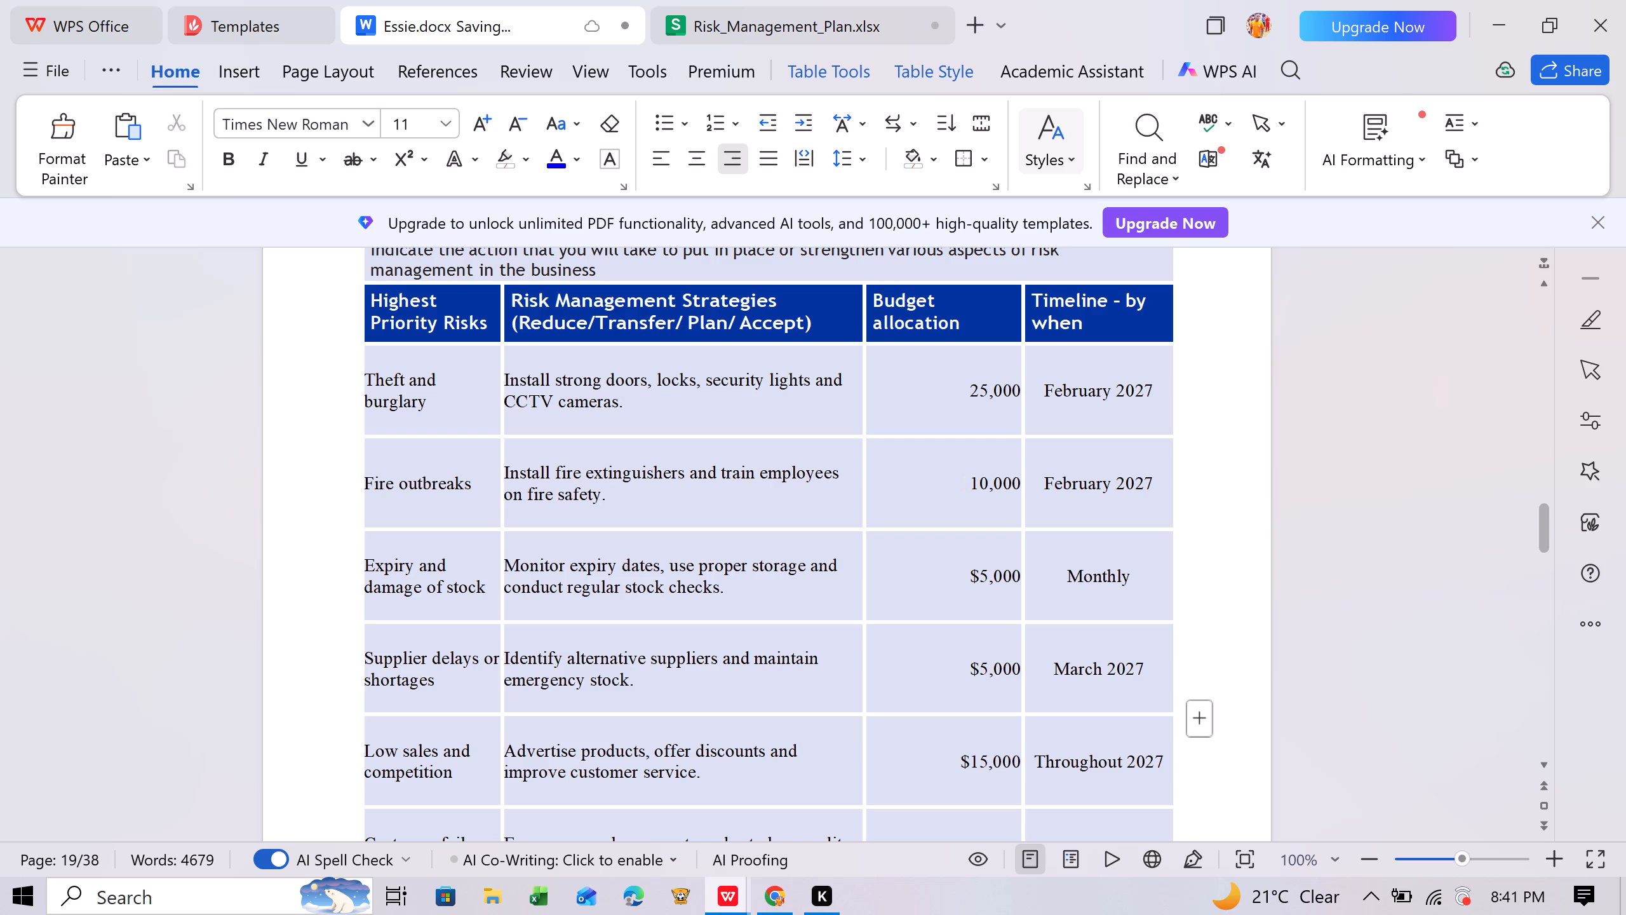
left_click(981, 579)
key("BackSpace")
scroll(981, 579, "down", 2)
left_click(978, 548)
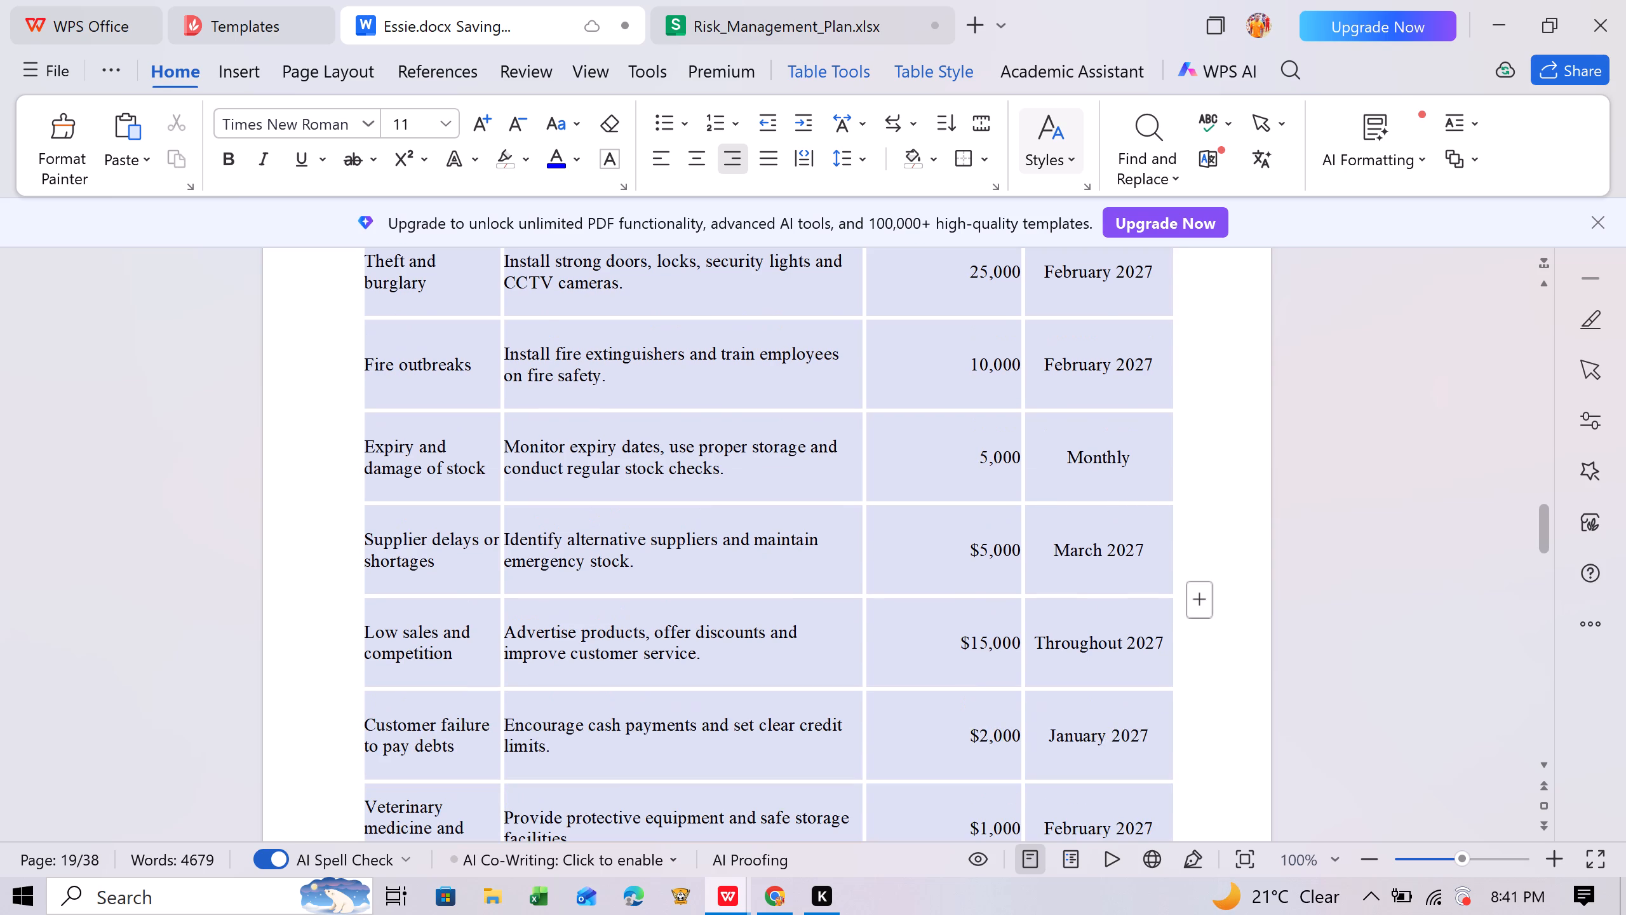
key("BackSpace")
Remove the dollar signs from the budget allocations for Low sales, Customer failure to pay debts, Veterinary medicine hazards, and Employee injuries.
scroll(978, 548, "down", 3)
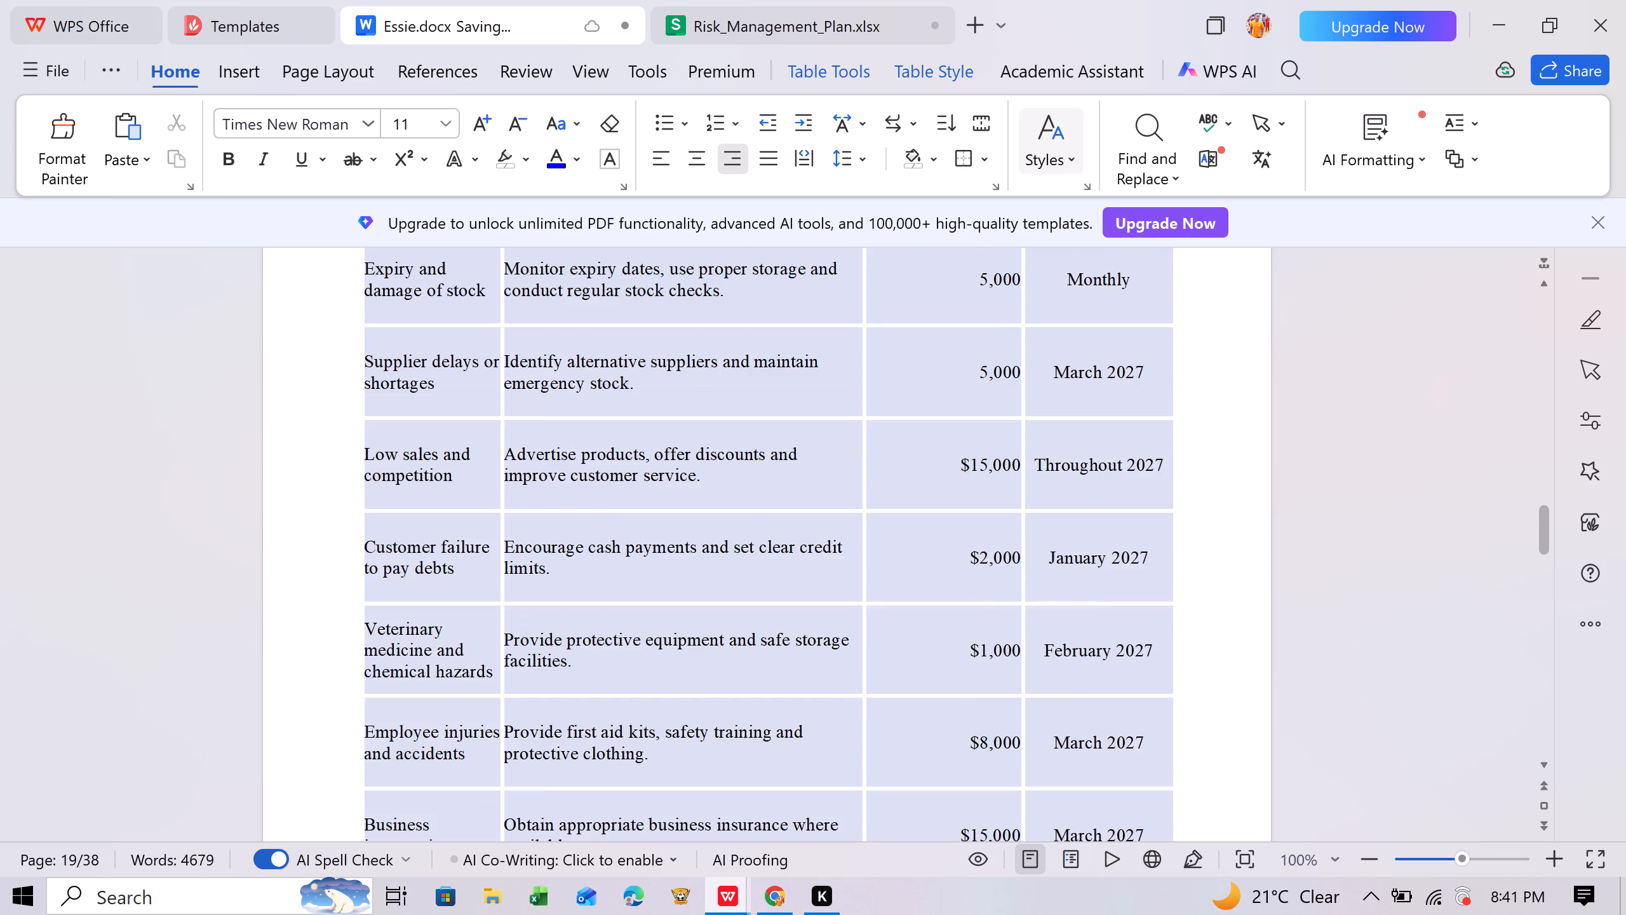
scroll(978, 548, "down", 1)
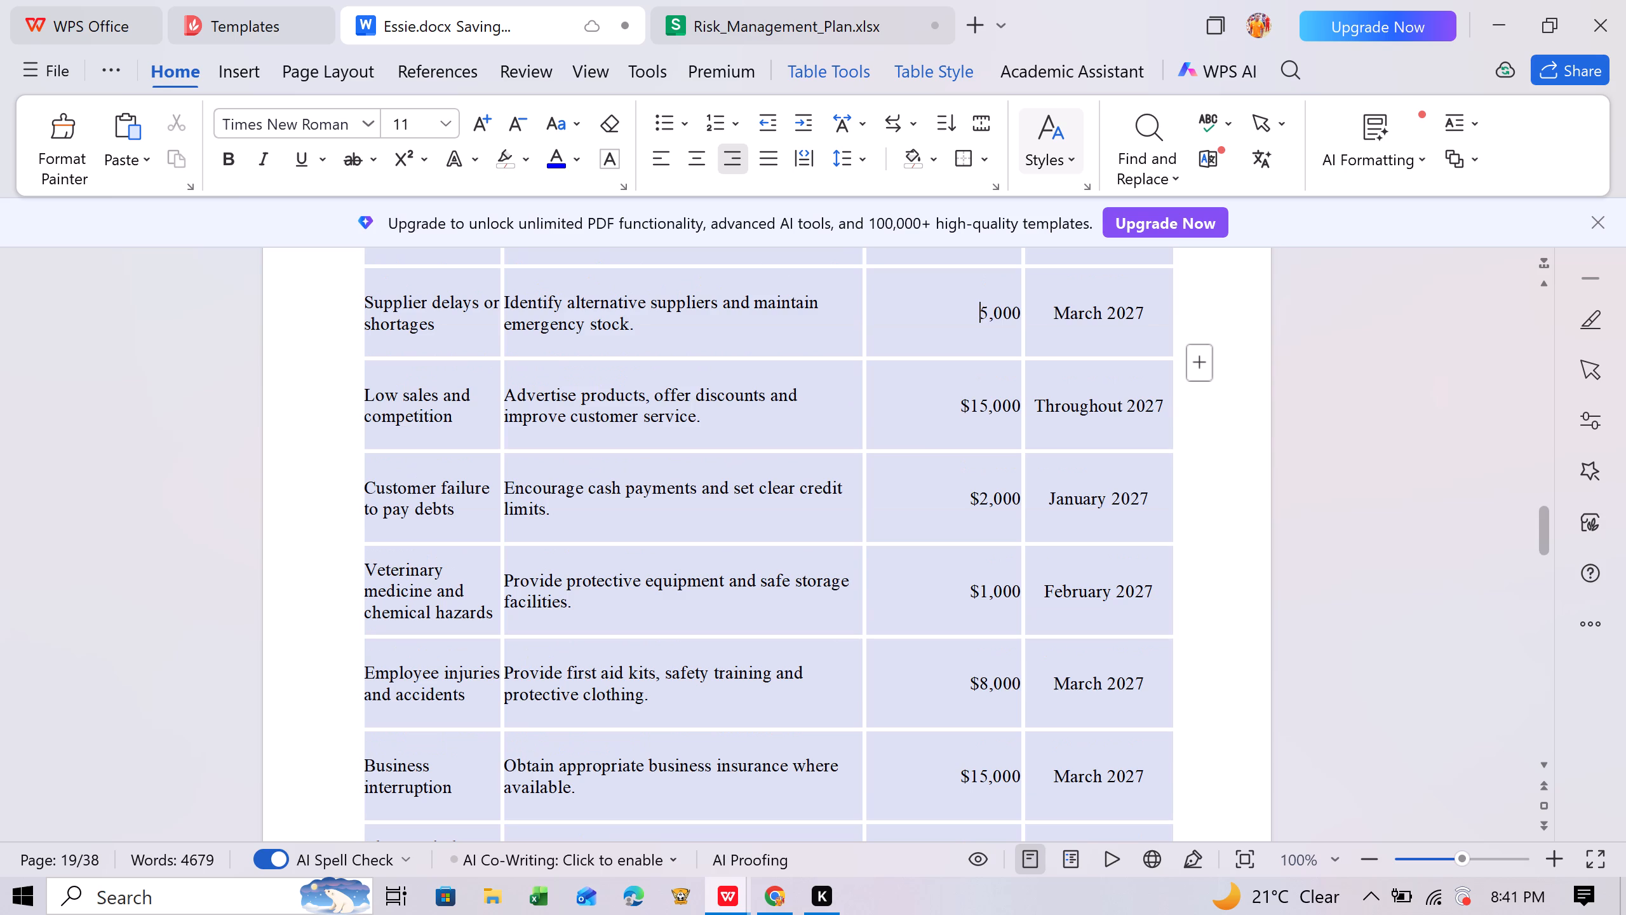
left_click(981, 502)
key("BackSpace")
left_click(969, 398)
key("BackSpace")
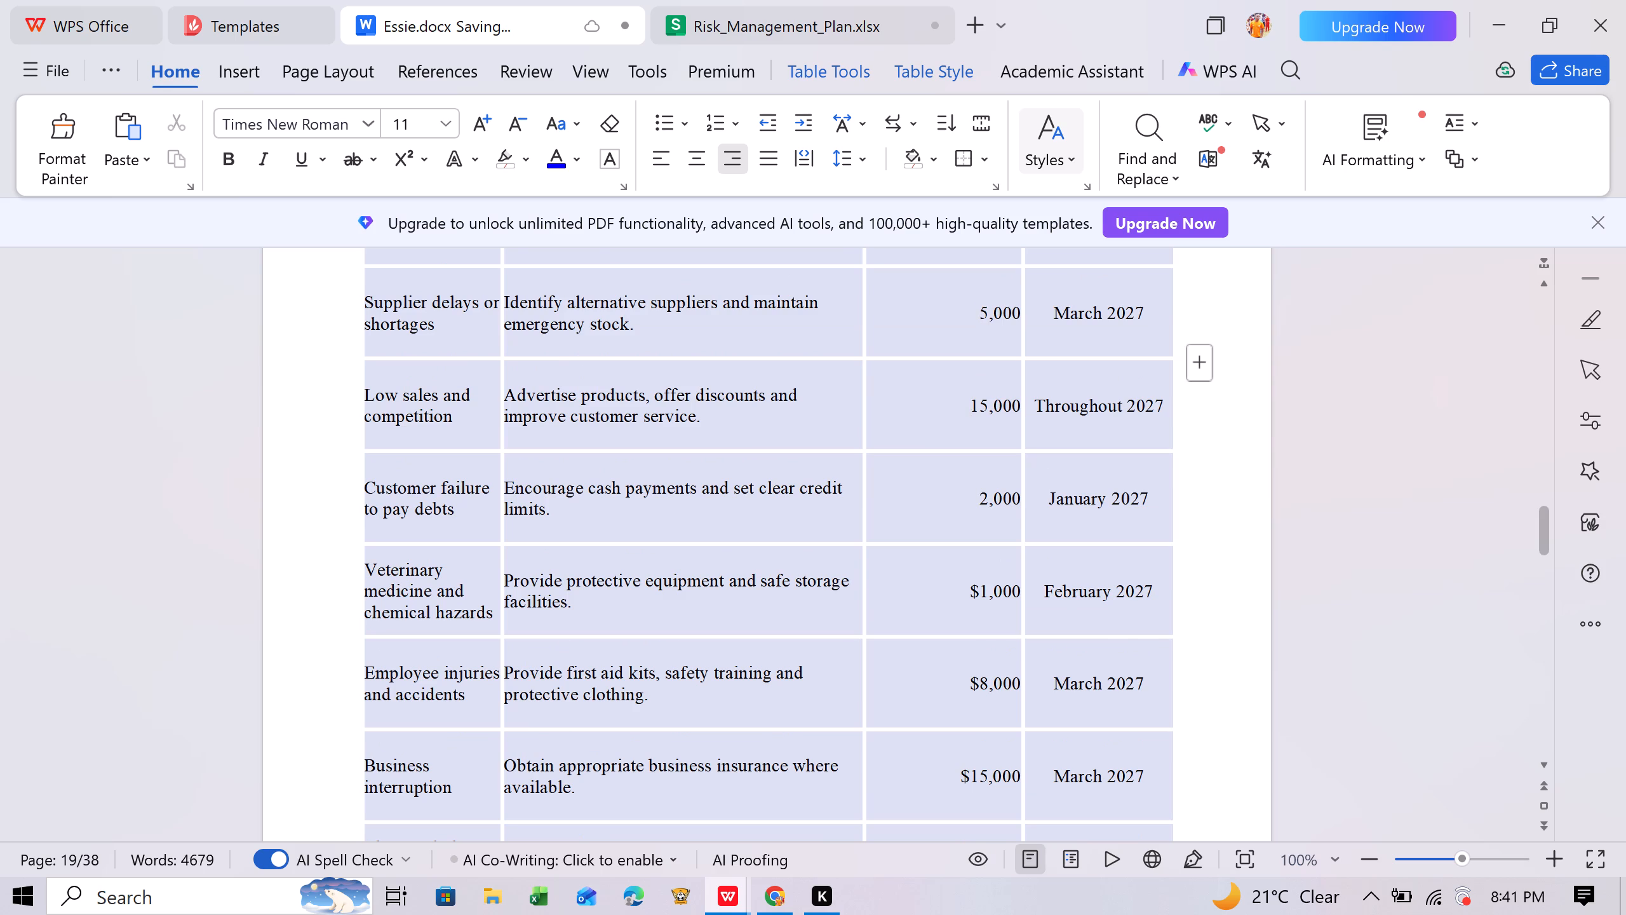
left_click(975, 589)
key("BackSpace")
left_click(981, 688)
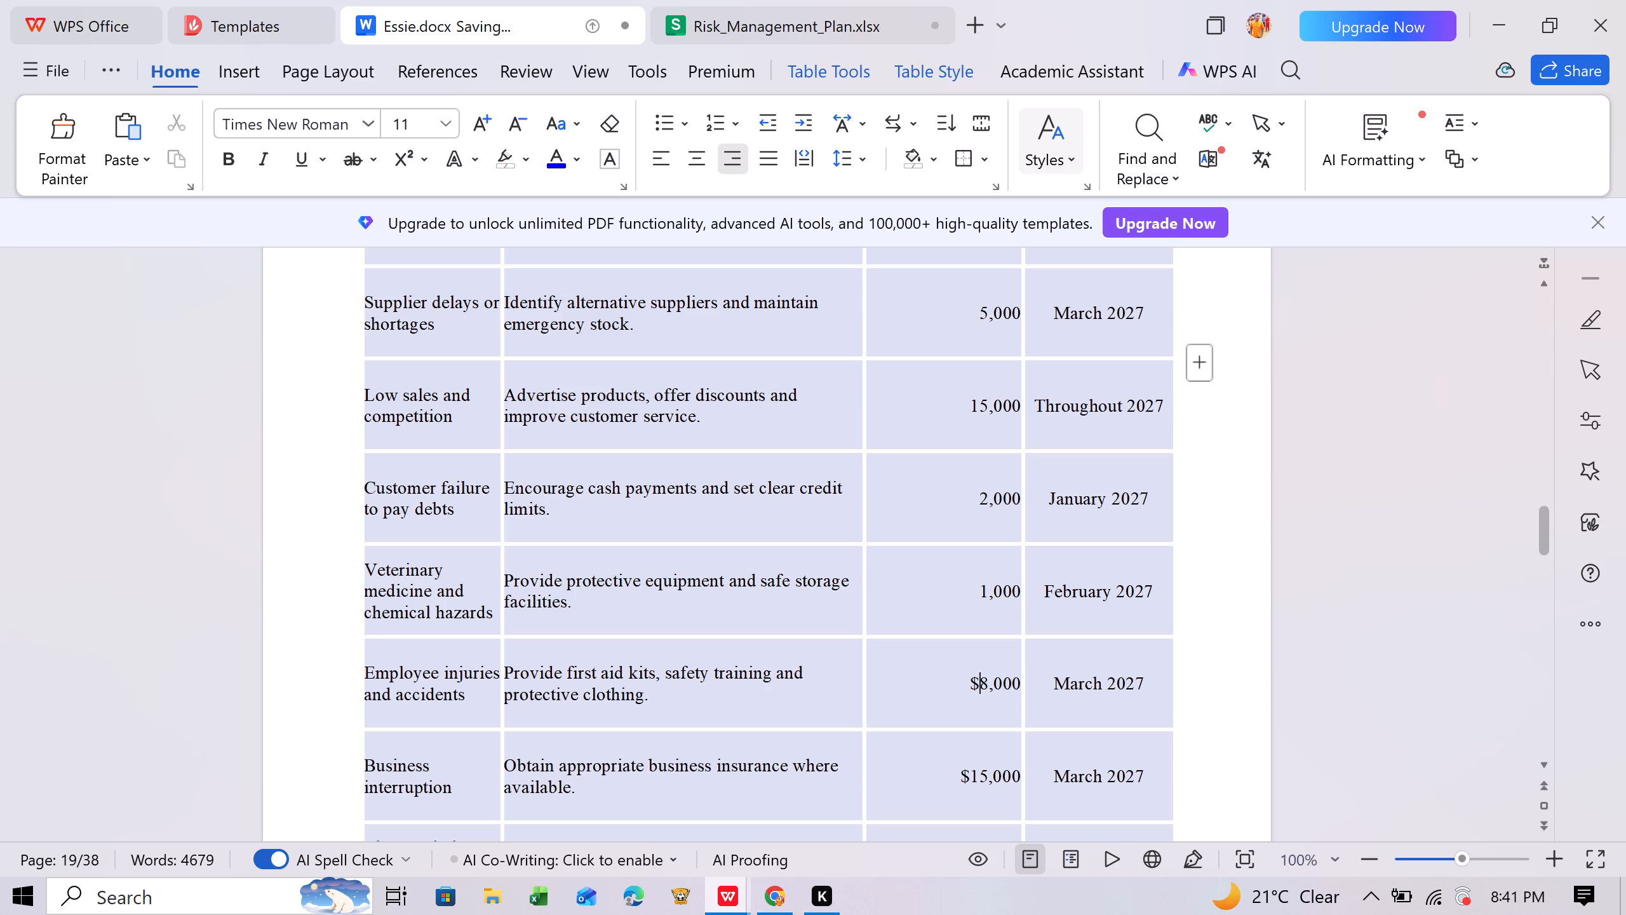
key("BackSpace")
Remove the dollar signs from the budget allocations for Business interruption and Changes in laws and licensing requirements.
scroll(988, 693, "down", 2)
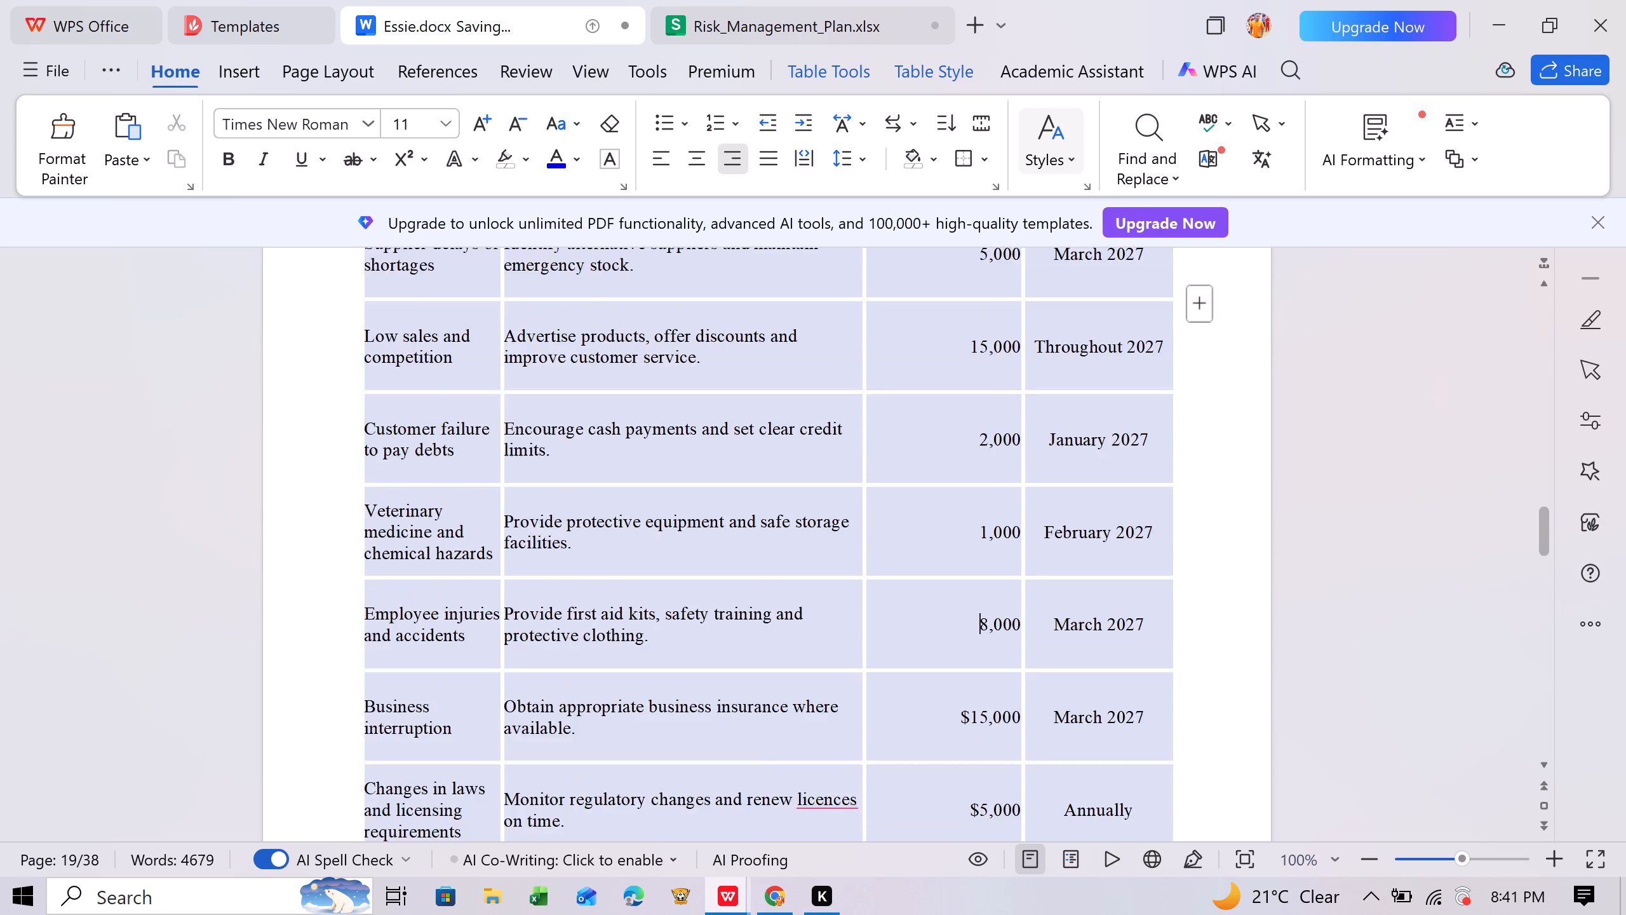
scroll(988, 693, "down", 1)
left_click(967, 600)
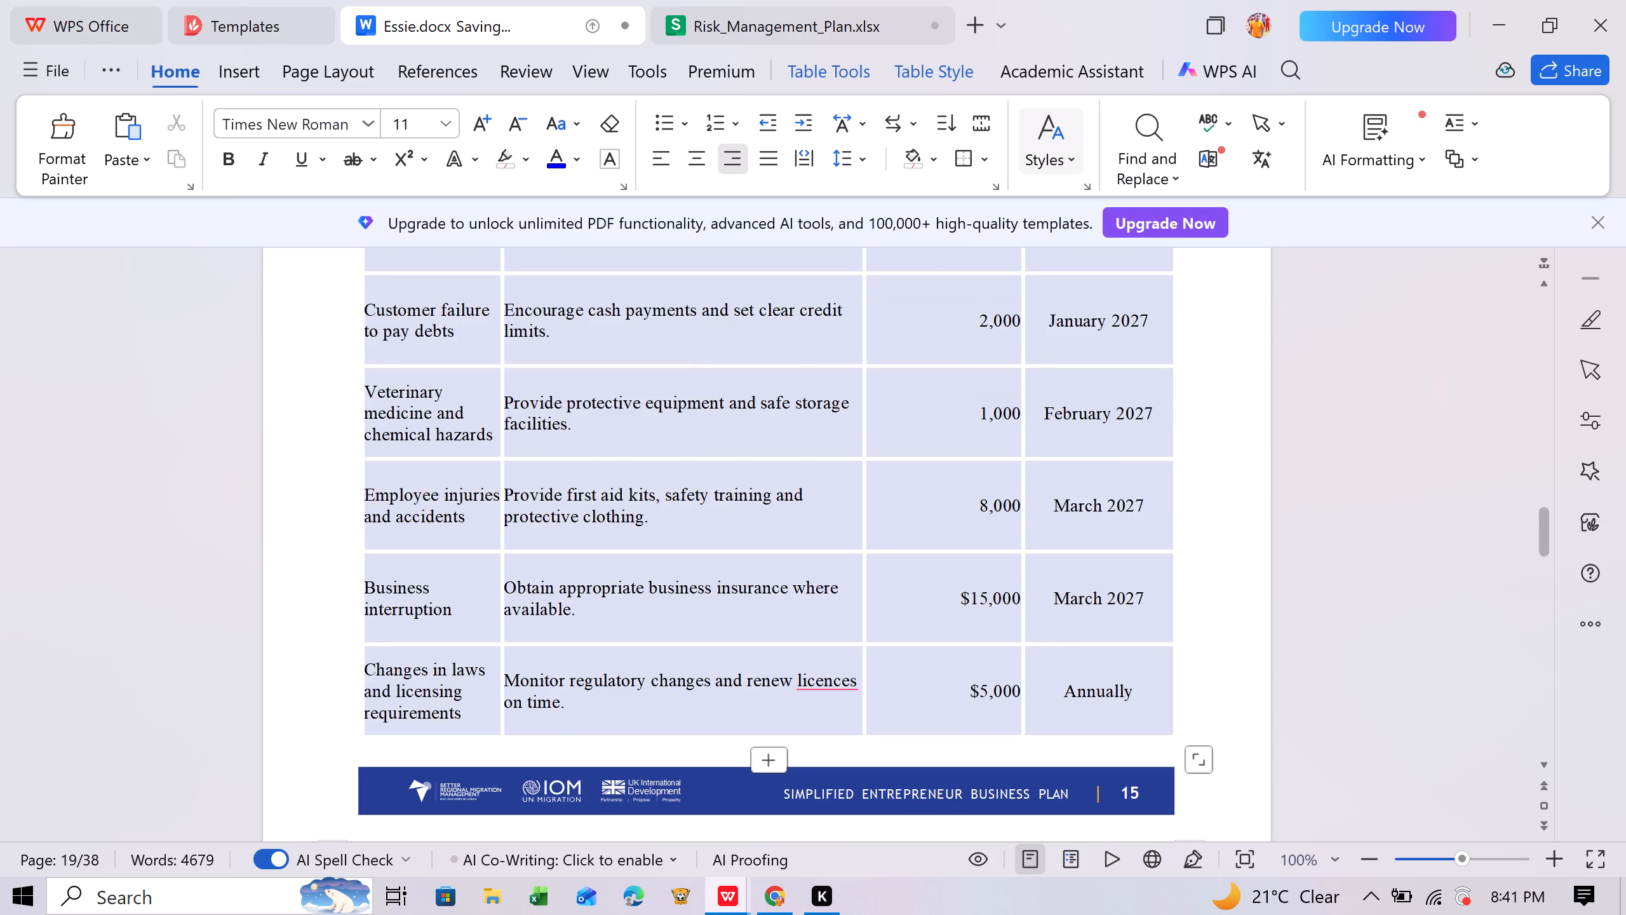
key("BackSpace")
left_click(978, 696)
key("BackSpace")
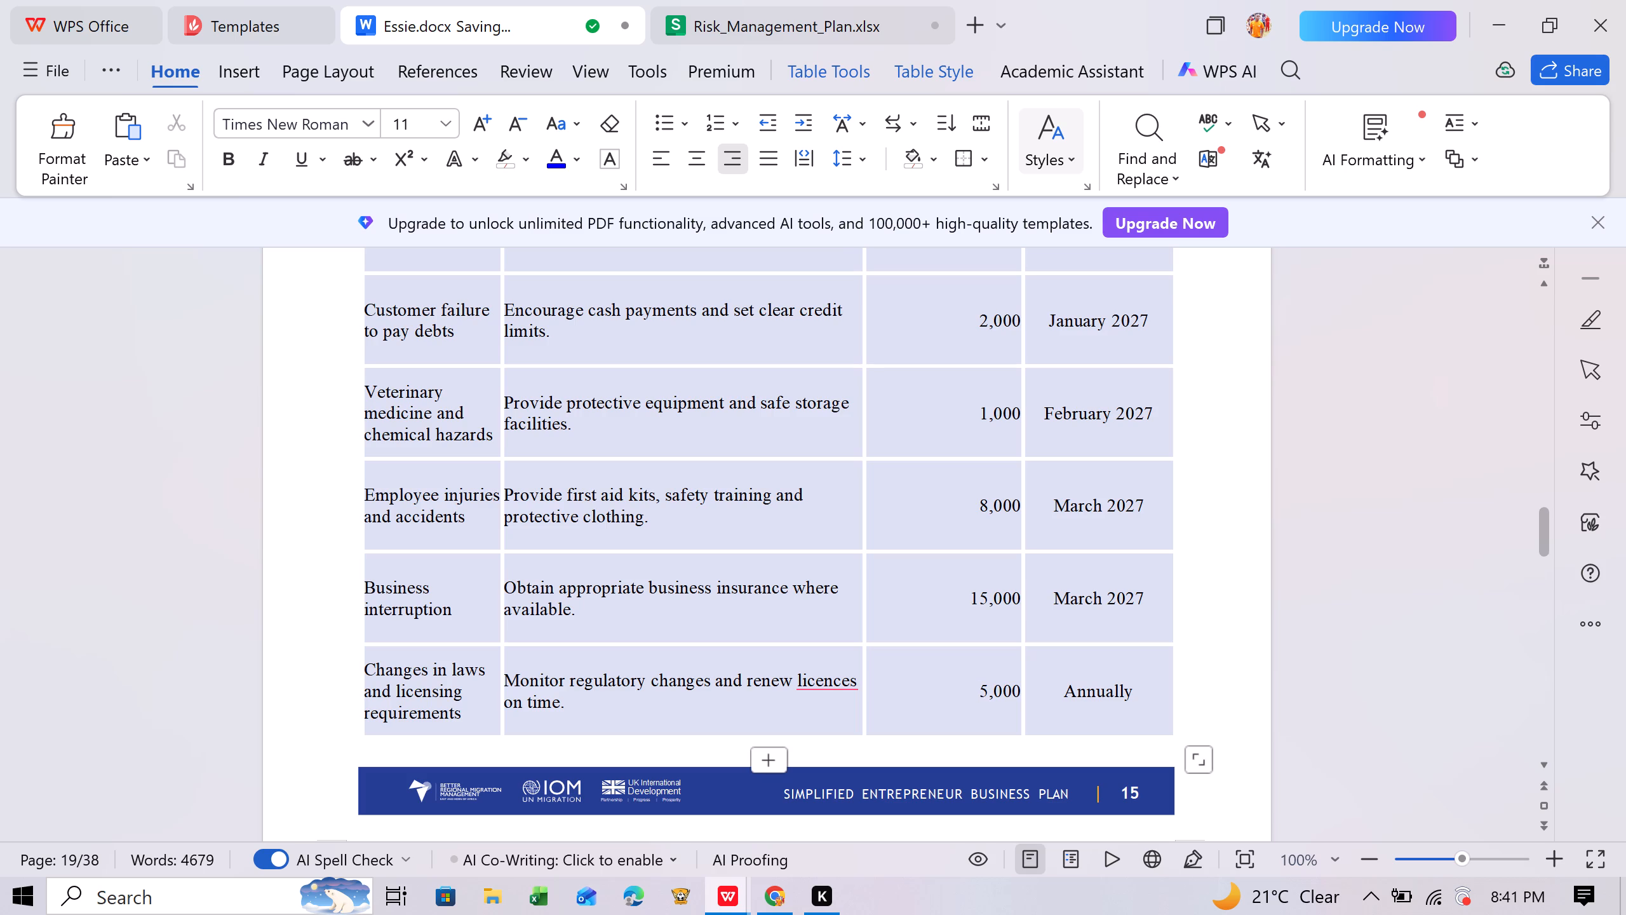
Look through the document from the risk table past My Financial Plan to section 8, My Business-Financing Plan, for unfilled tables.
scroll(974, 635, "up", 10)
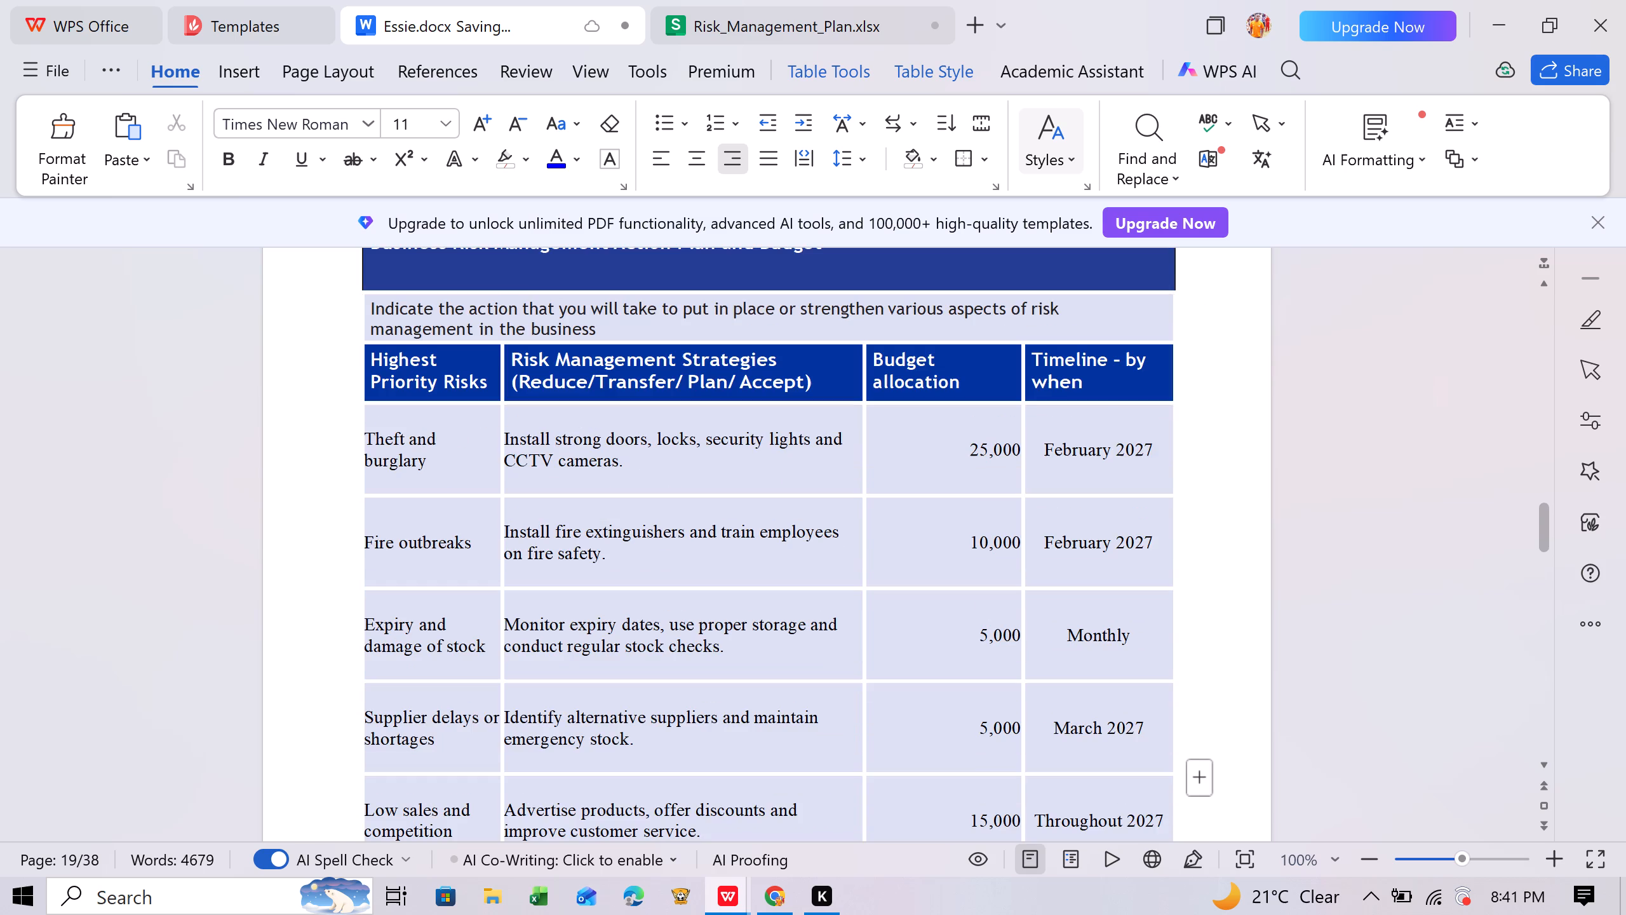
scroll(974, 635, "down", 20)
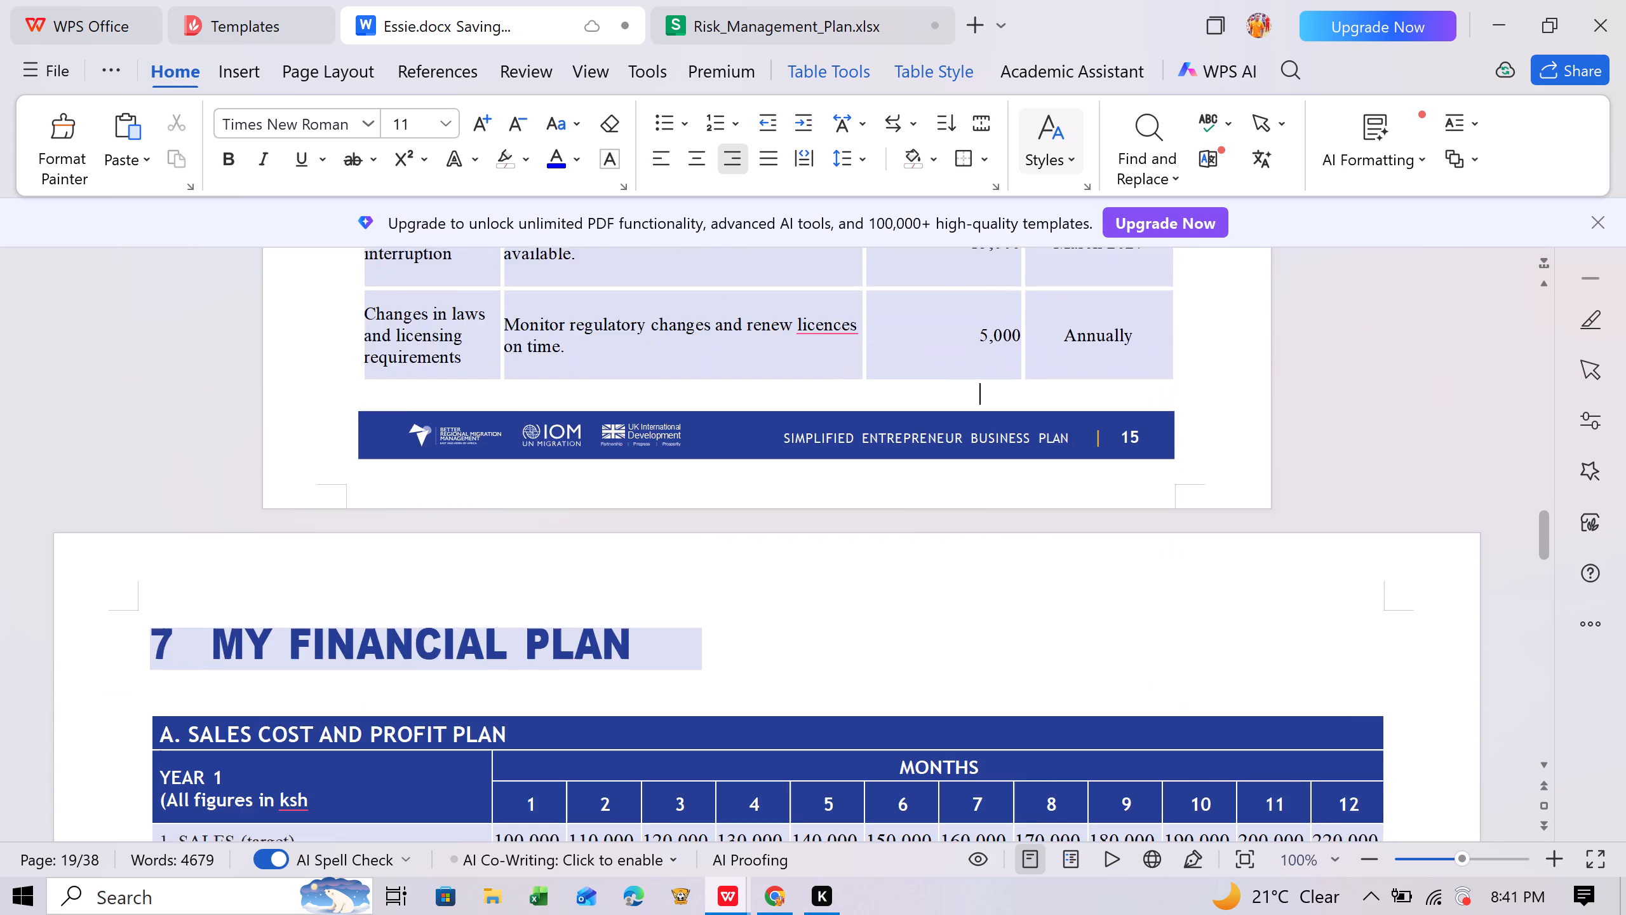
scroll(965, 637, "down", 19)
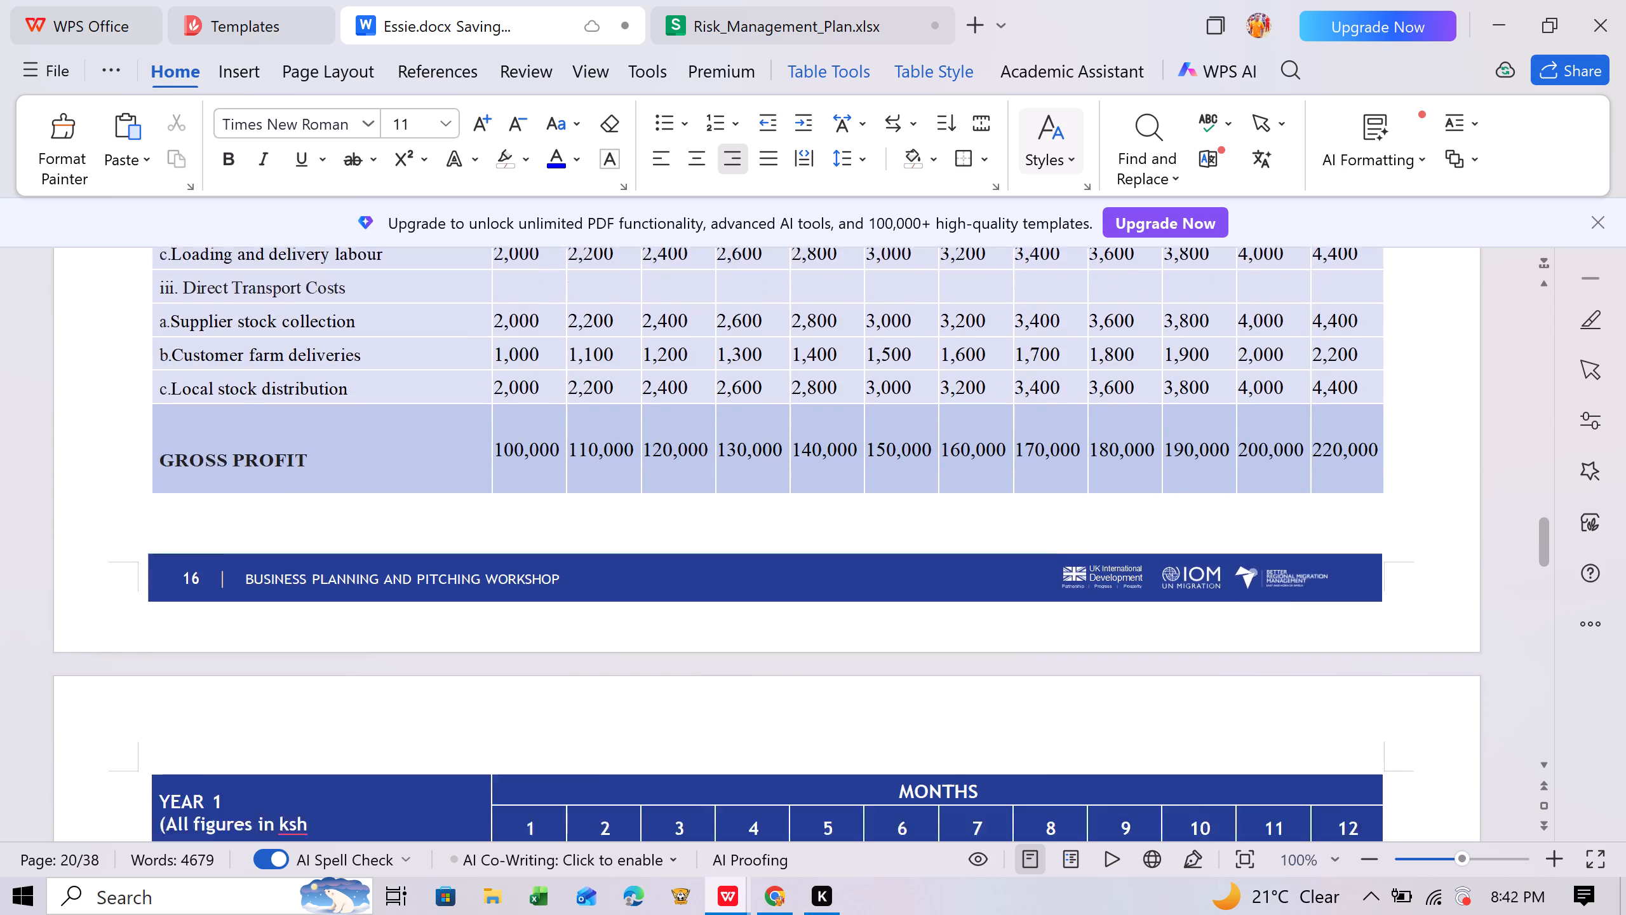
scroll(965, 637, "down", 17)
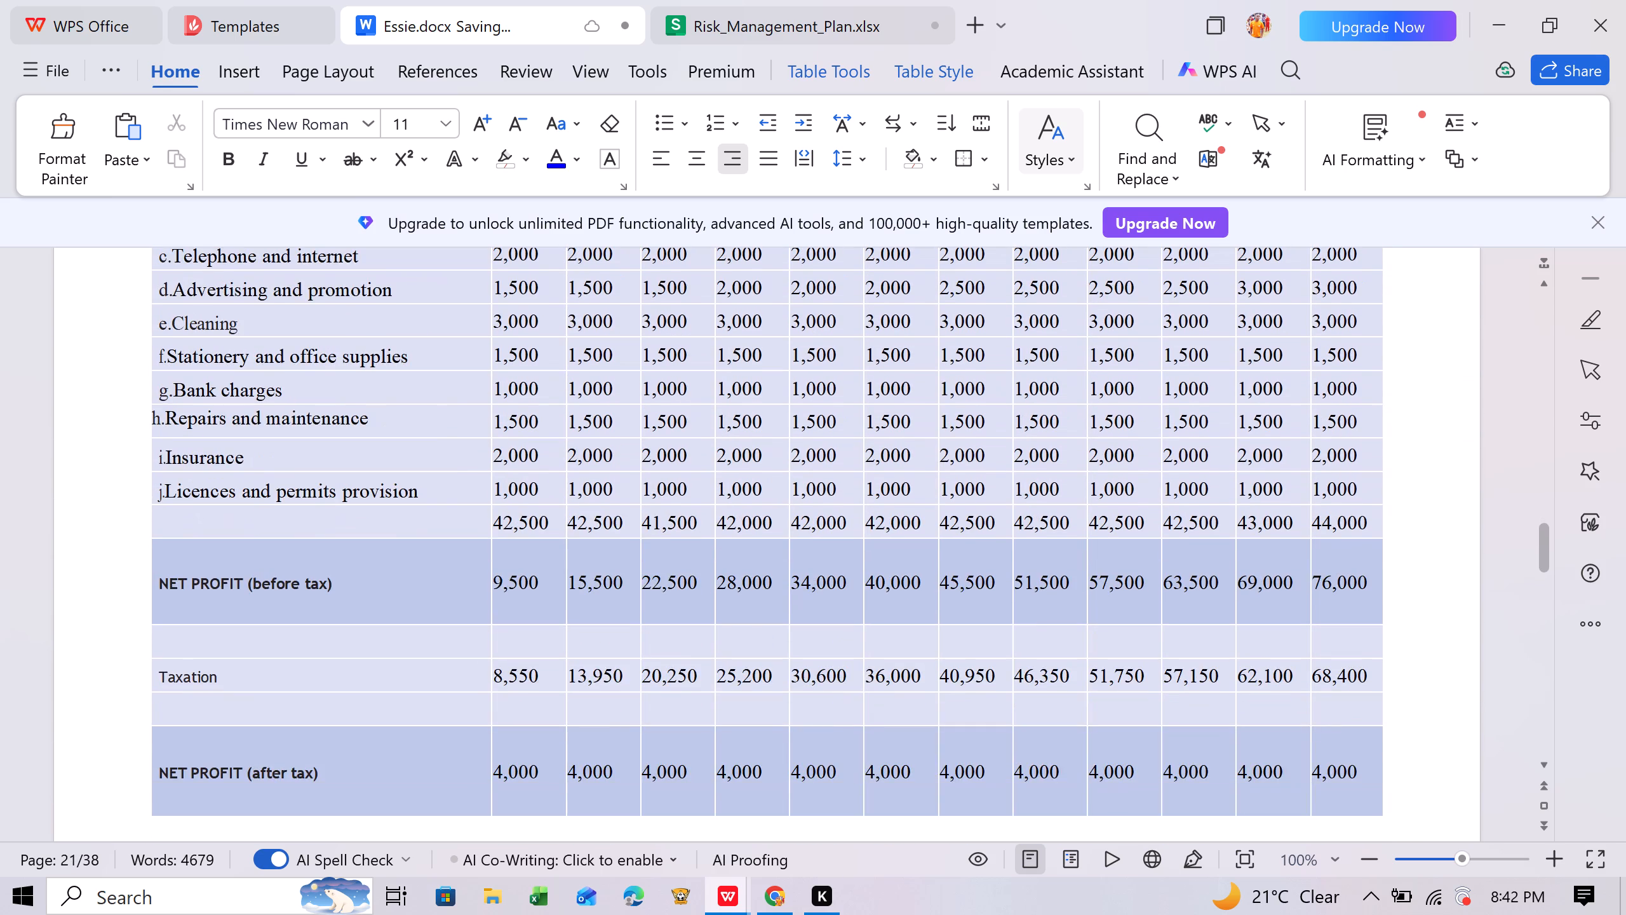
scroll(965, 637, "down", 20)
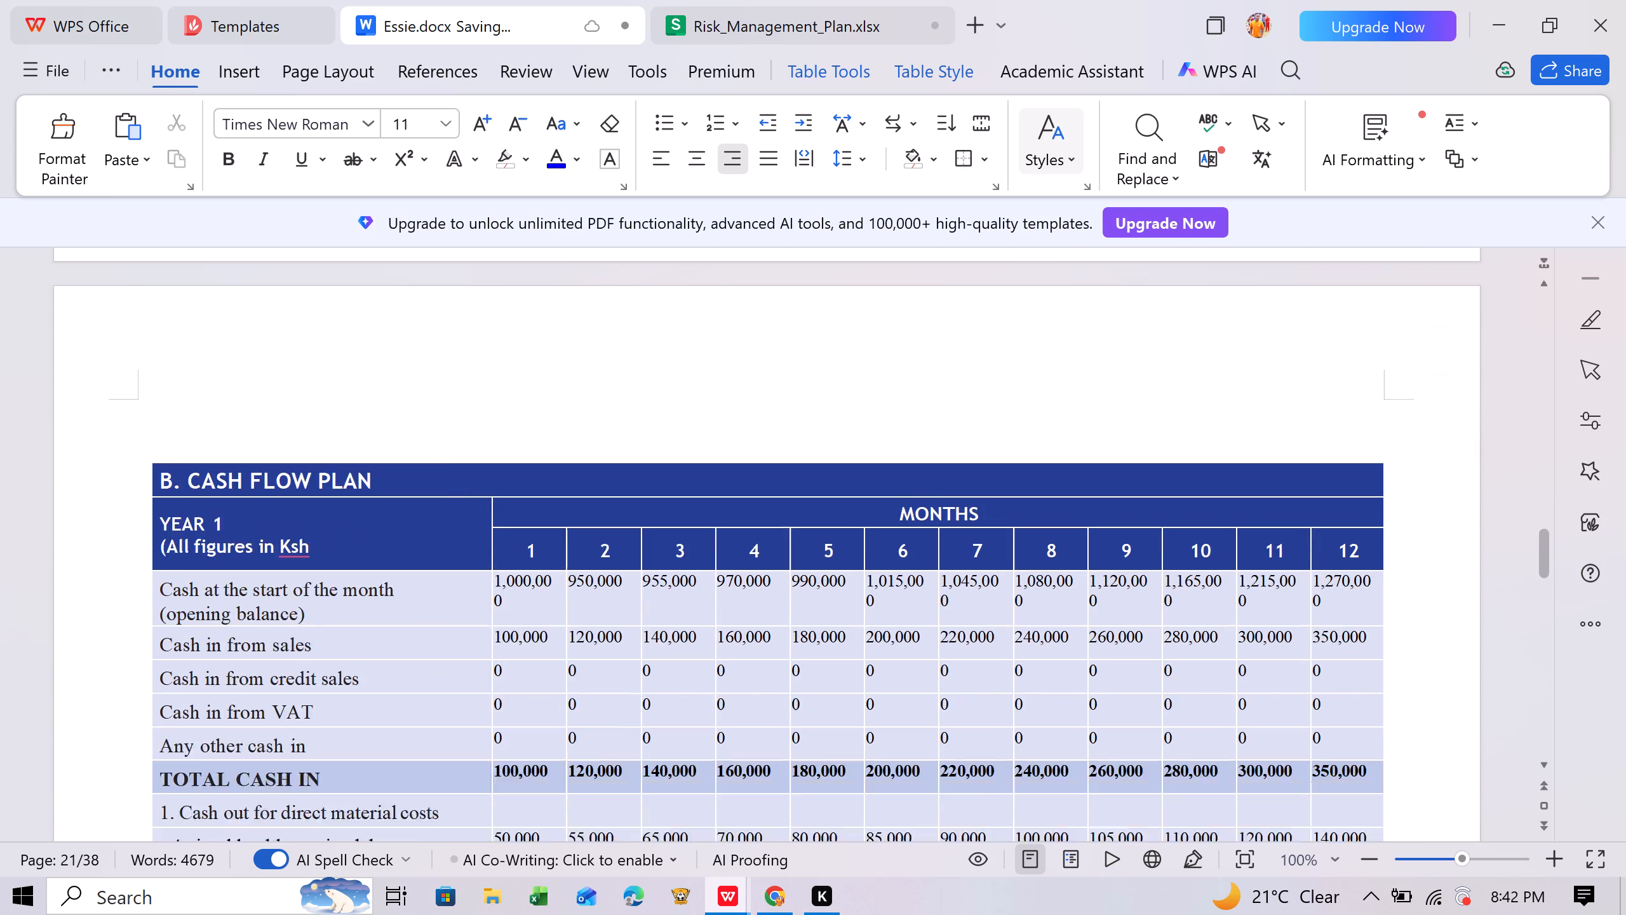
scroll(965, 637, "down", 18)
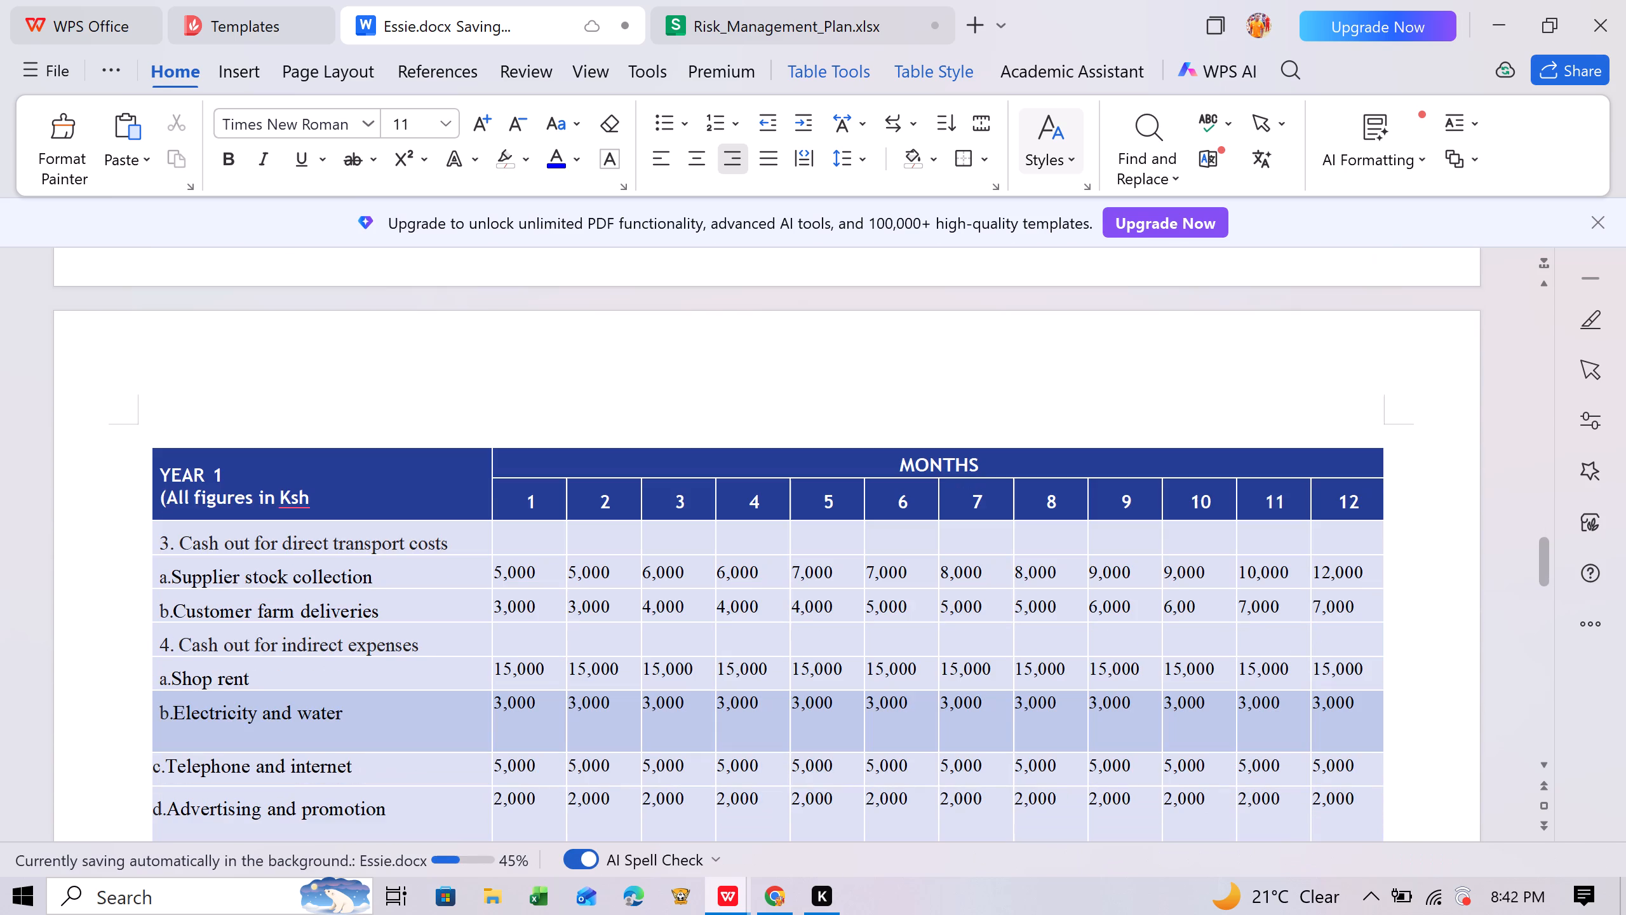
scroll(965, 637, "down", 15)
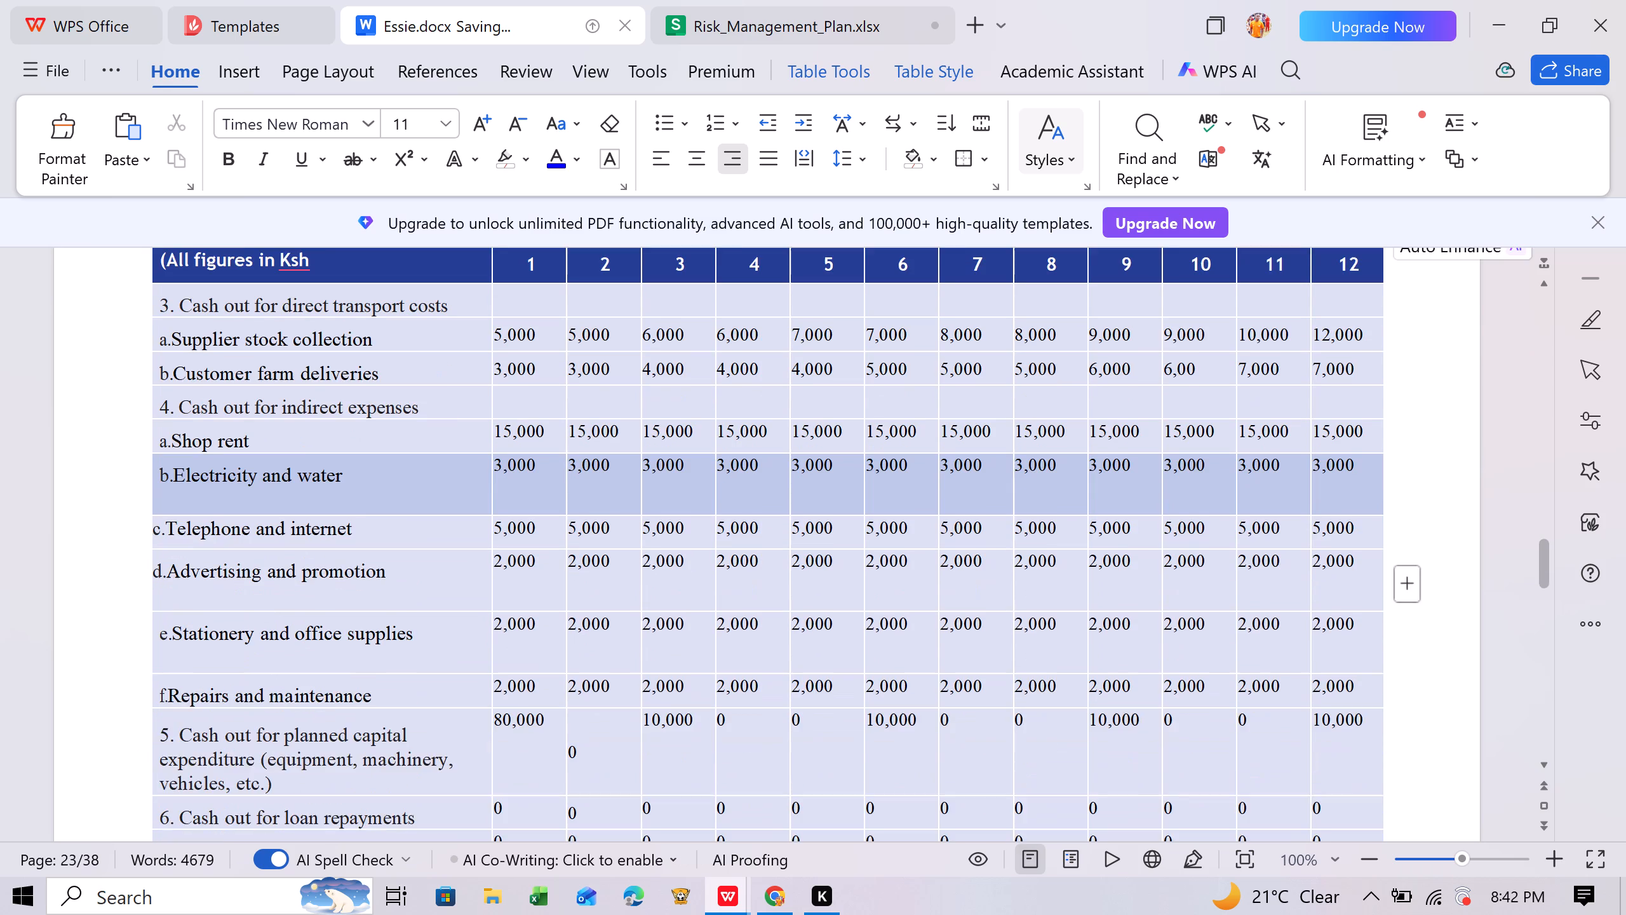
scroll(929, 633, "down", 20)
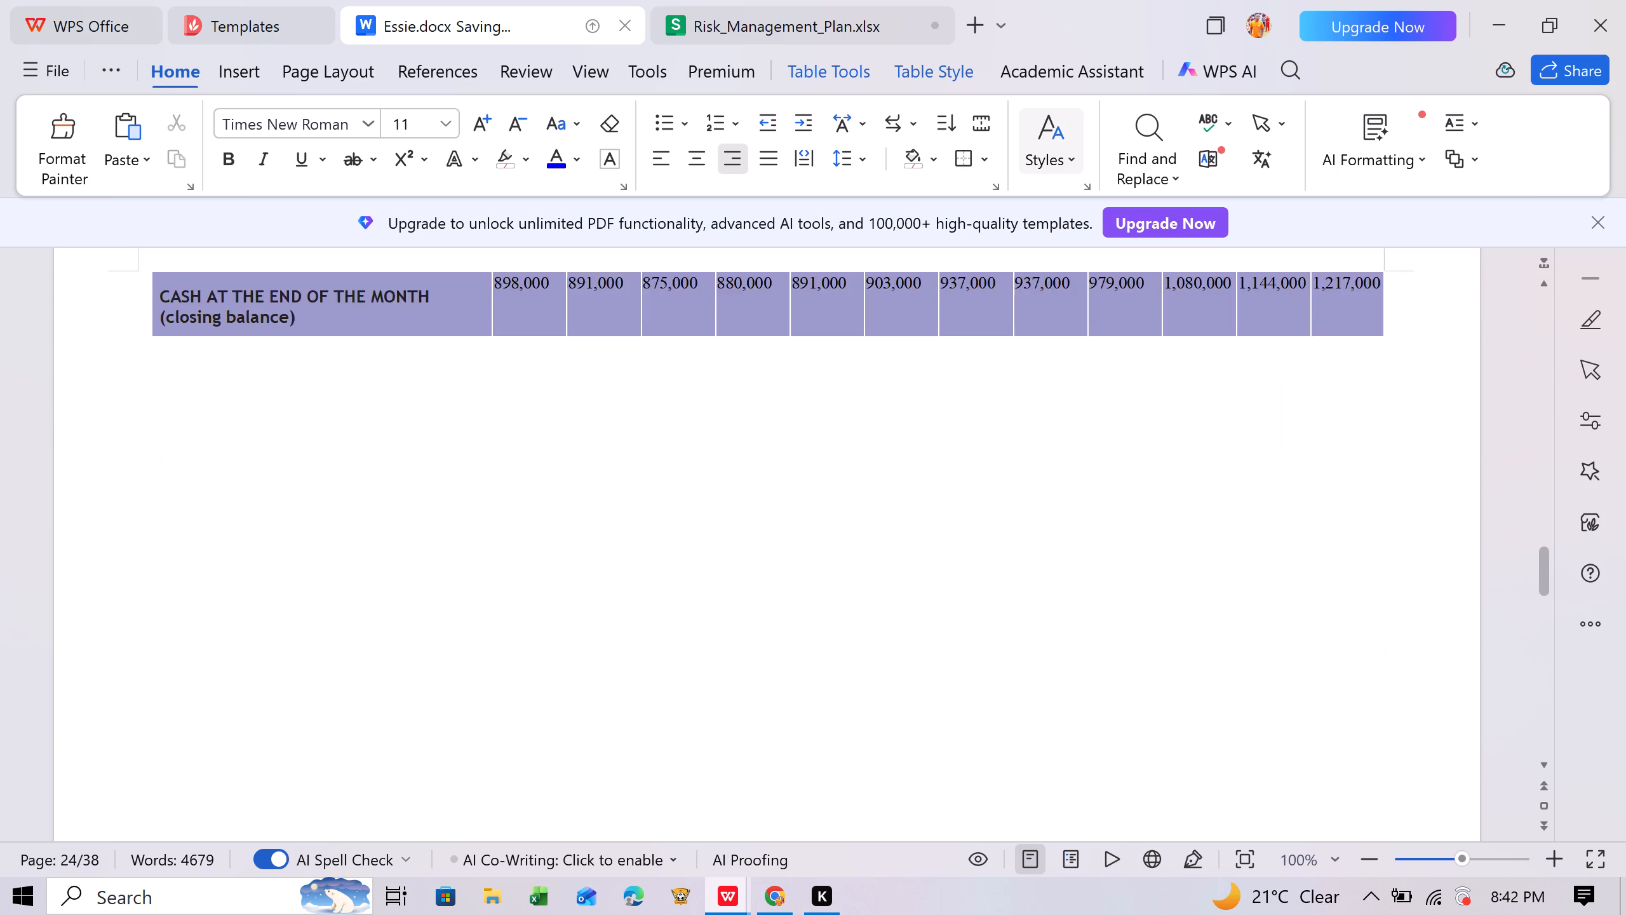
scroll(929, 633, "down", 20)
scroll(929, 633, "down", 2)
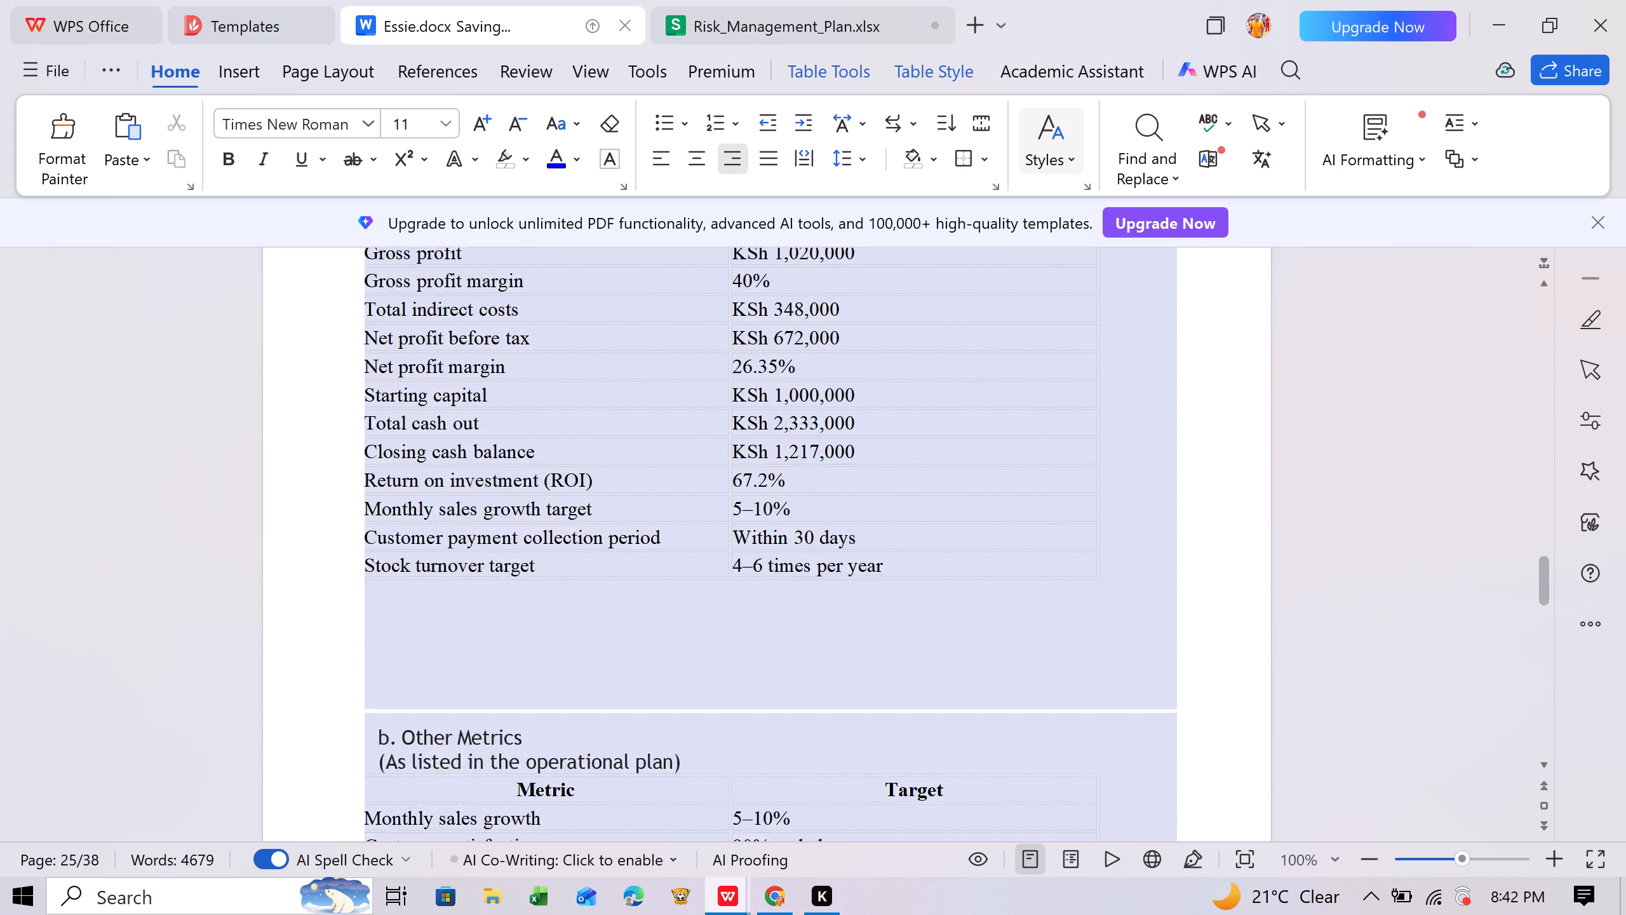
scroll(929, 633, "down", 20)
scroll(929, 633, "down", 2)
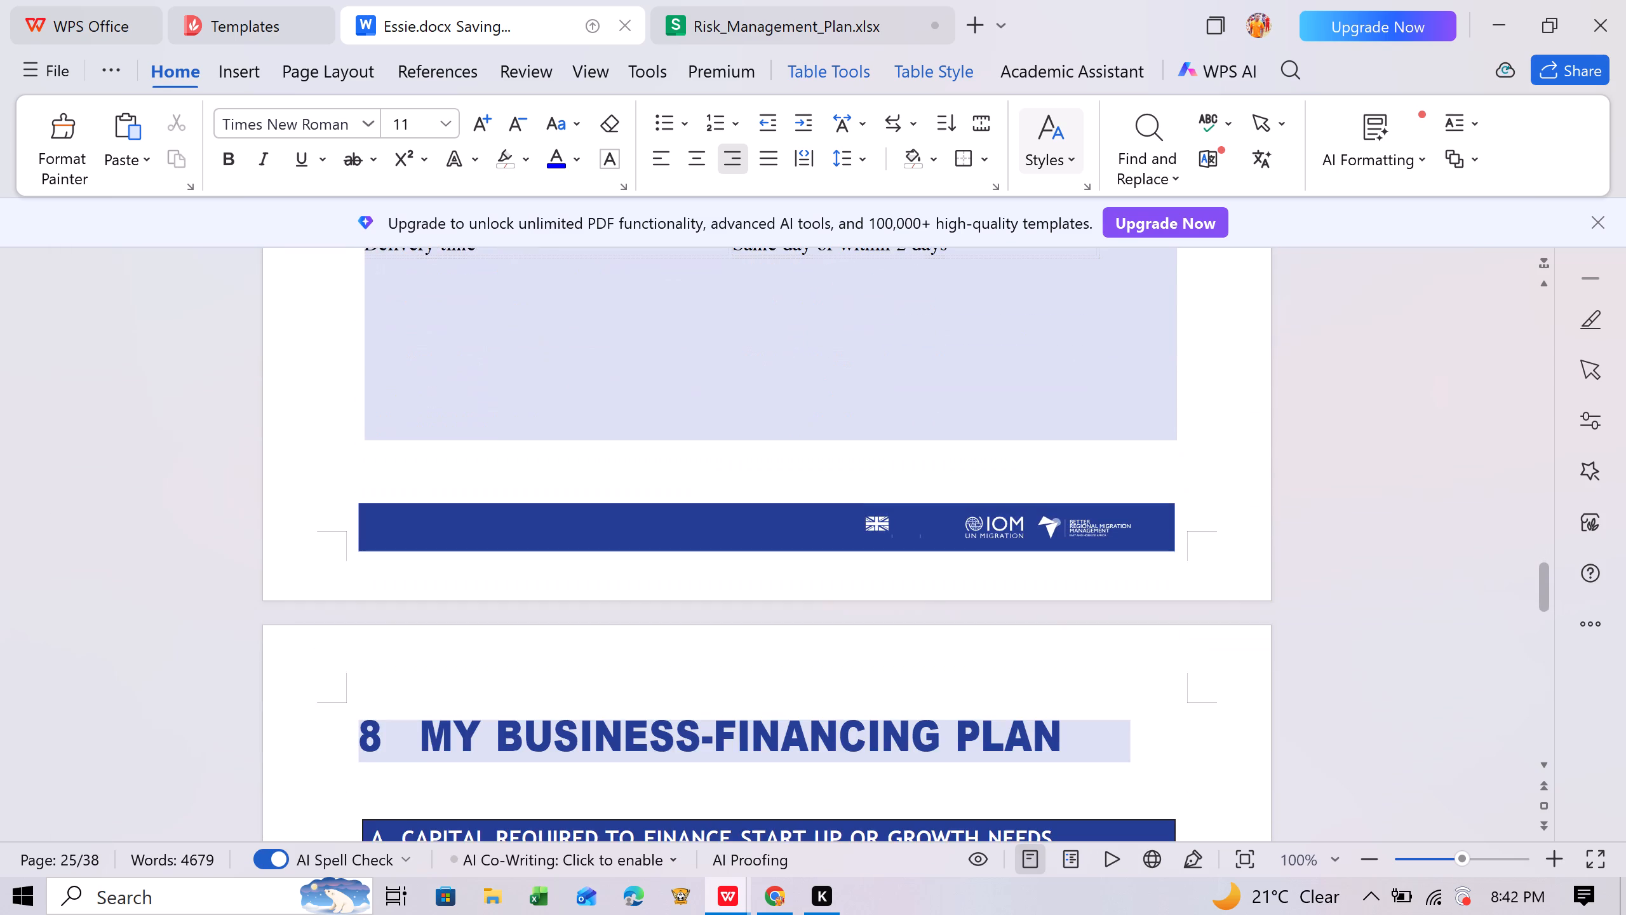
scroll(929, 633, "down", 13)
scroll(929, 633, "up", 2)
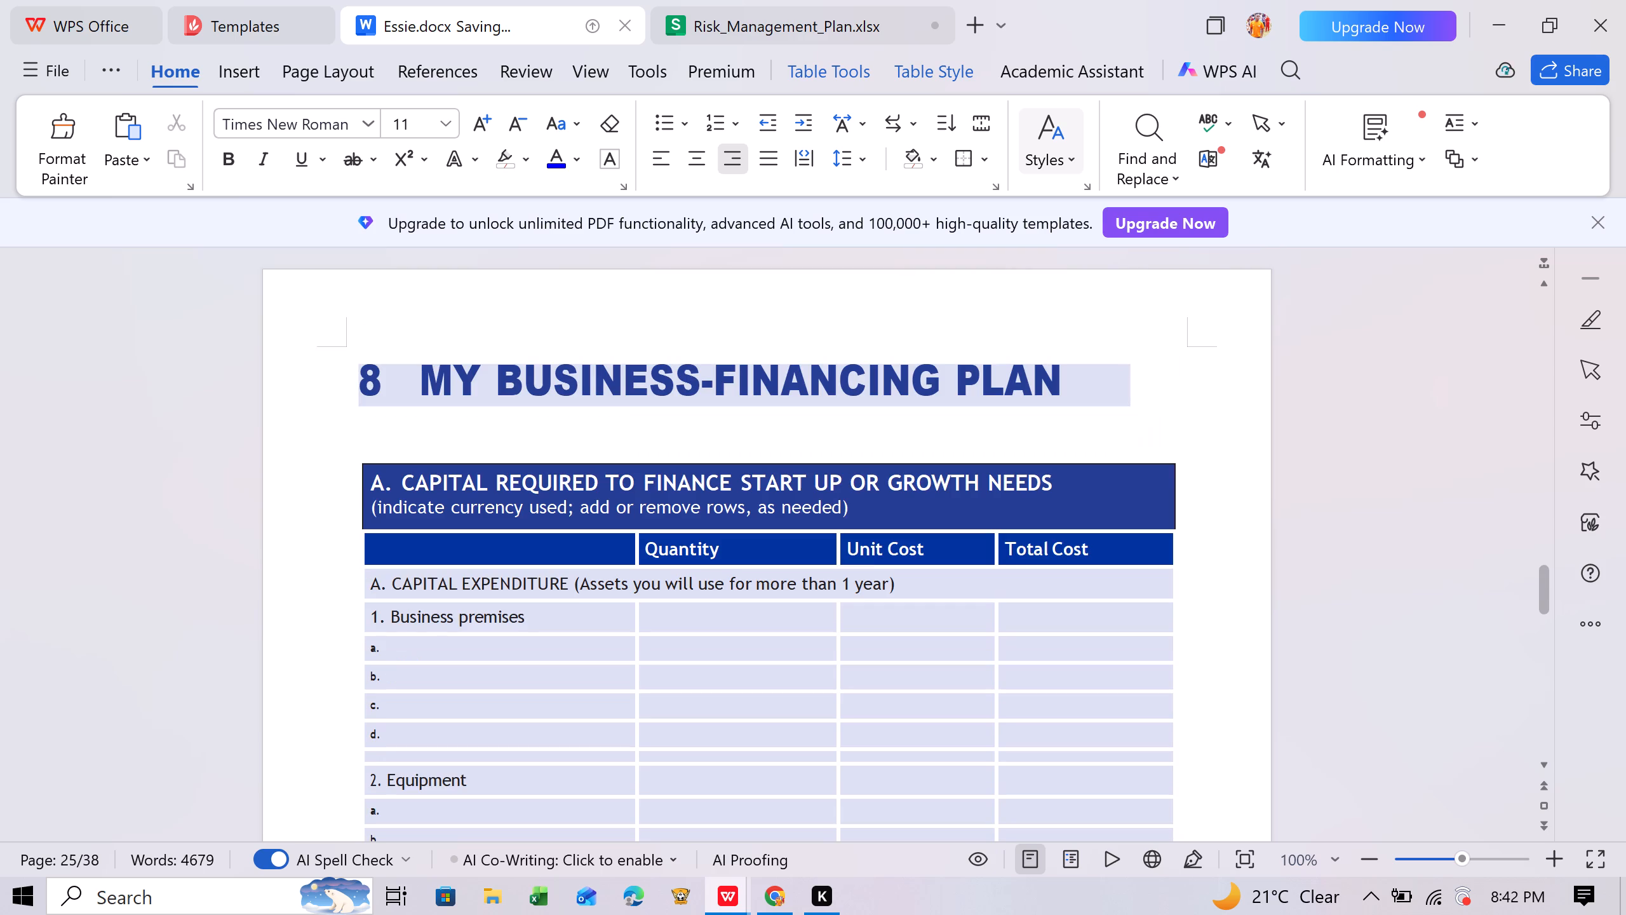
scroll(929, 633, "up", 2)
scroll(929, 633, "down", 5)
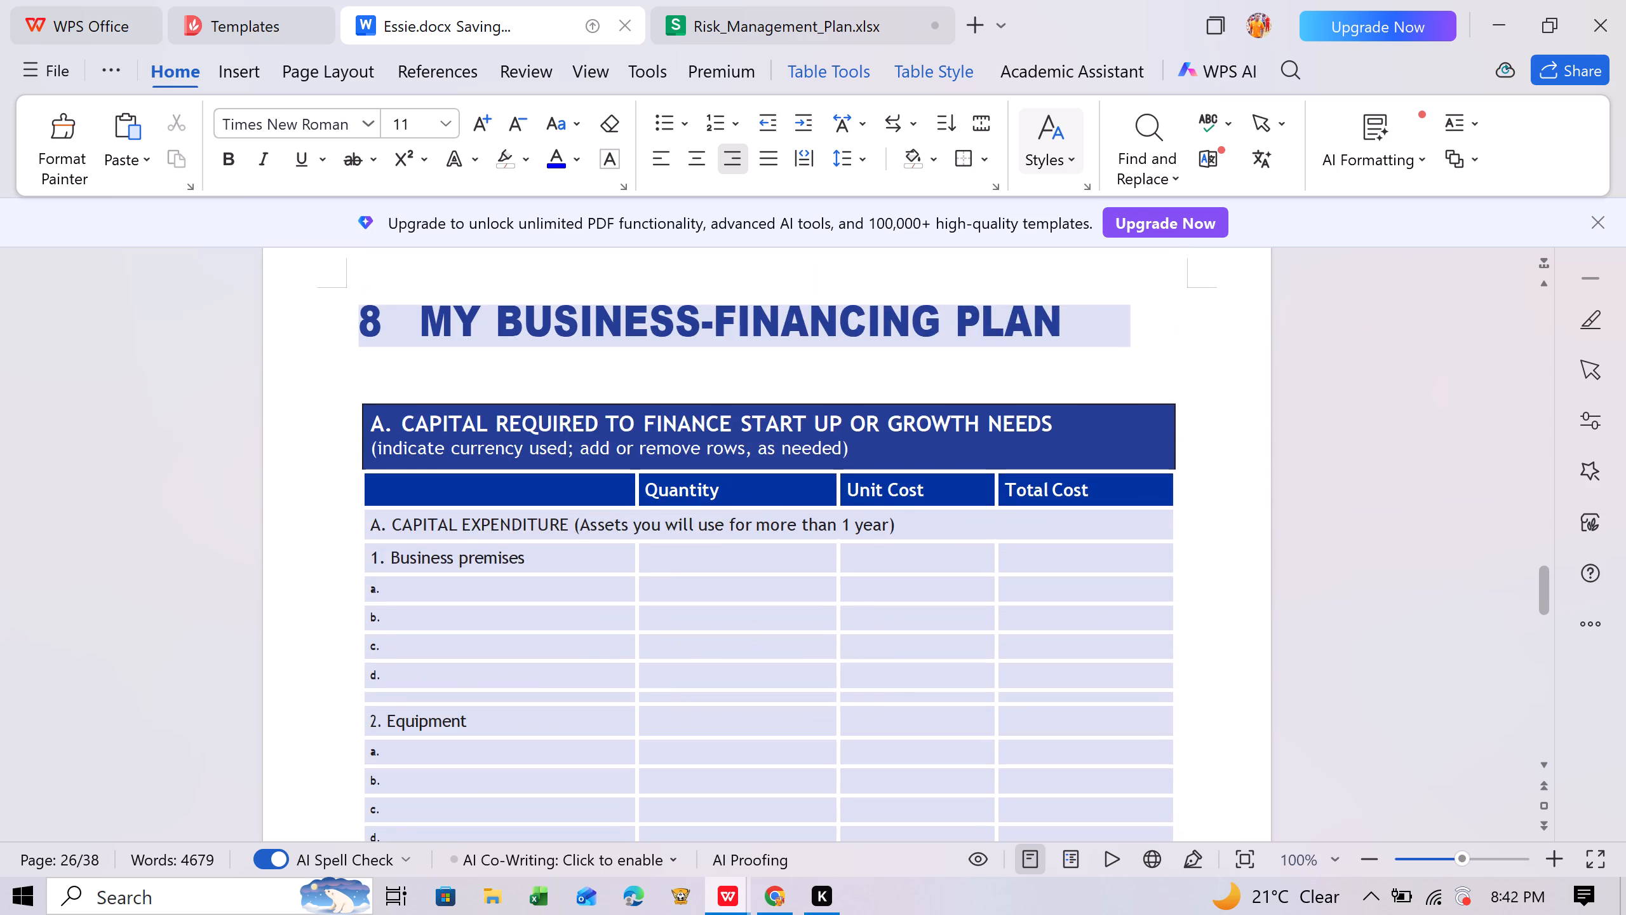
Examine the capital requirements table and the sources of start-up capital table in section 8 for what needs filling in.
scroll(929, 633, "up", 1)
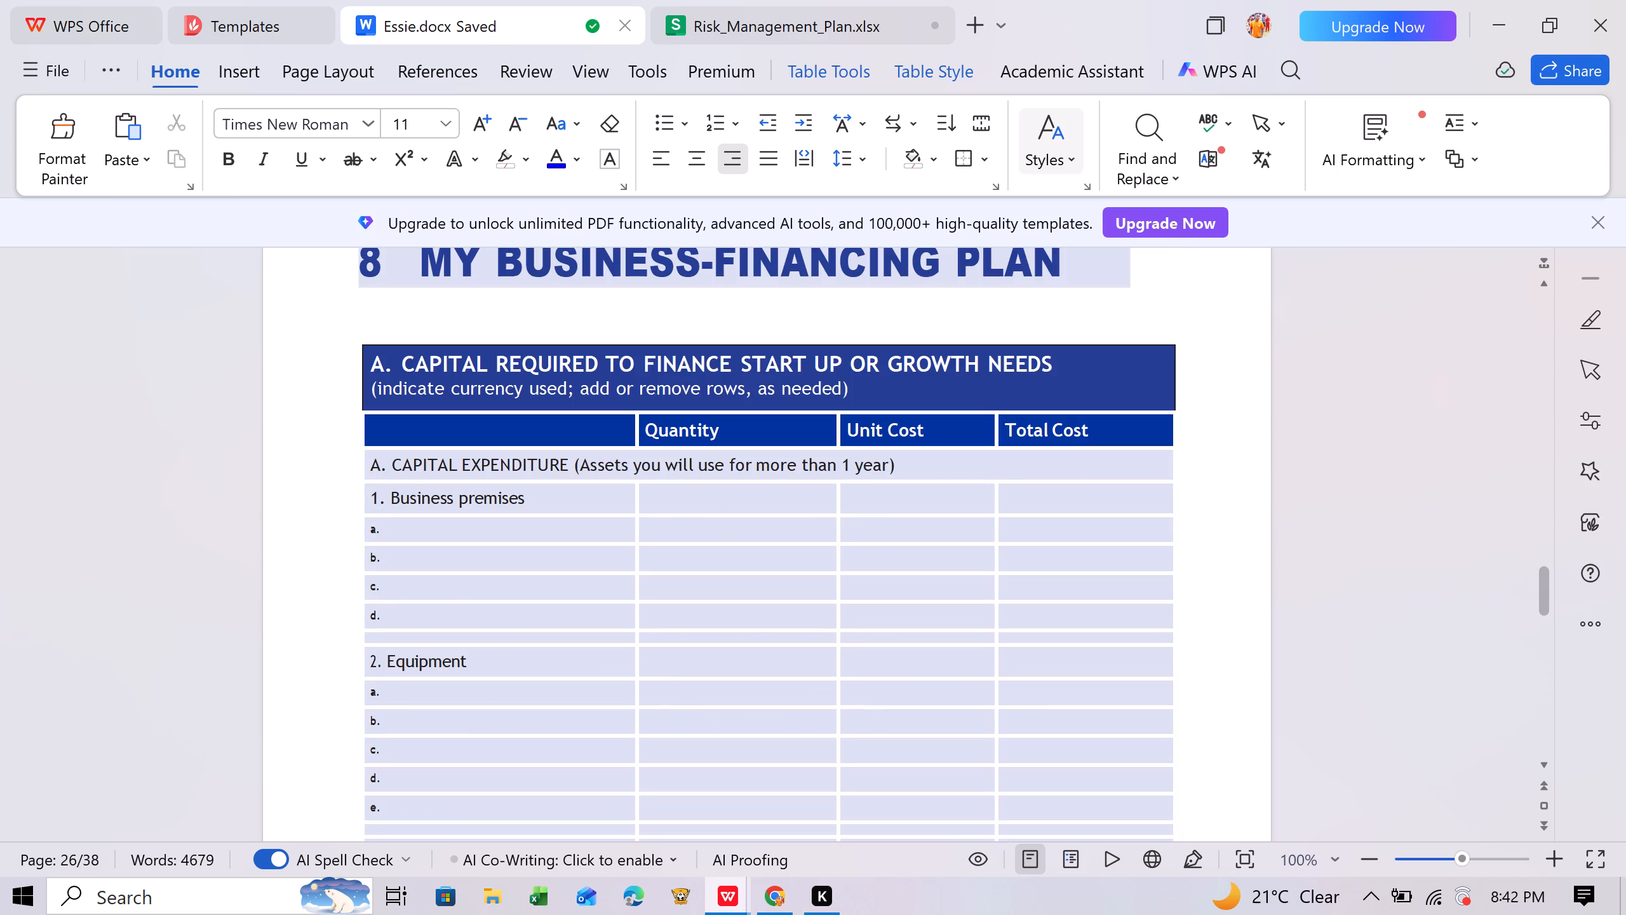
scroll(929, 633, "down", 4)
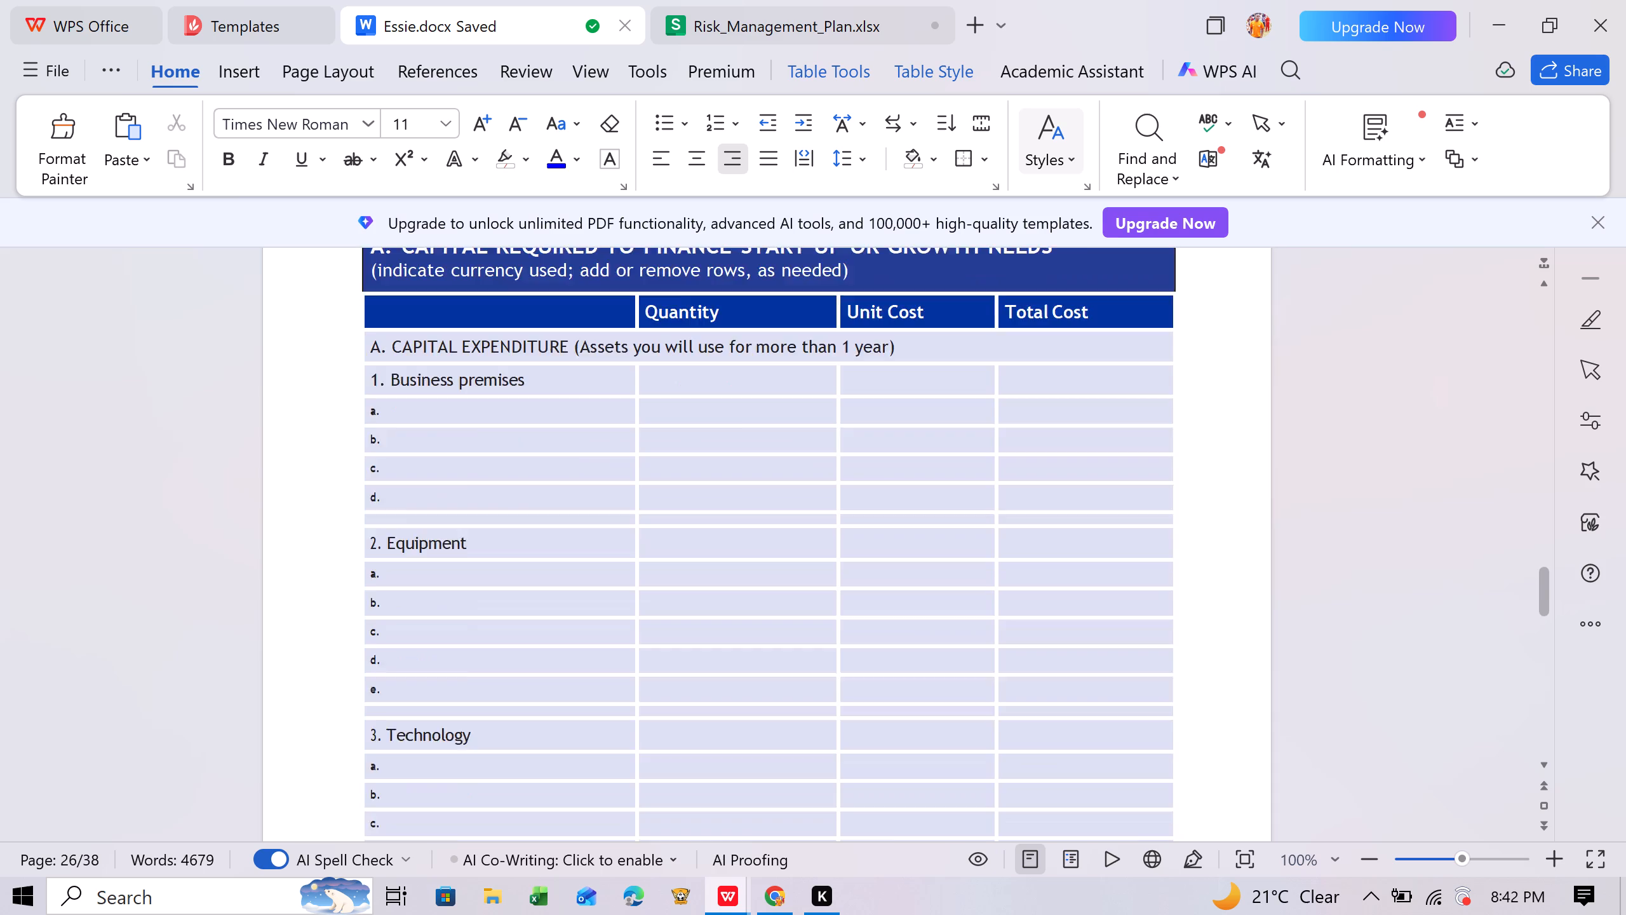
scroll(929, 633, "down", 16)
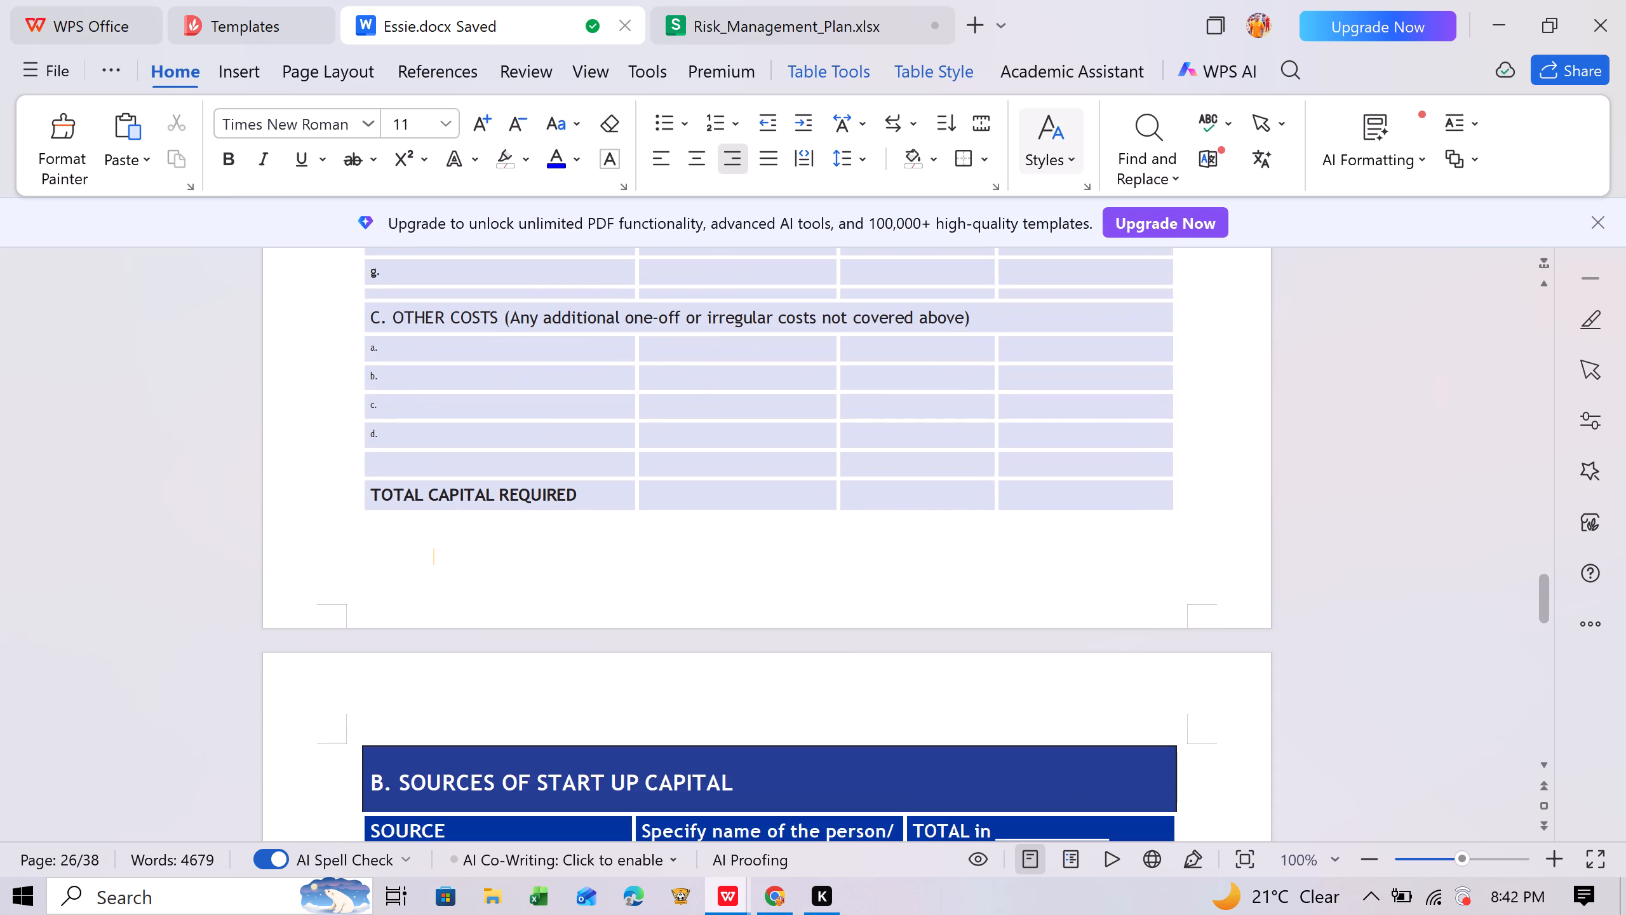
scroll(929, 633, "down", 10)
scroll(929, 633, "up", 4)
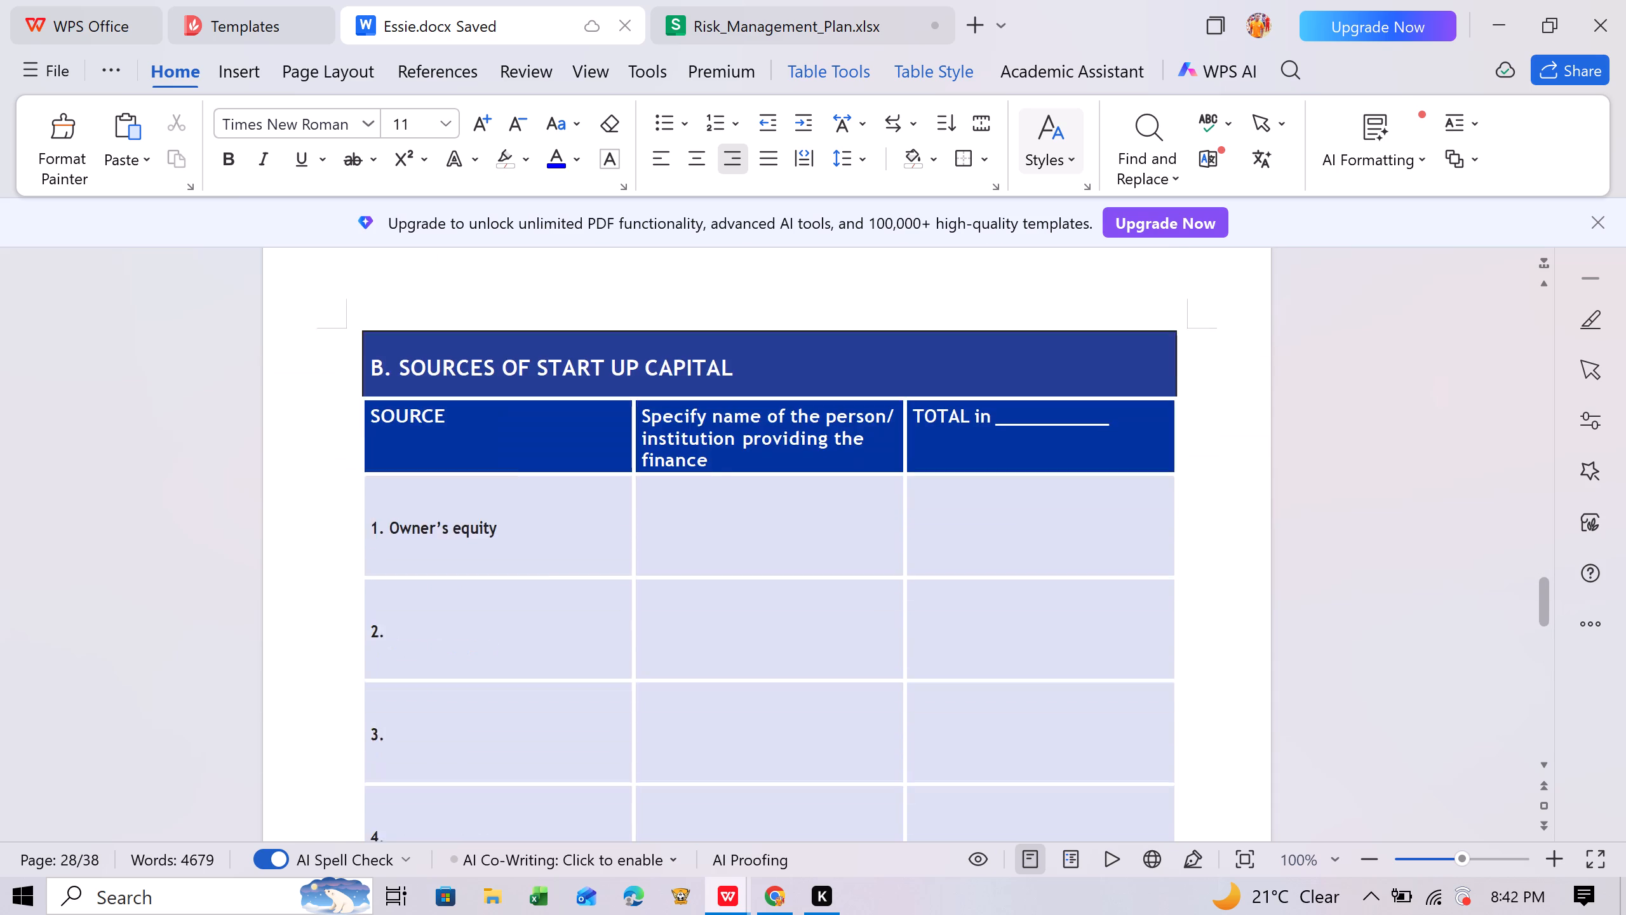
scroll(929, 633, "up", 19)
scroll(929, 633, "up", 5)
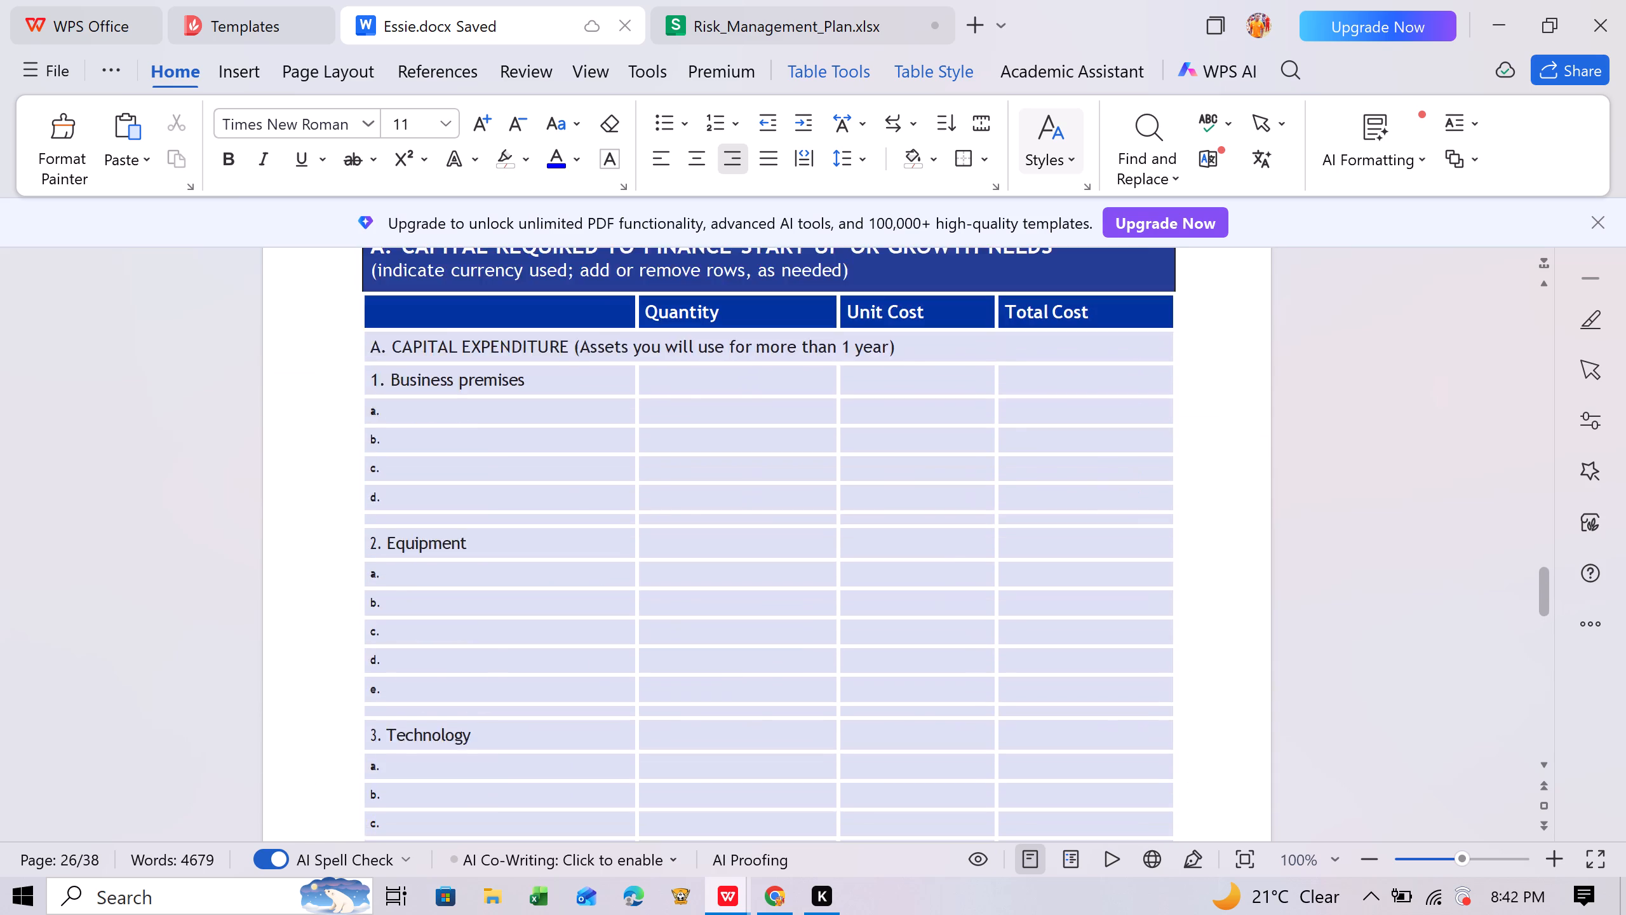
scroll(929, 633, "up", 2)
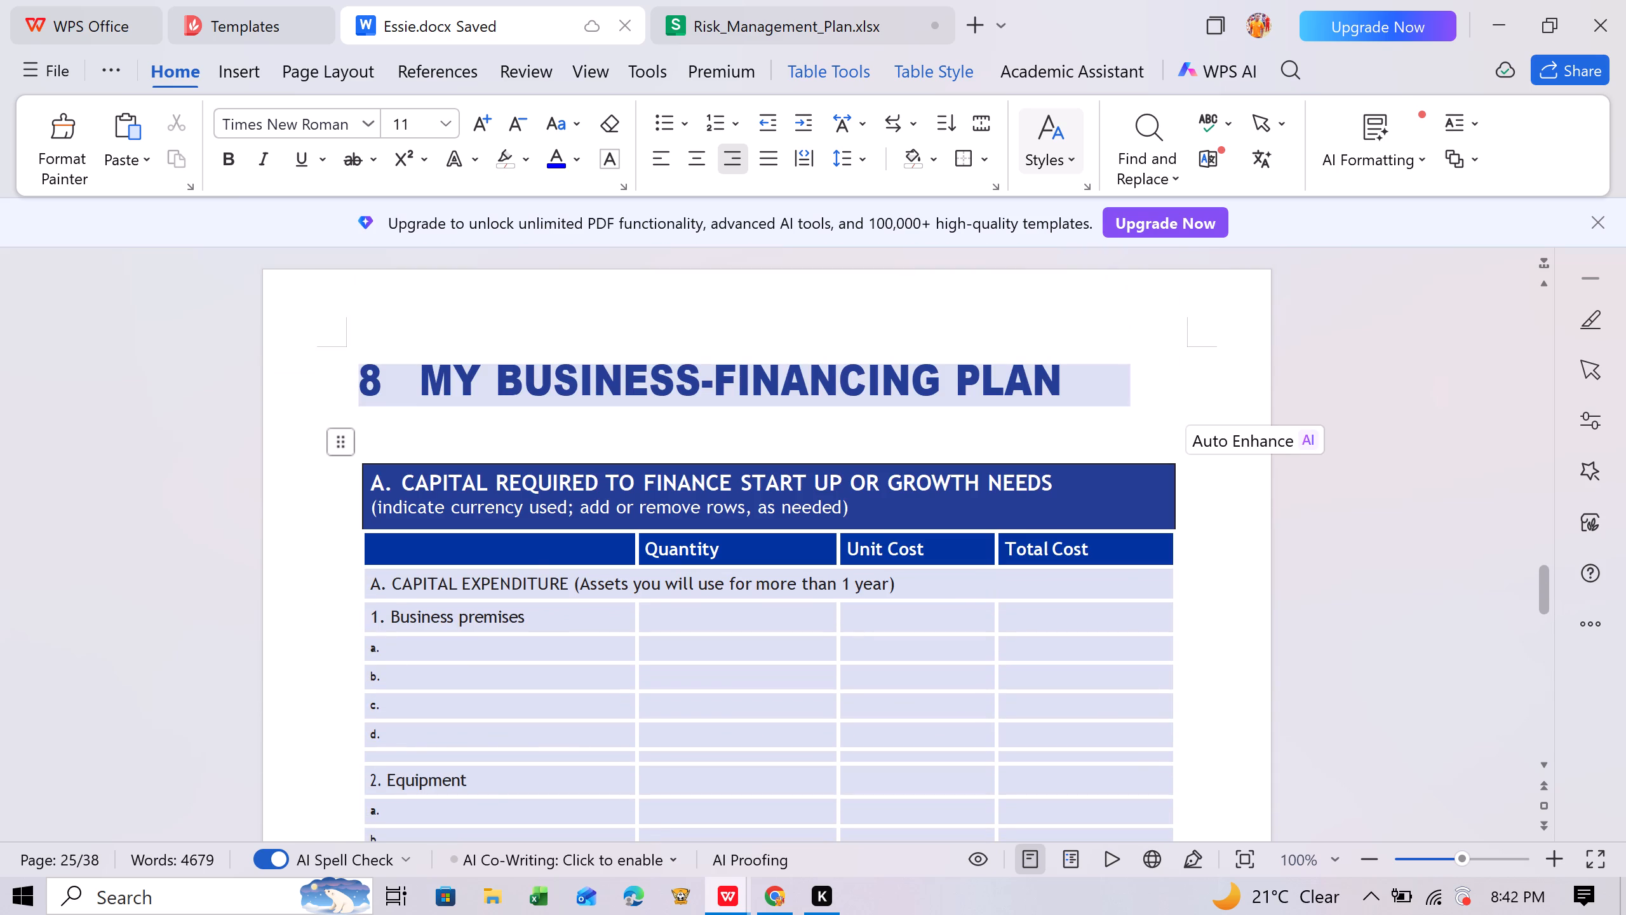
left_click_drag(367, 484, 802, 776)
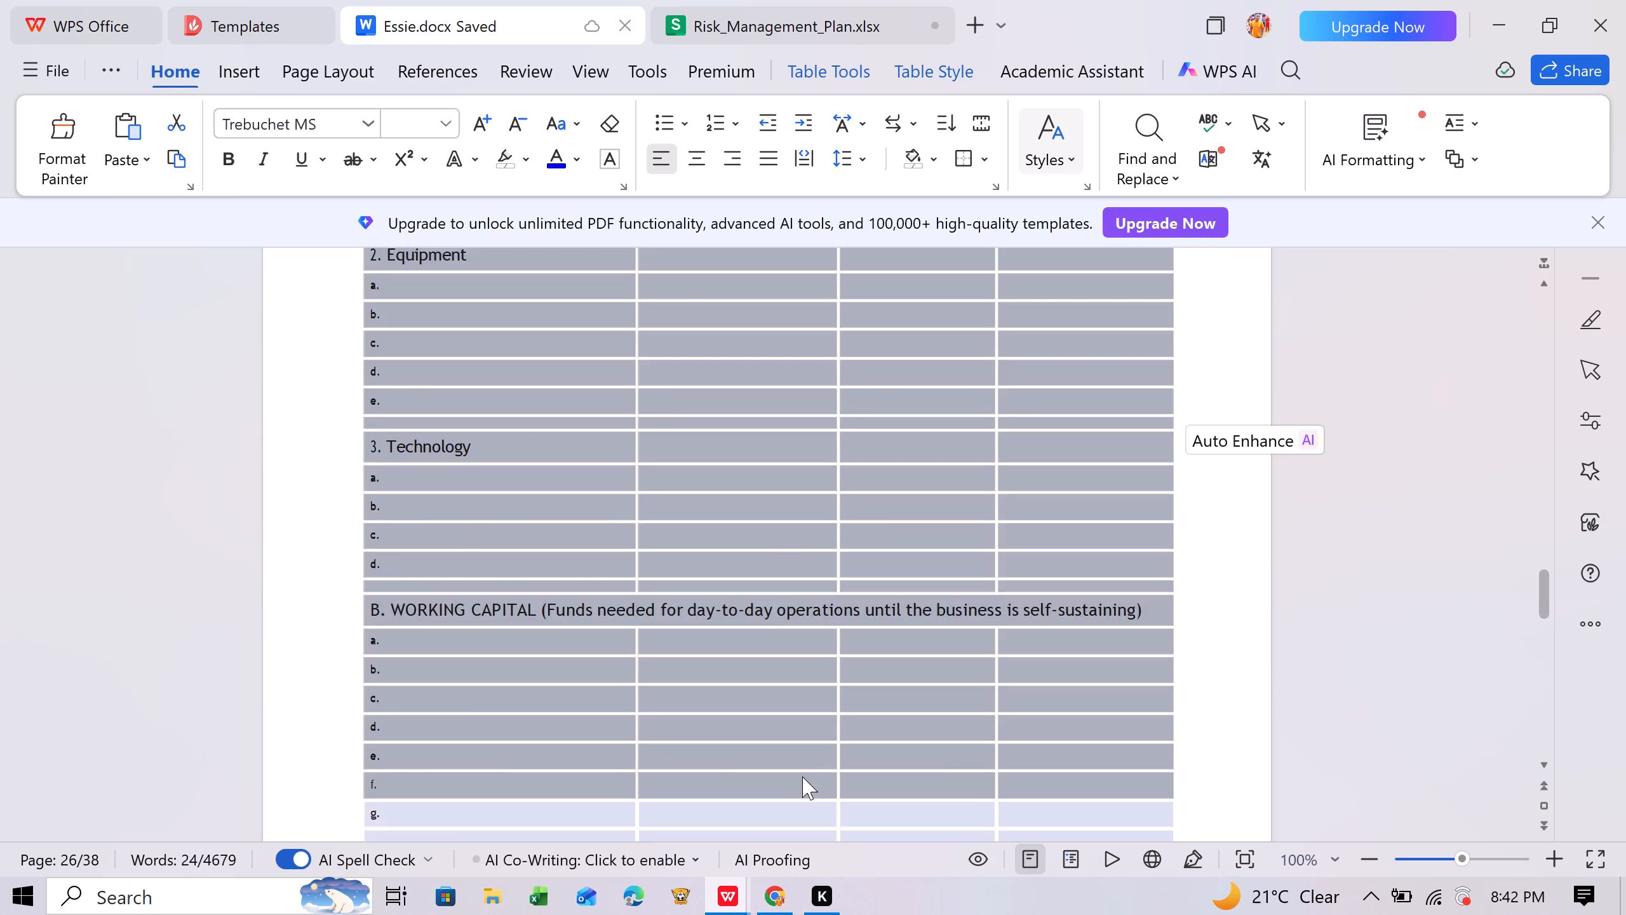
left_click_drag(802, 776, 795, 728)
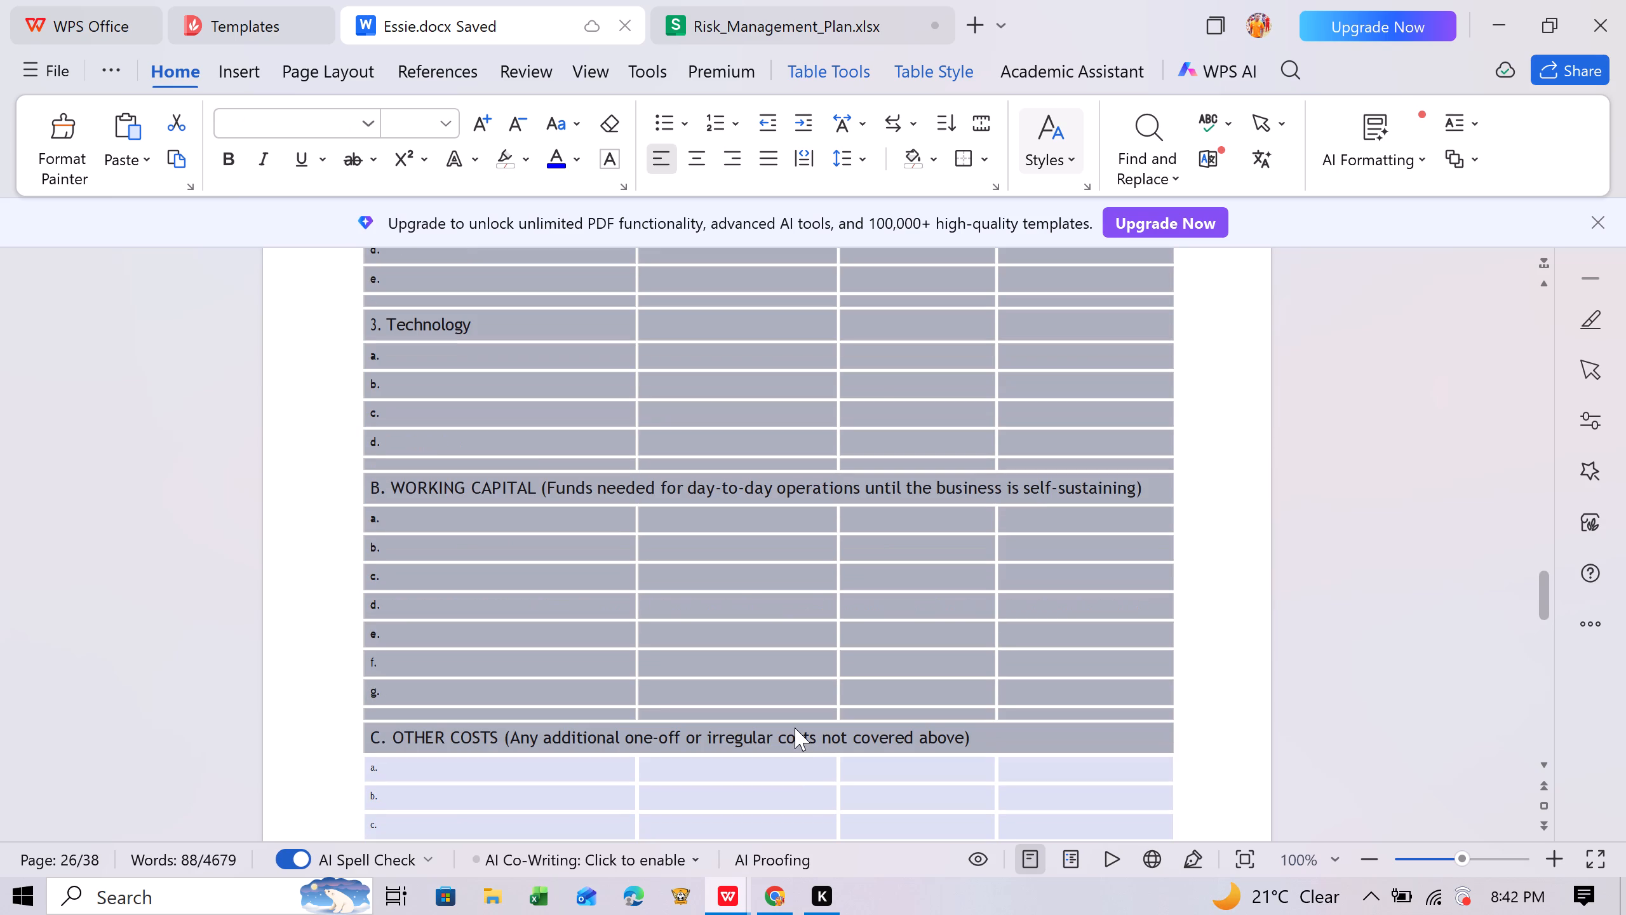
left_click_drag(795, 728, 797, 828)
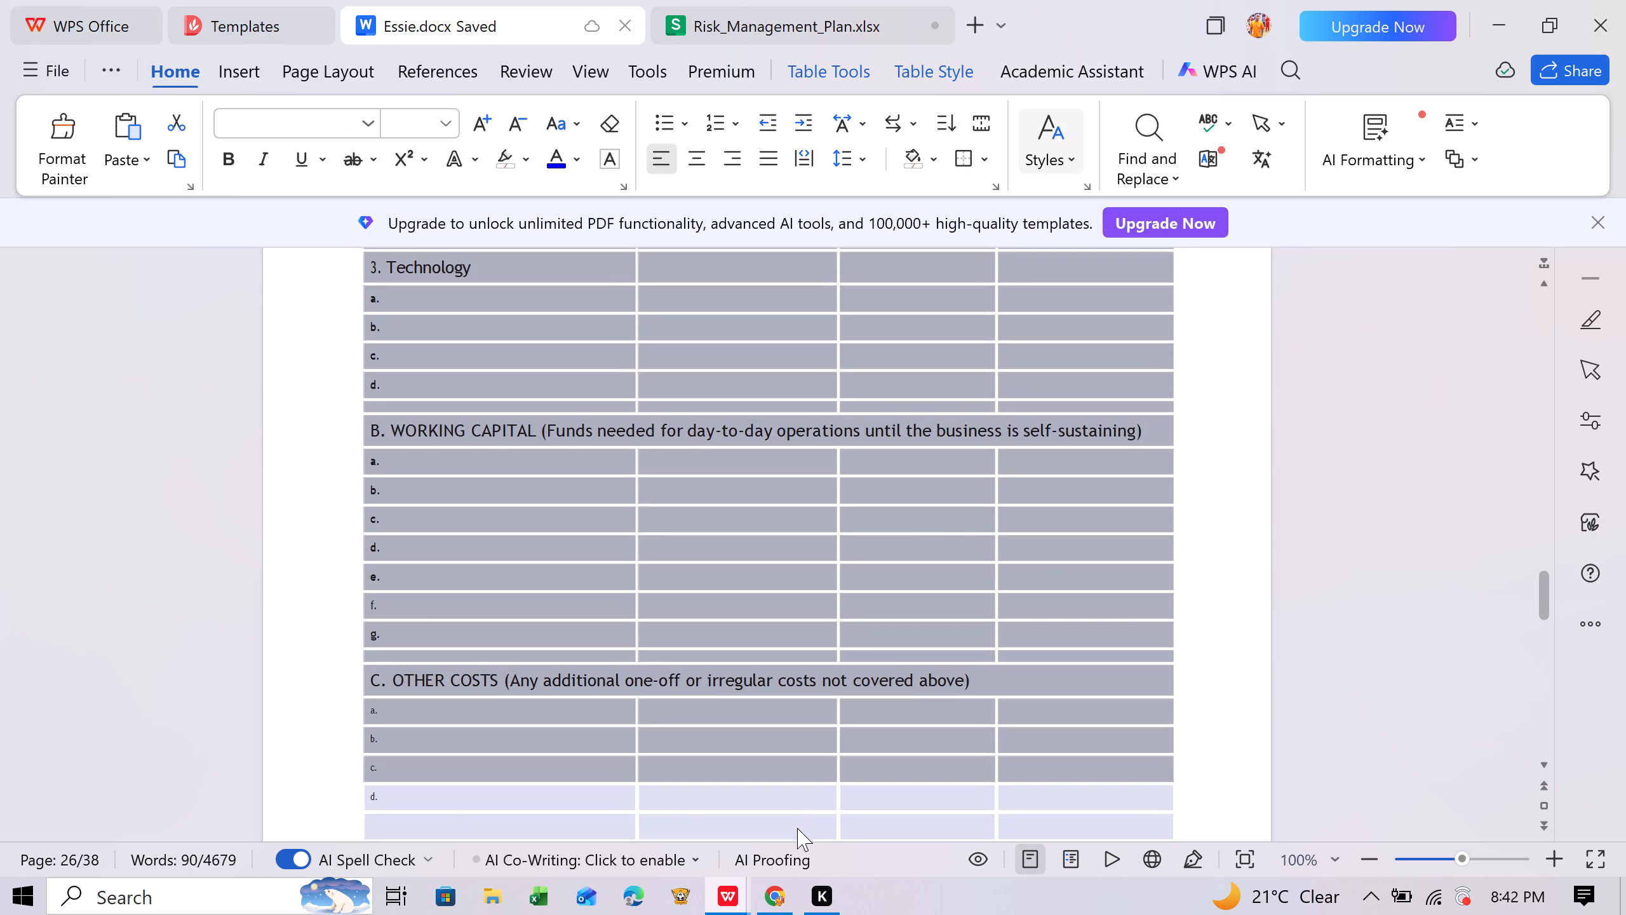
left_click_drag(797, 828, 878, 767)
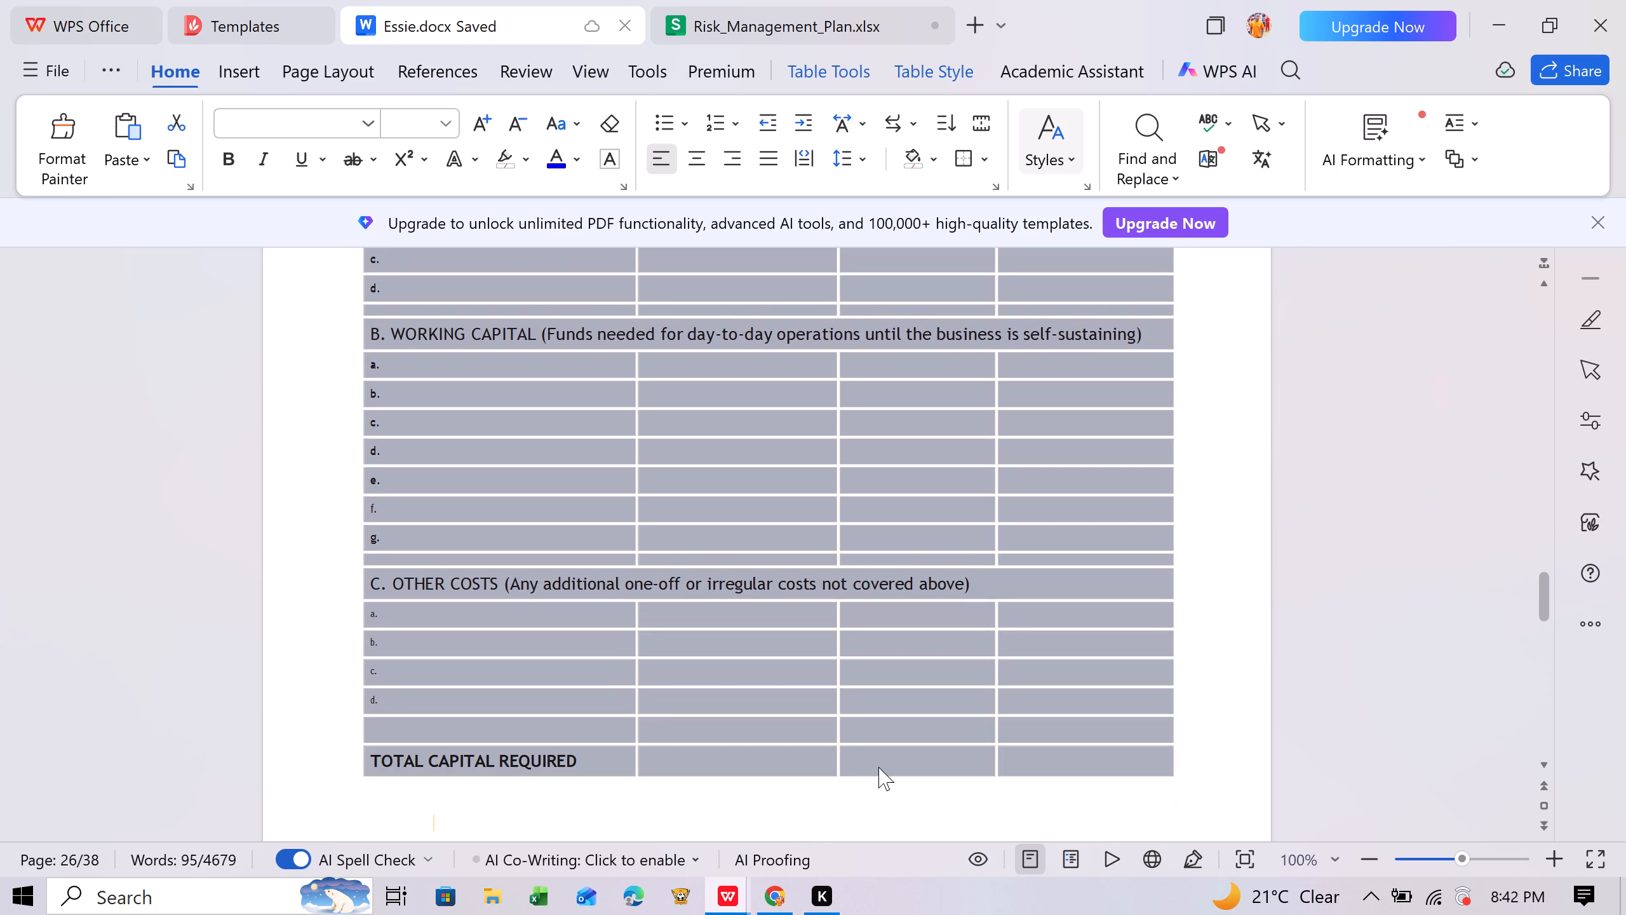
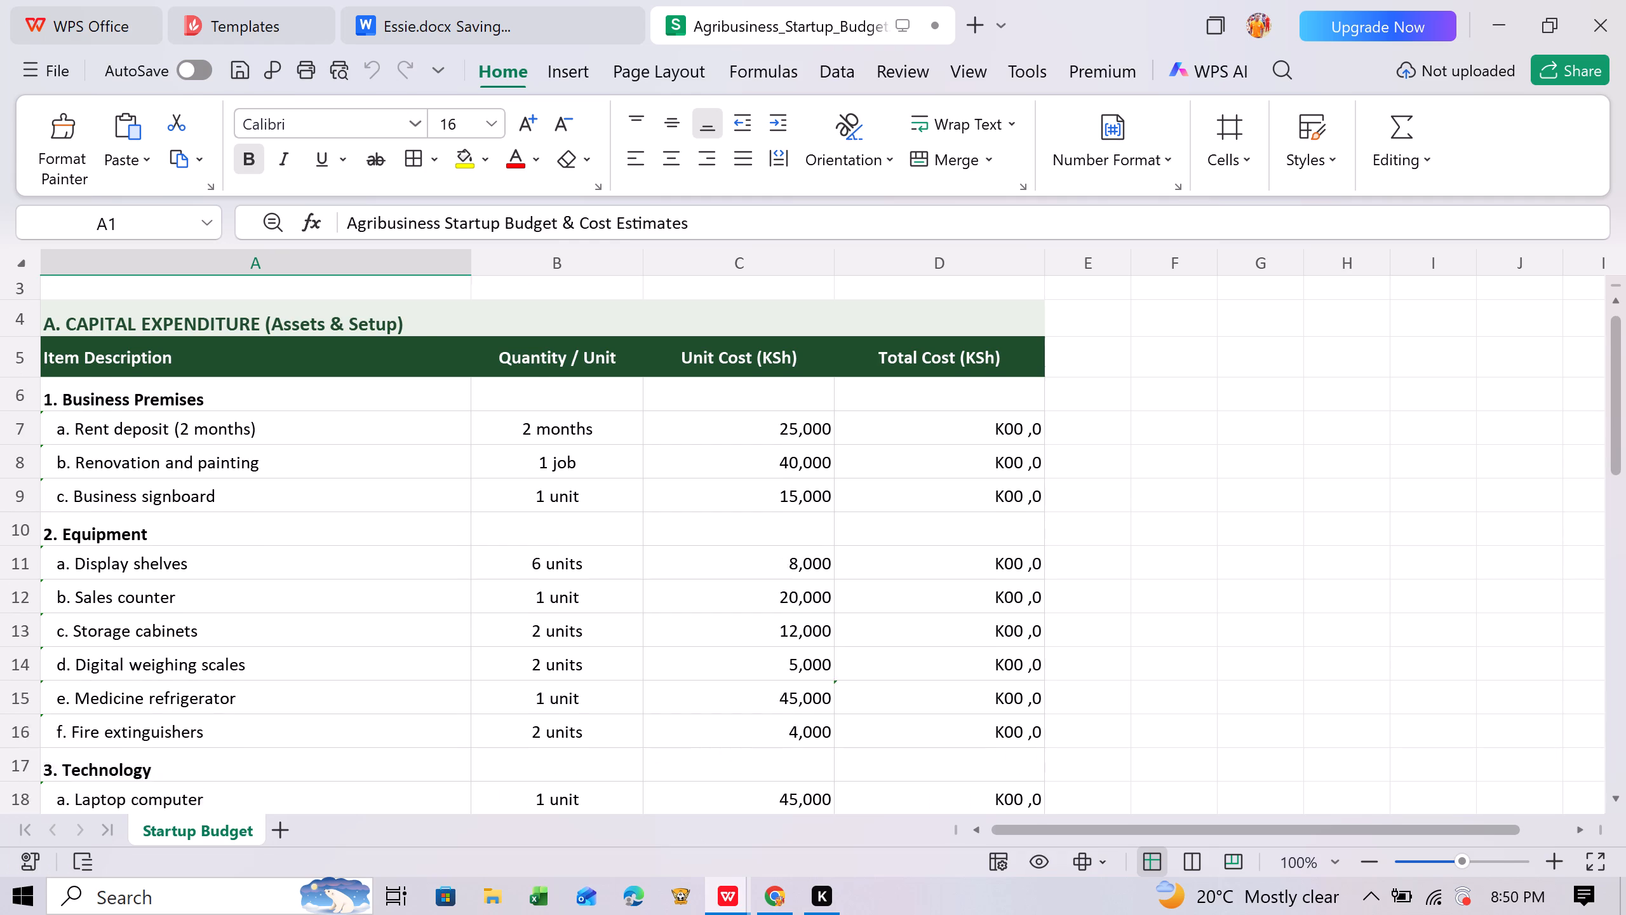
scroll(645, 475, "up", 2)
scroll(645, 475, "down", 7)
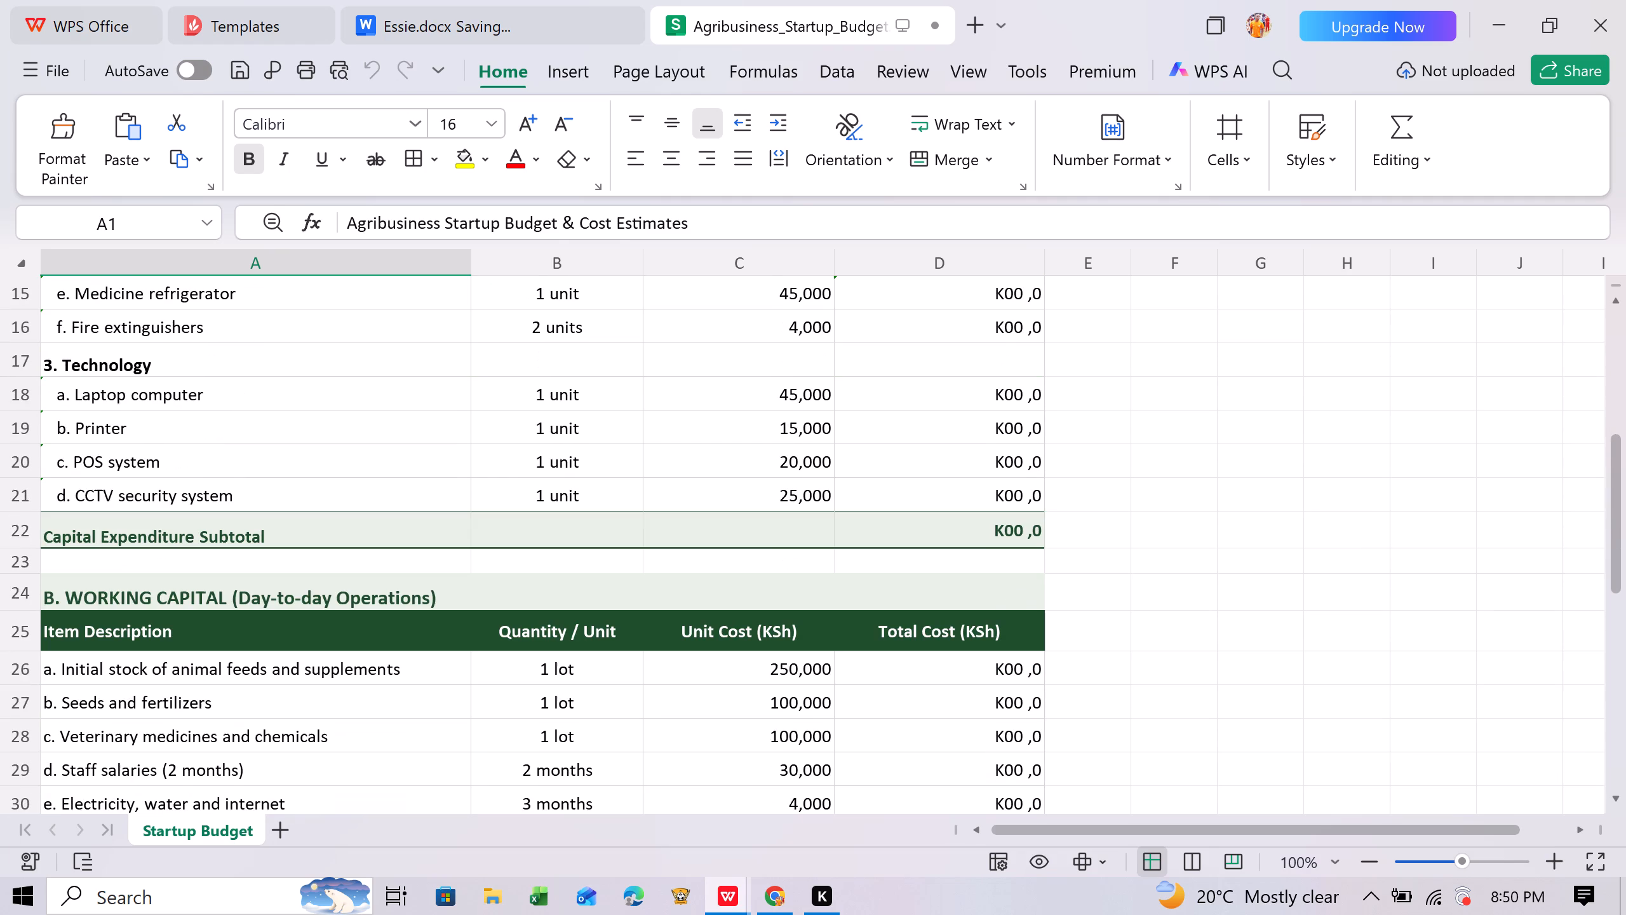
scroll(645, 475, "up", 8)
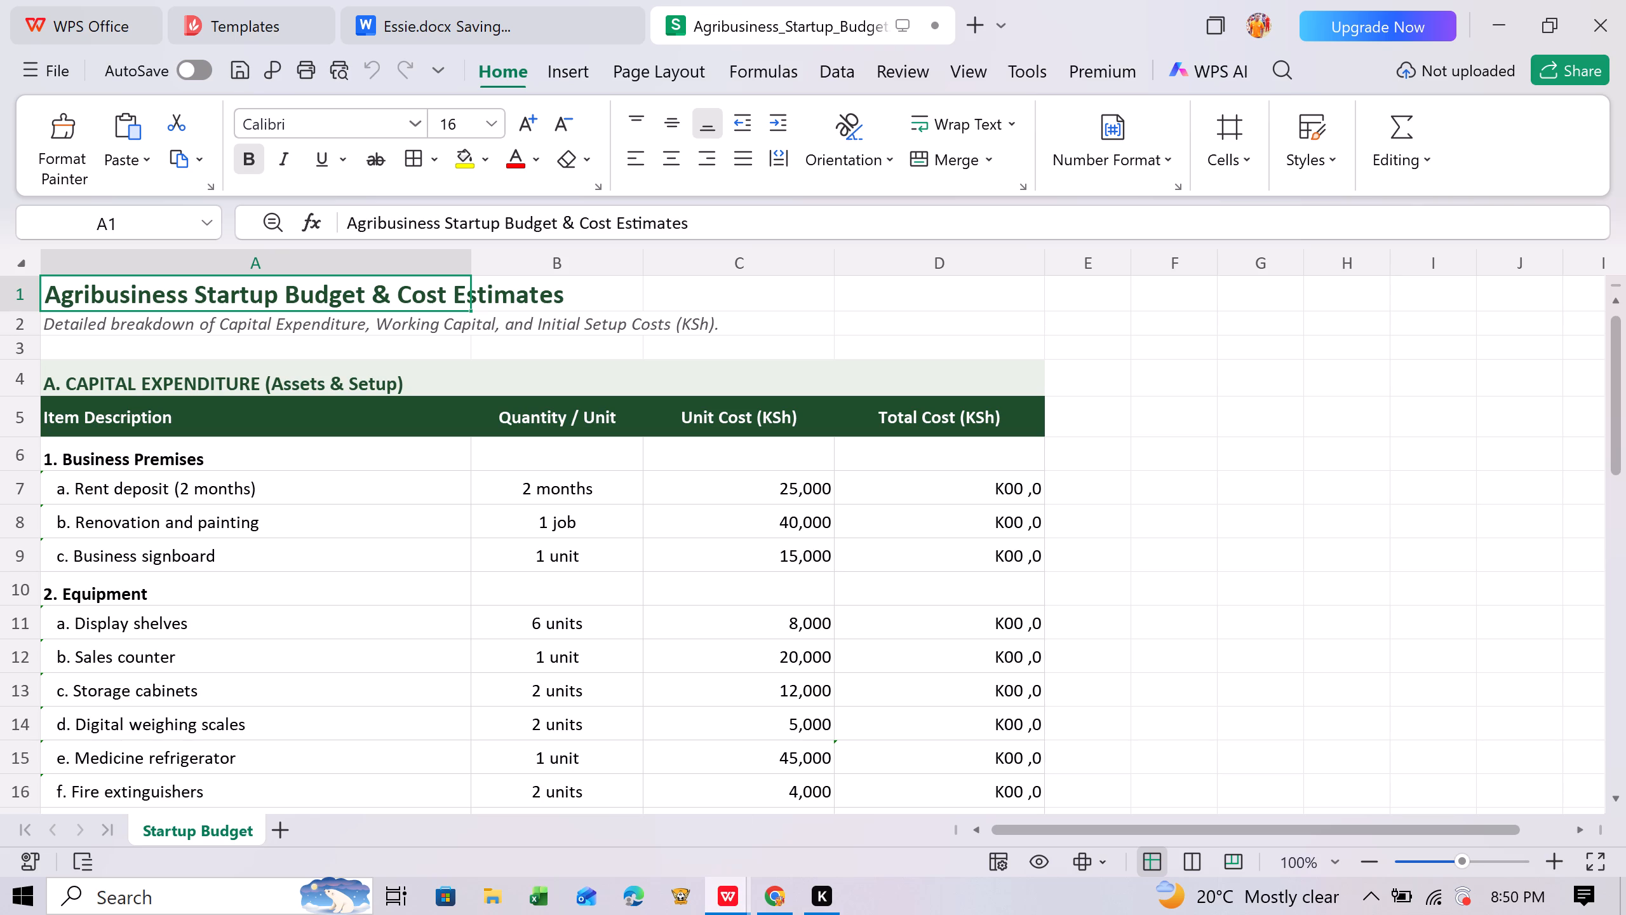
Compare the blank capital requirements table in Essie.docx with the capital expenditure rows in Agribusiness_Startup_Budget.xlsx.
left_click(405, 1)
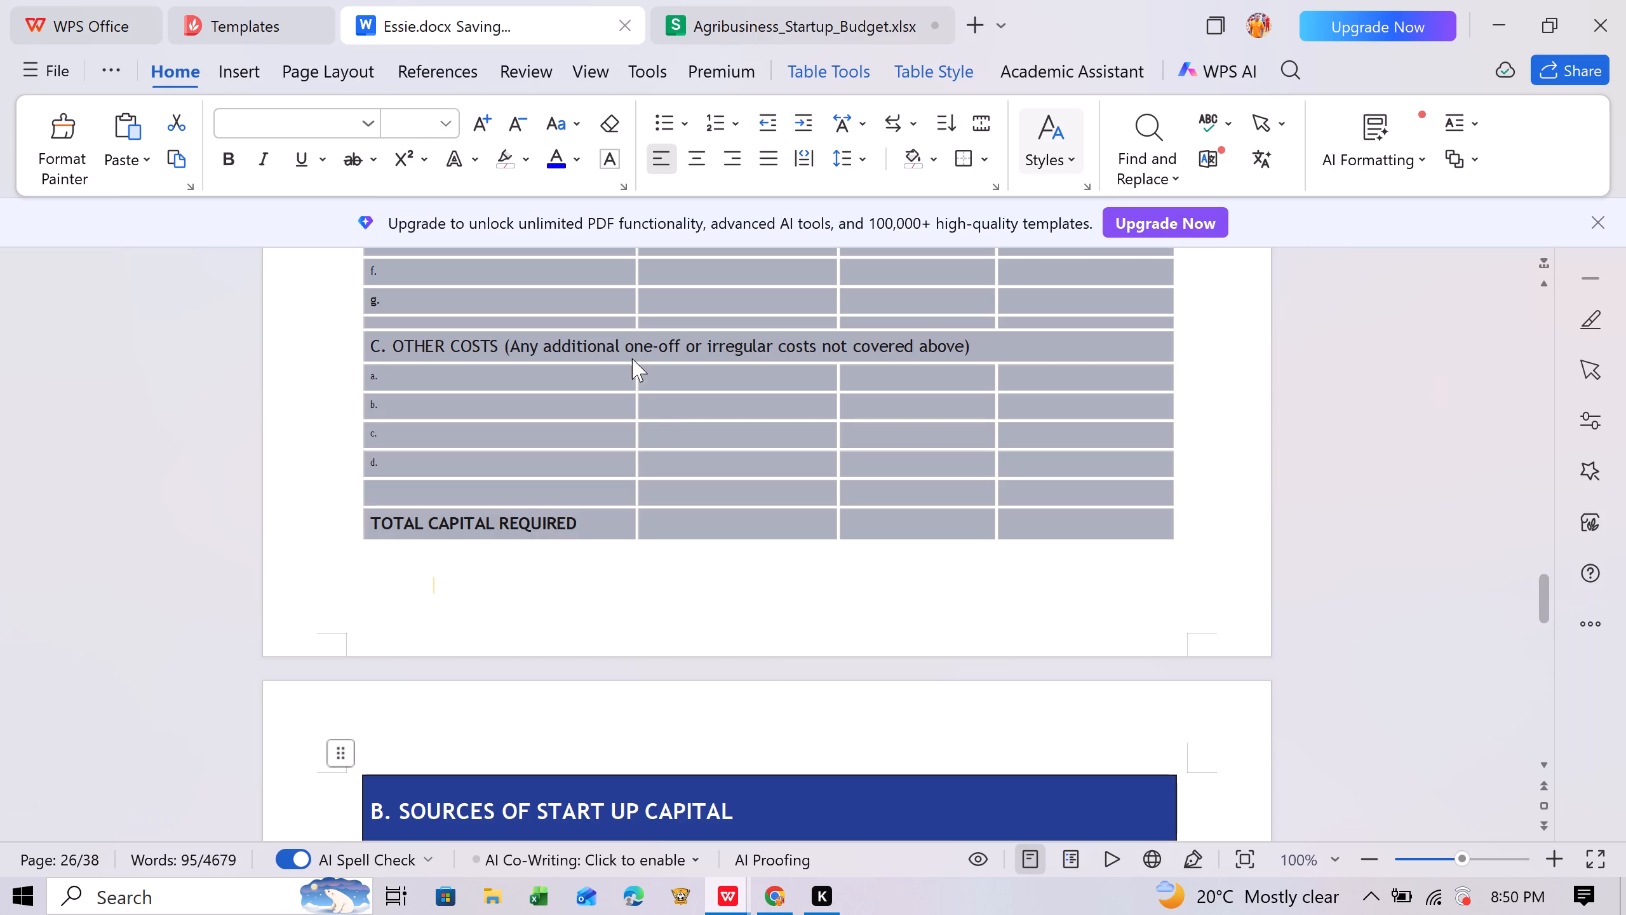
scroll(650, 414, "up", 15)
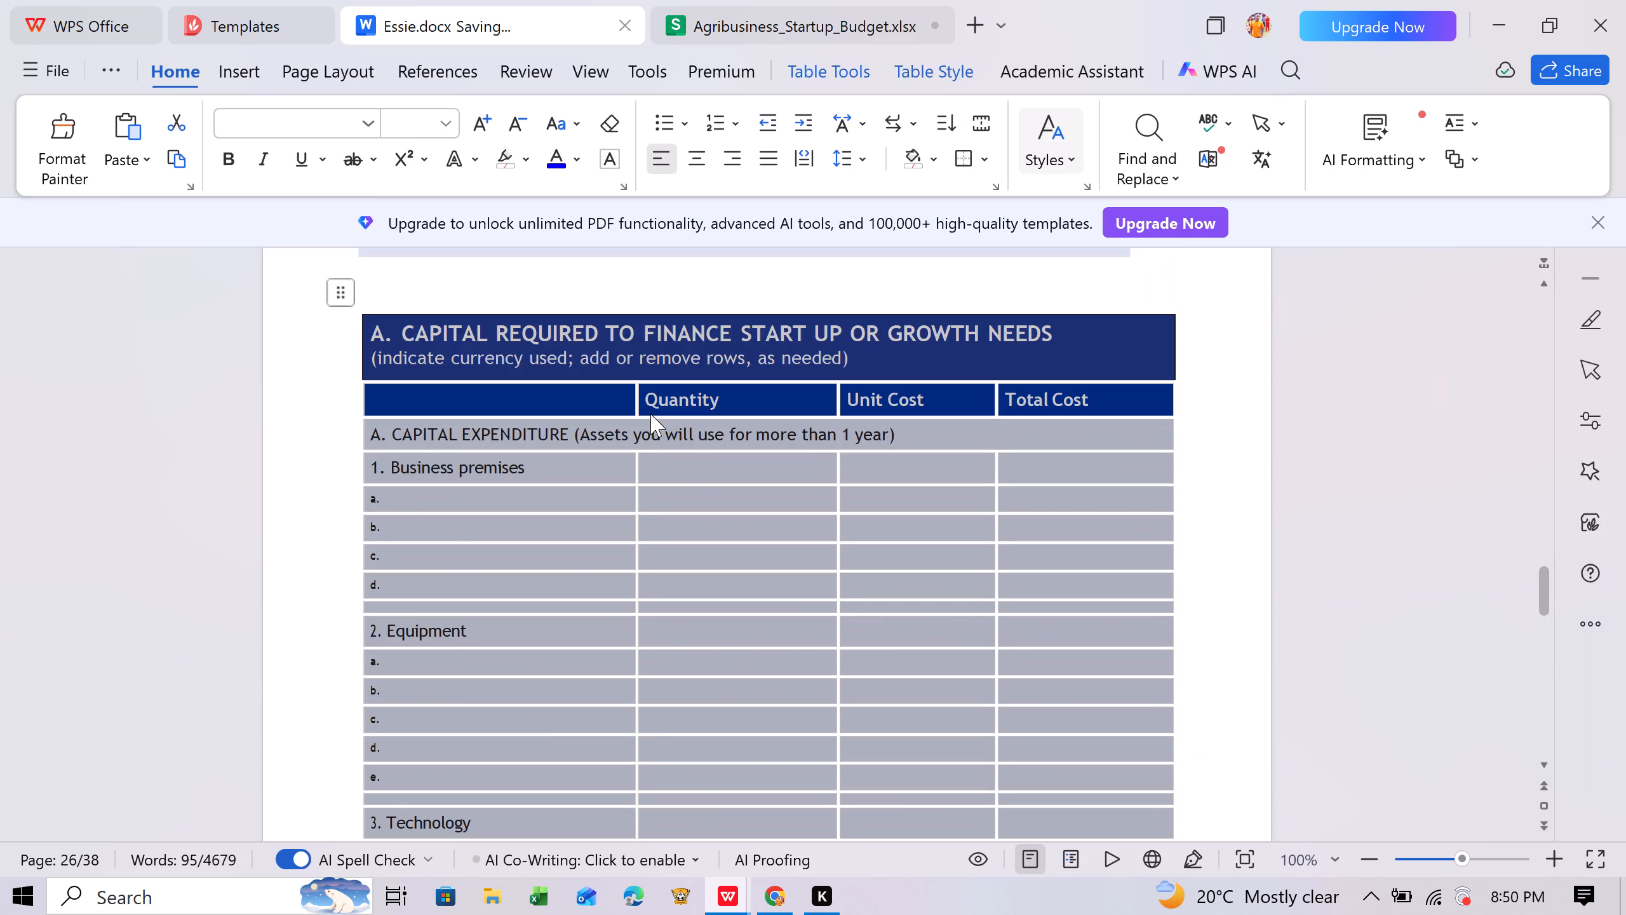
left_click(647, 524)
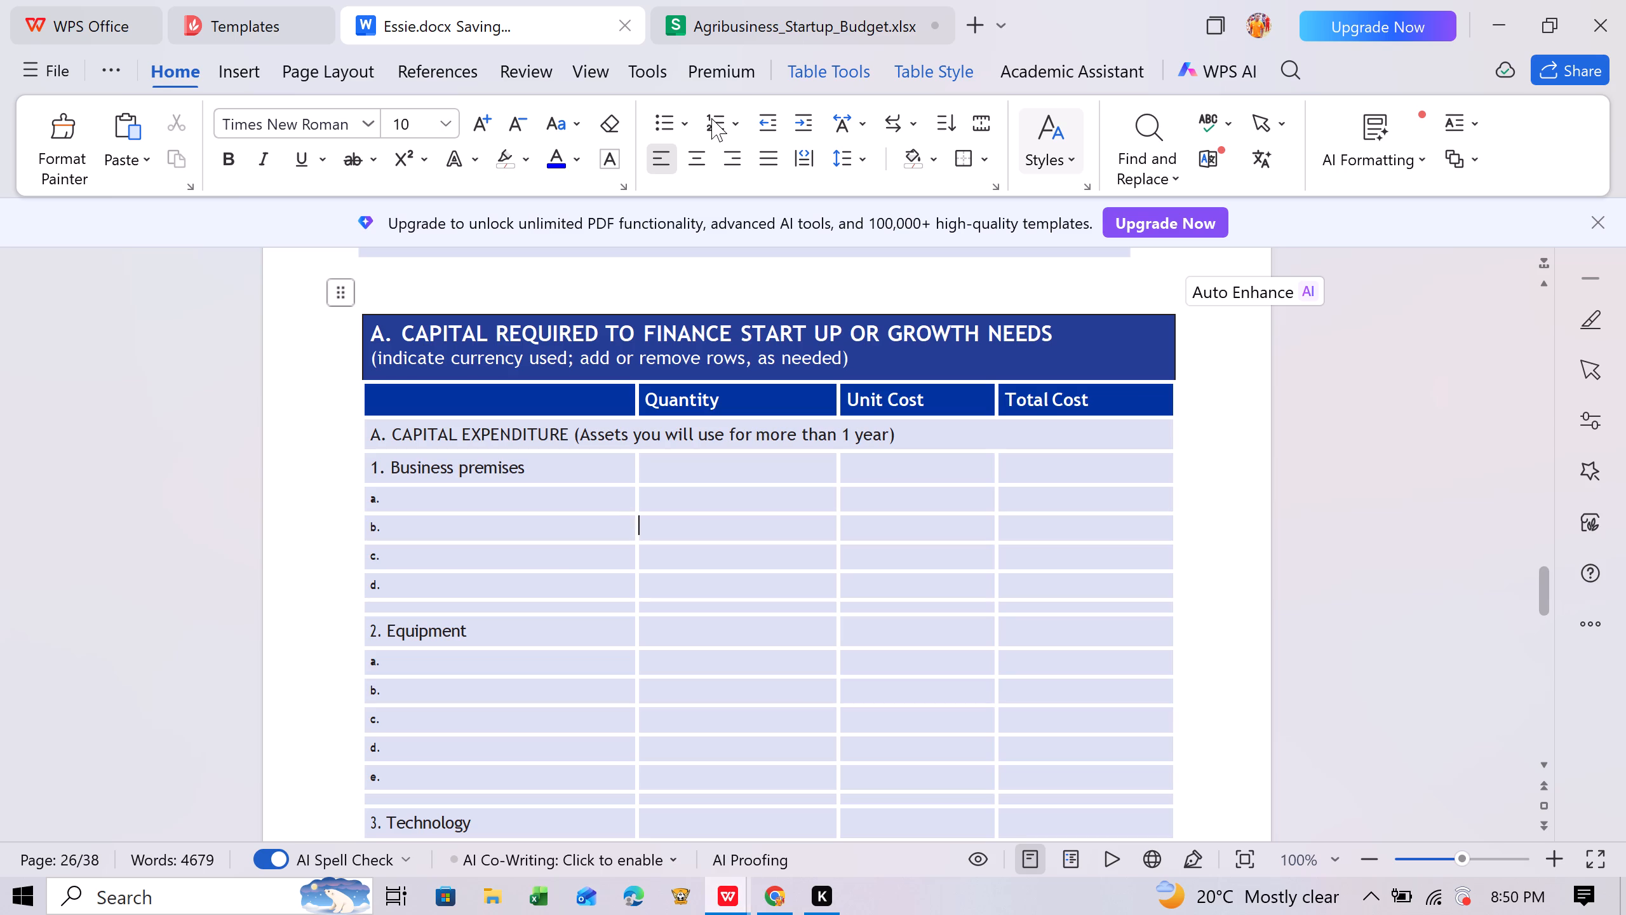
left_click(791, 29)
scroll(623, 391, "down", 4)
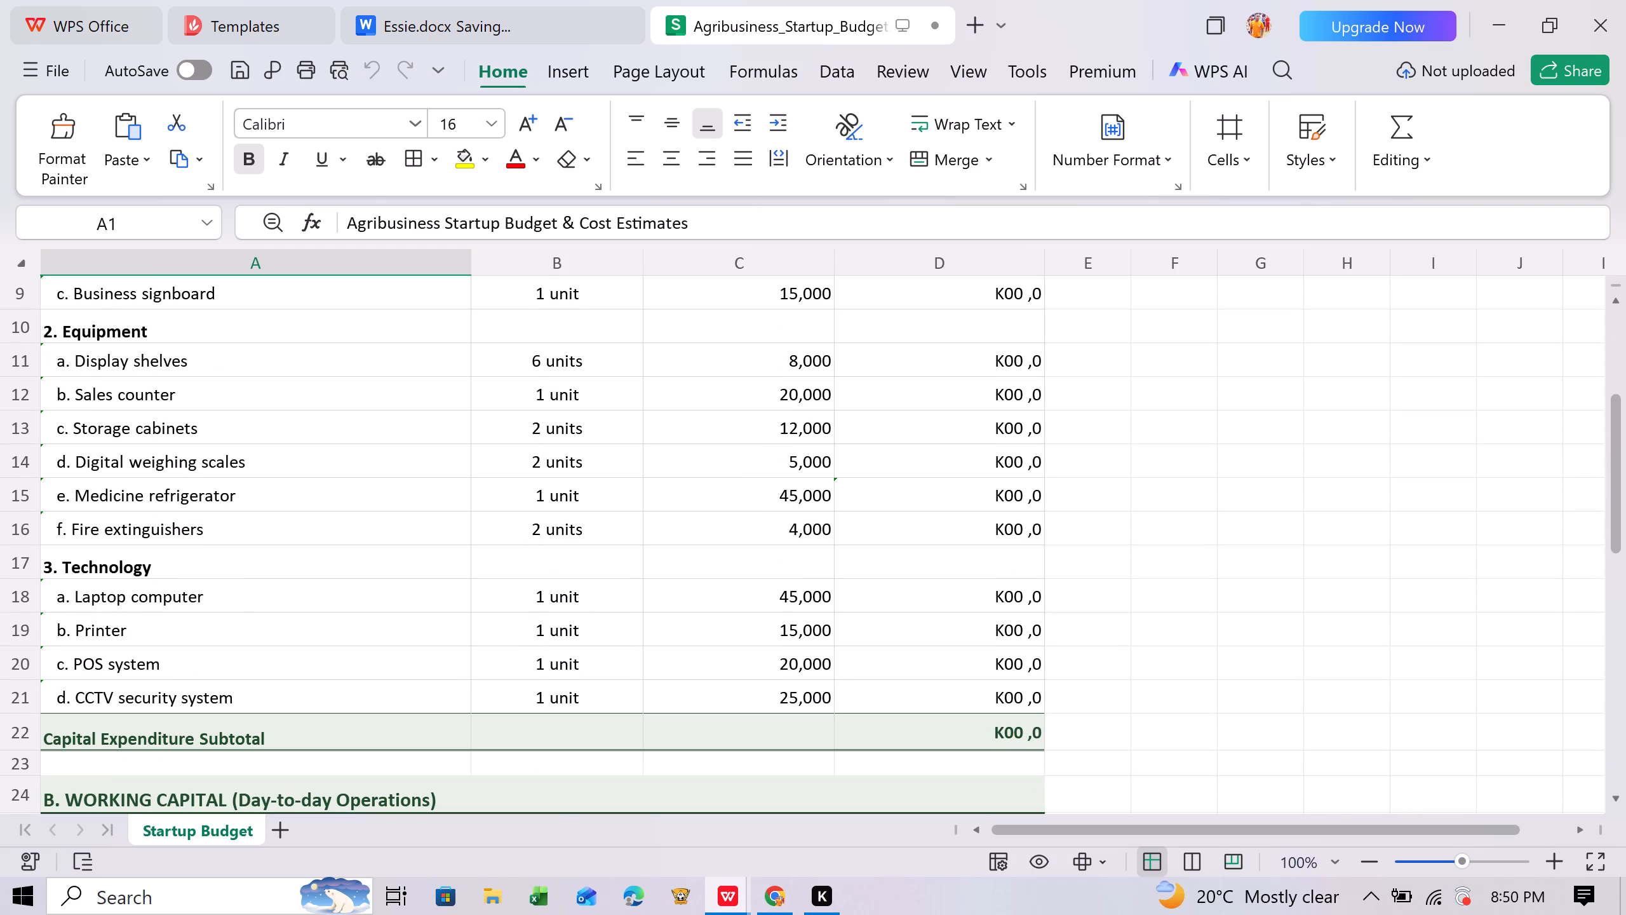
scroll(529, 327, "up", 4)
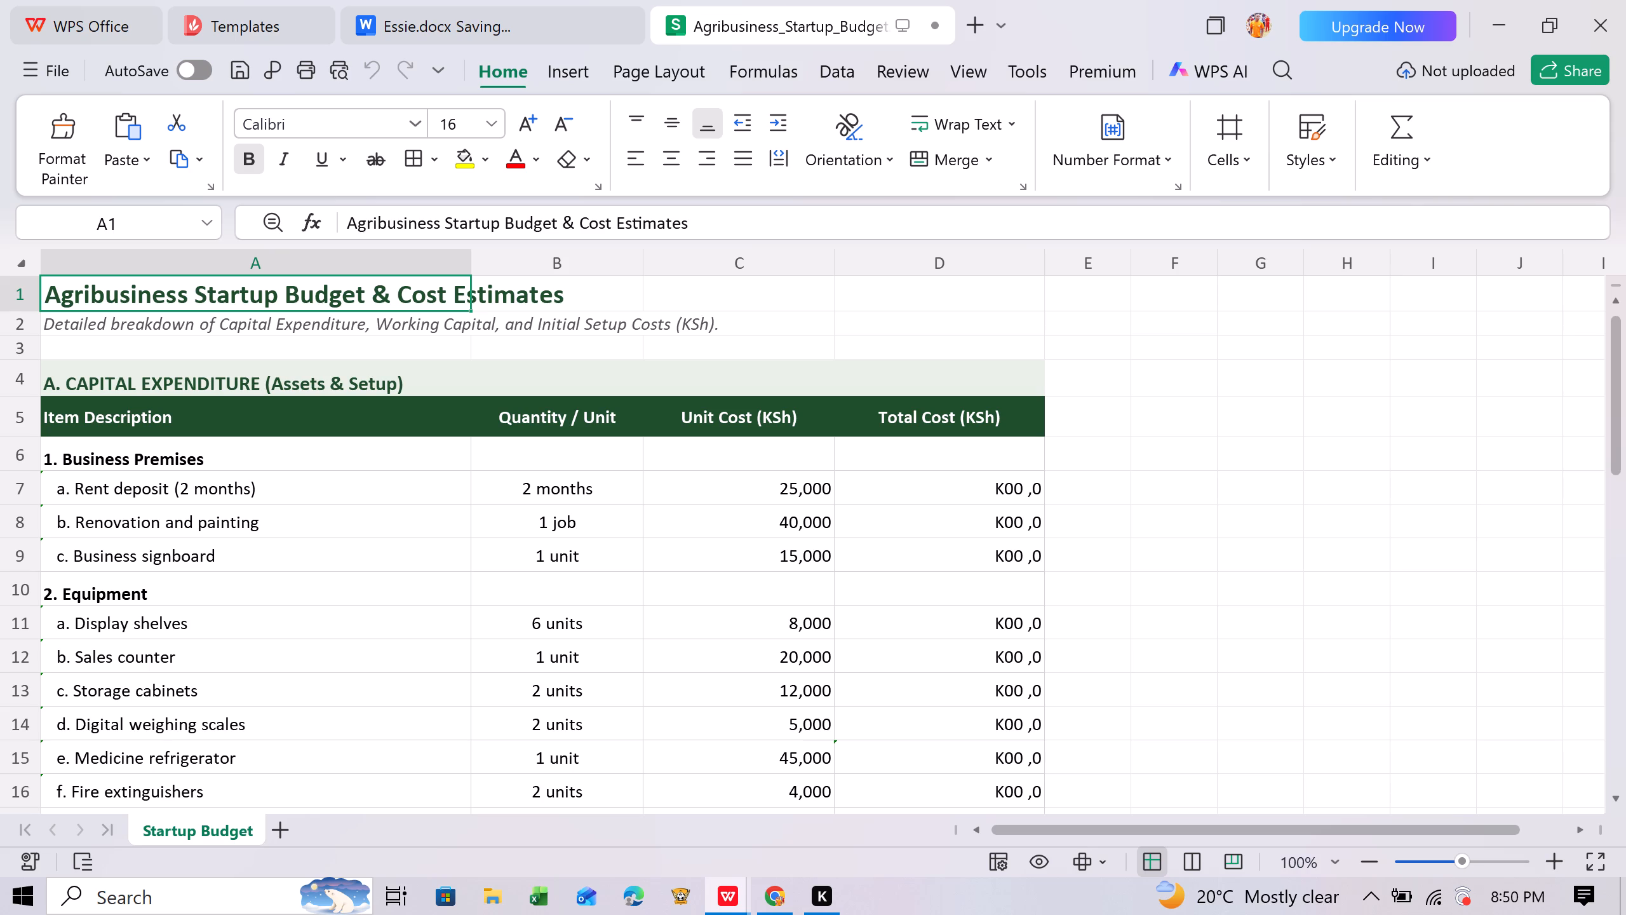
scroll(349, 482, "down", 1)
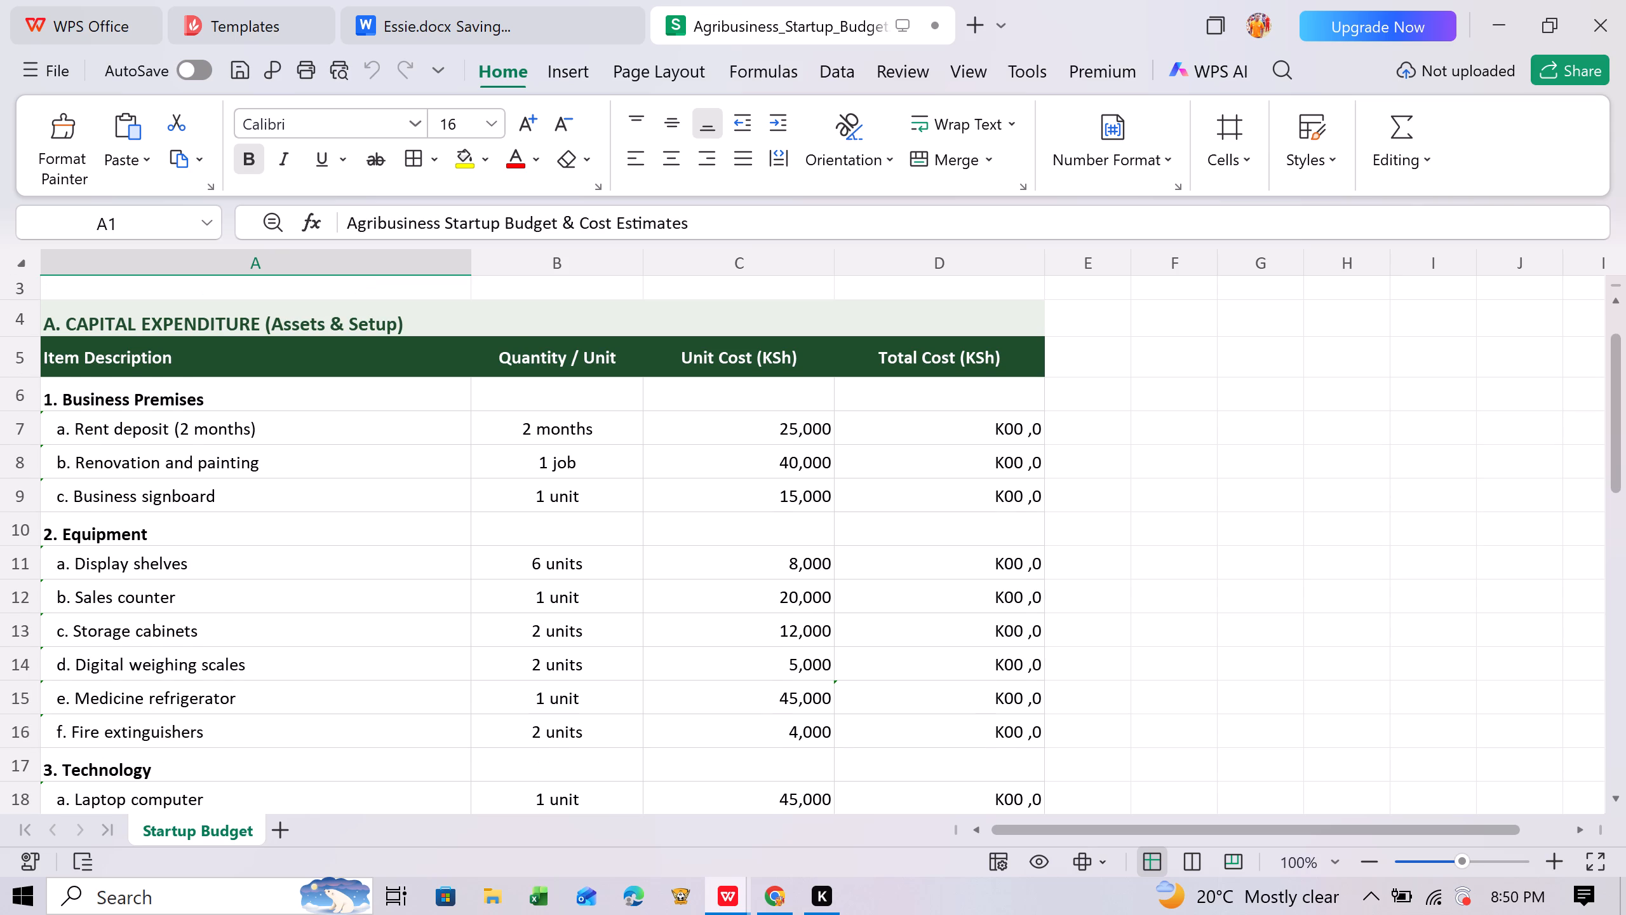
scroll(343, 482, "up", 1)
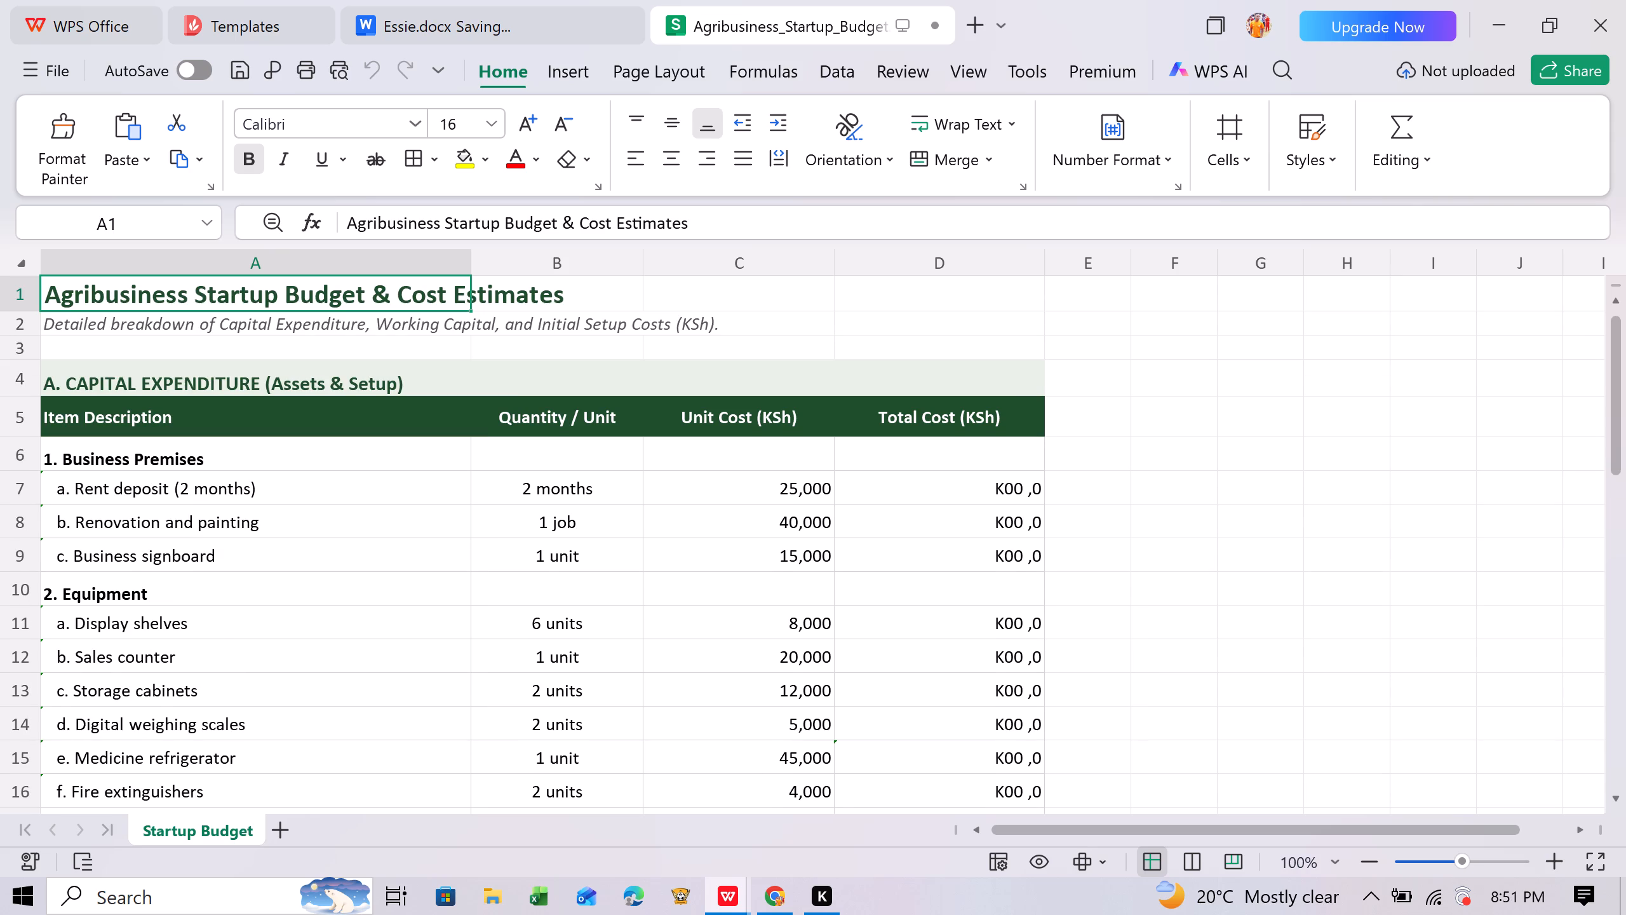
Copy the three Business Premises item rows with all four columns from Agribusiness_Startup_Budget.xlsx into rows a to c under Business premises in Essie.docx.
left_click_drag(123, 484, 750, 577)
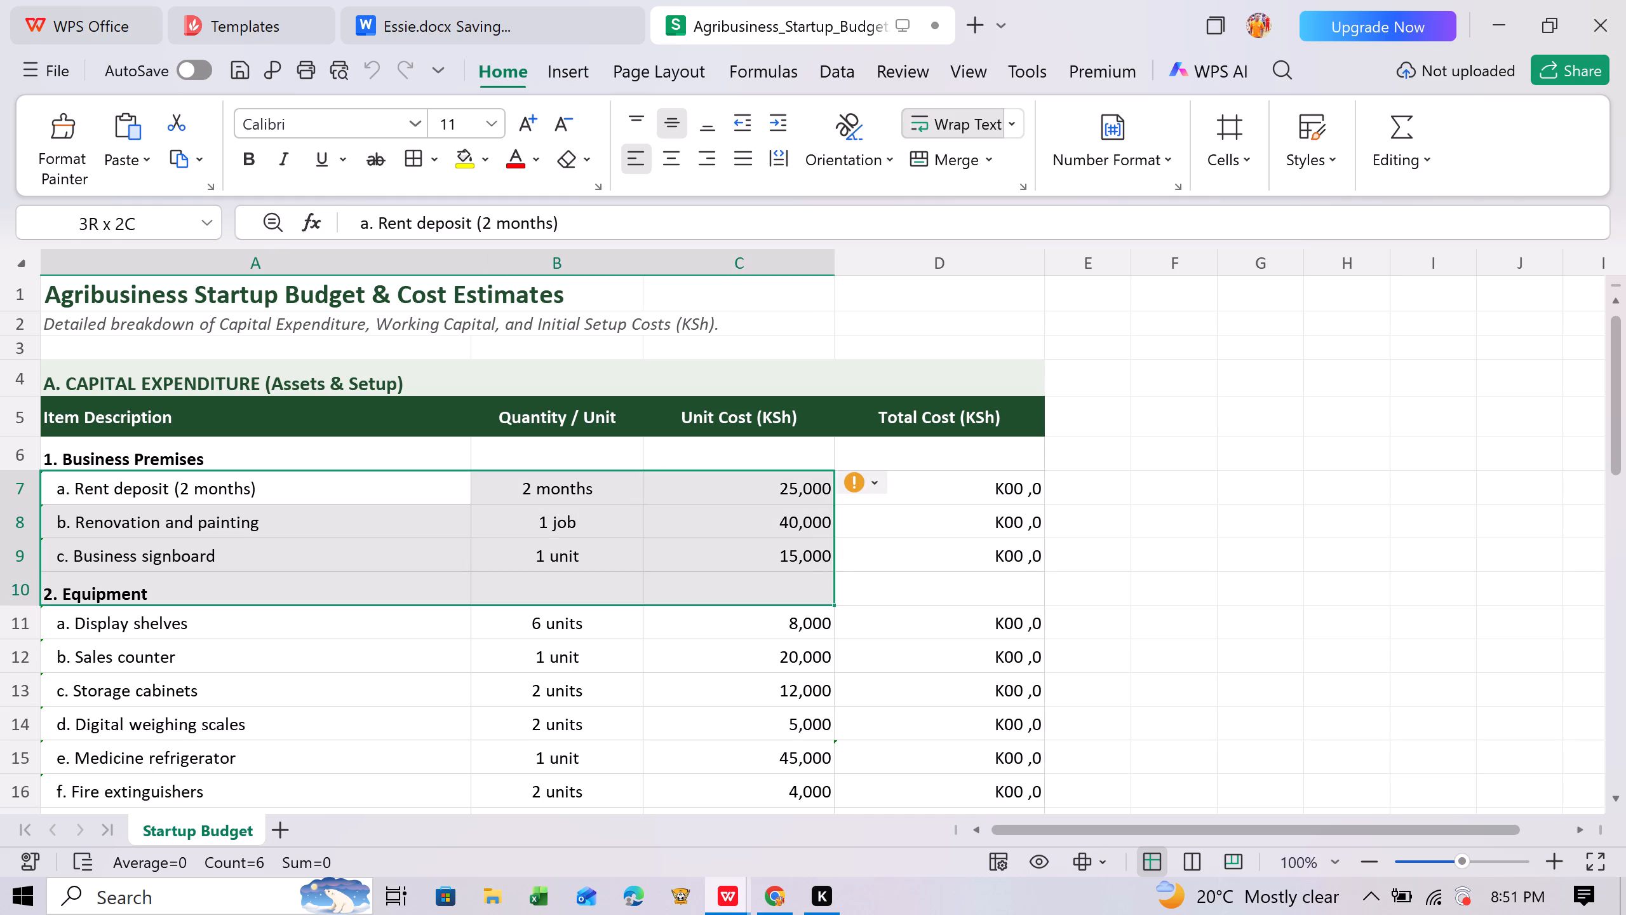
left_click_drag(750, 577, 927, 562)
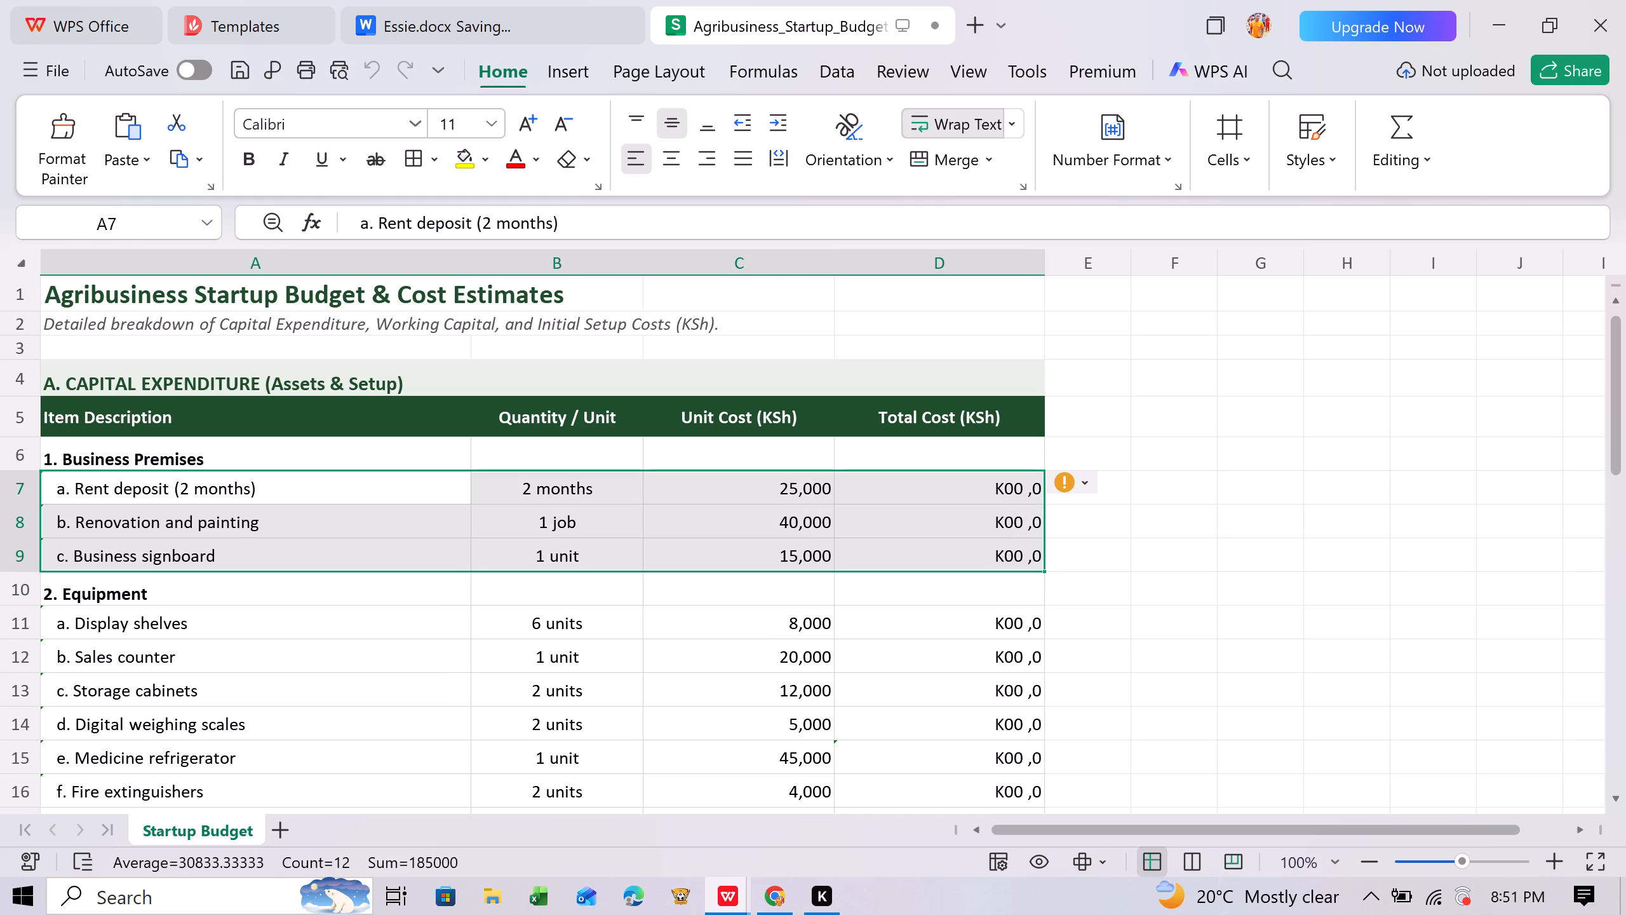
right_click(927, 562)
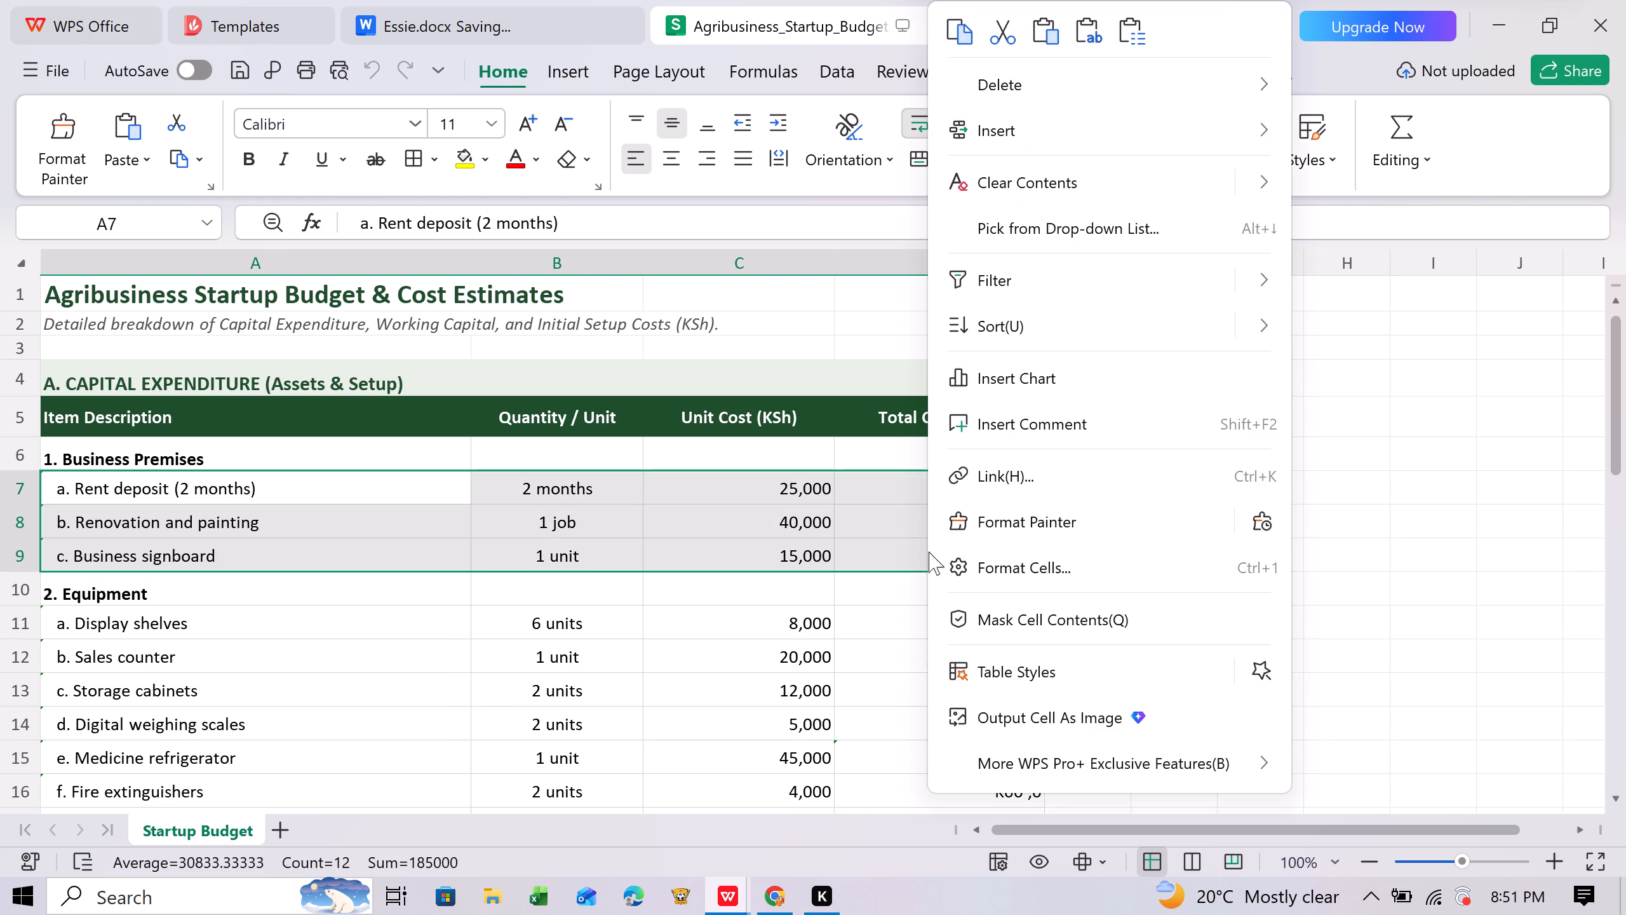
left_click(957, 30)
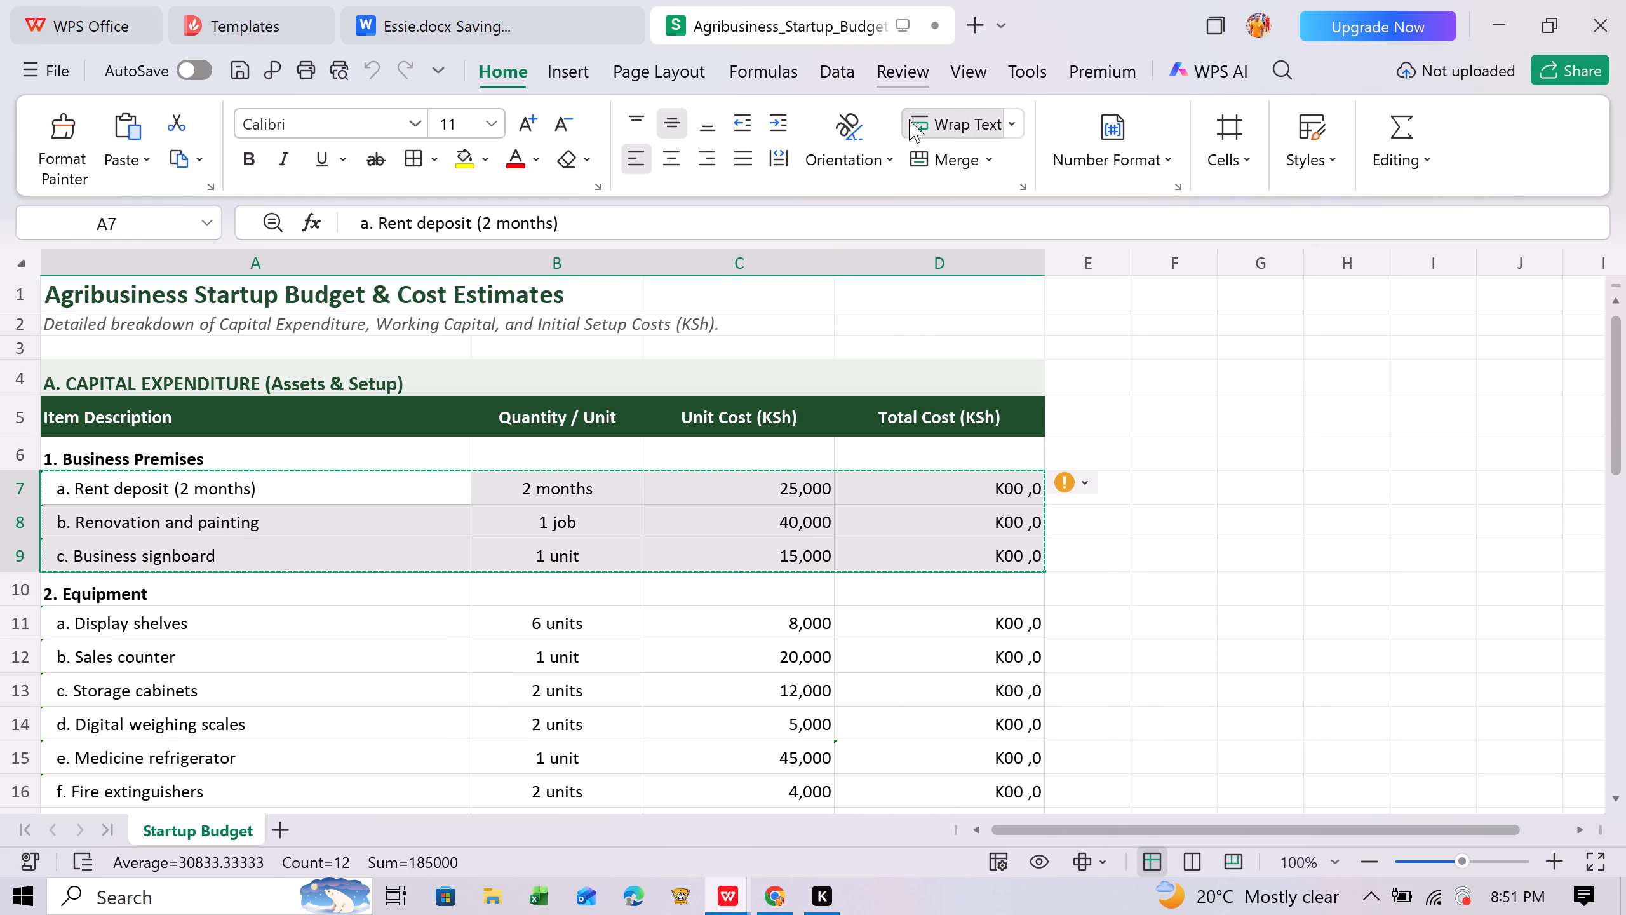
left_click(502, 0)
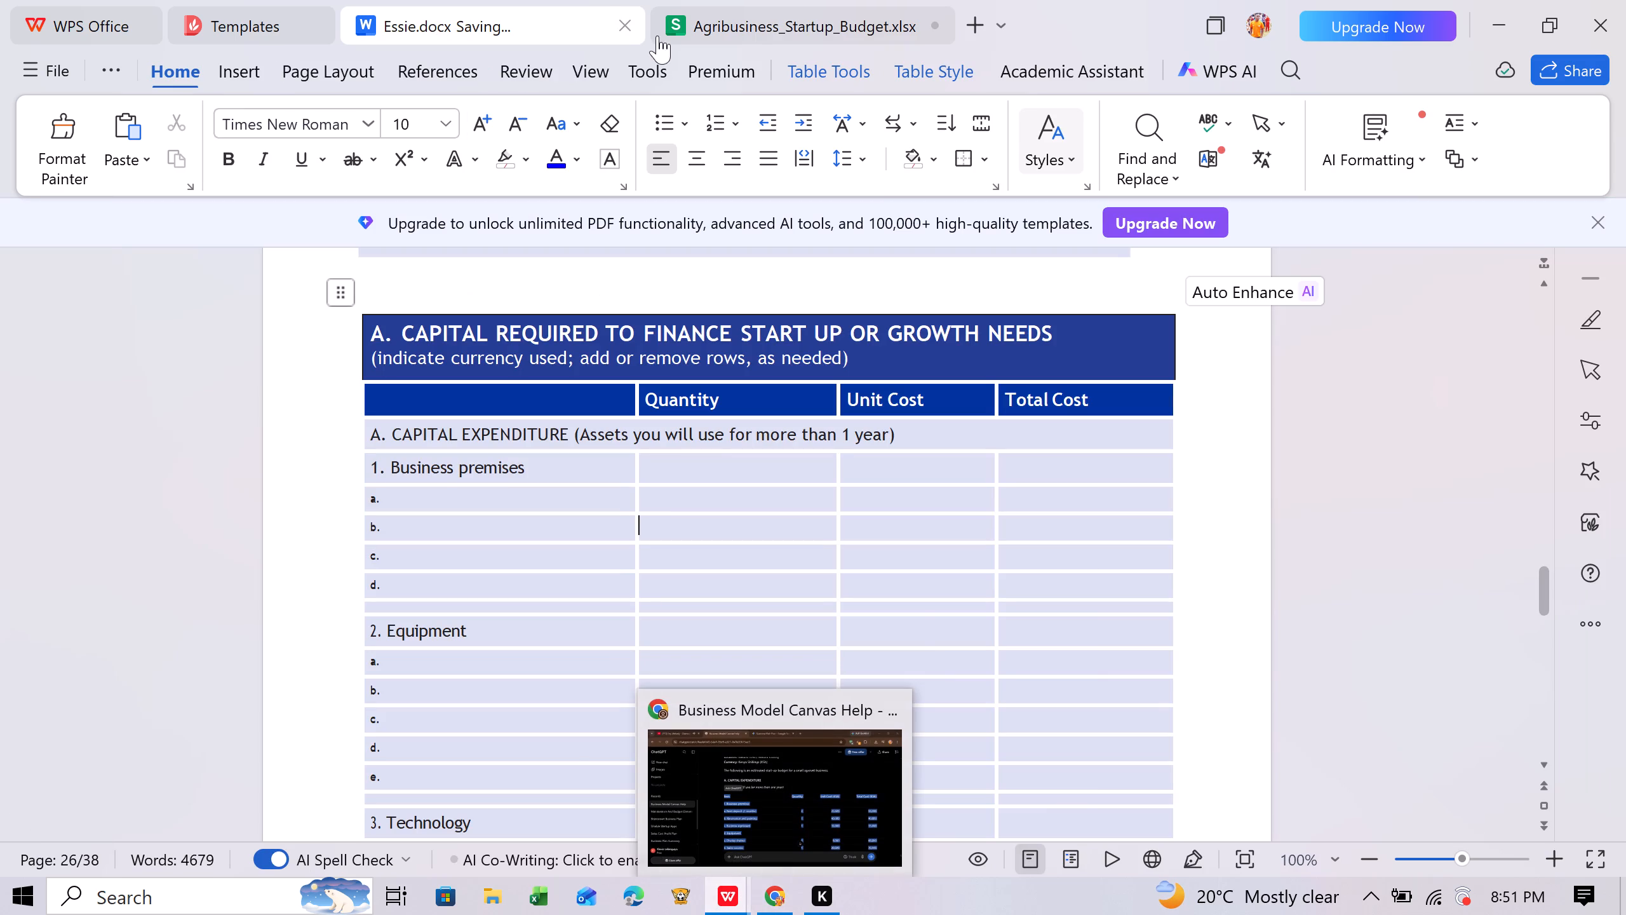
left_click(760, 5)
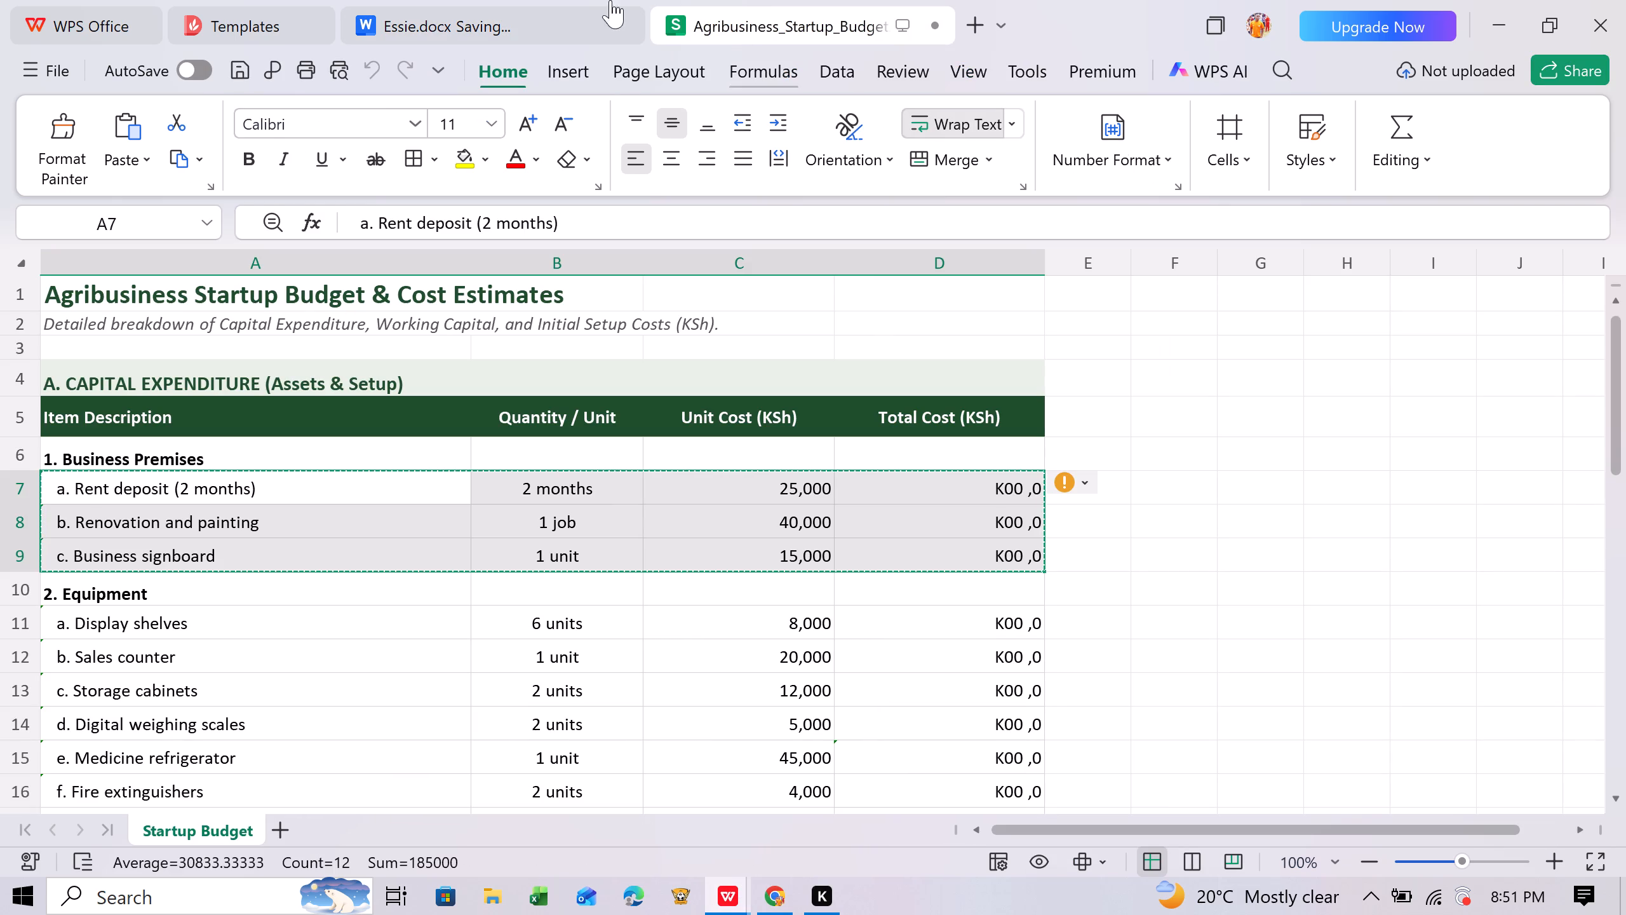
left_click(448, 2)
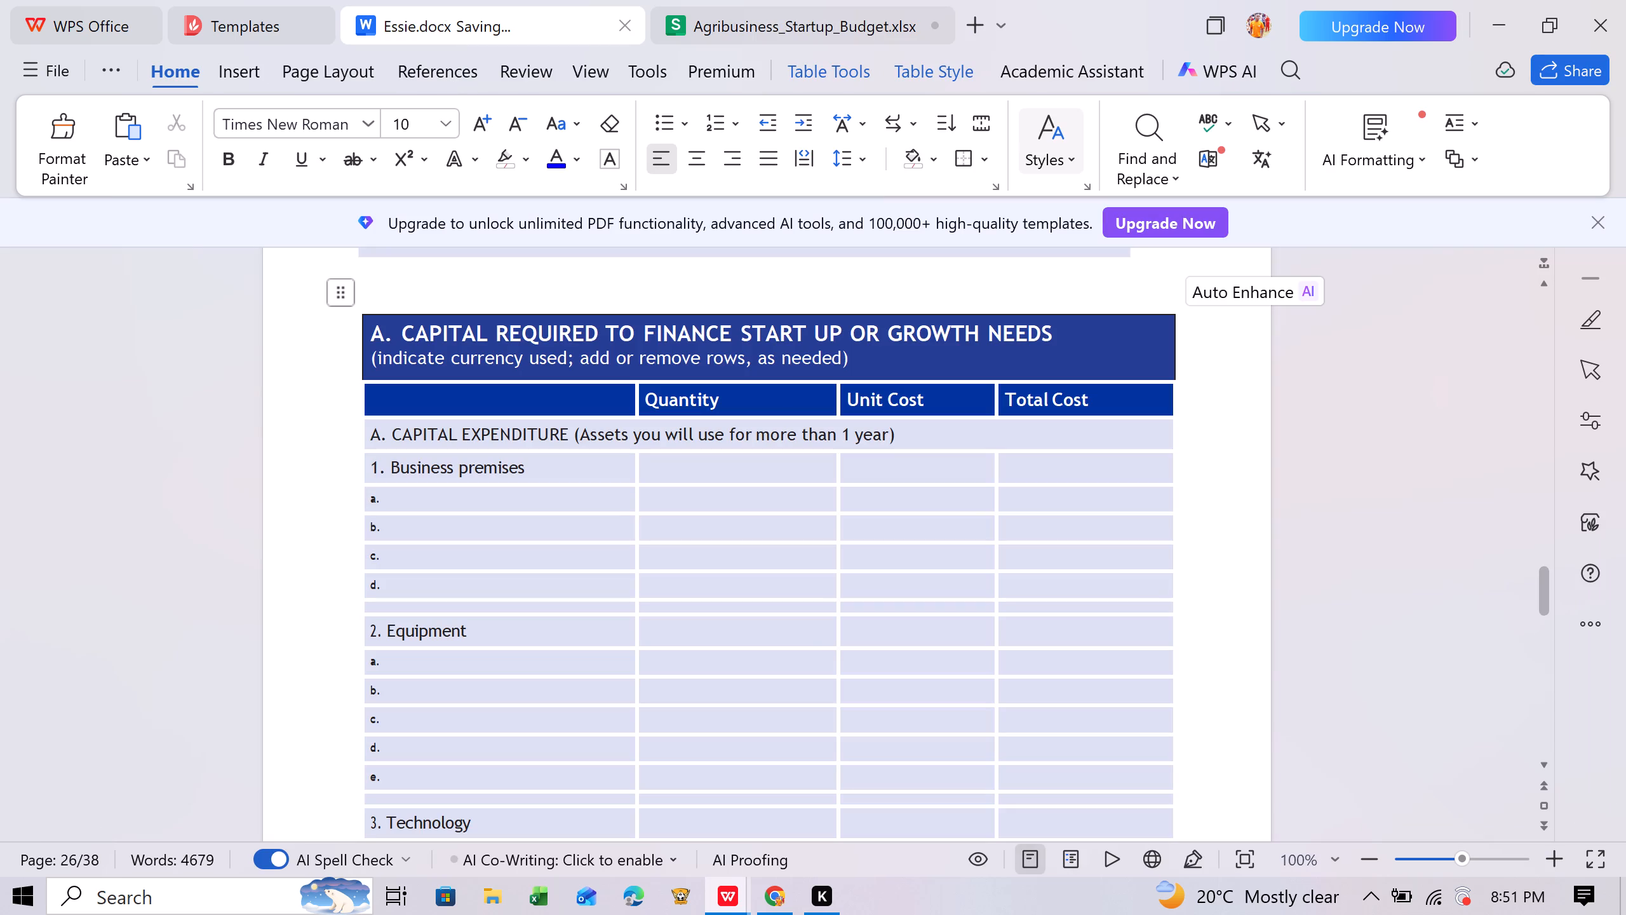
left_click_drag(419, 498, 929, 554)
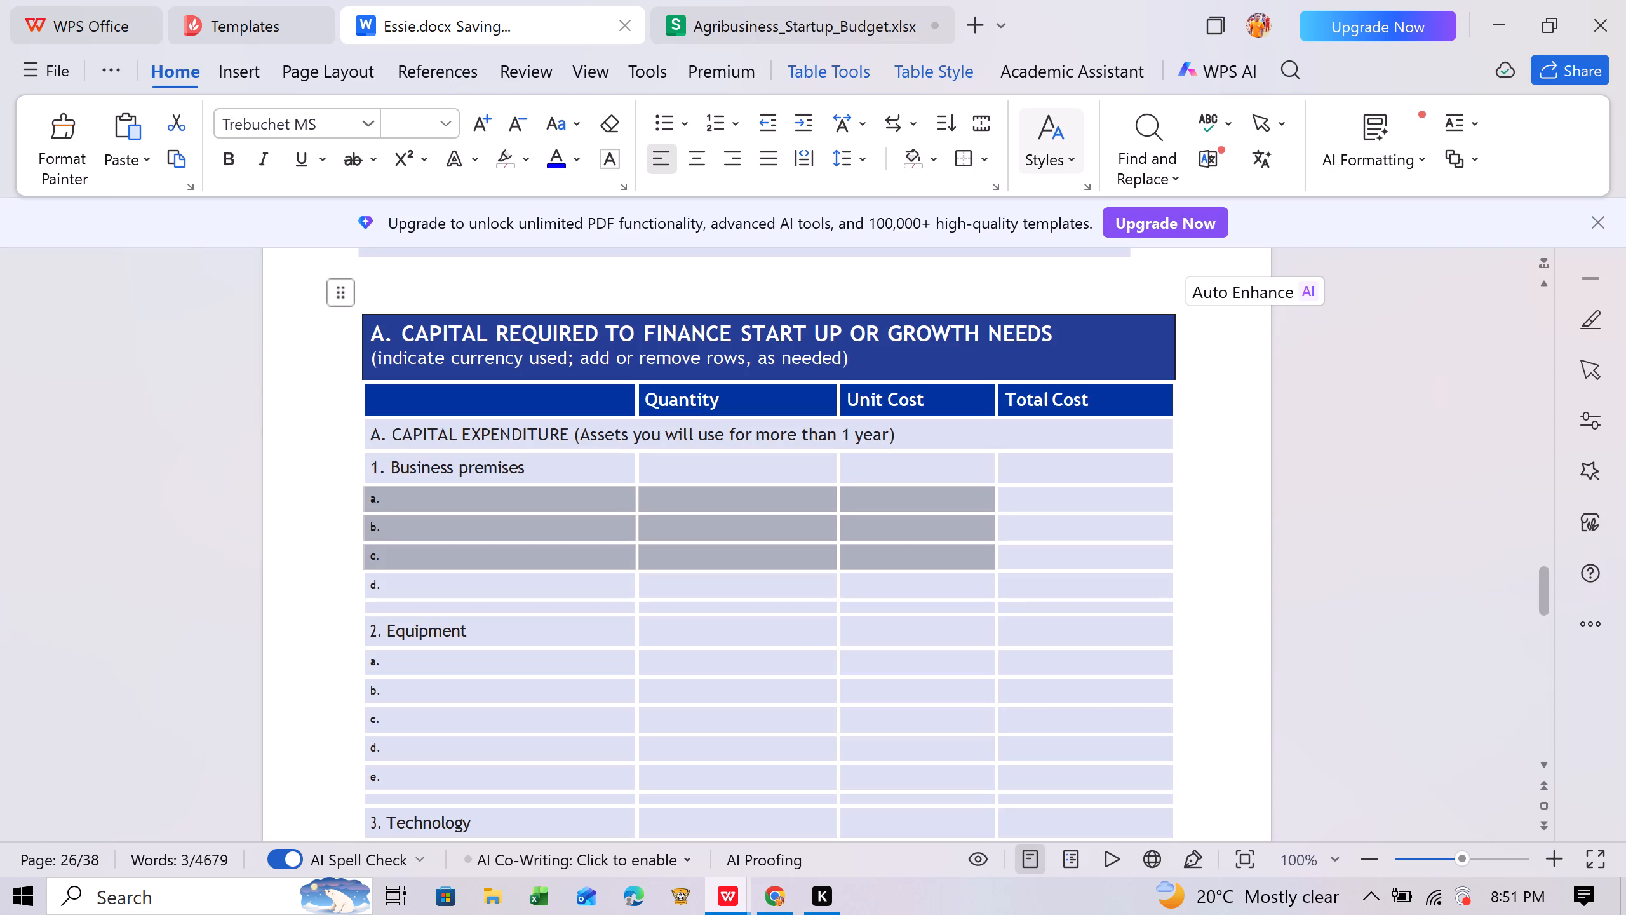
left_click_drag(929, 554, 1038, 560)
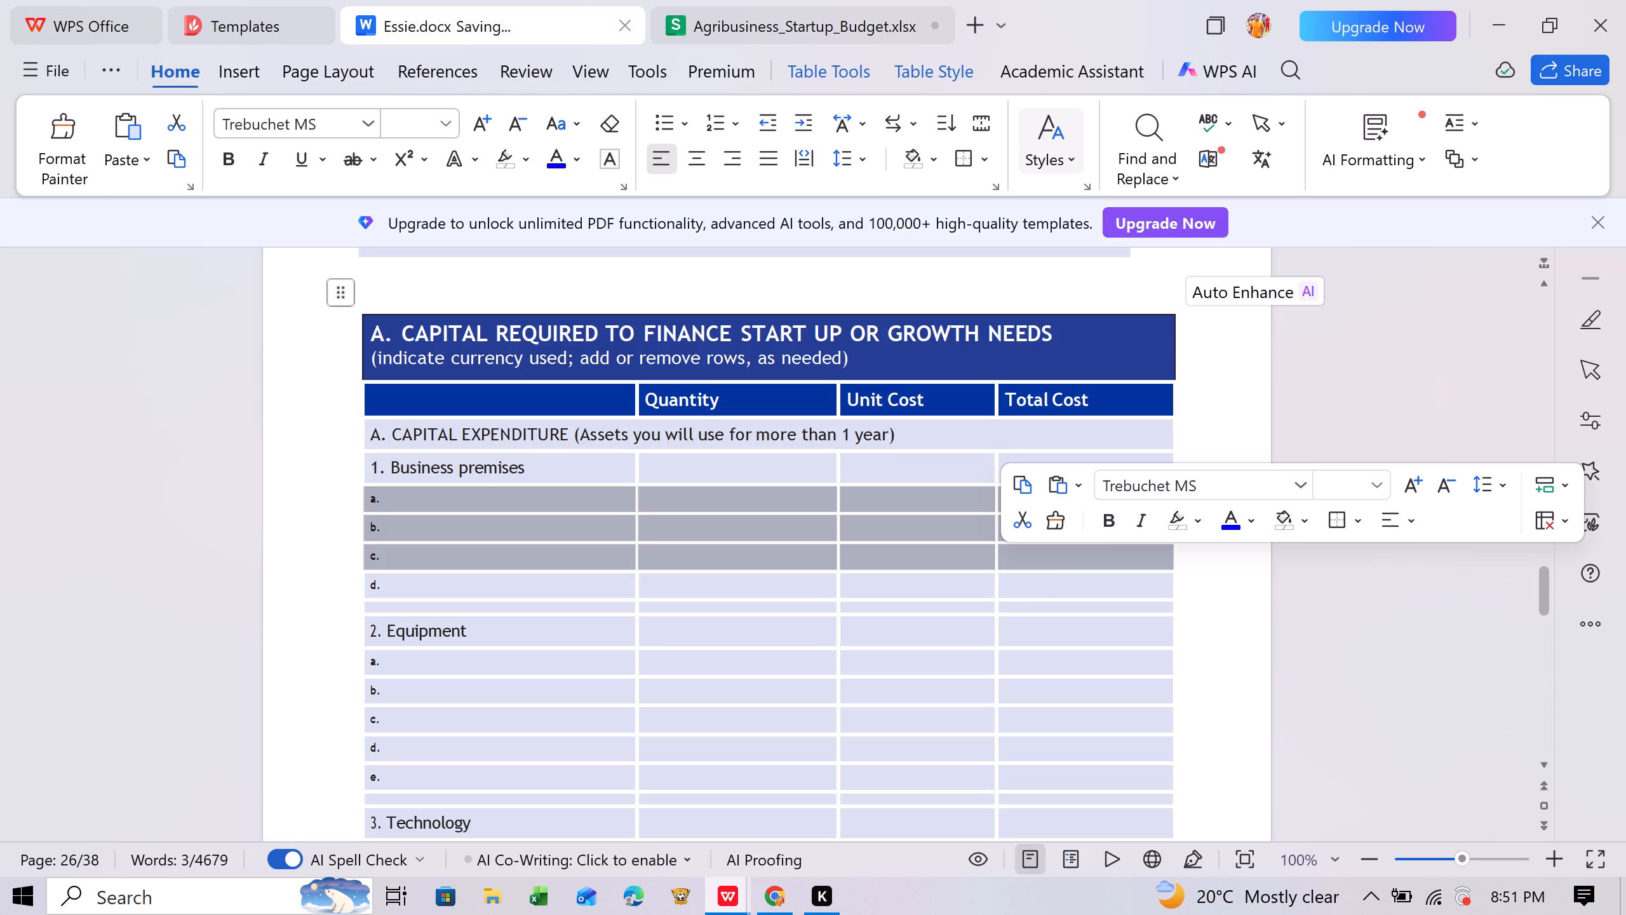
left_click(1051, 486)
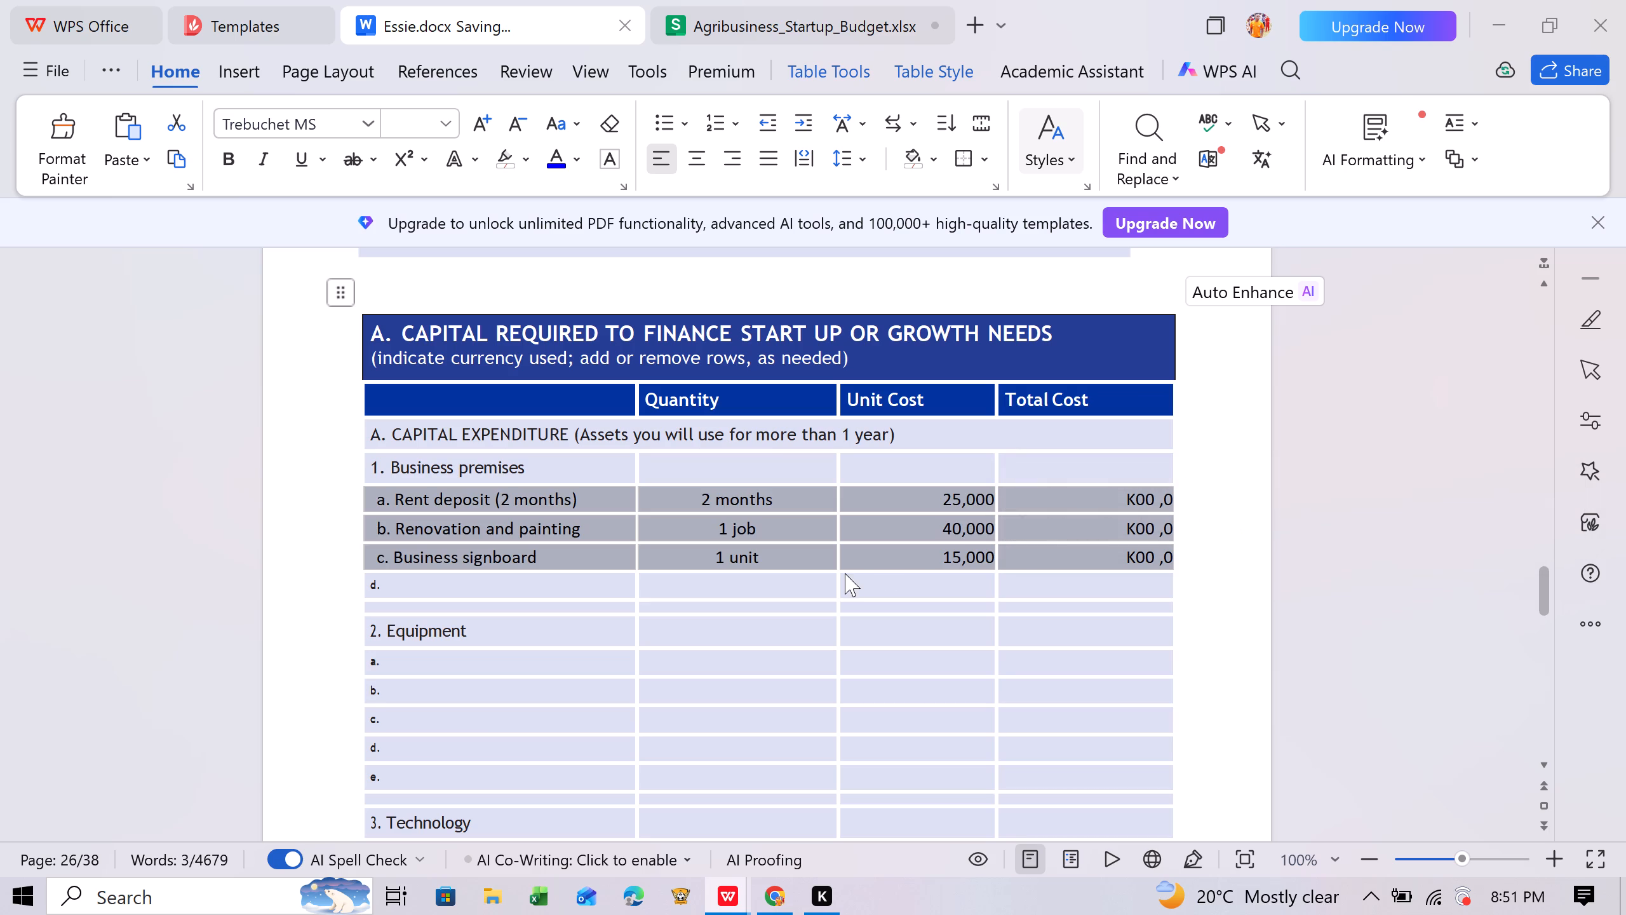
left_click(600, 627)
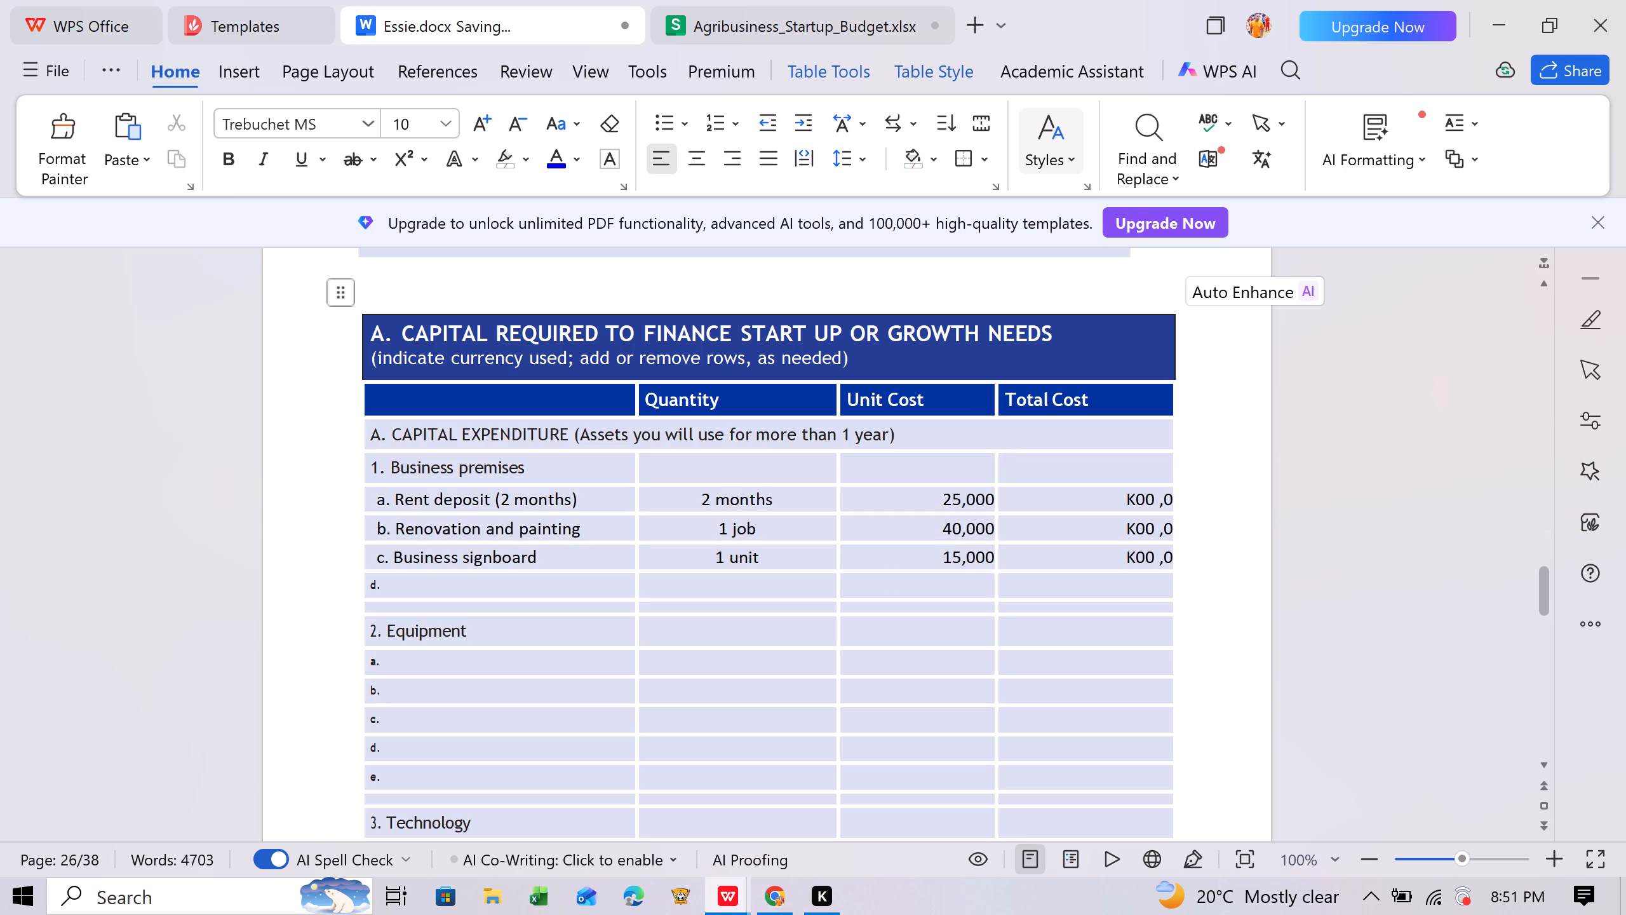
Increase the height of the narrow blank row above 2. Equipment in the capital requirements table.
left_click_drag(946, 614, 946, 616)
left_click_drag(946, 616, 947, 623)
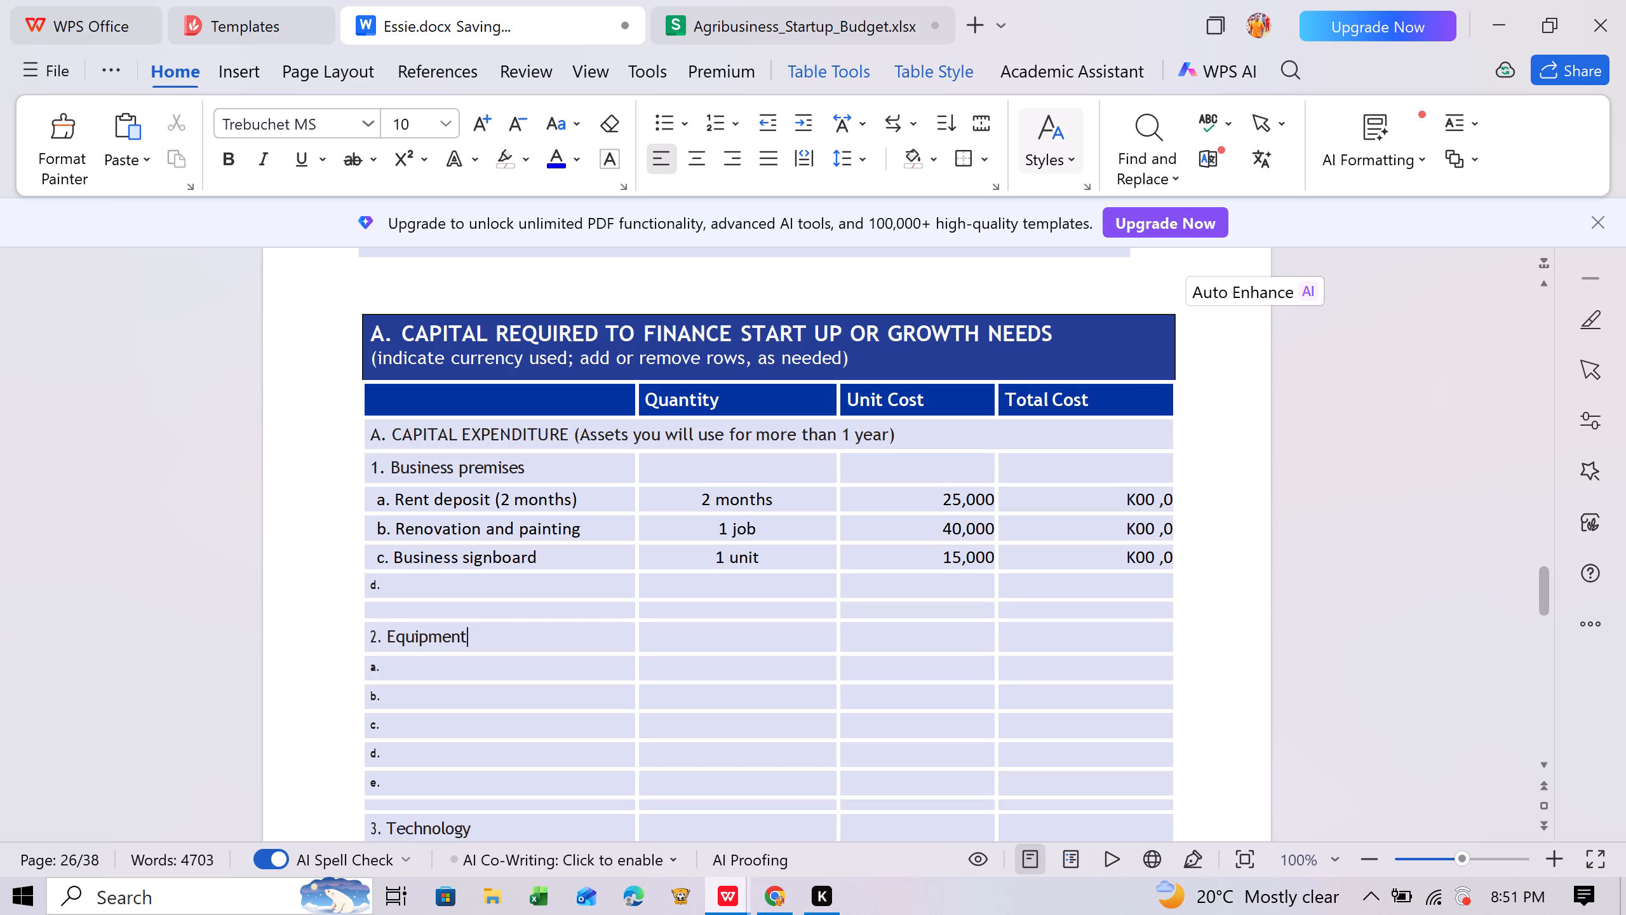
left_click_drag(917, 618, 922, 635)
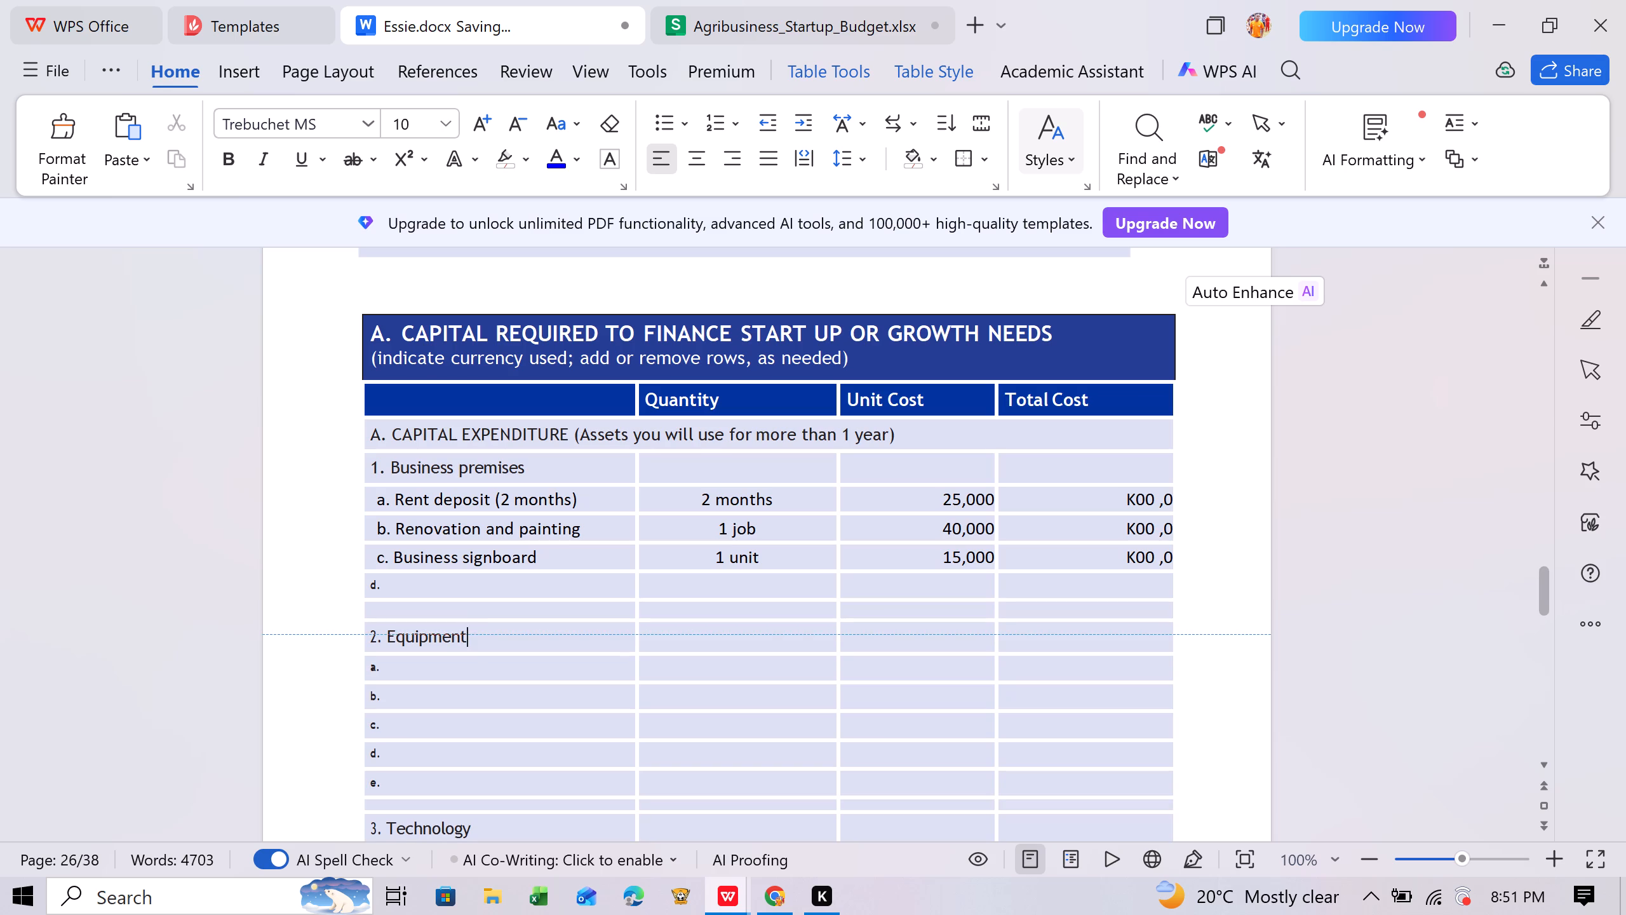
left_click_drag(922, 635, 924, 625)
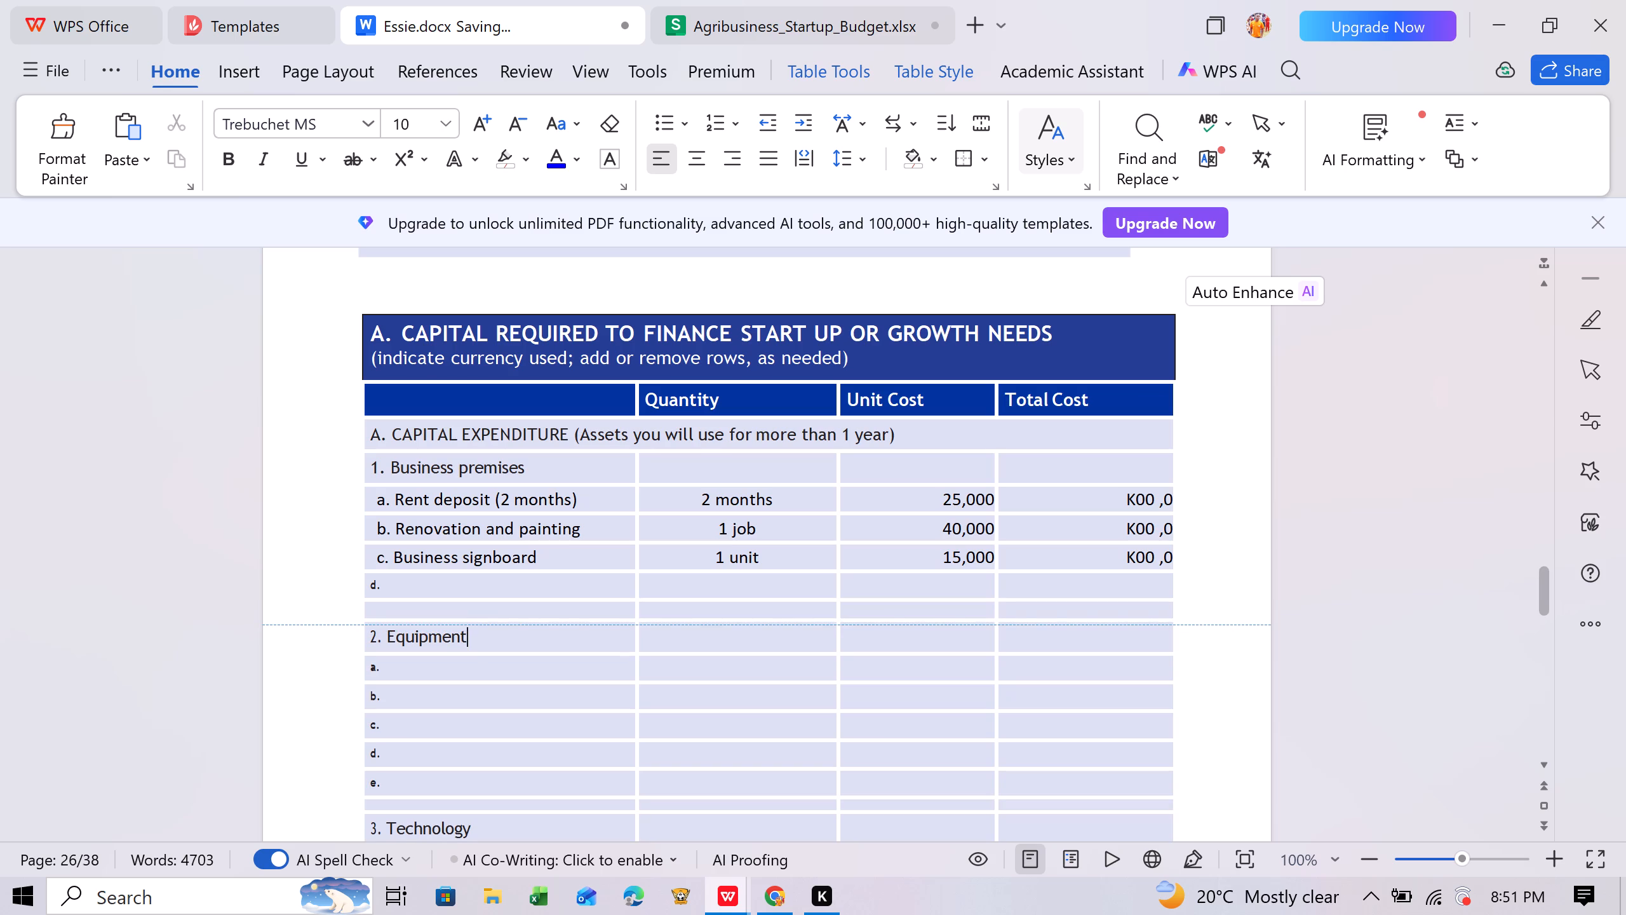
left_click_drag(924, 625, 924, 628)
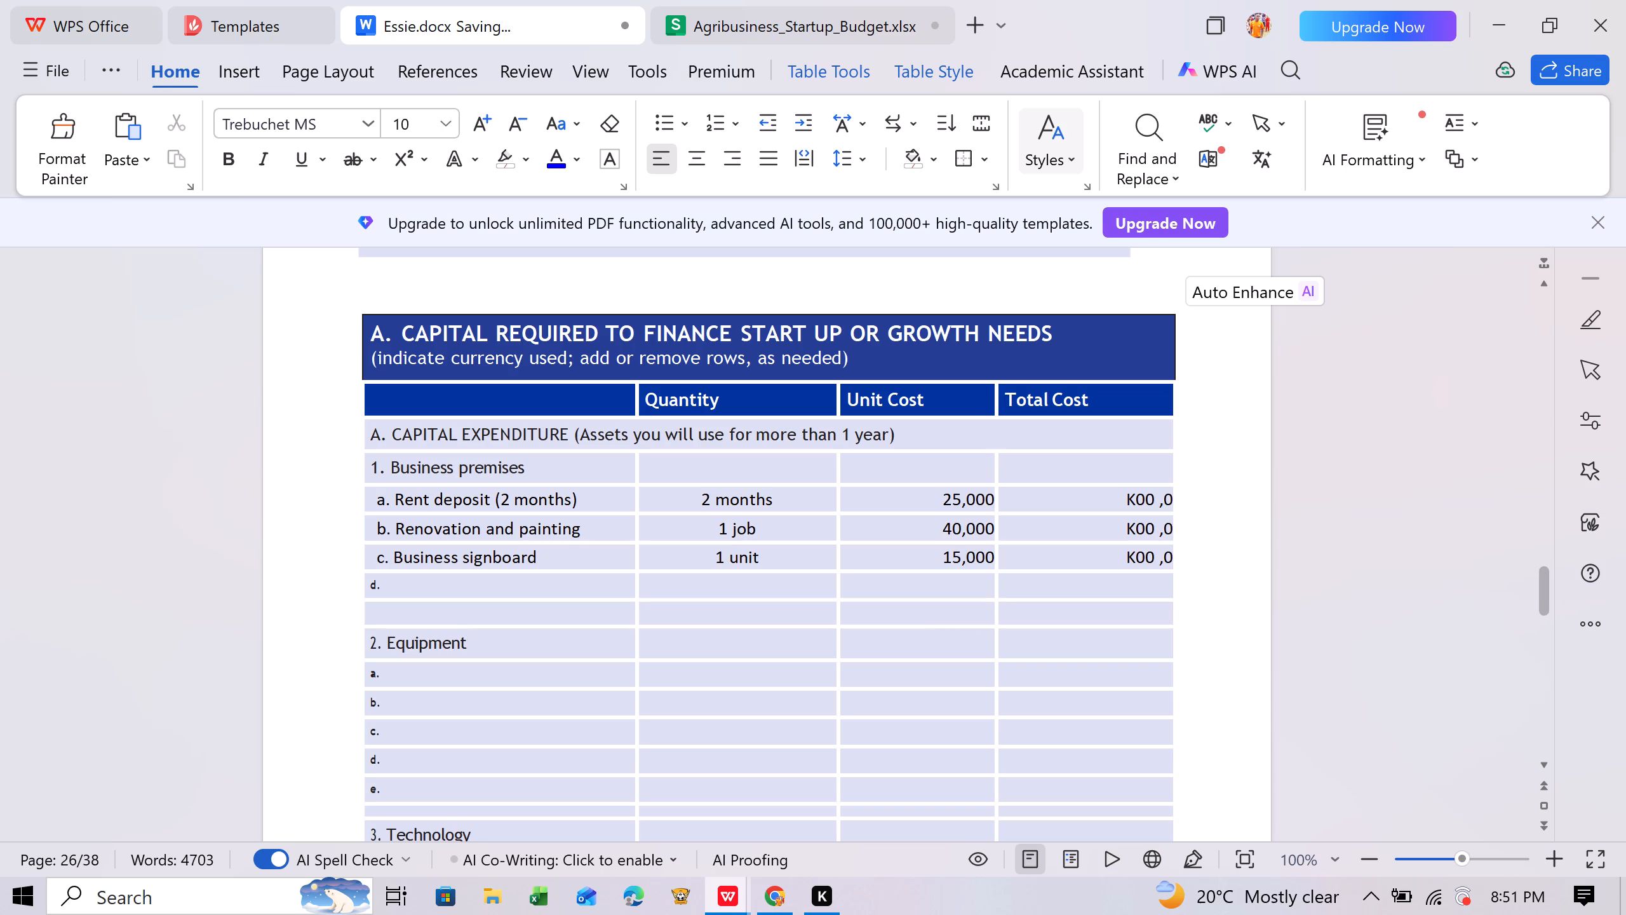
Copy the six Equipment item rows, from Display shelves to Fire extinguishers, with all four columns in Agribusiness_Startup_Budget.xlsx.
left_click(782, 904)
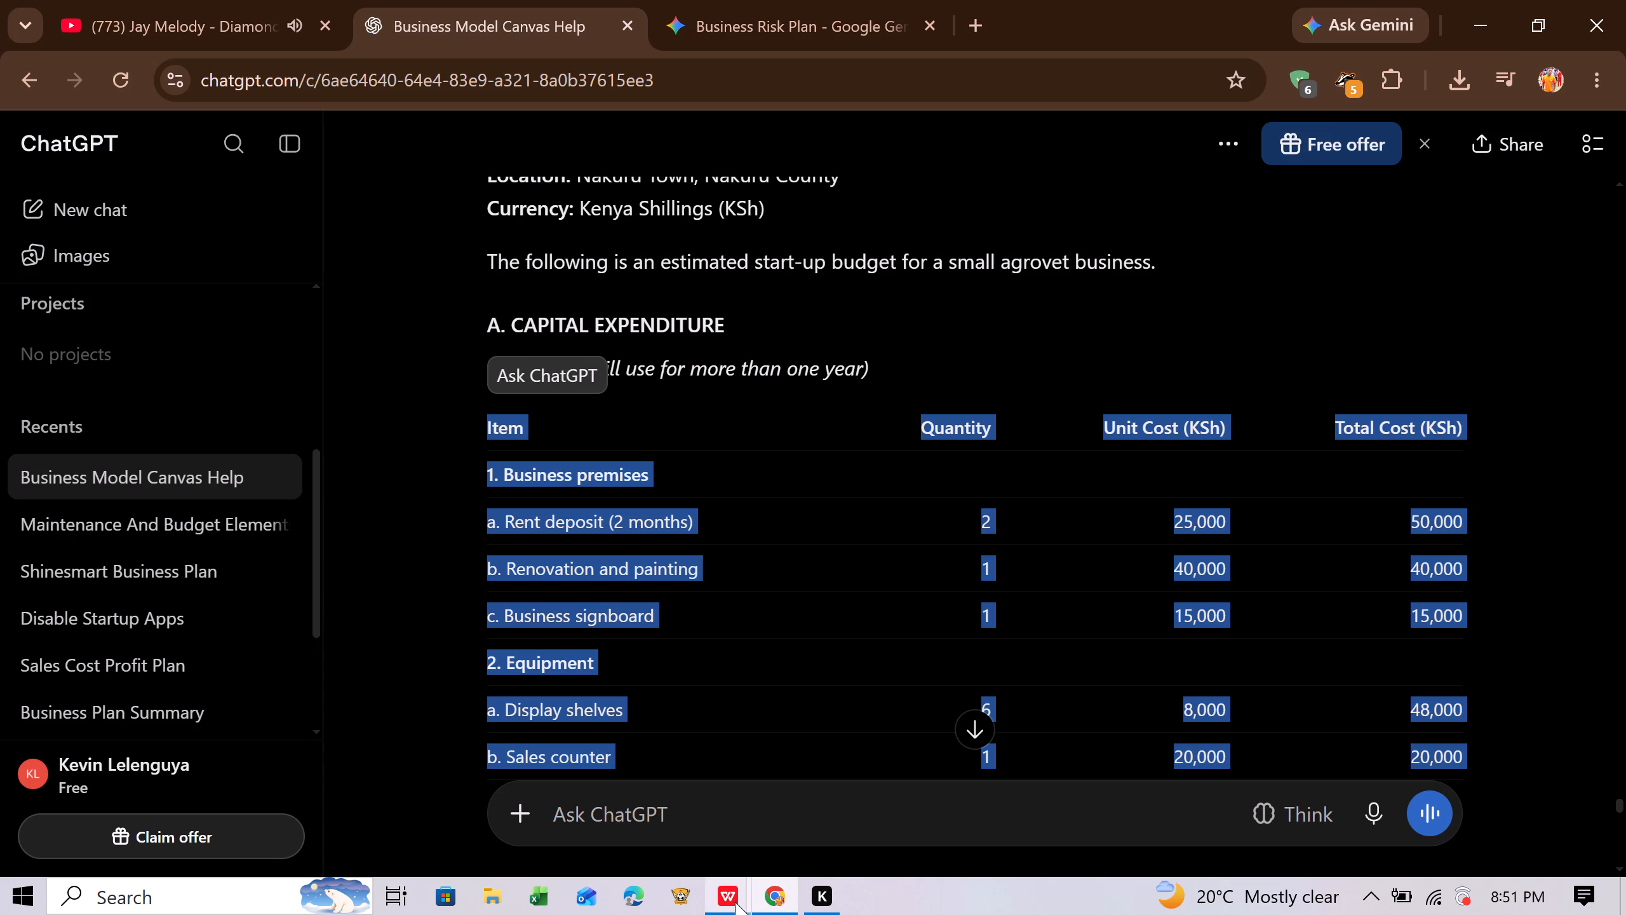
left_click(730, 900)
left_click(676, 754)
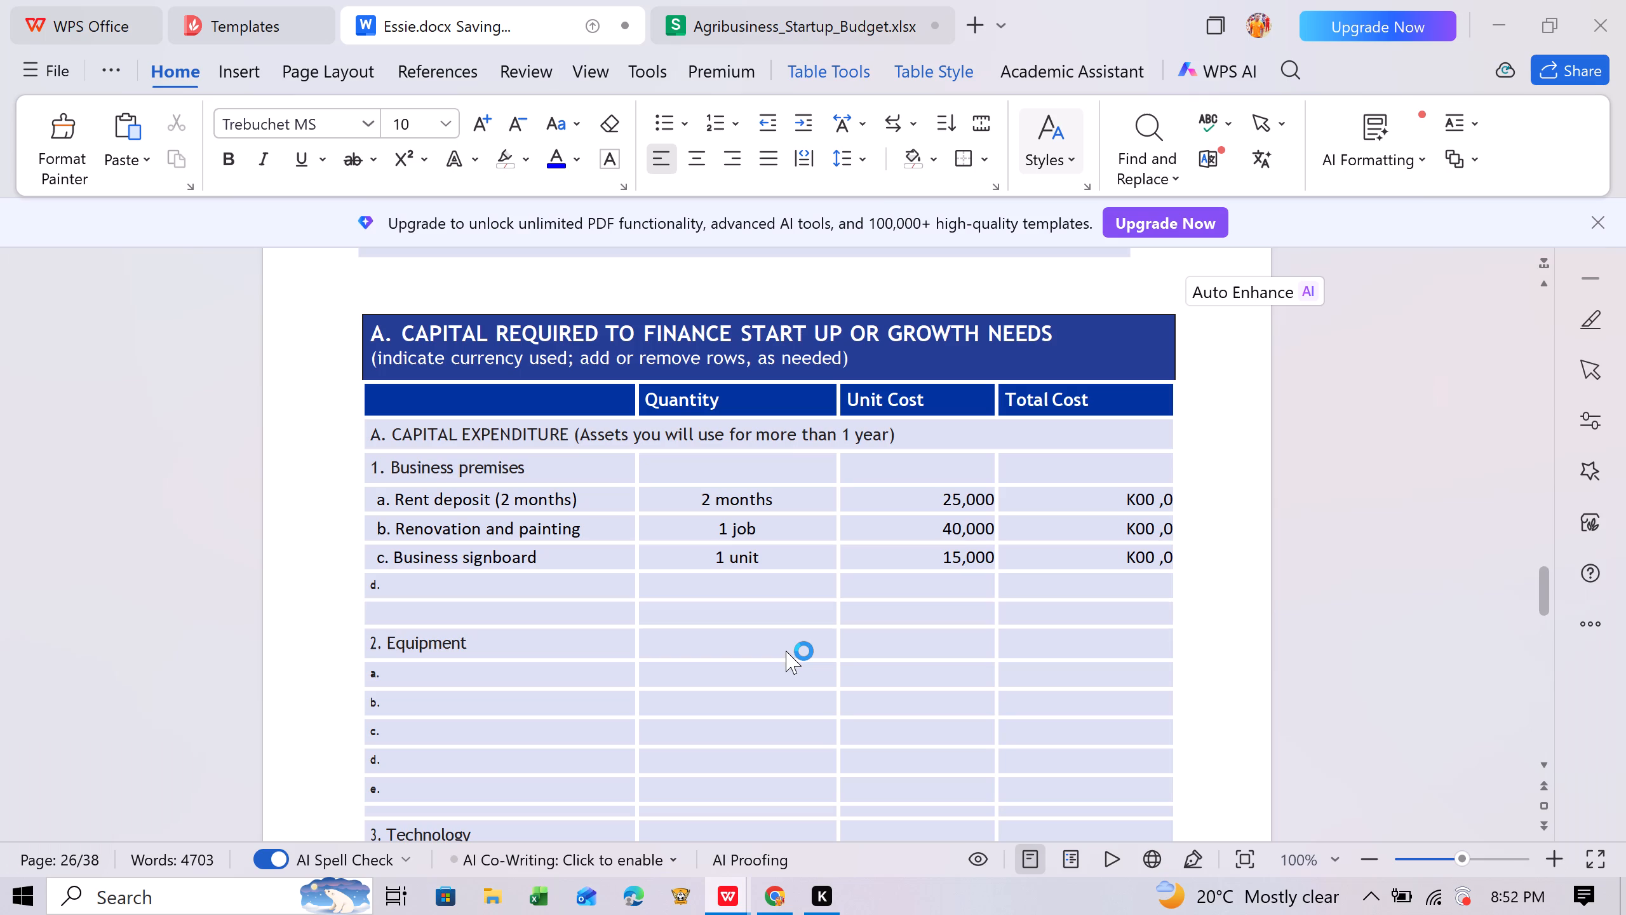
left_click(770, 0)
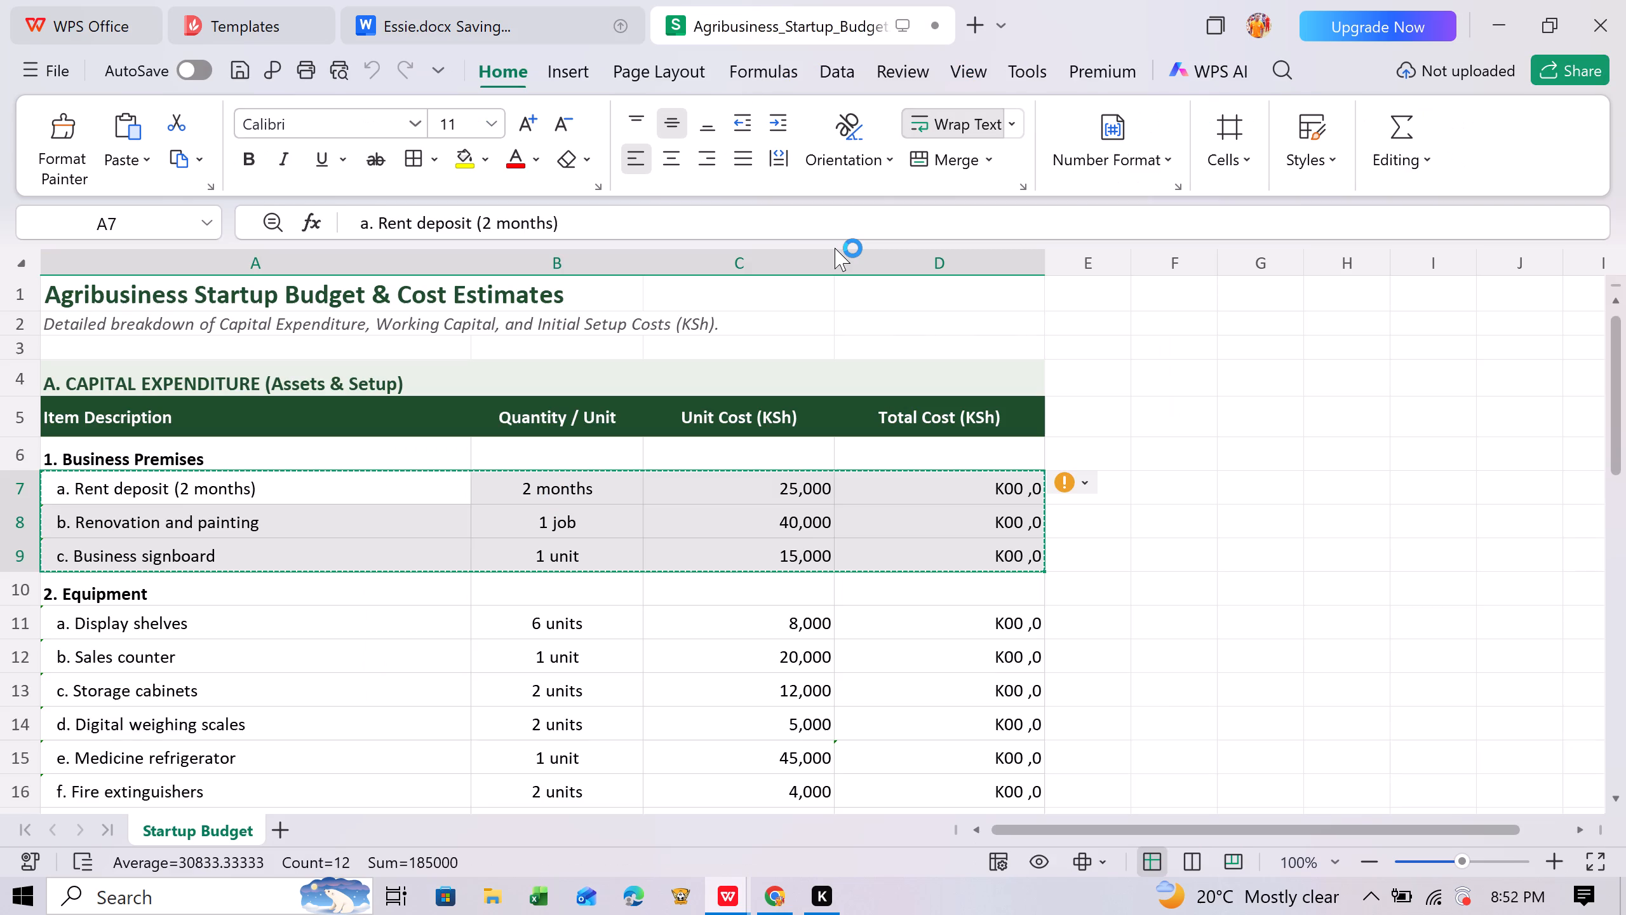
scroll(792, 468, "down", 2)
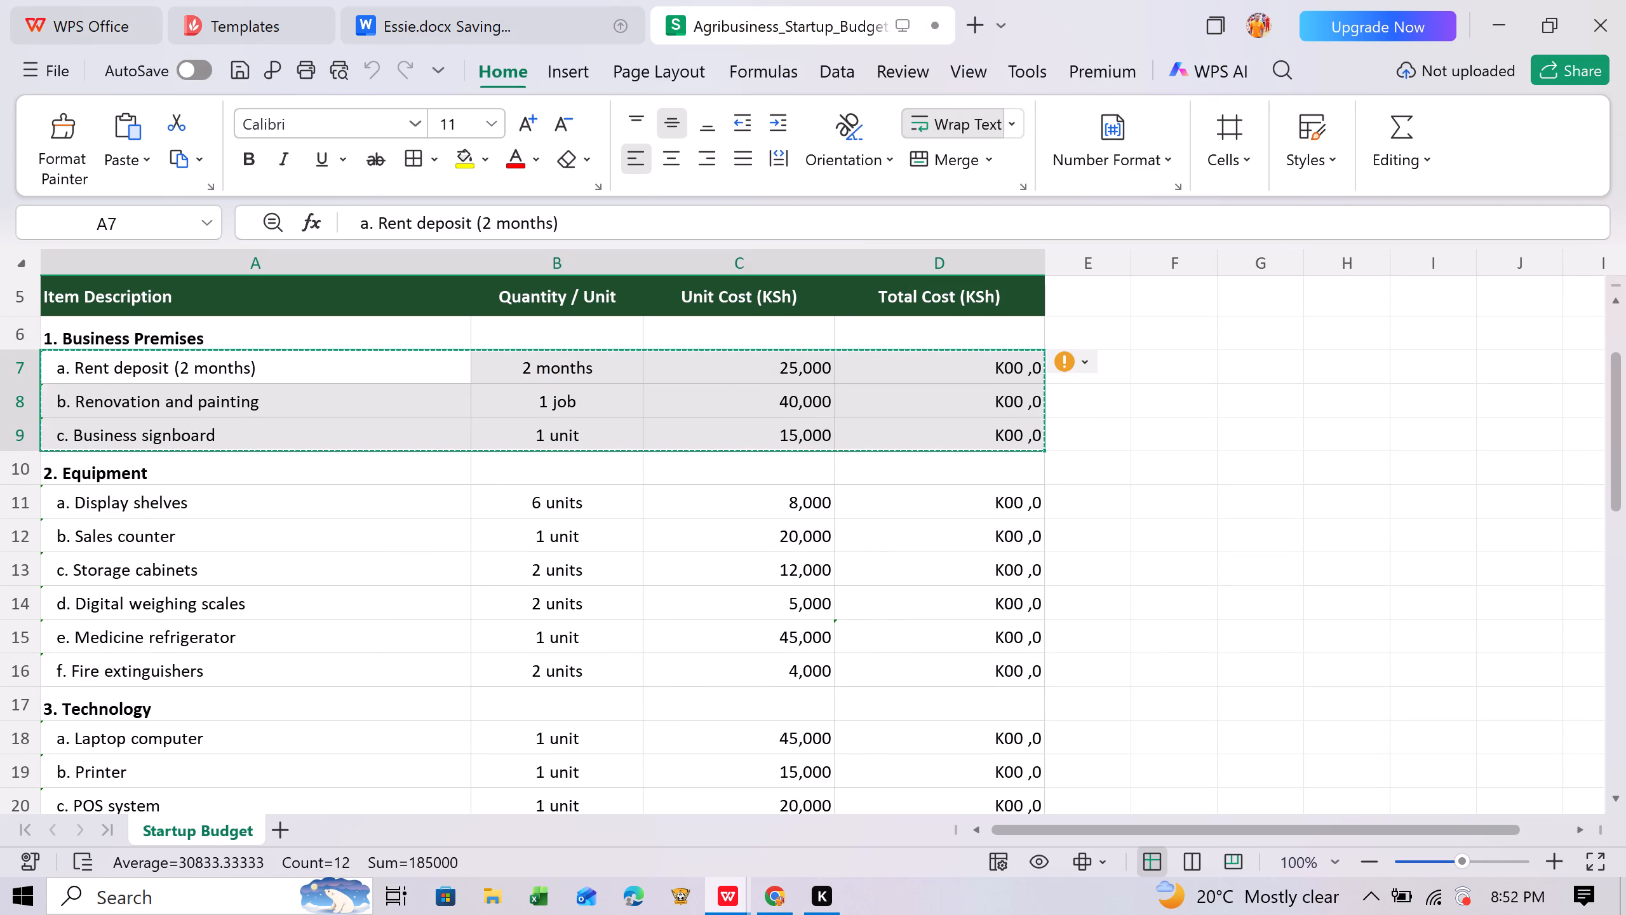
left_click_drag(227, 510, 291, 576)
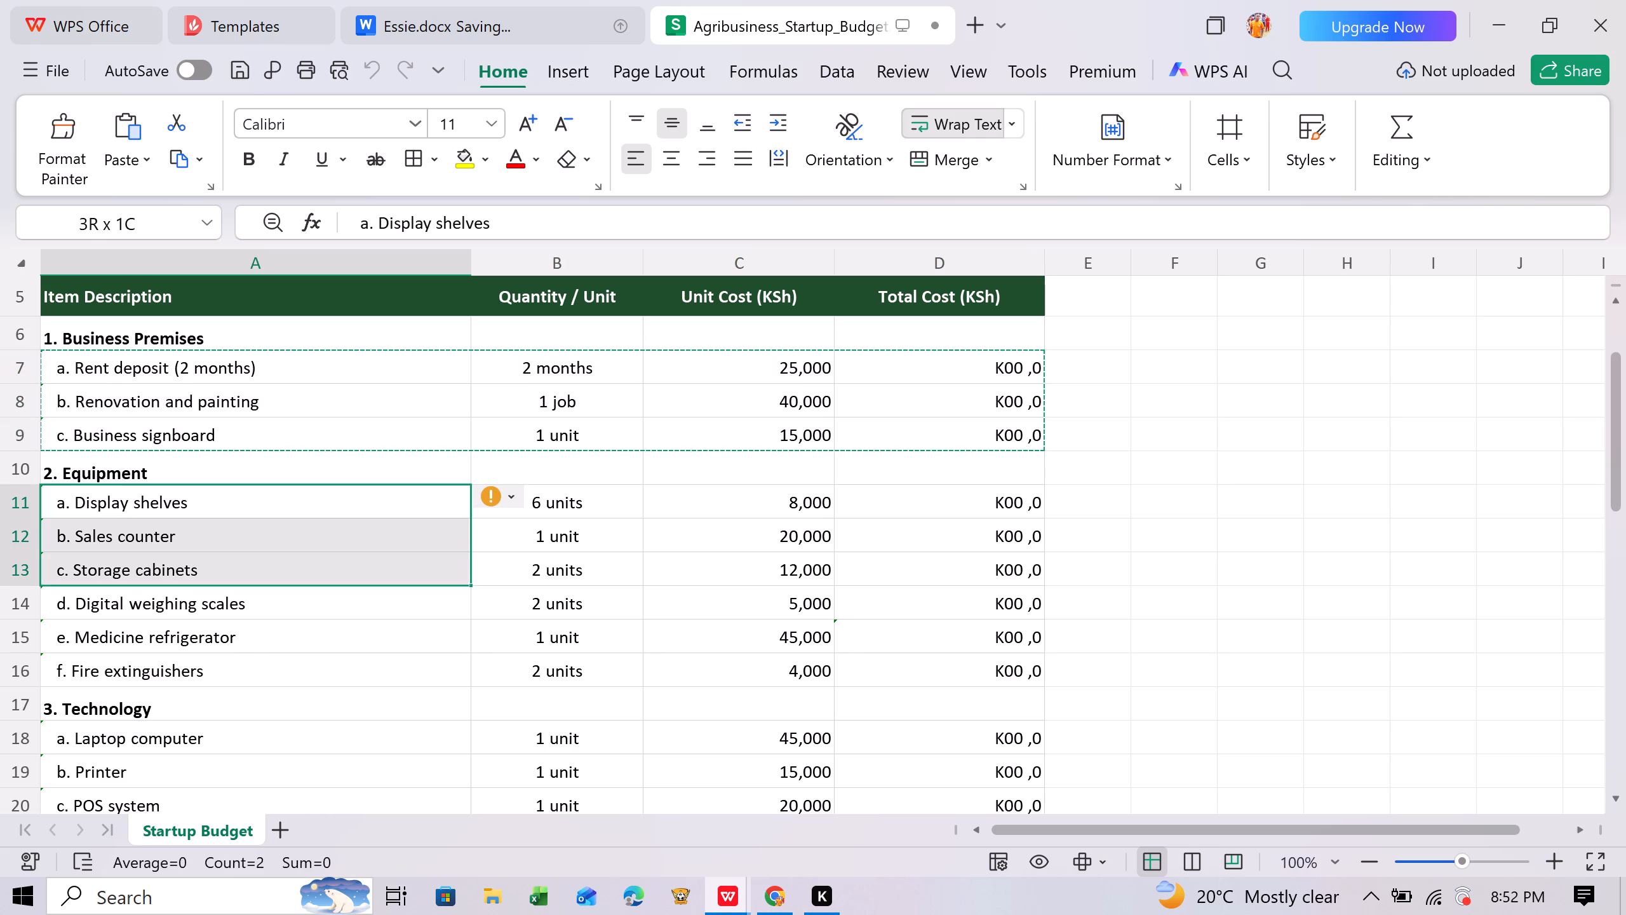
left_click_drag(291, 576, 939, 693)
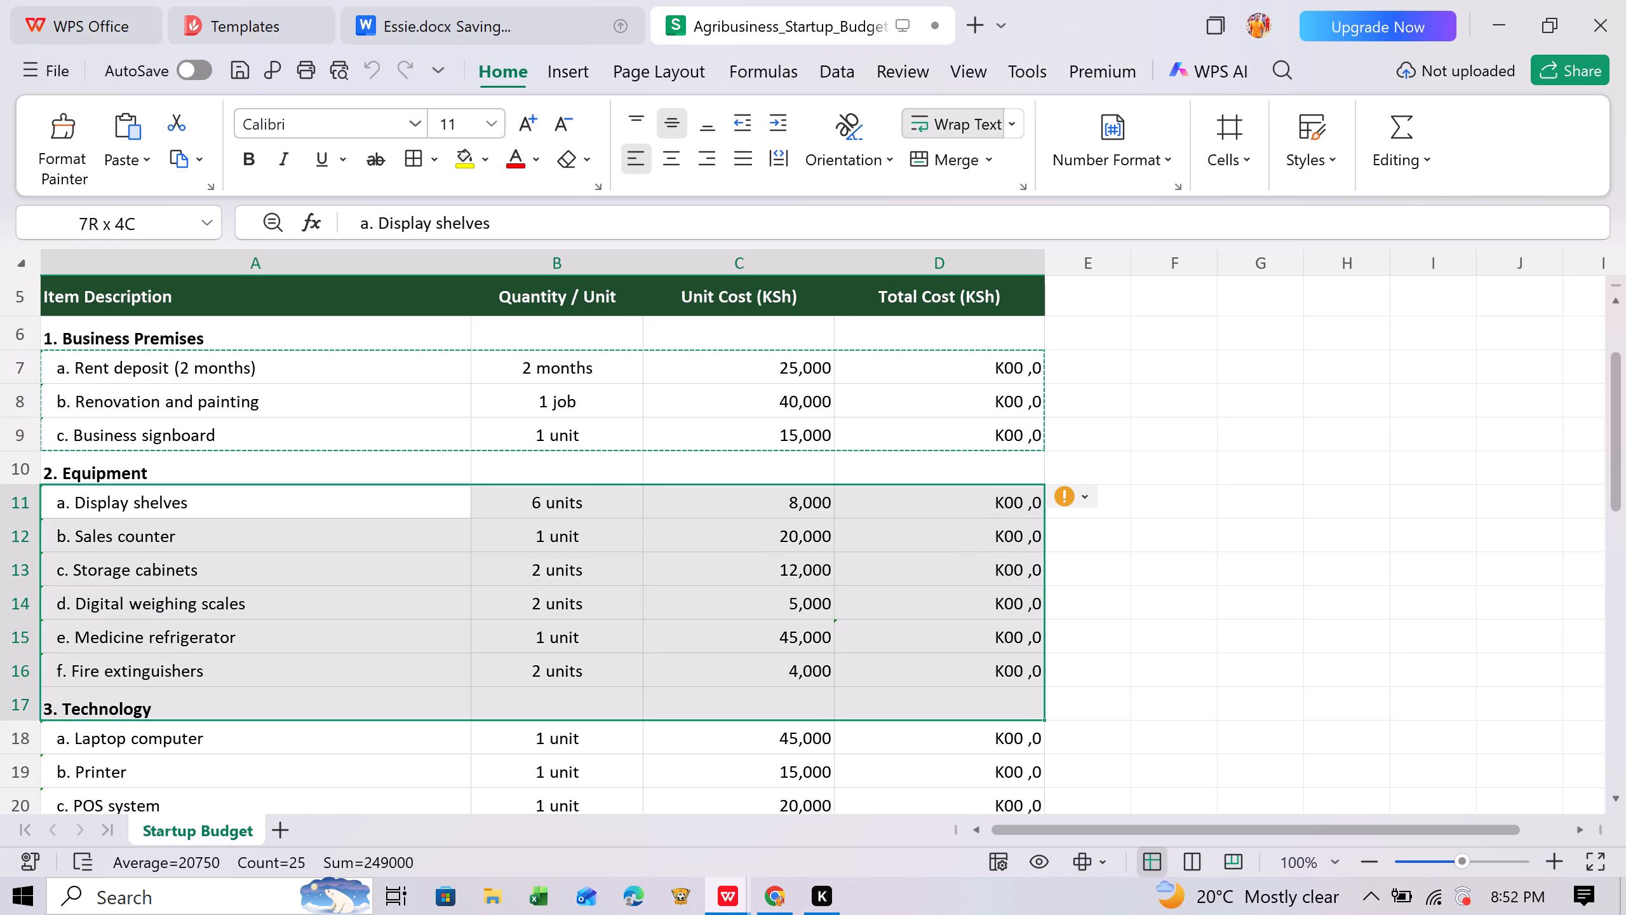
left_click_drag(939, 693, 962, 674)
right_click(962, 674)
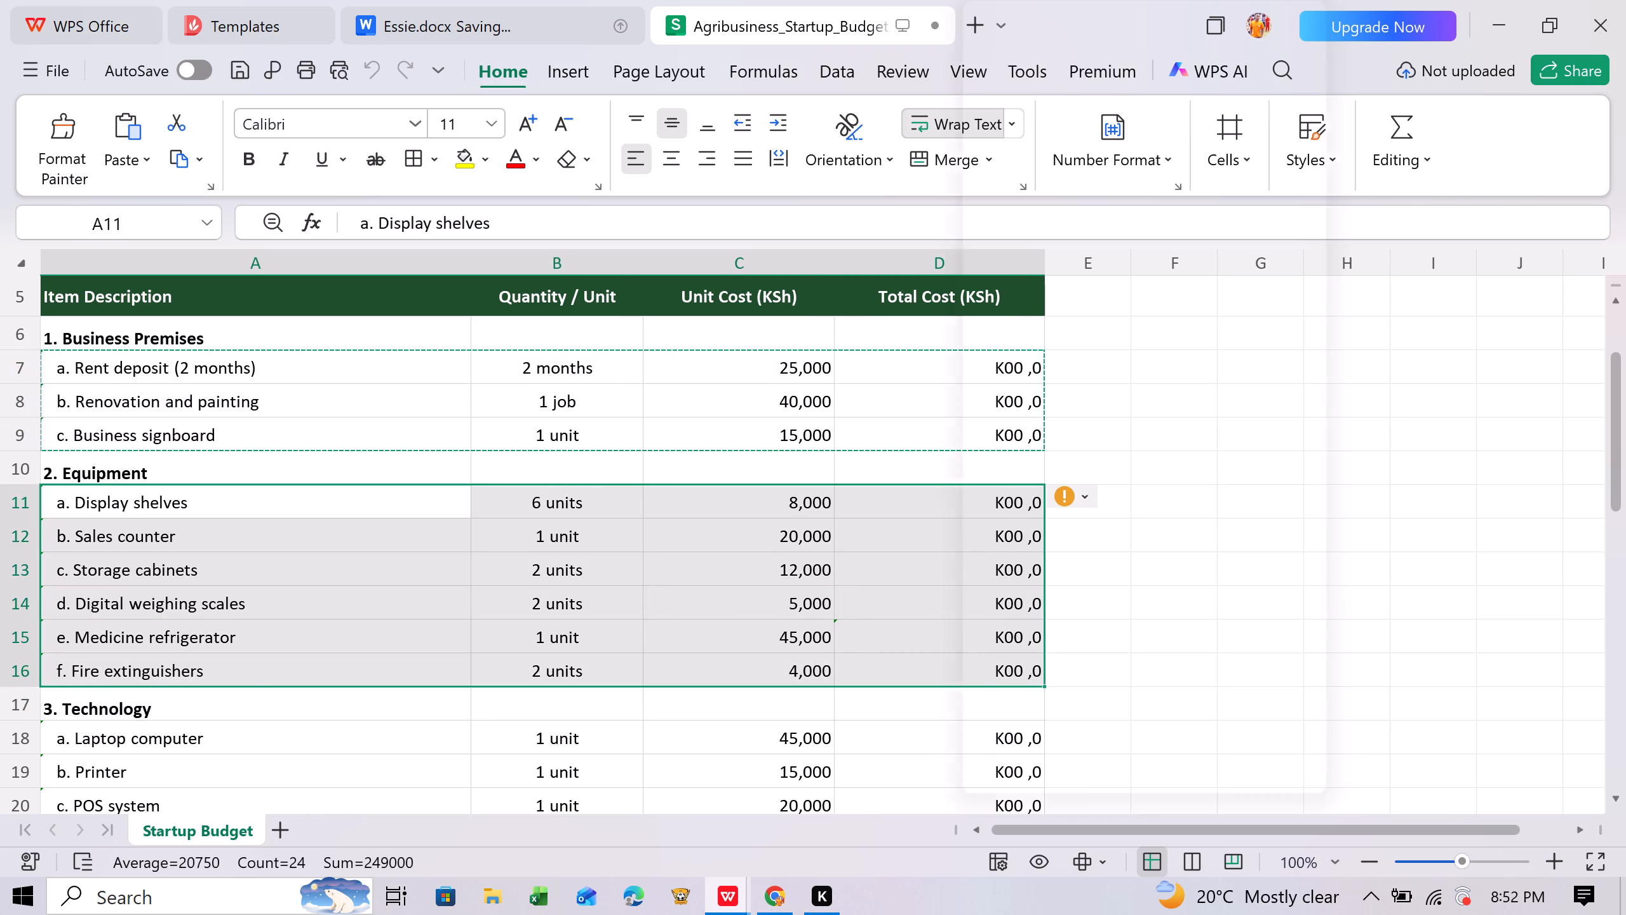
left_click(995, 36)
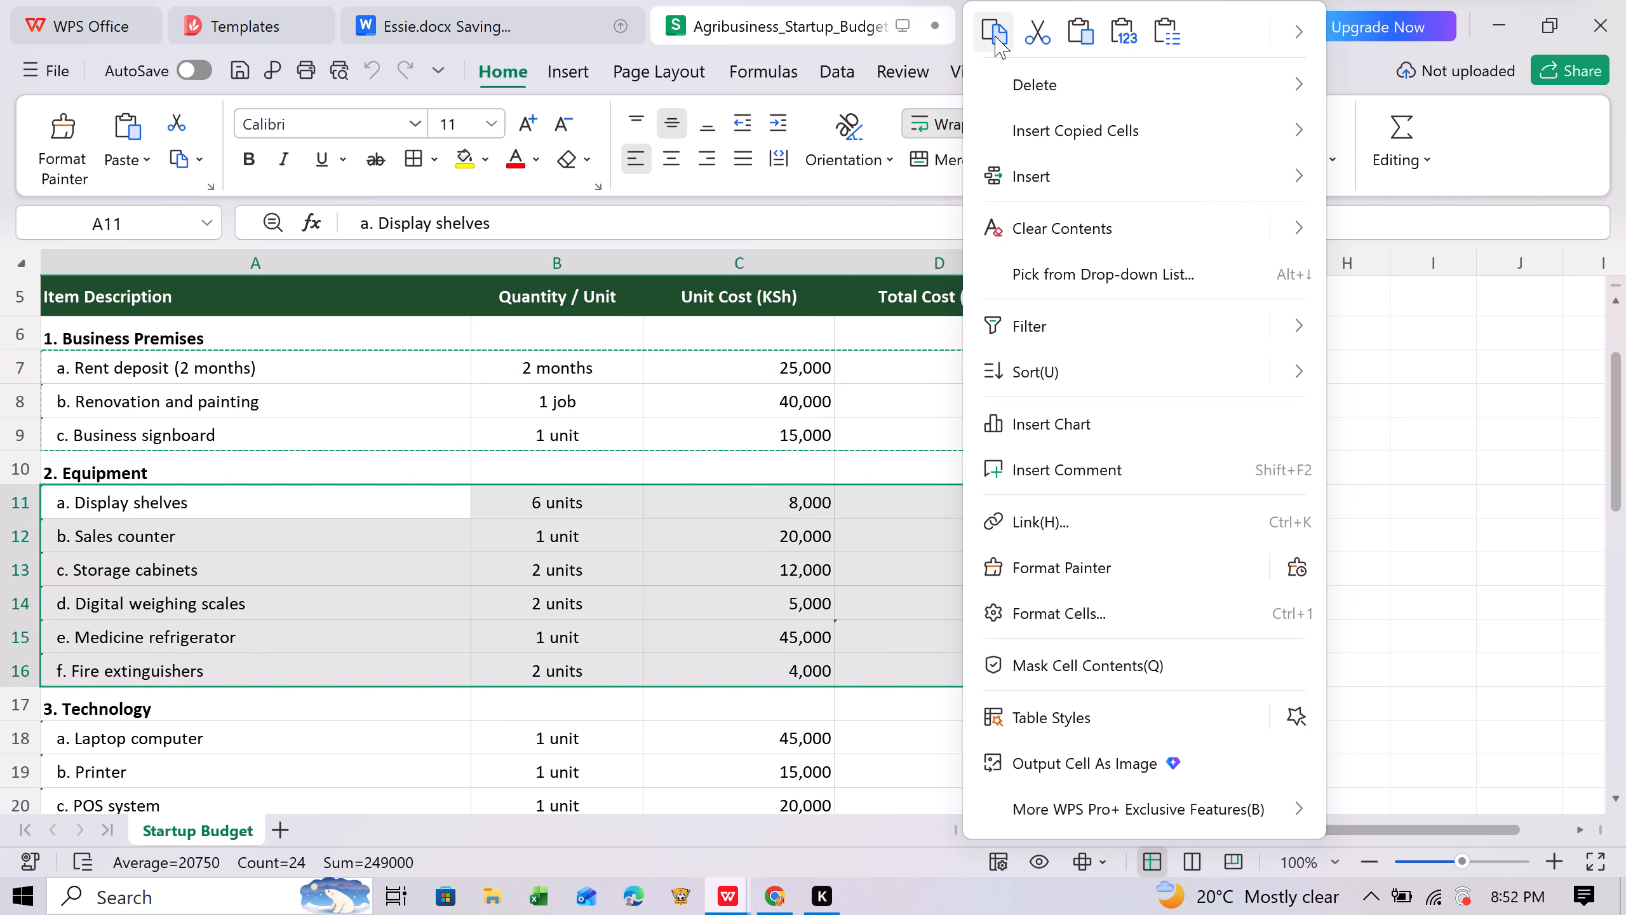
Paste the copied equipment rows over rows a to e across all four columns under 2. Equipment in Essie.docx.
left_click(774, 900)
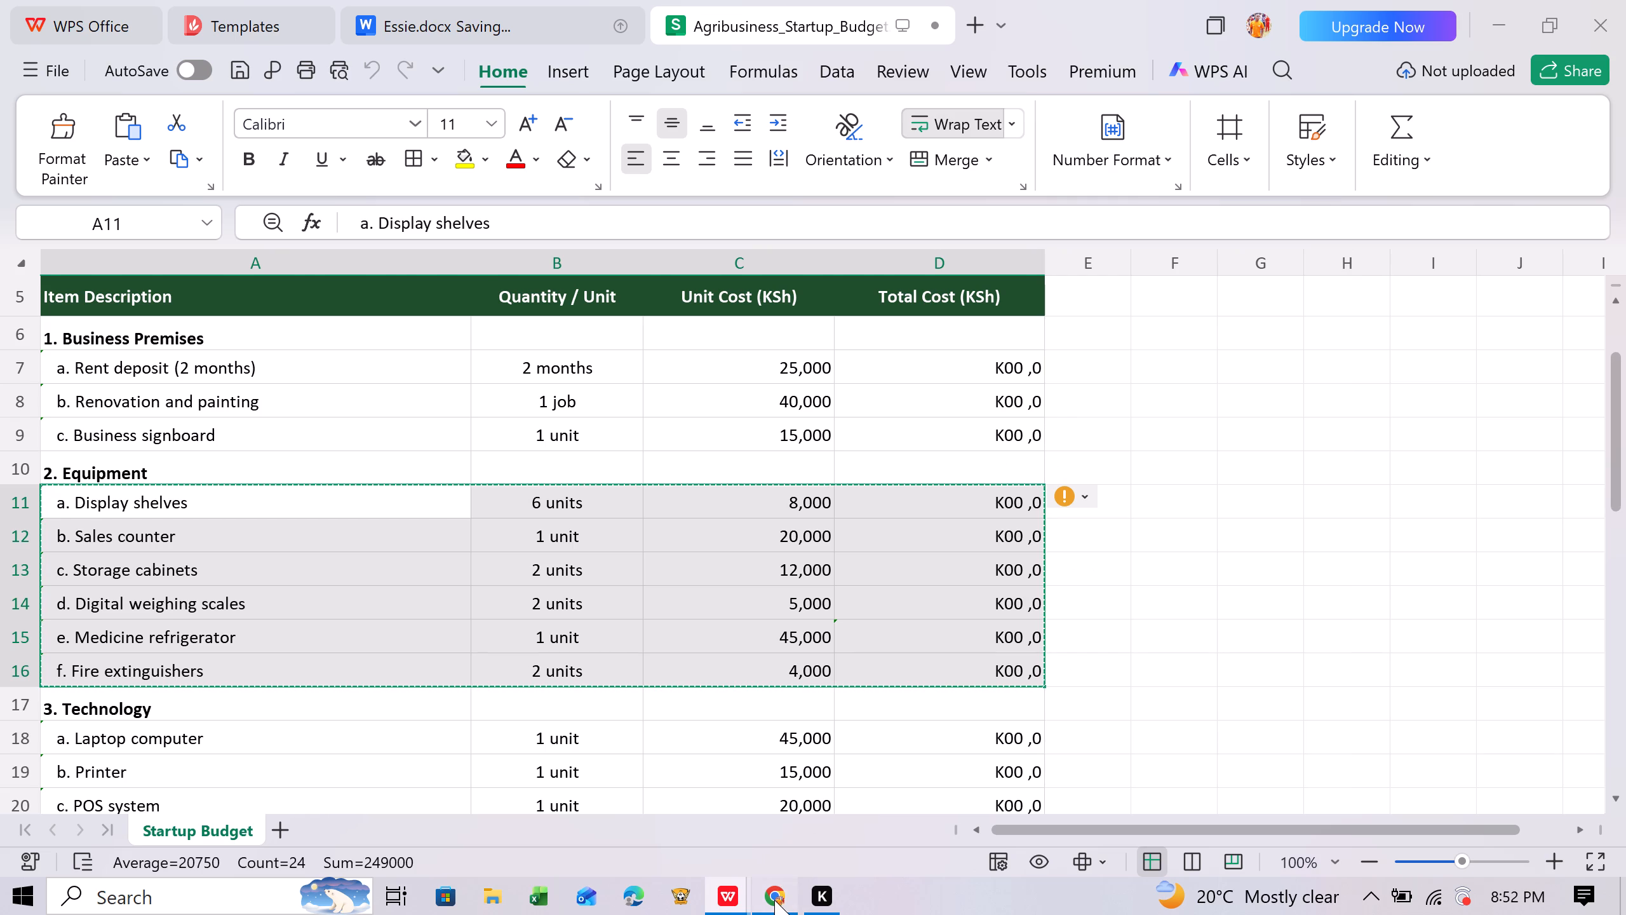
left_click(734, 914)
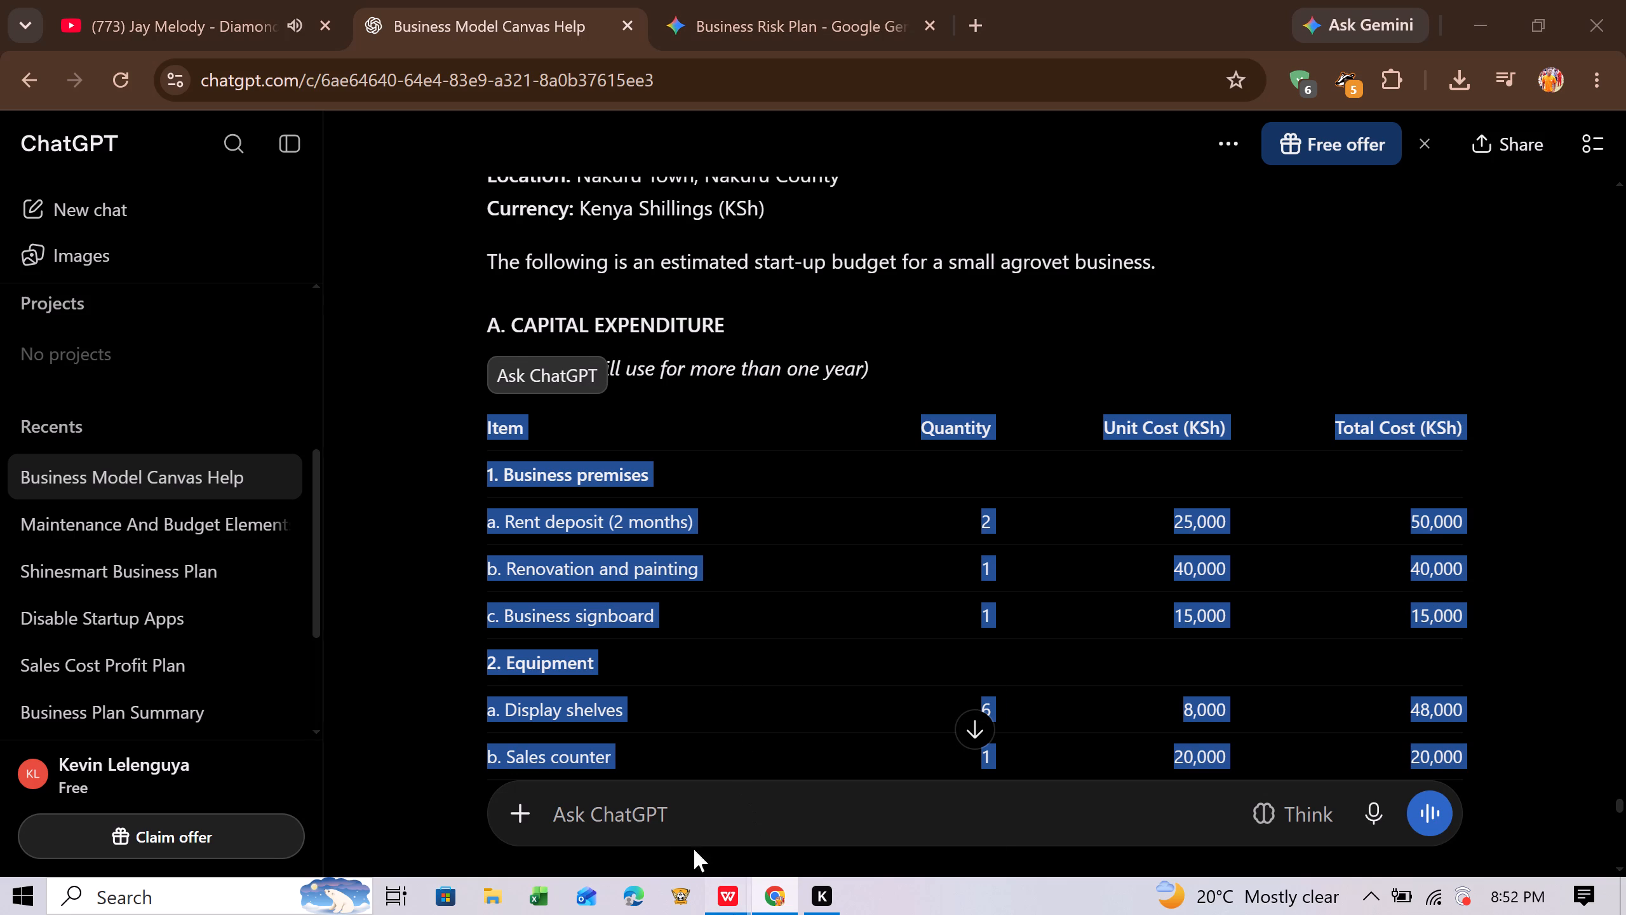
left_click(641, 816)
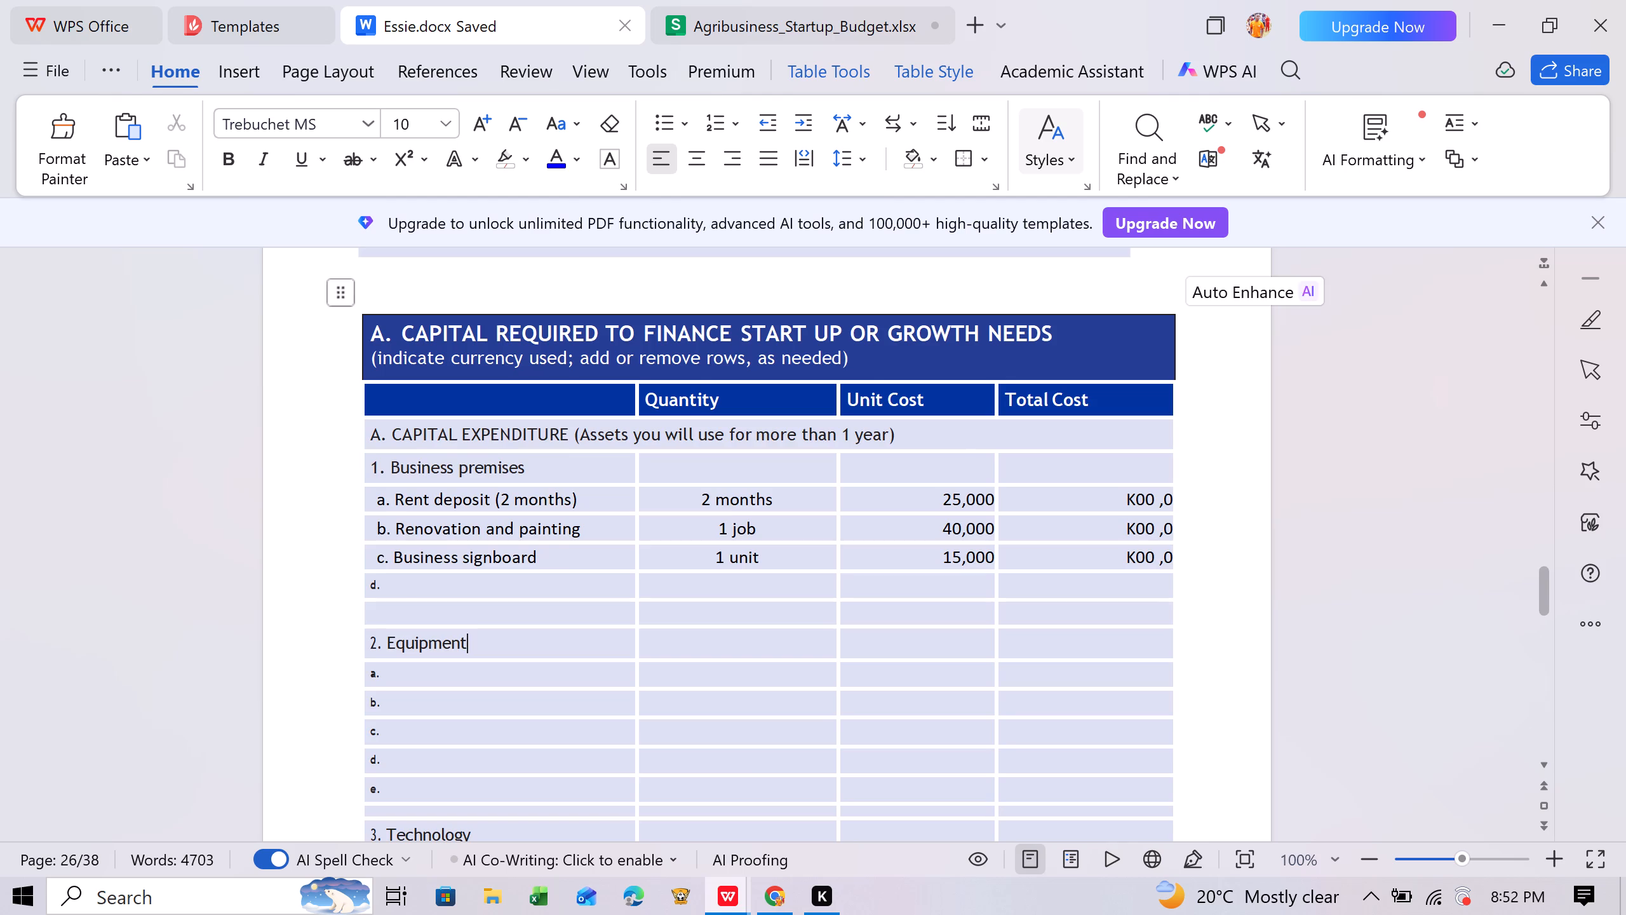
scroll(595, 619, "down", 2)
scroll(562, 555, "down", 1)
left_click(438, 498)
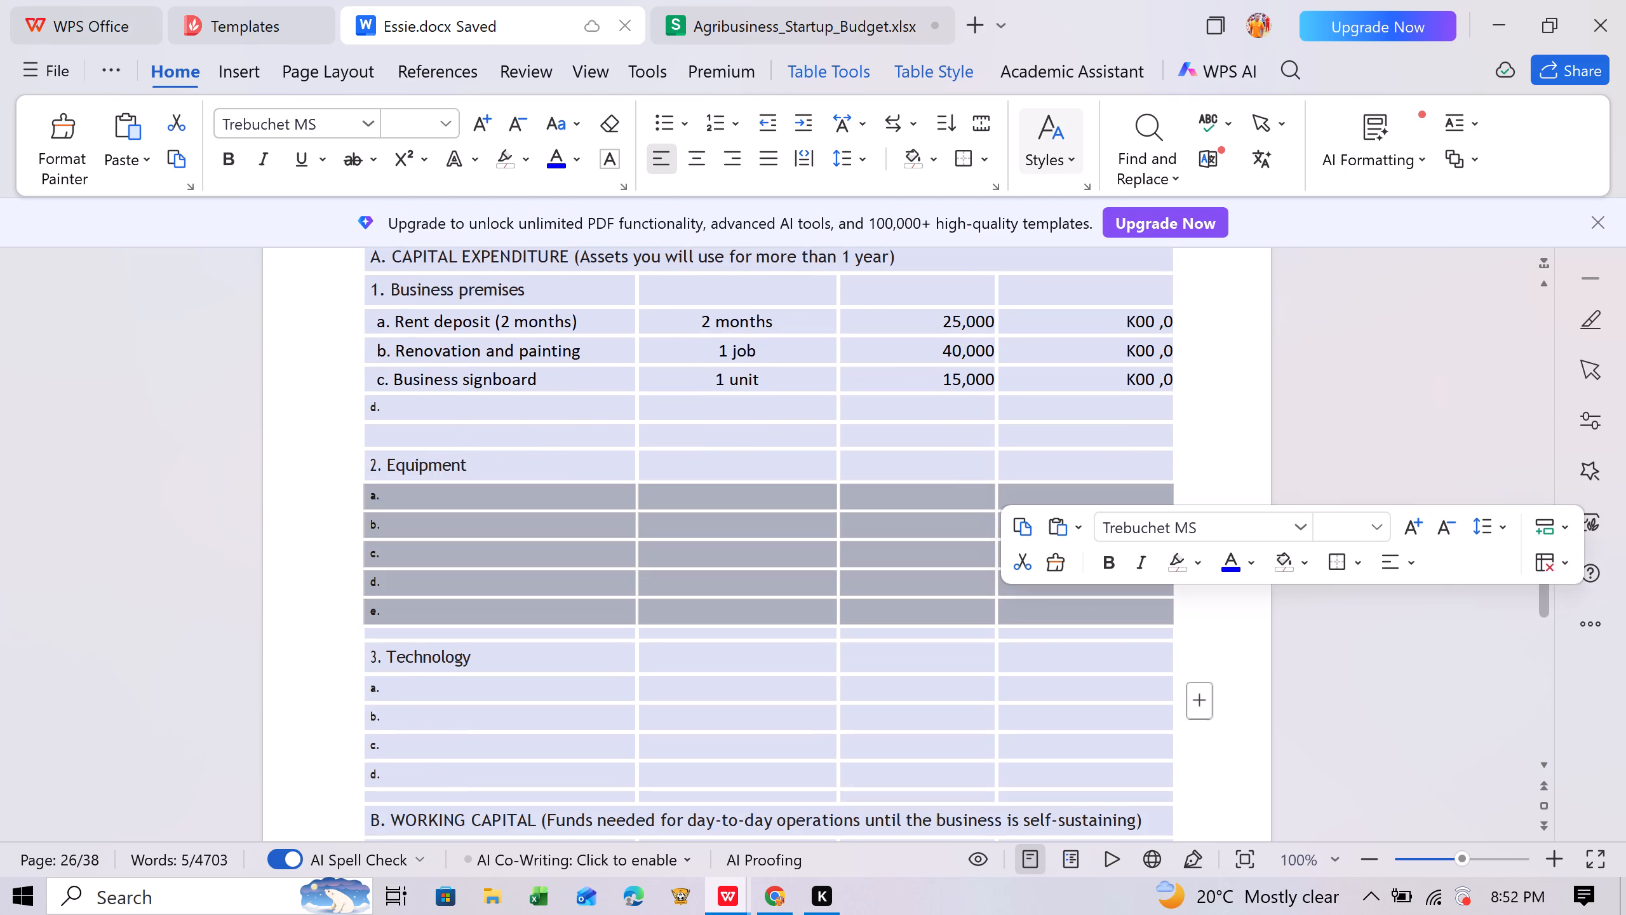
left_click(1062, 531)
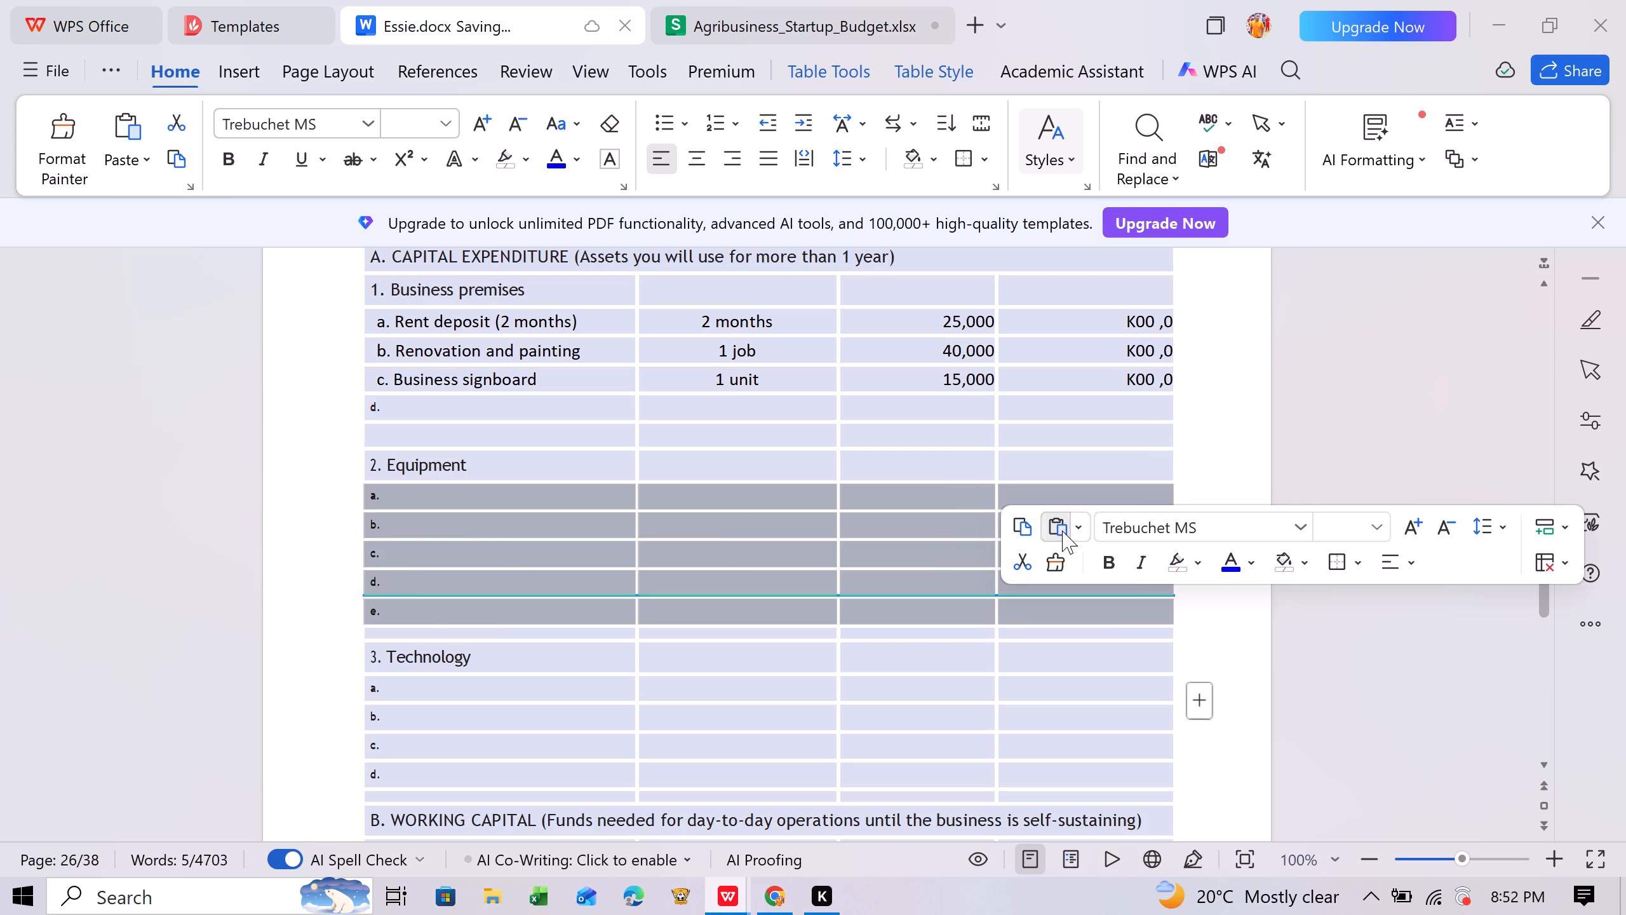
left_click(668, 614)
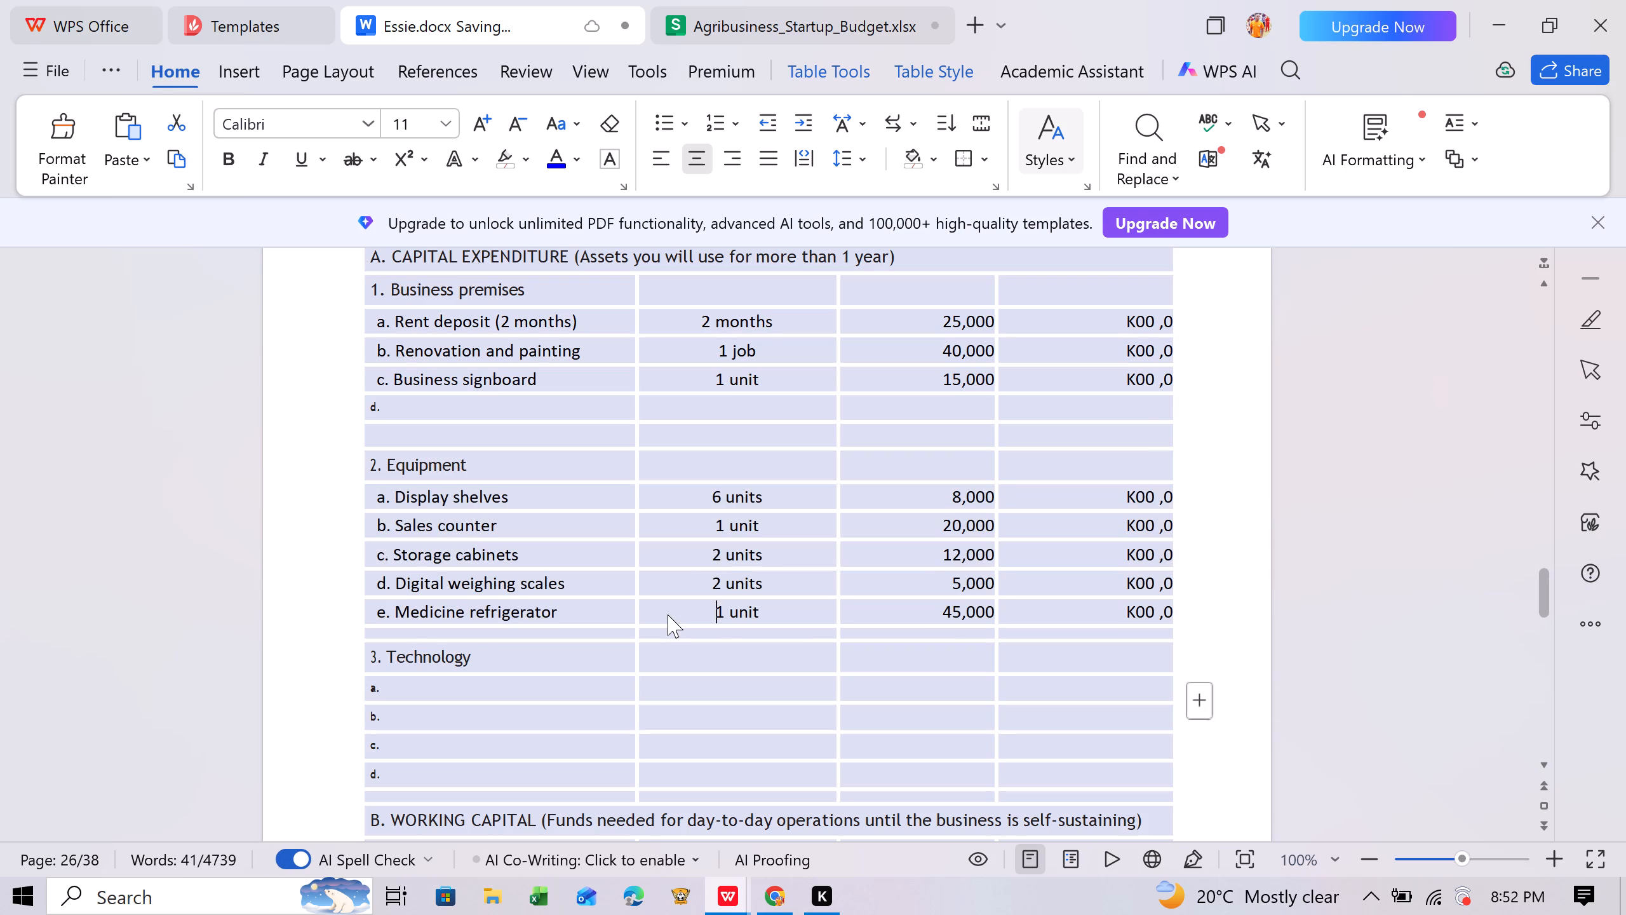
Copy the four Technology item rows, from Laptop computer to CCTV security system, with all four columns in Agribusiness_Startup_Budget.xlsx.
scroll(668, 614, "down", 2)
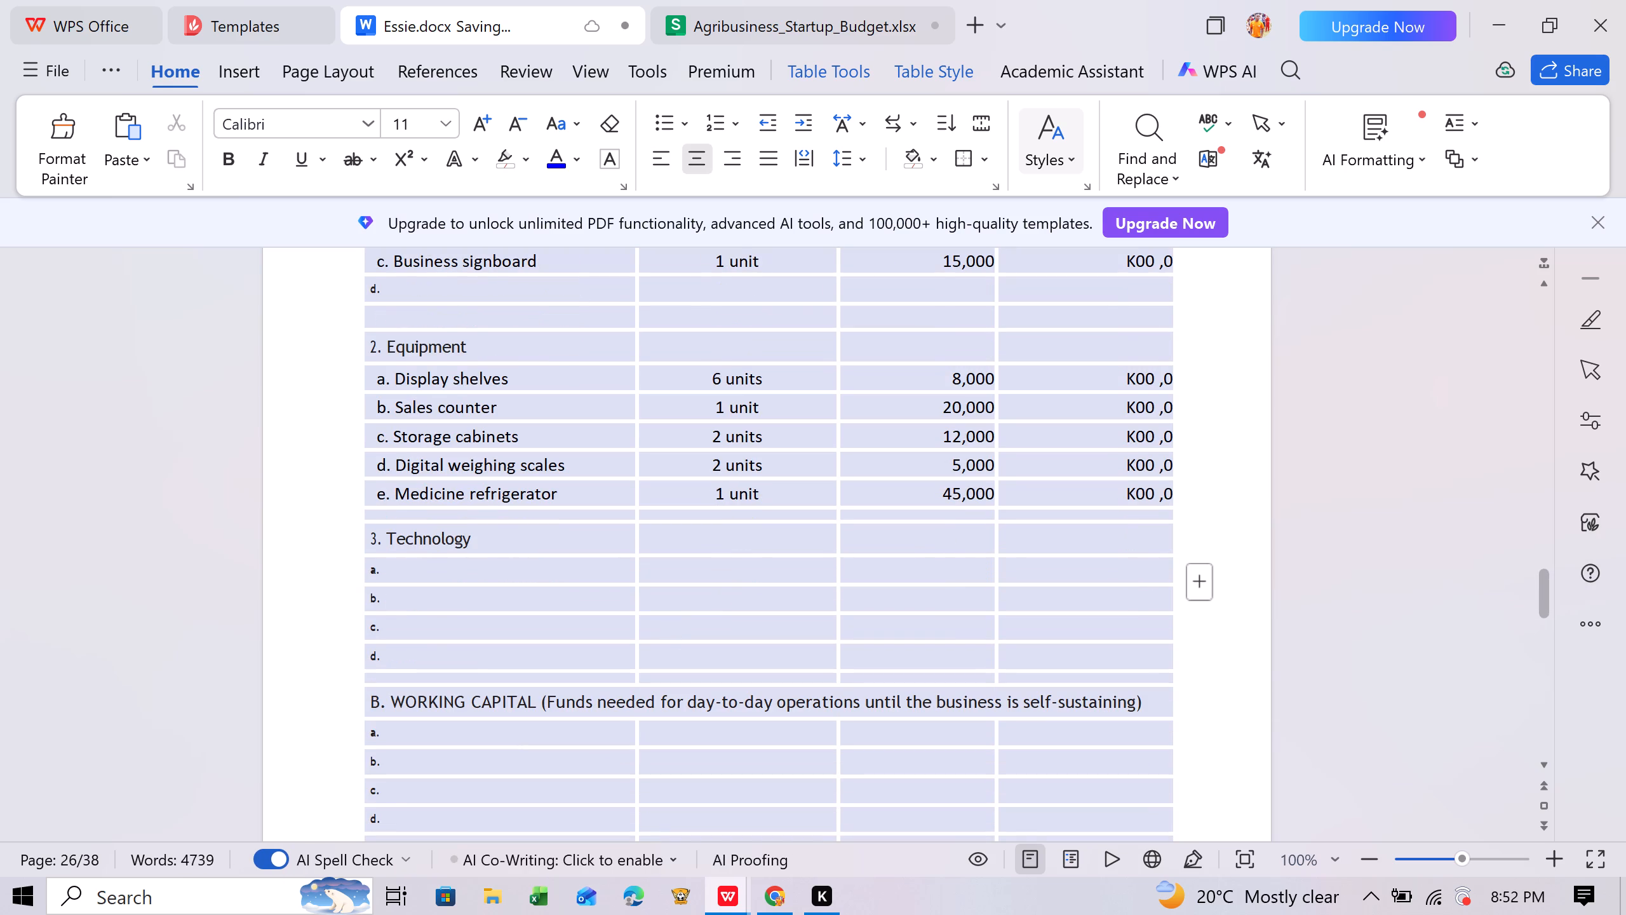
left_click(561, 562)
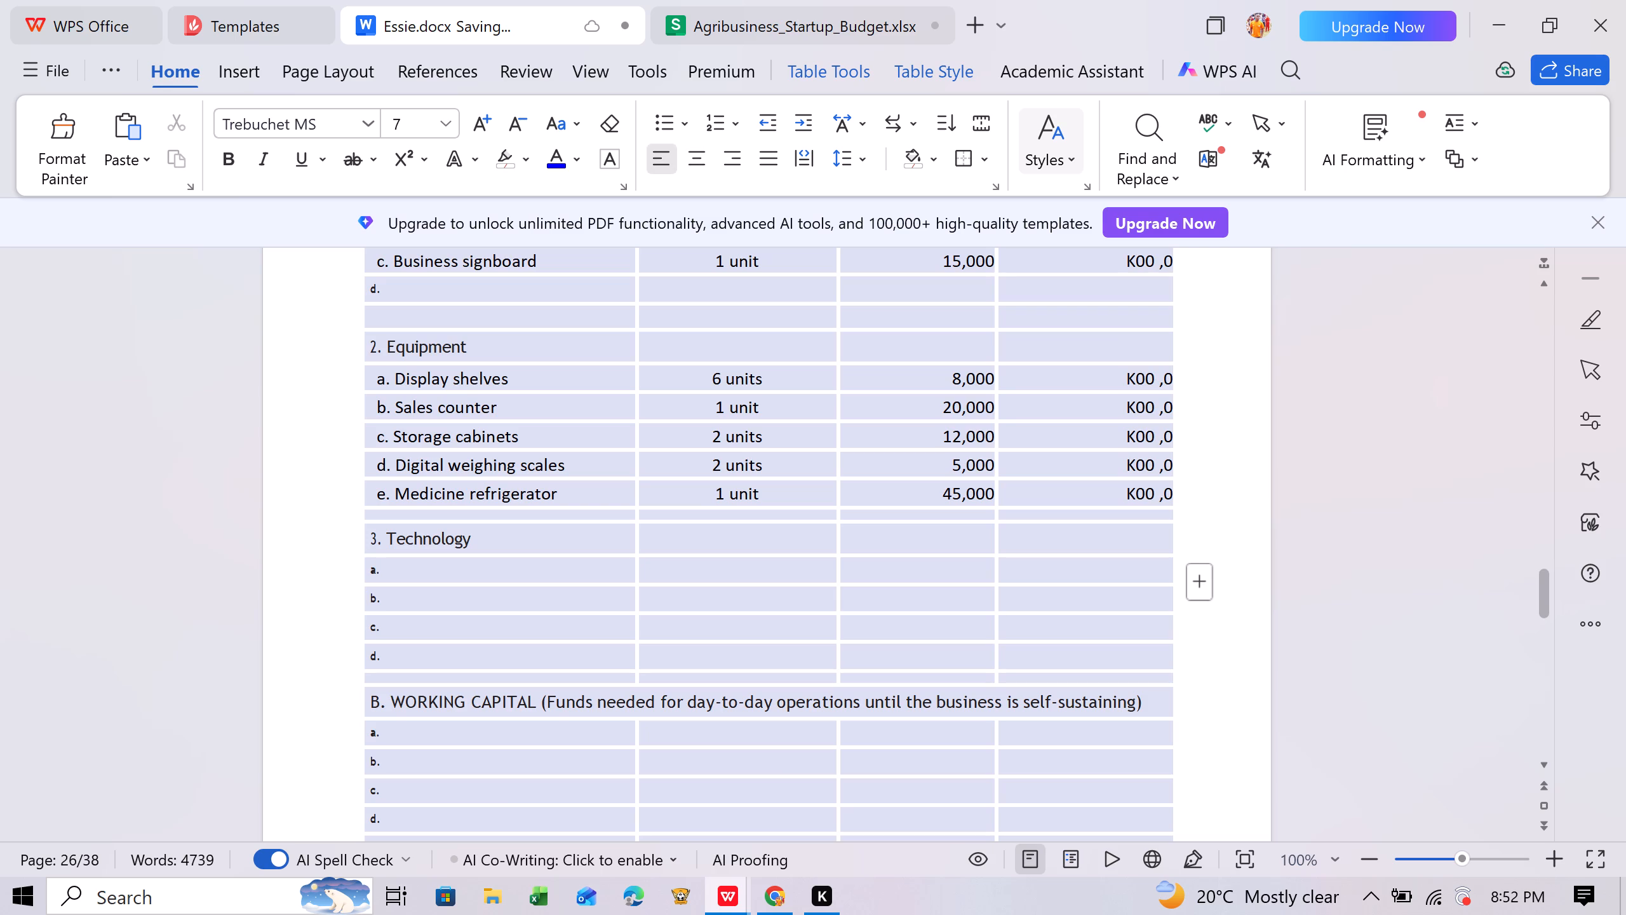
left_click(779, 898)
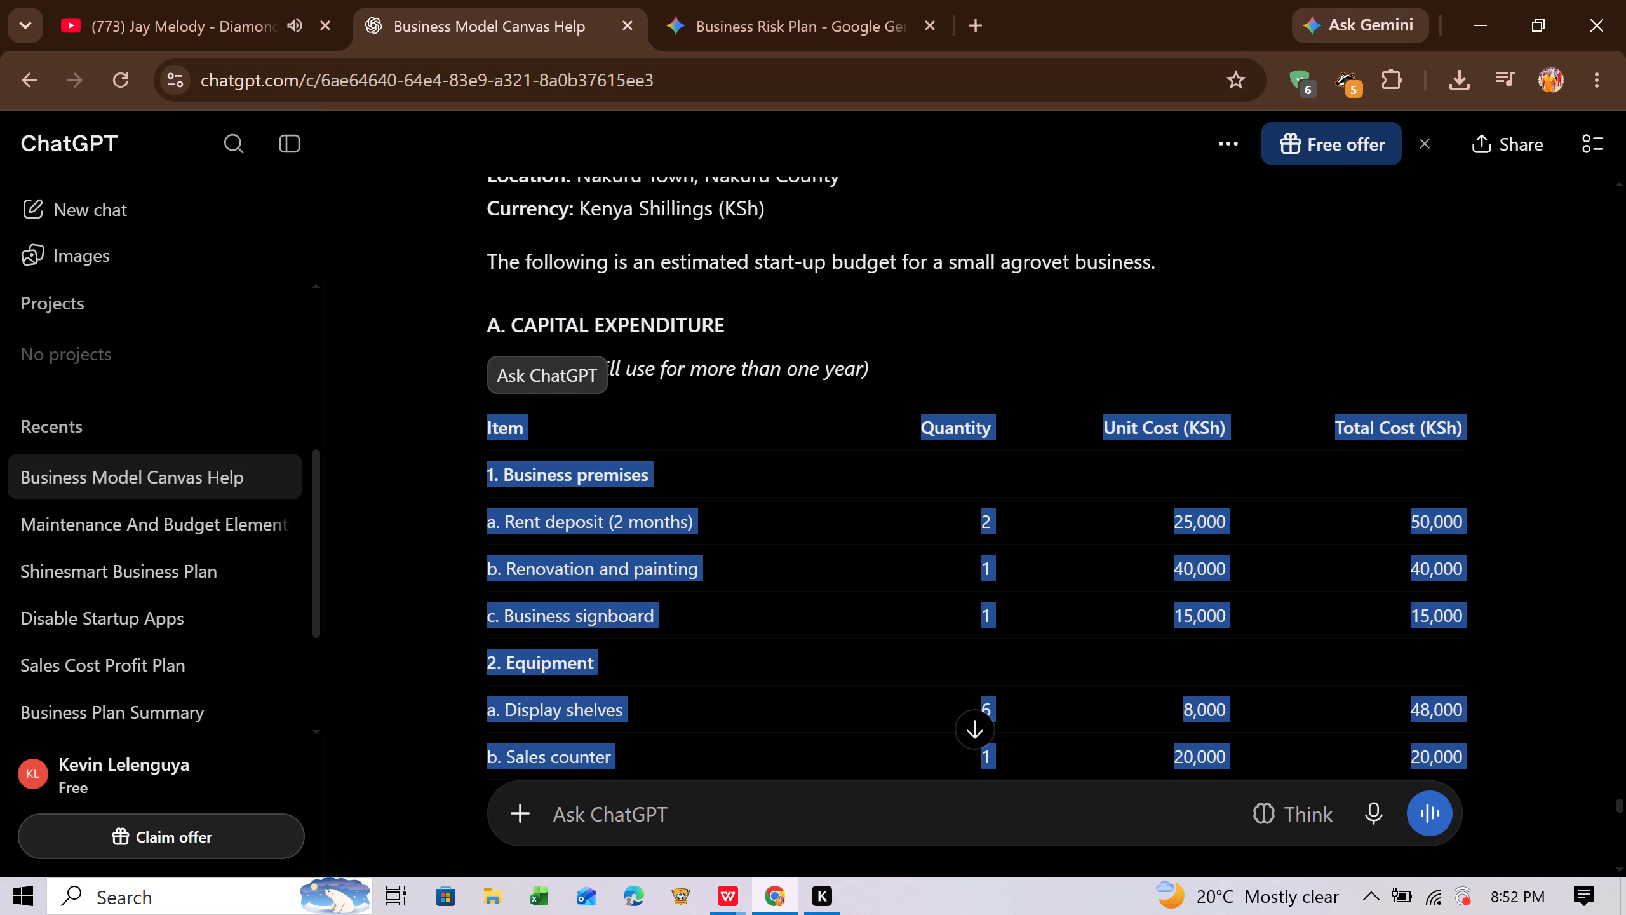
left_click(731, 888)
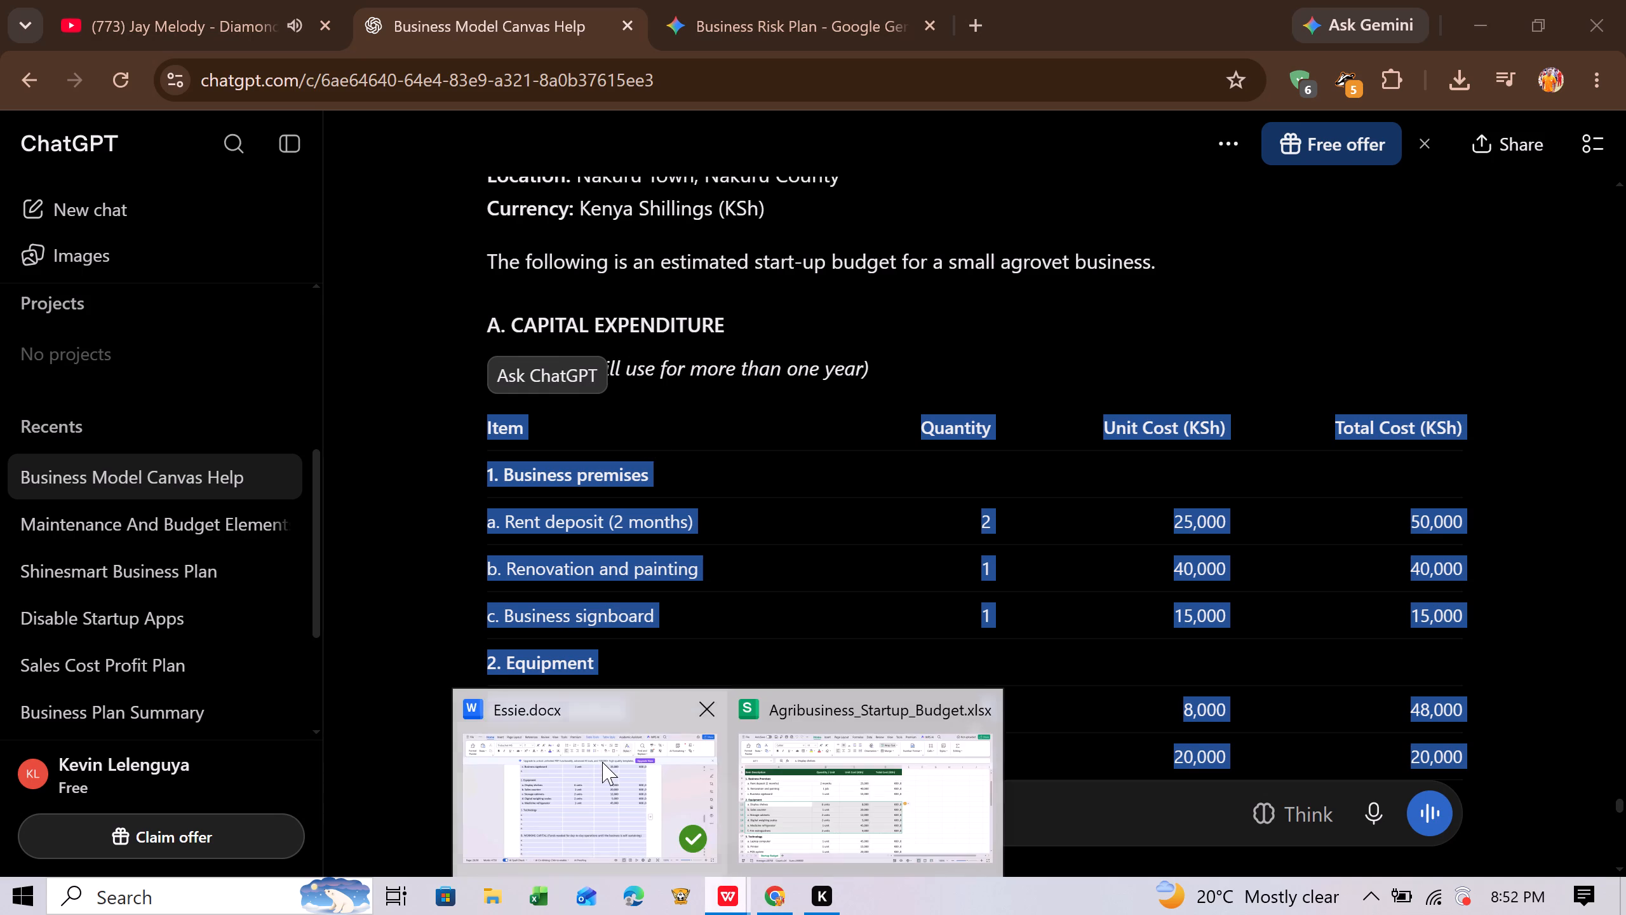
left_click(602, 762)
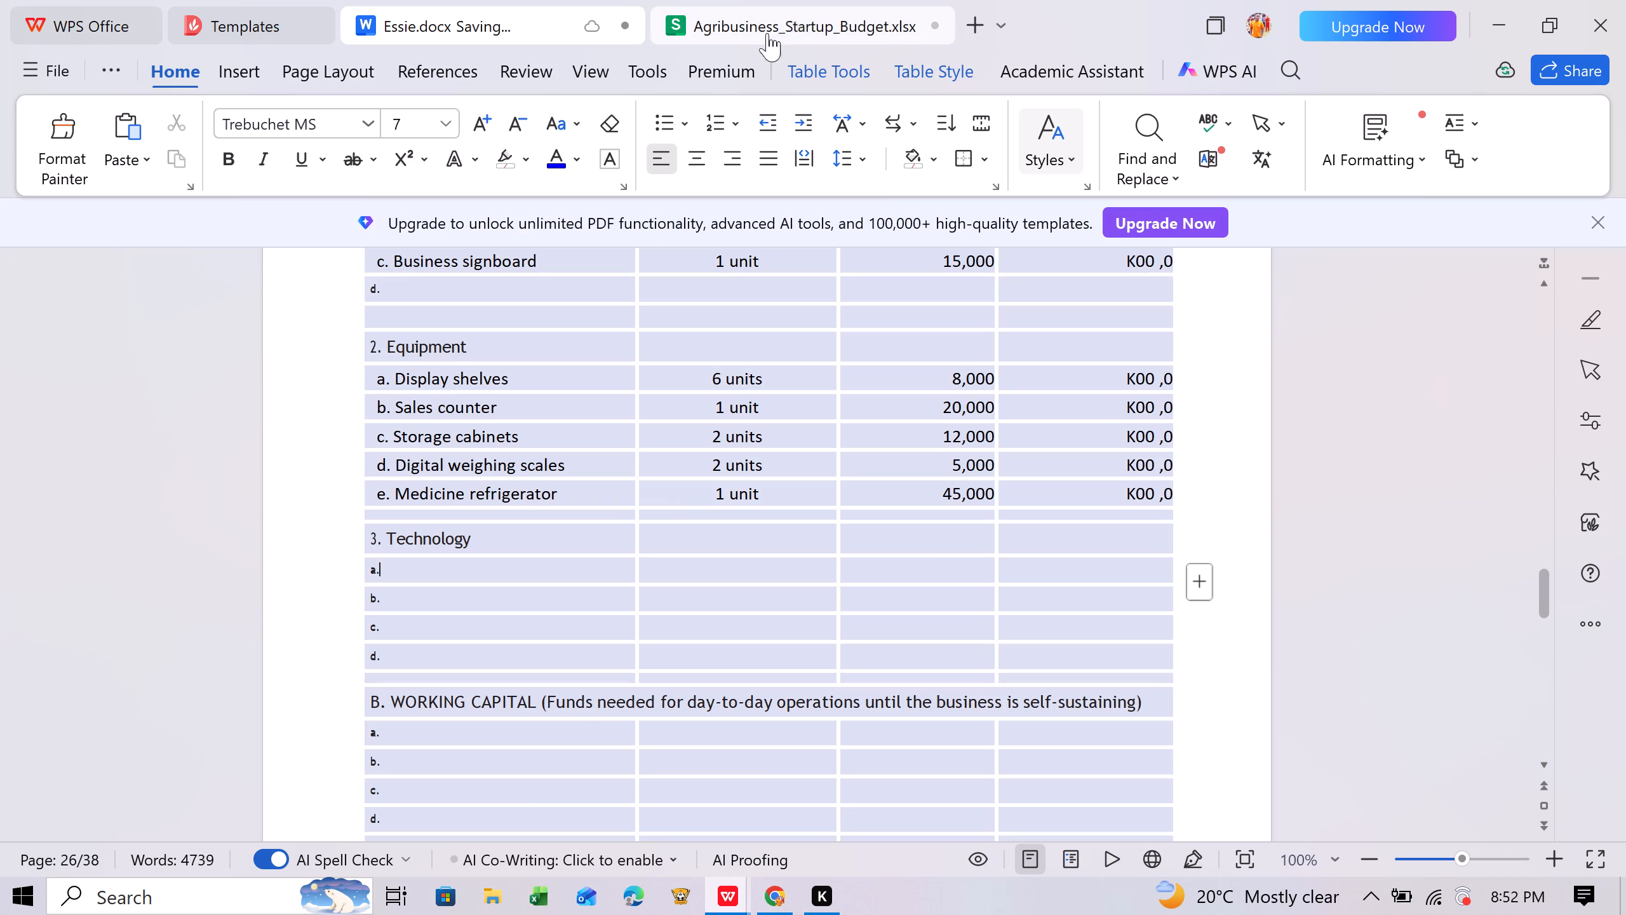
left_click(795, 15)
scroll(652, 483, "down", 3)
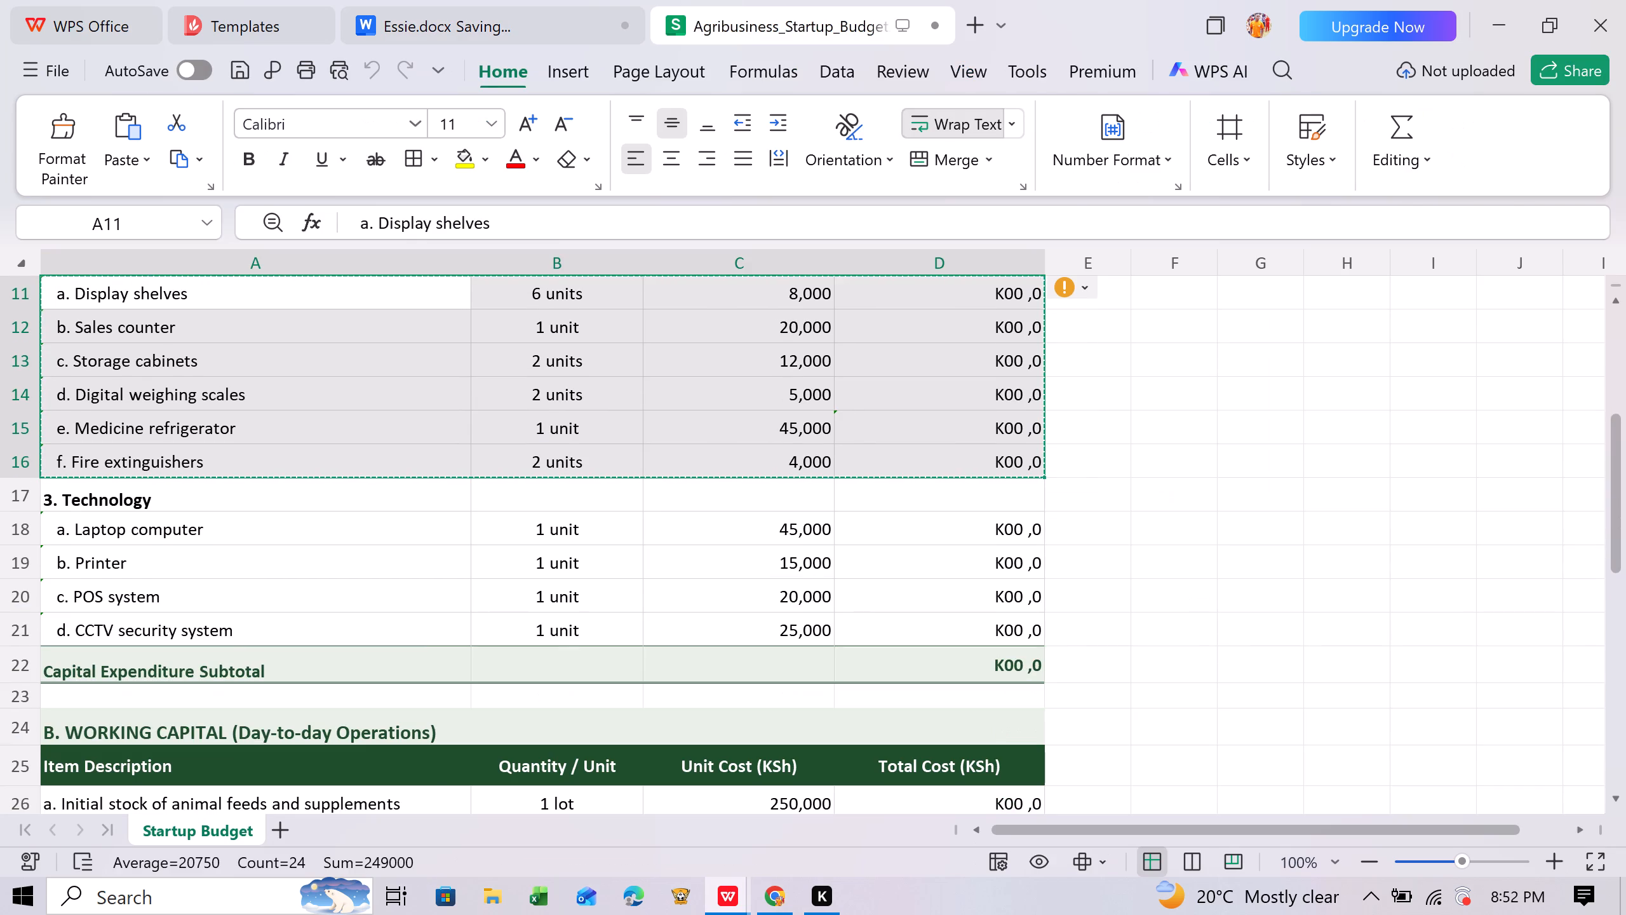
left_click(605, 468)
scroll(609, 468, "down", 1)
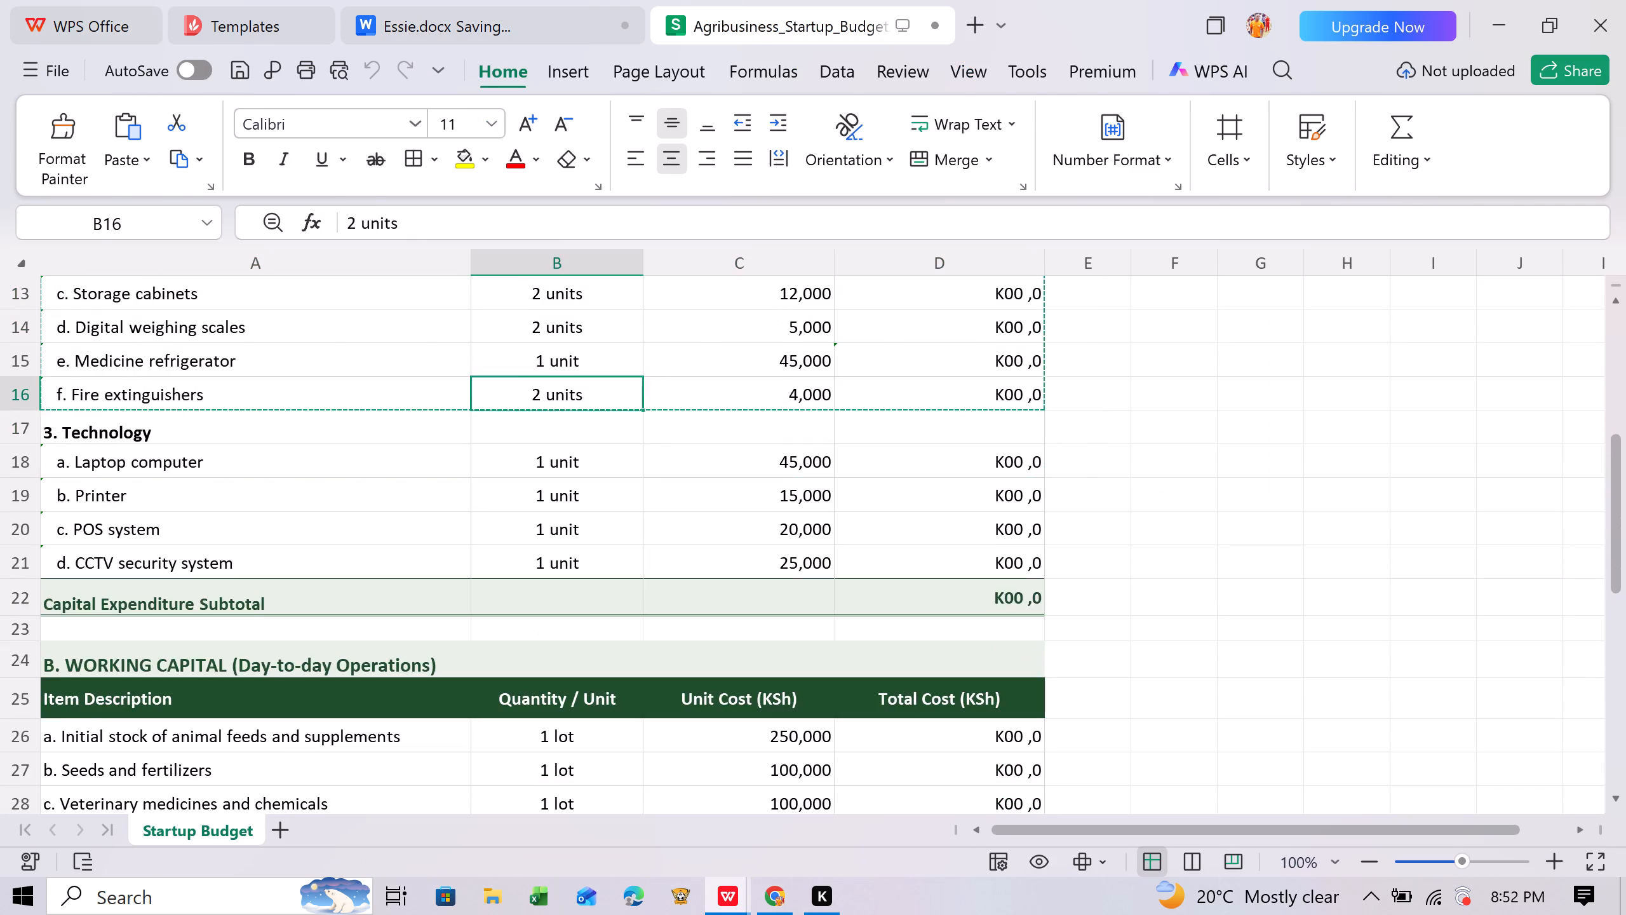
scroll(609, 468, "down", 1)
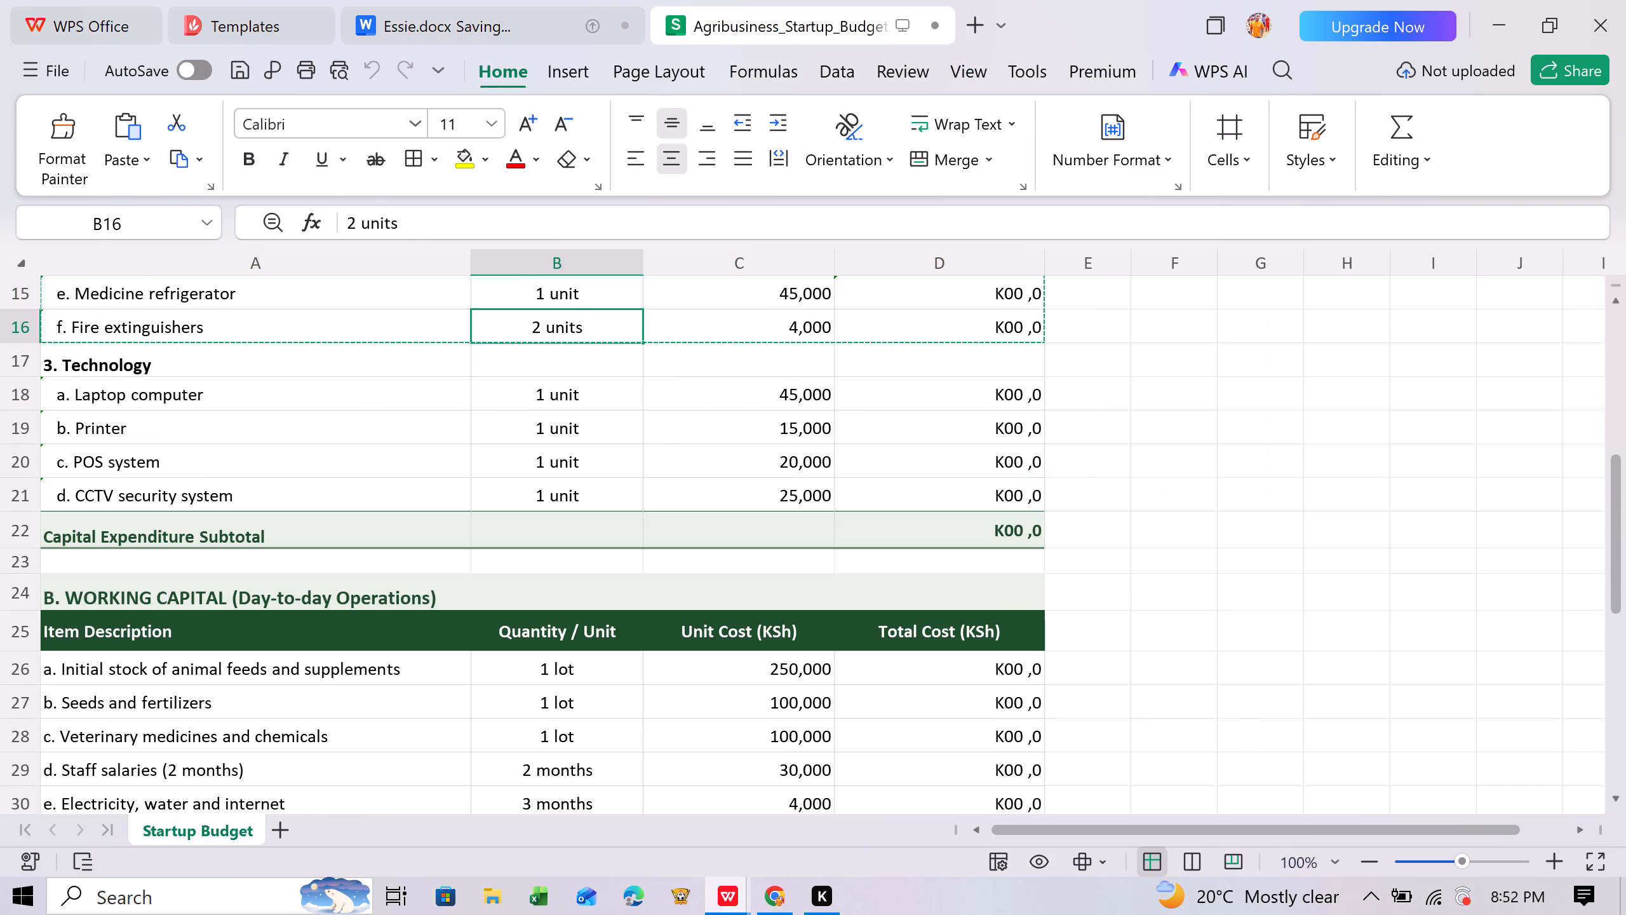
left_click(330, 394)
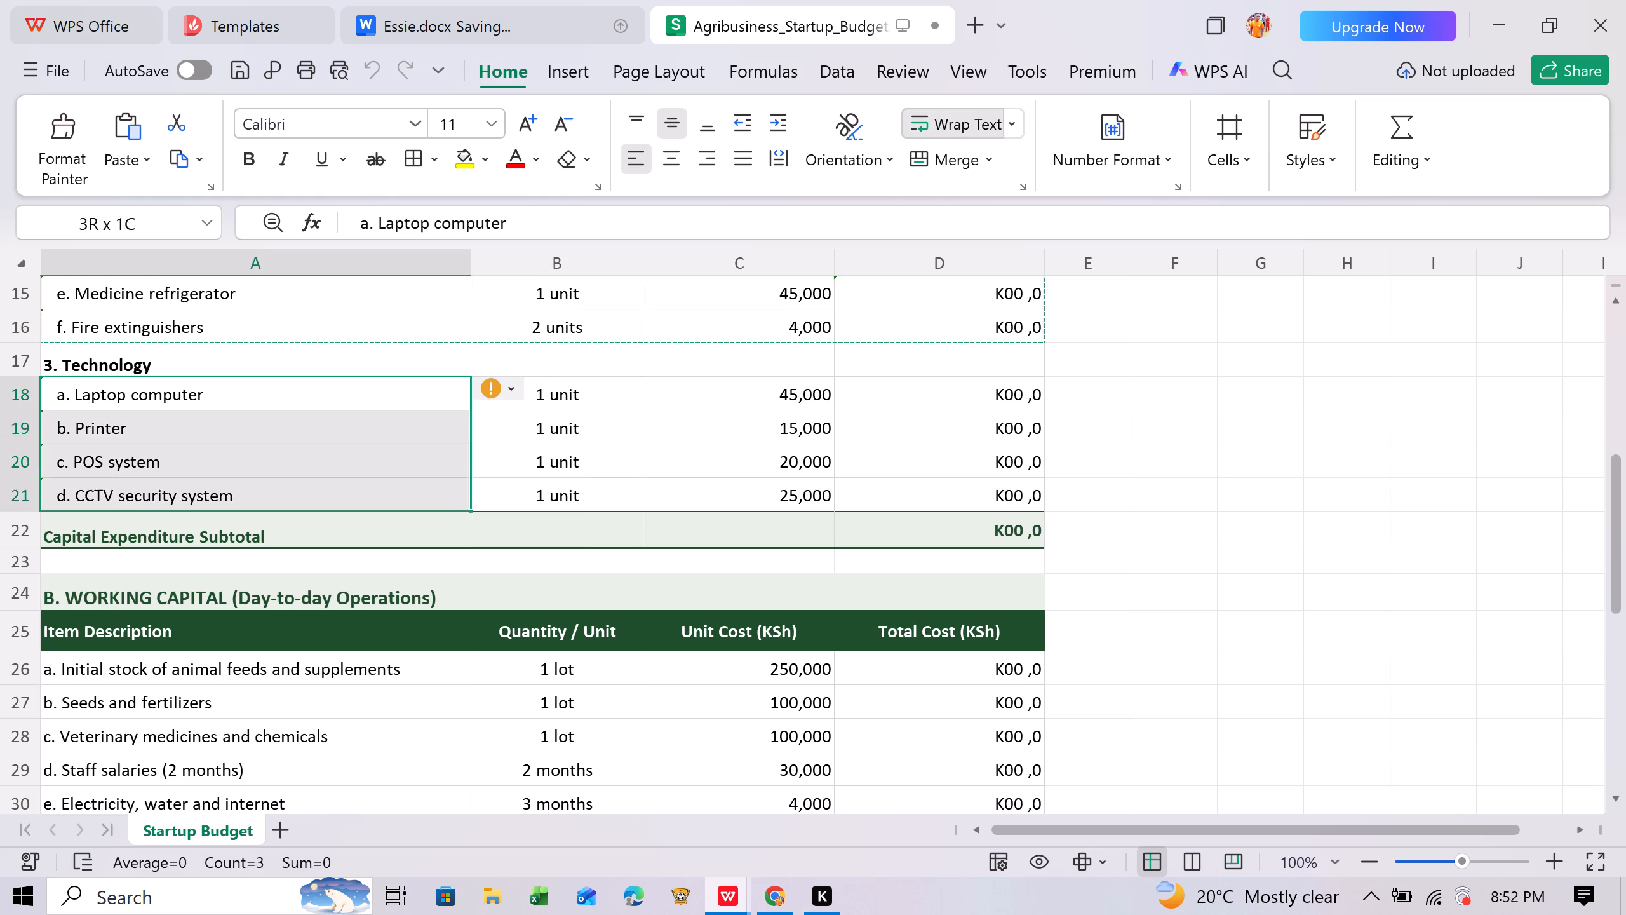
right_click(903, 503)
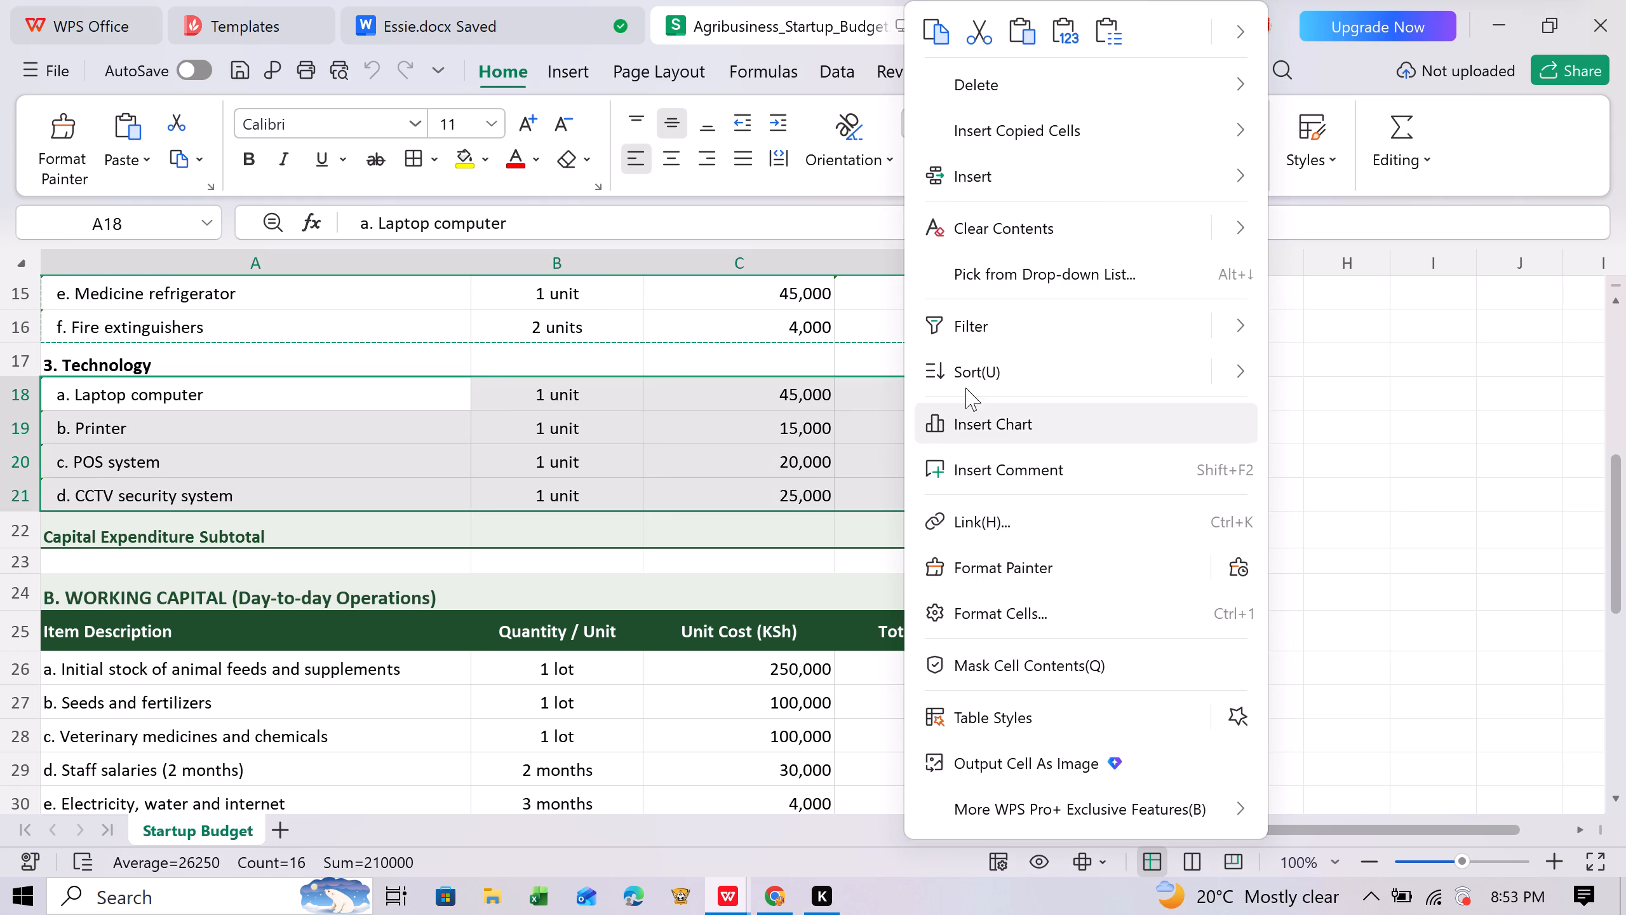
left_click(935, 32)
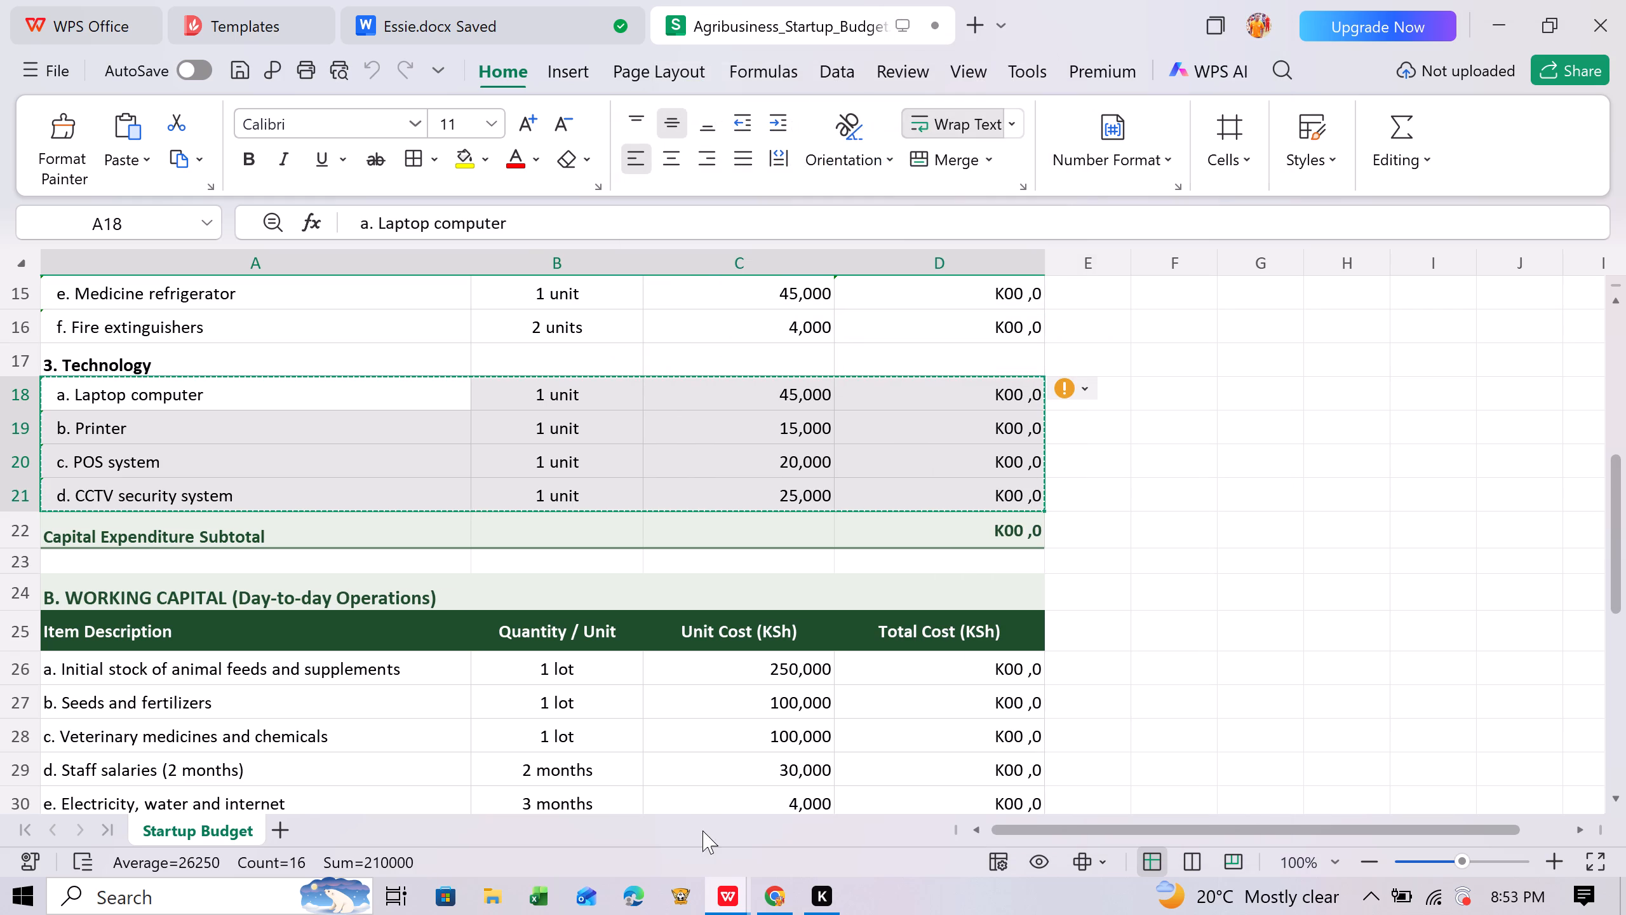
Paste the copied technology rows over rows a to d across all four columns under 3. Technology in Essie.docx.
left_click(469, 0)
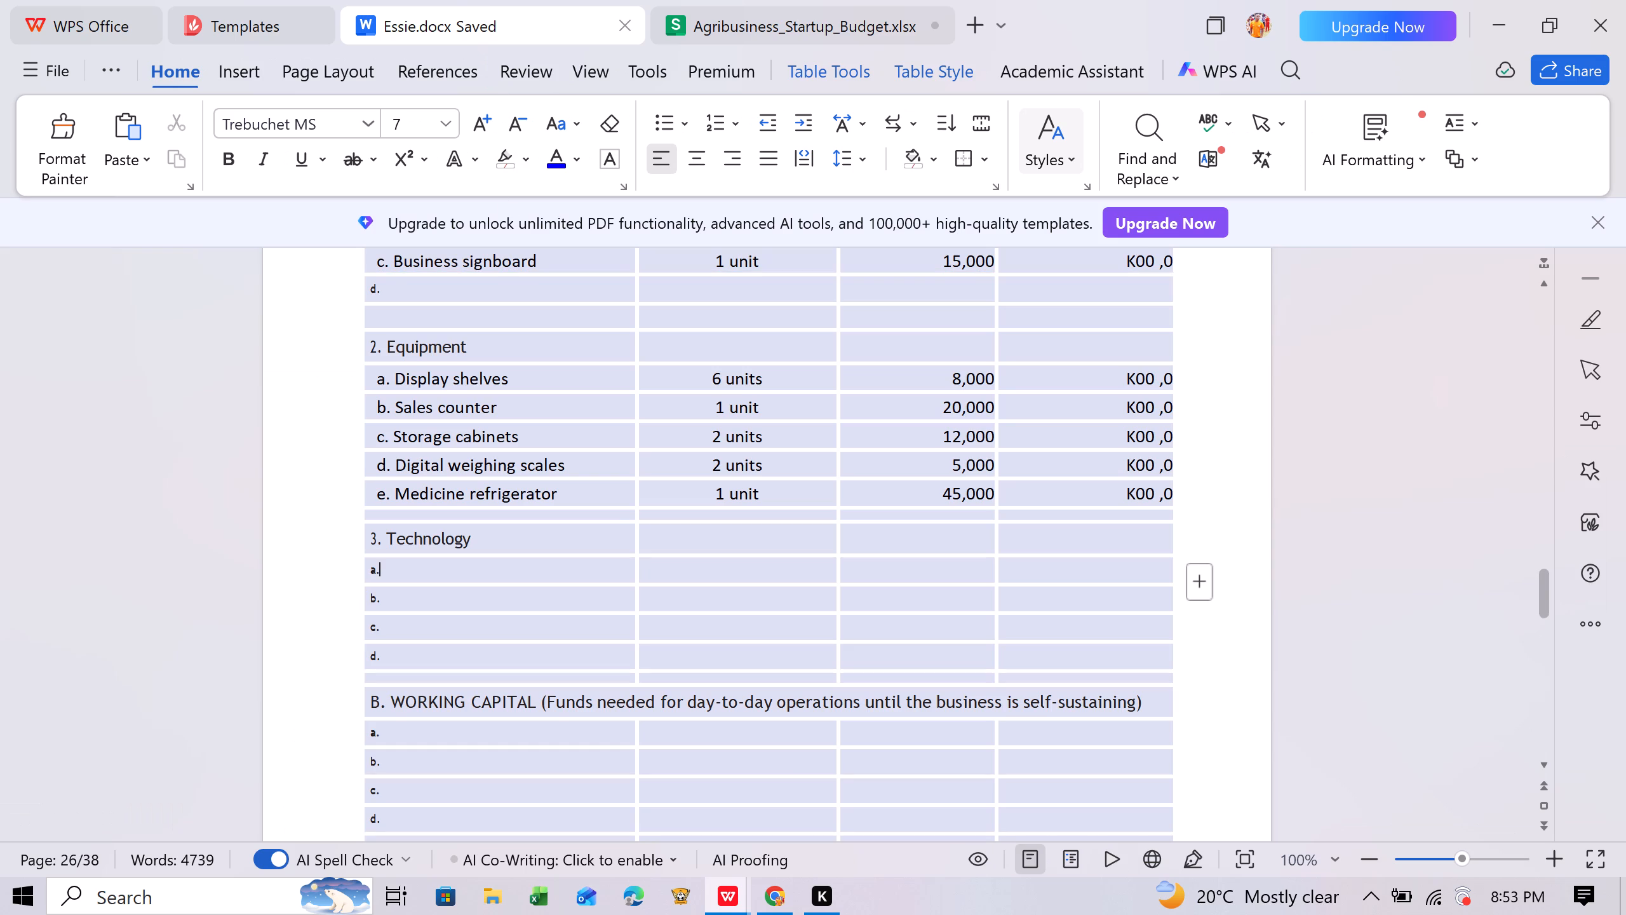
left_click_drag(512, 564, 915, 665)
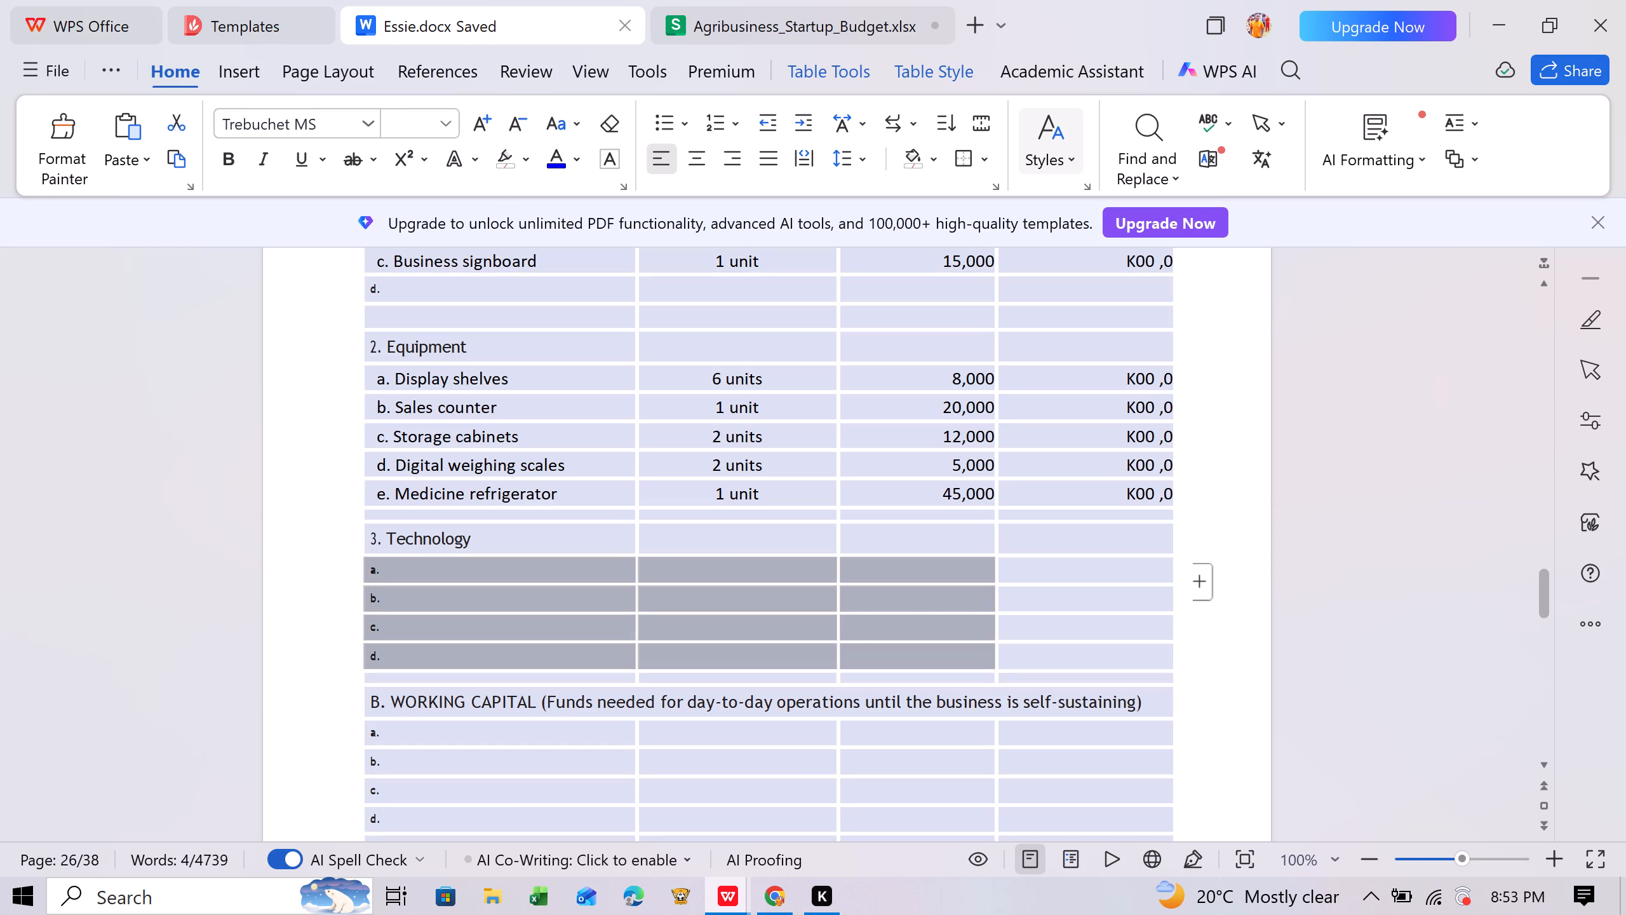
left_click_drag(915, 665, 1060, 656)
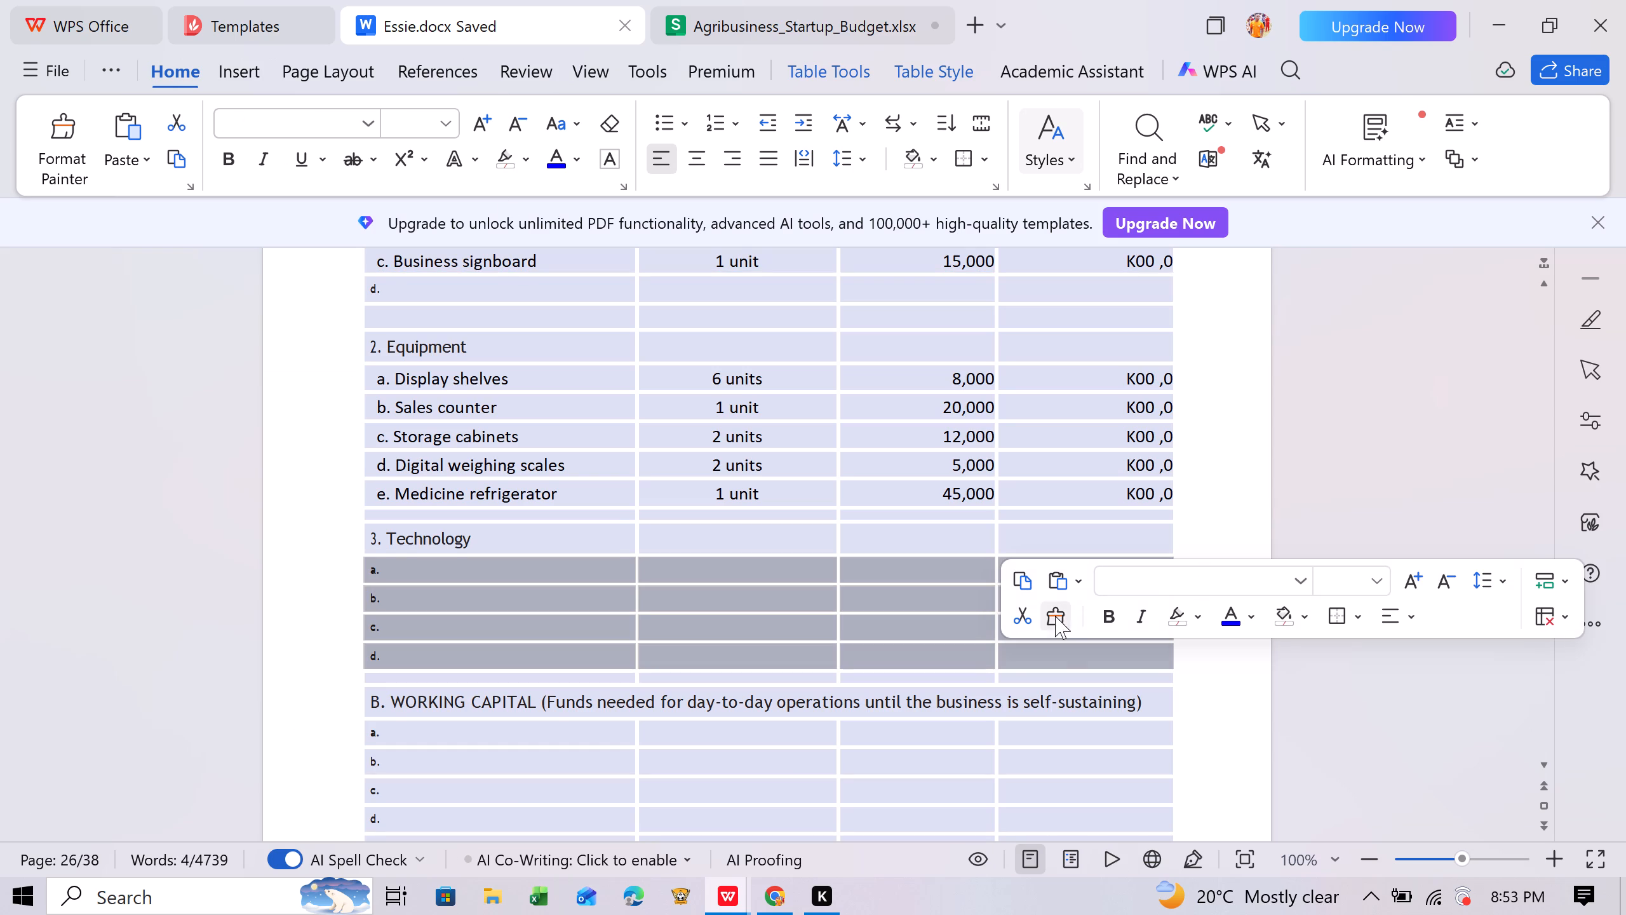
left_click(1053, 585)
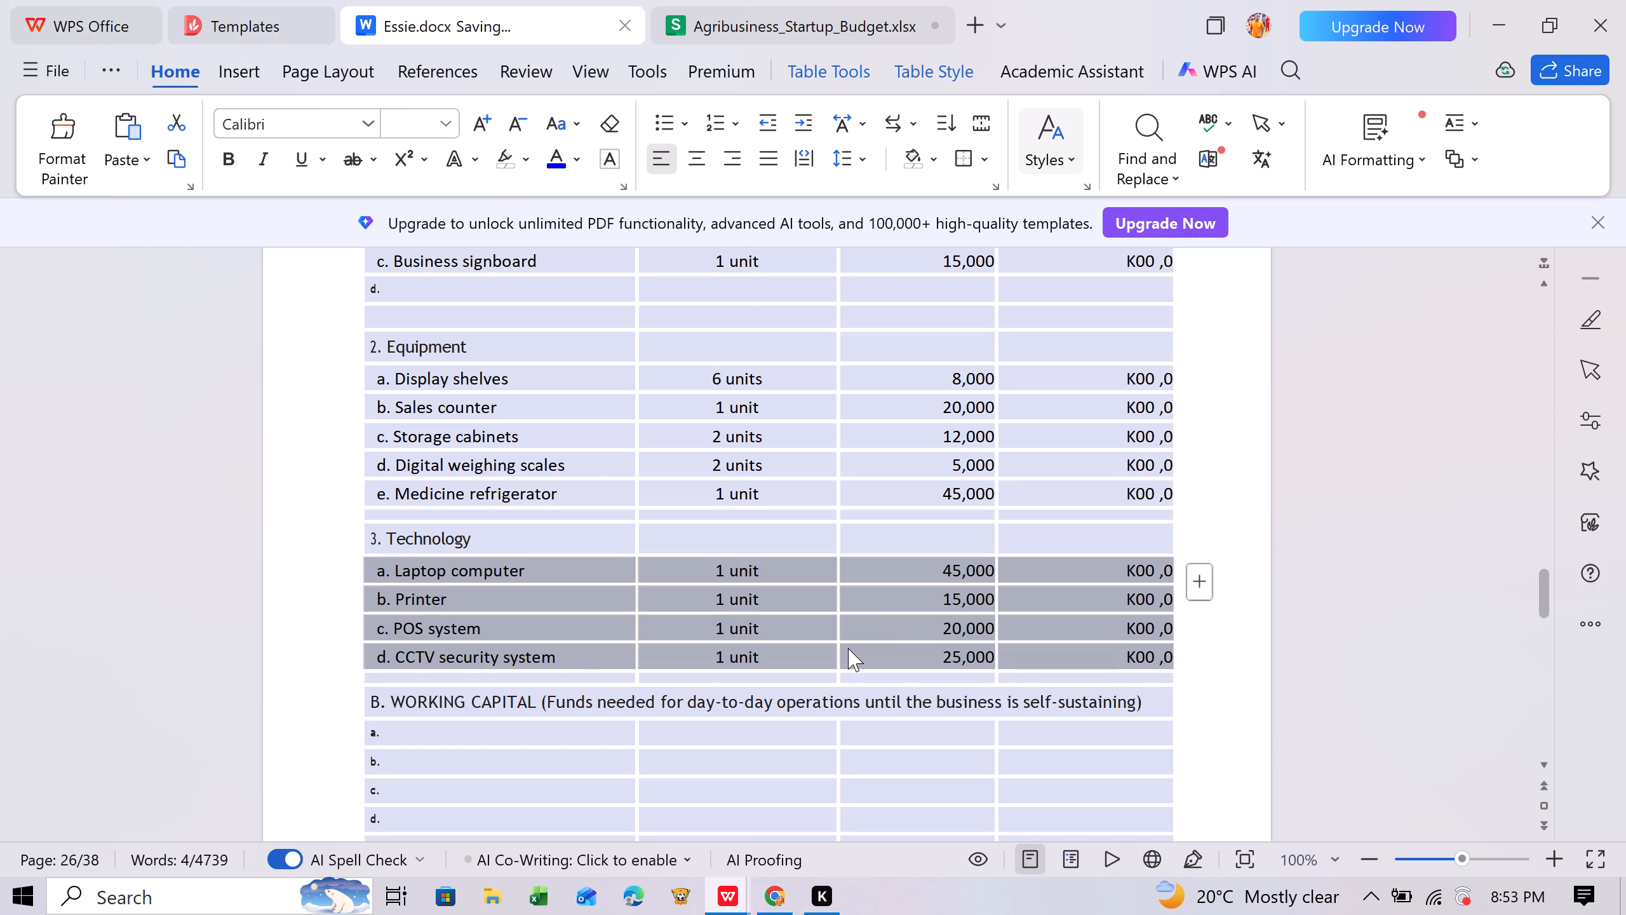
Copy the nine Working Capital item rows, from Initial stock of animal feeds to Emergency cash reserve, with all four columns in Agribusiness_Startup_Budget.xlsx.
scroll(848, 648, "down", 4)
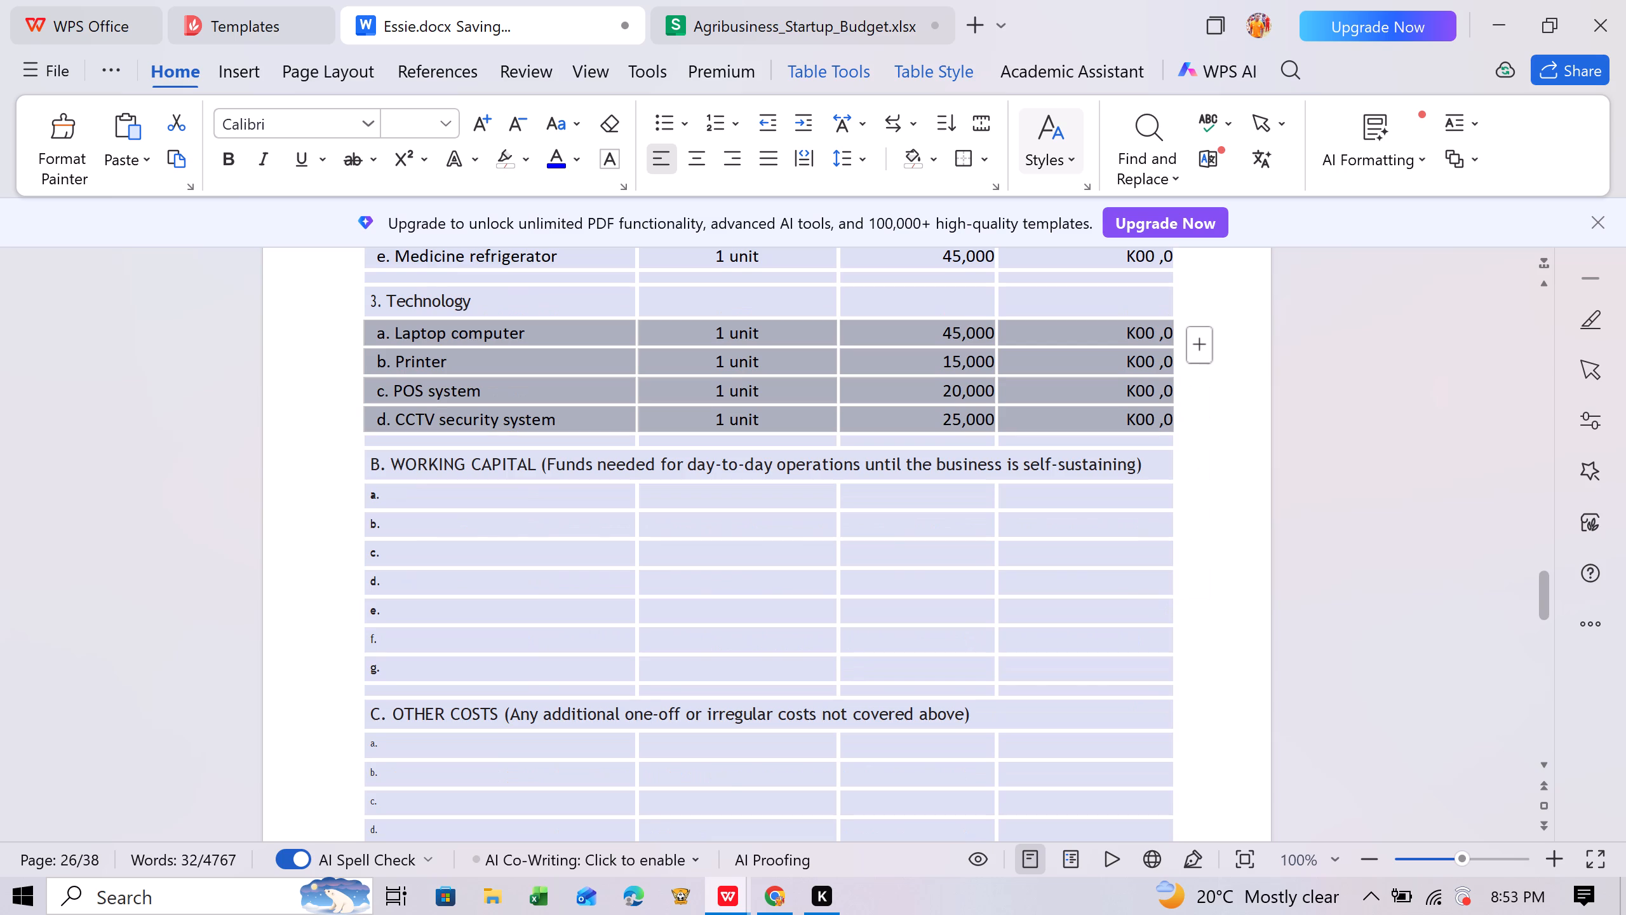
left_click(473, 498)
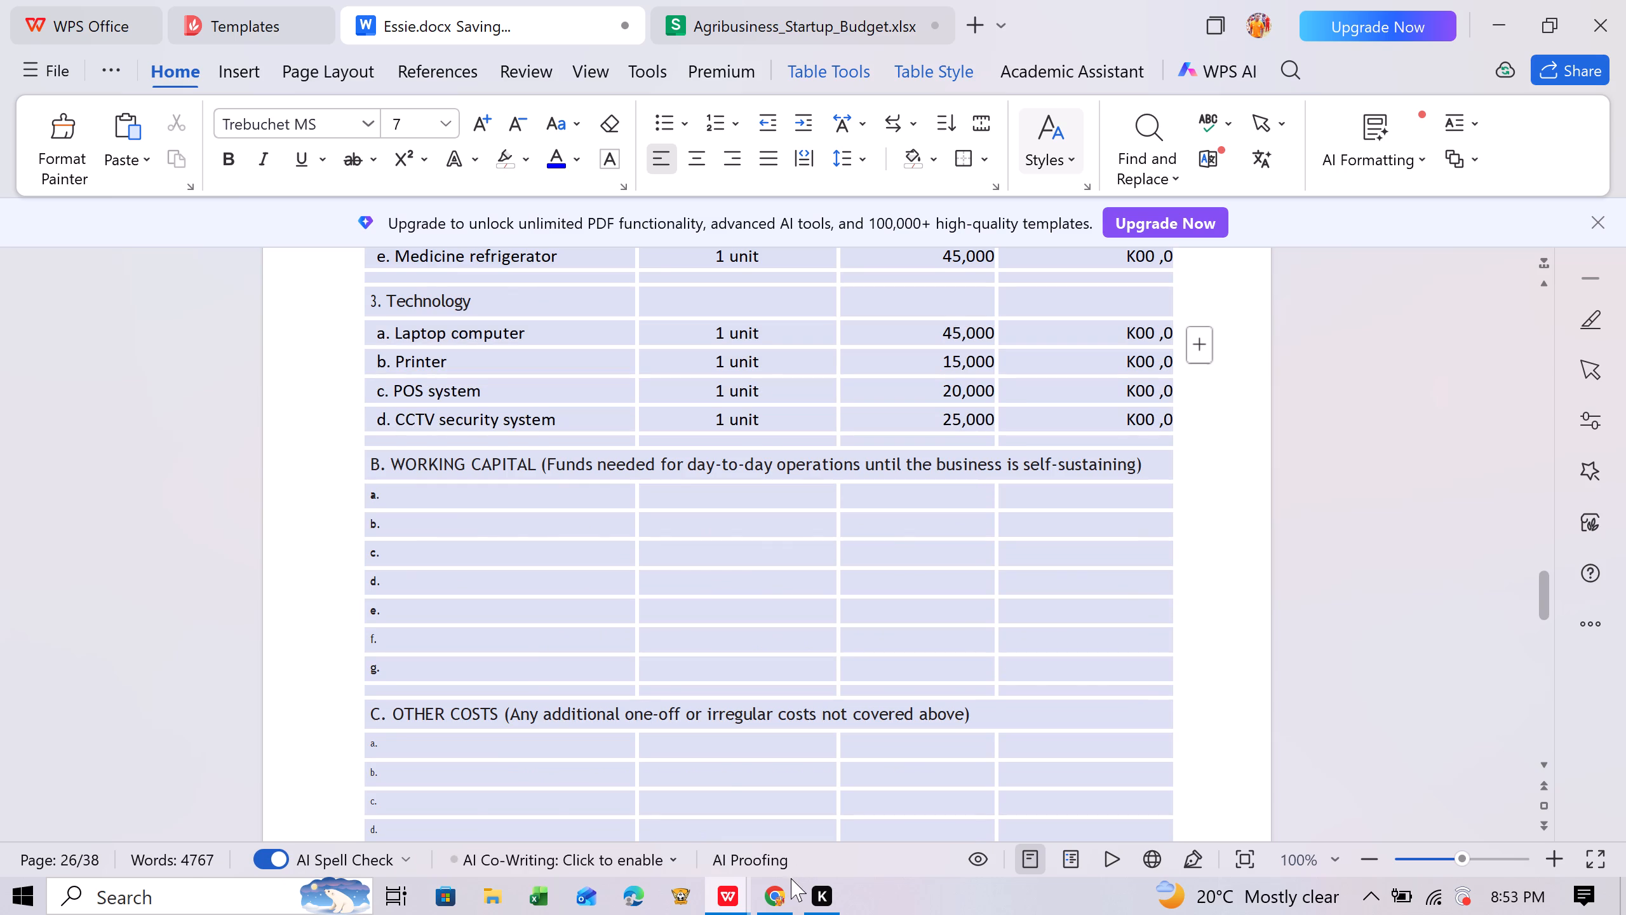
left_click(785, 22)
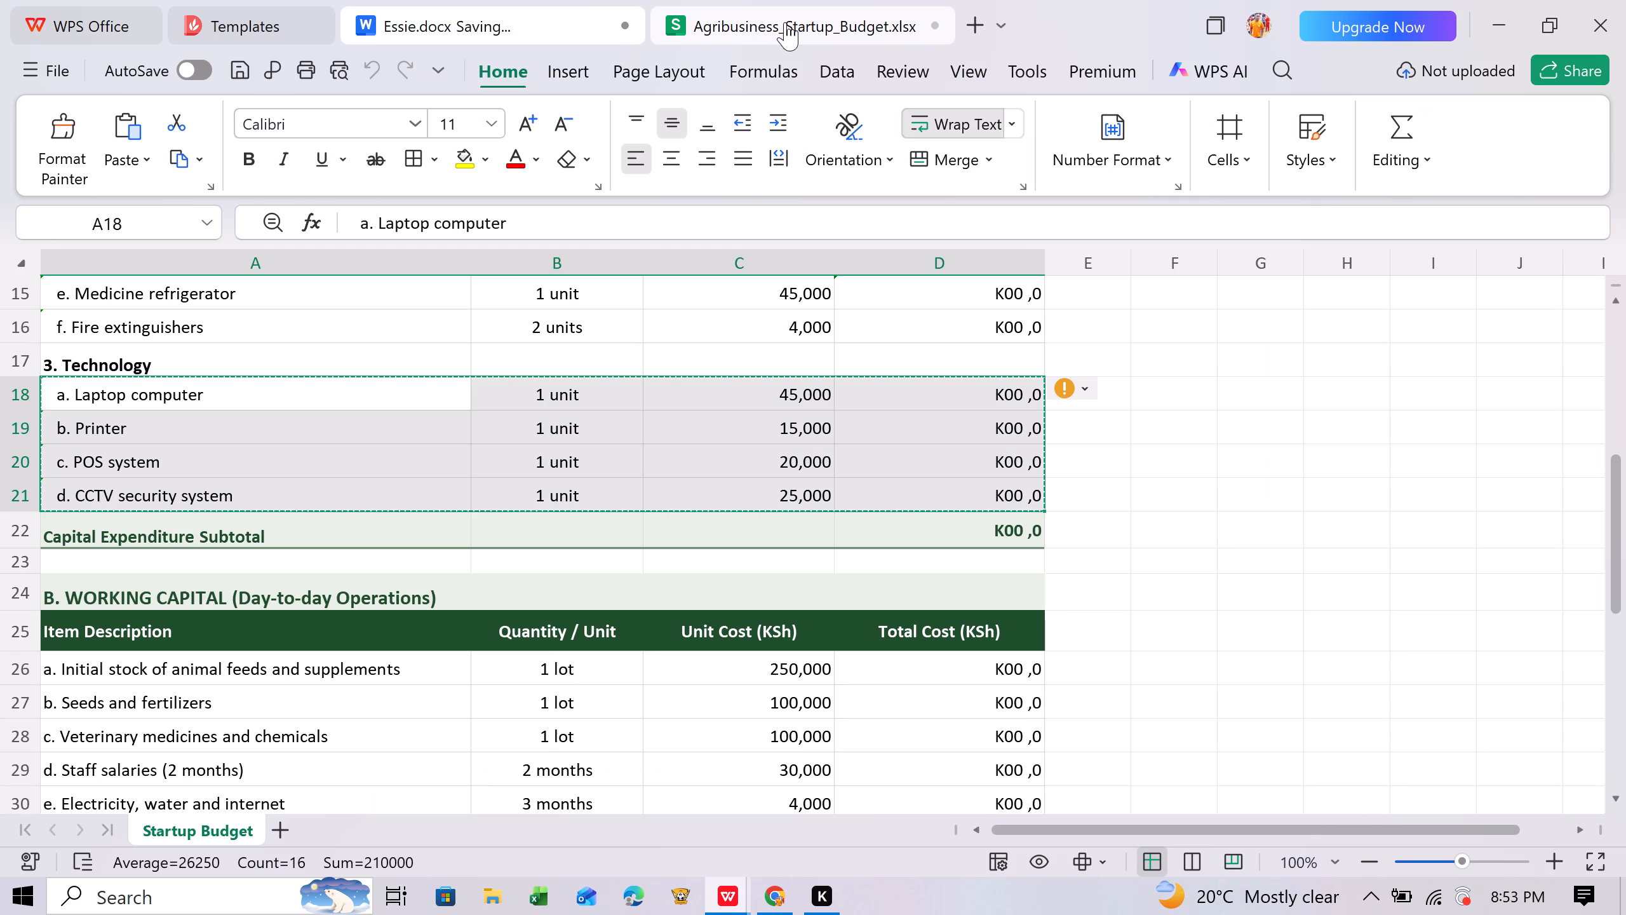
scroll(615, 517, "down", 4)
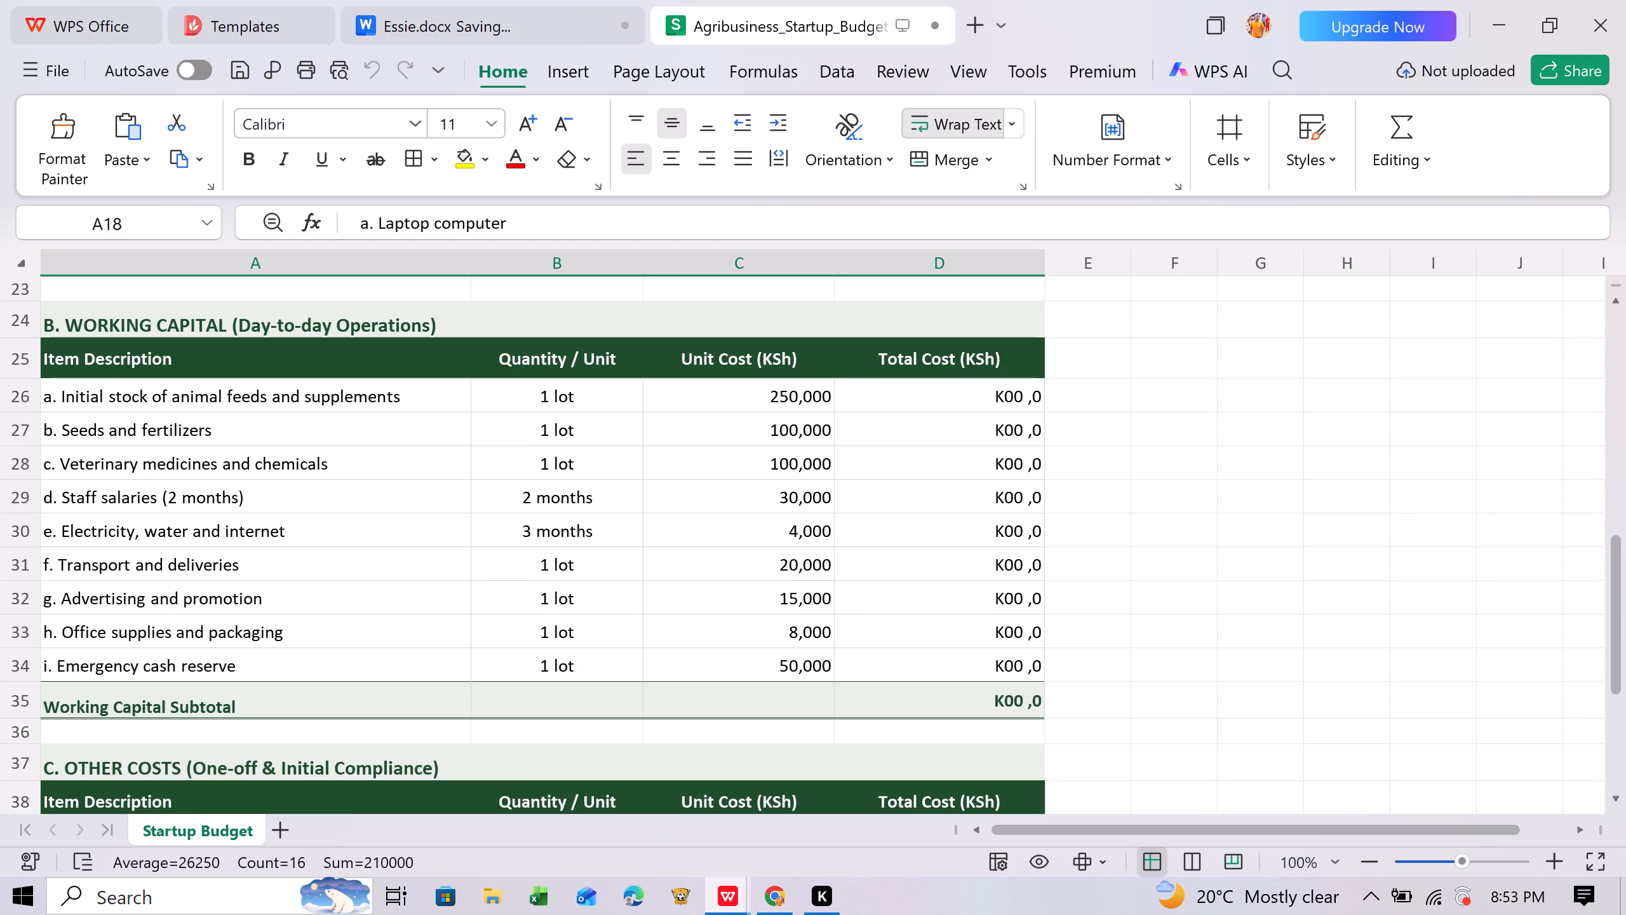
left_click_drag(258, 400, 619, 547)
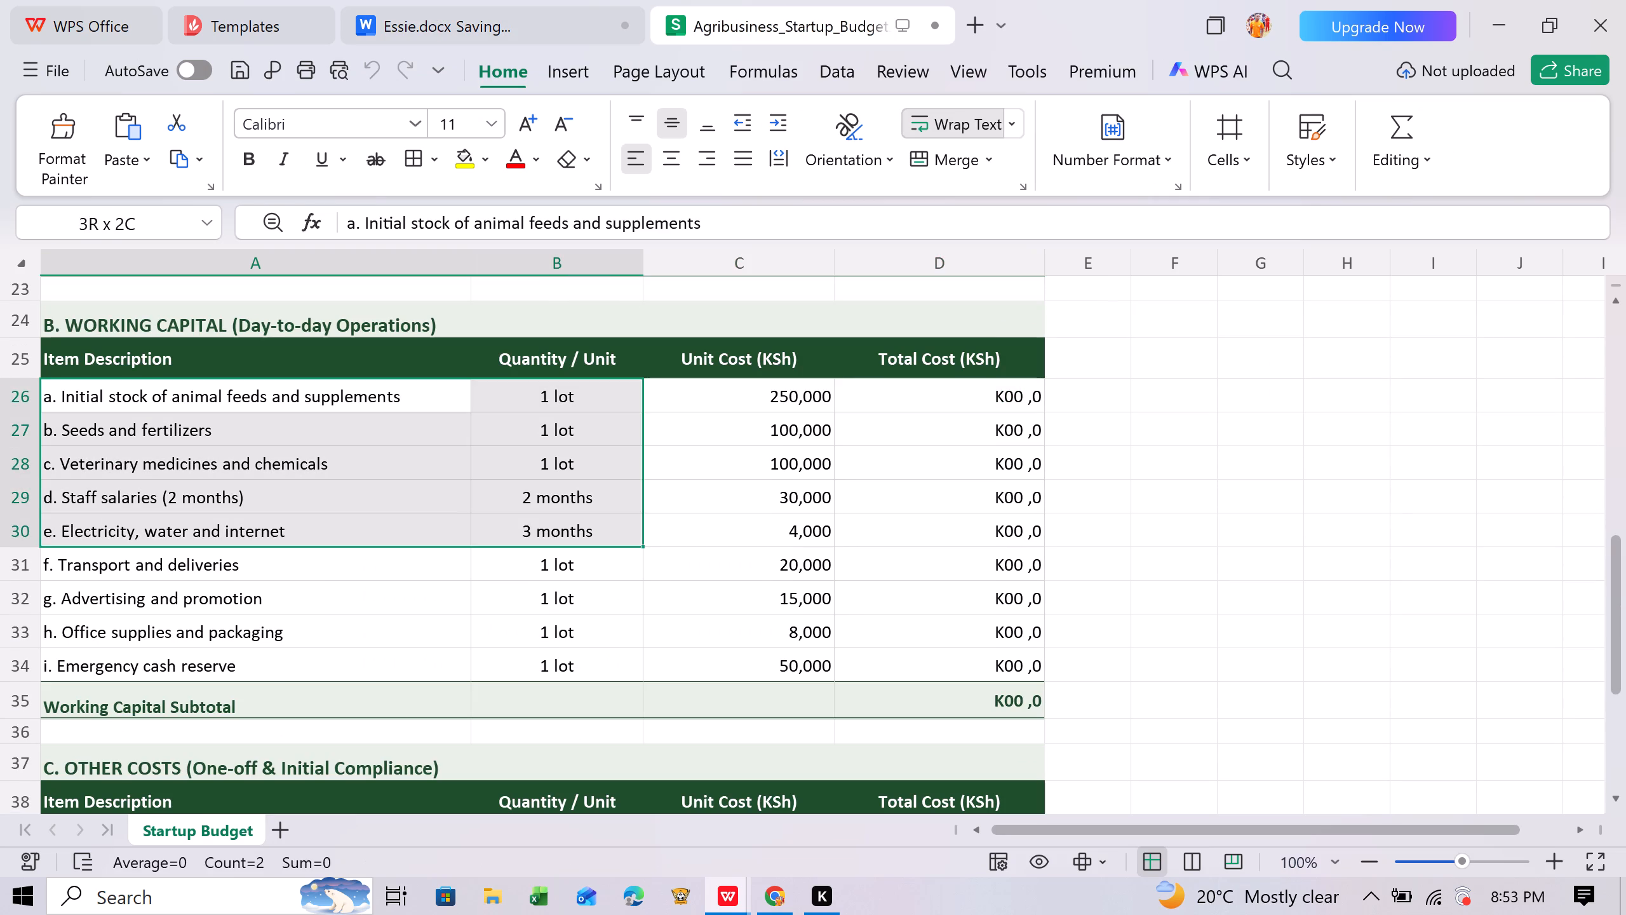
left_click_drag(619, 547, 928, 656)
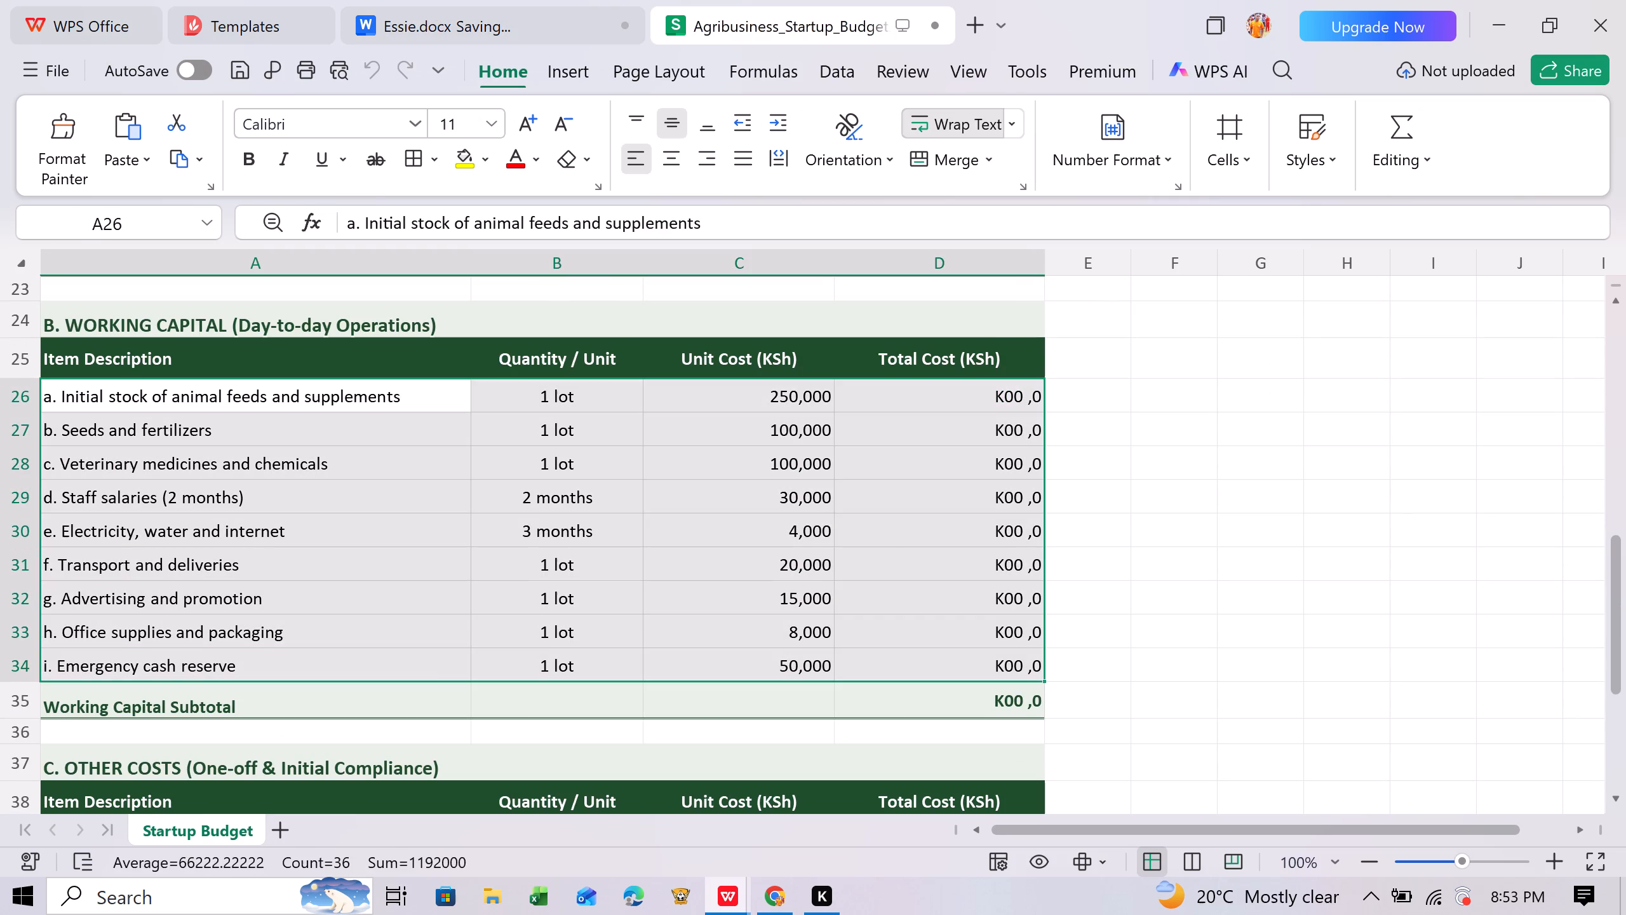
right_click(928, 653)
left_click(965, 27)
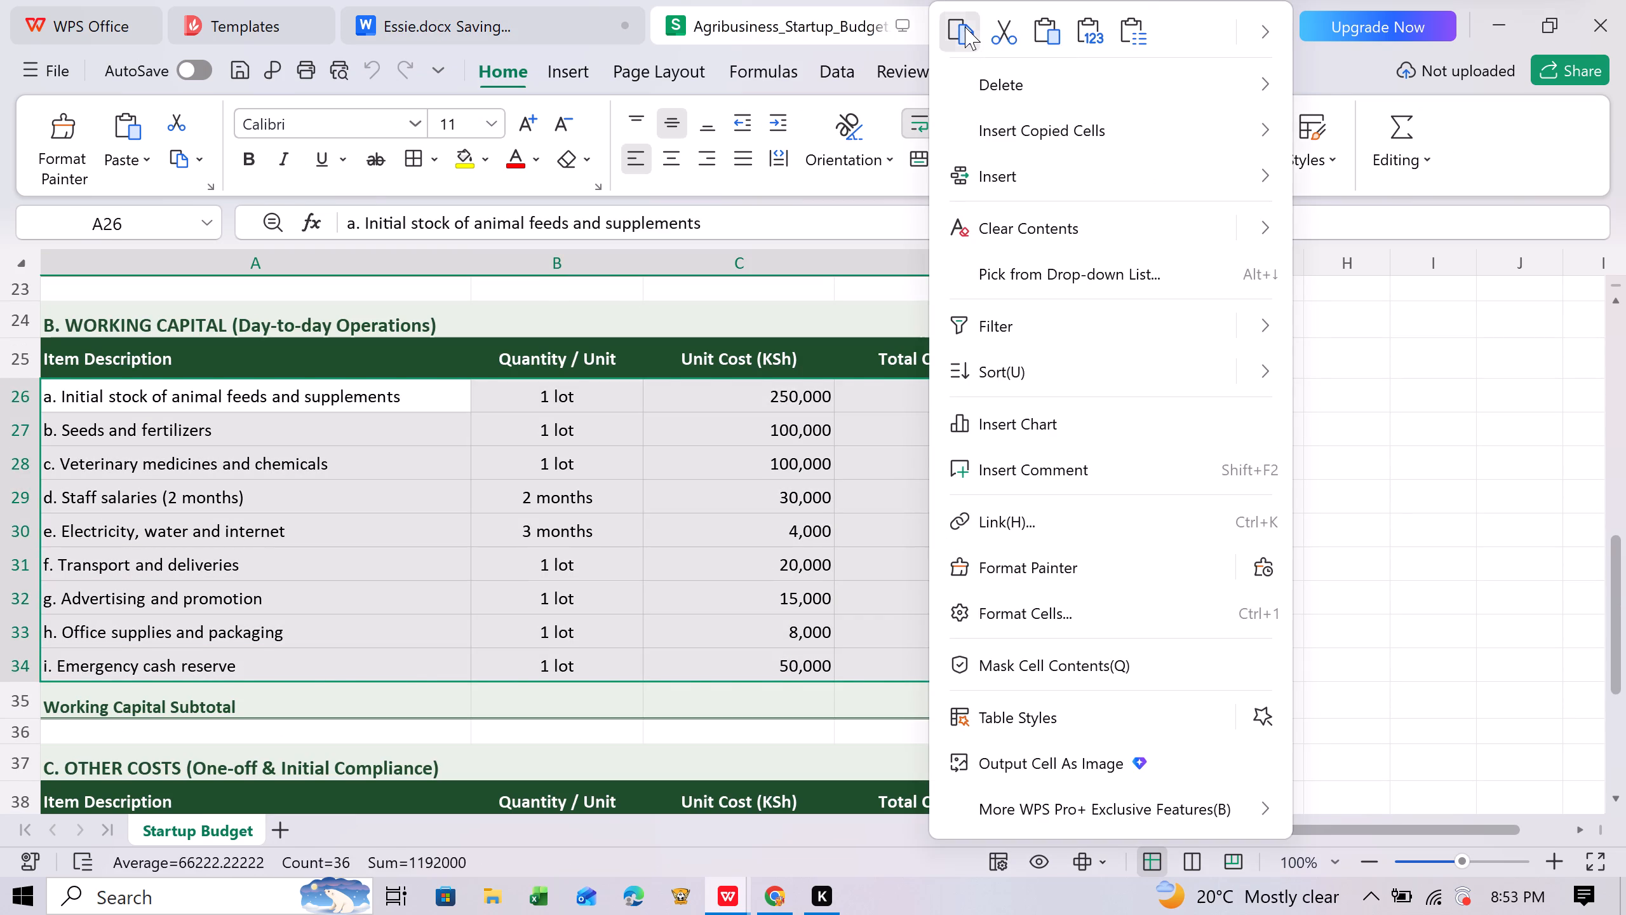
left_click(765, 898)
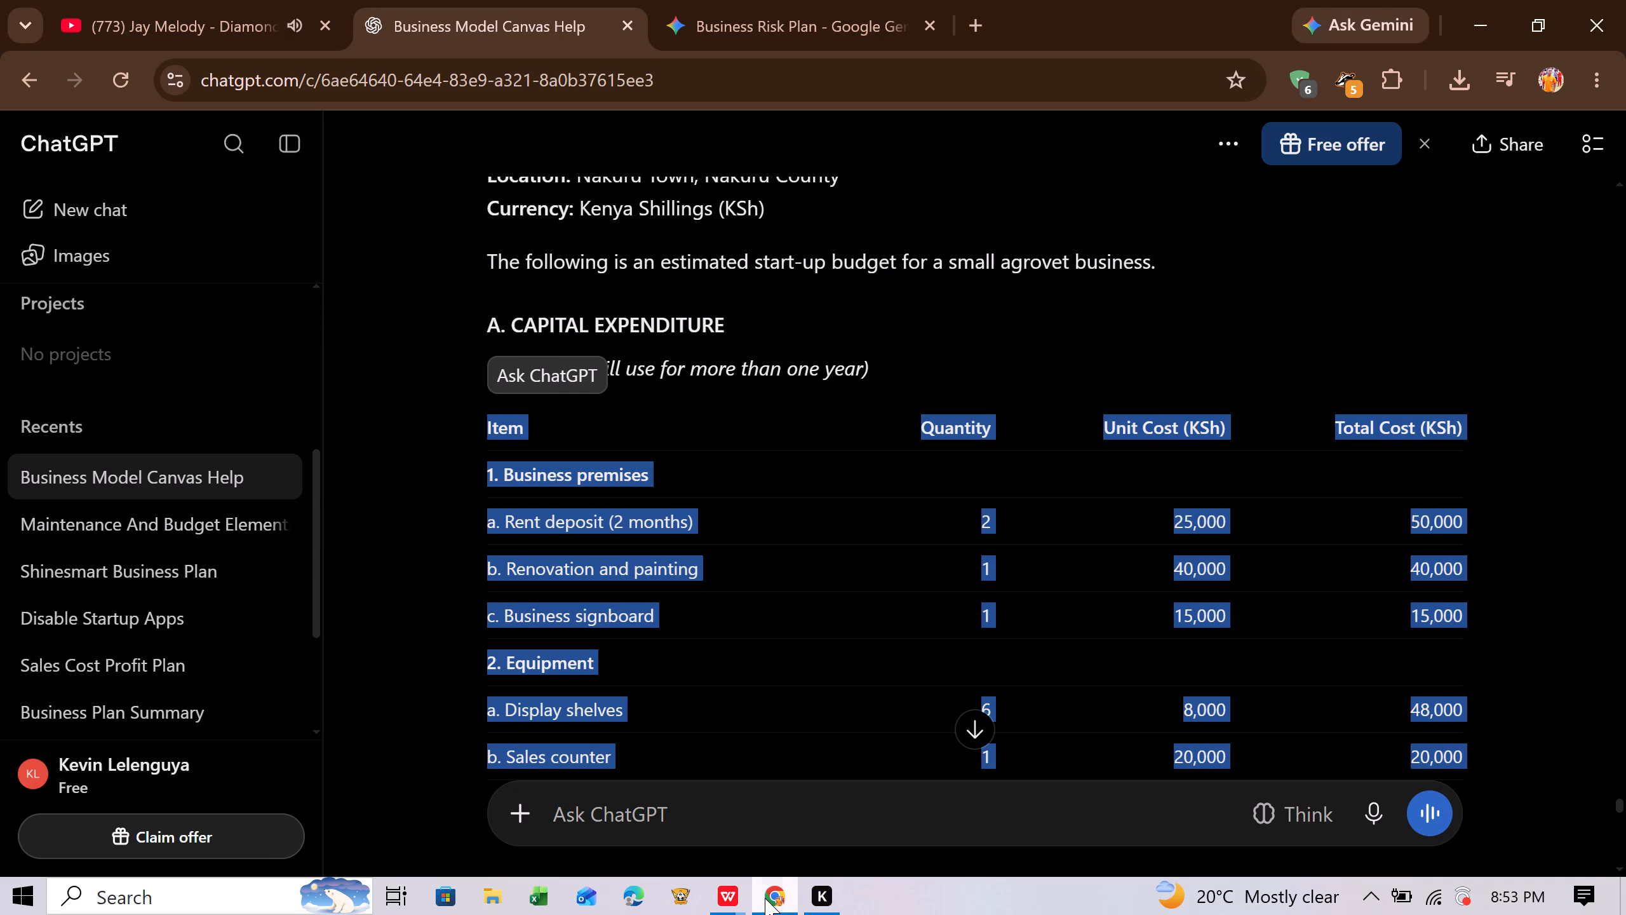
left_click(765, 898)
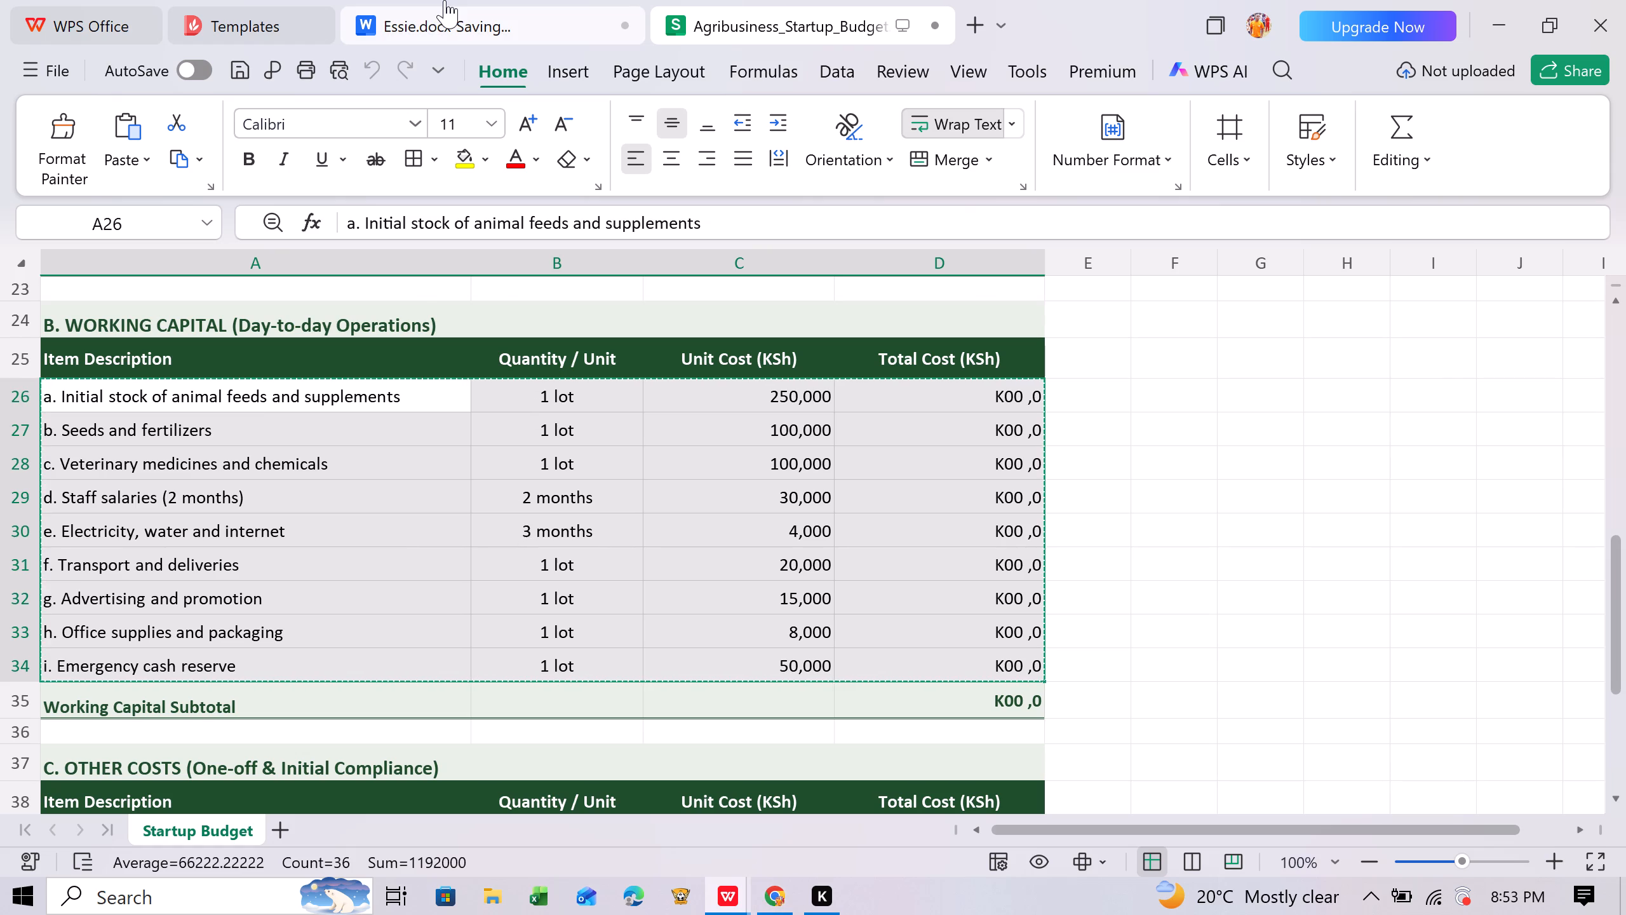
Paste the copied working capital rows over rows a to g across all four columns under B. WORKING CAPITAL in Essie.docx.
left_click(445, 0)
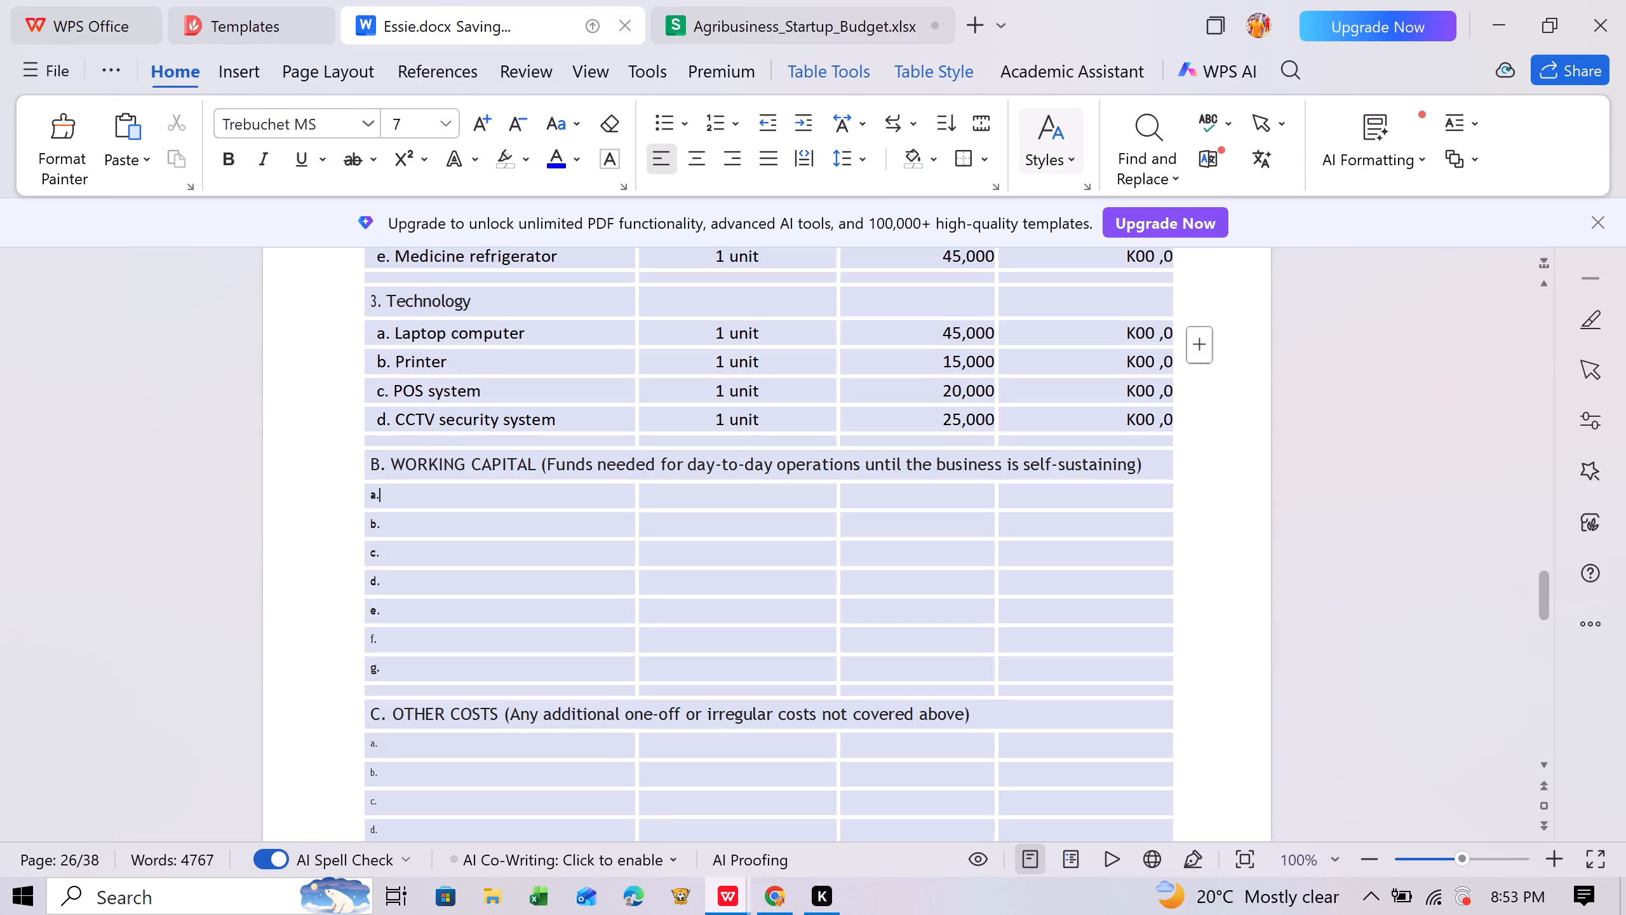
left_click_drag(476, 495, 742, 616)
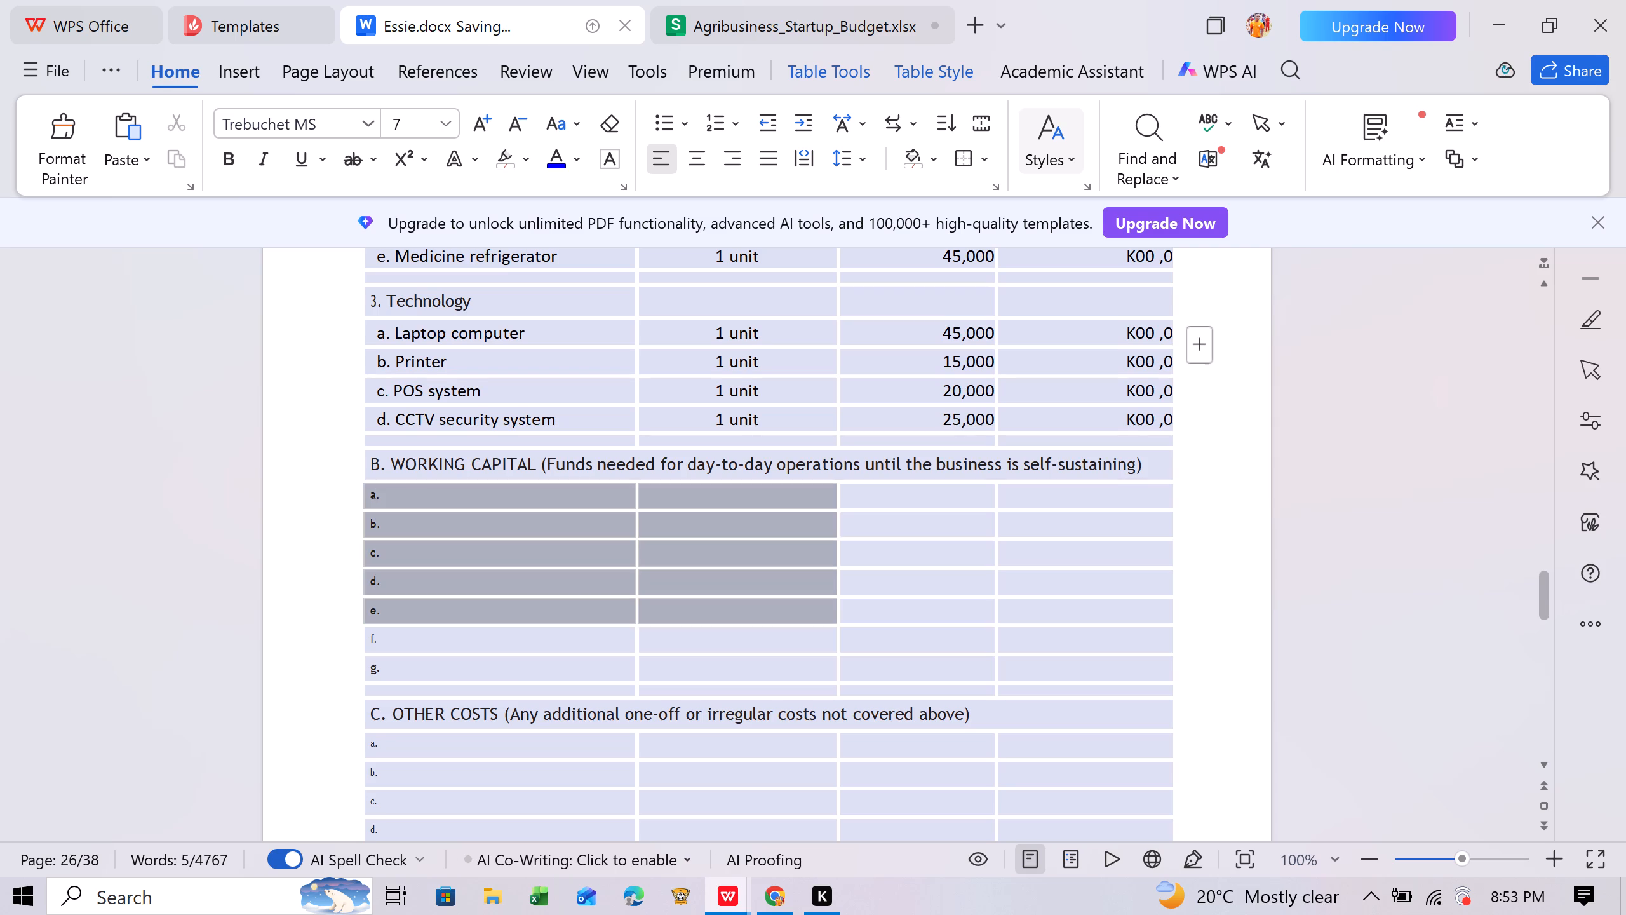
left_click_drag(742, 616, 1024, 656)
left_click(1049, 592)
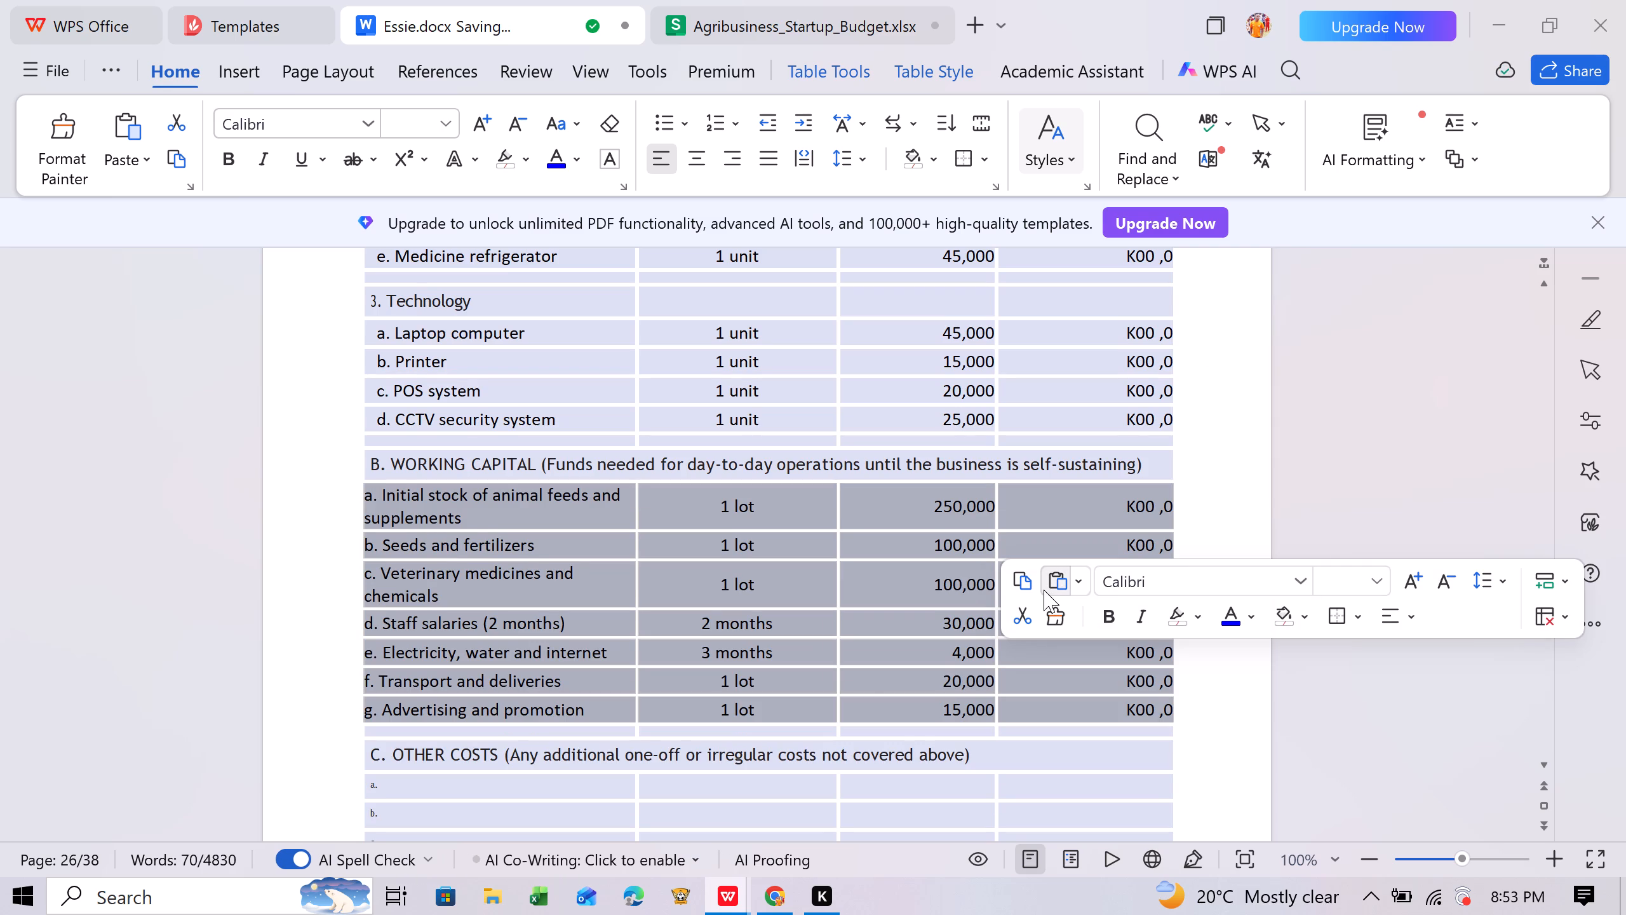
left_click(864, 710)
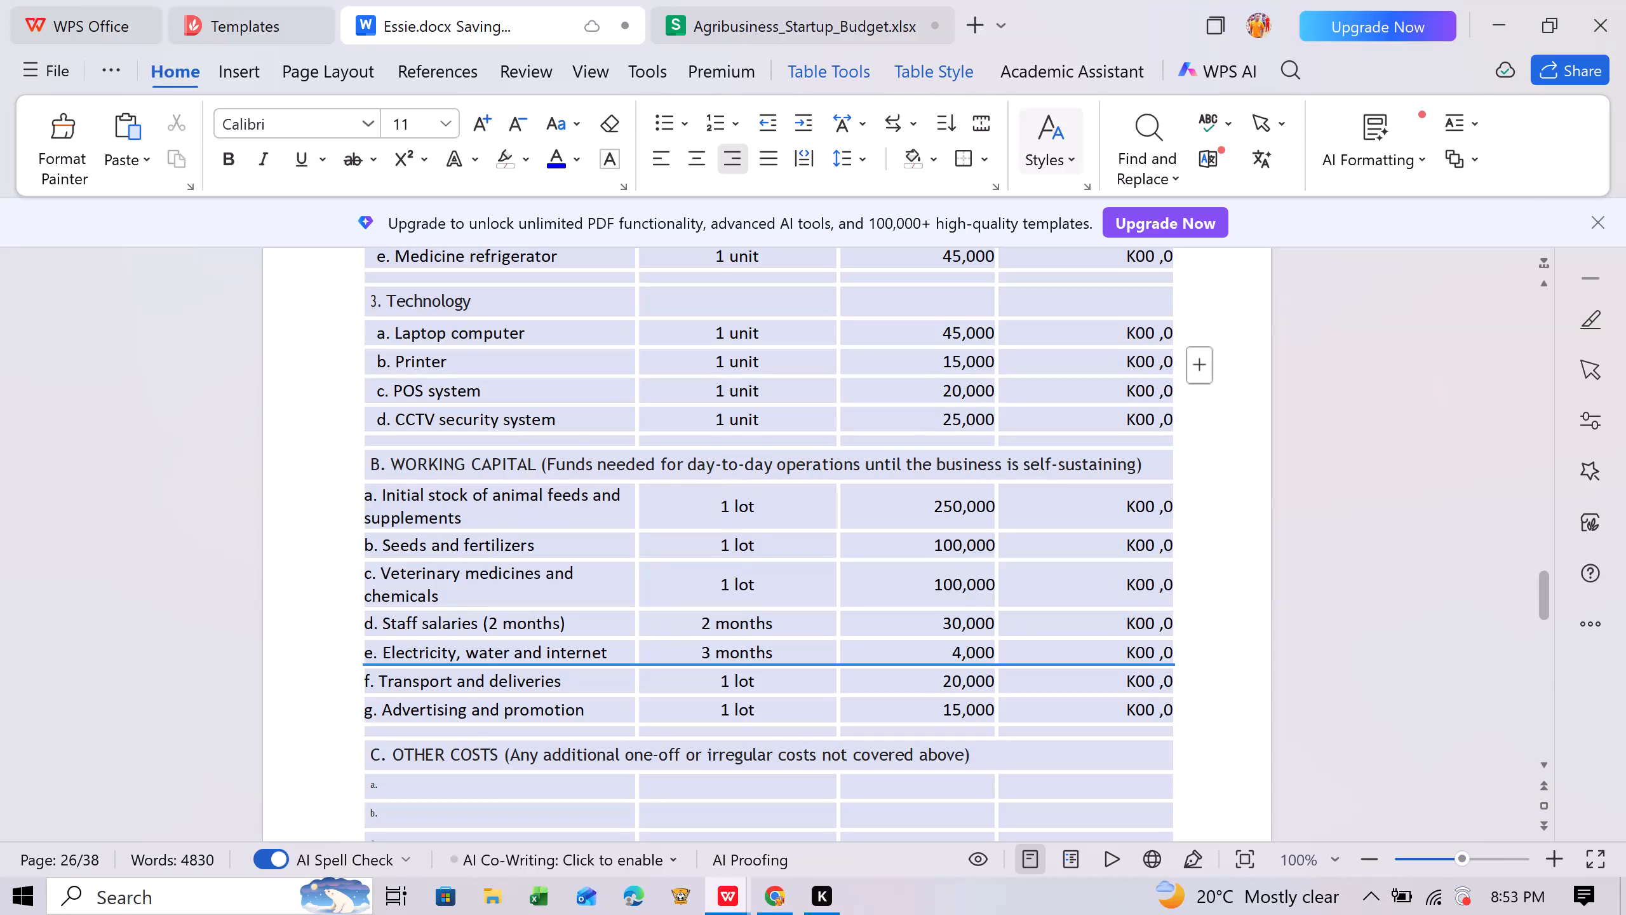
scroll(854, 667, "down", 2)
scroll(854, 667, "up", 3)
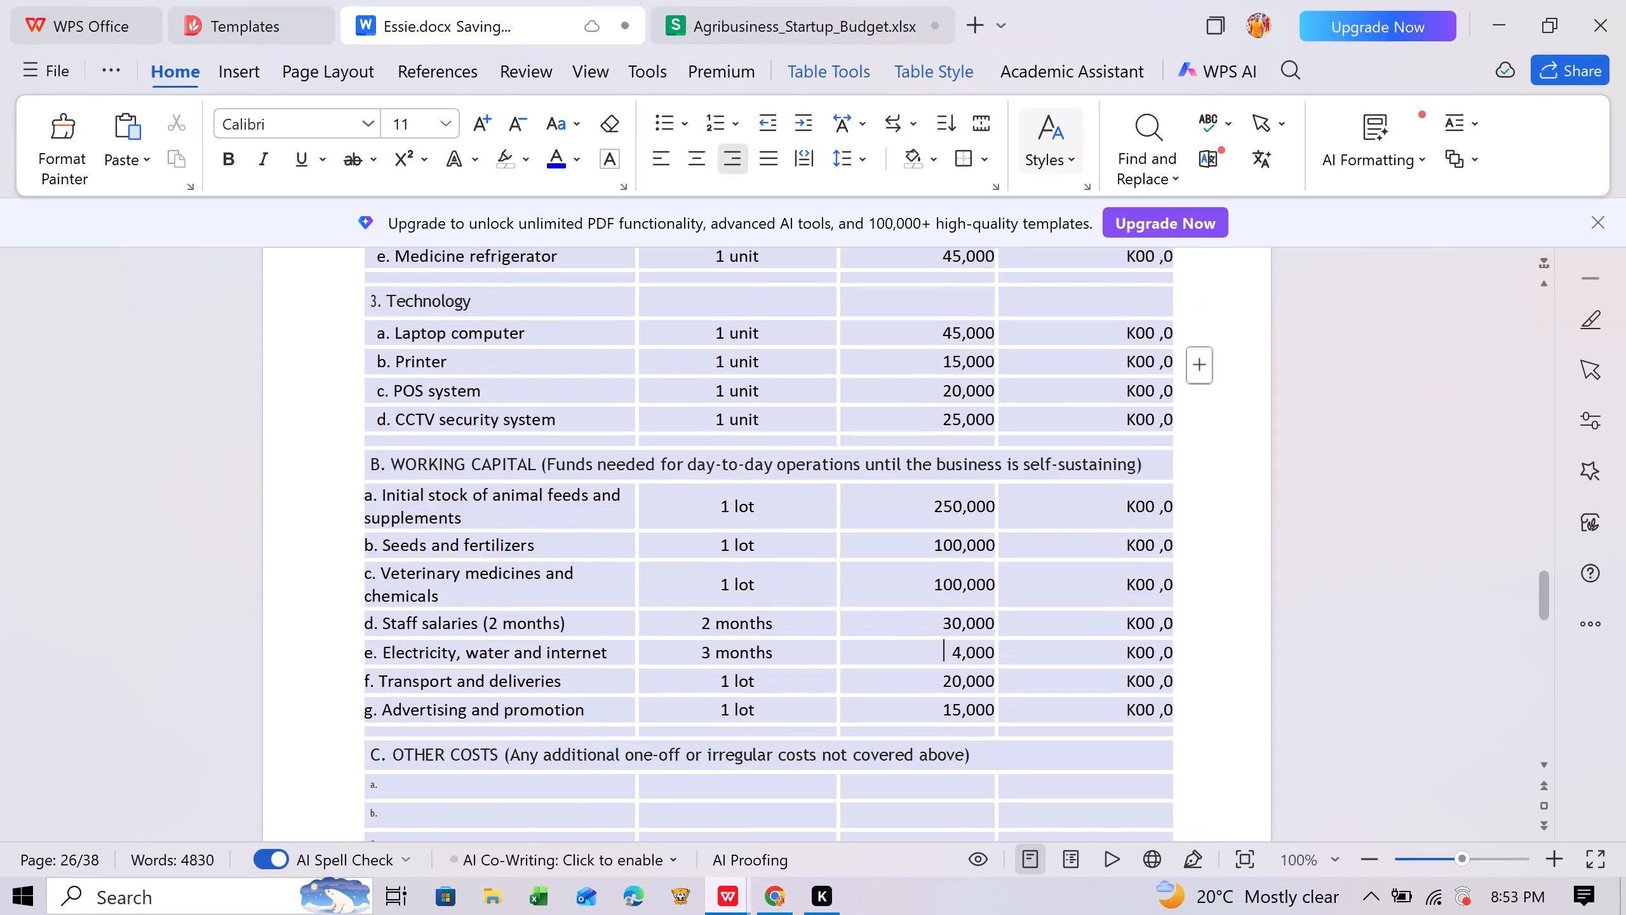
Copy the four Other Costs item rows, from Business licences to Staff training, with all four columns in Agribusiness_Startup_Budget.xlsx.
scroll(854, 667, "down", 3)
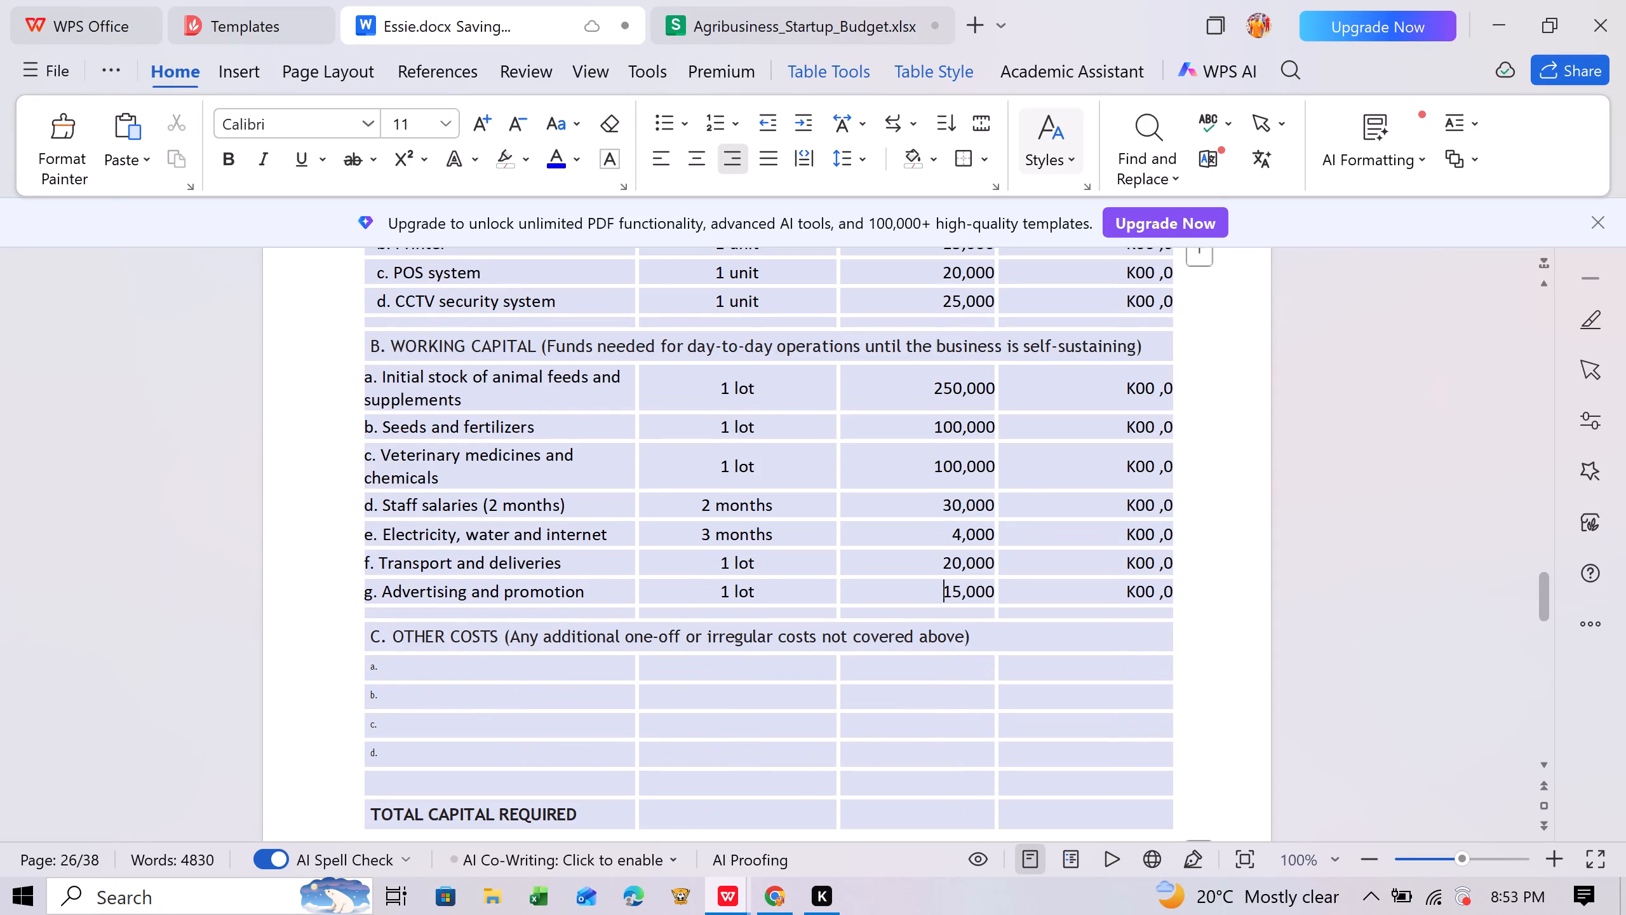
scroll(854, 667, "down", 2)
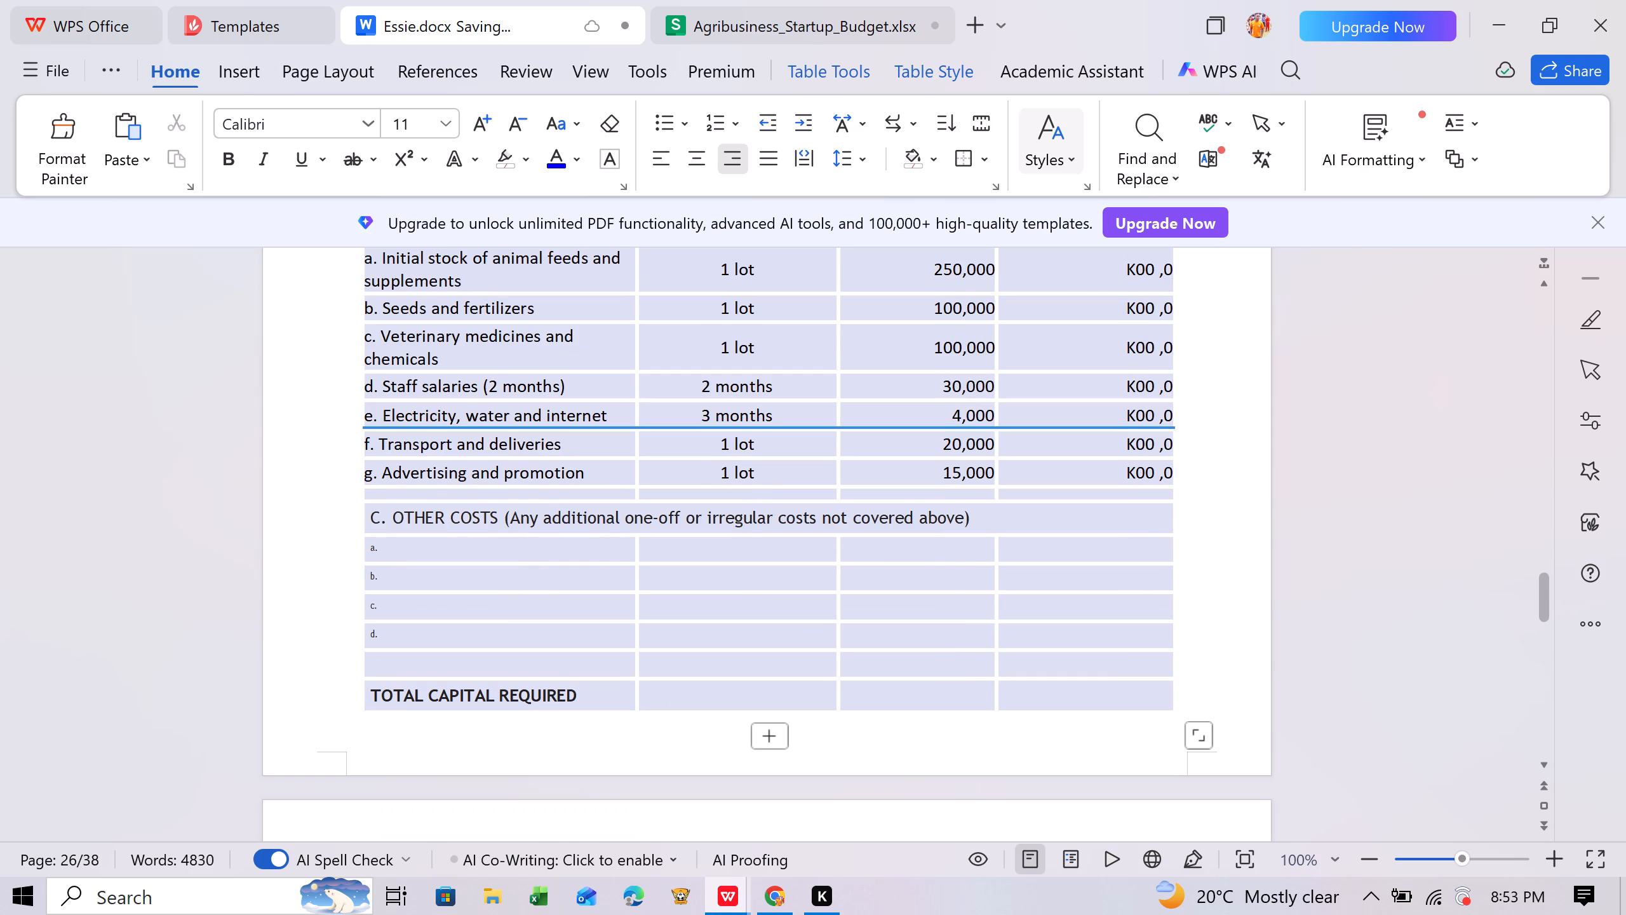
left_click(504, 559)
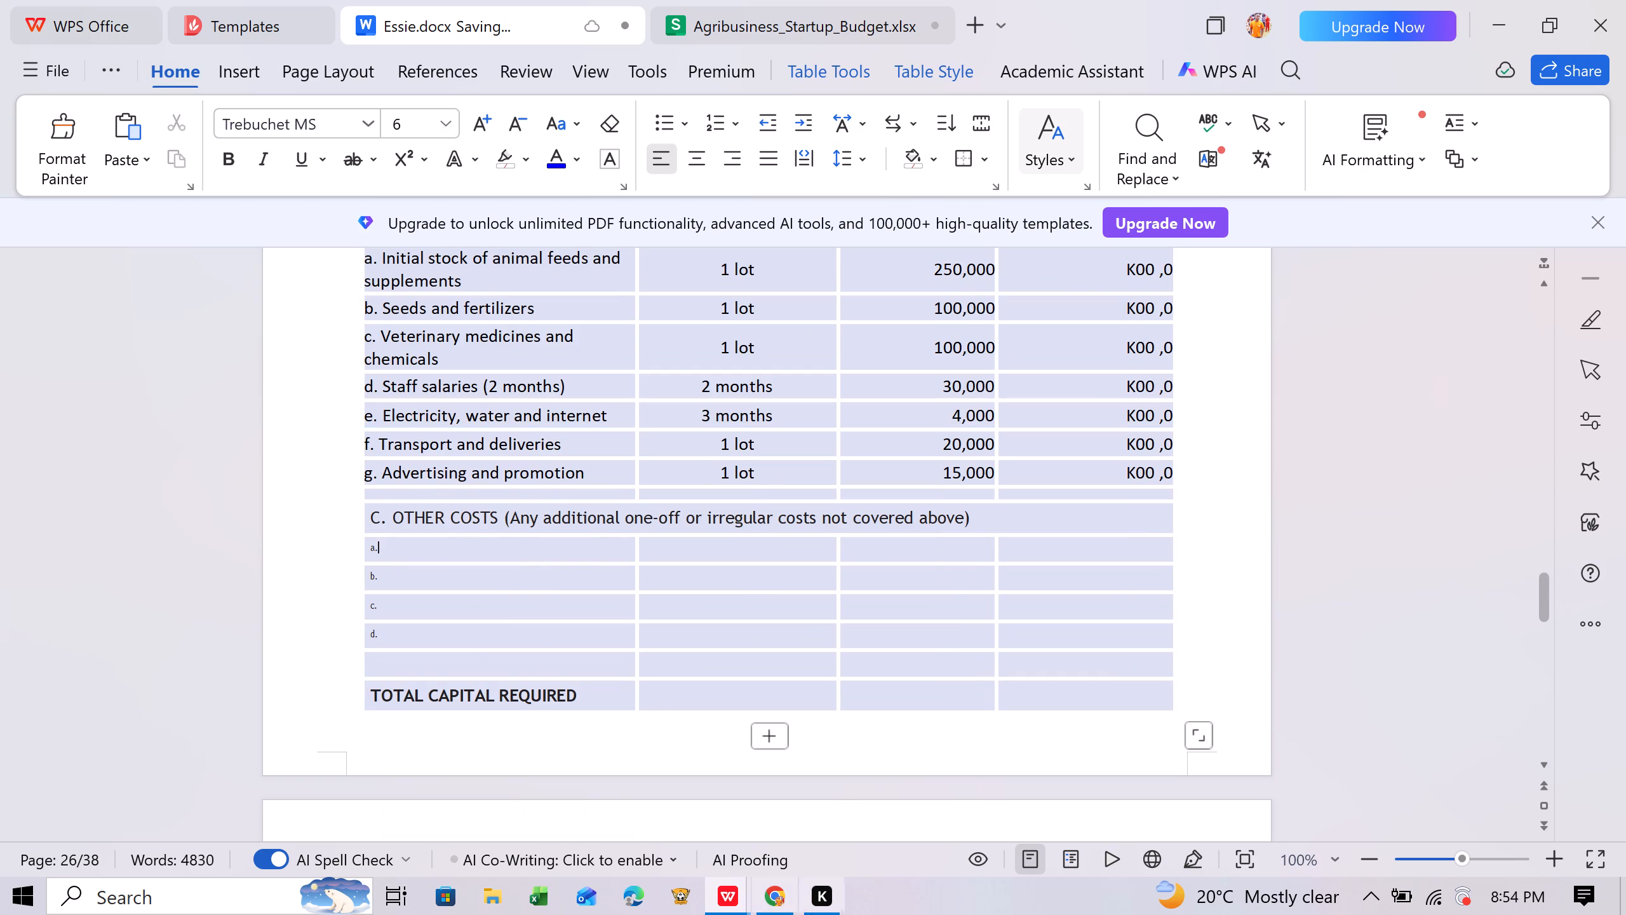
left_click(763, 4)
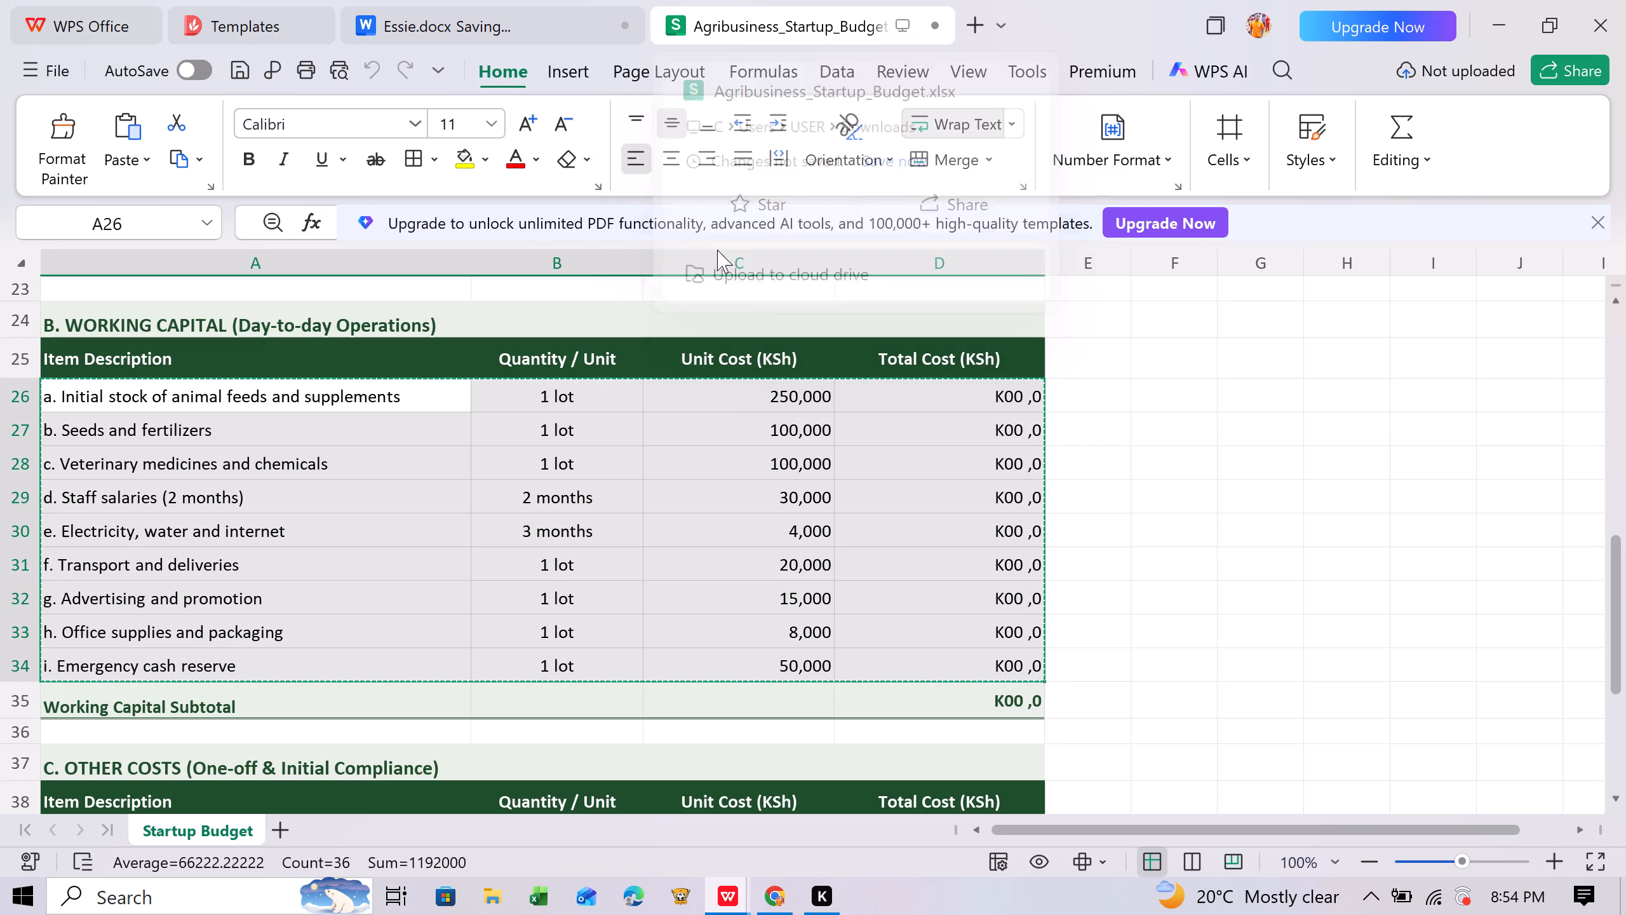
left_click(616, 538)
scroll(616, 538, "down", 5)
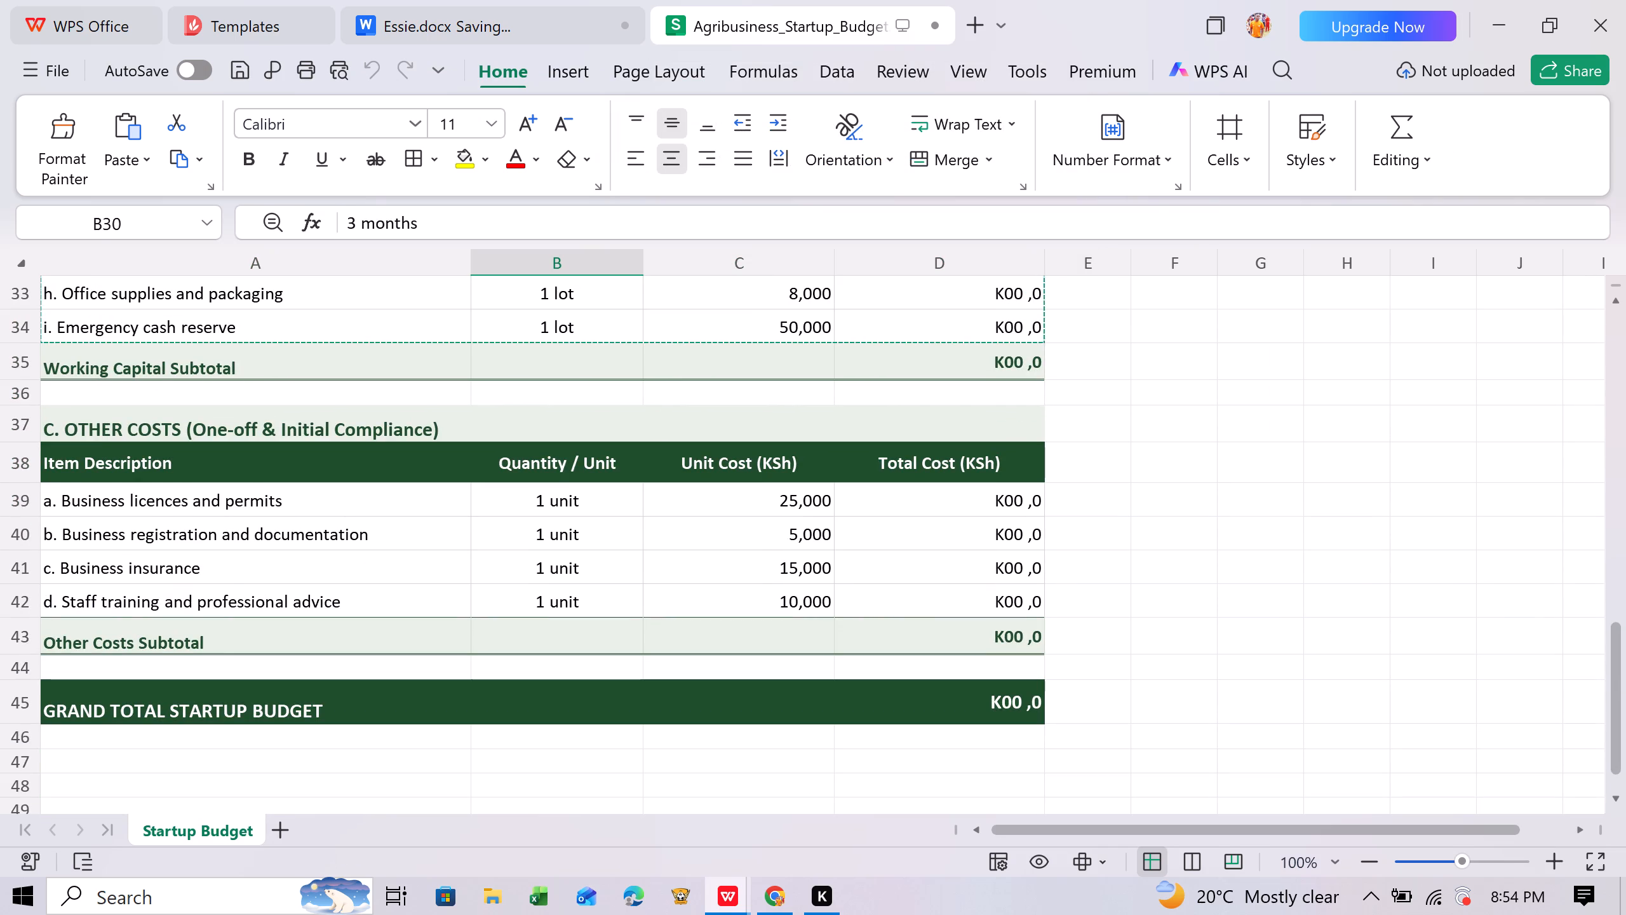
left_click_drag(351, 494, 528, 601)
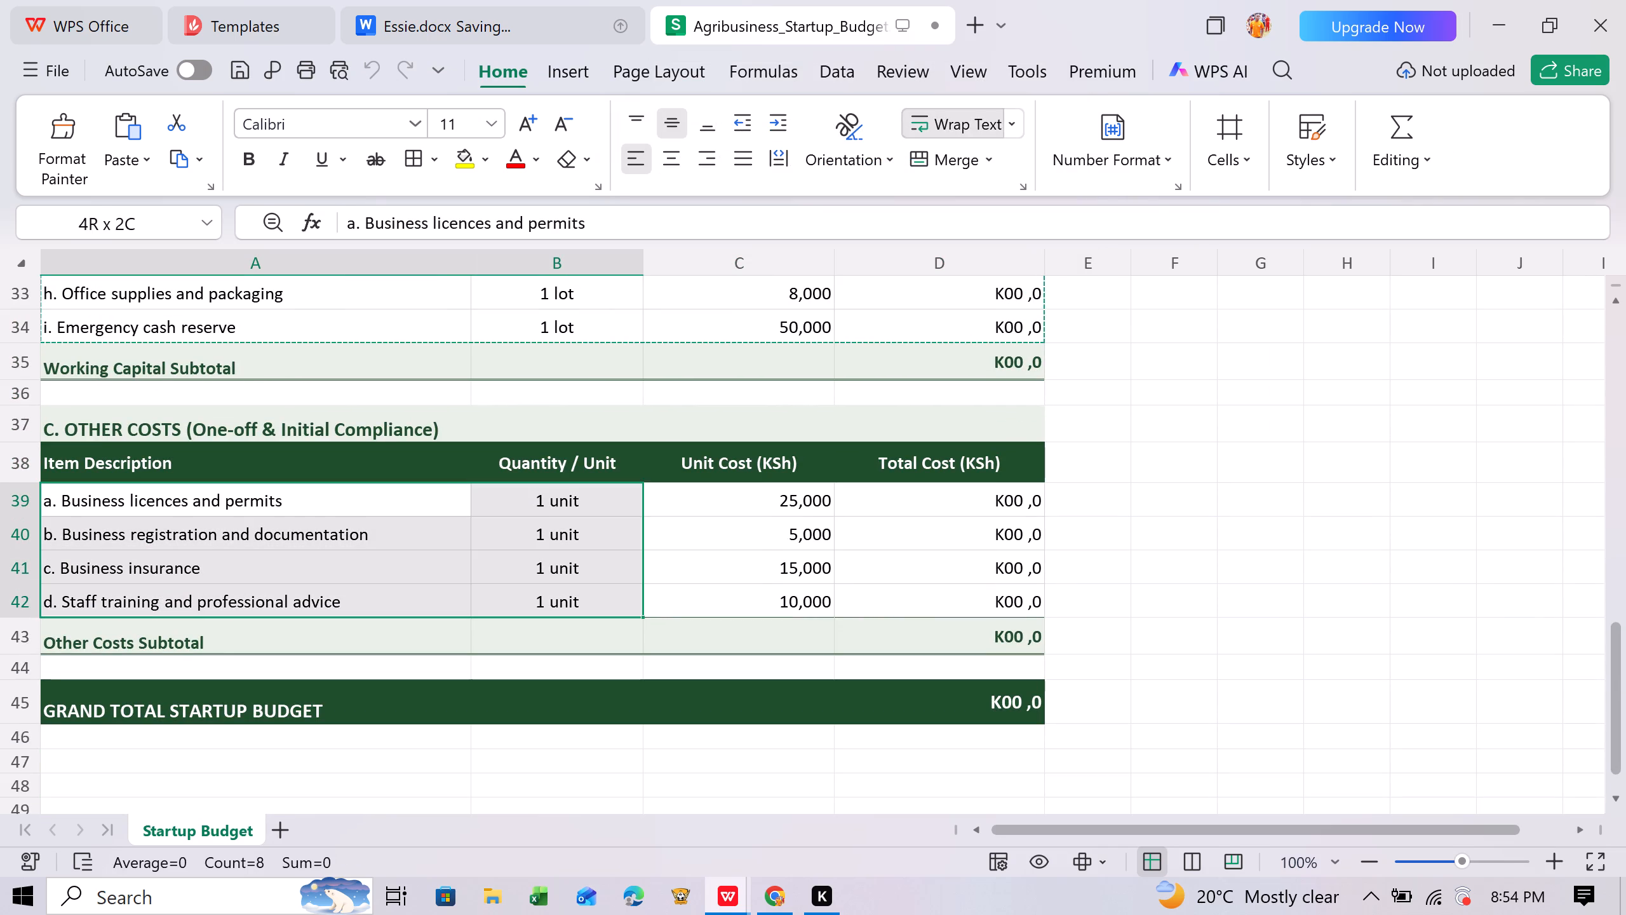
left_click_drag(528, 601, 987, 598)
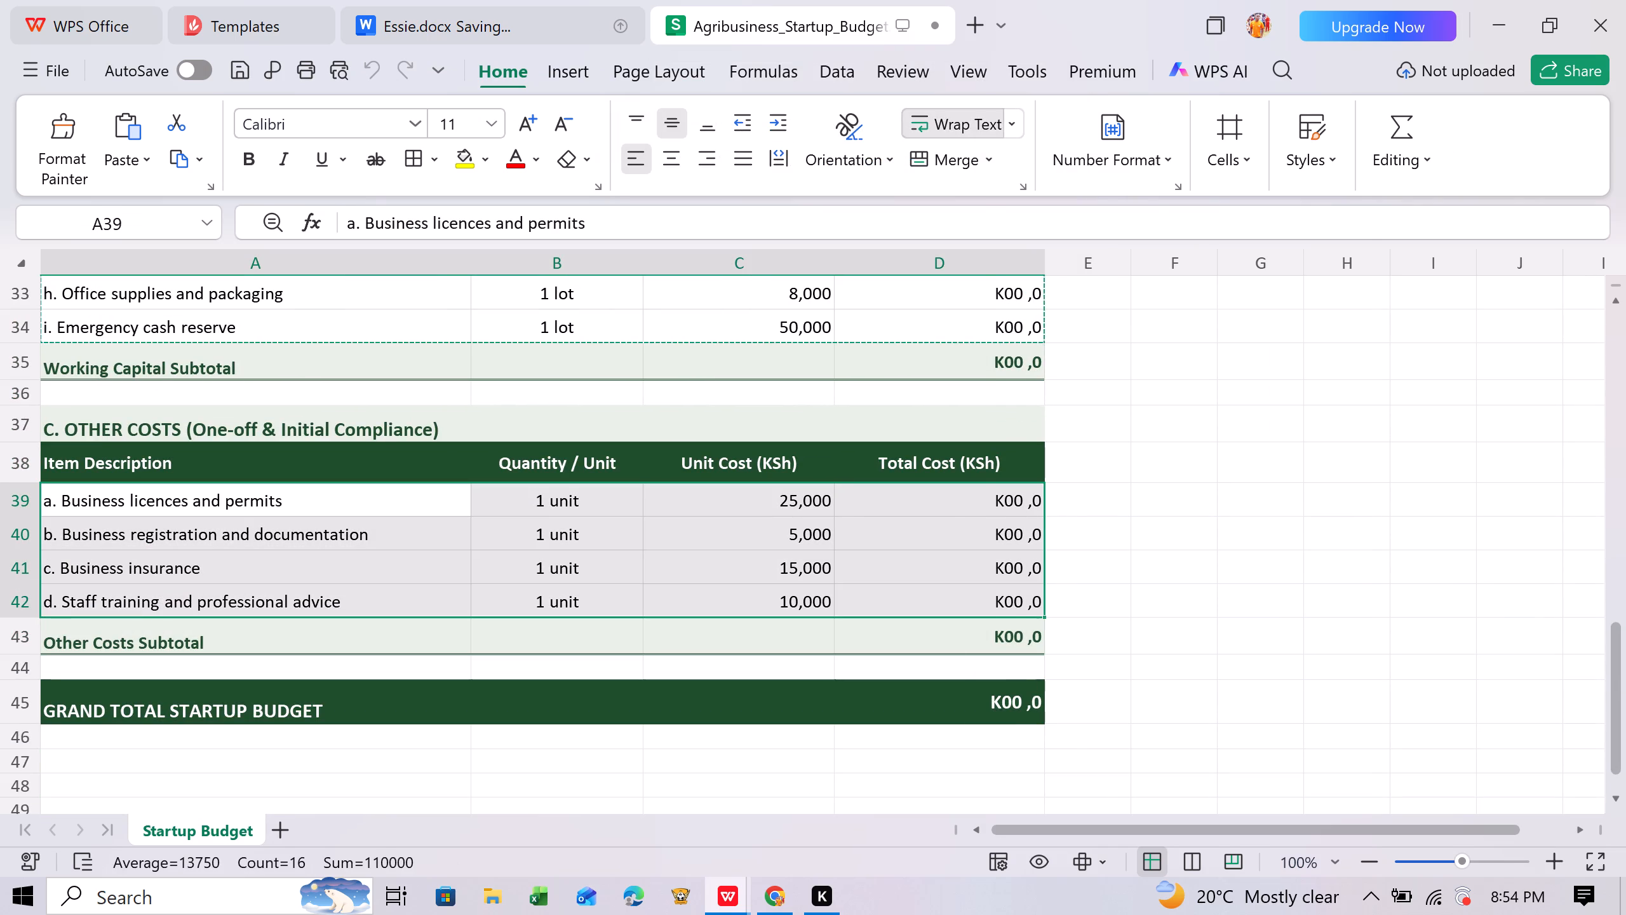
right_click(987, 598)
left_click(1016, 33)
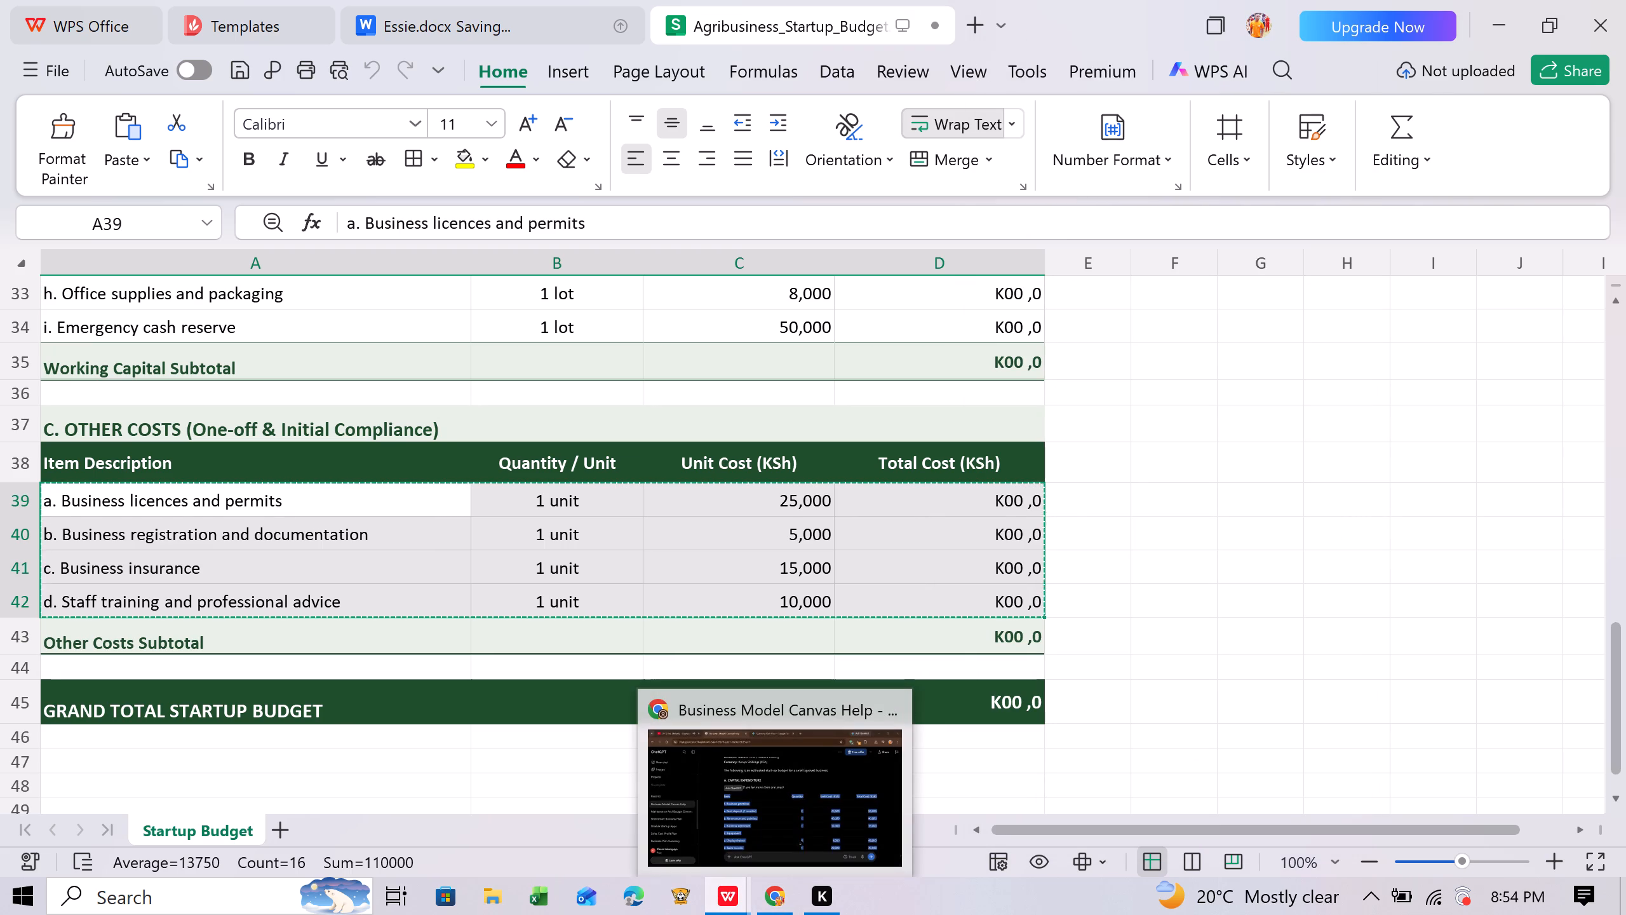
Paste the copied other costs rows over rows a to d across all four columns under C. OTHER COSTS in Essie.docx.
left_click(524, 0)
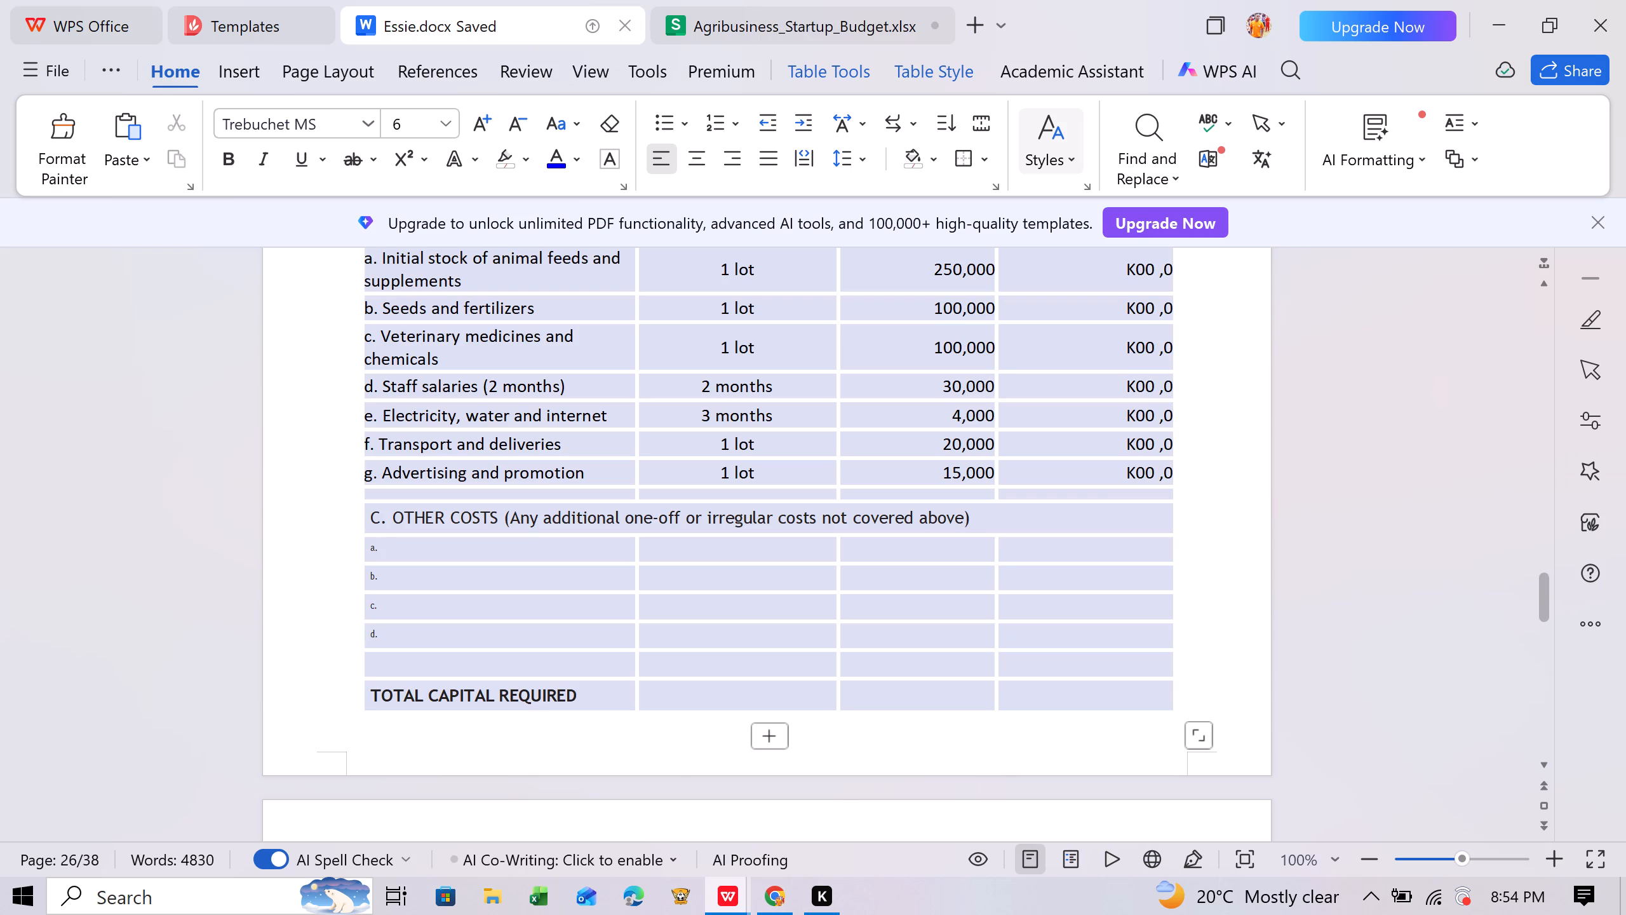
left_click_drag(527, 545, 1081, 645)
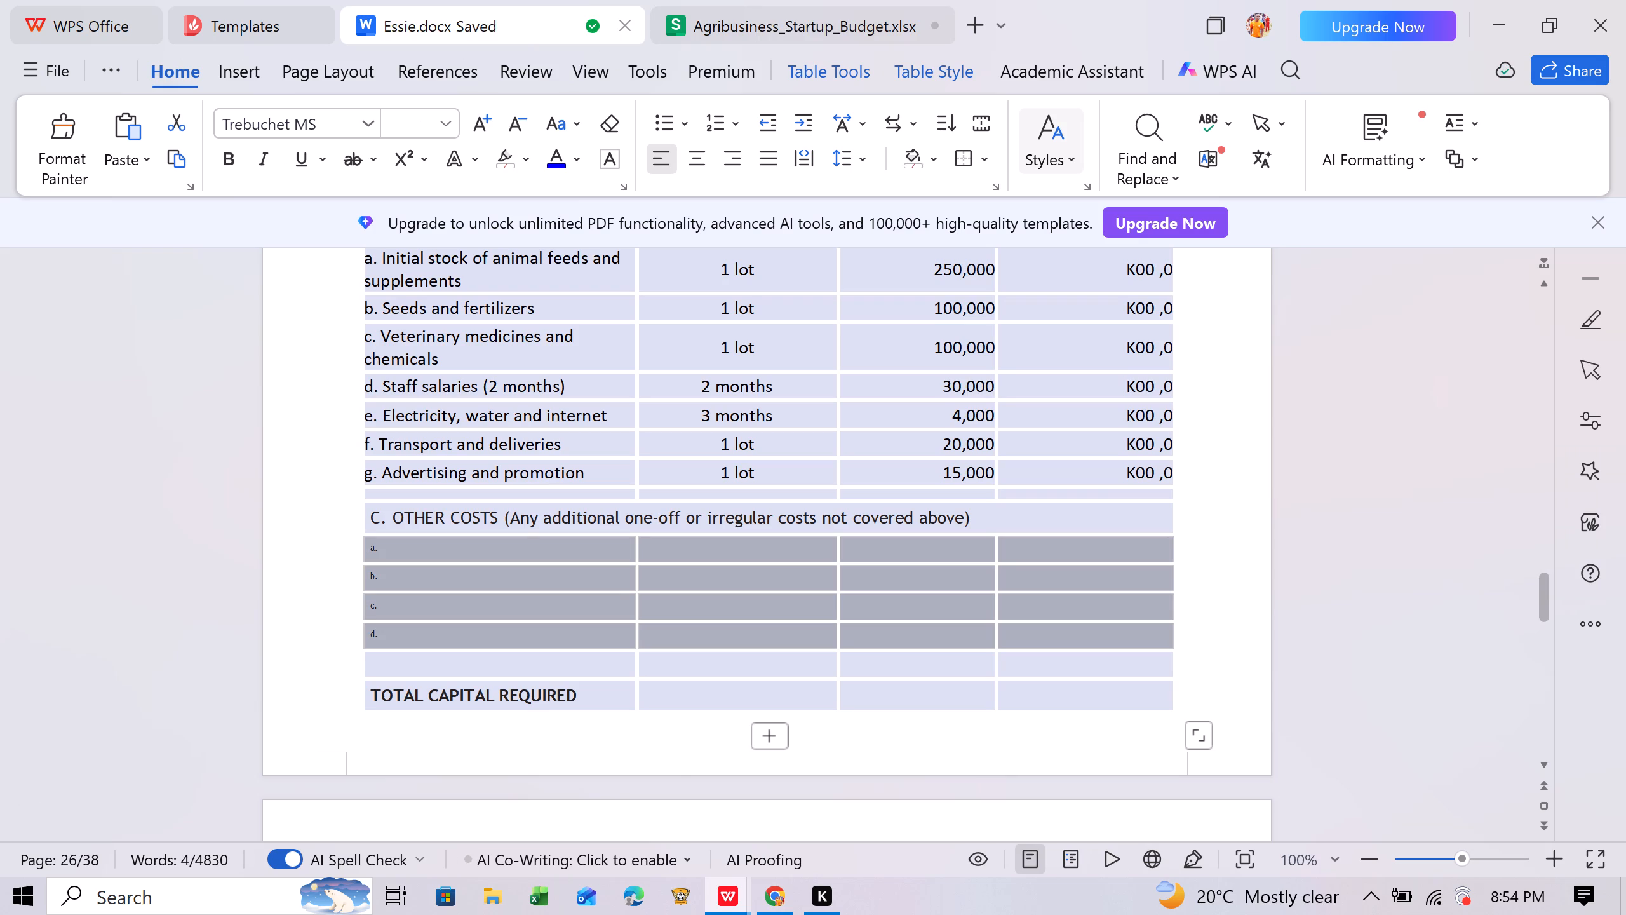
left_click_drag(1081, 645, 1081, 643)
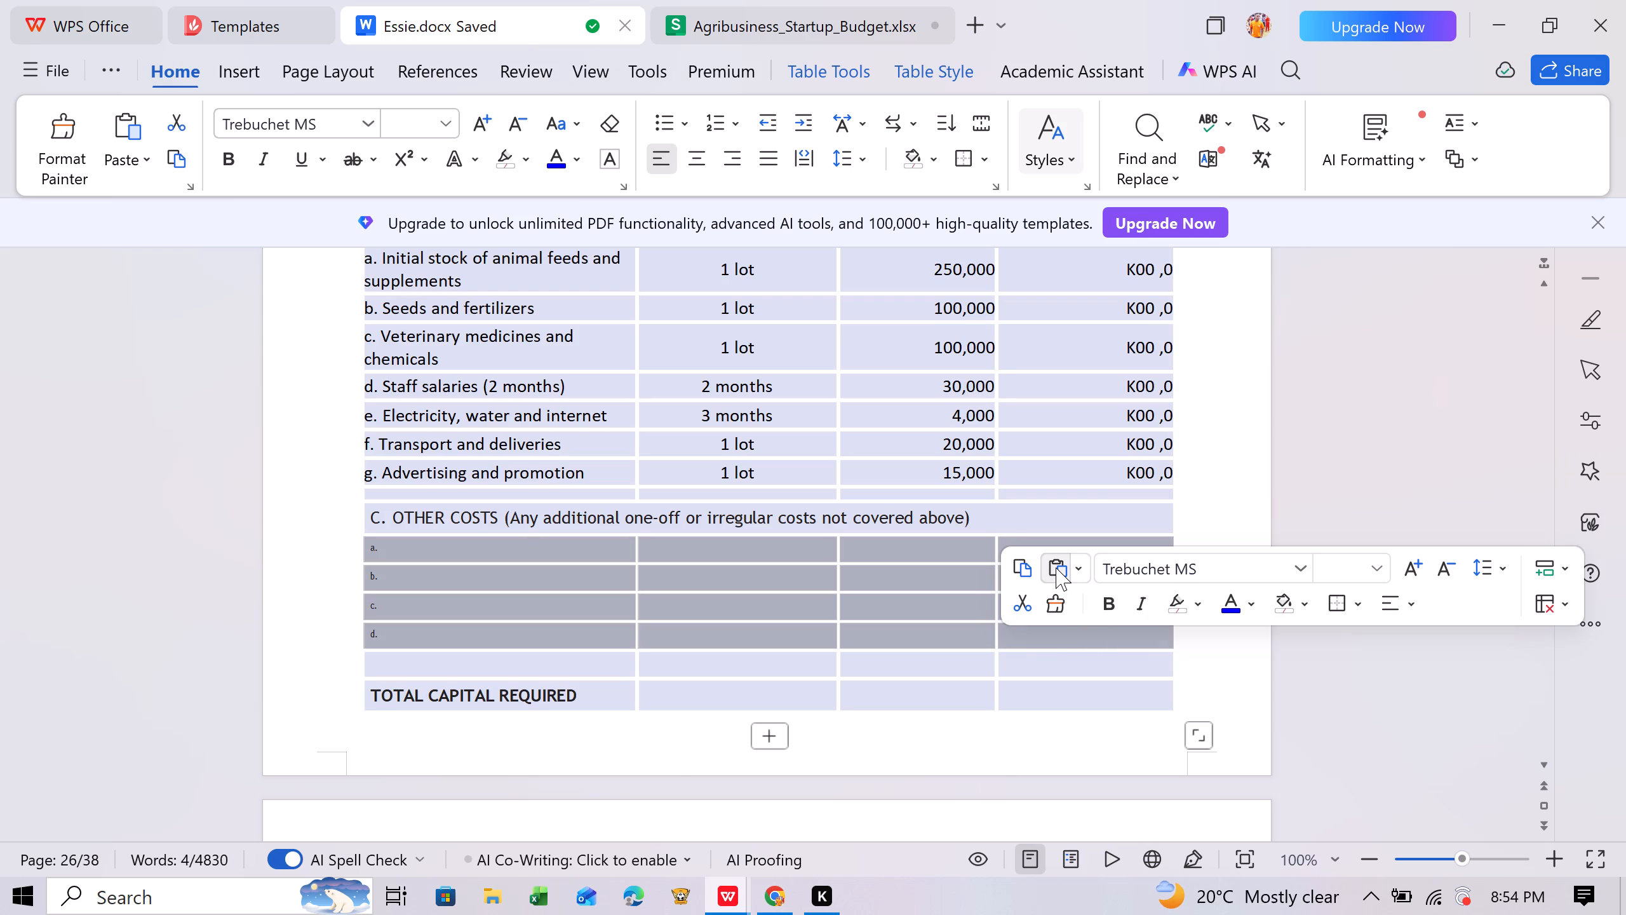
left_click(1056, 567)
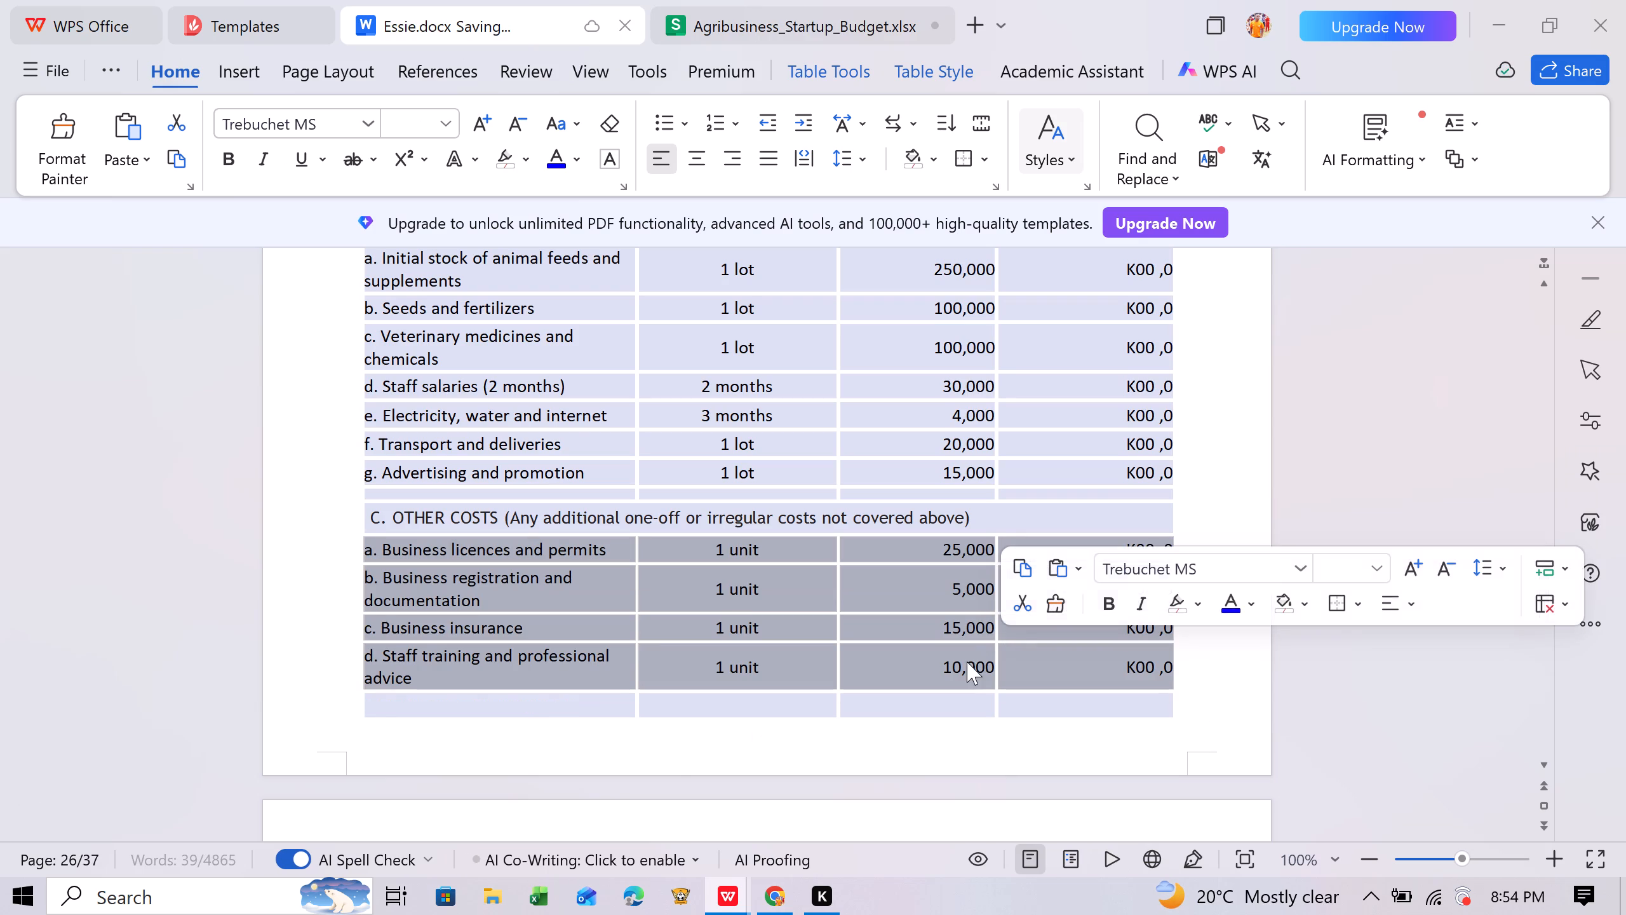
left_click(924, 695)
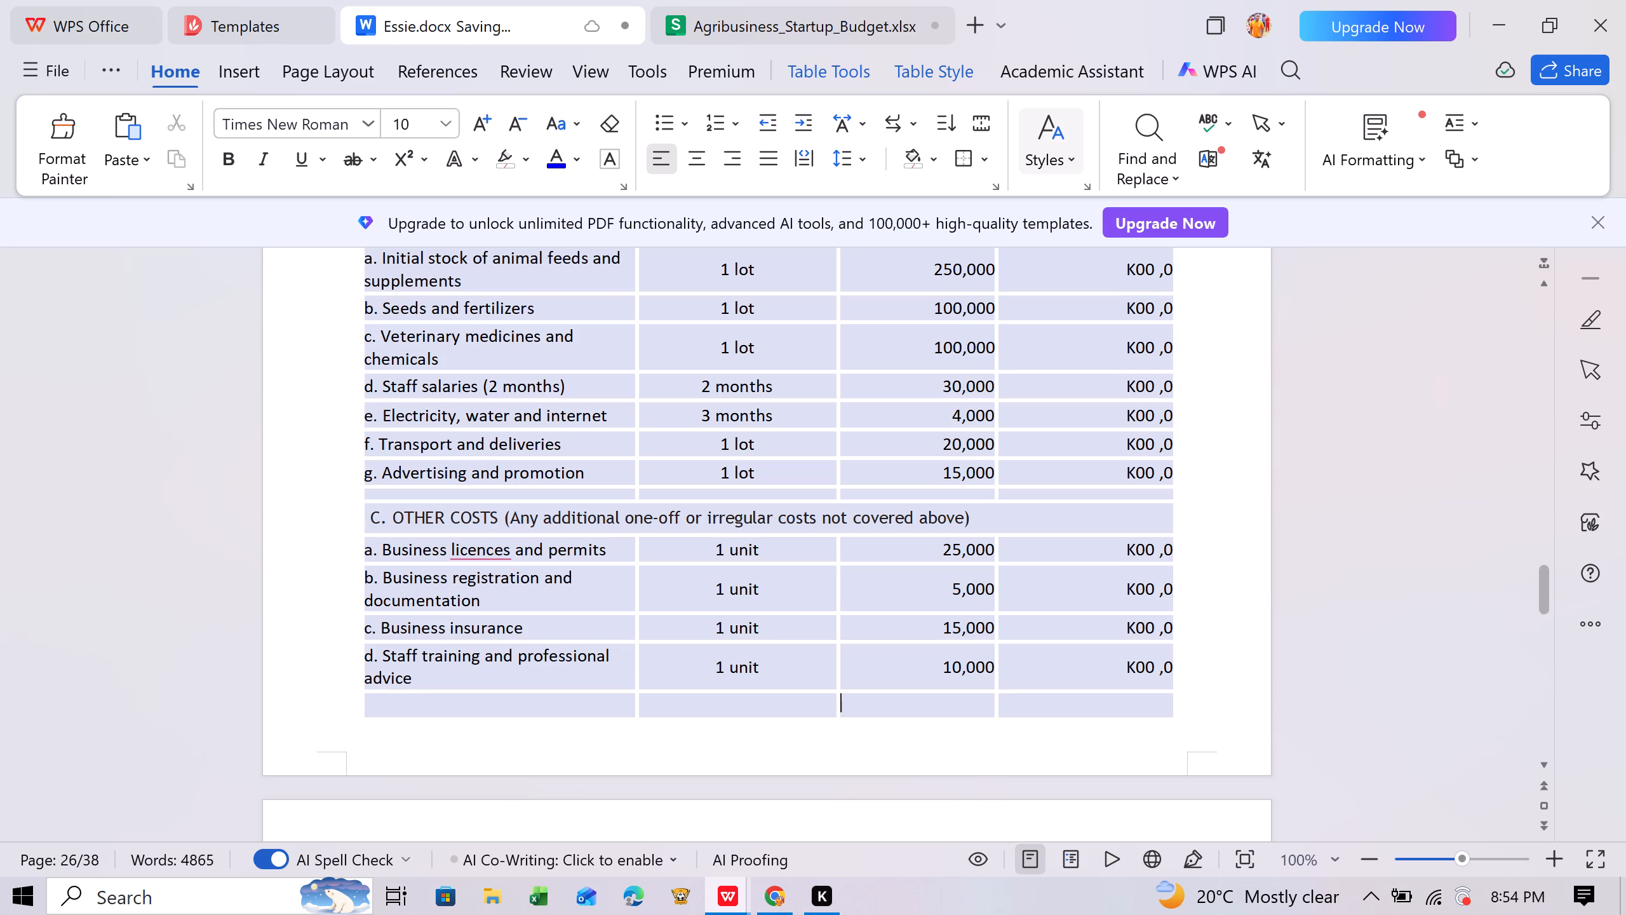
Delete the four empty cells forming the blank row above TOTAL CAPITAL REQUIRED, using the Shift cells left option.
scroll(931, 677, "down", 3)
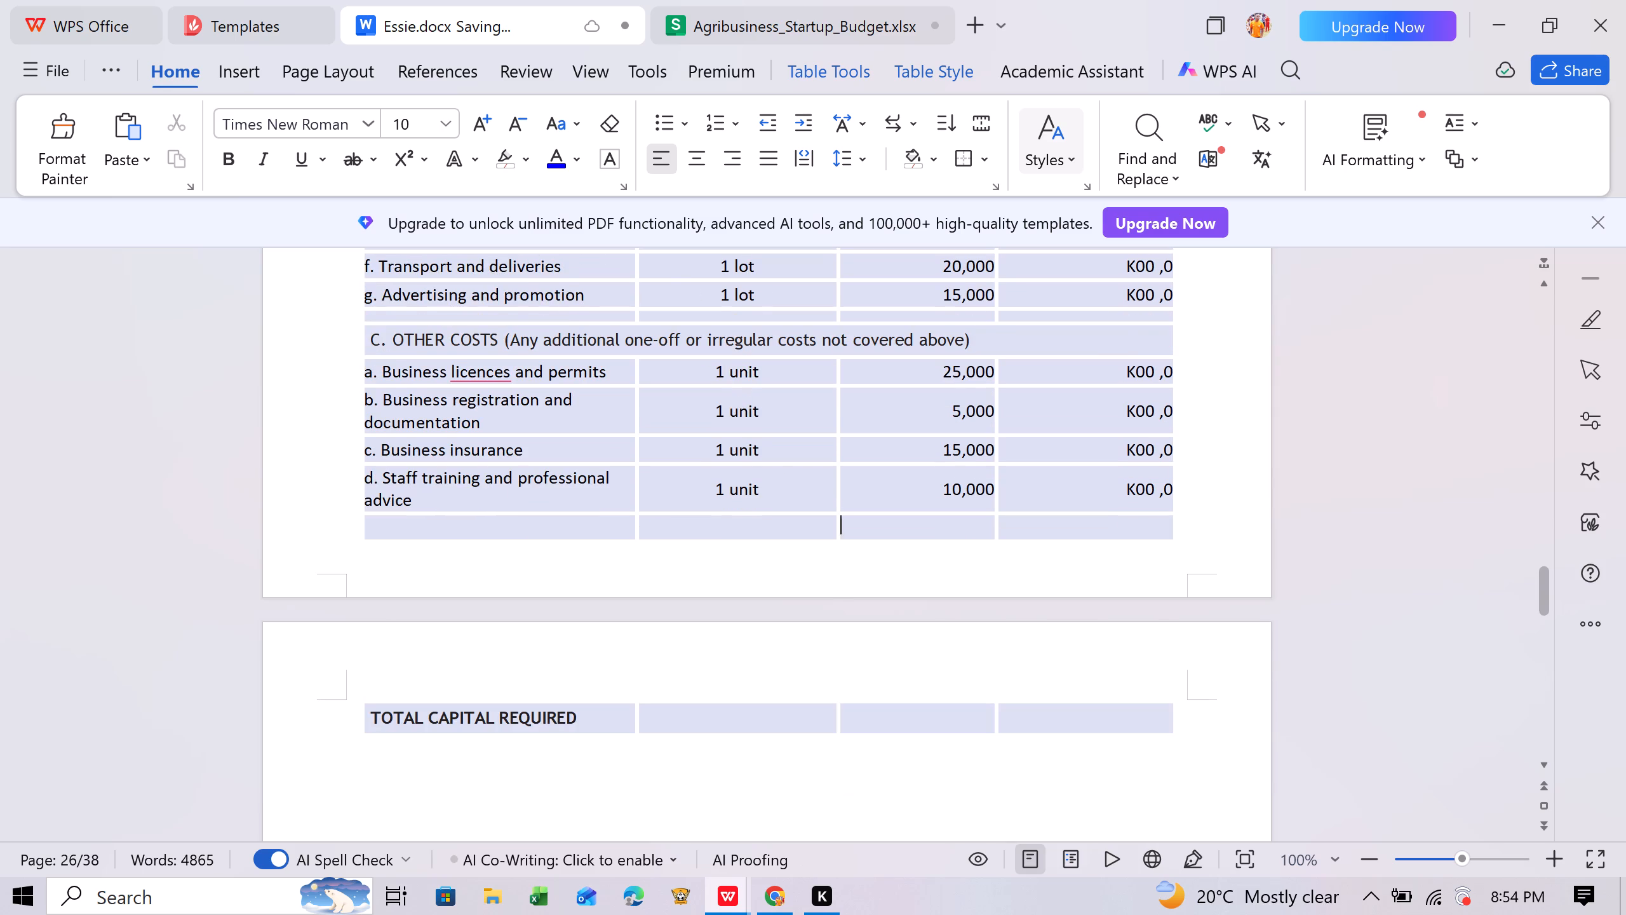
scroll(931, 677, "down", 2)
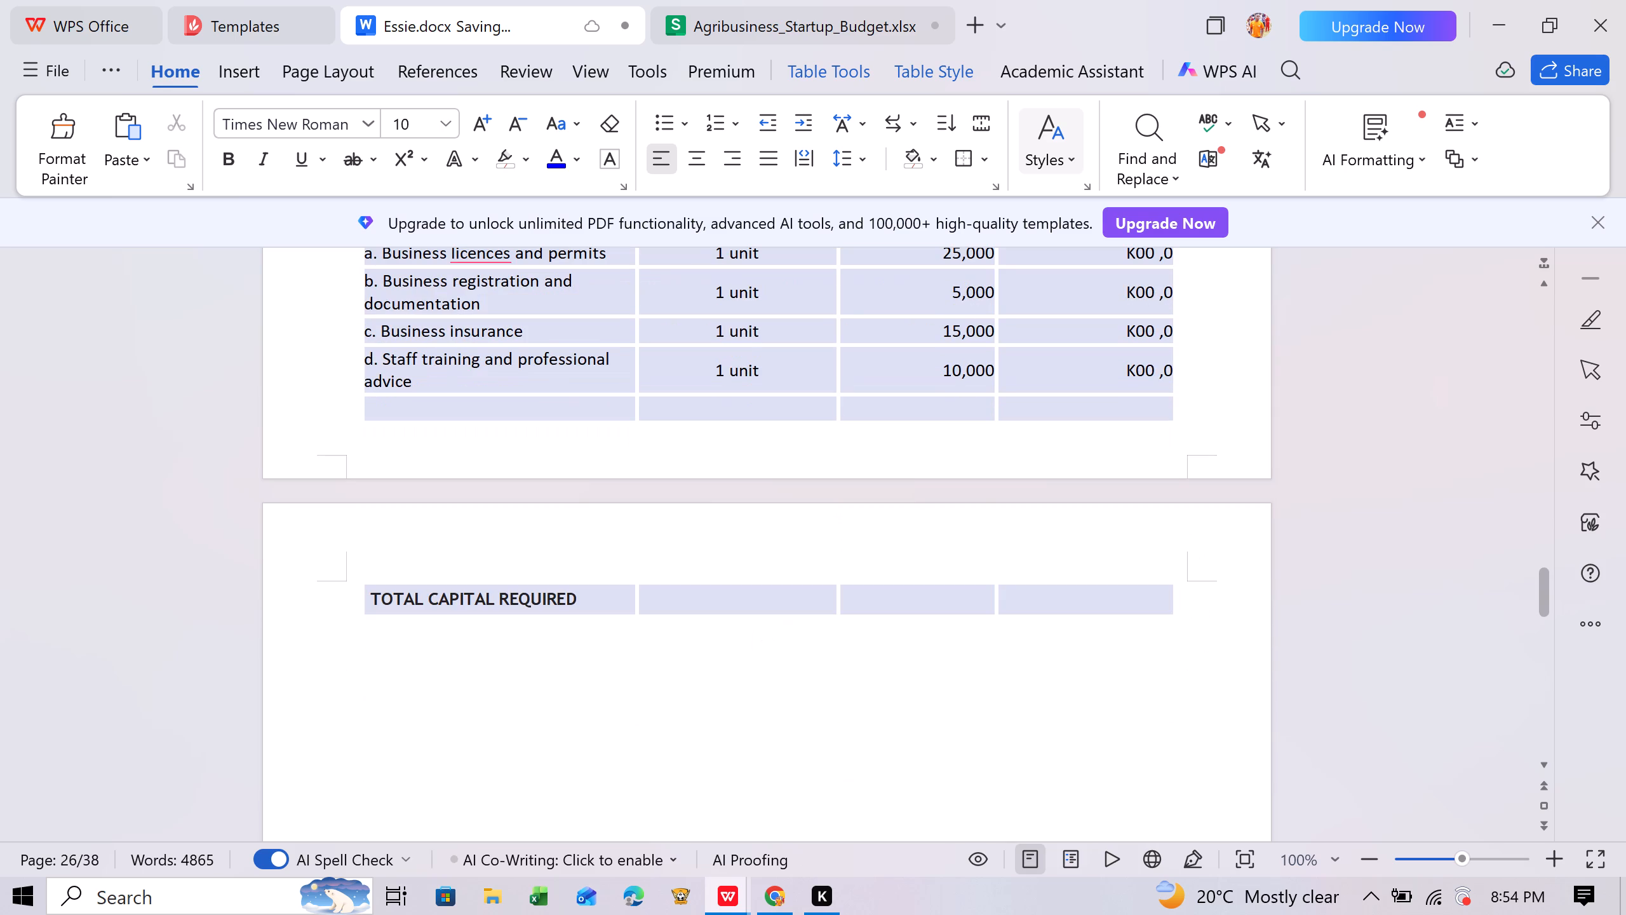
left_click_drag(473, 403, 946, 412)
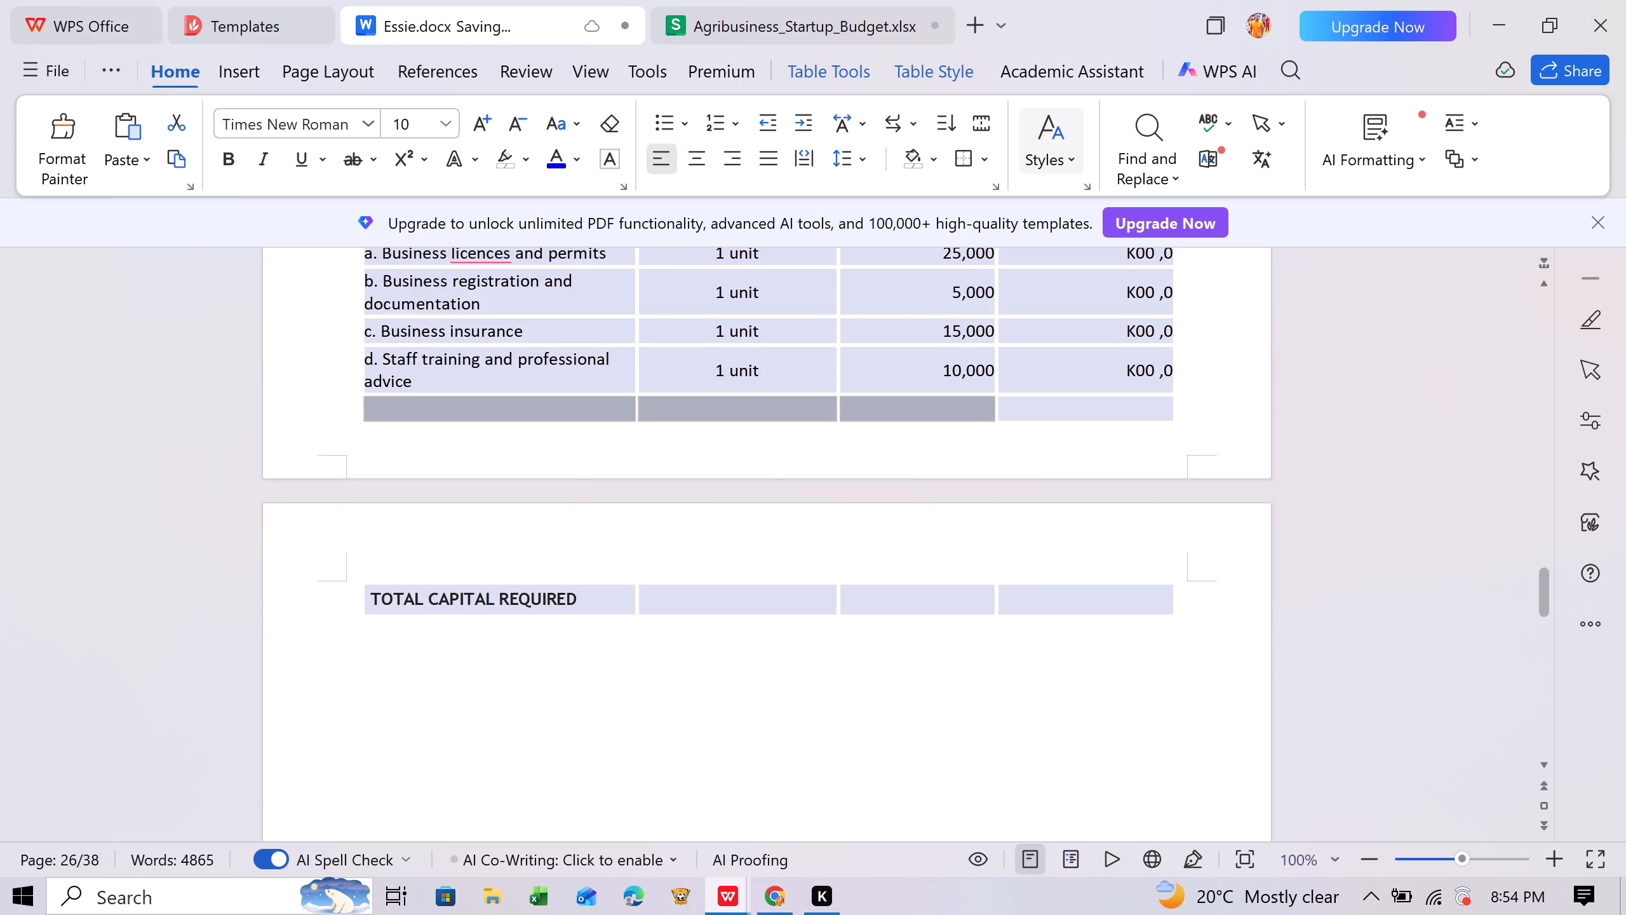
left_click_drag(946, 412, 1024, 414)
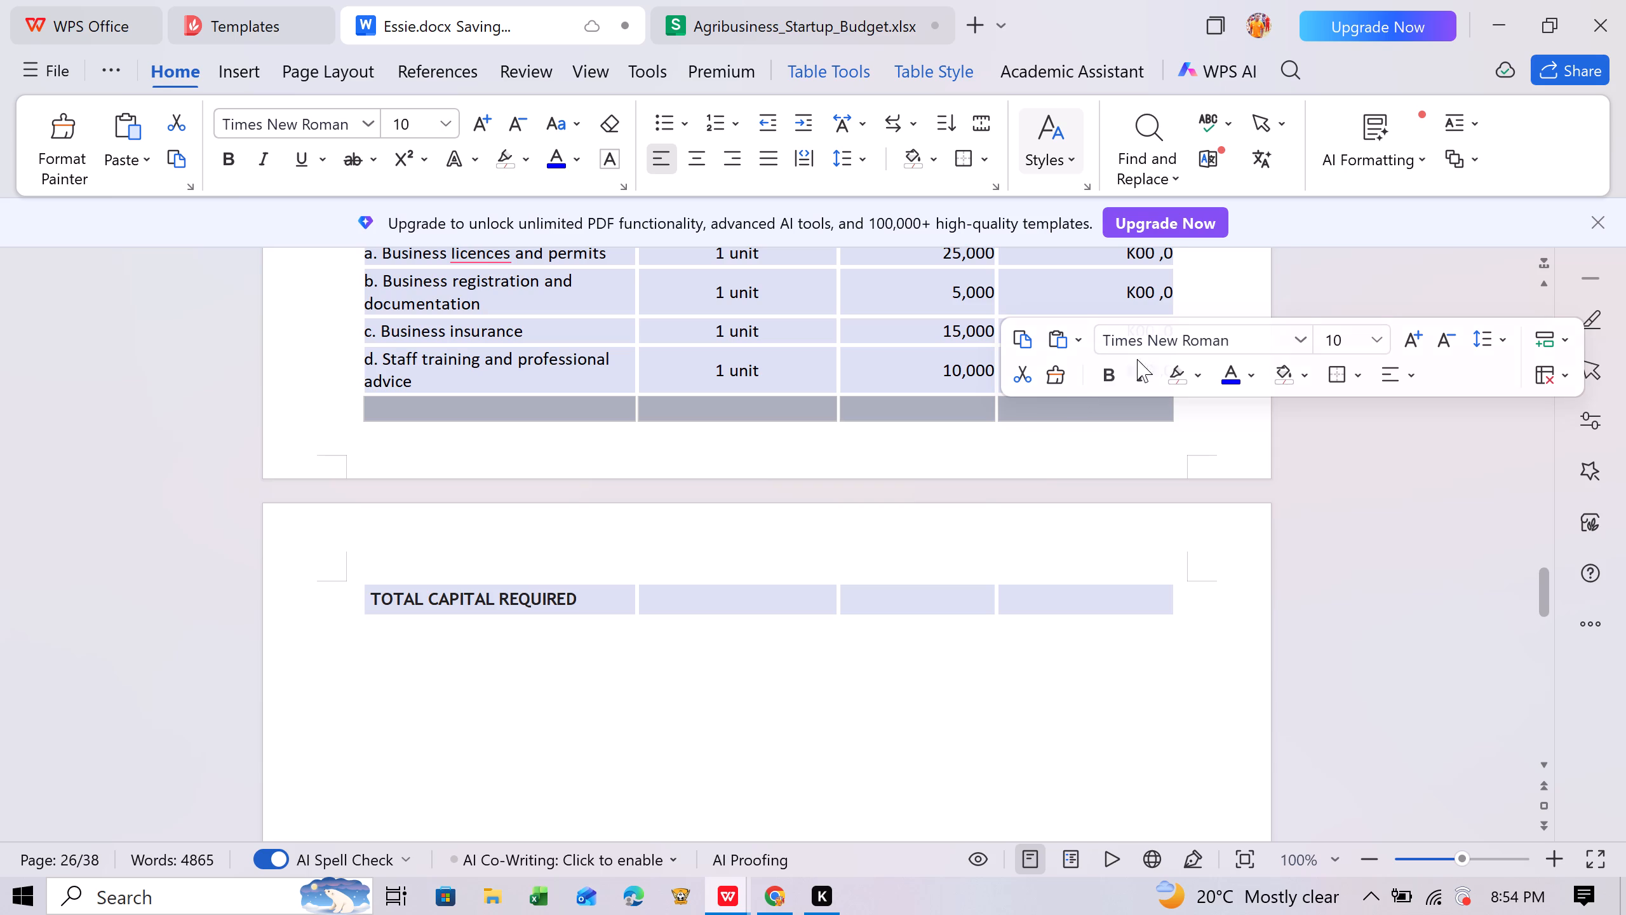
left_click(1542, 374)
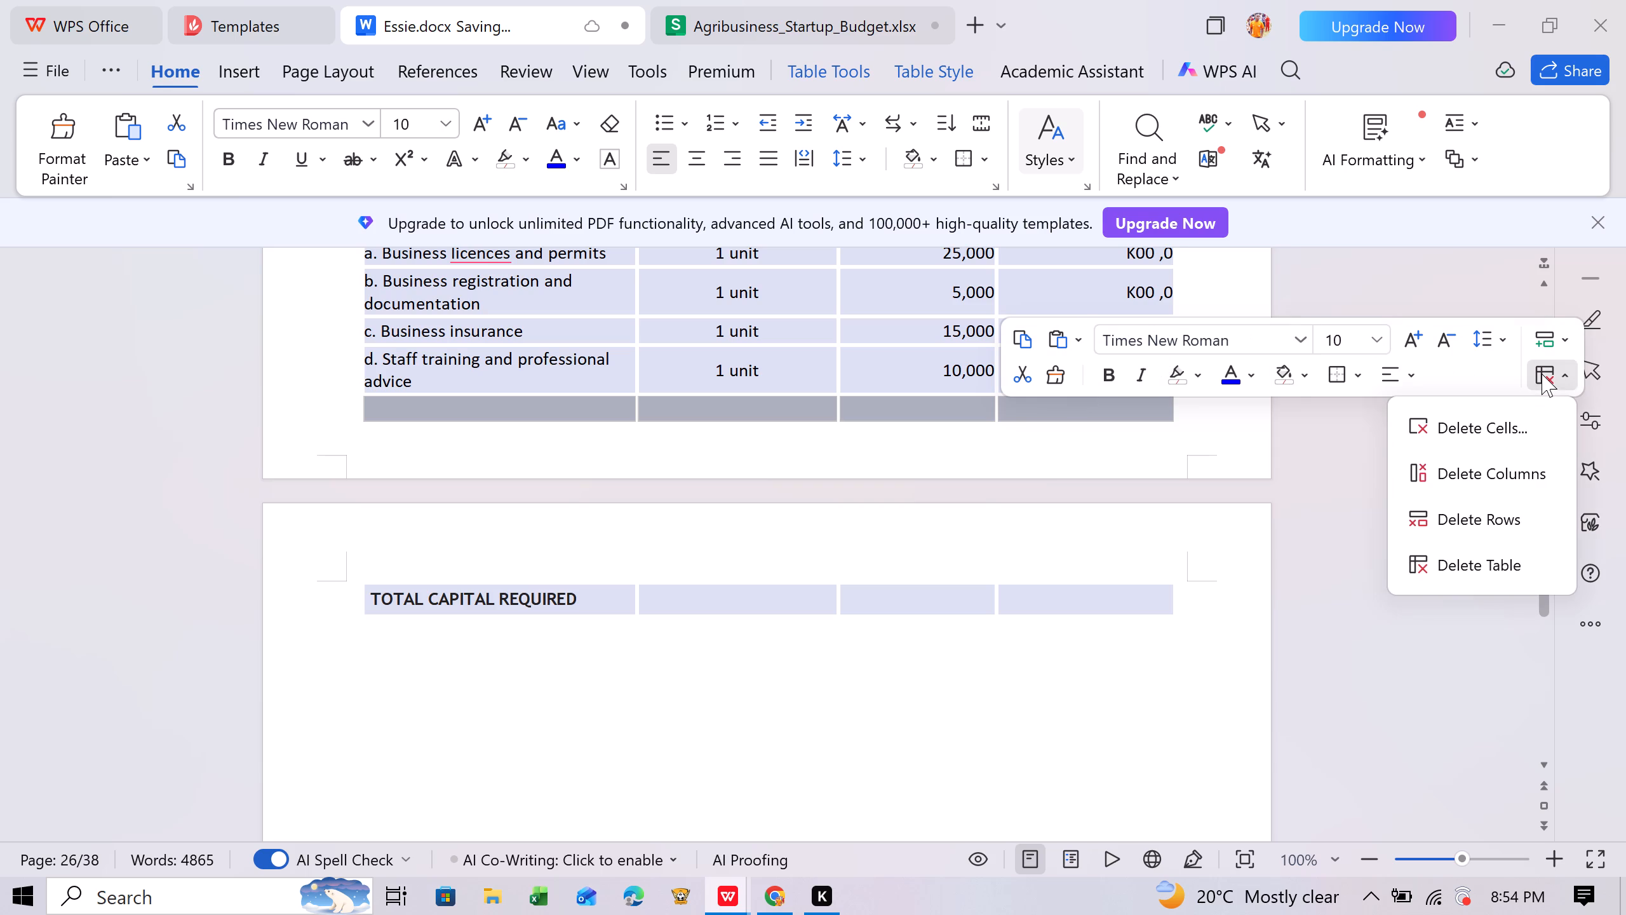
left_click(1515, 417)
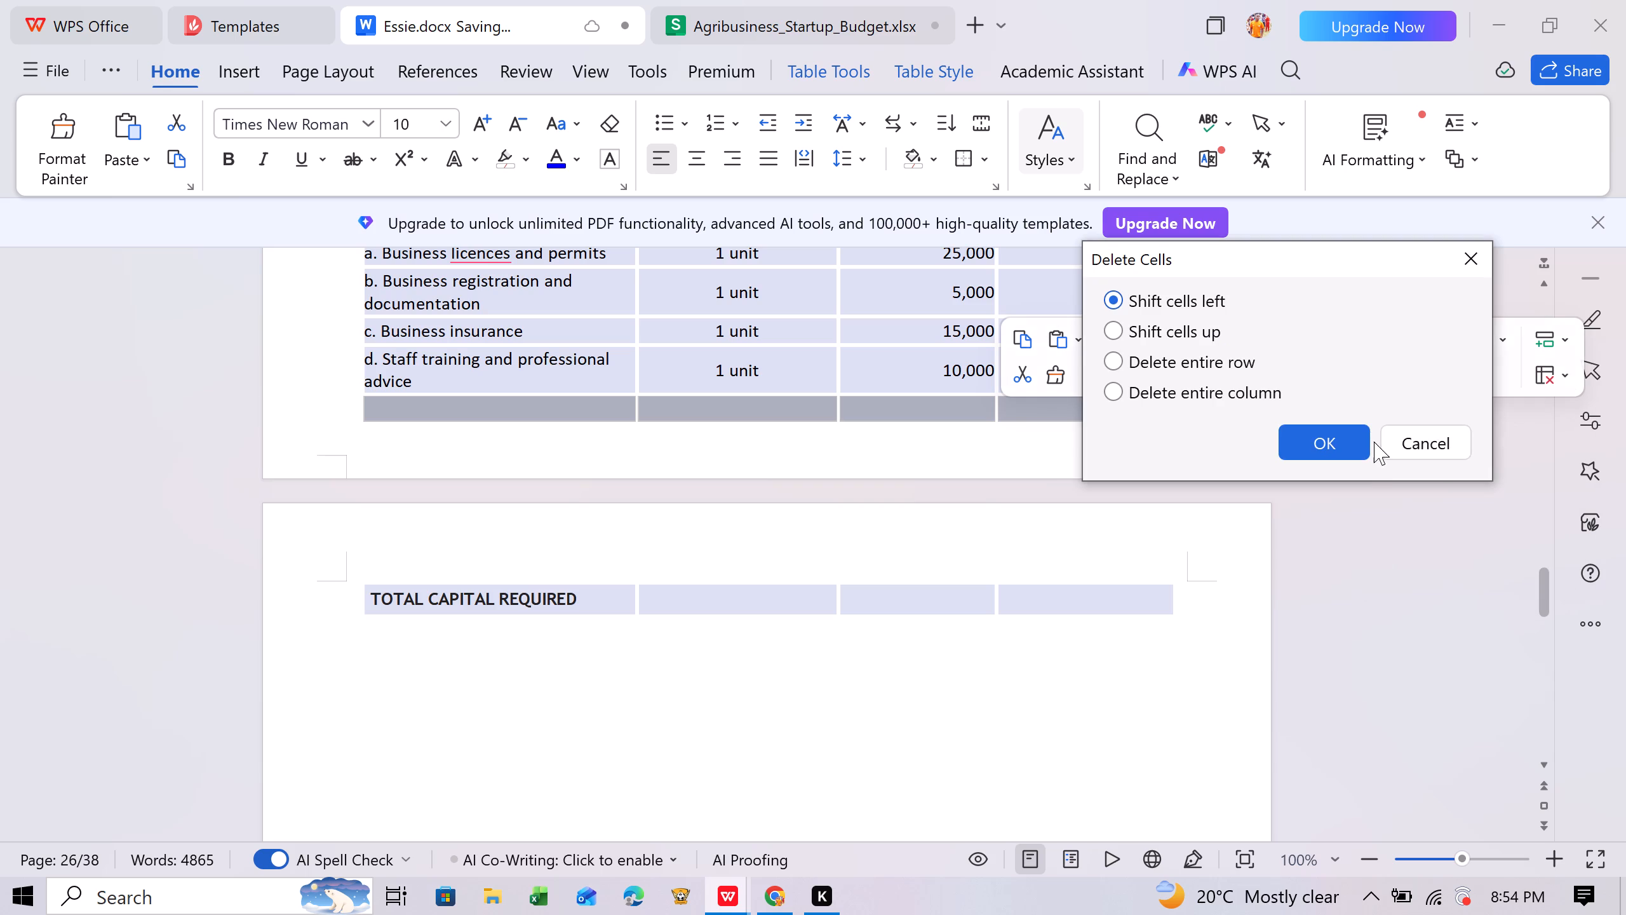
left_click(1342, 439)
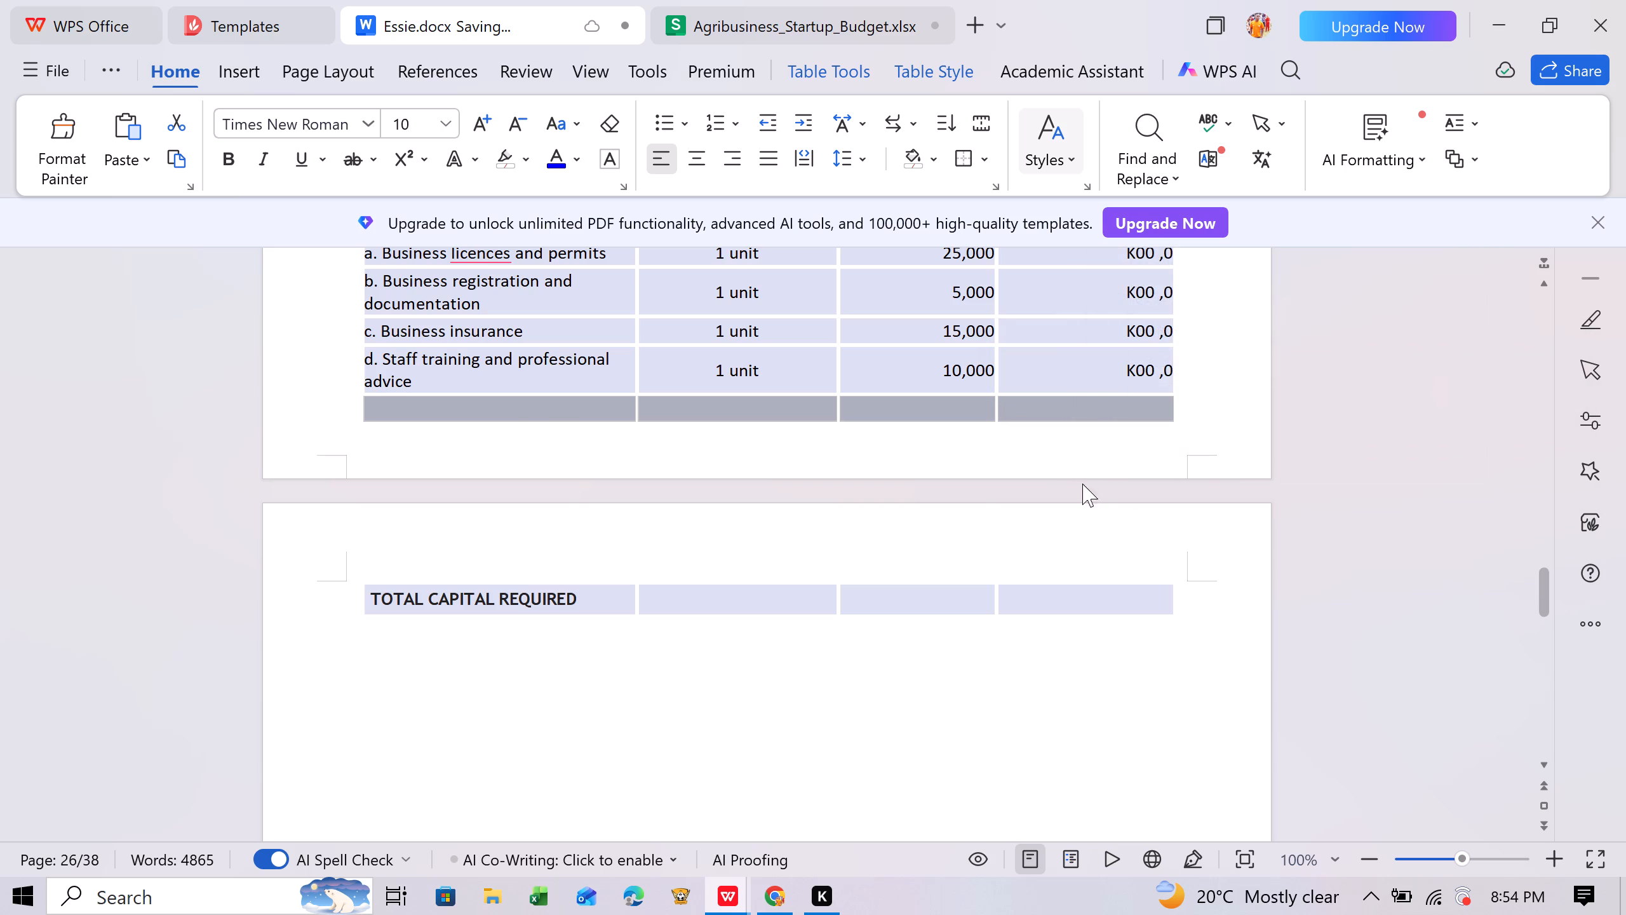
scroll(882, 438, "up", 5)
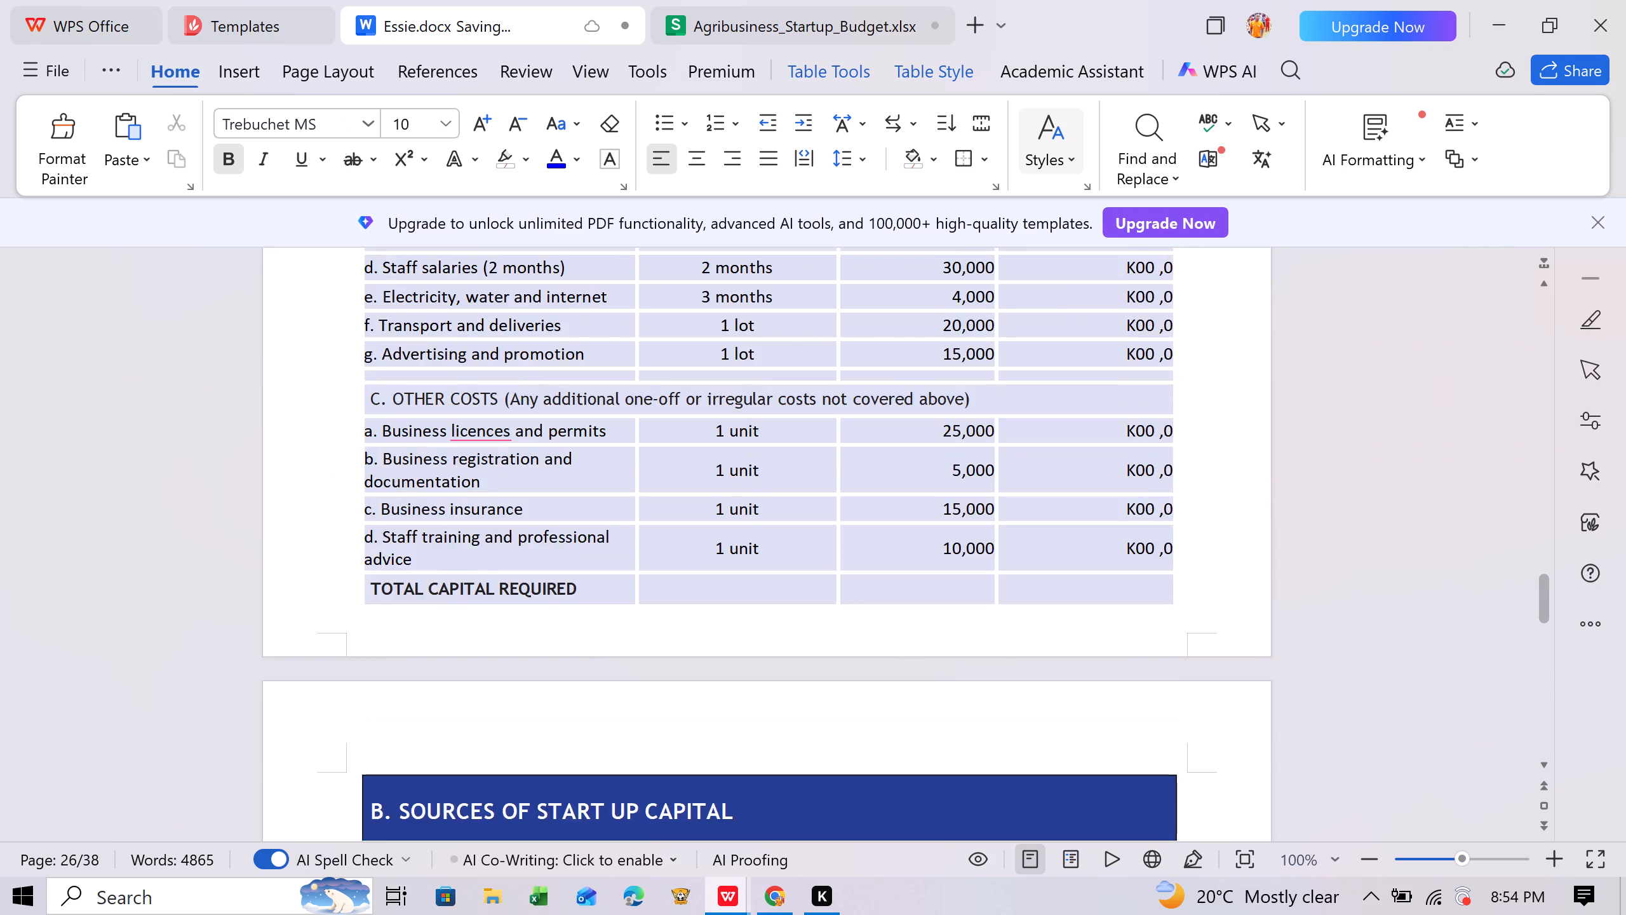
Increase the height of the thin blank row above 3. Technology to match the neighbouring item rows in the capital requirements table.
scroll(882, 438, "up", 3)
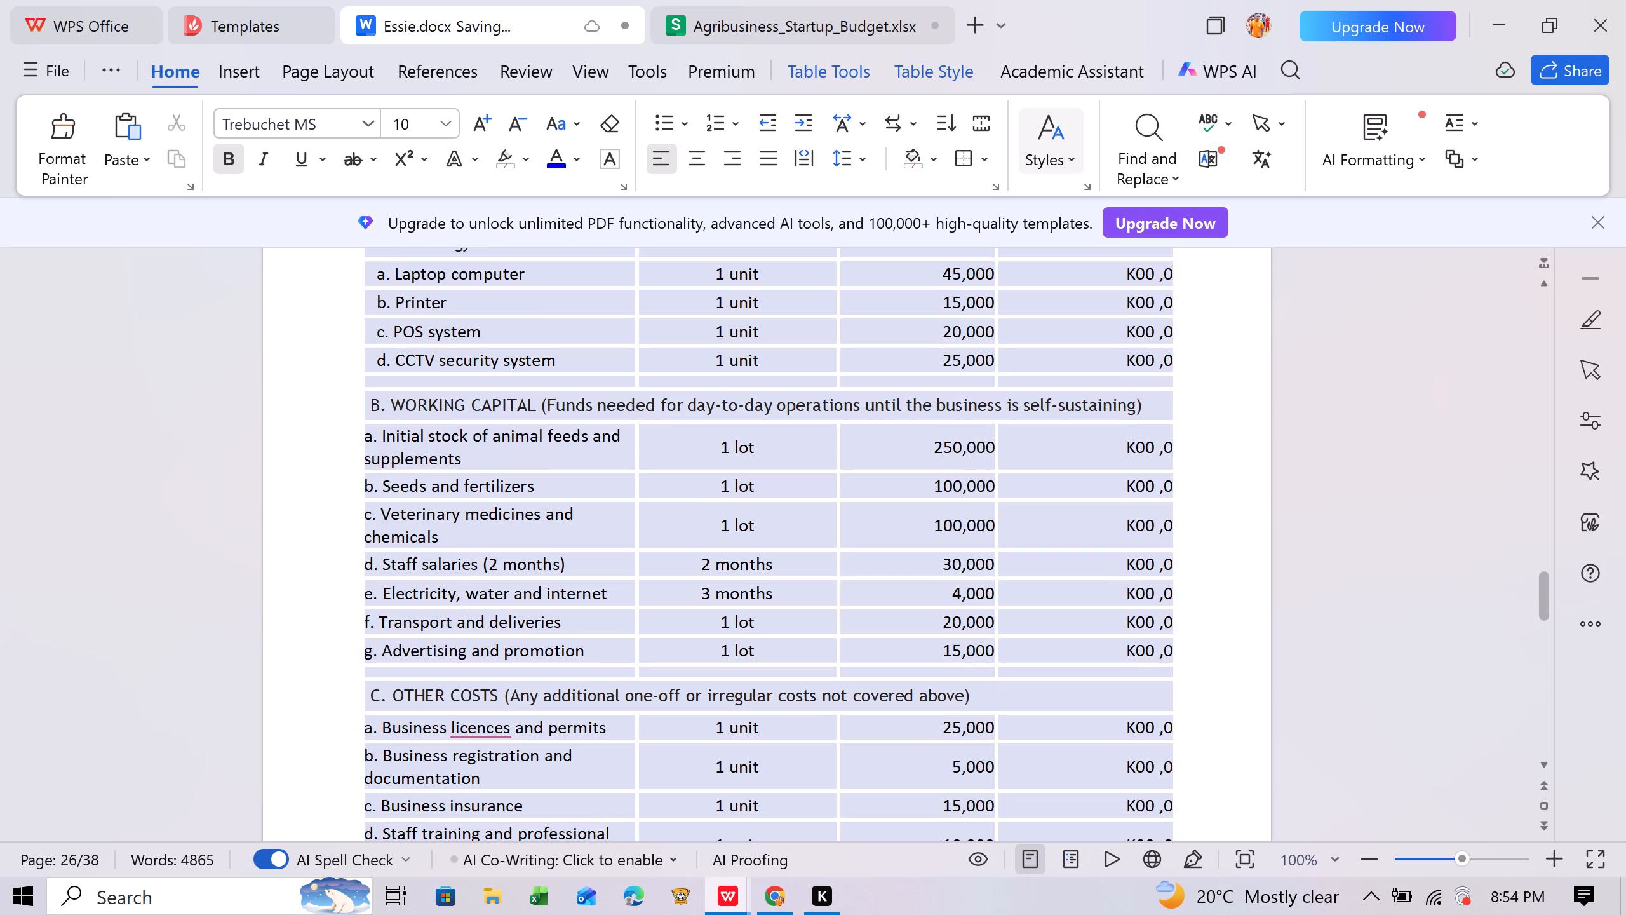
scroll(882, 438, "down", 7)
scroll(882, 438, "up", 10)
scroll(927, 359, "up", 2)
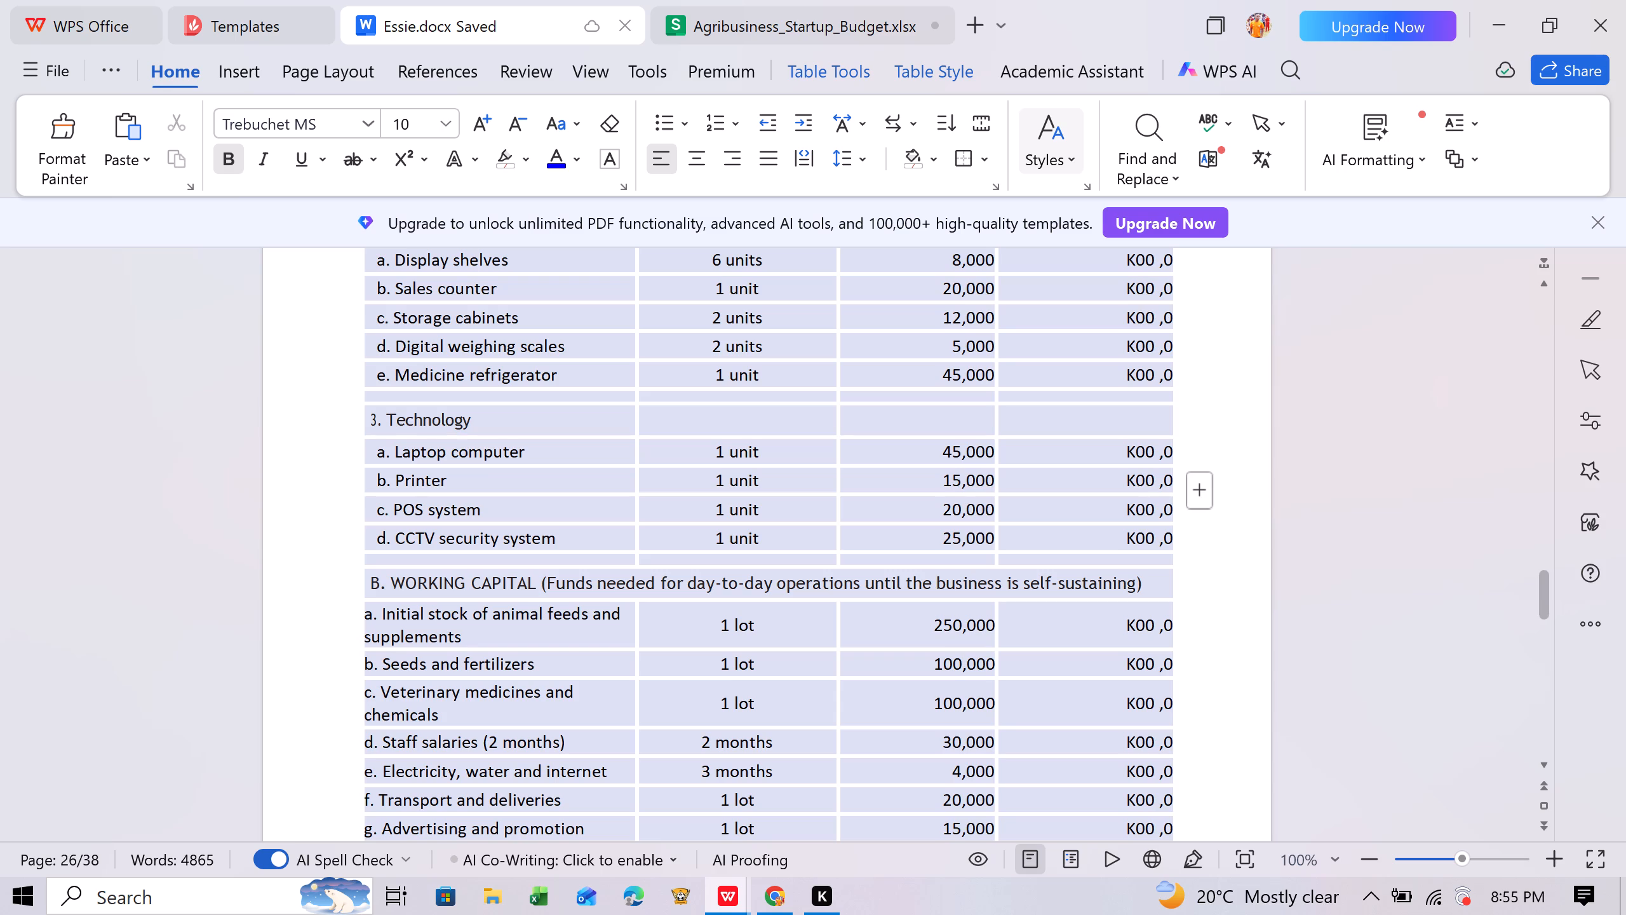
scroll(1026, 404, "up", 2)
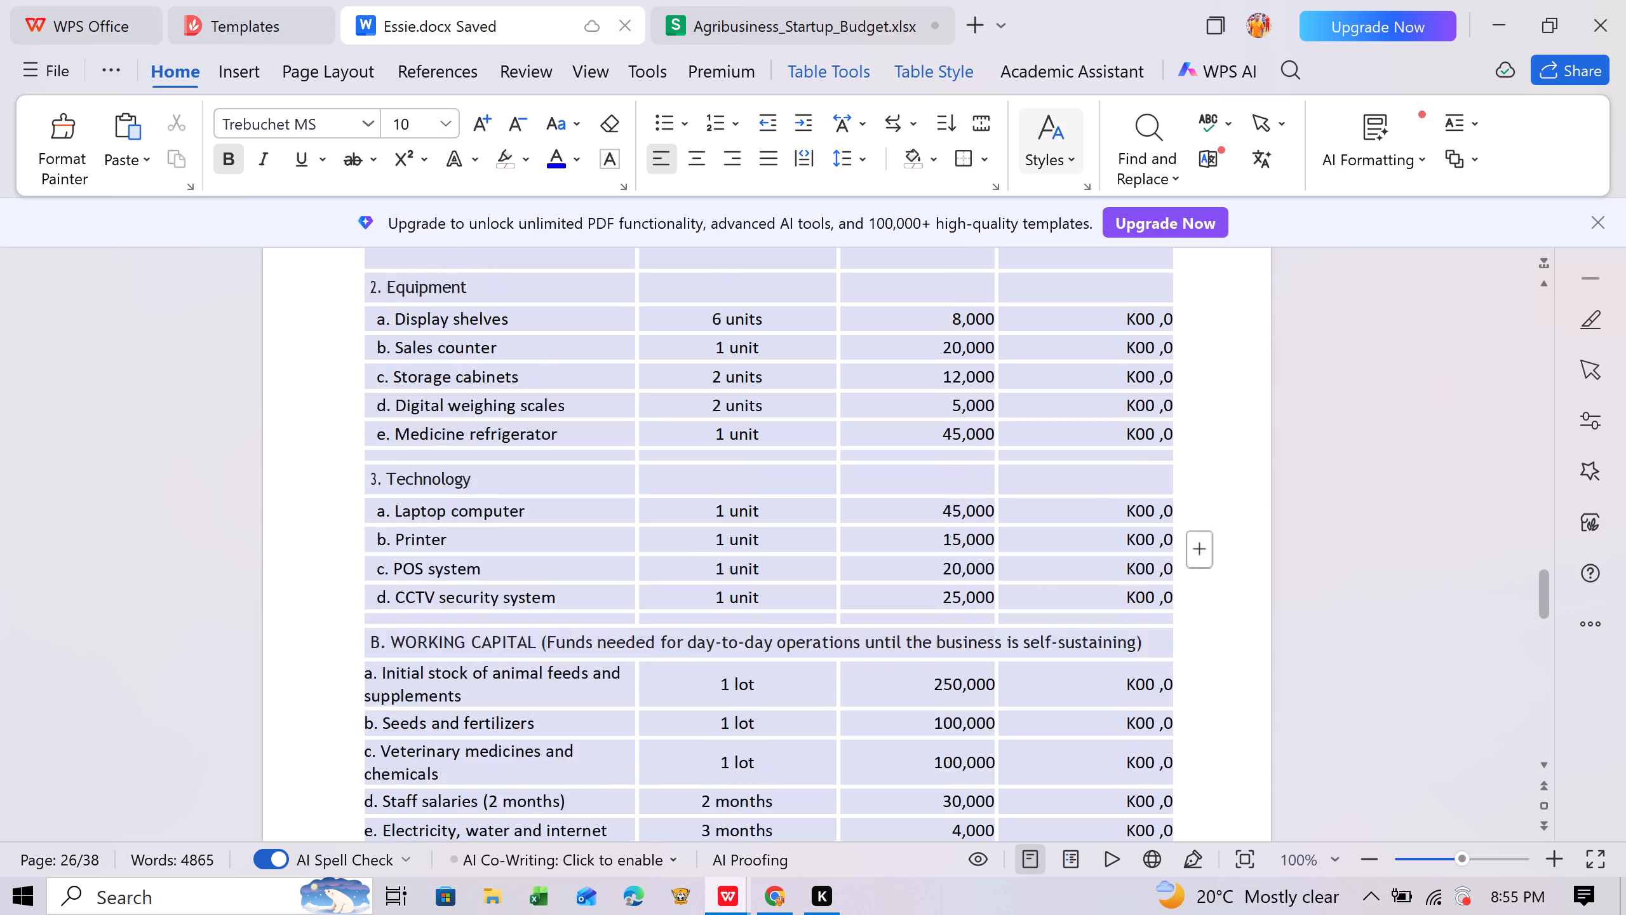
scroll(1026, 404, "up", 3)
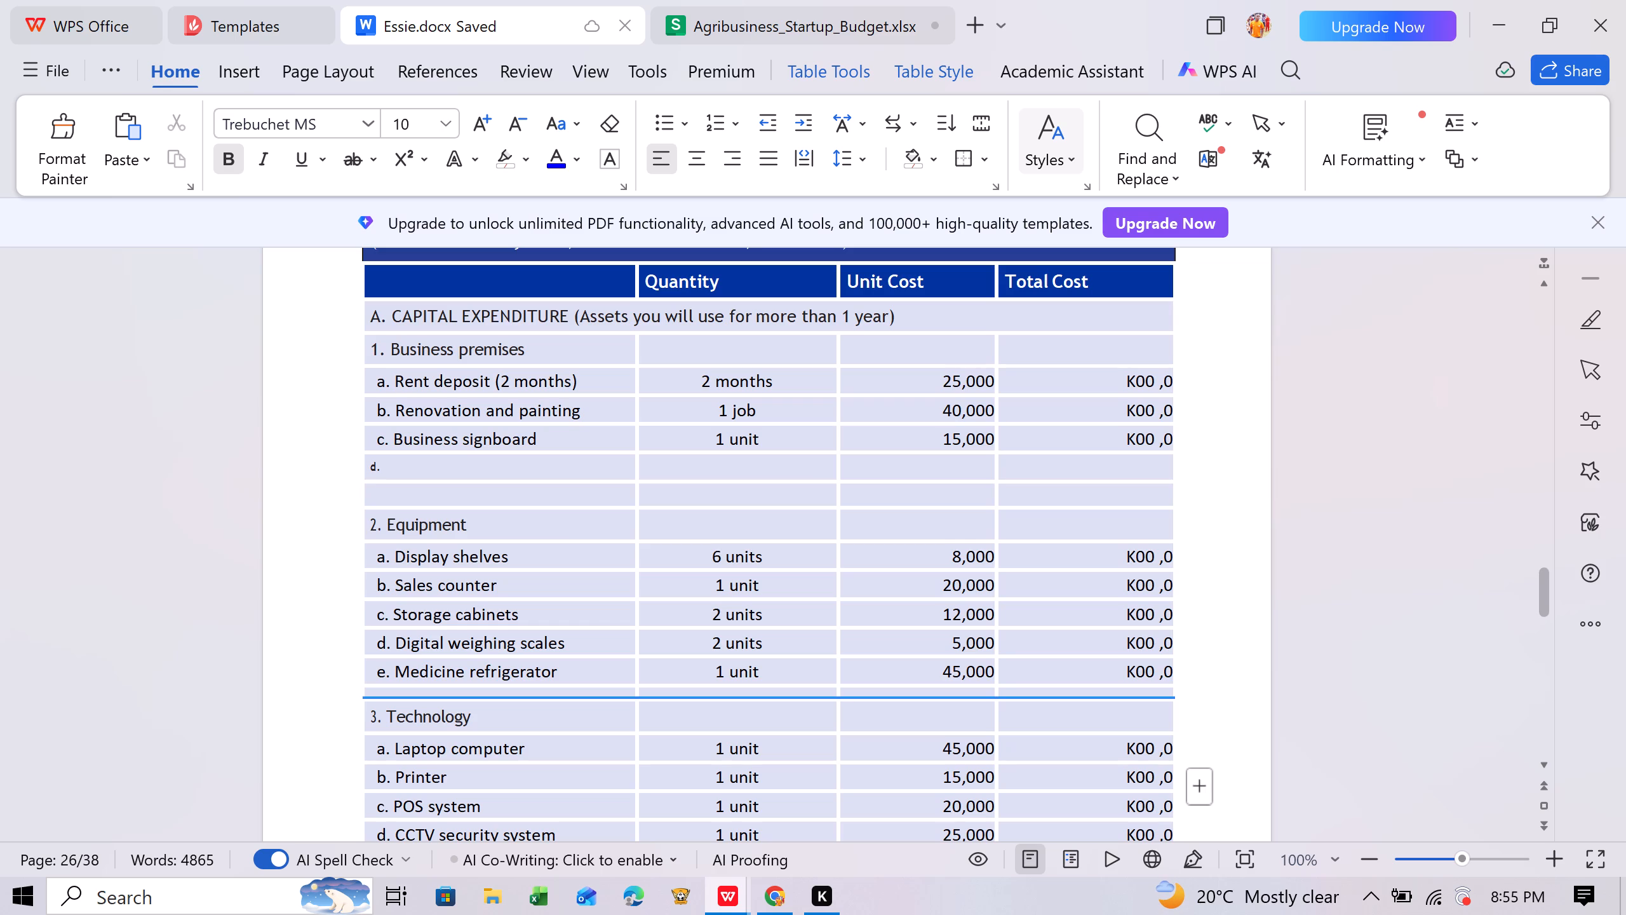
left_click_drag(896, 700, 899, 717)
left_click_drag(899, 717, 906, 710)
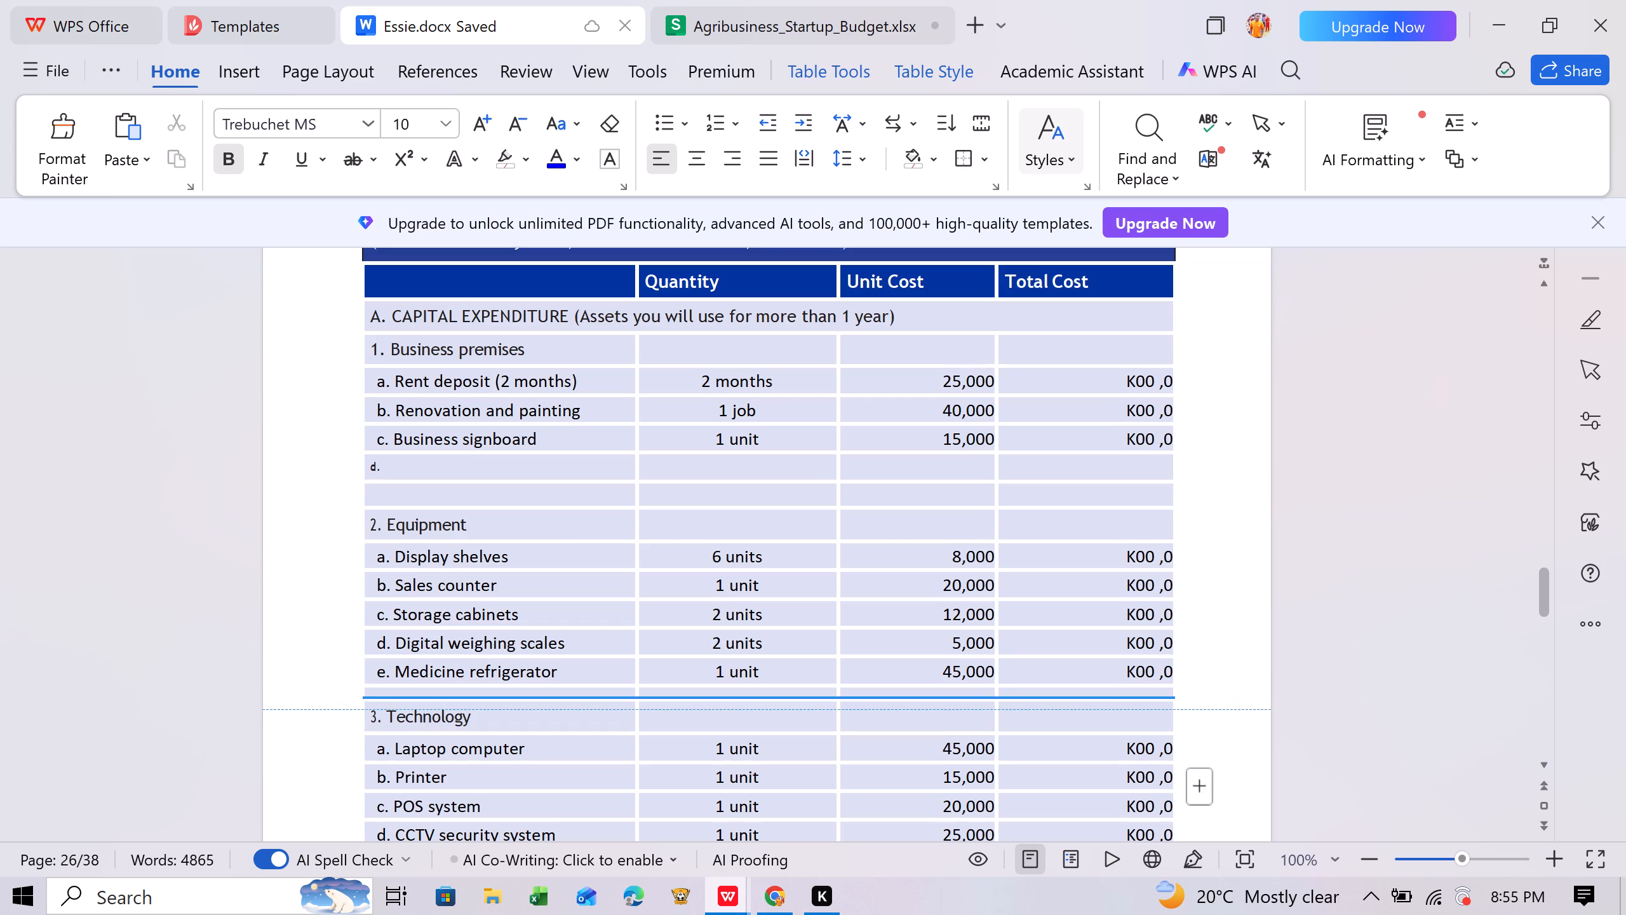
left_click_drag(906, 710, 906, 707)
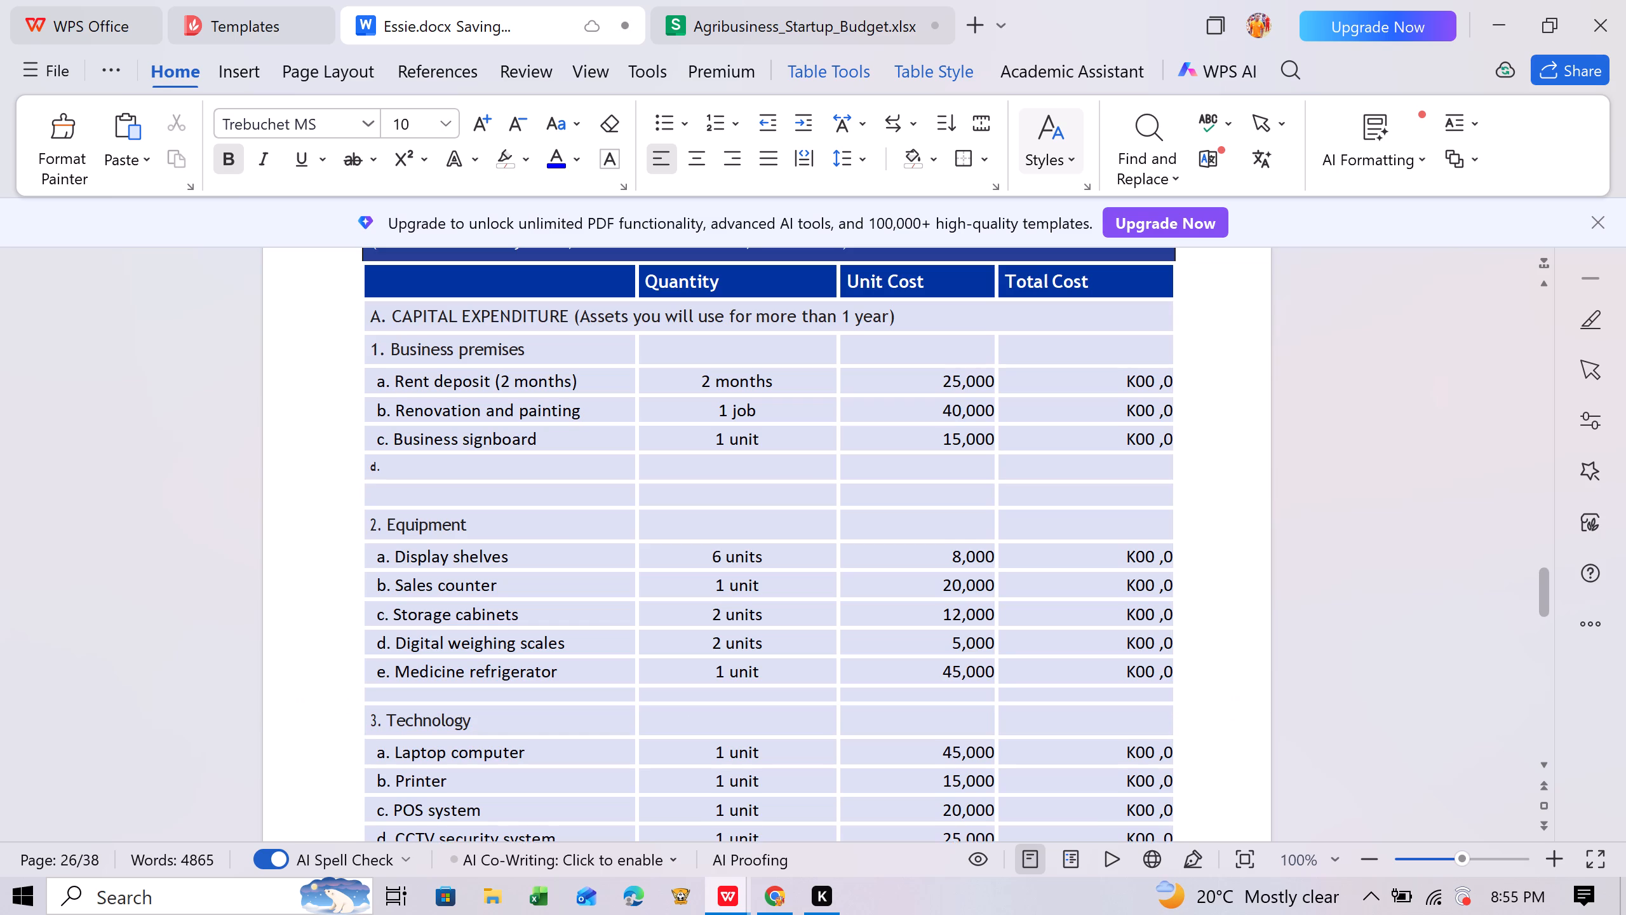
left_click_drag(907, 703, 907, 709)
left_click_drag(907, 709, 907, 715)
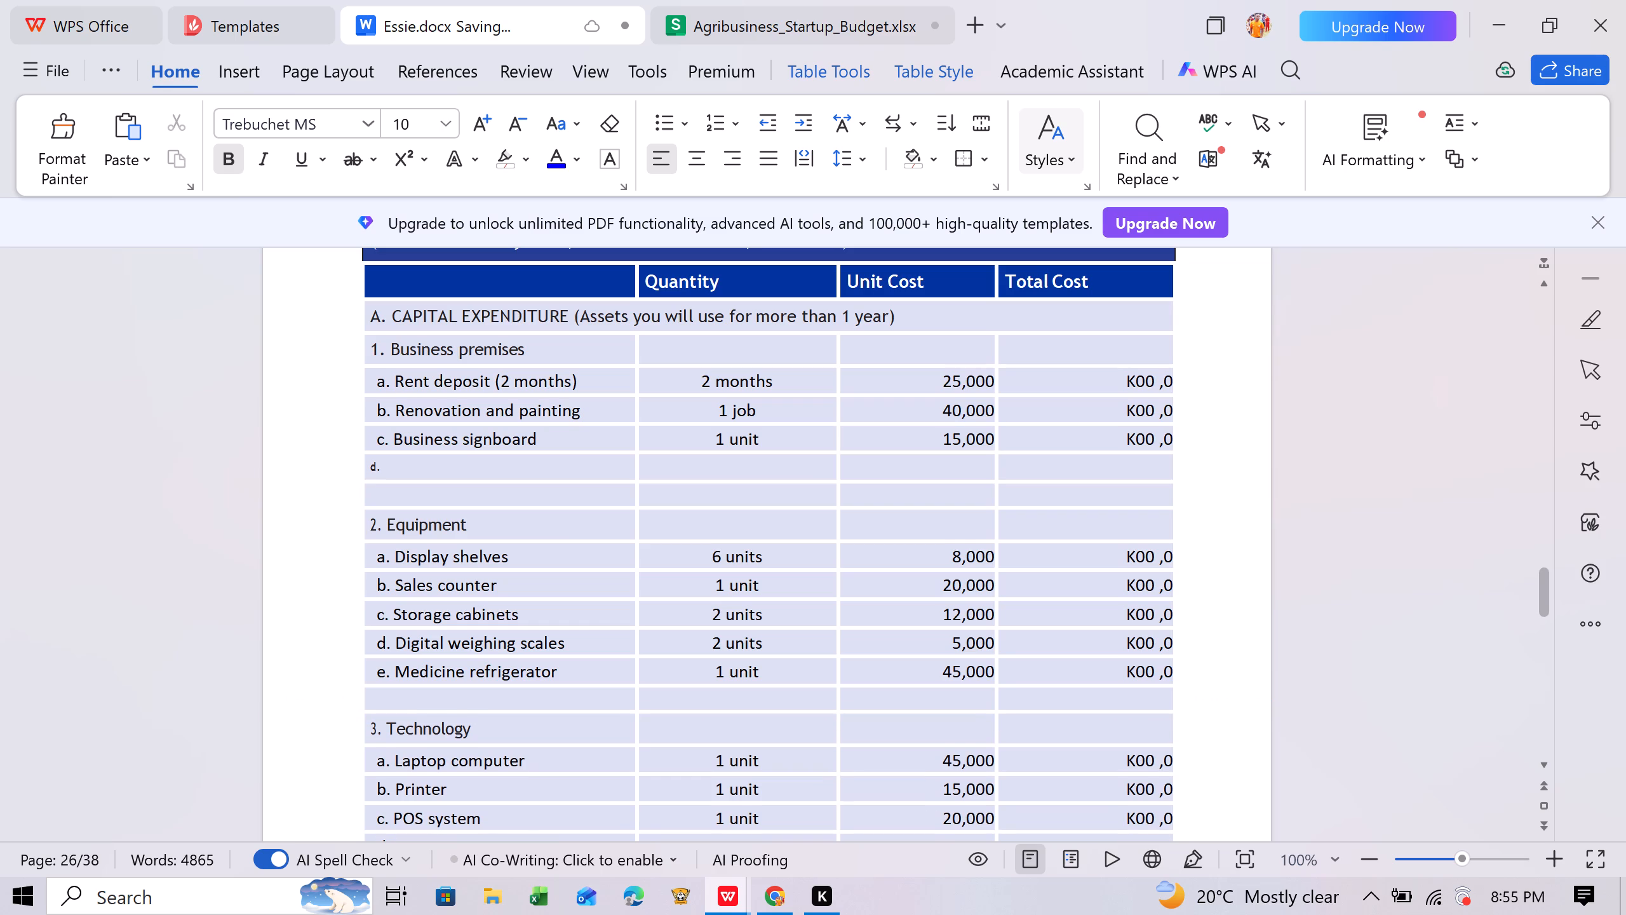
Increase the height of the thin blank row above B. WORKING CAPITAL to match the neighbouring item rows.
scroll(910, 642, "up", 2)
scroll(910, 642, "down", 4)
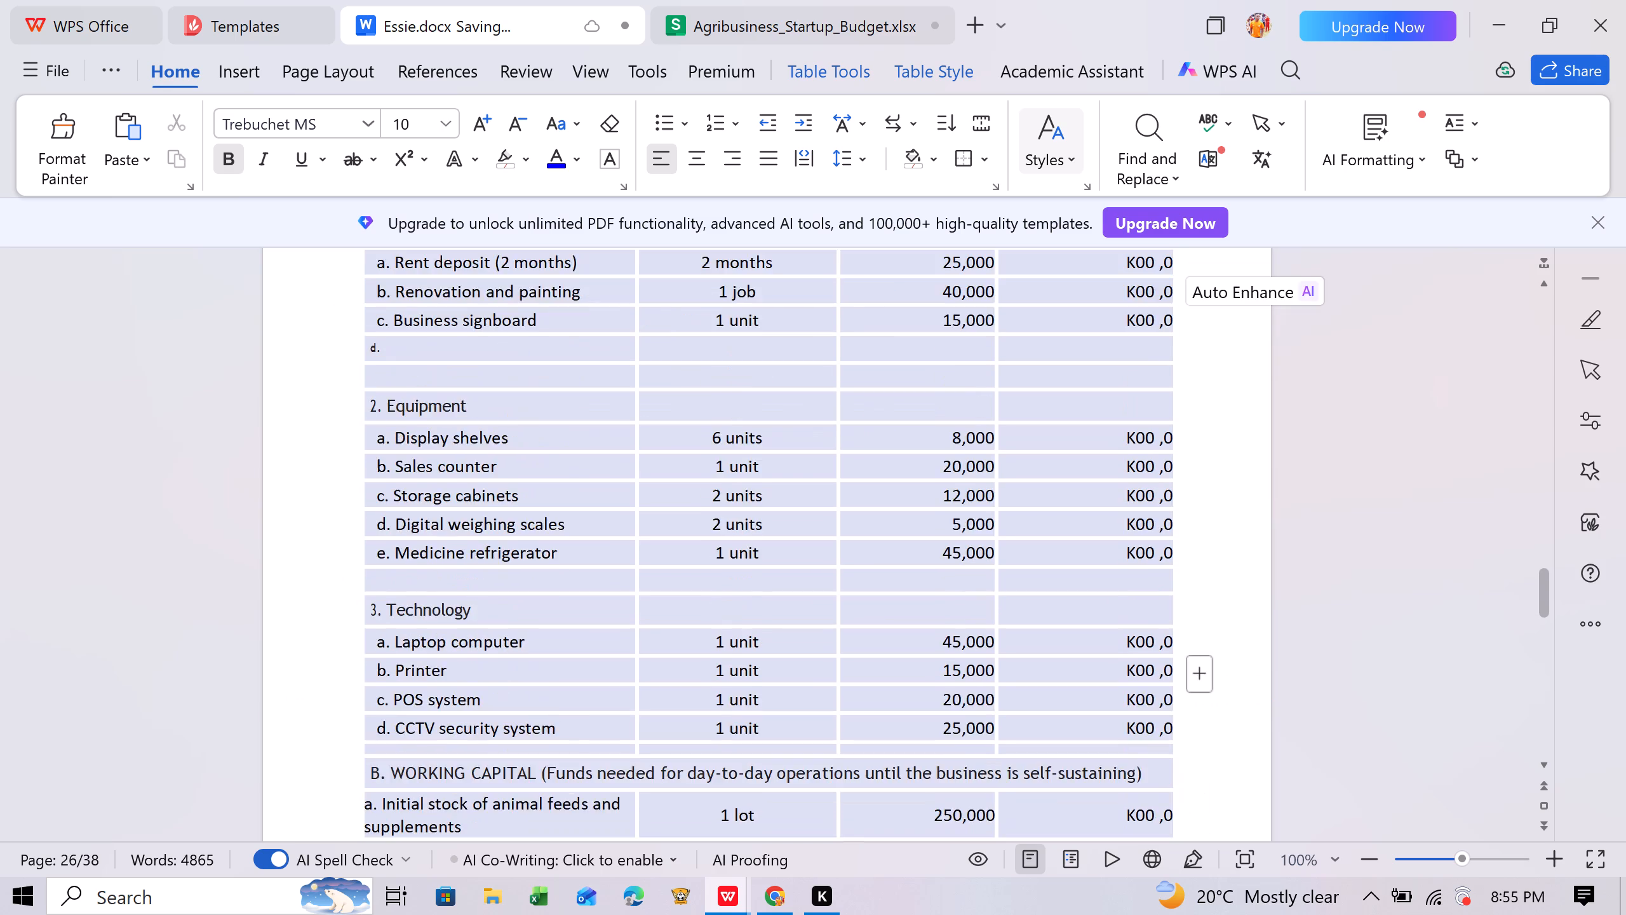
scroll(910, 642, "down", 5)
scroll(912, 639, "up", 3)
scroll(912, 639, "down", 1)
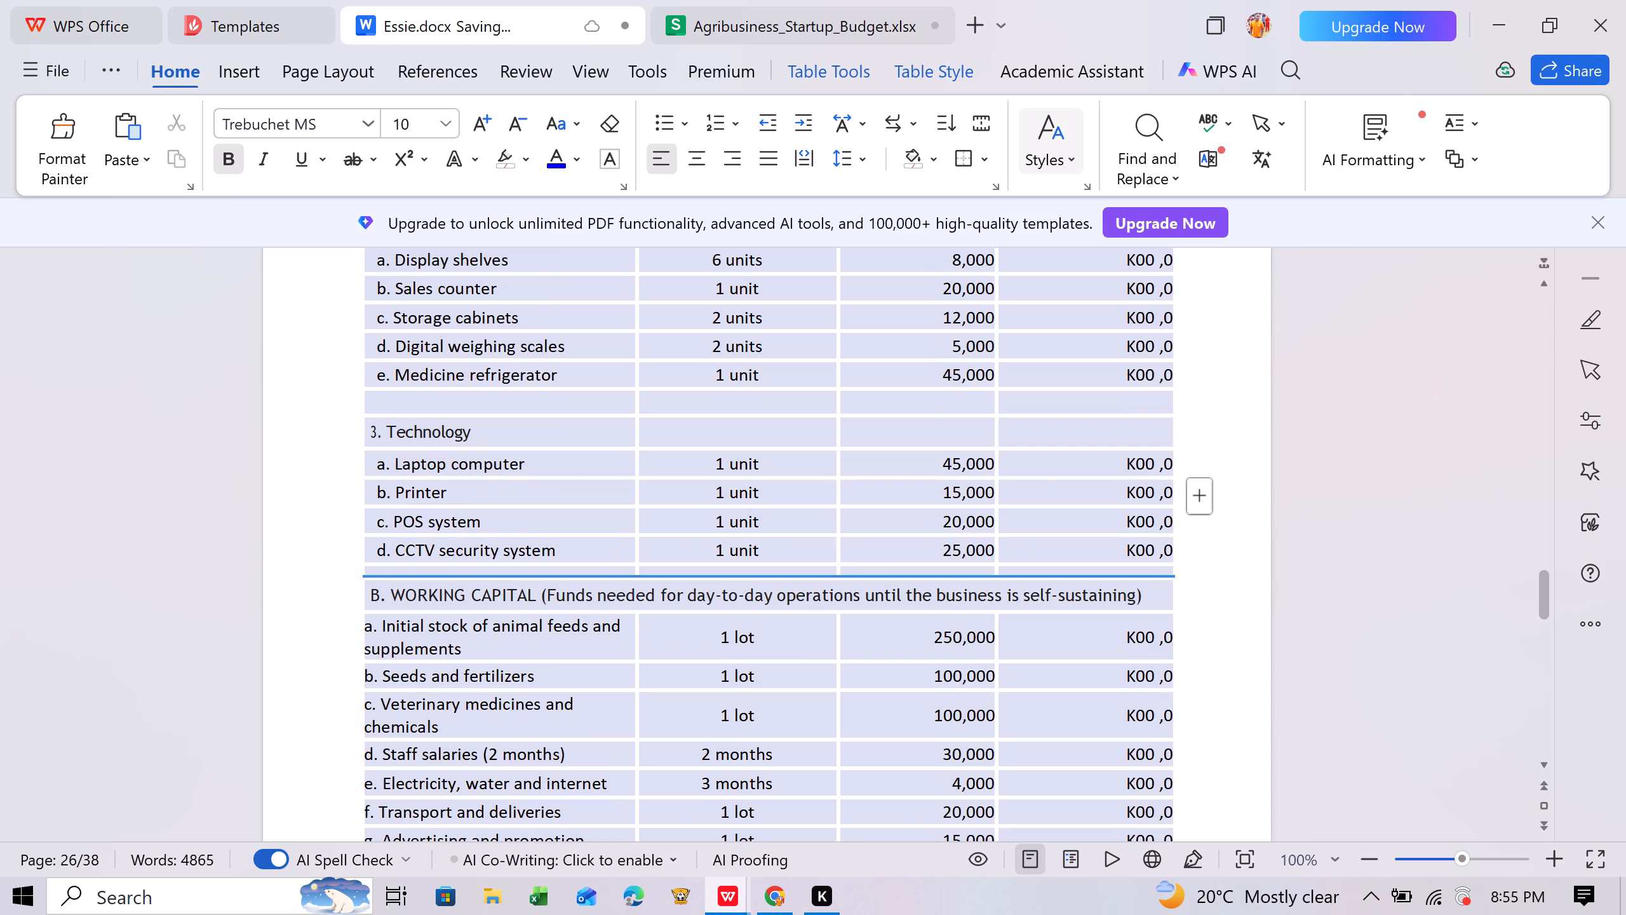
left_click_drag(904, 575, 912, 596)
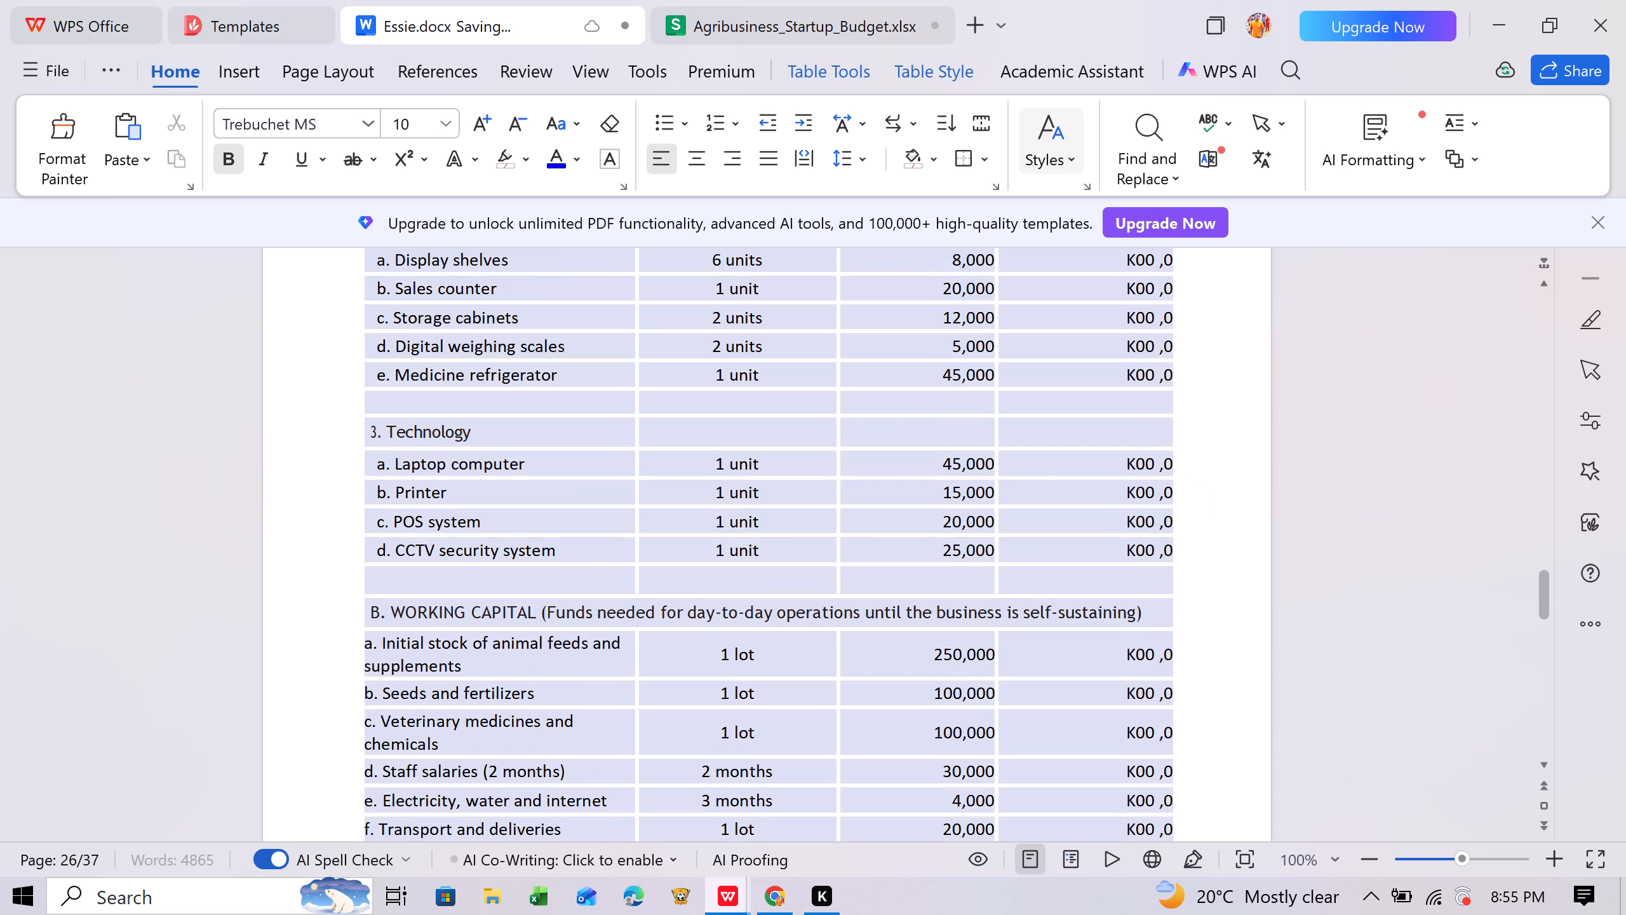
Increase the height of the thin blank row above C. OTHER COSTS to match the neighbouring item rows.
scroll(892, 594, "up", 2)
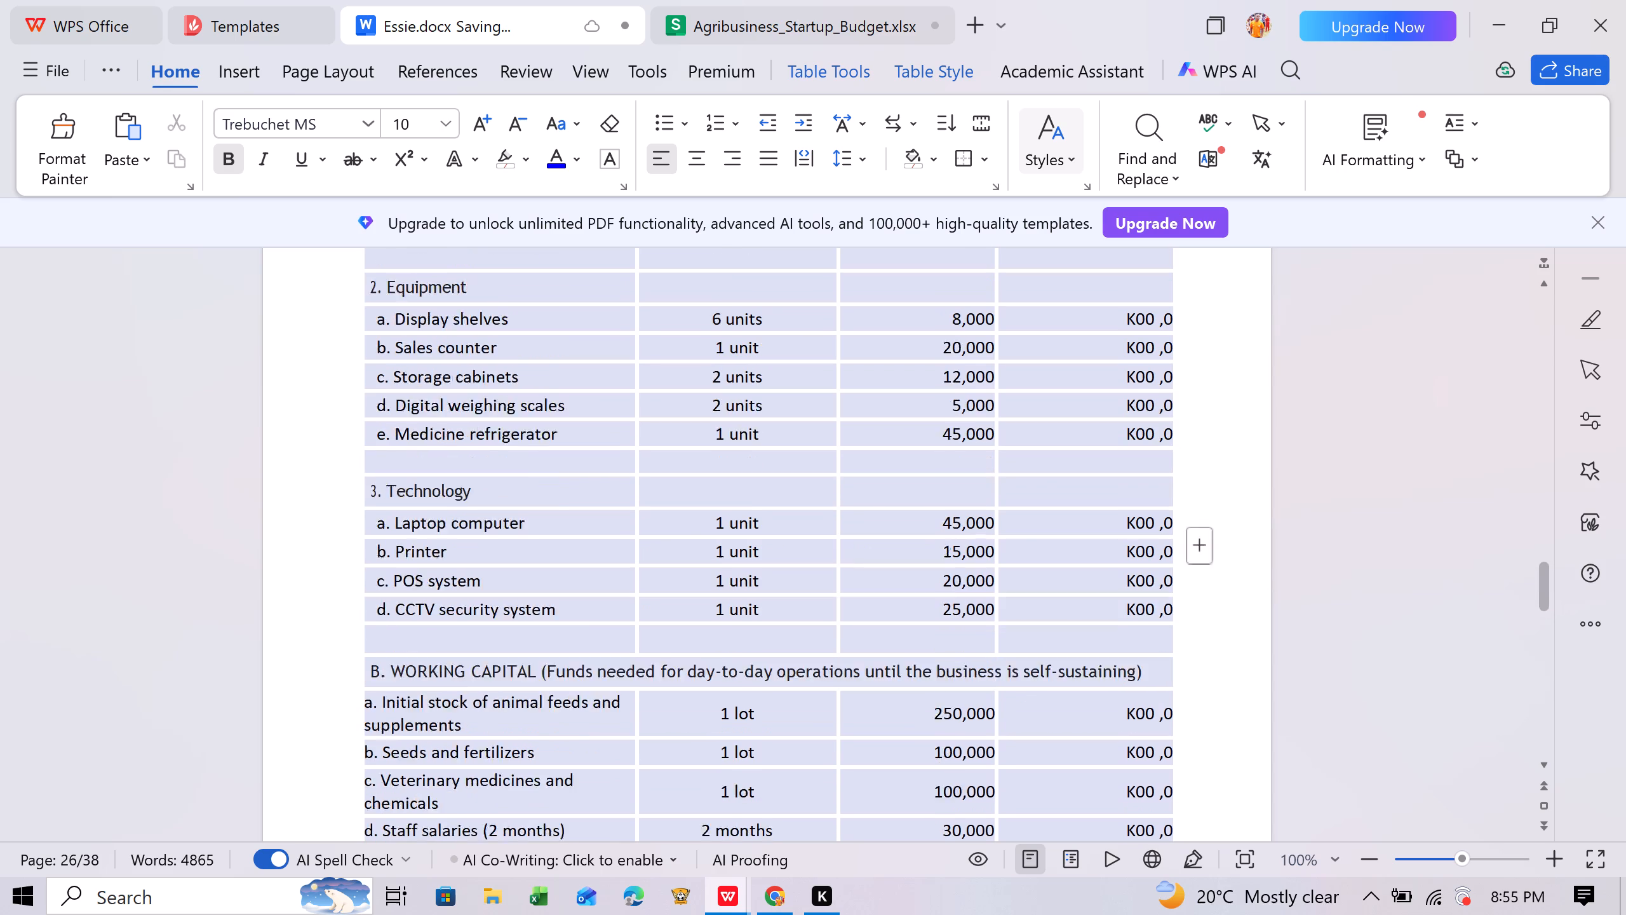
scroll(892, 594, "down", 4)
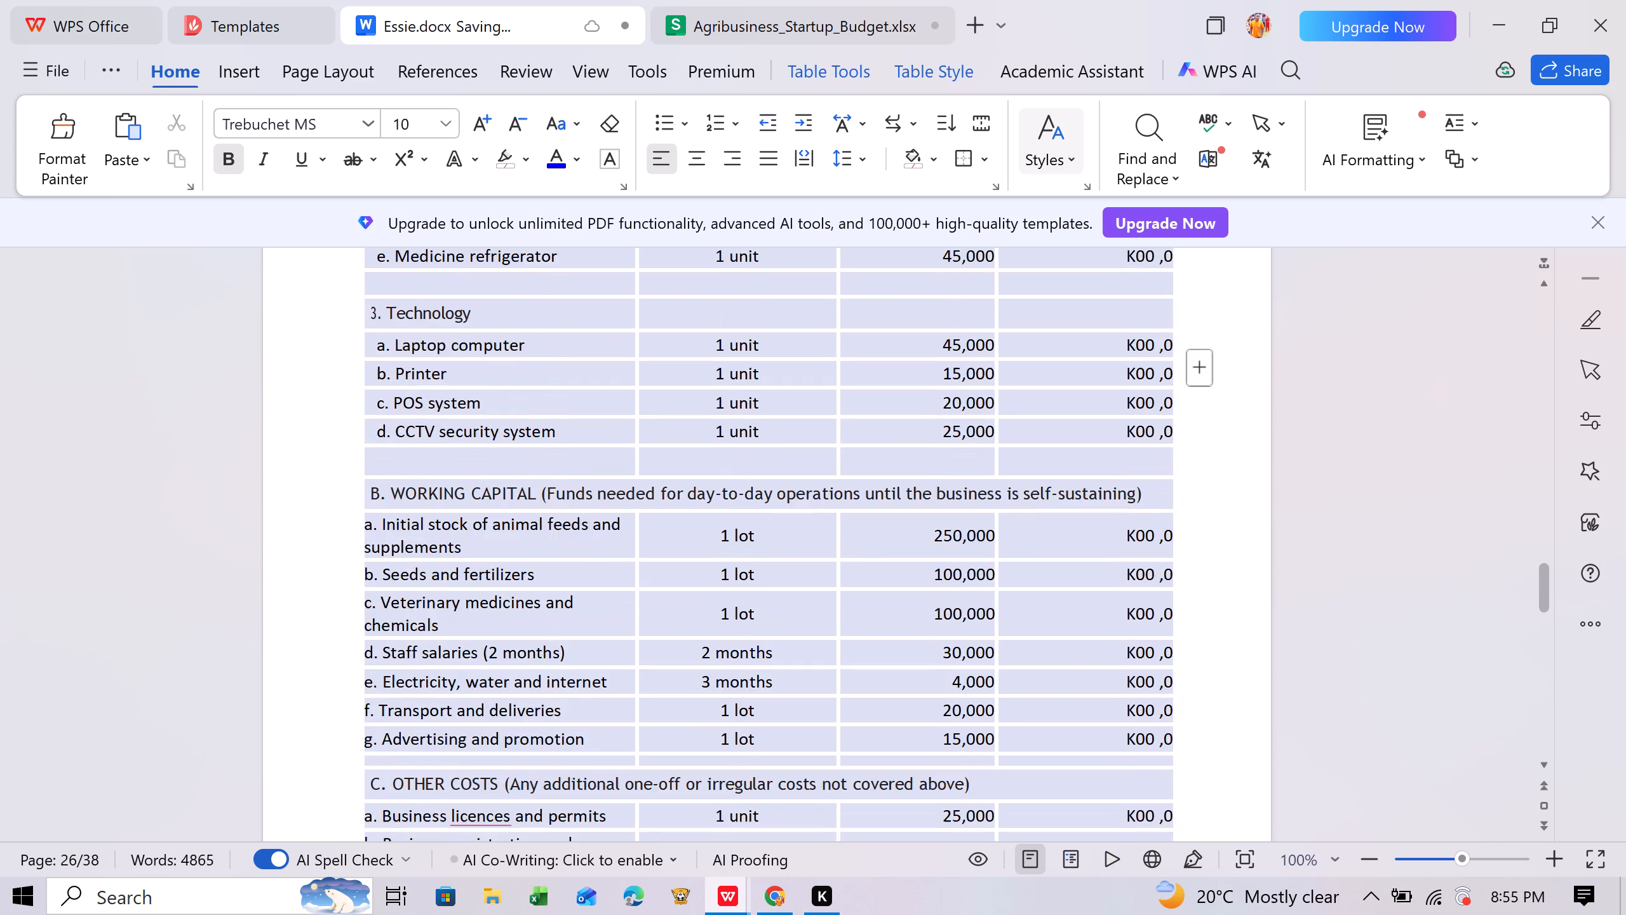
scroll(892, 594, "down", 4)
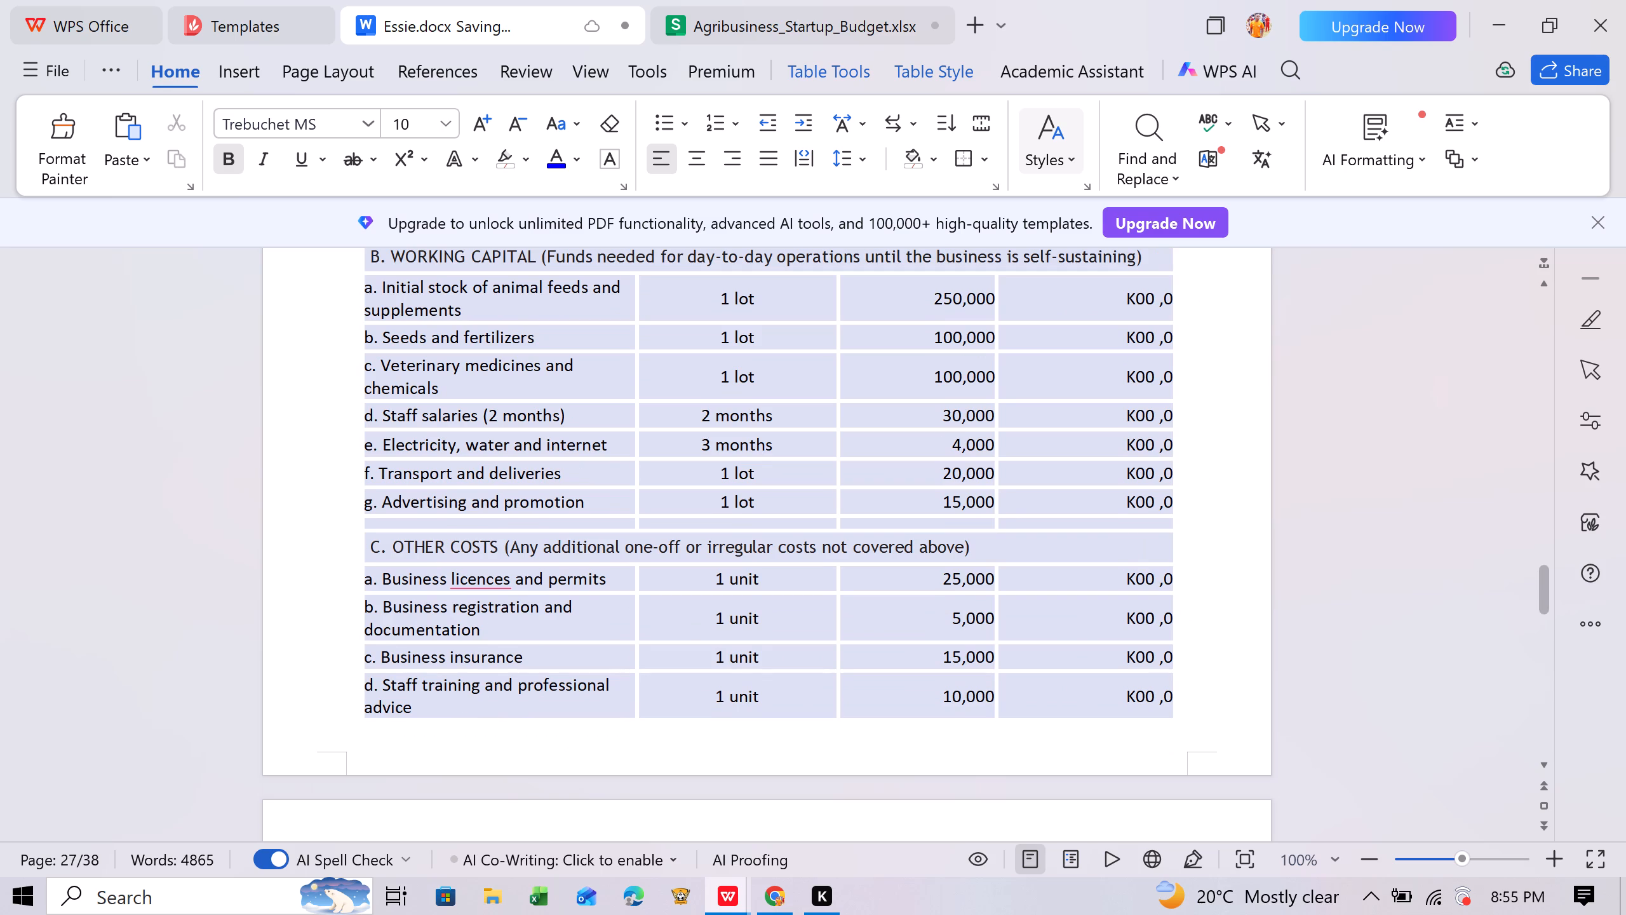
left_click_drag(894, 529, 894, 541)
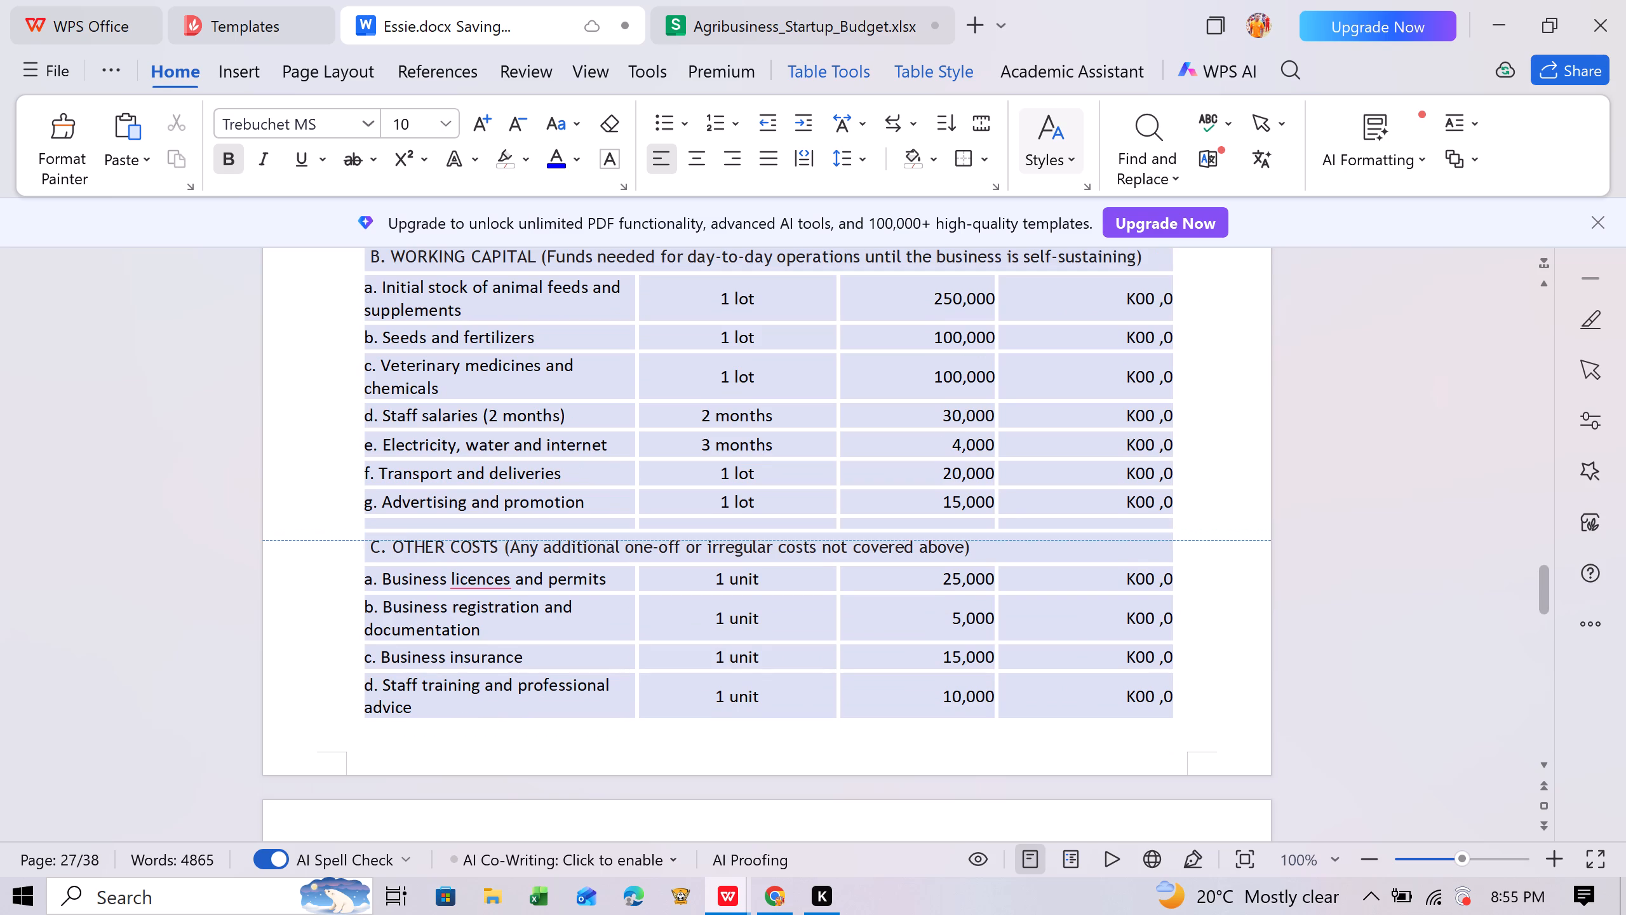
left_click_drag(894, 541, 894, 548)
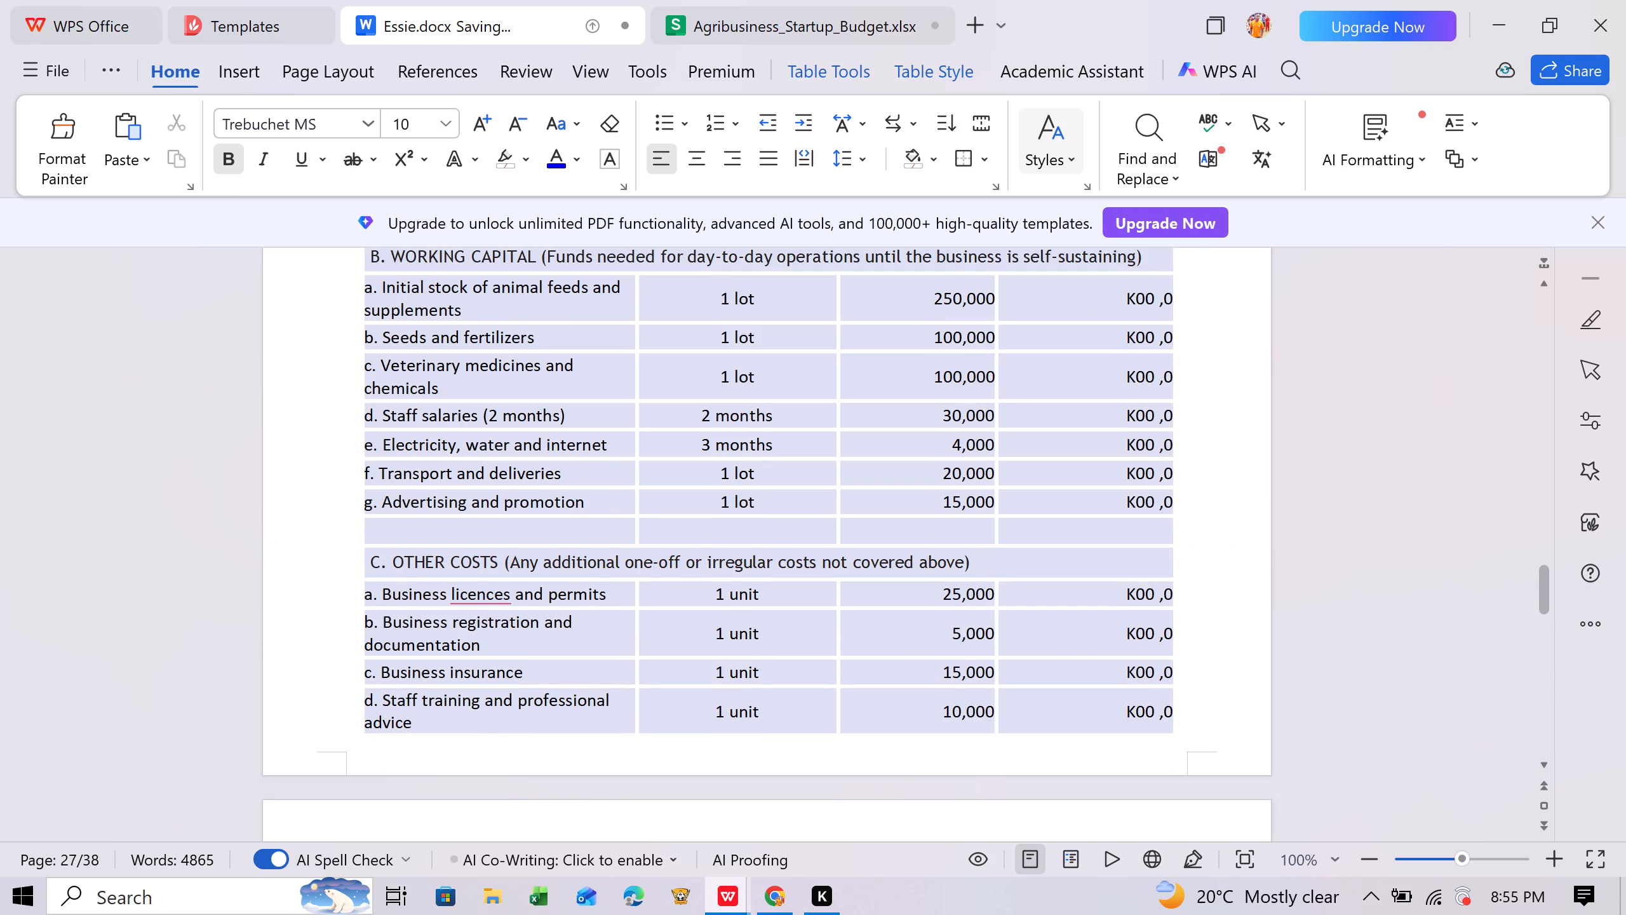
Cut the garbled K00 entries out of the Total Cost cells for rows a to c under 1. Business premises.
scroll(899, 500, "up", 12)
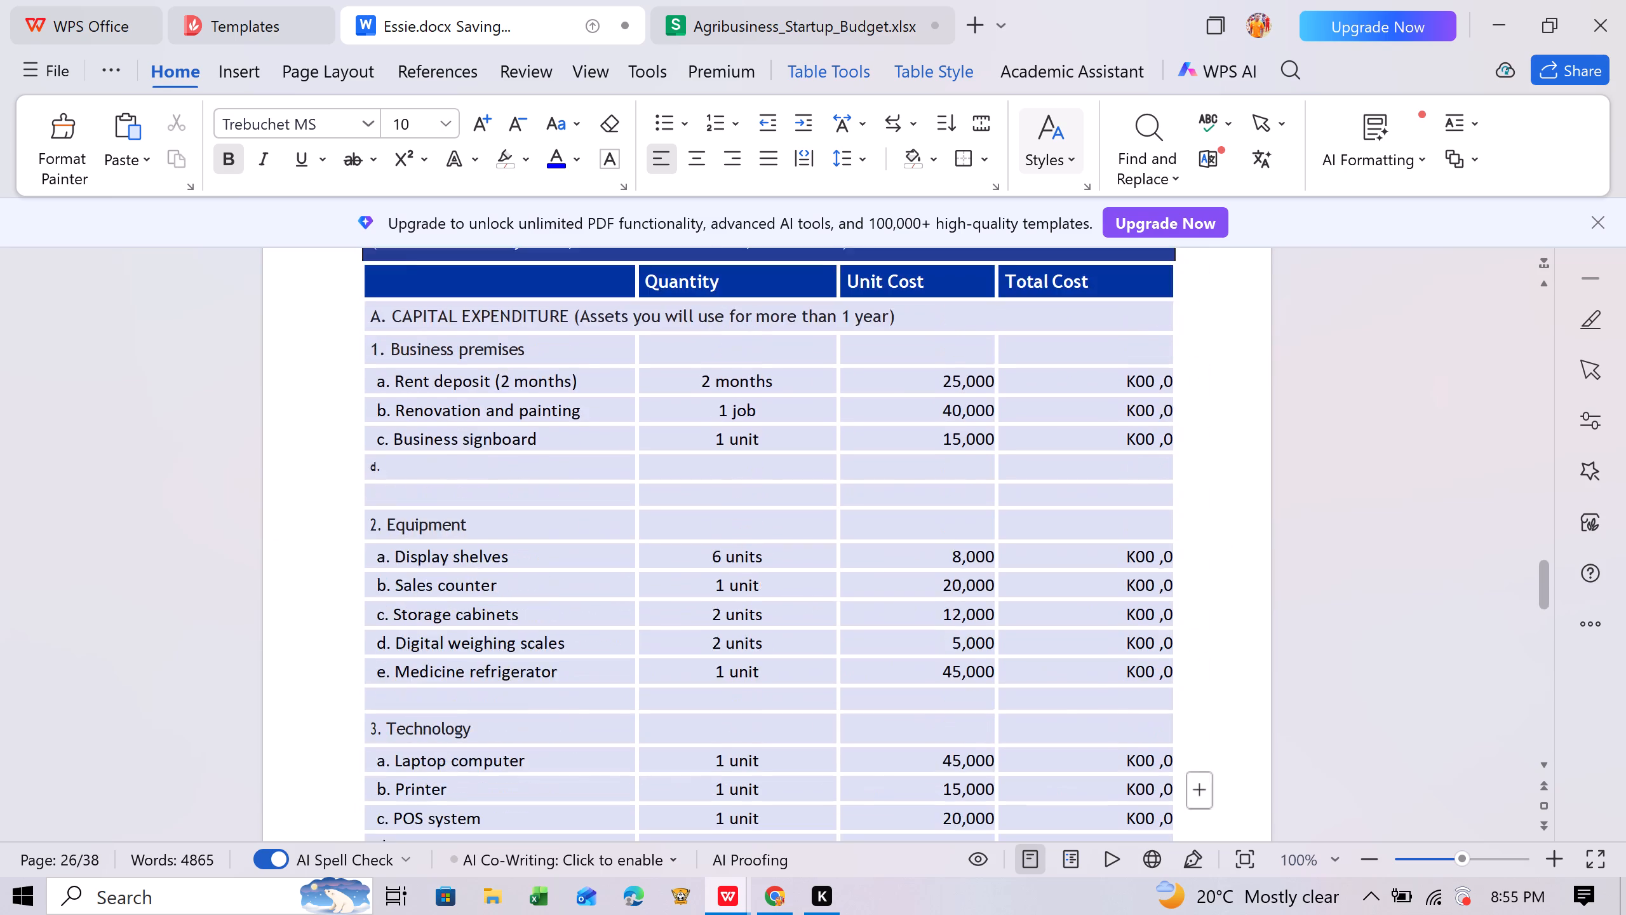
scroll(899, 500, "down", 3)
scroll(899, 500, "up", 3)
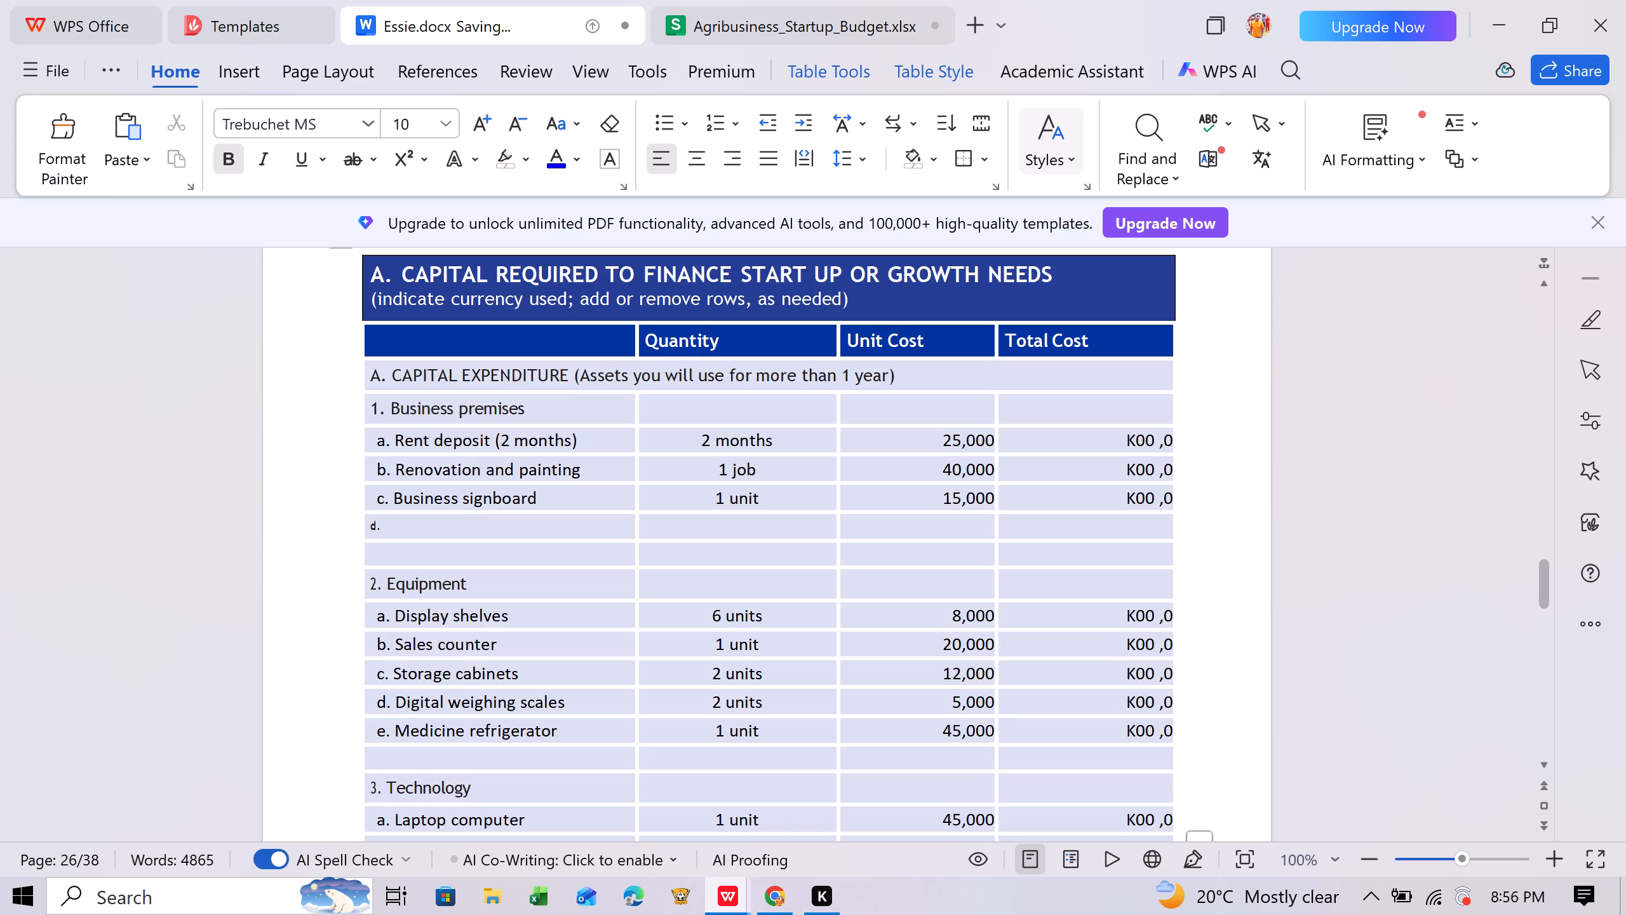
left_click_drag(1108, 444, 1125, 488)
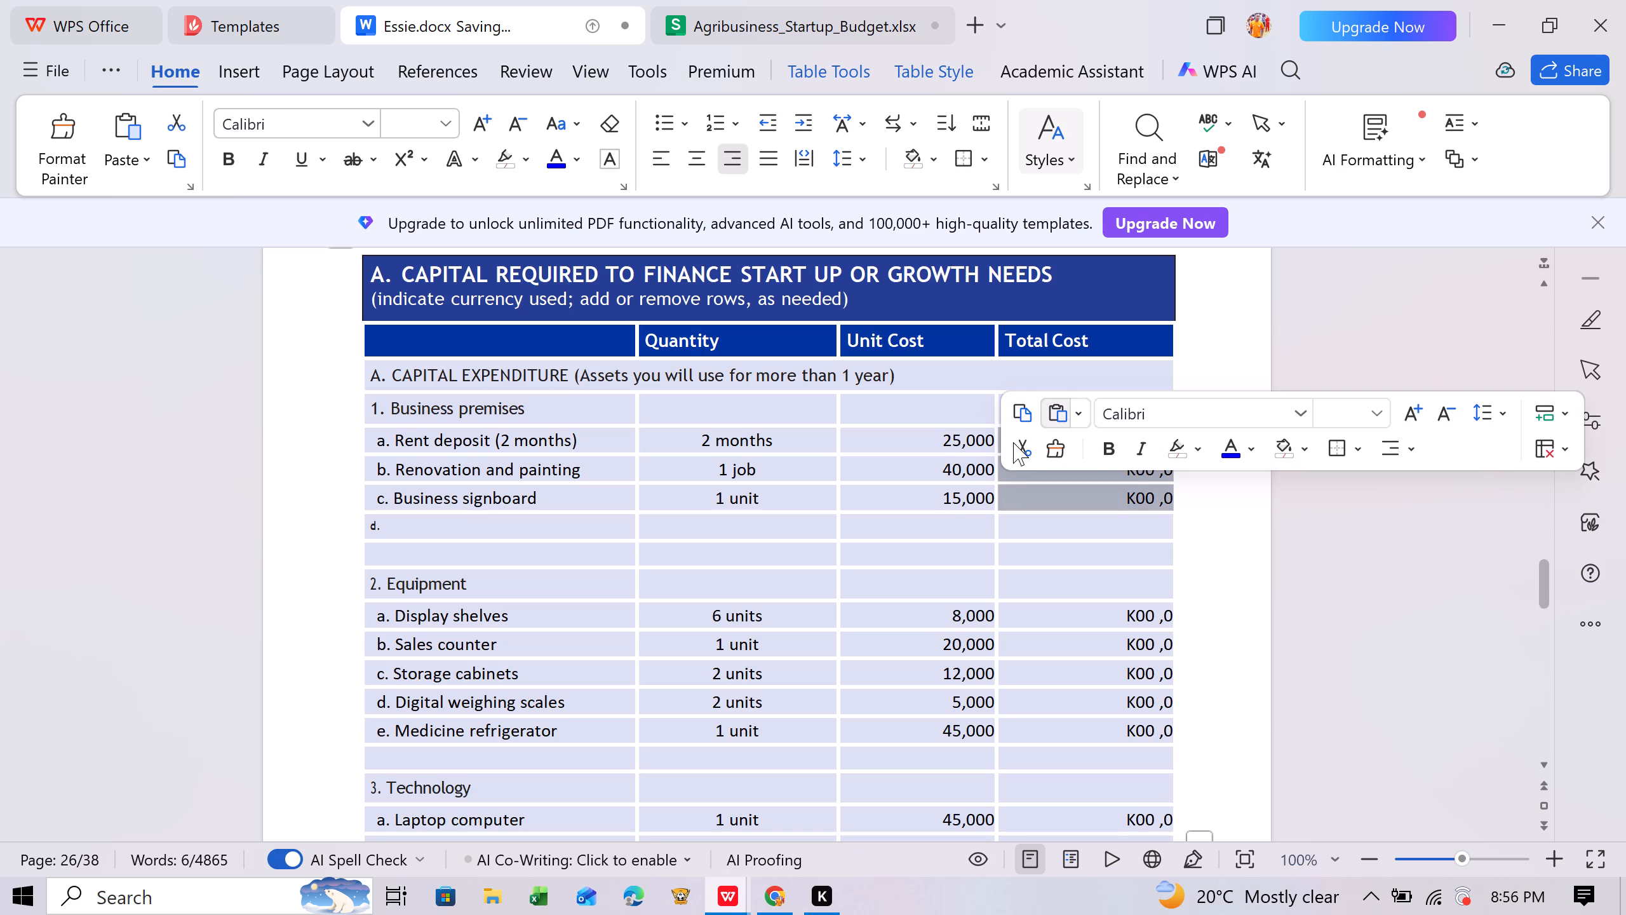
left_click(1018, 454)
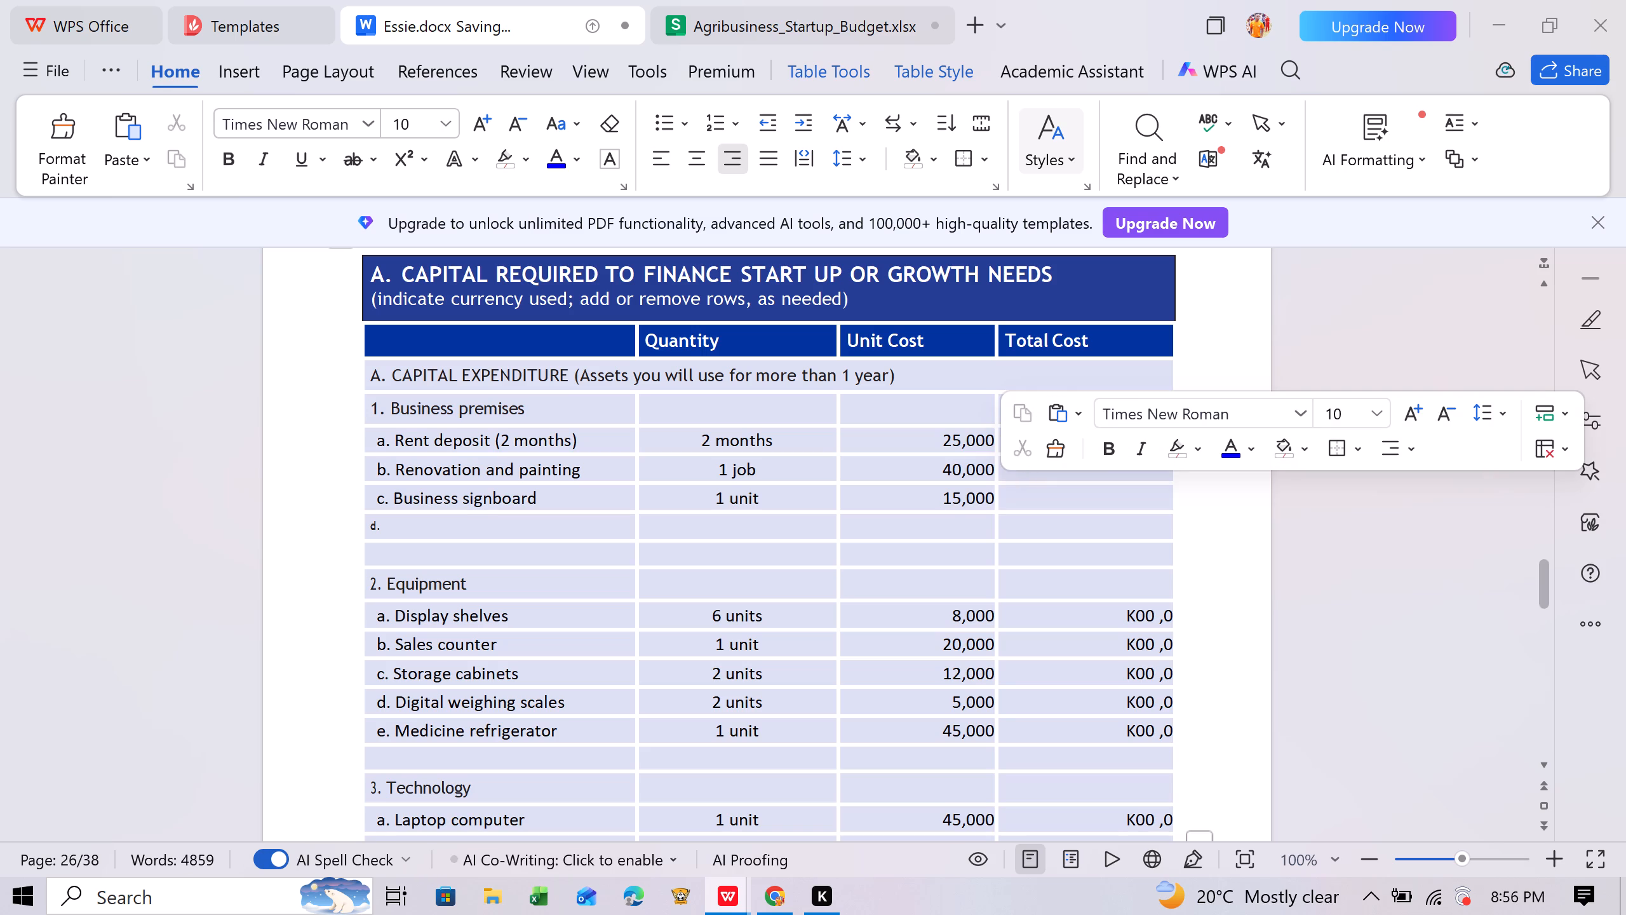
Copy the Business premises Unit Cost values 25,000, 40,000 and 15,000 into the empty Total Cost cells of rows a to c.
left_click_drag(939, 437, 936, 490)
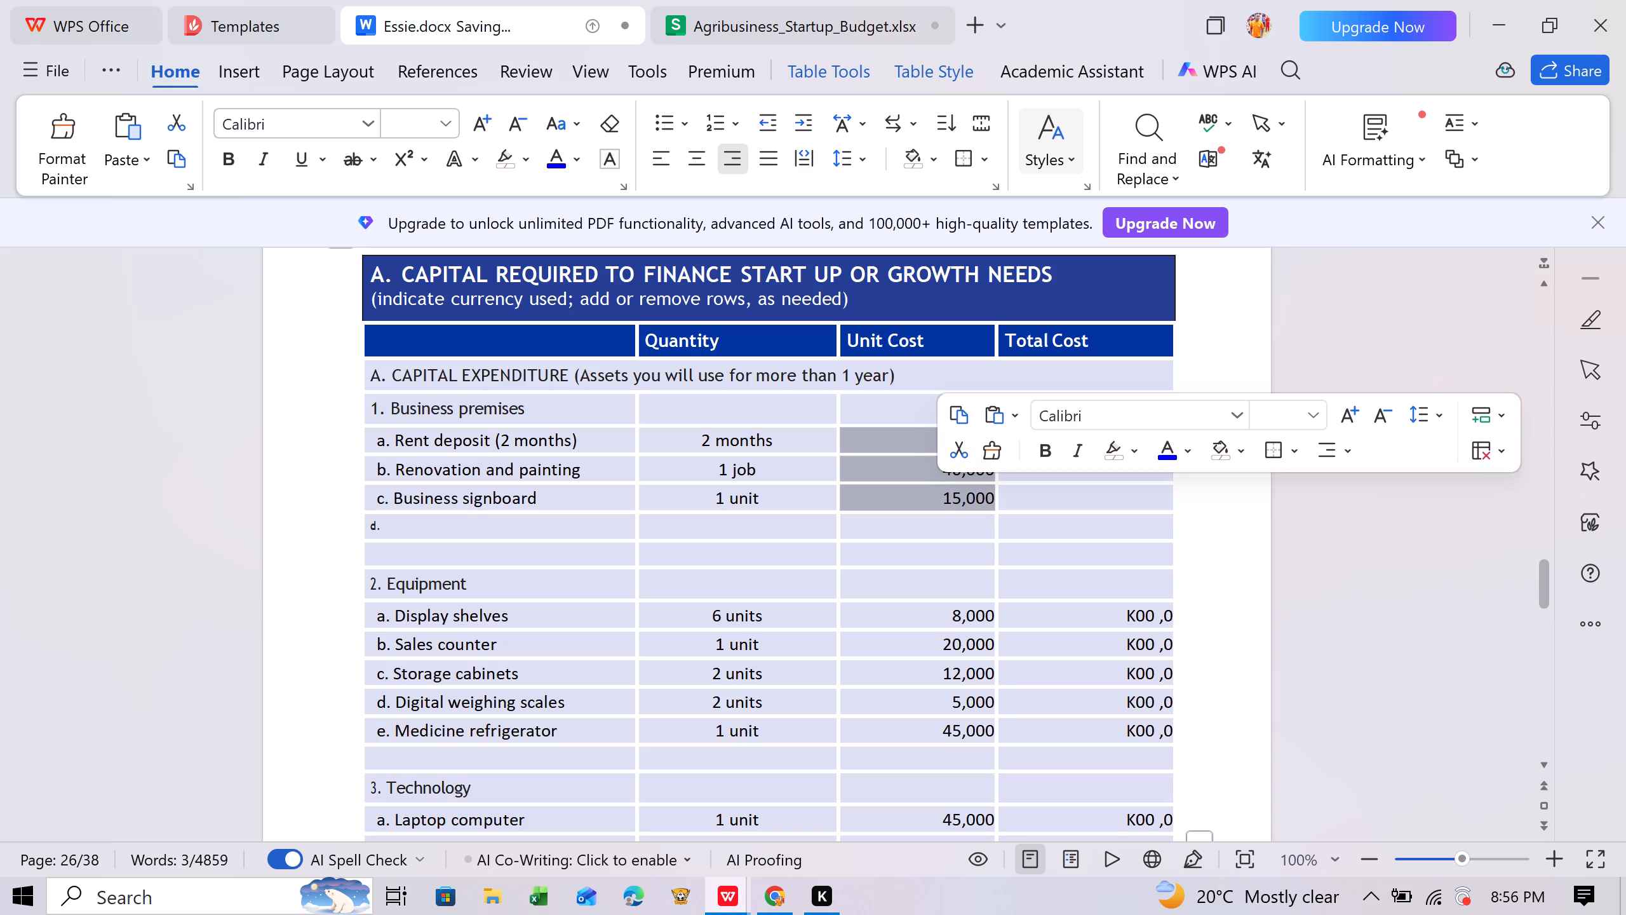
left_click(955, 420)
left_click(1040, 481)
left_click(1042, 463)
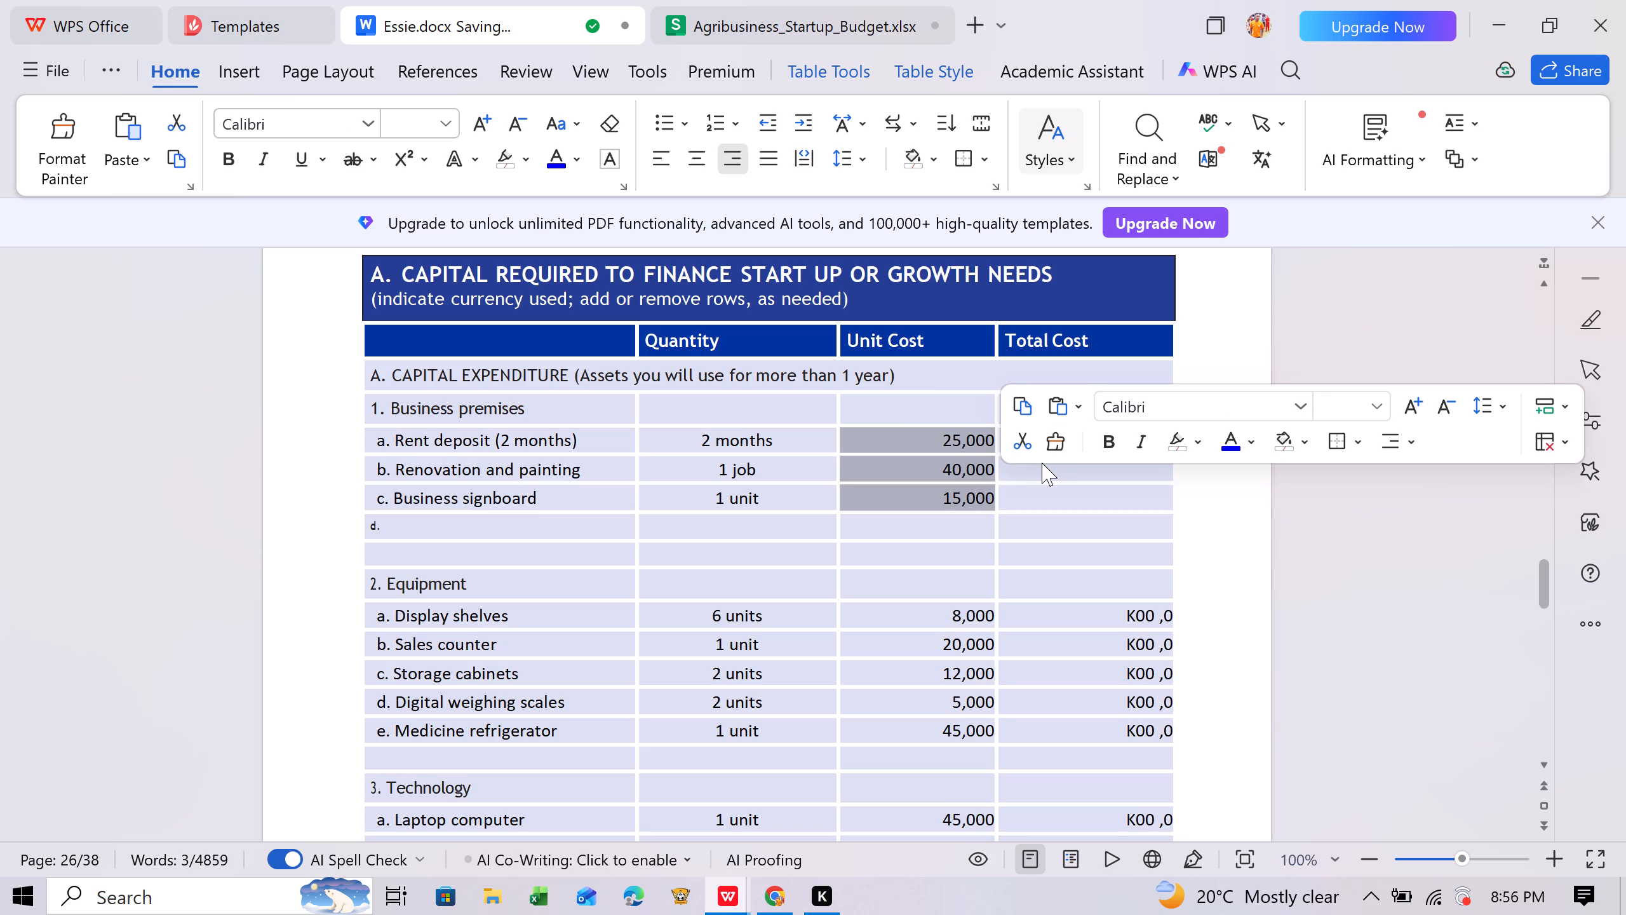
left_click(1042, 464)
left_click(1037, 470)
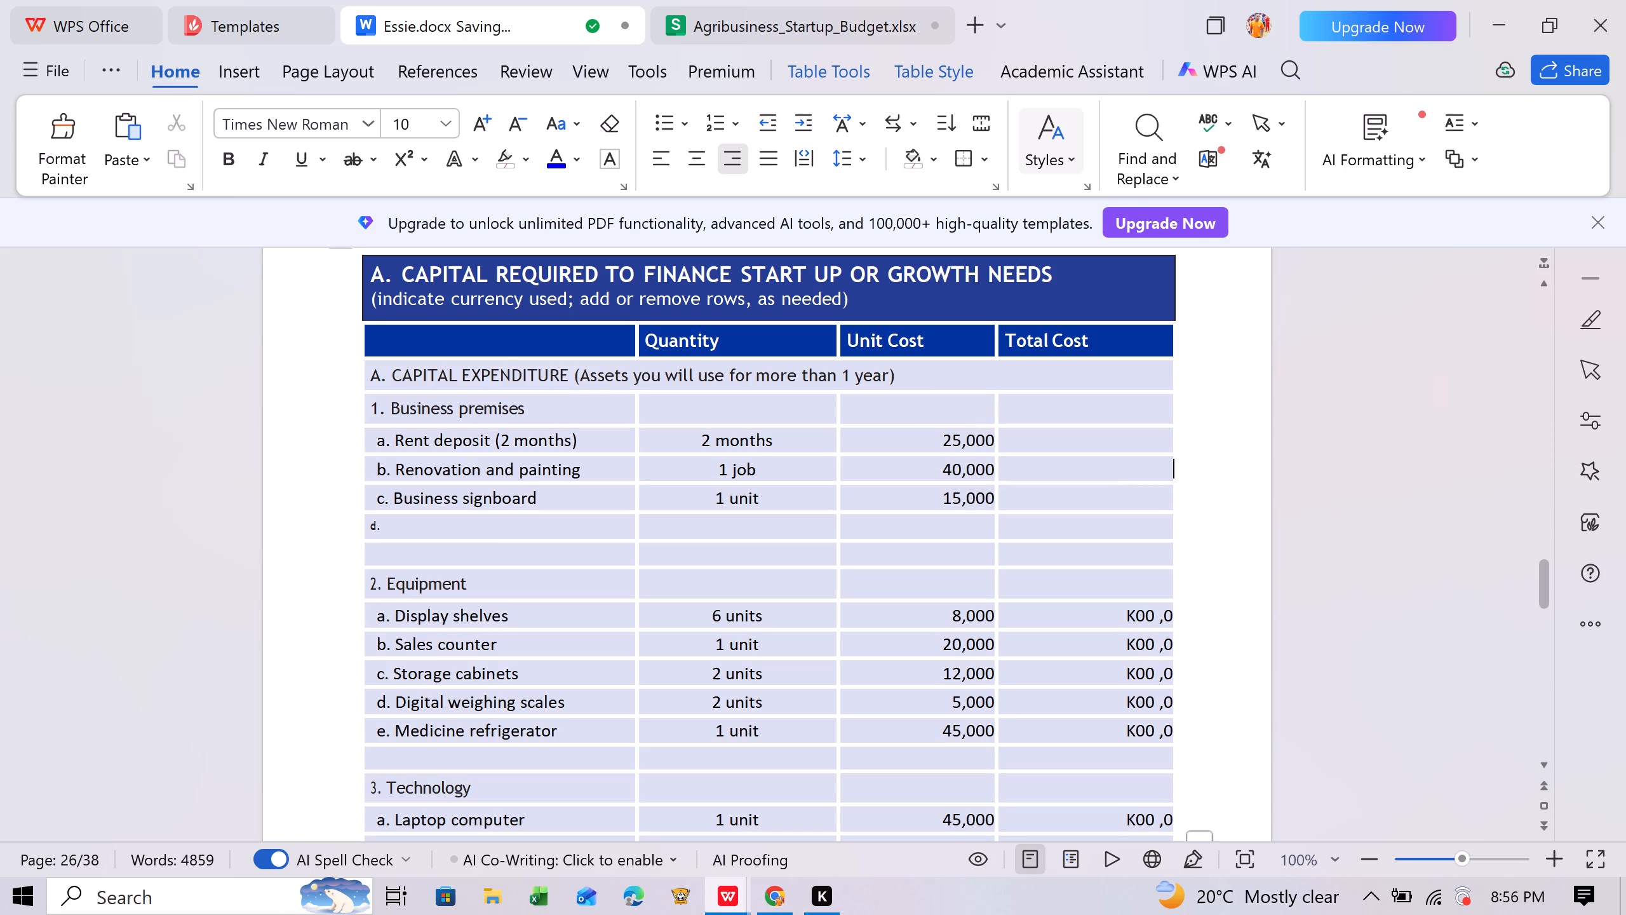
left_click_drag(1061, 437, 1071, 489)
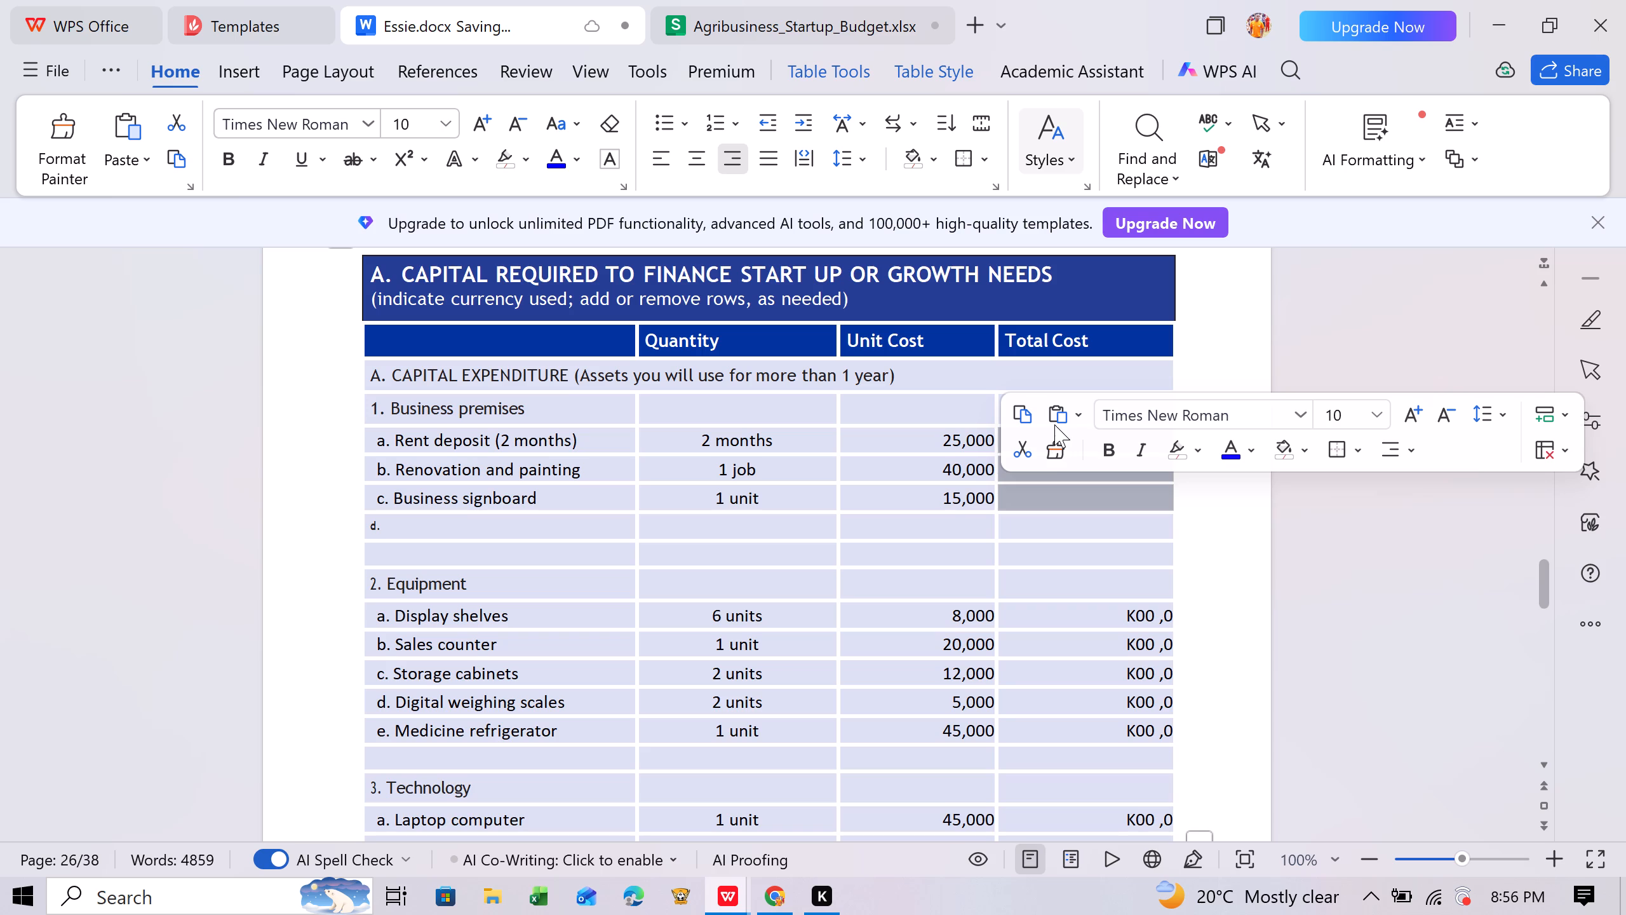
left_click(1054, 422)
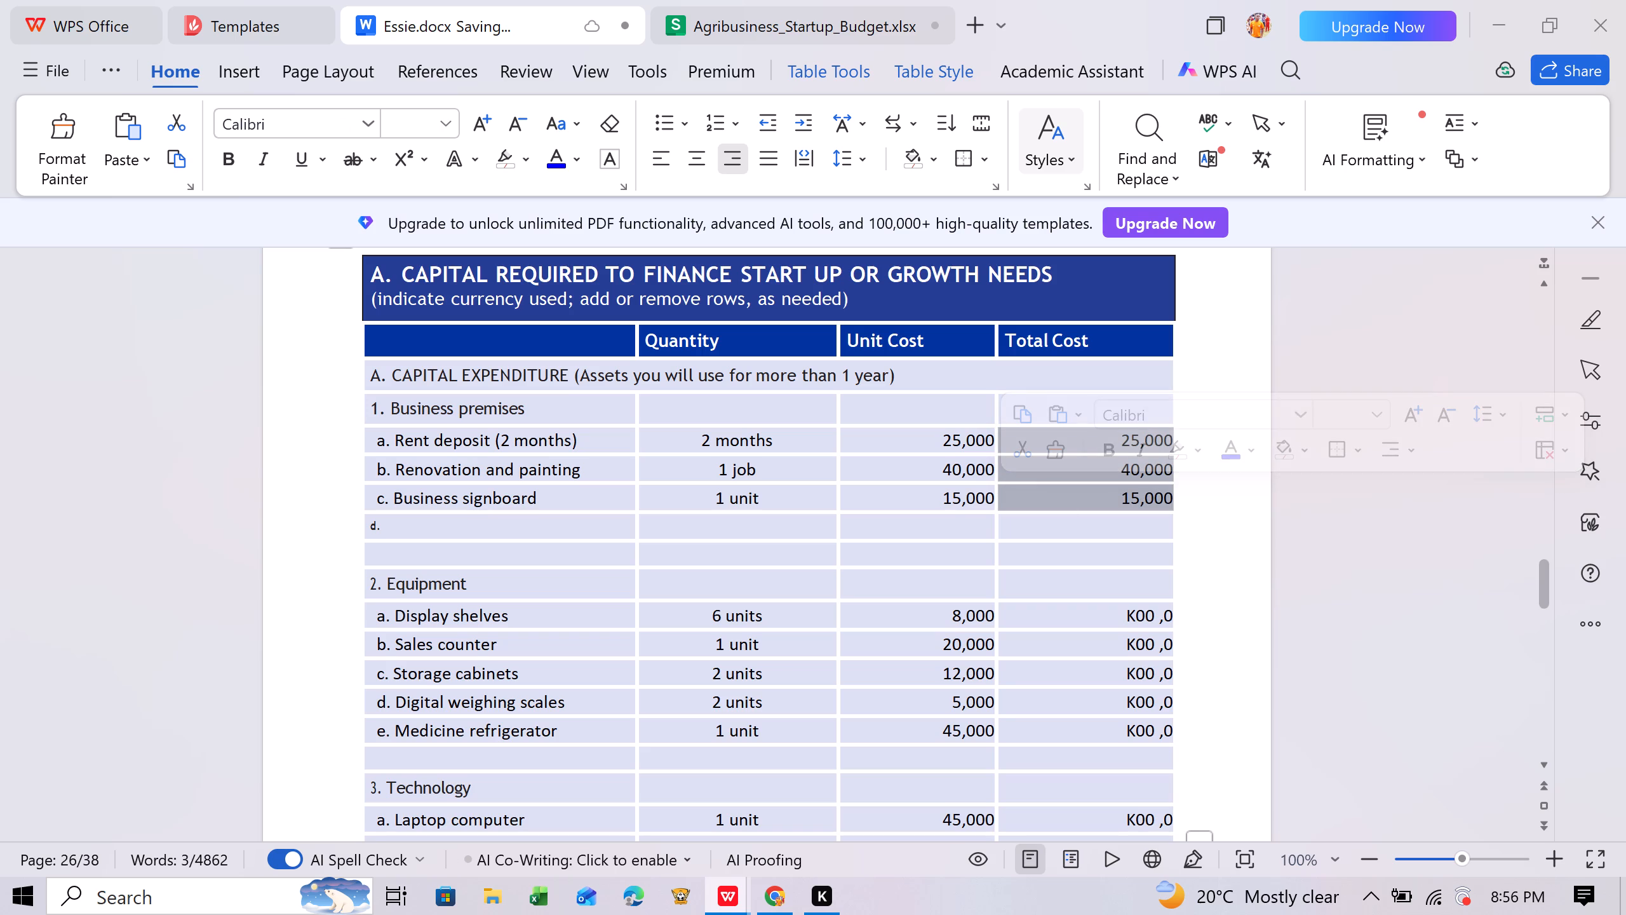
left_click(1066, 578)
Cut the garbled K00 entries out of the Total Cost cells for rows a to e under 2. Equipment.
scroll(1066, 578, "down", 4)
scroll(1066, 578, "up", 3)
scroll(1299, 543, "down", 1)
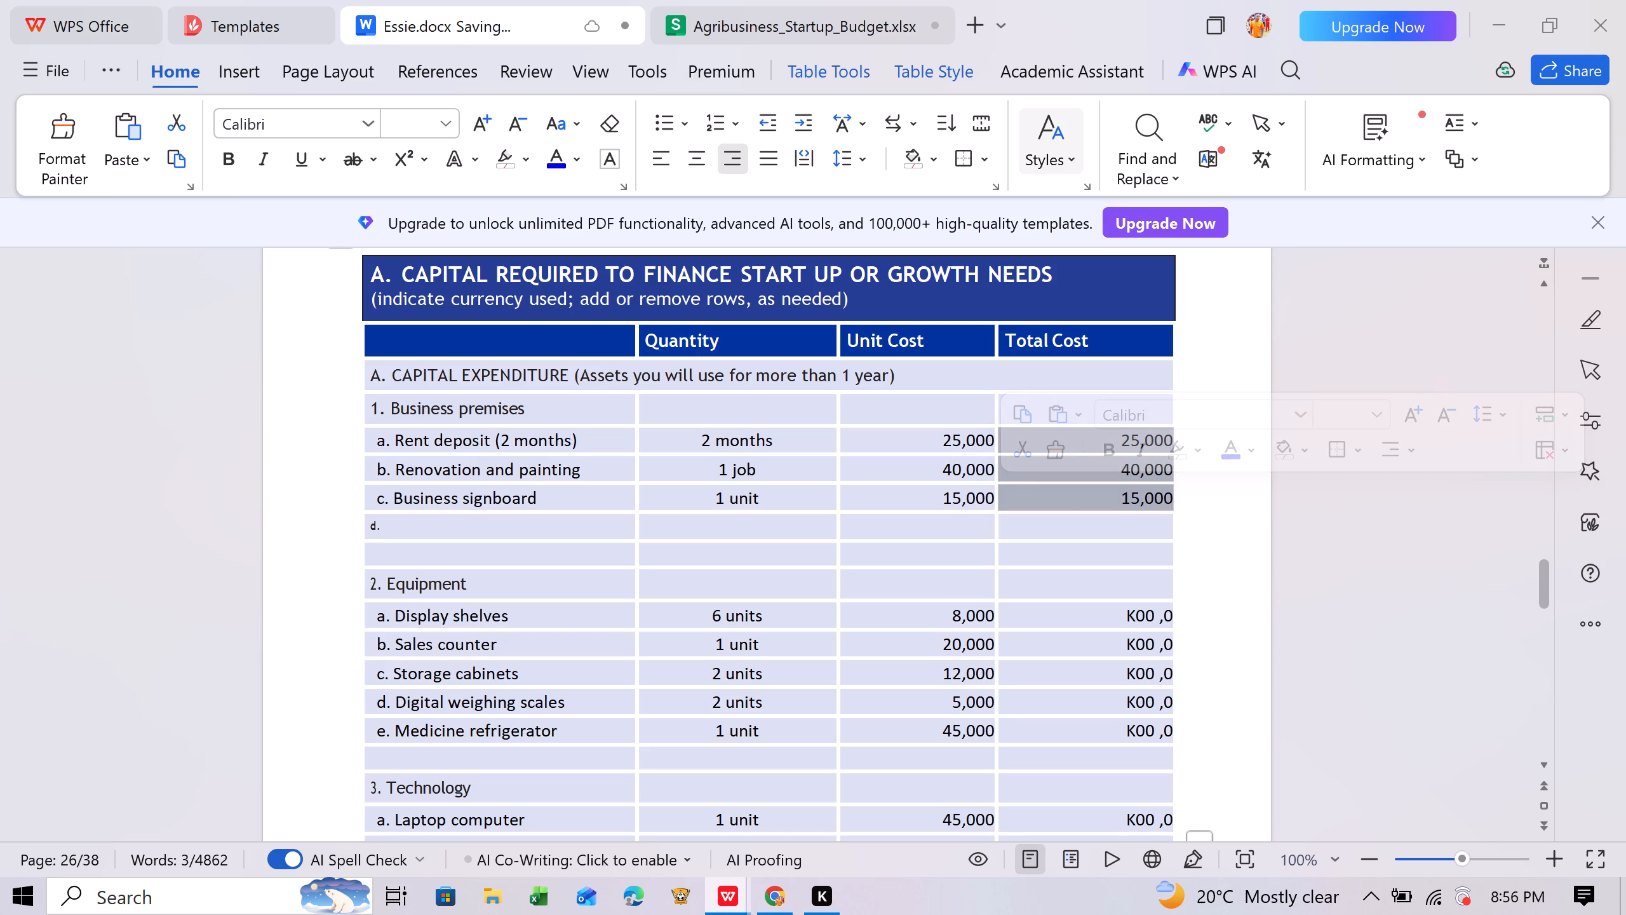
left_click(1299, 543)
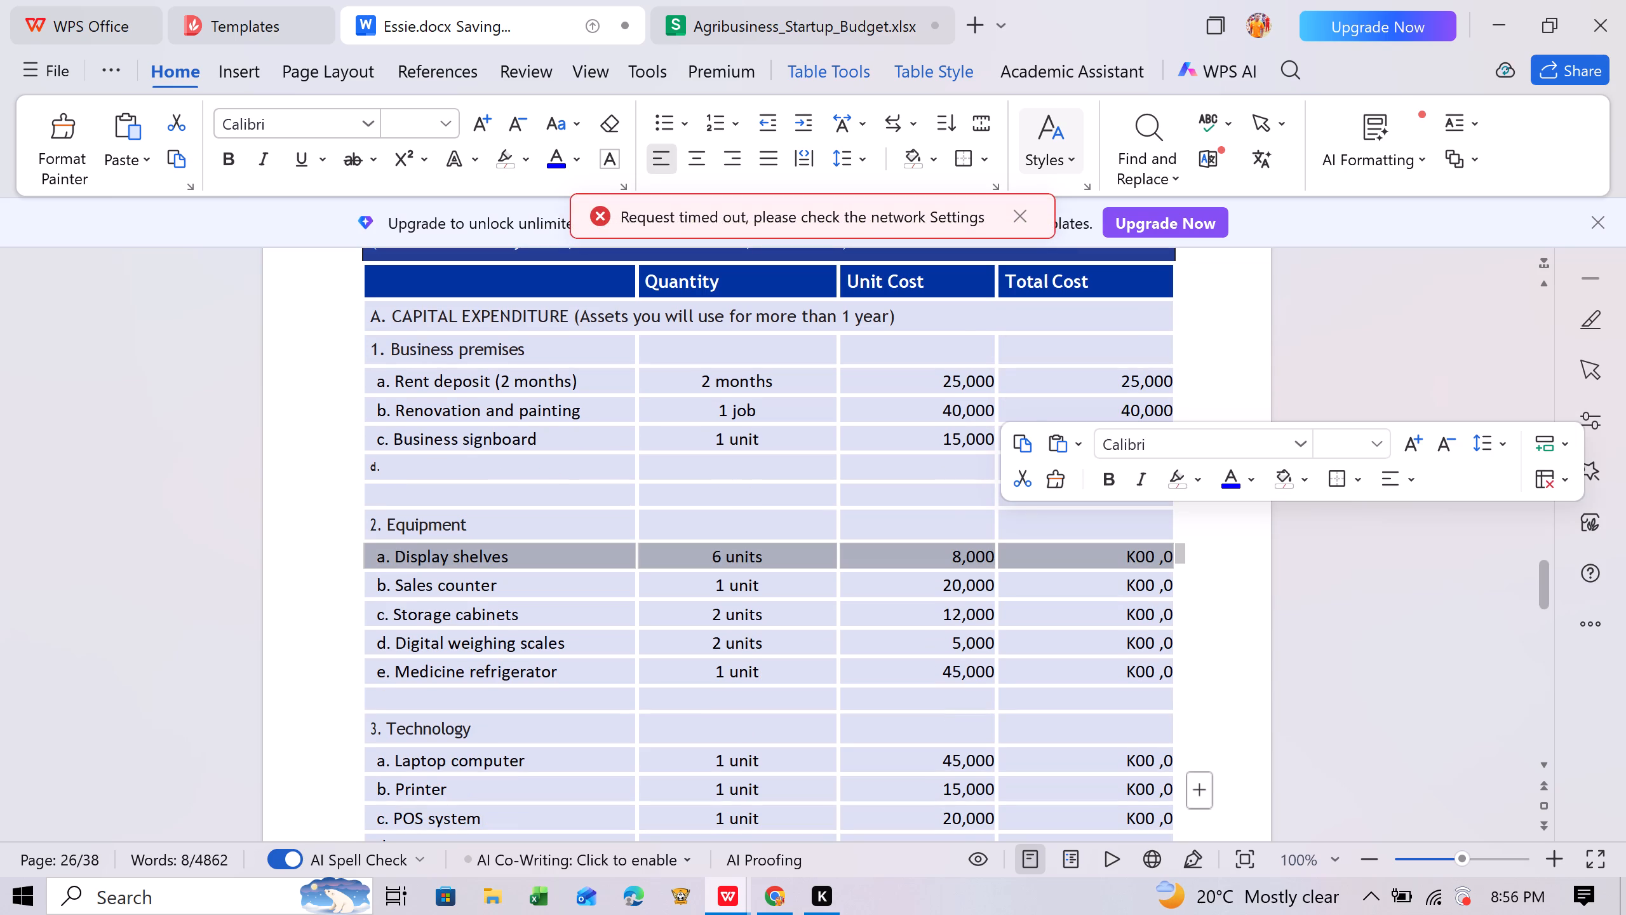
left_click(1298, 583)
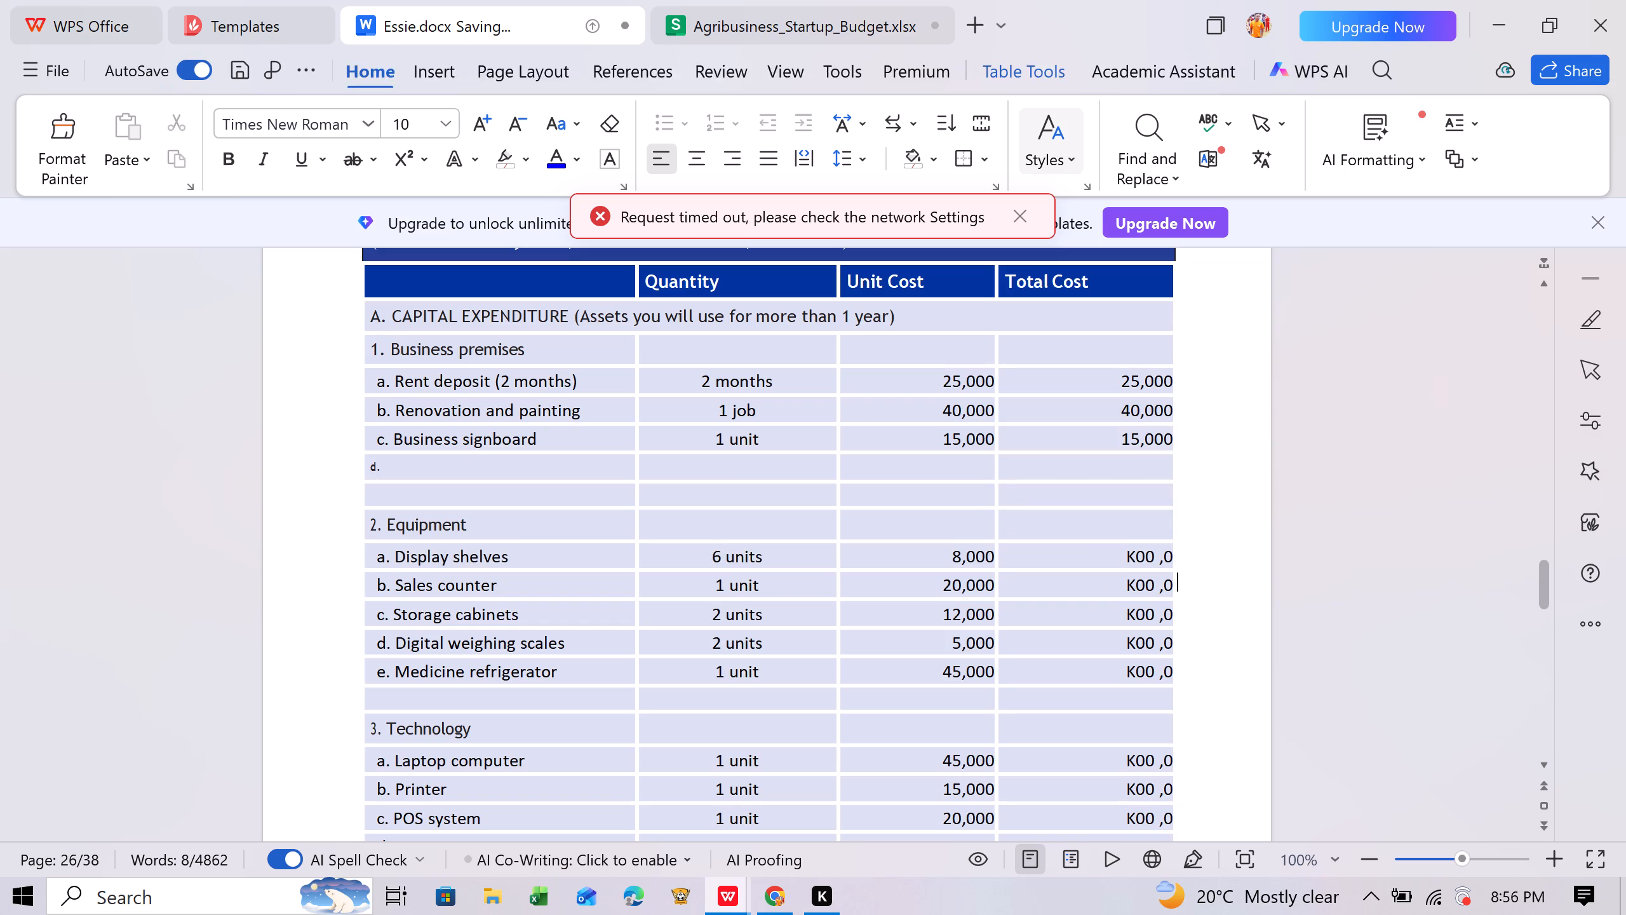
scroll(1119, 535, "down", 2)
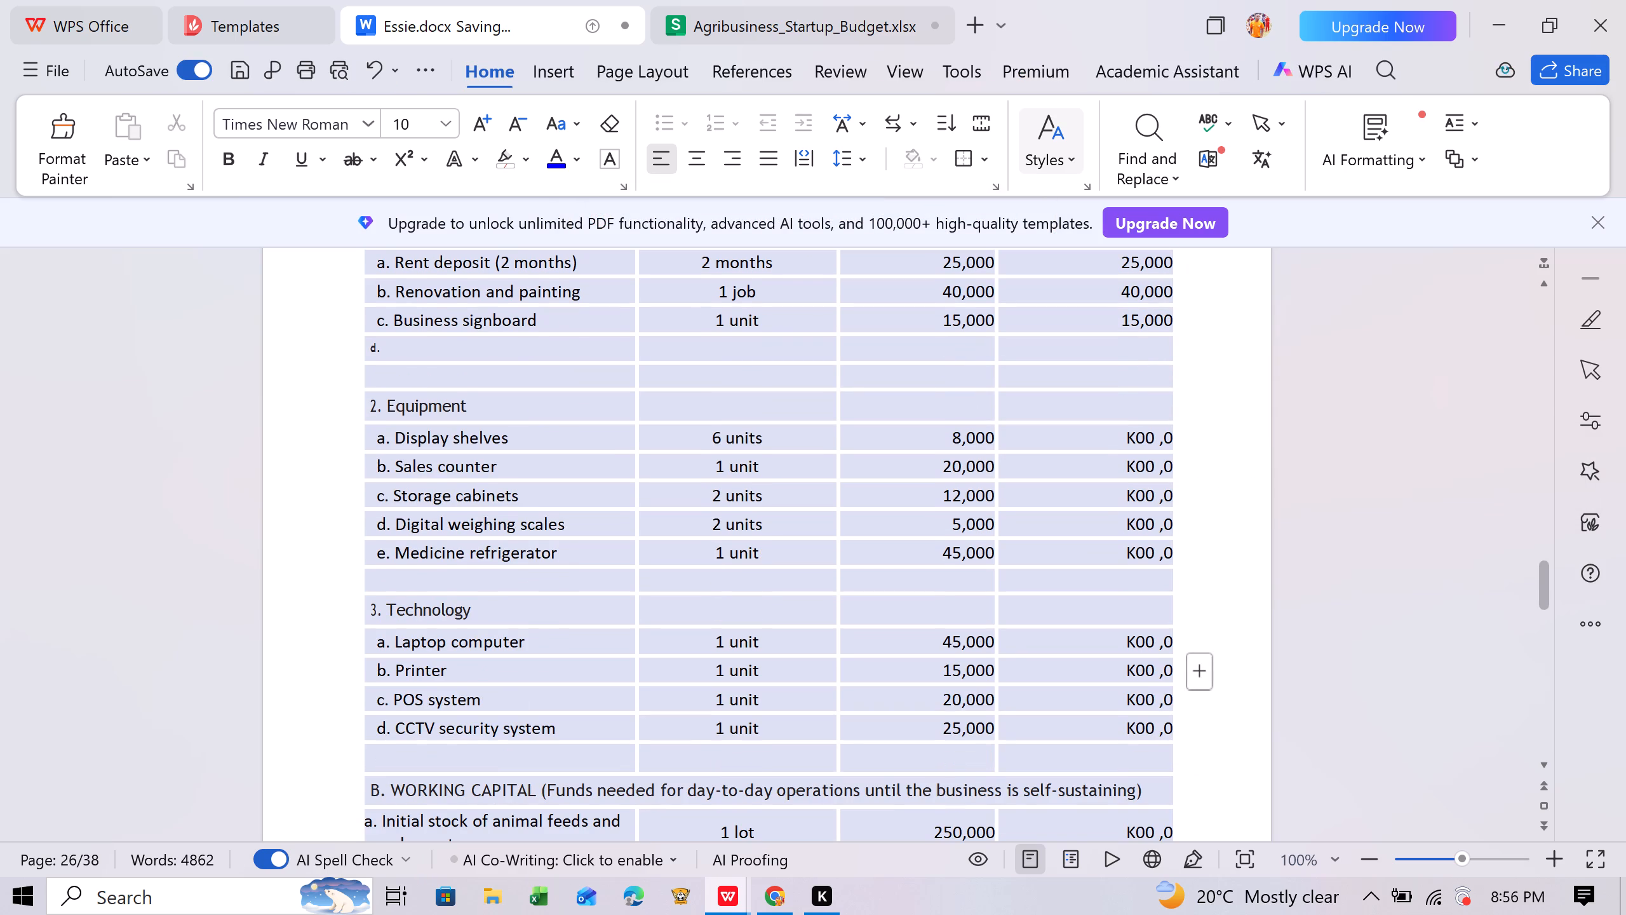
left_click_drag(1090, 435, 1085, 508)
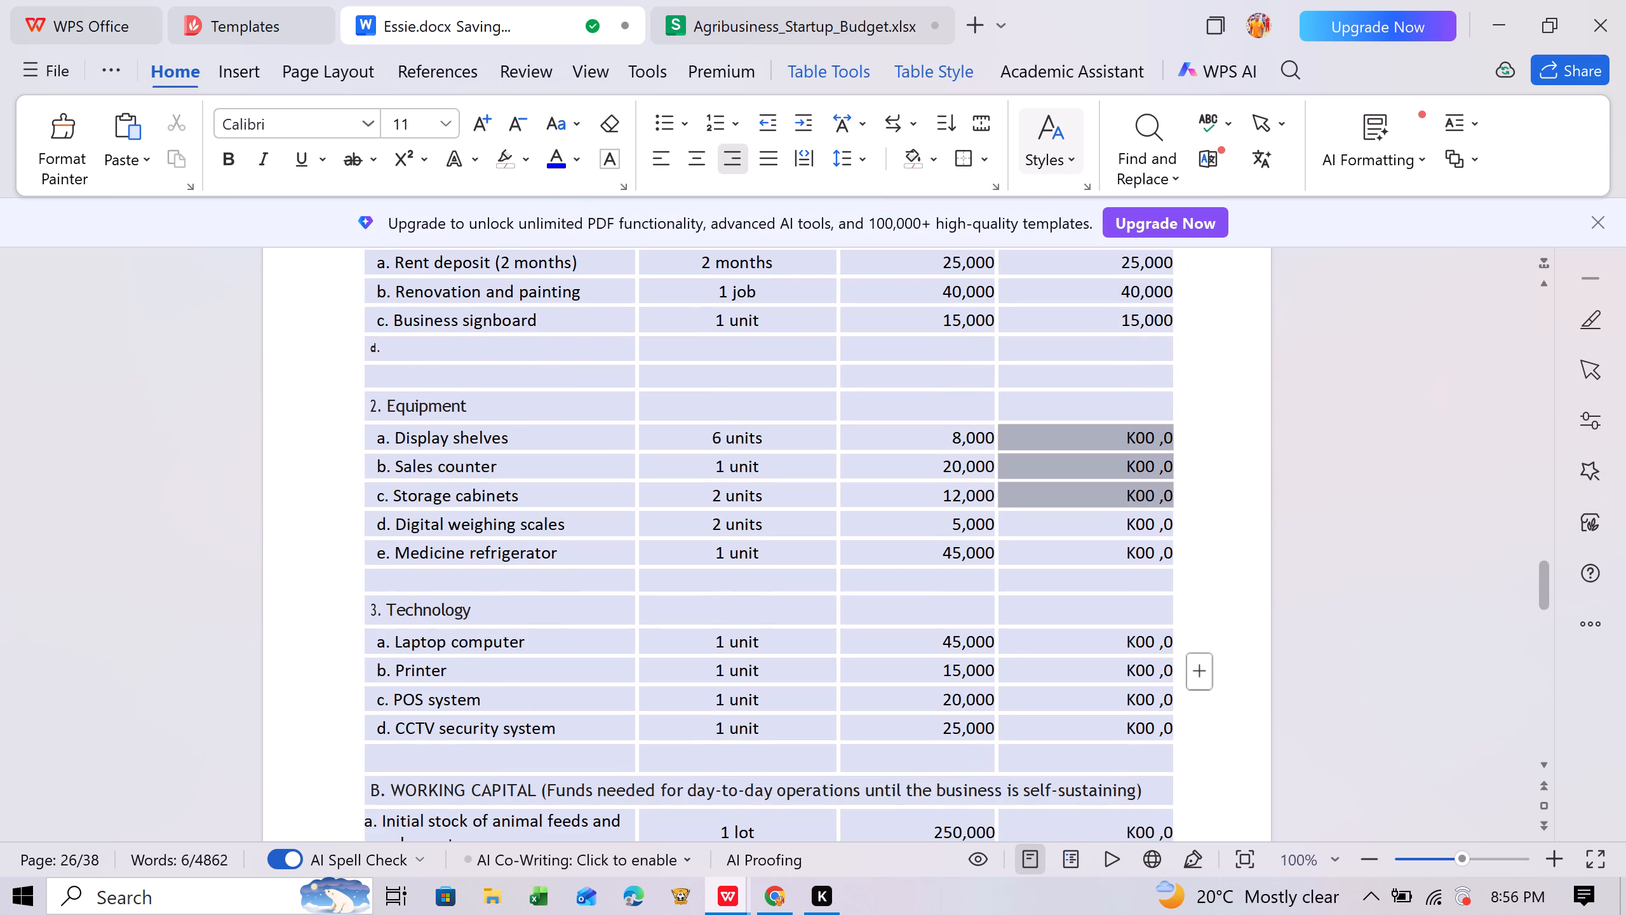
left_click_drag(1085, 508, 1080, 554)
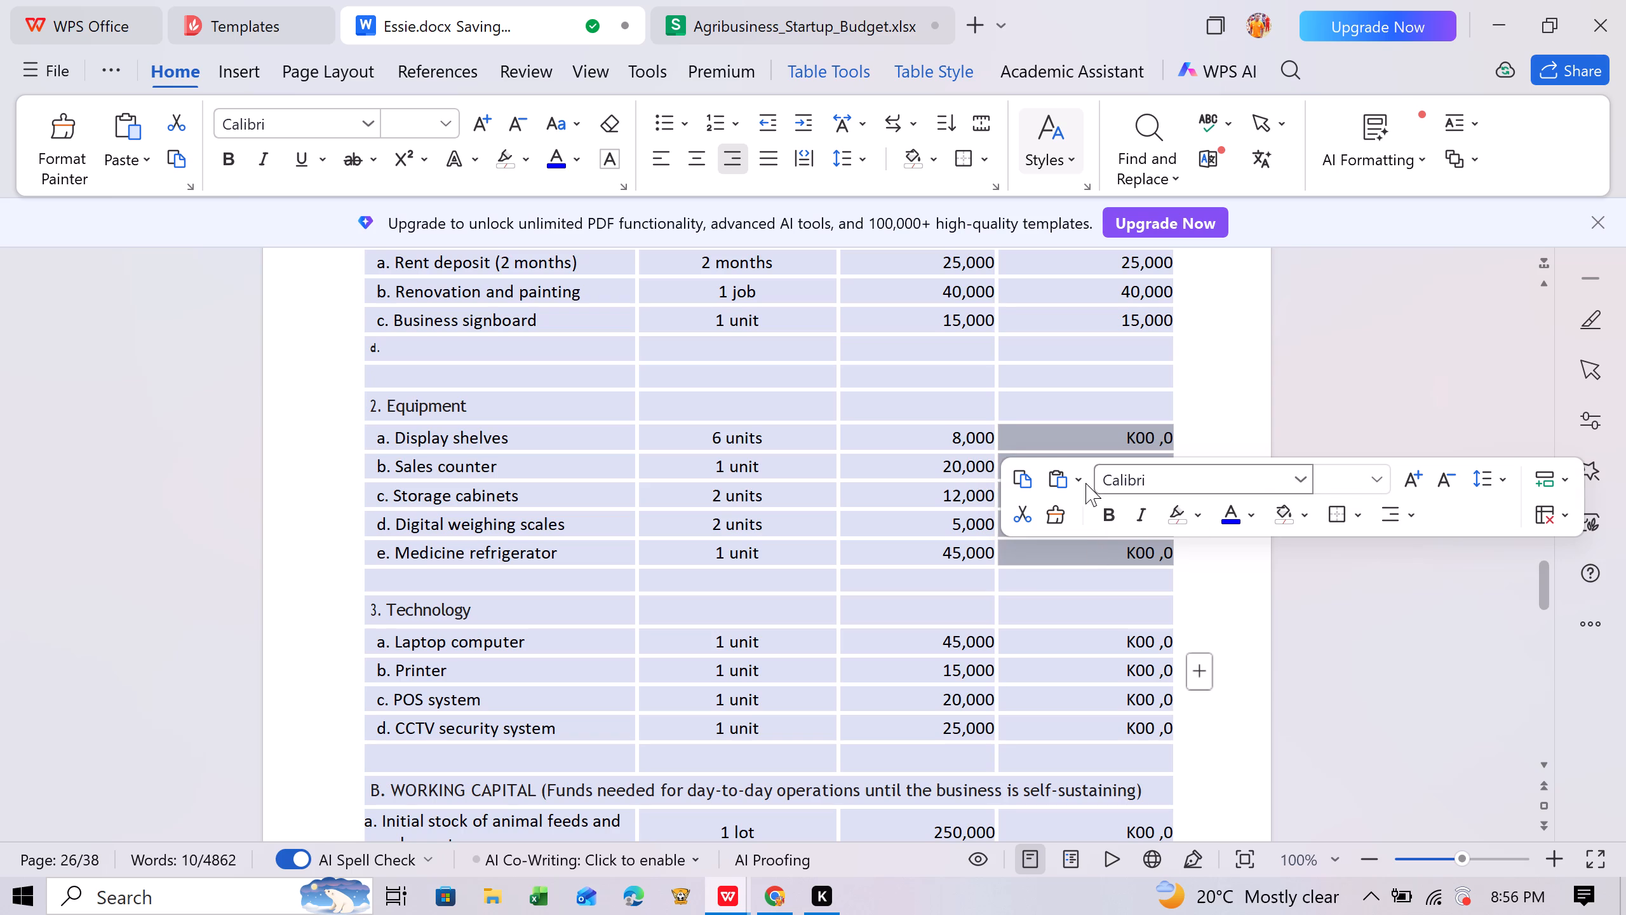
left_click(1012, 521)
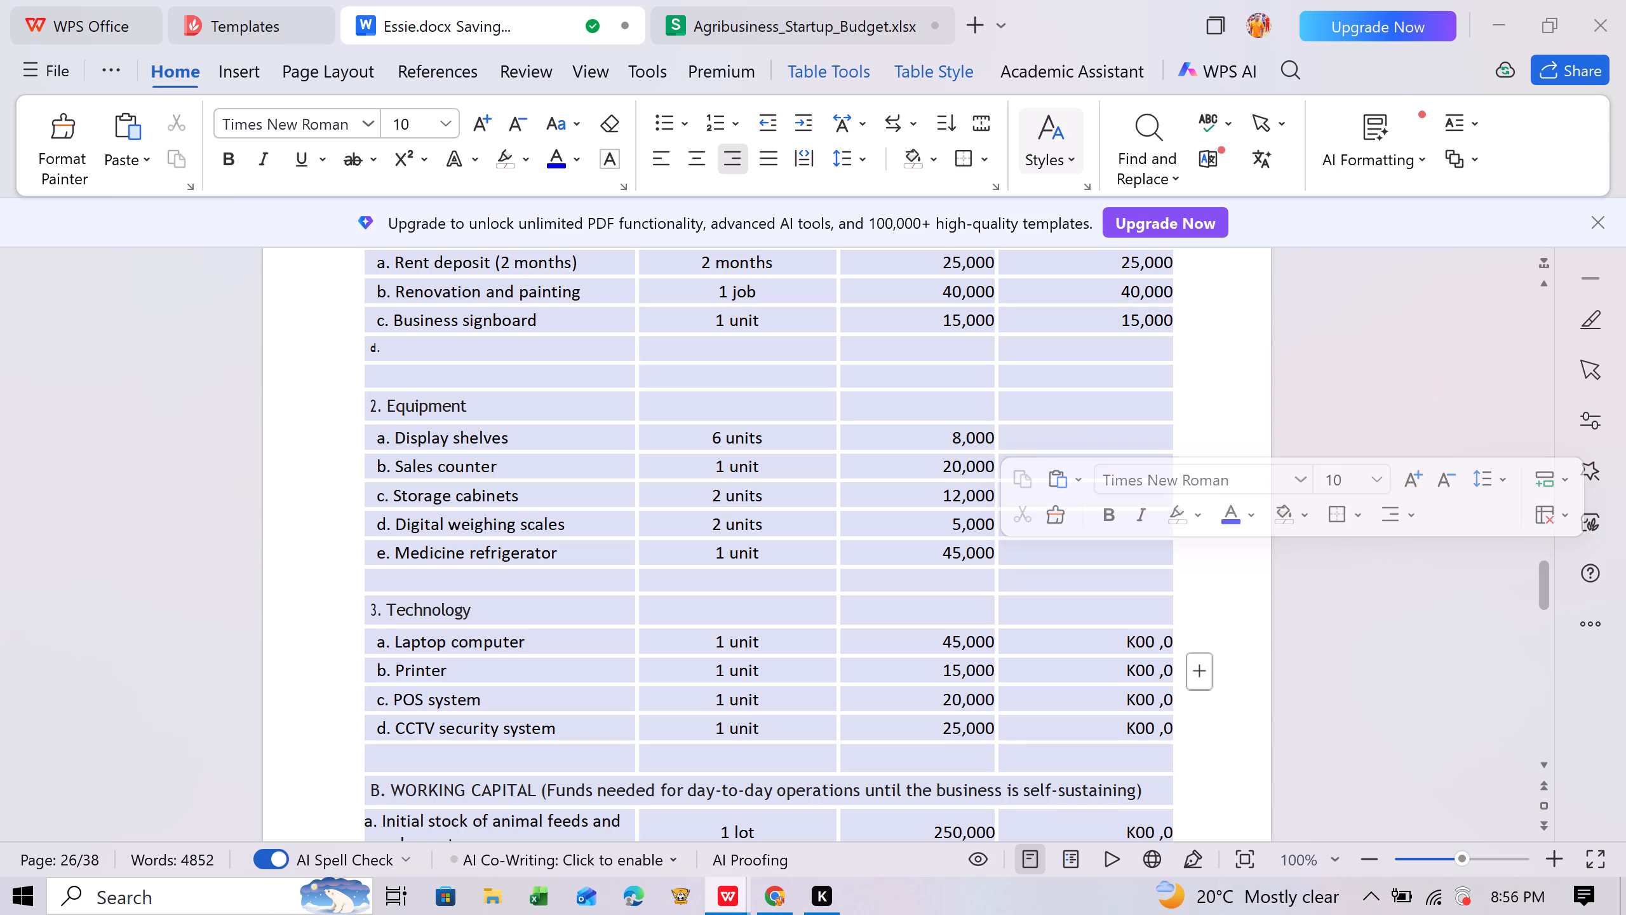
Copy the Equipment Unit Cost values 8,000, 20,000, 12,000, 5,000 and 45,000 into the empty Total Cost cells of rows a to e.
left_click_drag(930, 459, 916, 543)
left_click(880, 501)
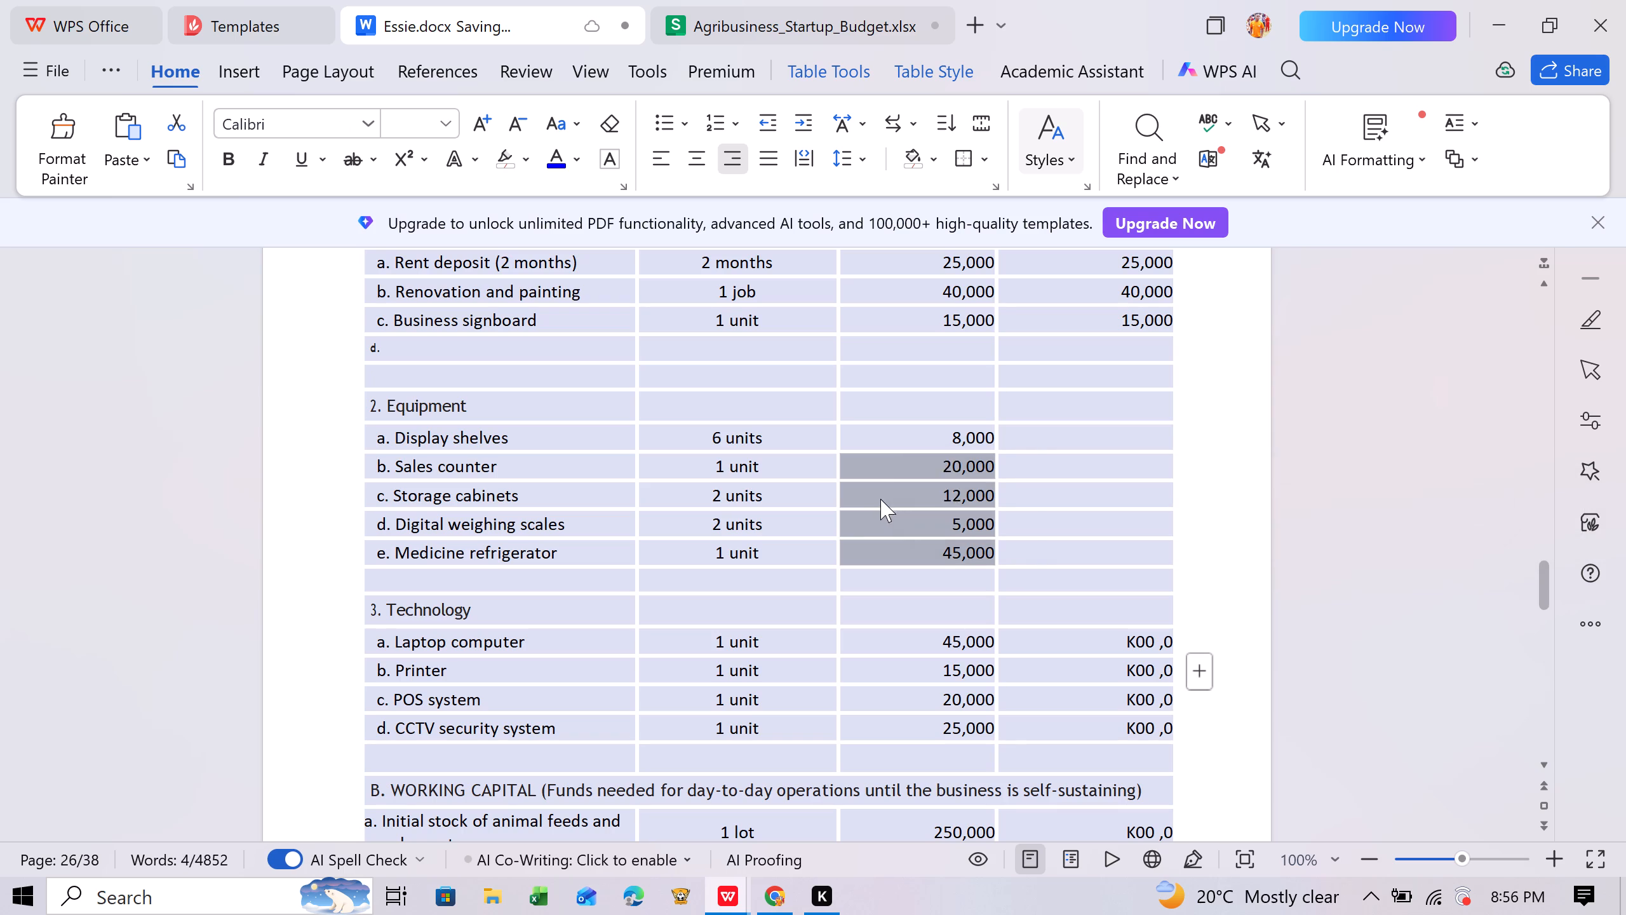
left_click_drag(884, 437, 881, 485)
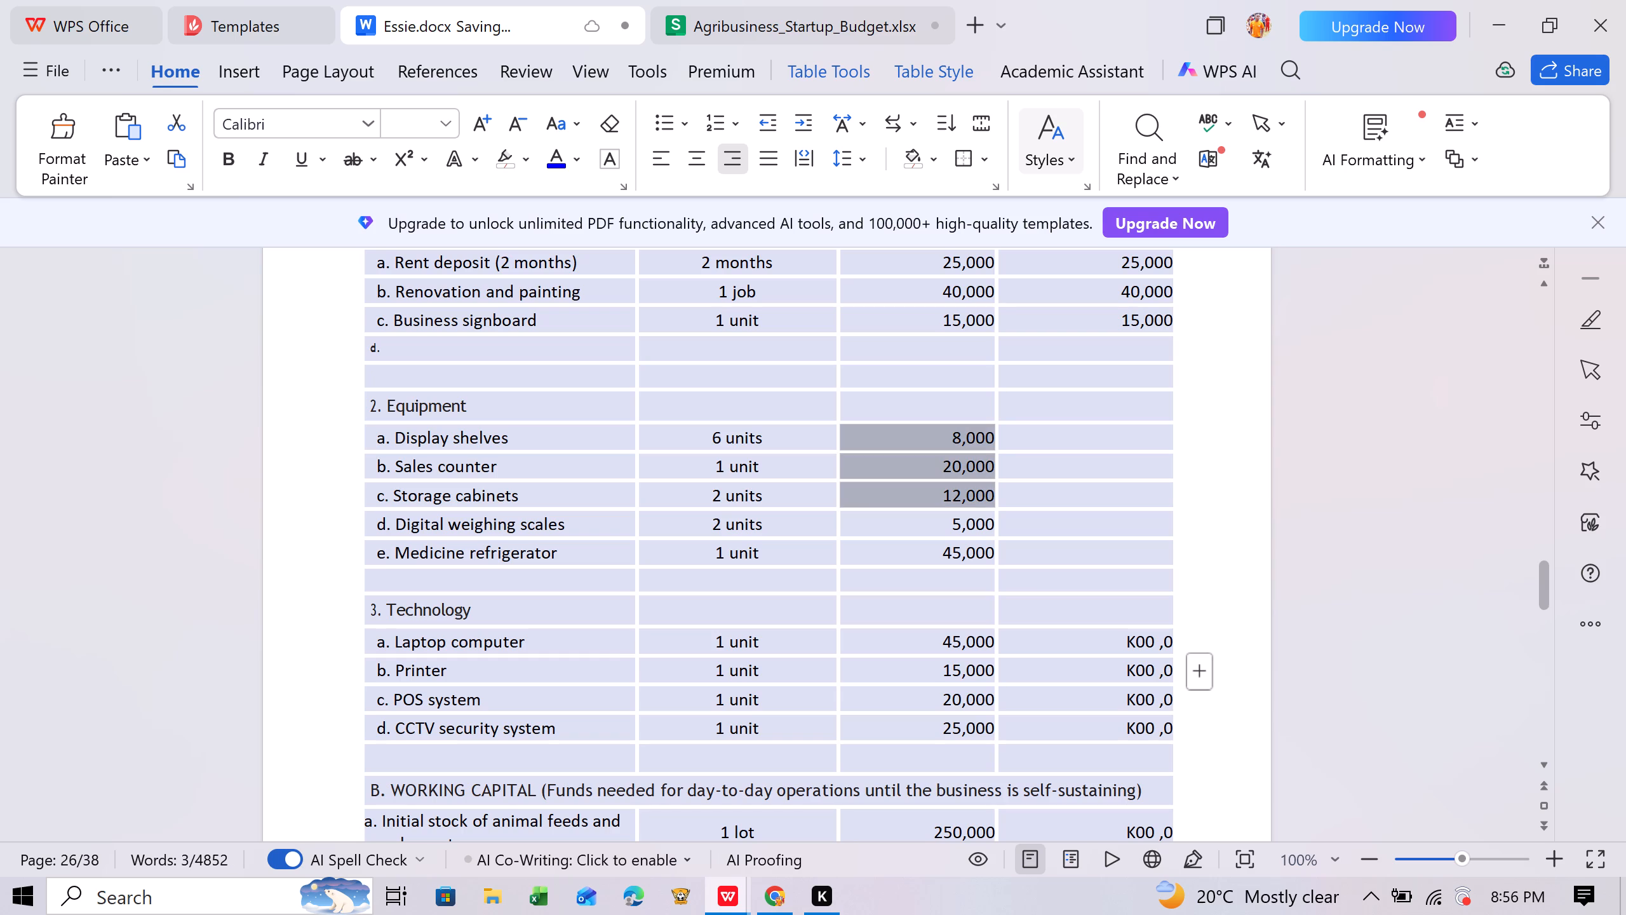
left_click_drag(881, 485, 879, 539)
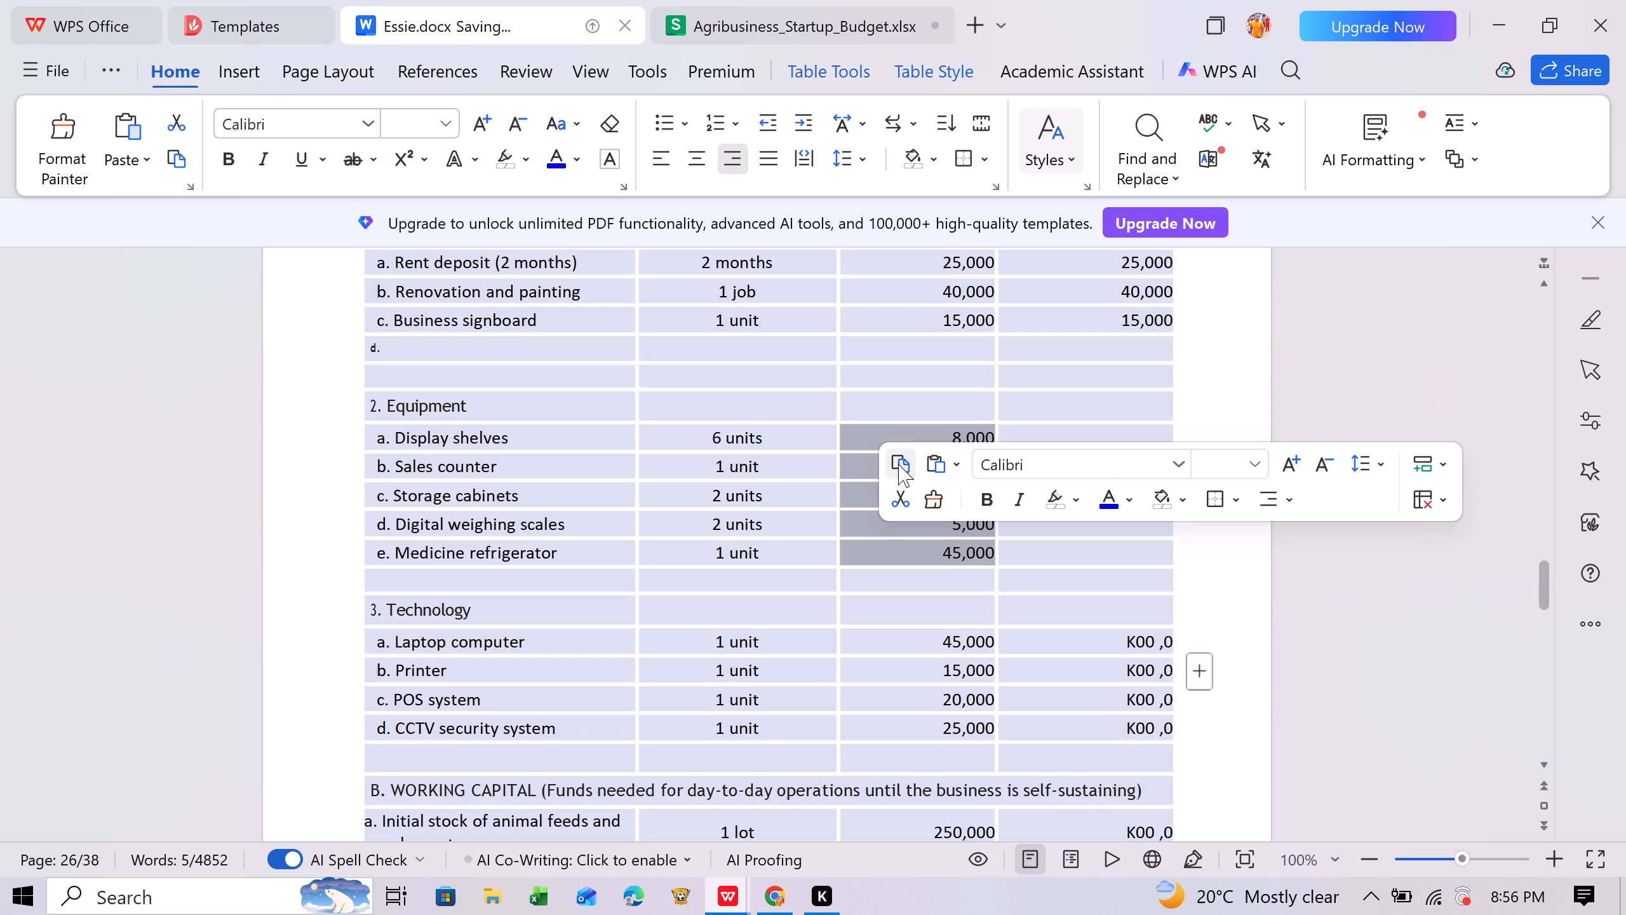
left_click(898, 464)
left_click(1077, 546)
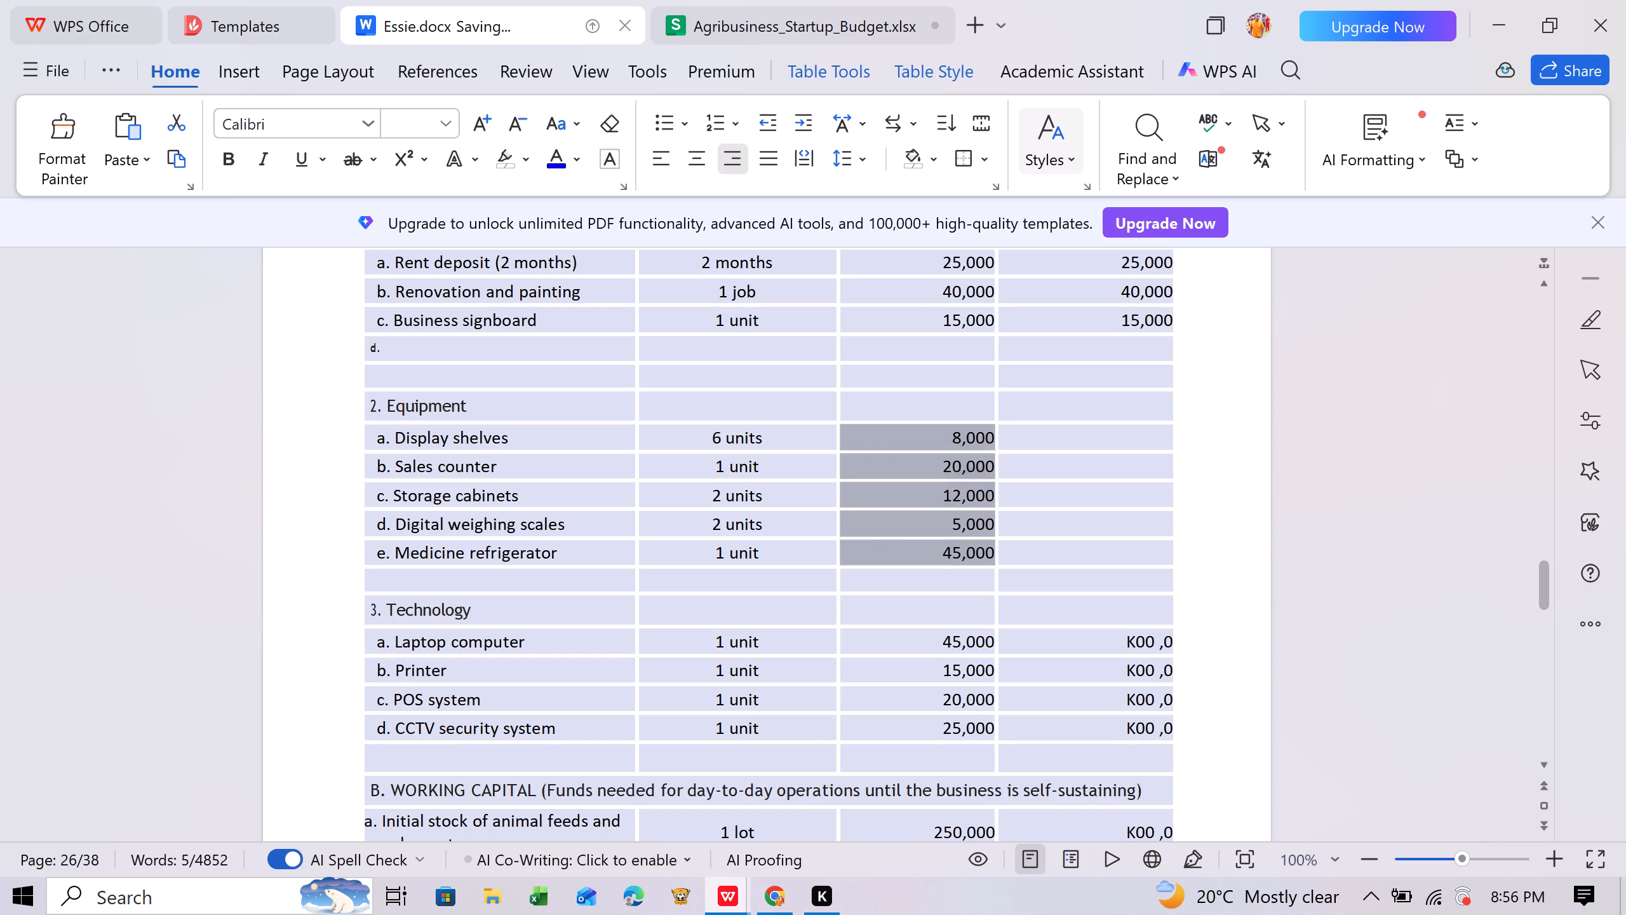
left_click_drag(1065, 431, 1042, 532)
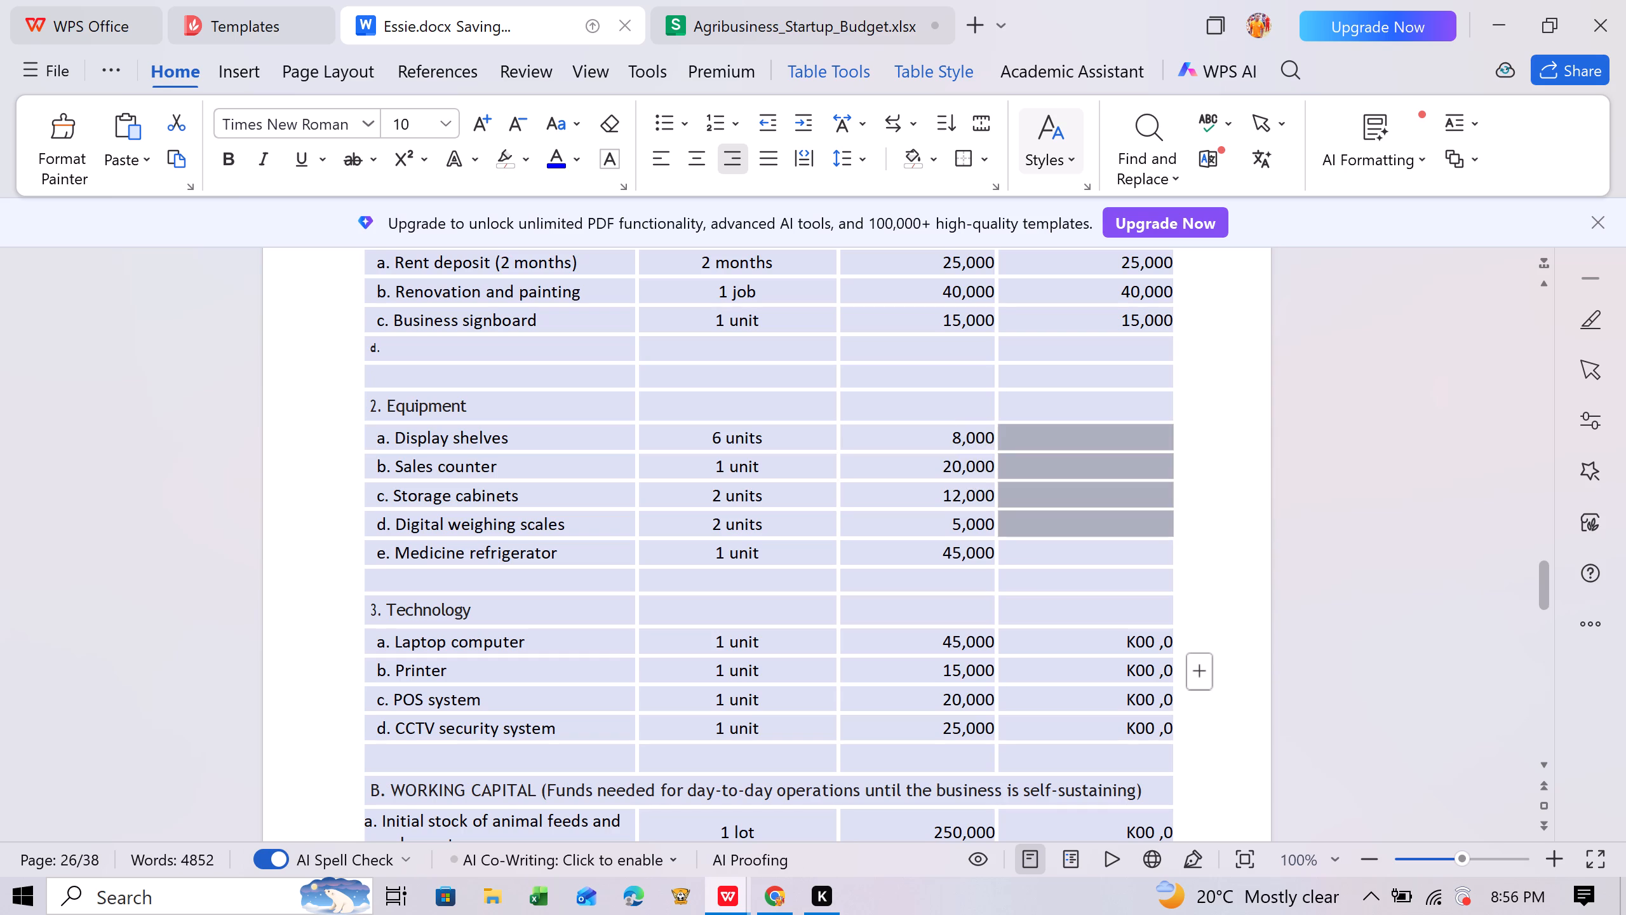
left_click_drag(1042, 532, 1042, 550)
left_click(1055, 478)
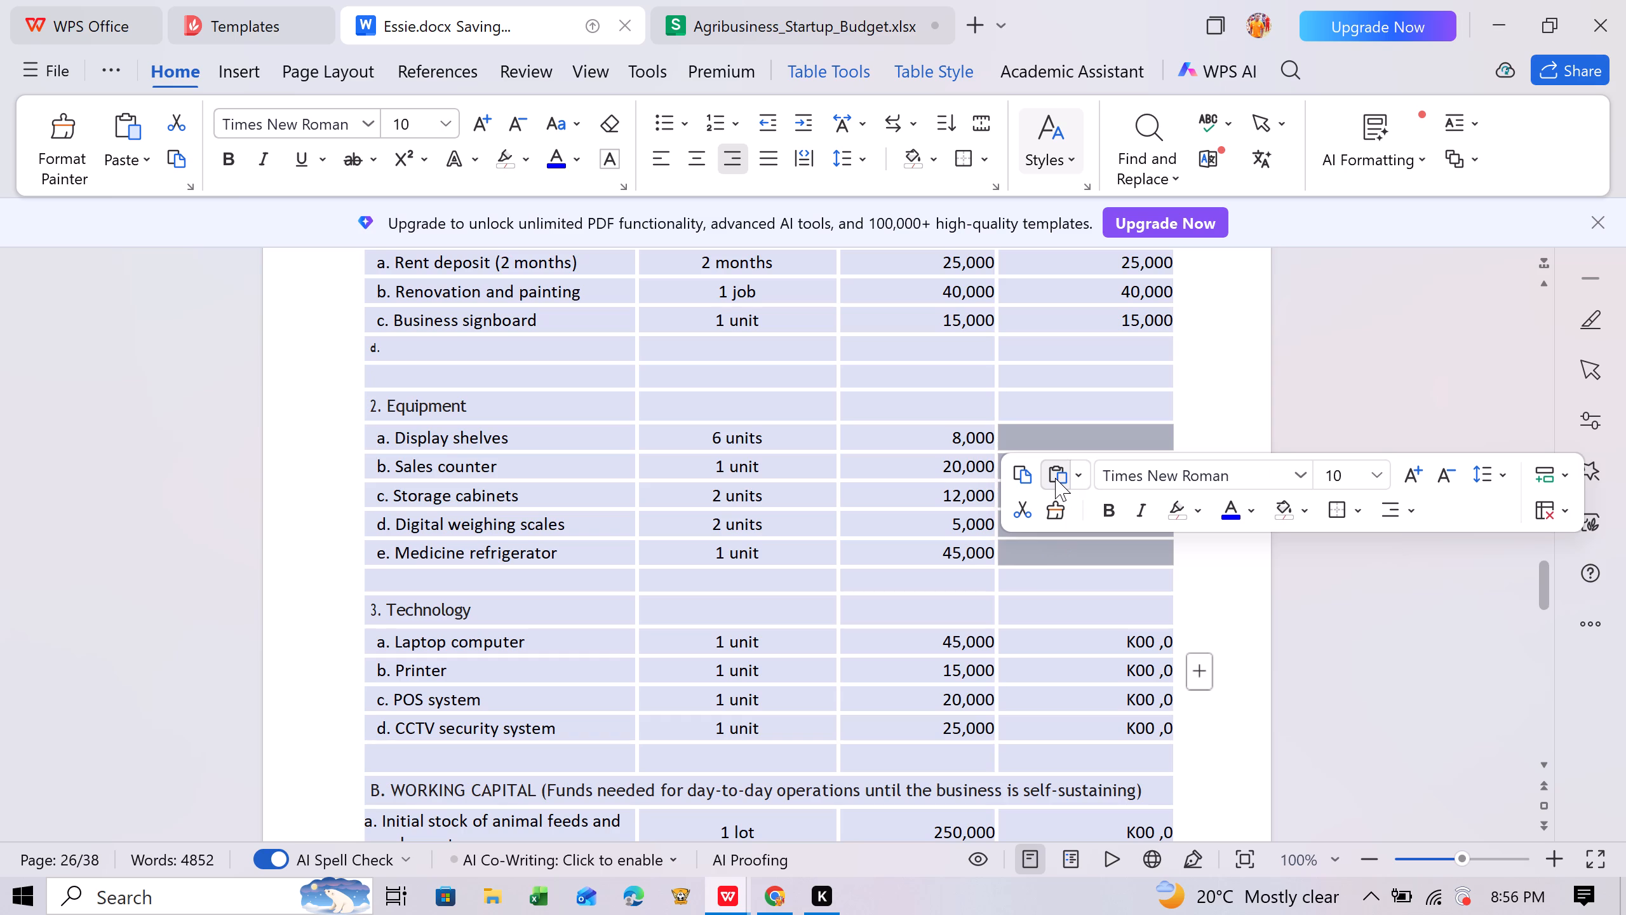
Cut the garbled K00 entries out of the Total Cost cells for rows a to d under 3. Technology.
scroll(1044, 602, "down", 2)
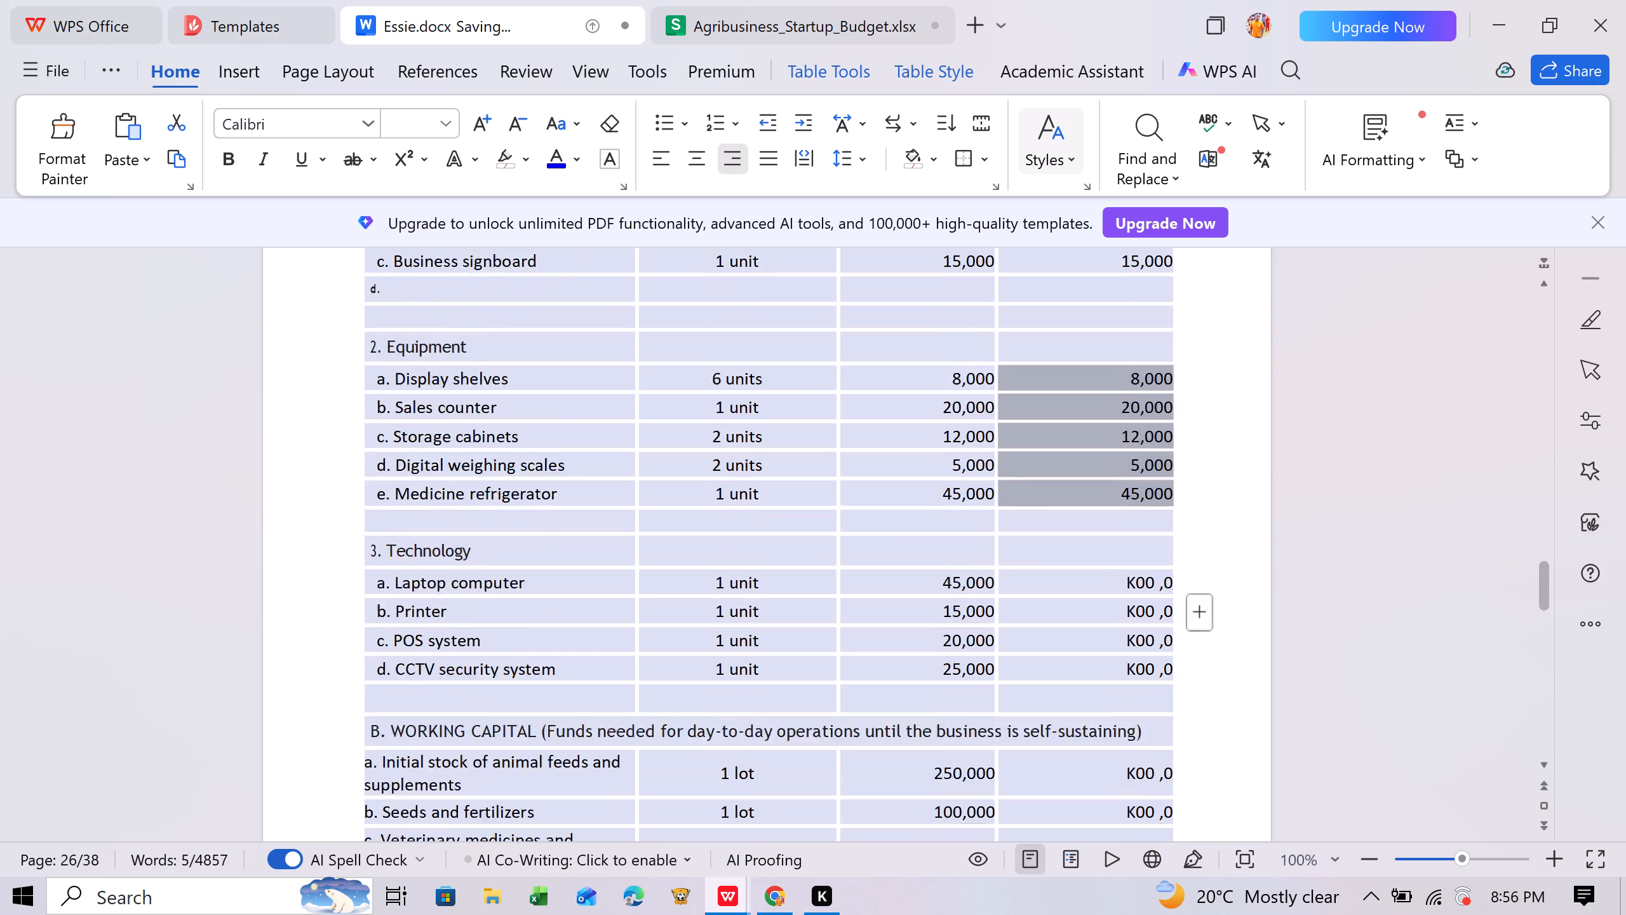
scroll(1044, 602, "down", 2)
left_click(1093, 460)
left_click_drag(1088, 403, 1072, 489)
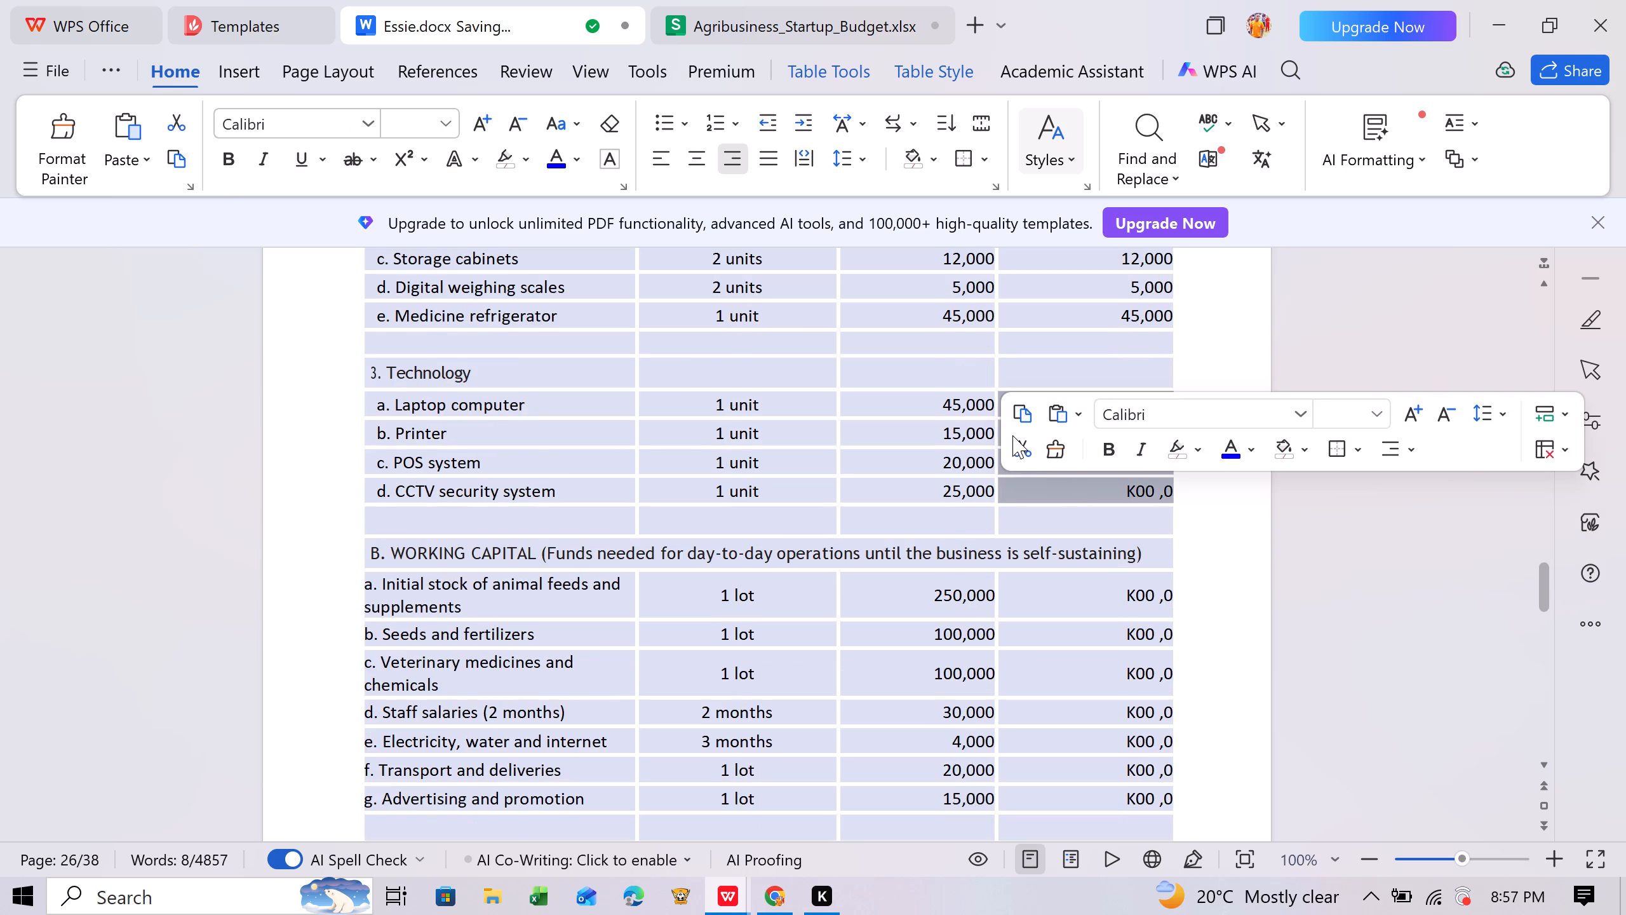
left_click(1026, 451)
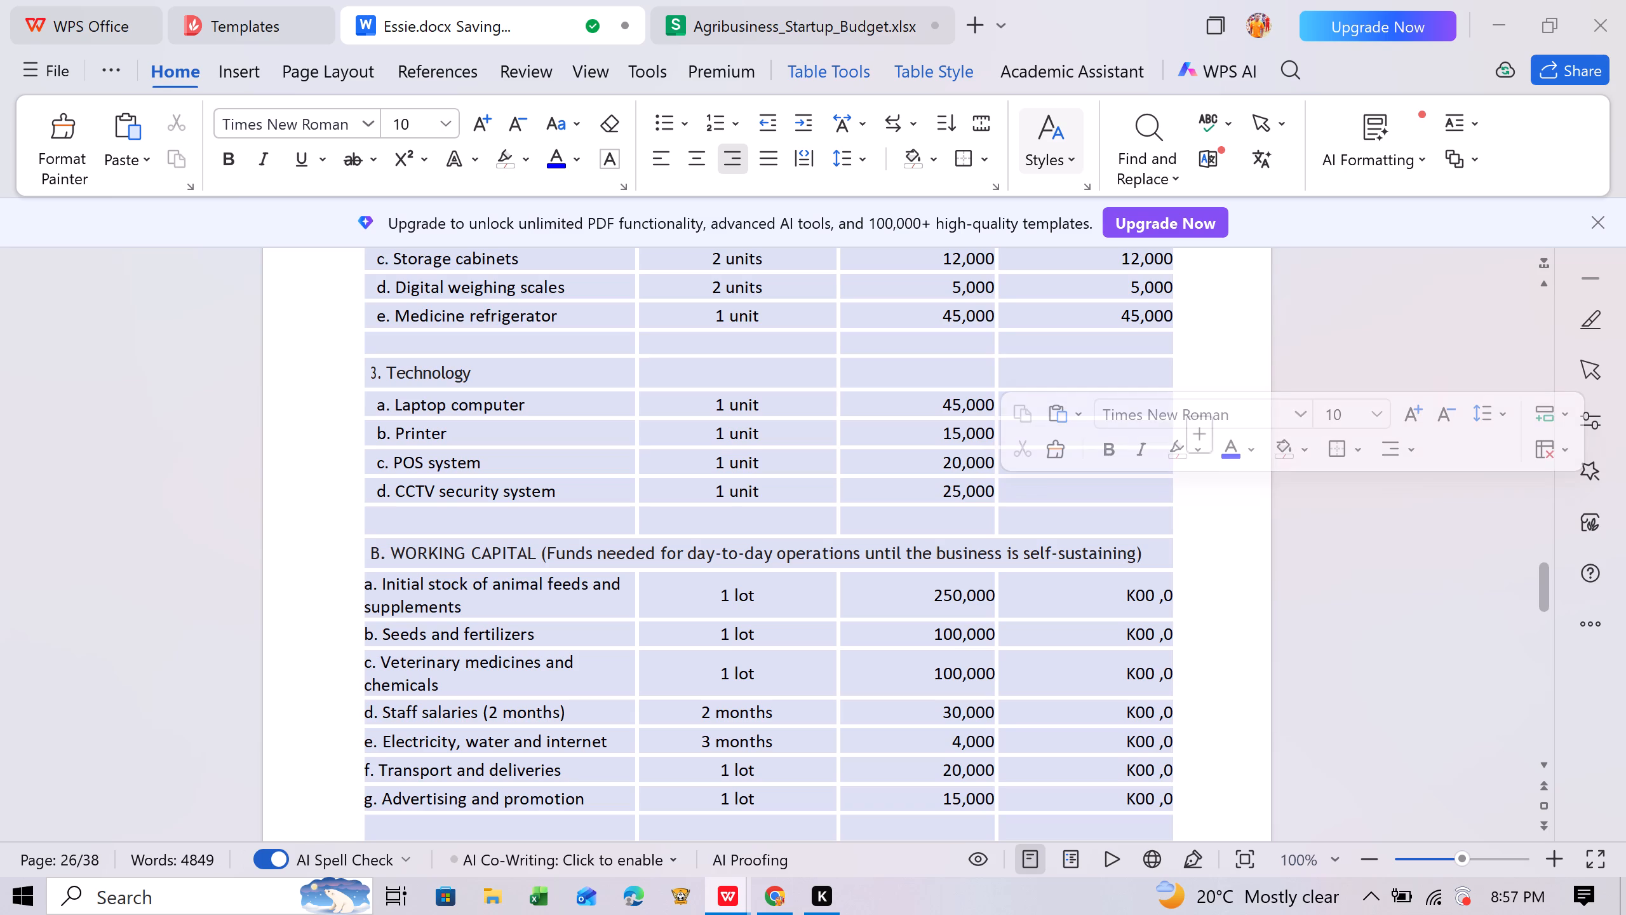
Copy the Technology Unit Cost values 45,000, 15,000, 20,000 and 25,000 into the empty Total Cost cells of rows a to d.
left_click_drag(922, 399, 921, 485)
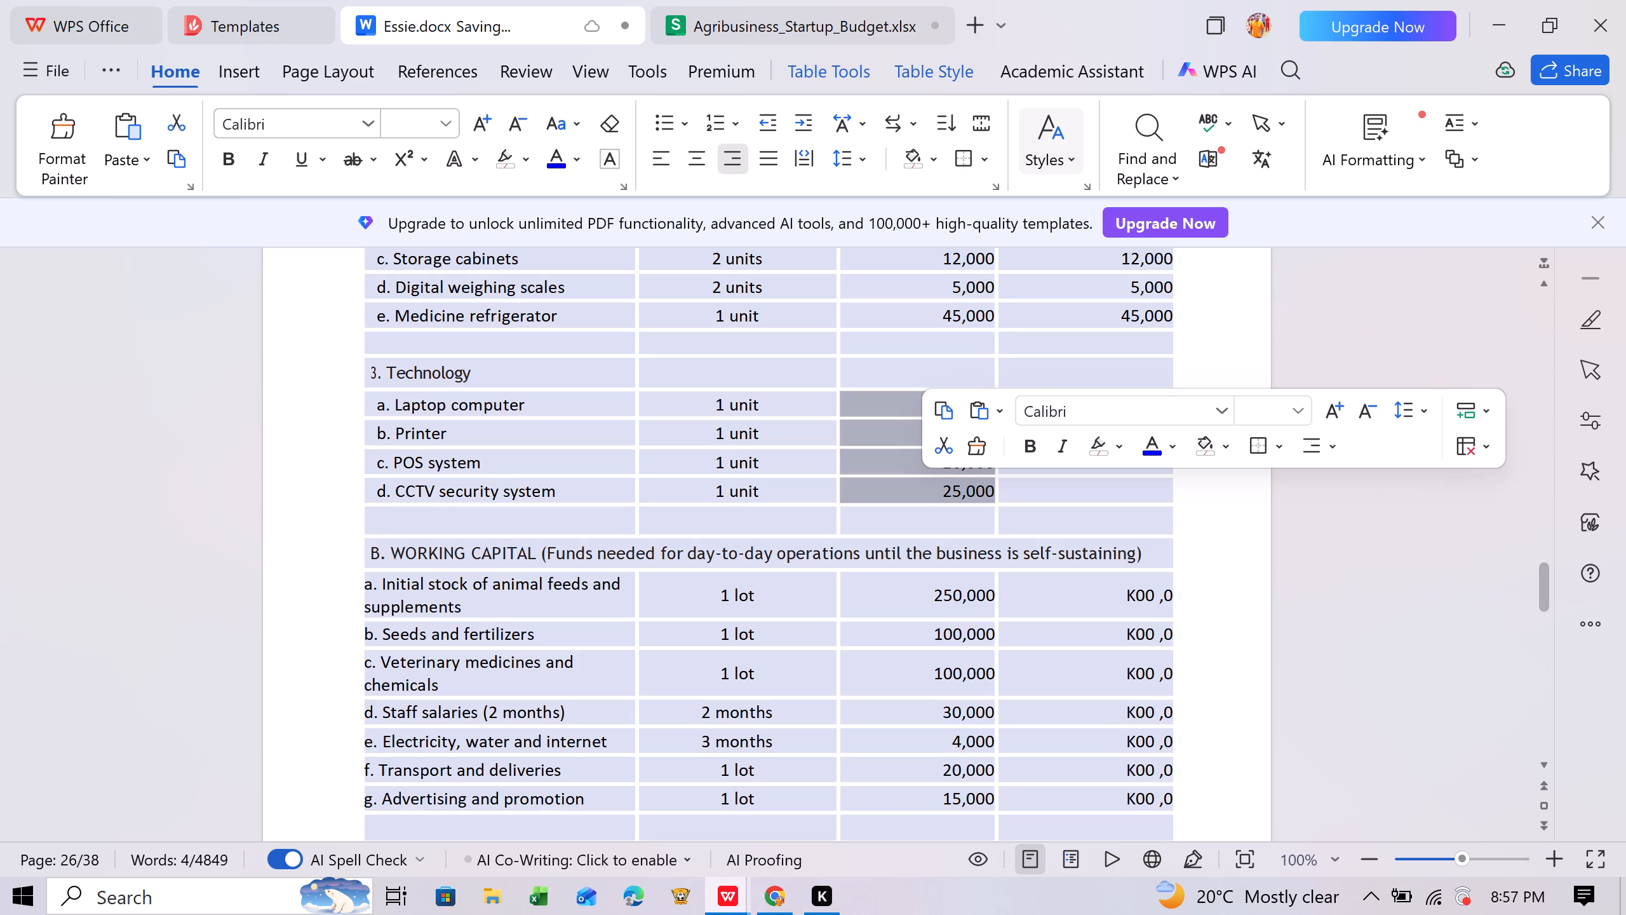
left_click(946, 407)
left_click(1050, 484)
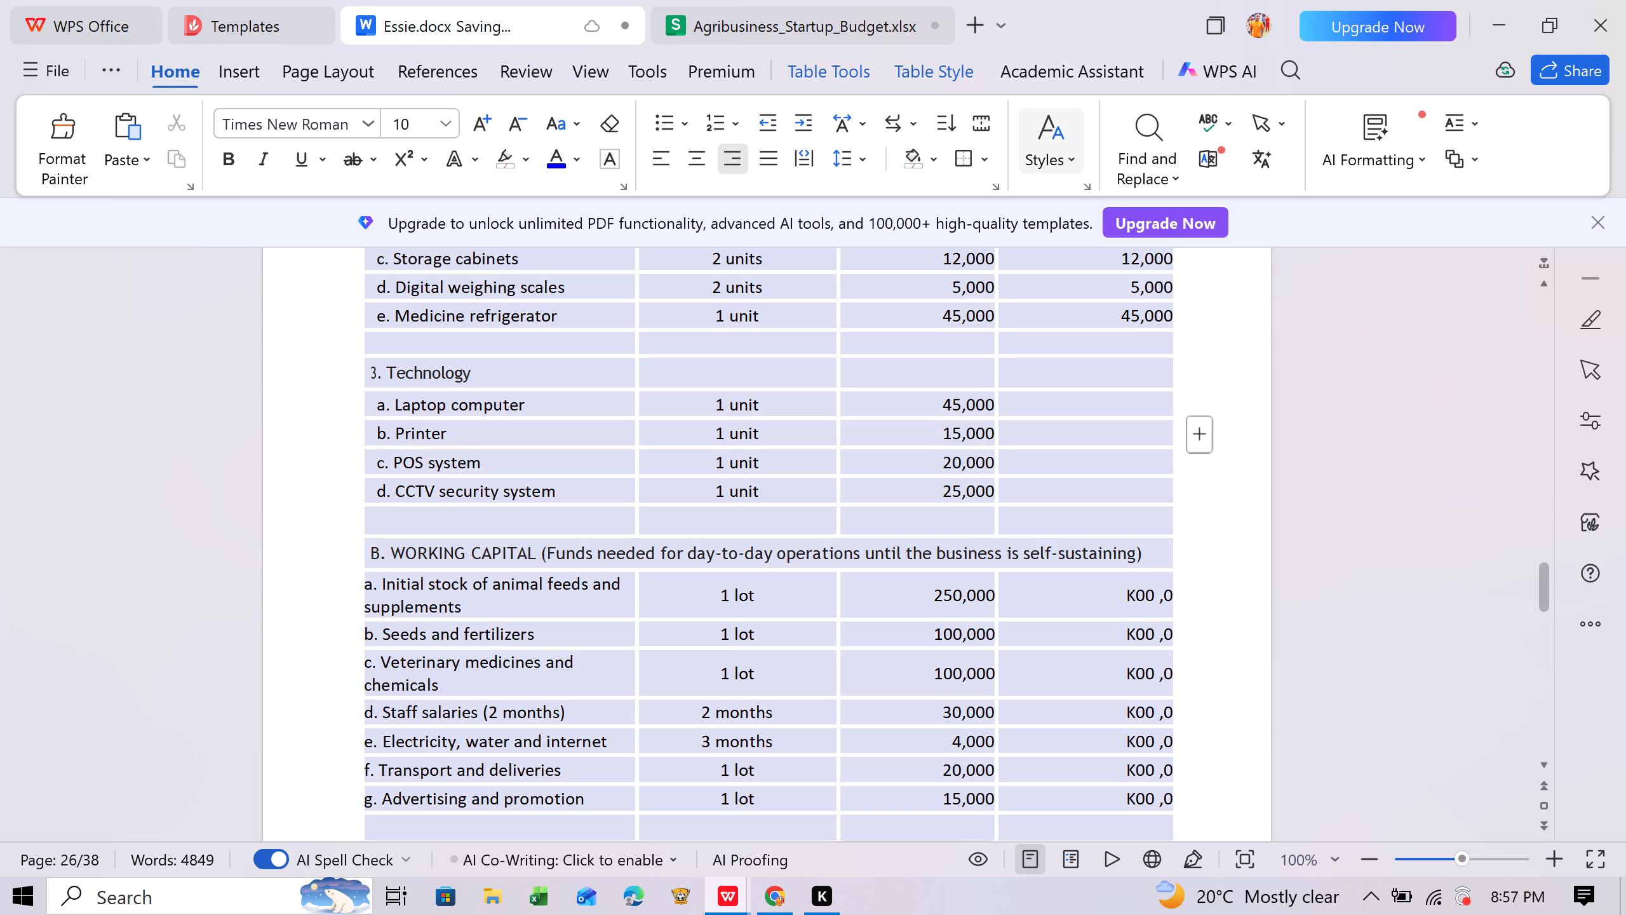
left_click_drag(1049, 400, 1035, 480)
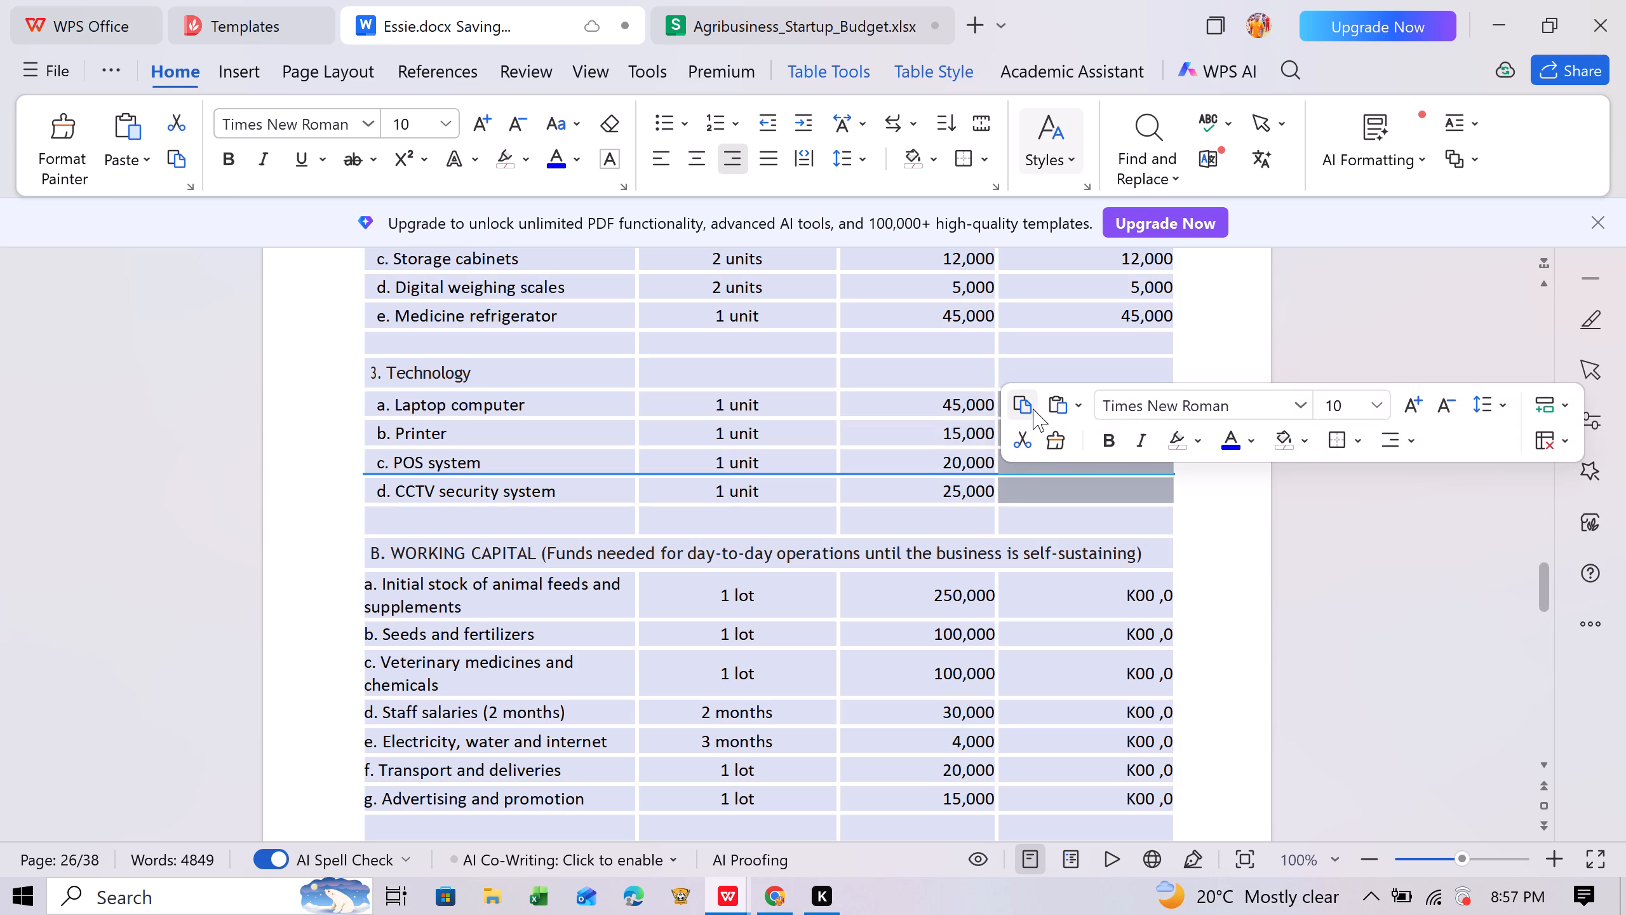
left_click(1052, 406)
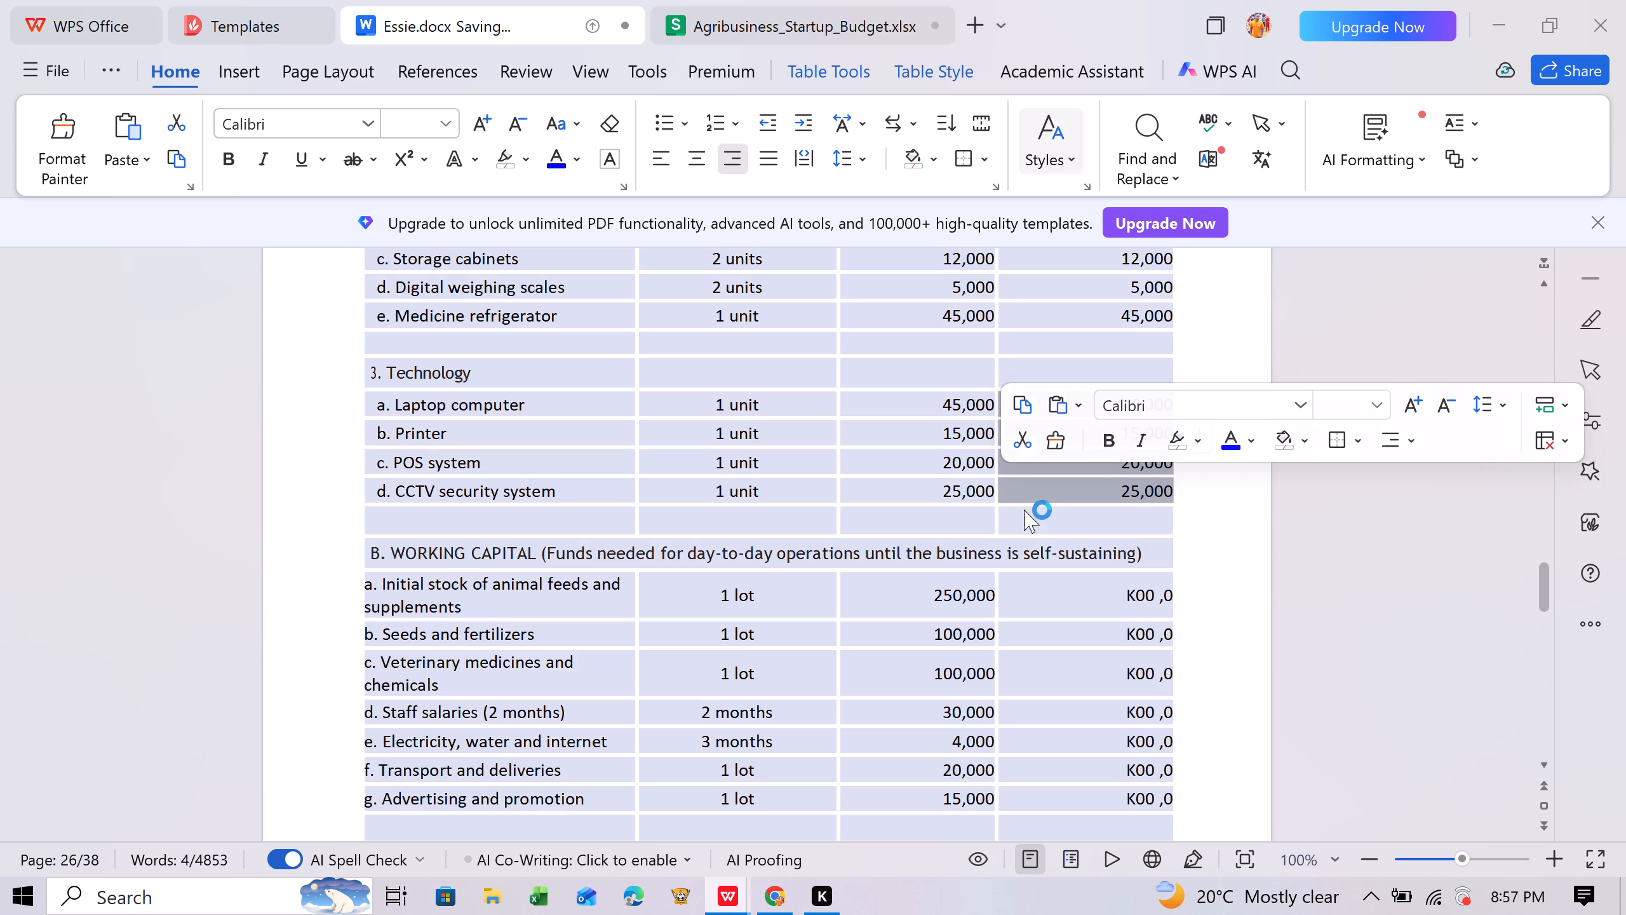
Cut the garbled K00 entries out of the Total Cost cells for rows a to g under B. WORKING CAPITAL.
scroll(963, 574, "down", 3)
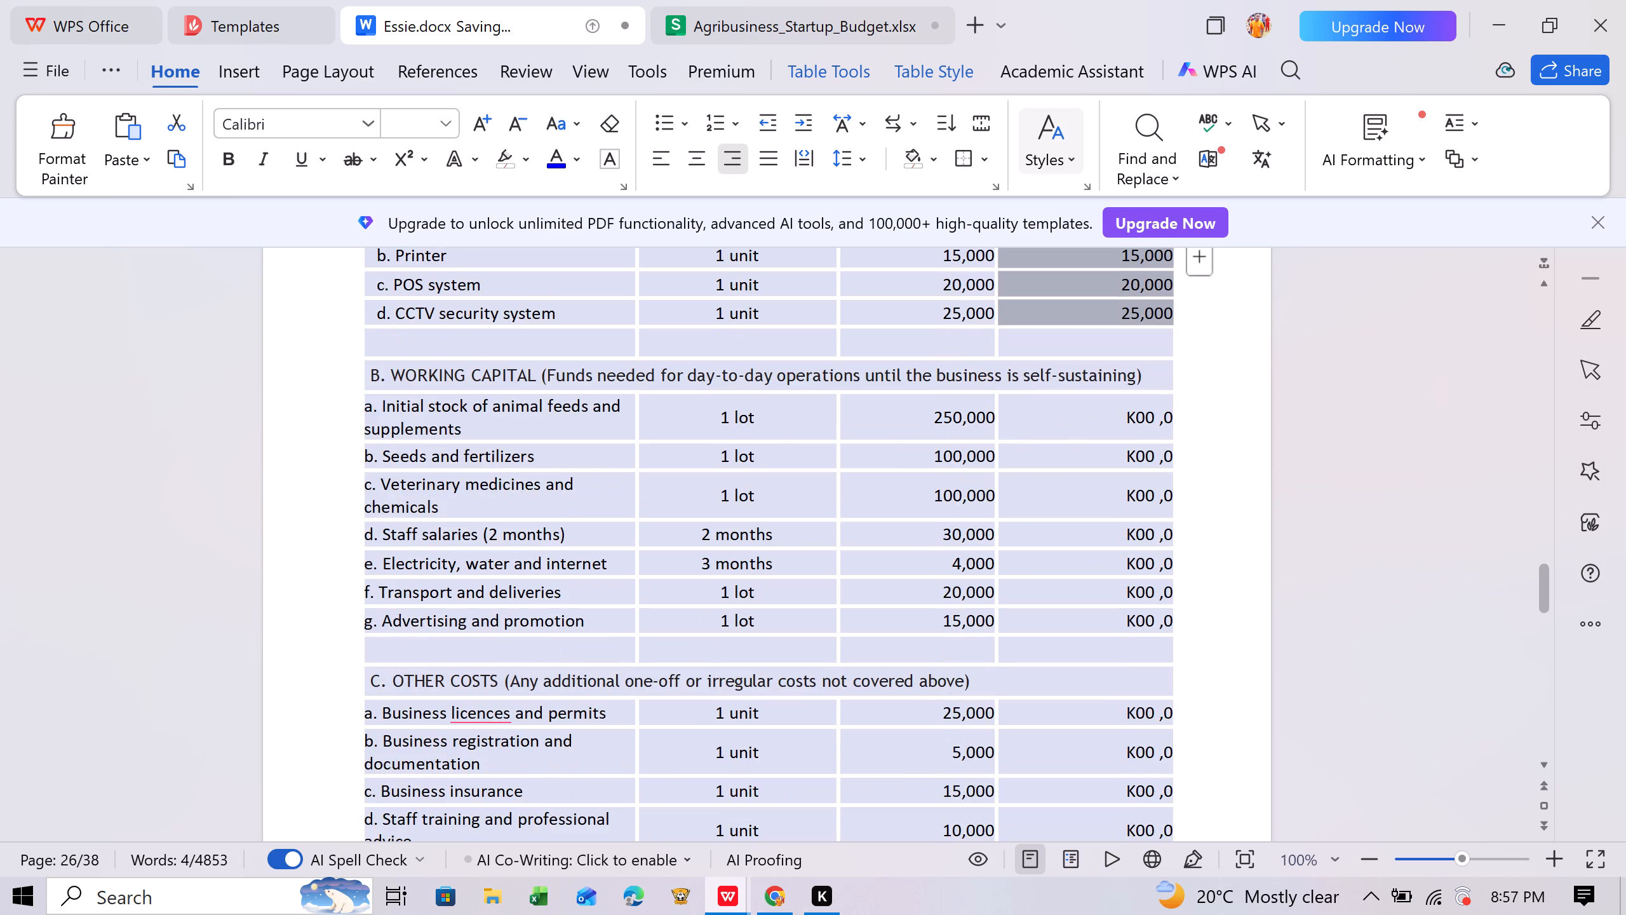
scroll(963, 574, "down", 1)
left_click_drag(1063, 358, 1063, 548)
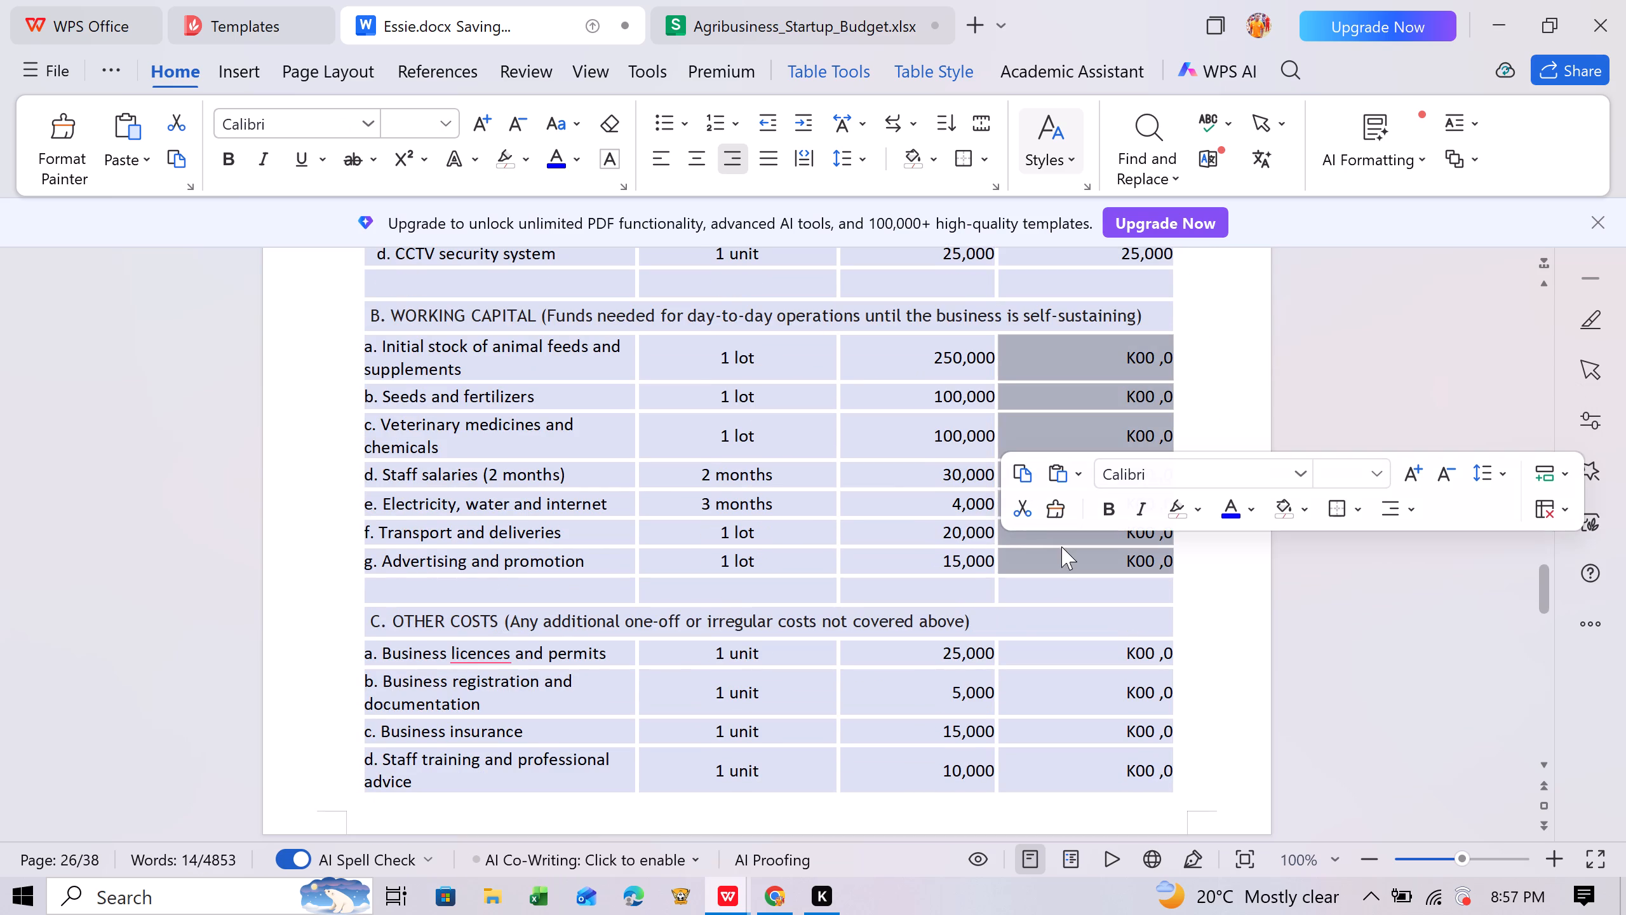
left_click(1024, 501)
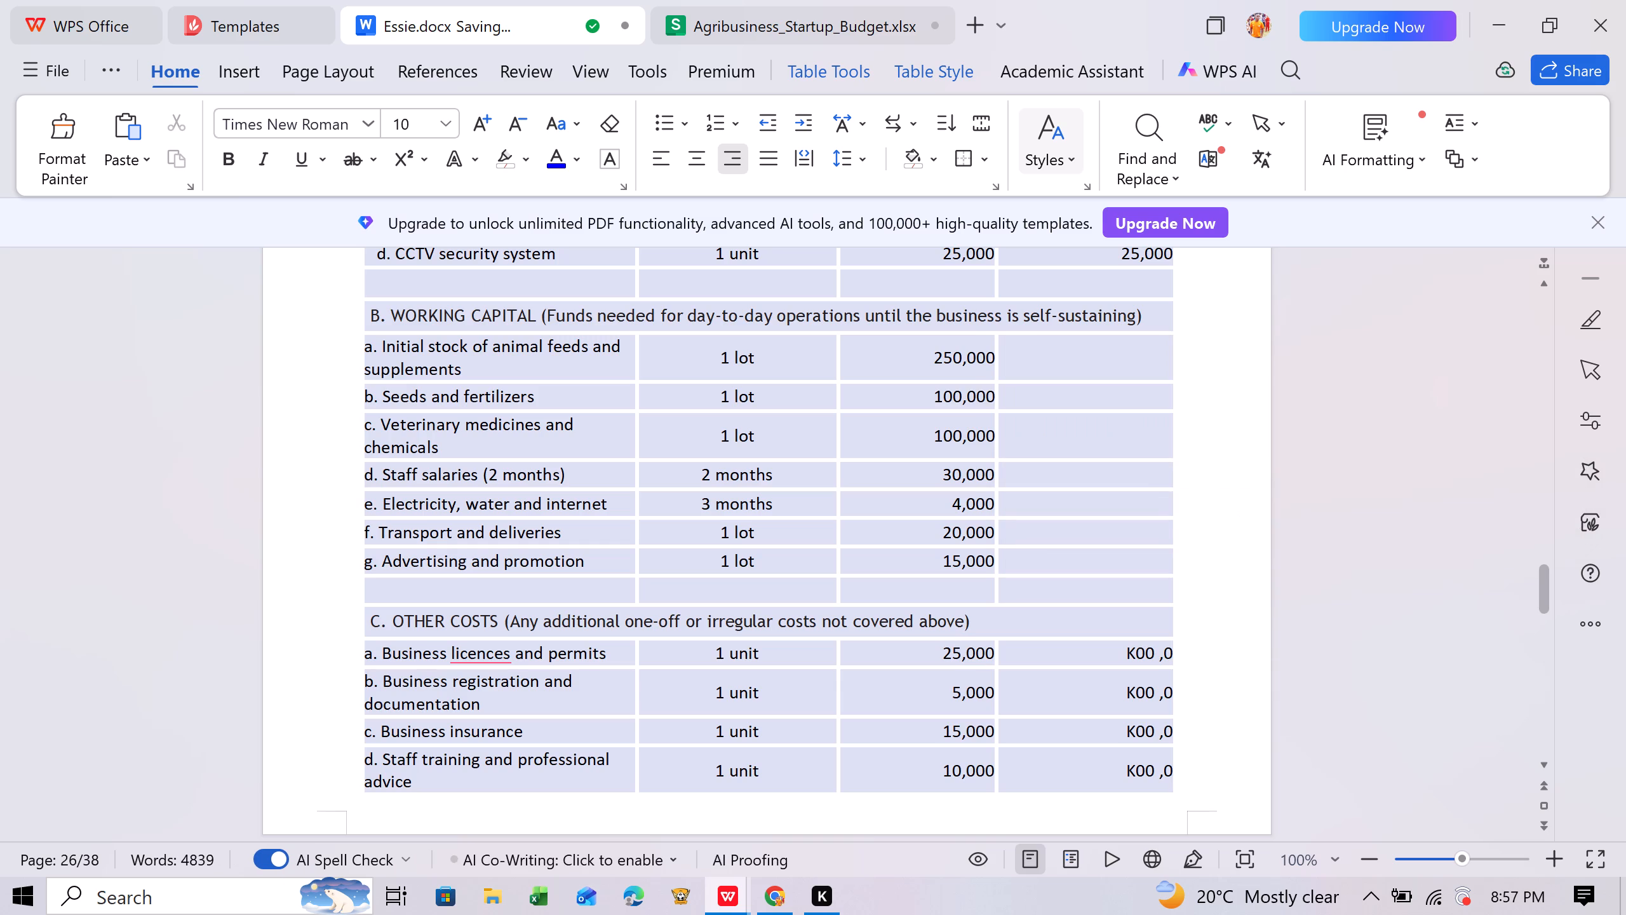
Copy the Working Capital Unit Cost values, from 250,000 in row a through 15,000 in row g, into the empty Total Cost cells of the same rows.
left_click_drag(896, 355, 905, 583)
left_click(936, 513)
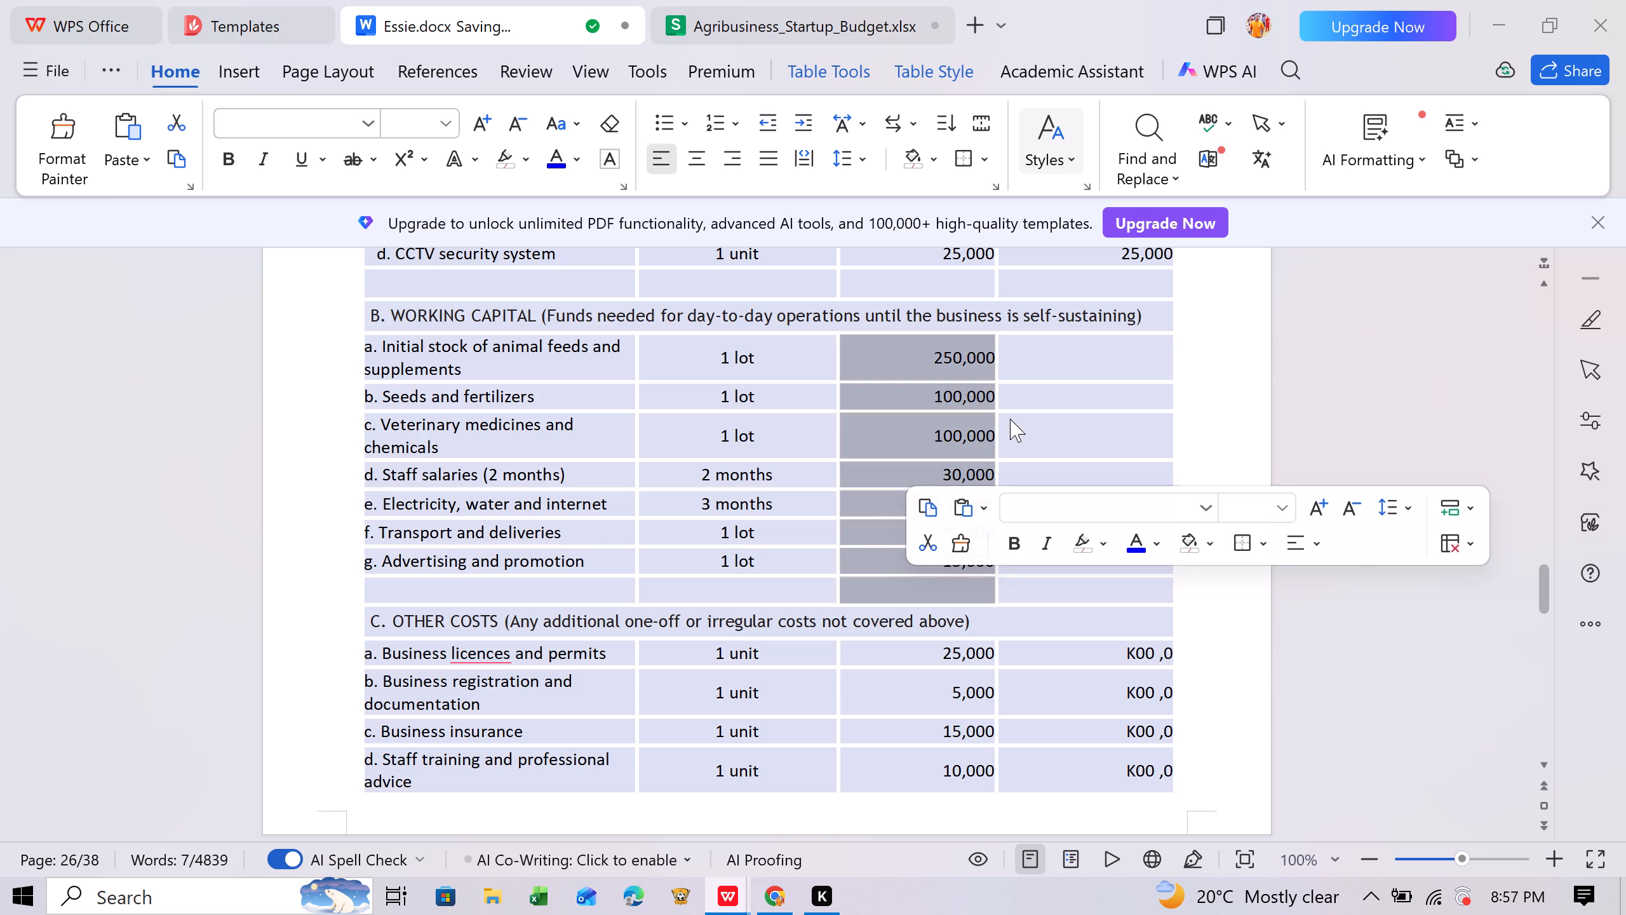
left_click_drag(1049, 346, 1051, 579)
left_click(1040, 582)
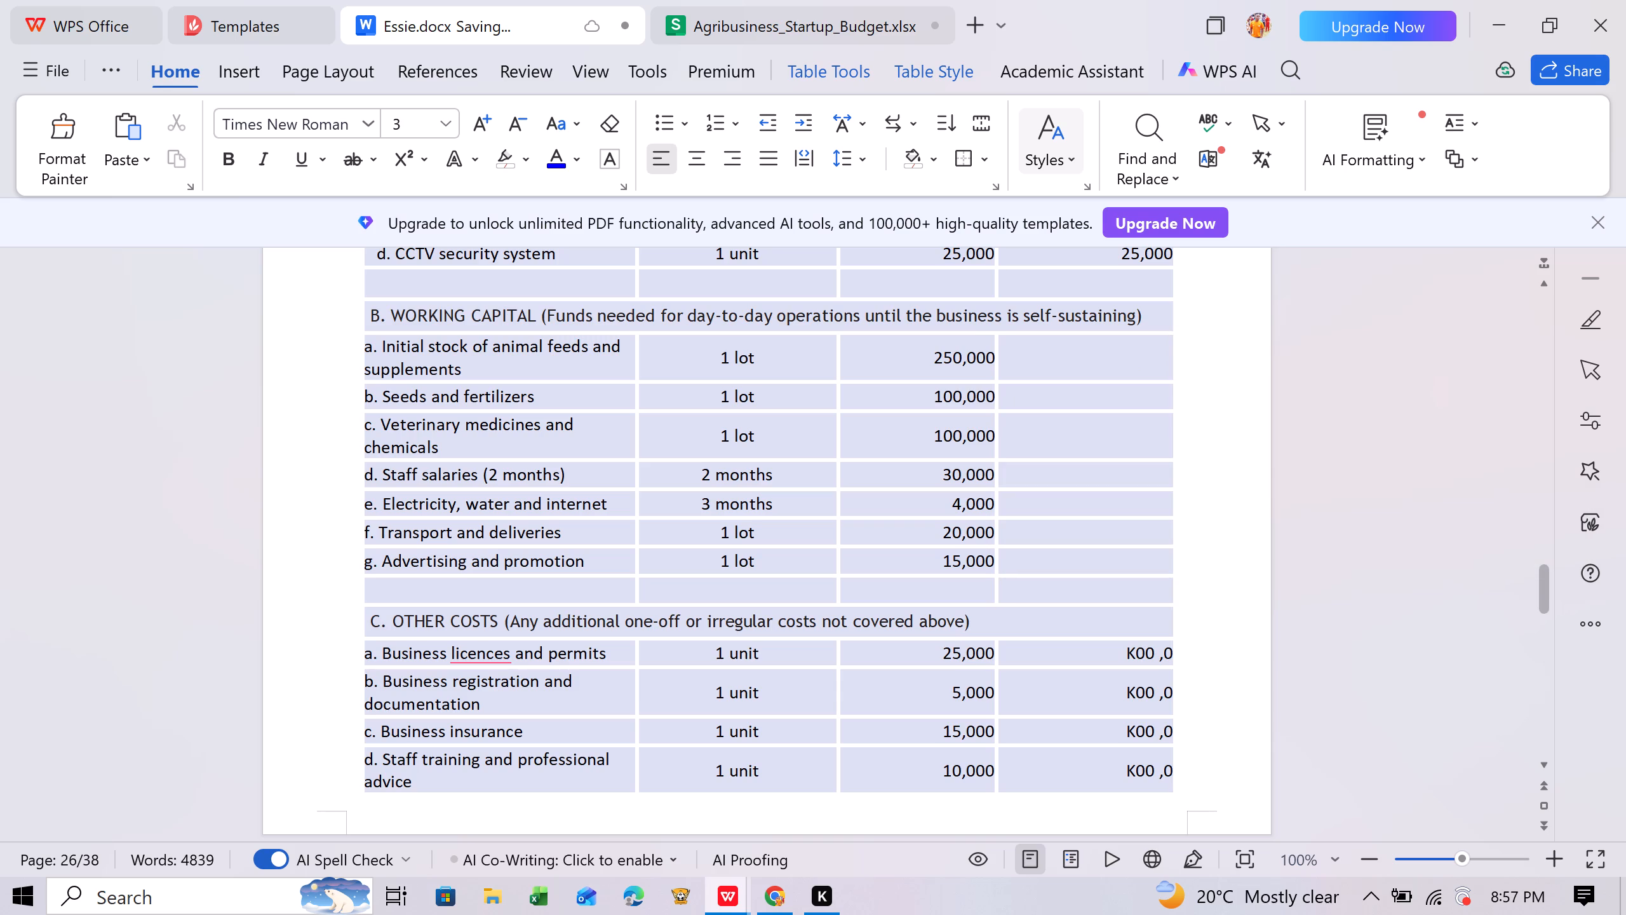
left_click_drag(1070, 366, 1038, 550)
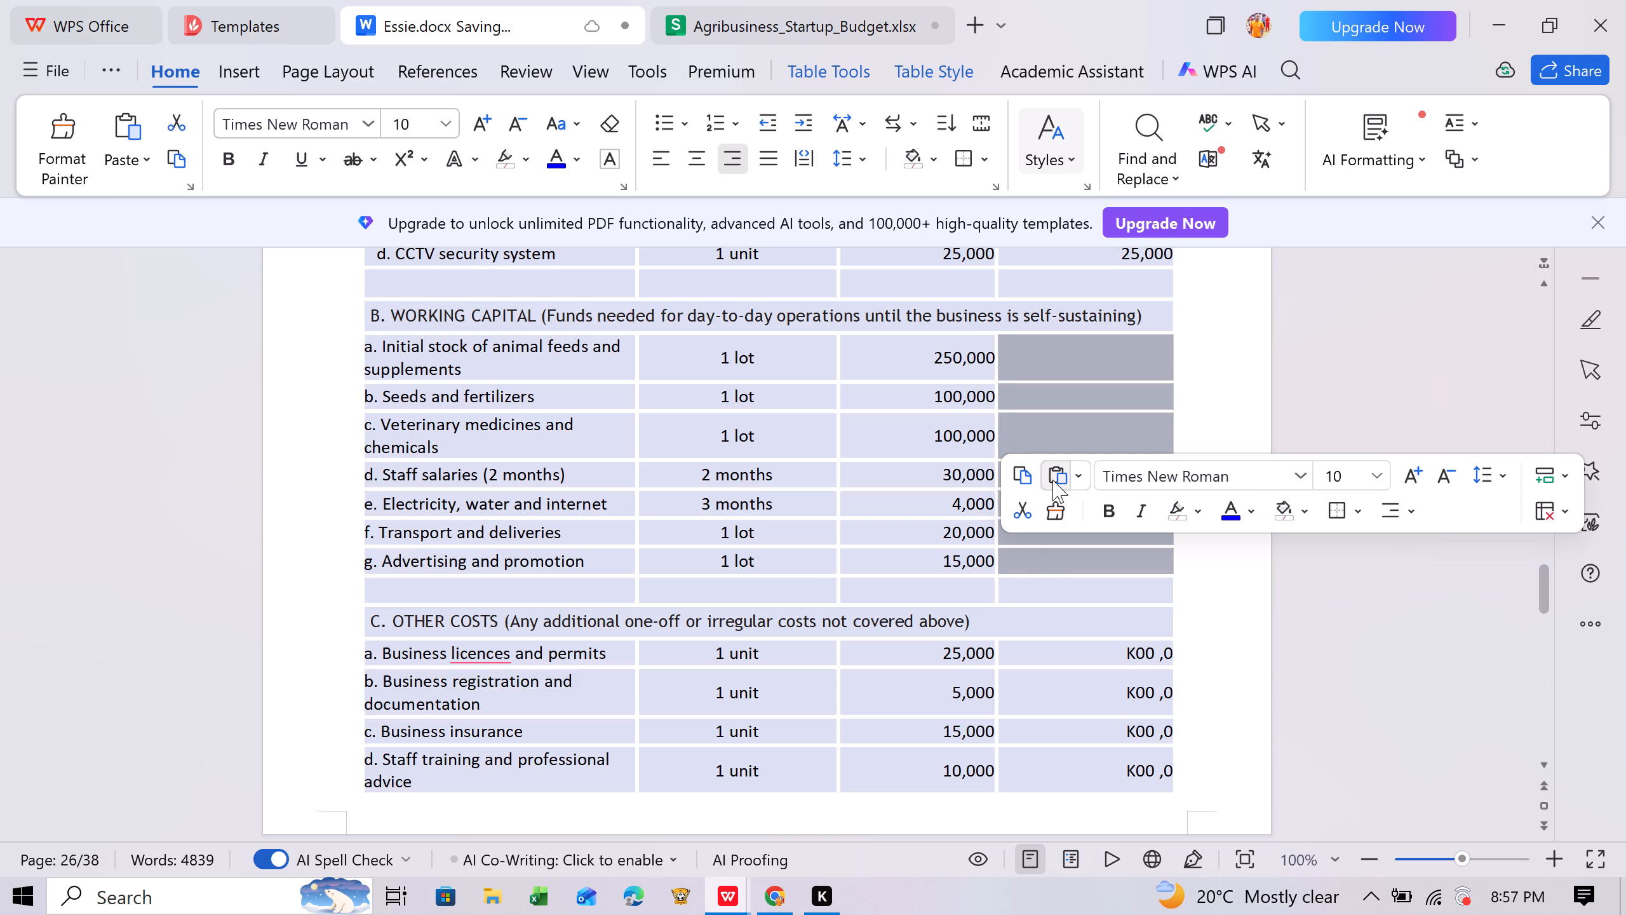
left_click(1052, 478)
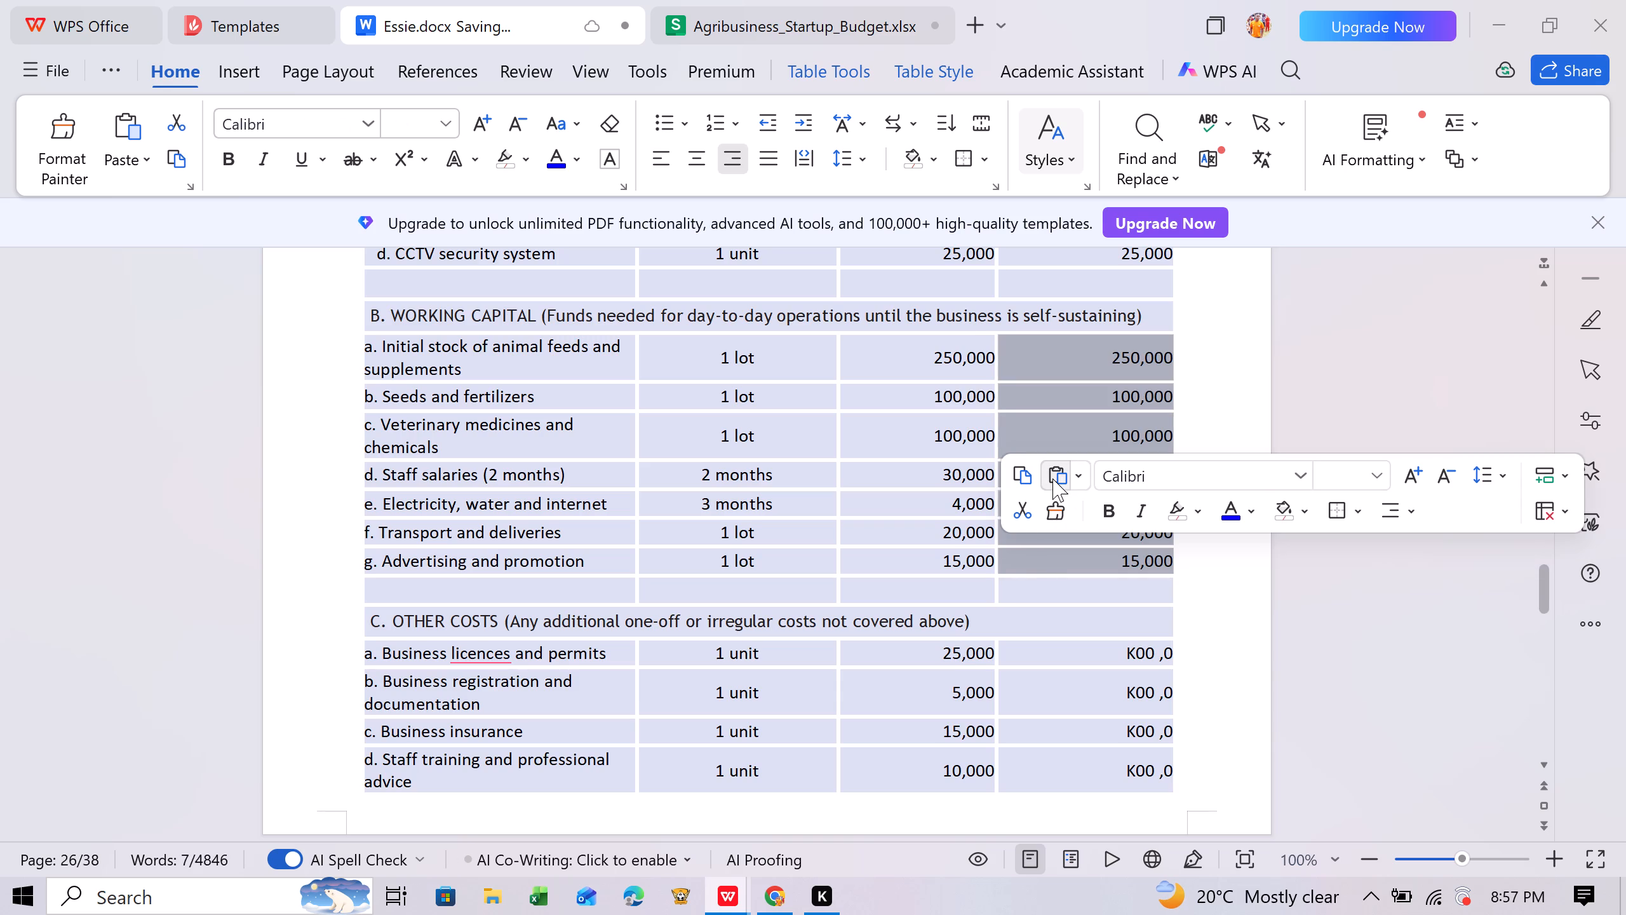
Cut the garbled K00 entries out of the Total Cost cells for rows a to d under C. OTHER COSTS.
scroll(978, 602, "down", 5)
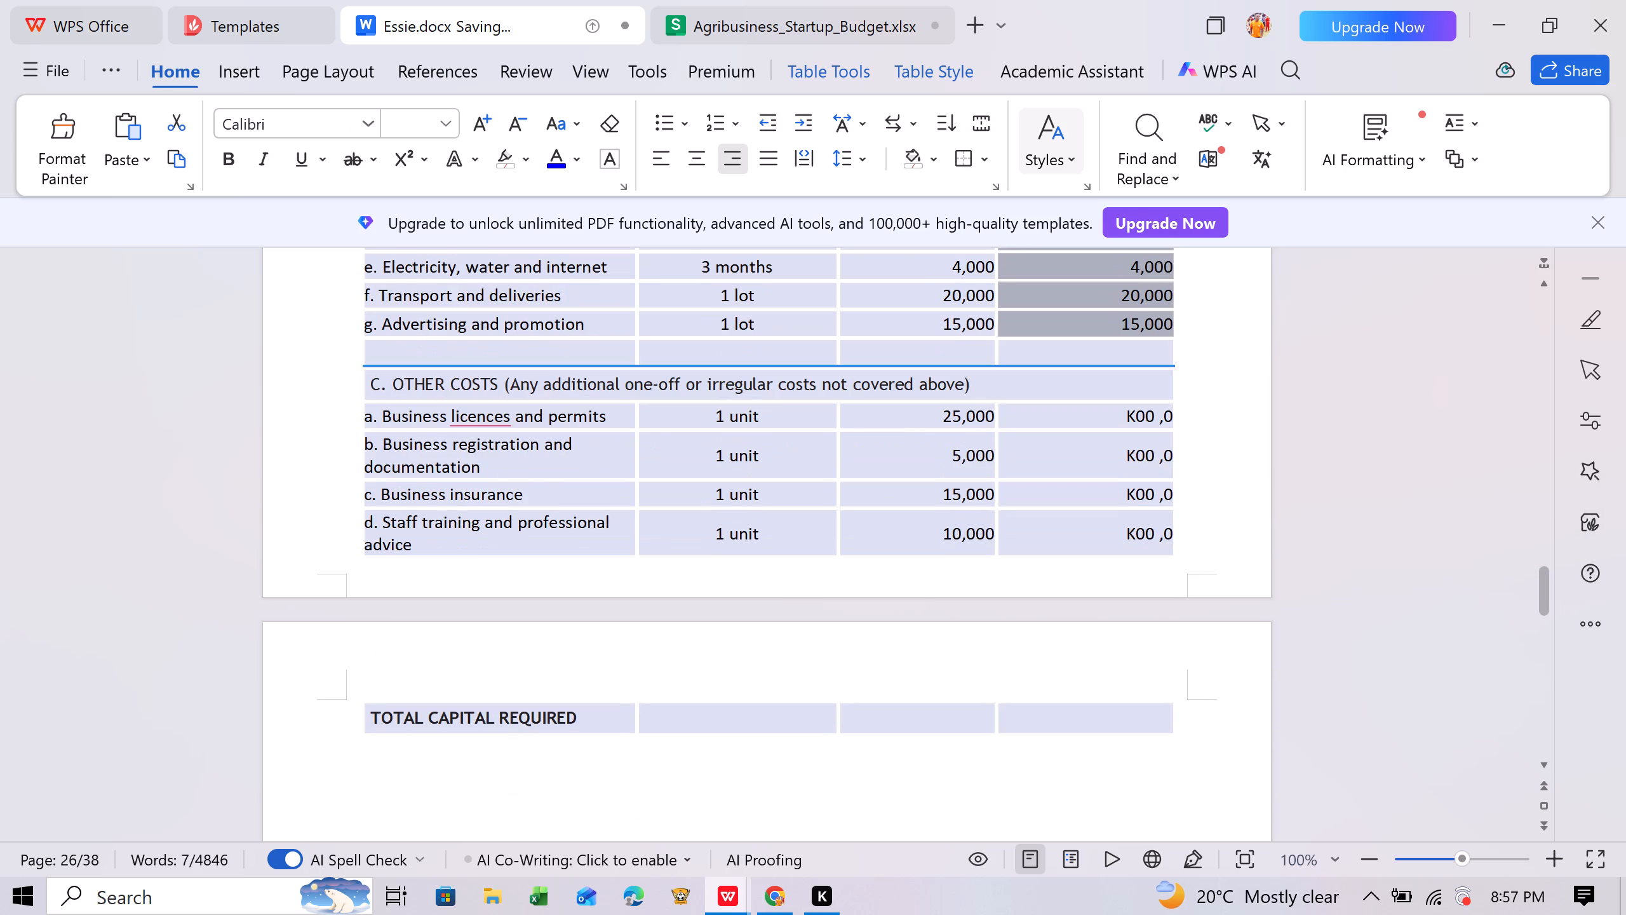
left_click_drag(1088, 407, 1081, 515)
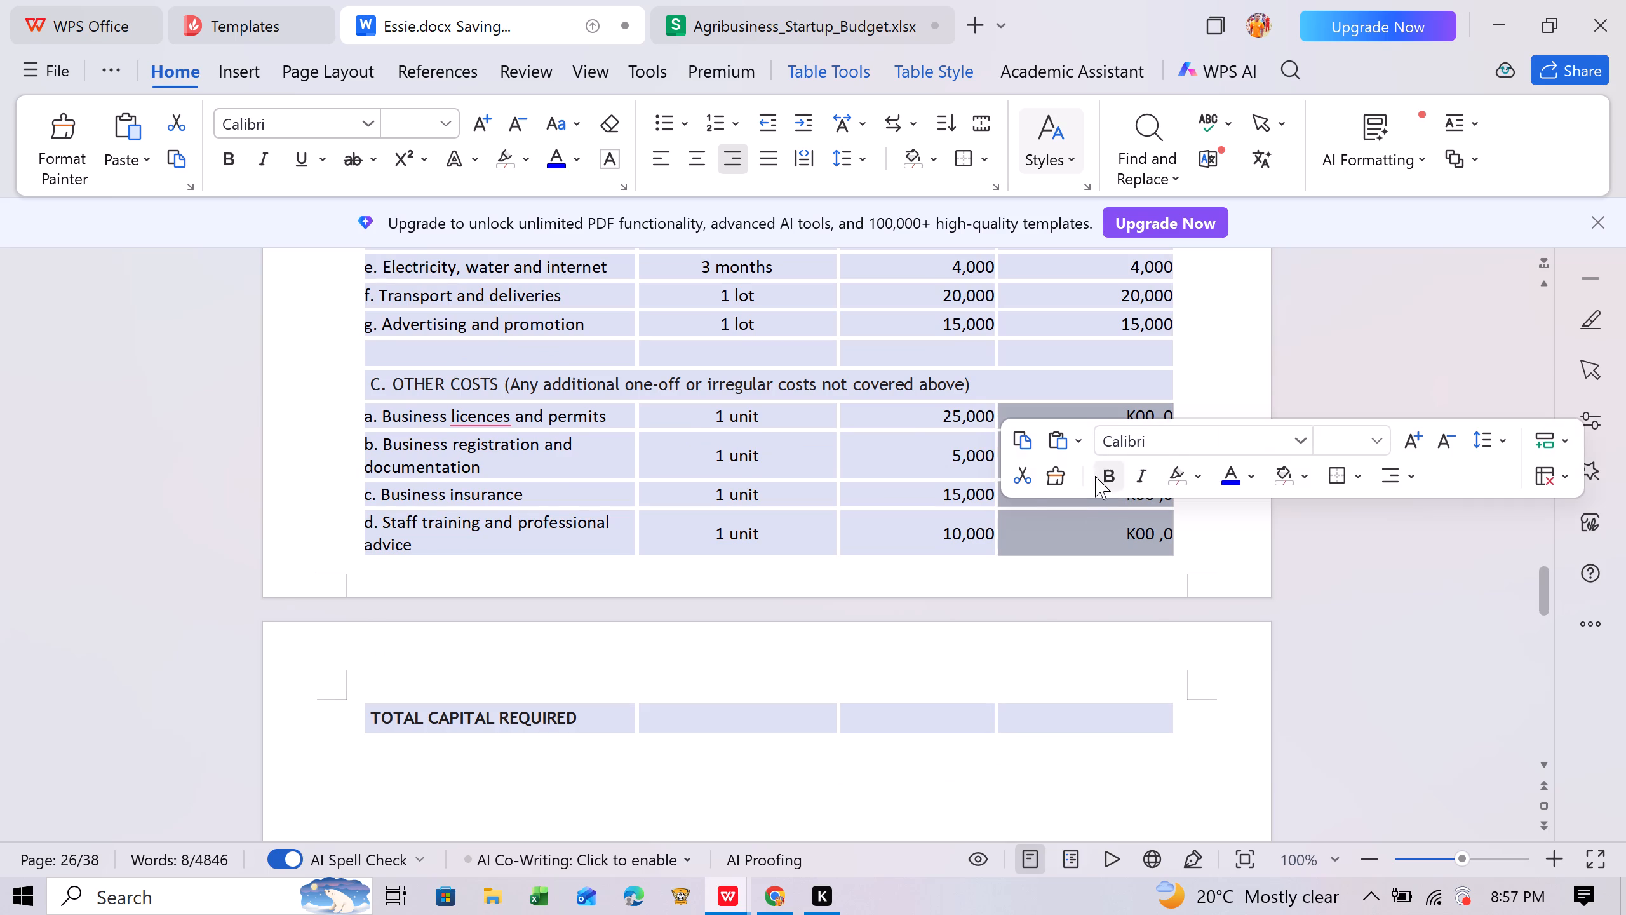
left_click(1023, 477)
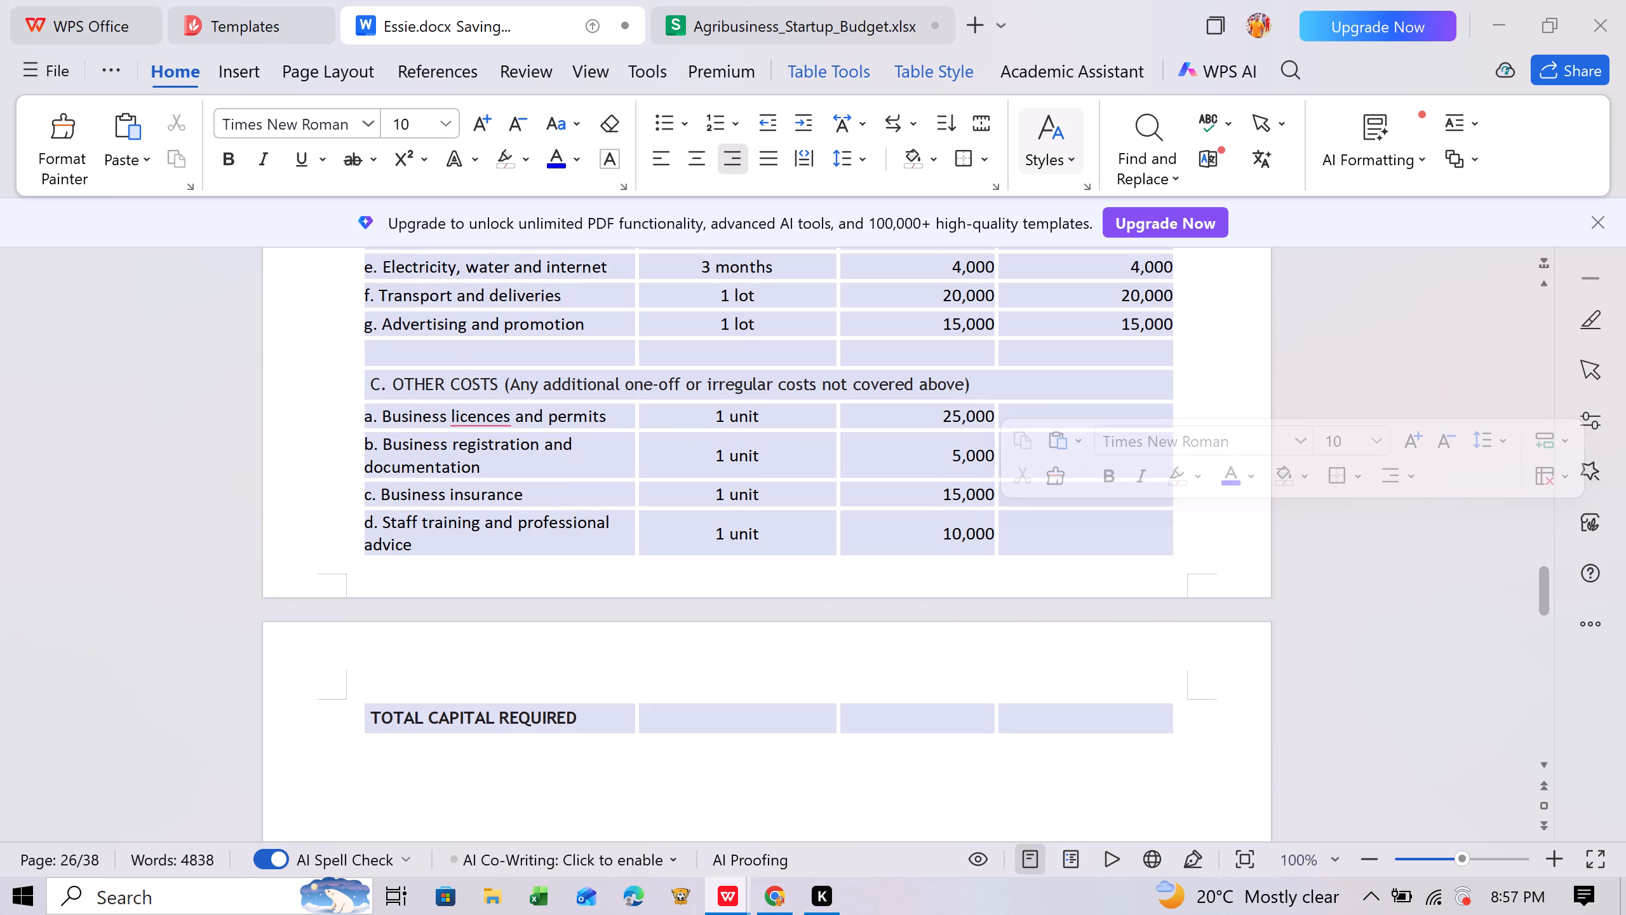
Copy the Other Costs Unit Cost values 25,000, 5,000, 15,000 and 10,000 into the empty Total Cost cells of rows a to d.
left_click_drag(931, 415, 924, 525)
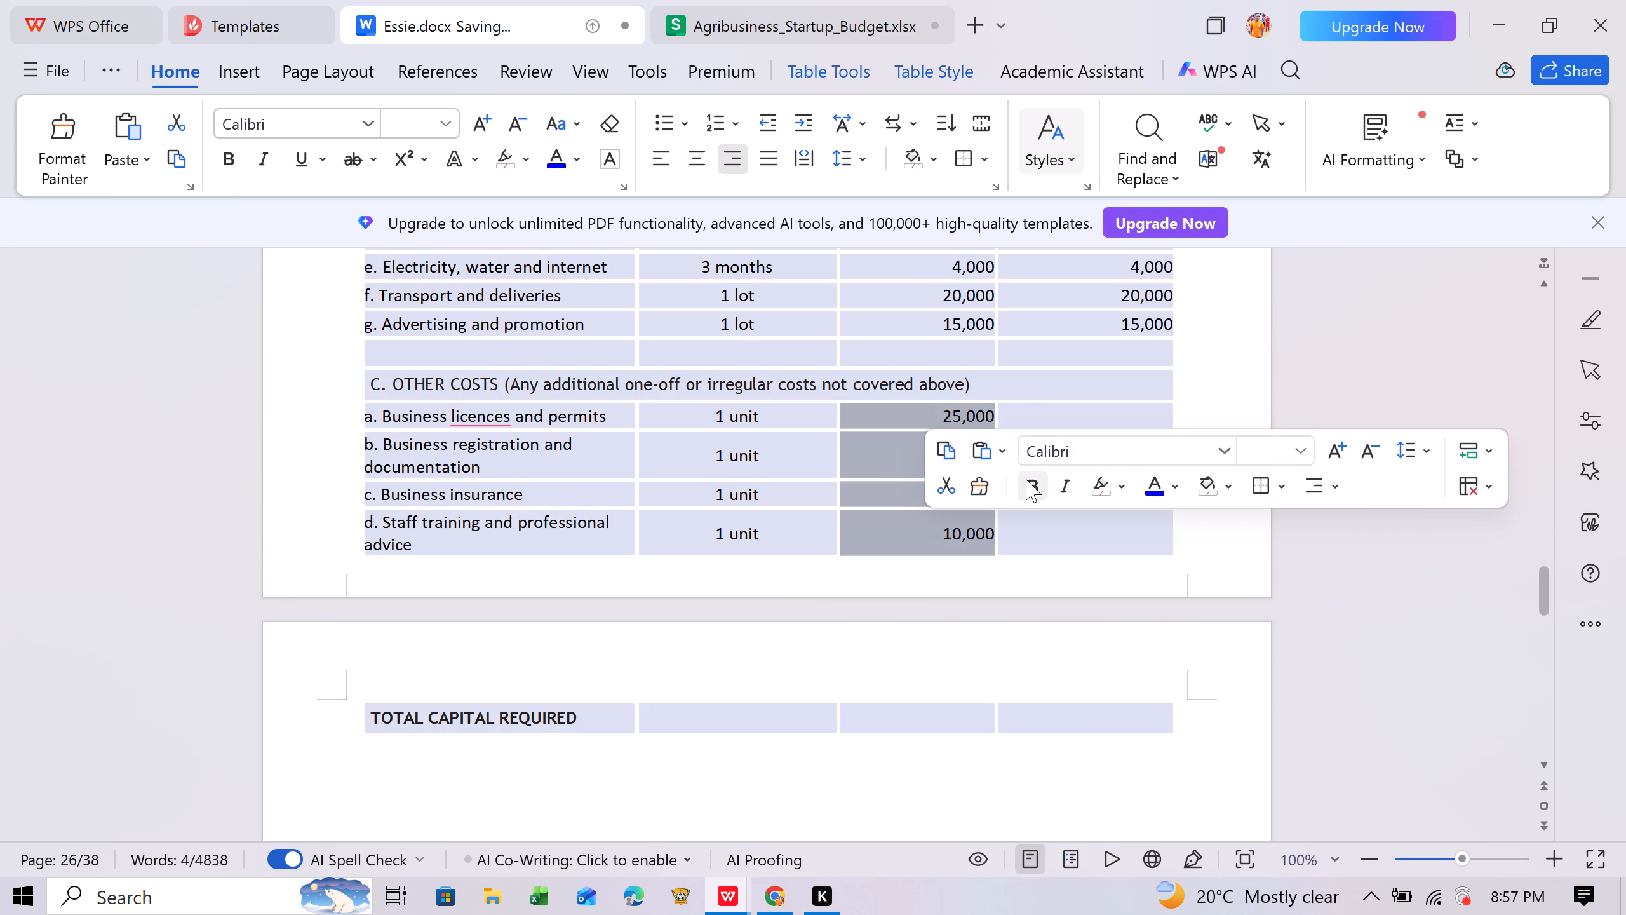
left_click(956, 453)
left_click_drag(1049, 414, 1045, 519)
left_click(1052, 449)
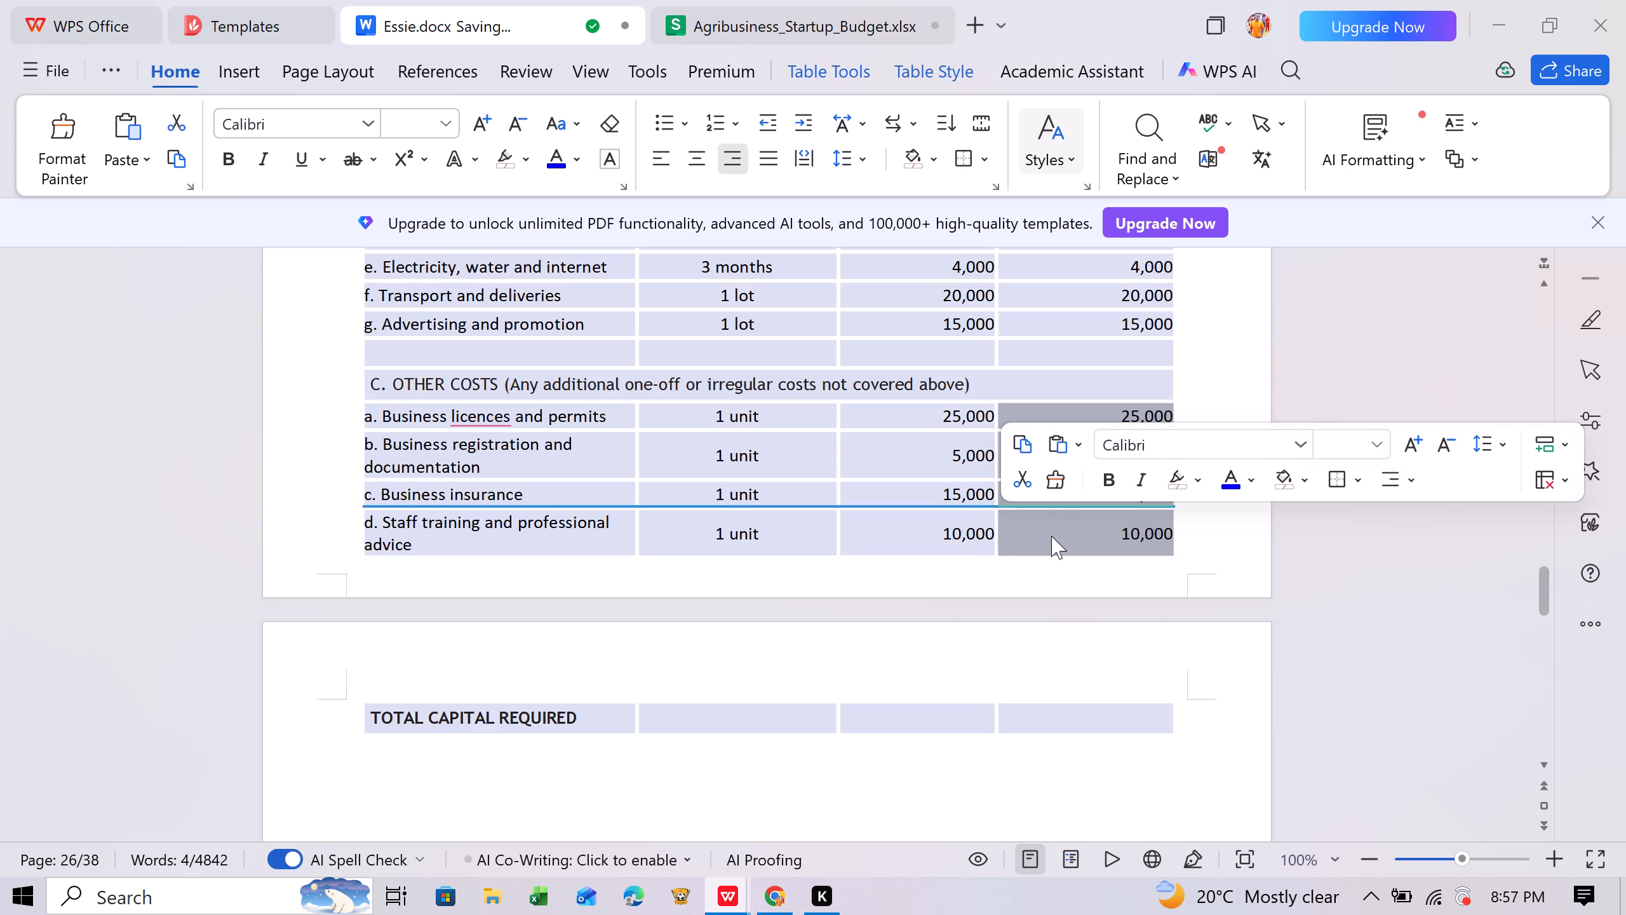
left_click(1051, 536)
scroll(1051, 536, "down", 2)
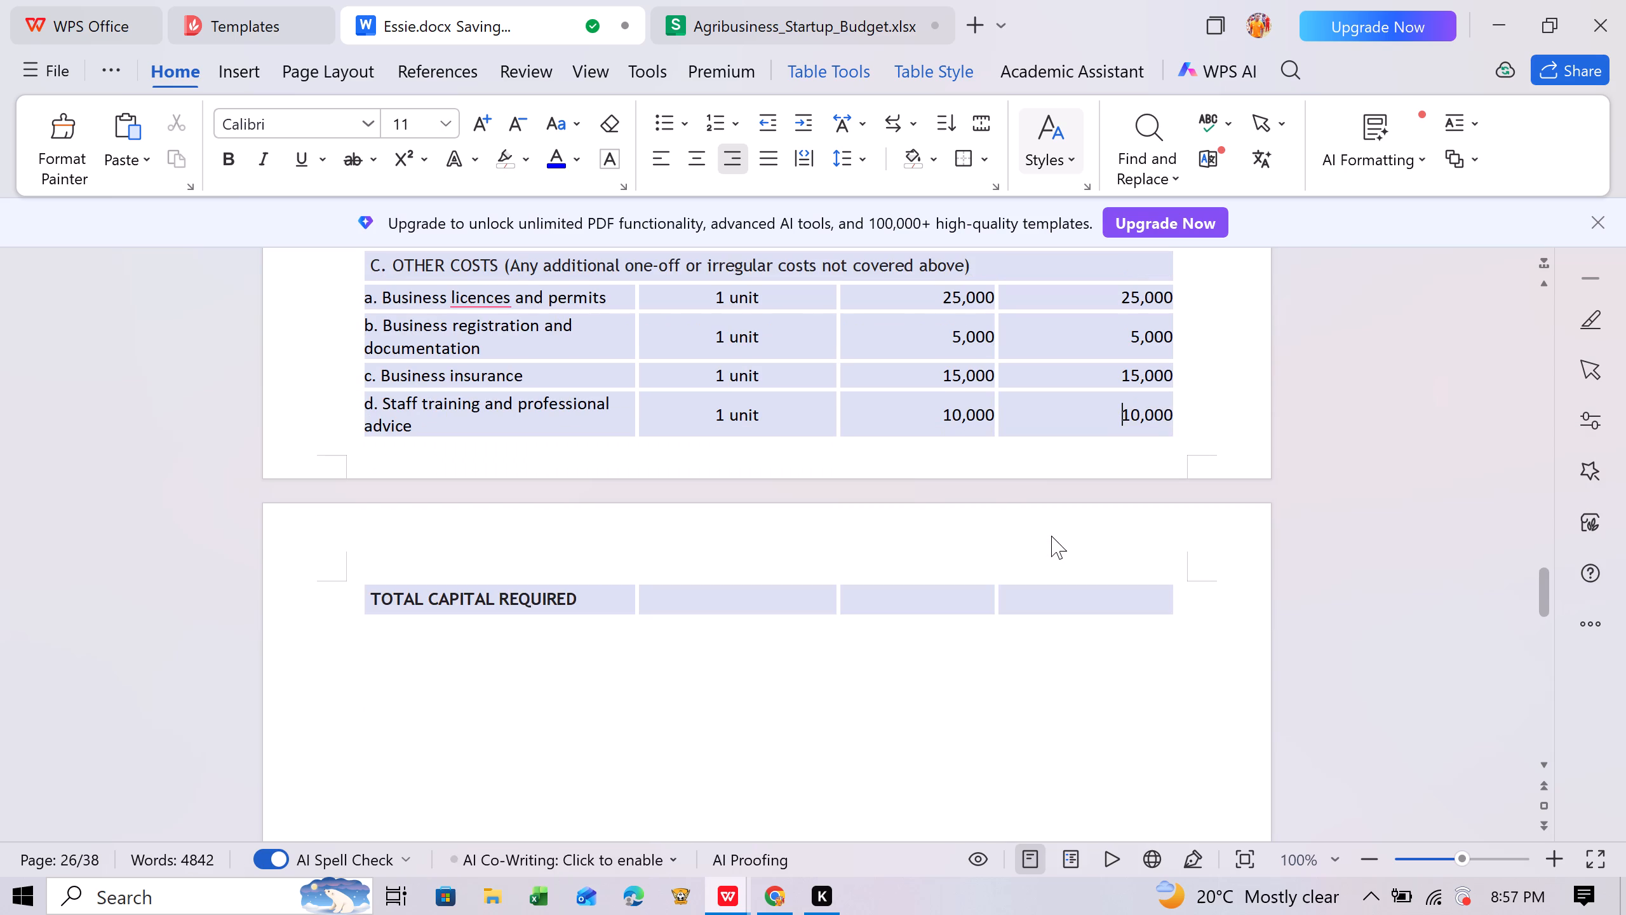
left_click(782, 905)
left_click(847, 607)
scroll(847, 607, "down", 14)
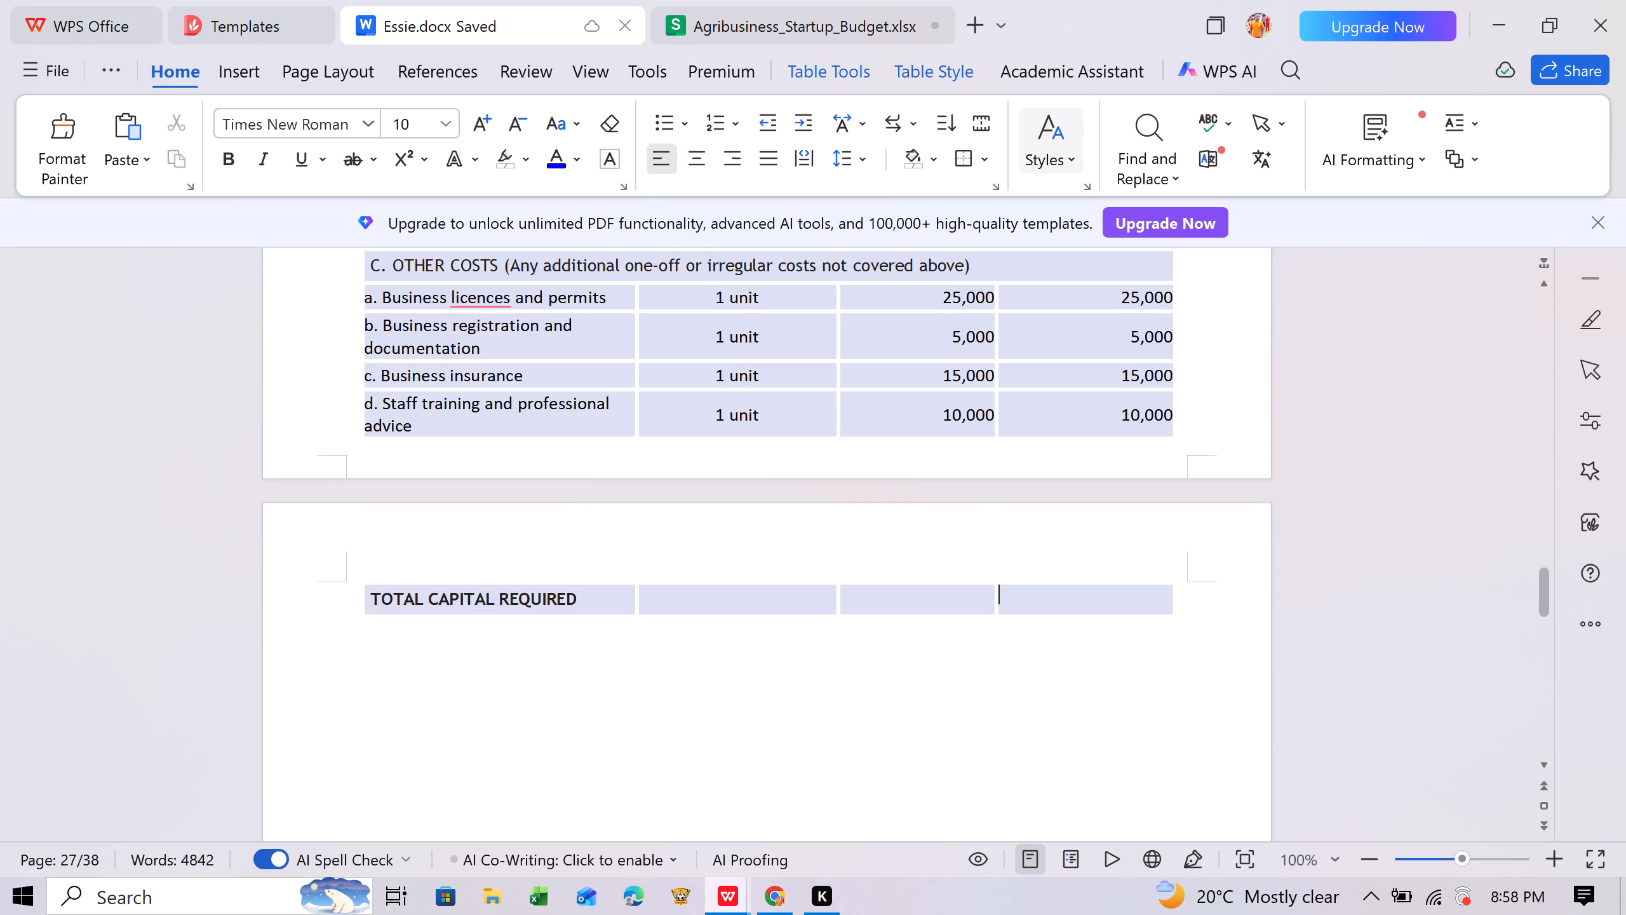
left_click(127, 123)
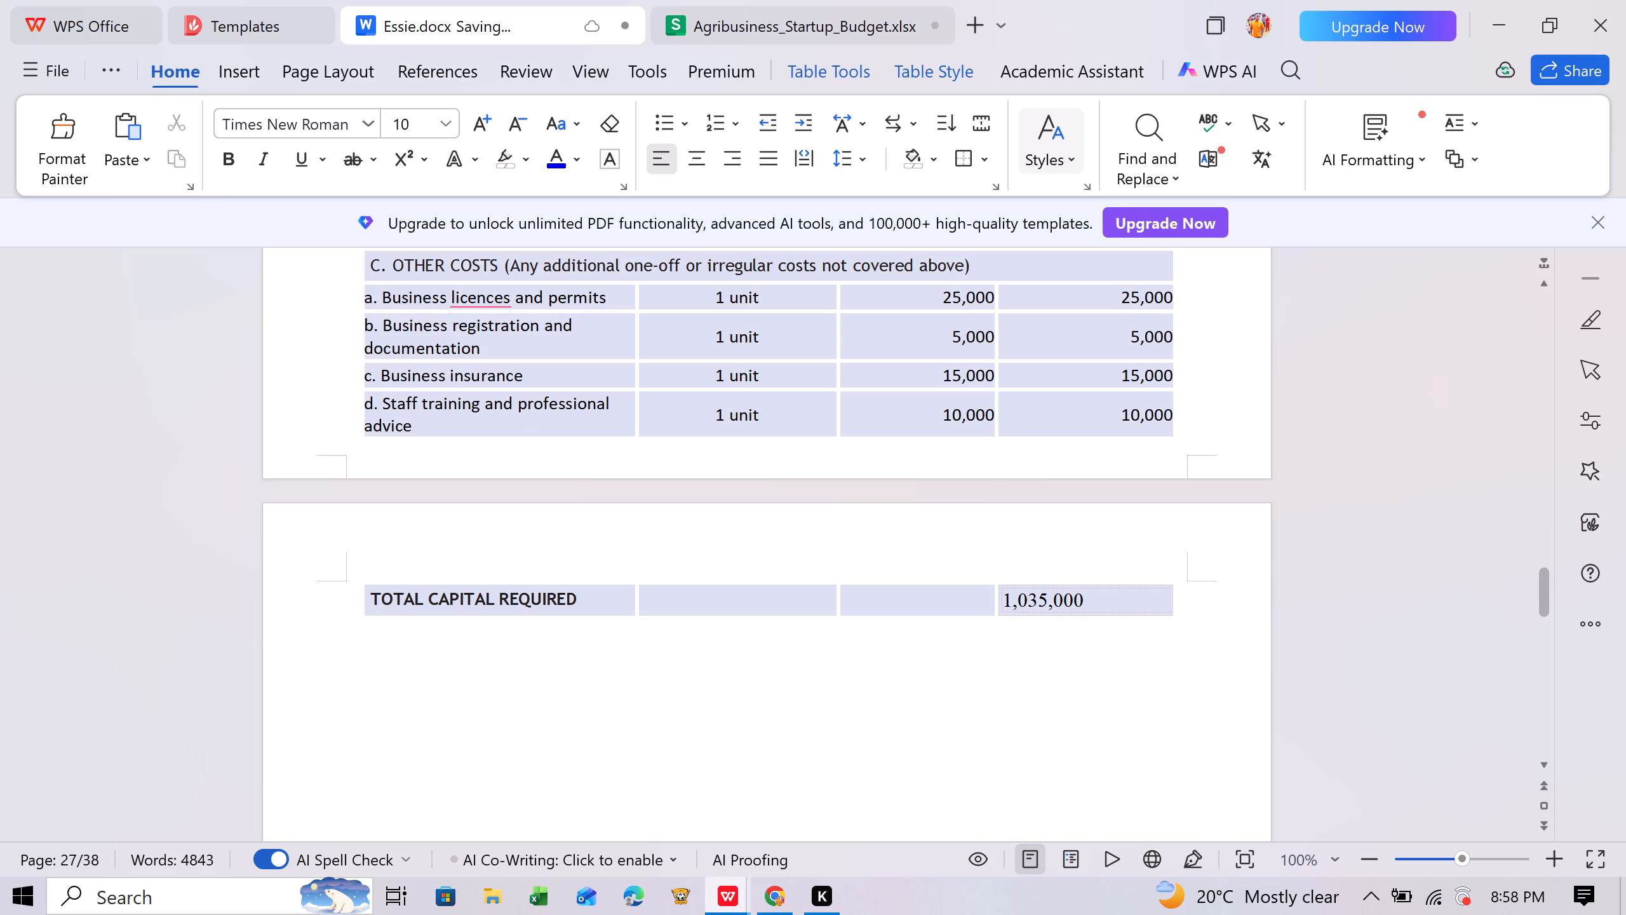
Shrink the height of the blank table row just above B. WORKING CAPITAL.
scroll(929, 611, "down", 2)
scroll(929, 611, "up", 7)
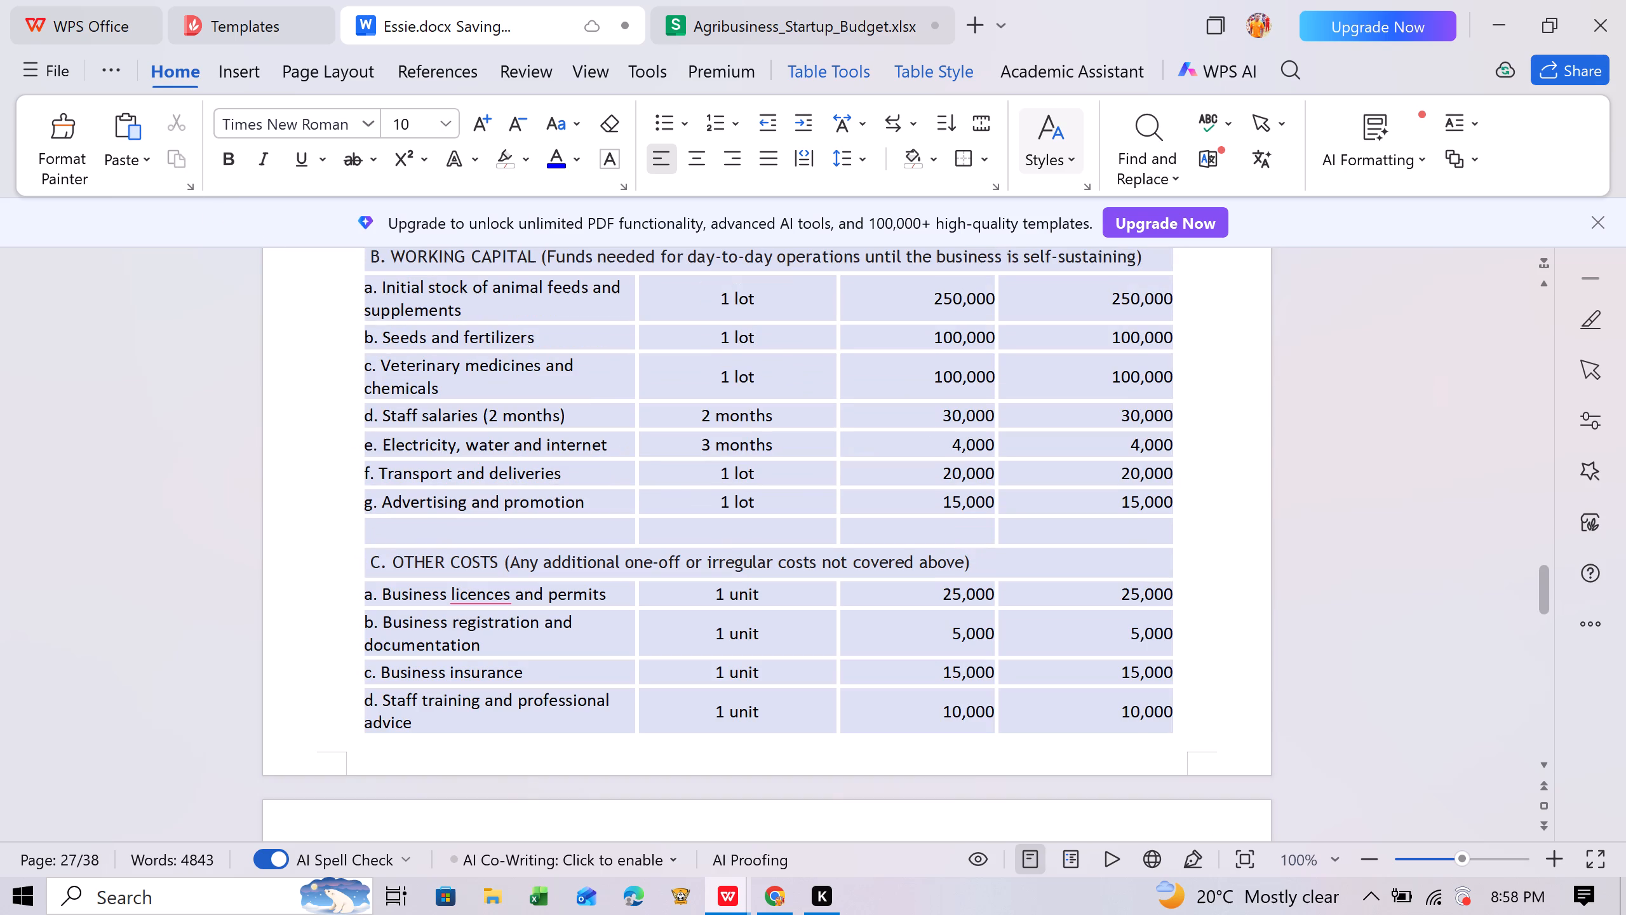
scroll(929, 611, "up", 3)
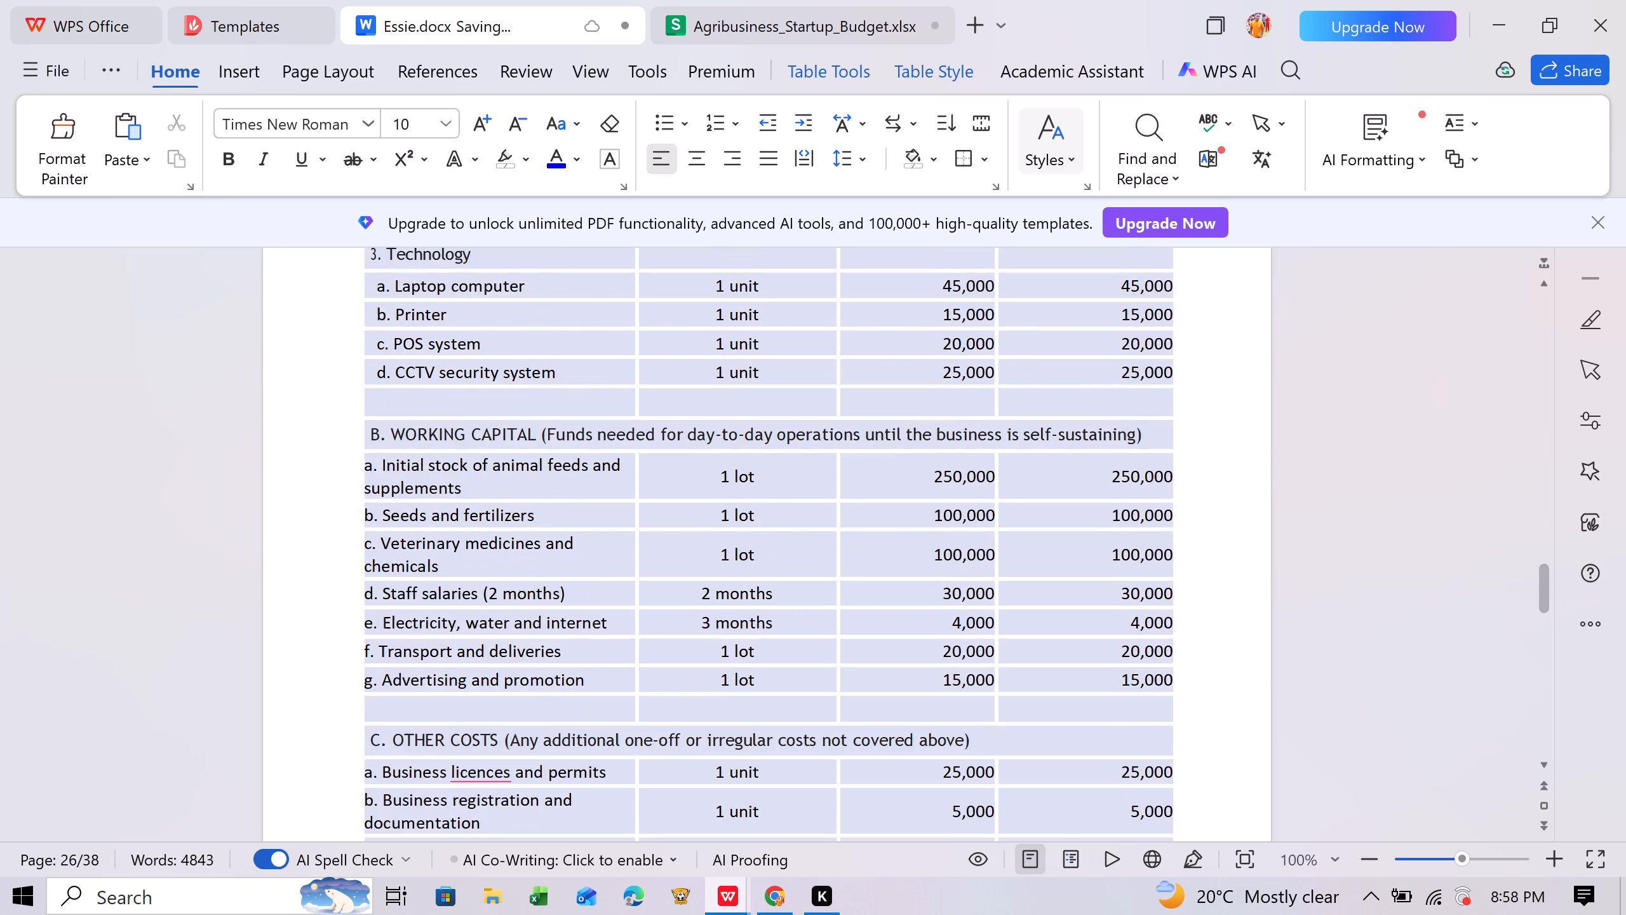
scroll(929, 611, "up", 3)
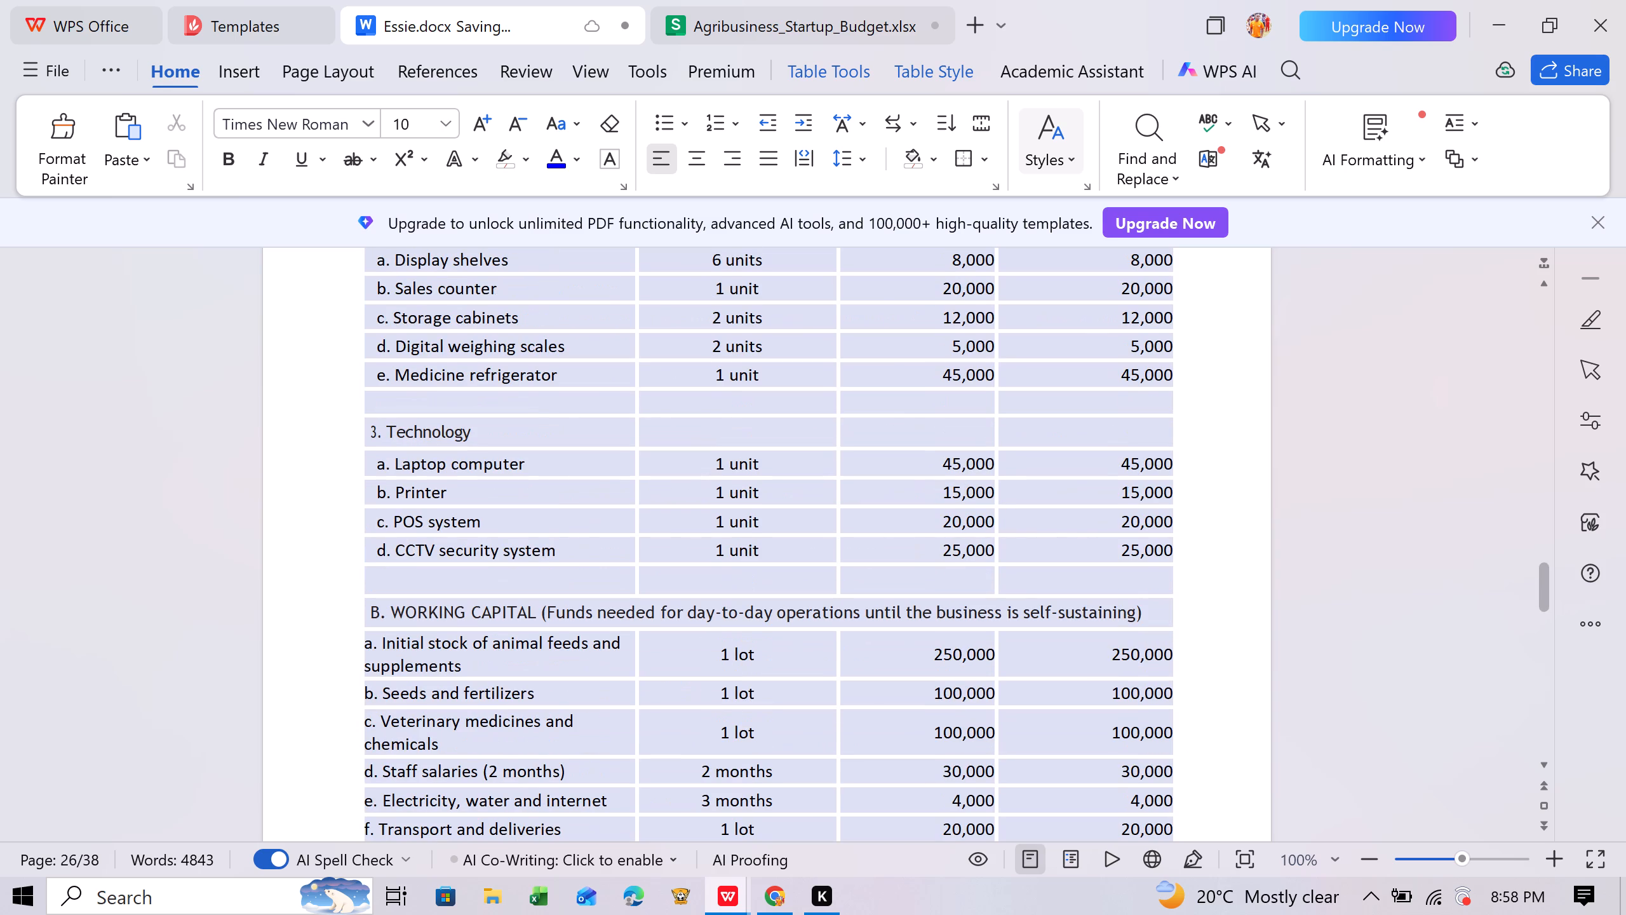
left_click_drag(882, 595, 885, 576)
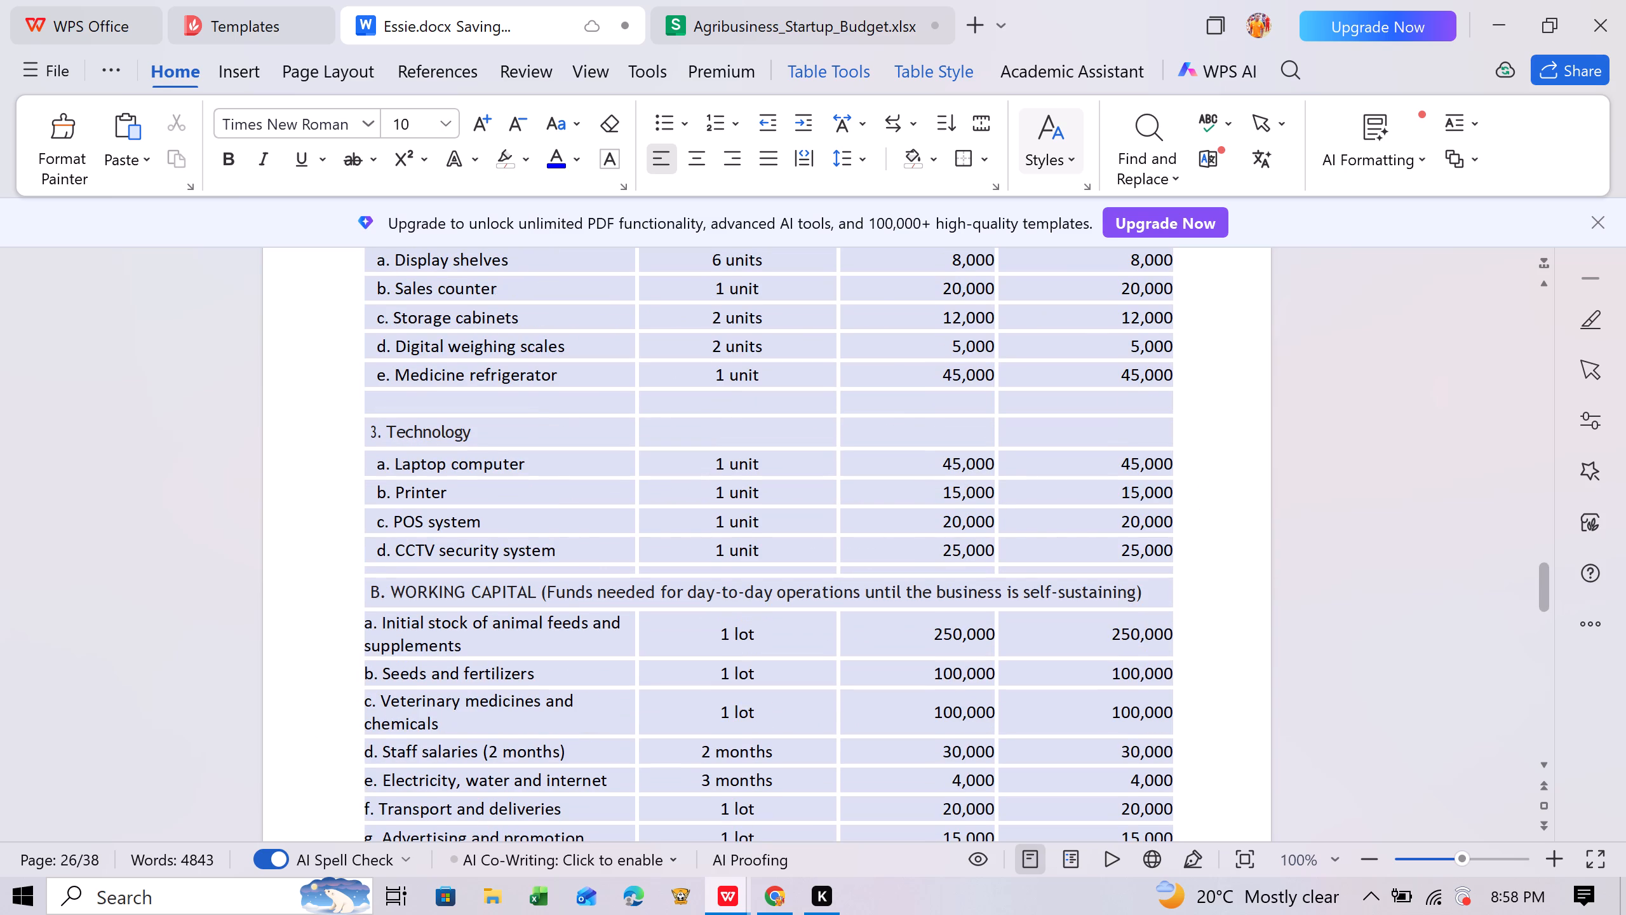
Shrink the blank table row just above C. OTHER COSTS to a thin strip.
scroll(884, 637, "down", 8)
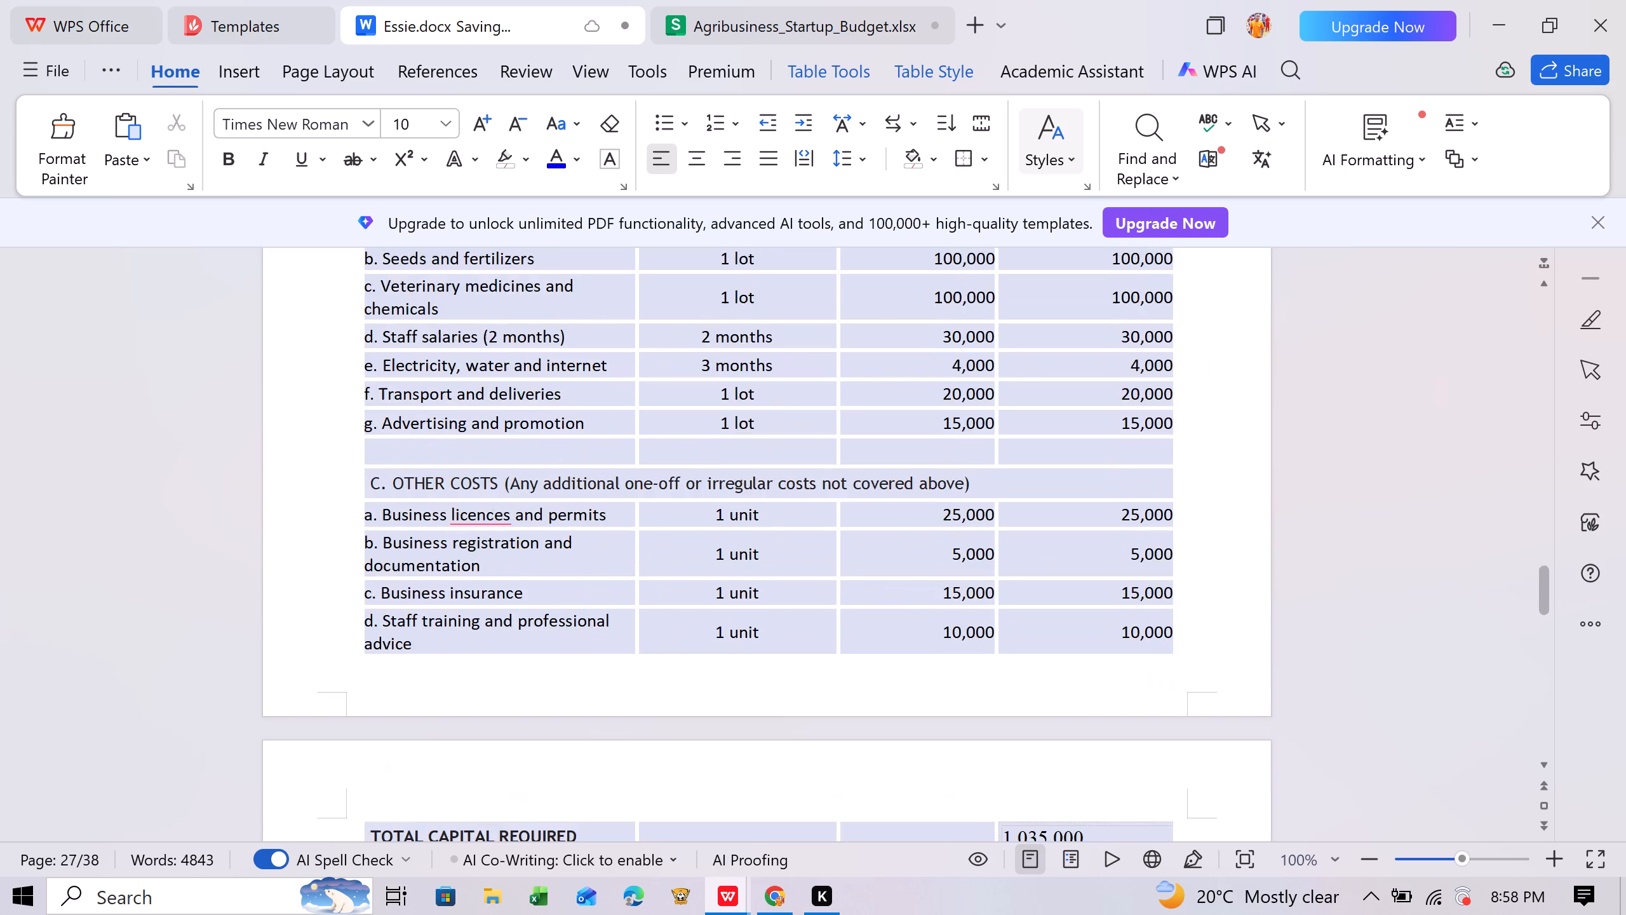
scroll(884, 637, "down", 2)
scroll(898, 532, "up", 3)
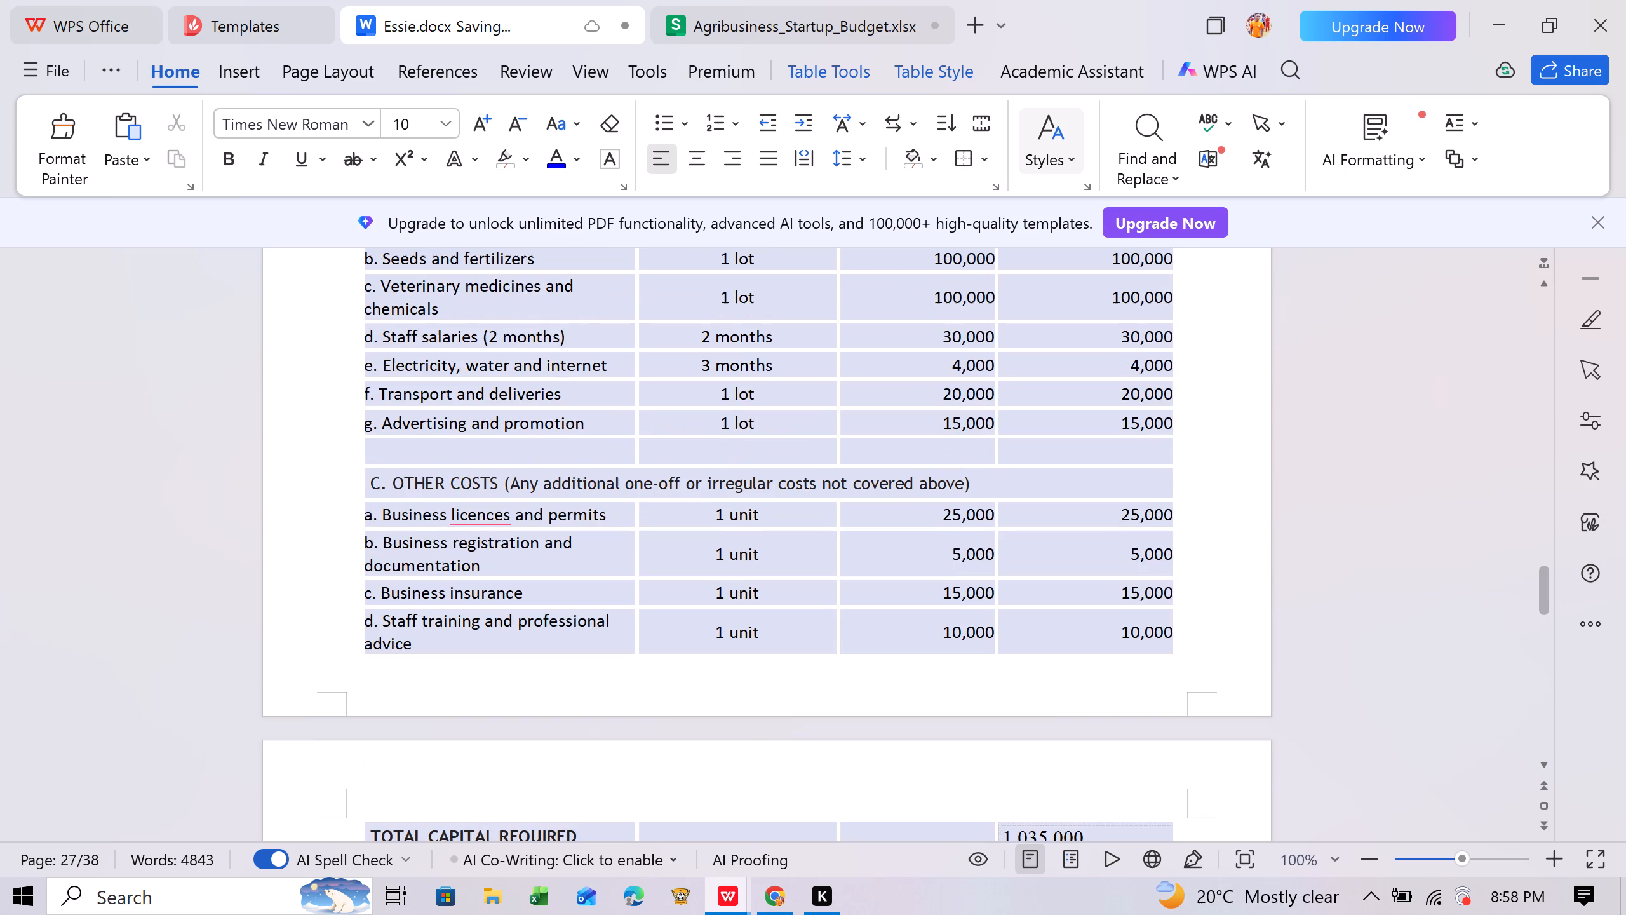
left_click_drag(869, 466, 873, 459)
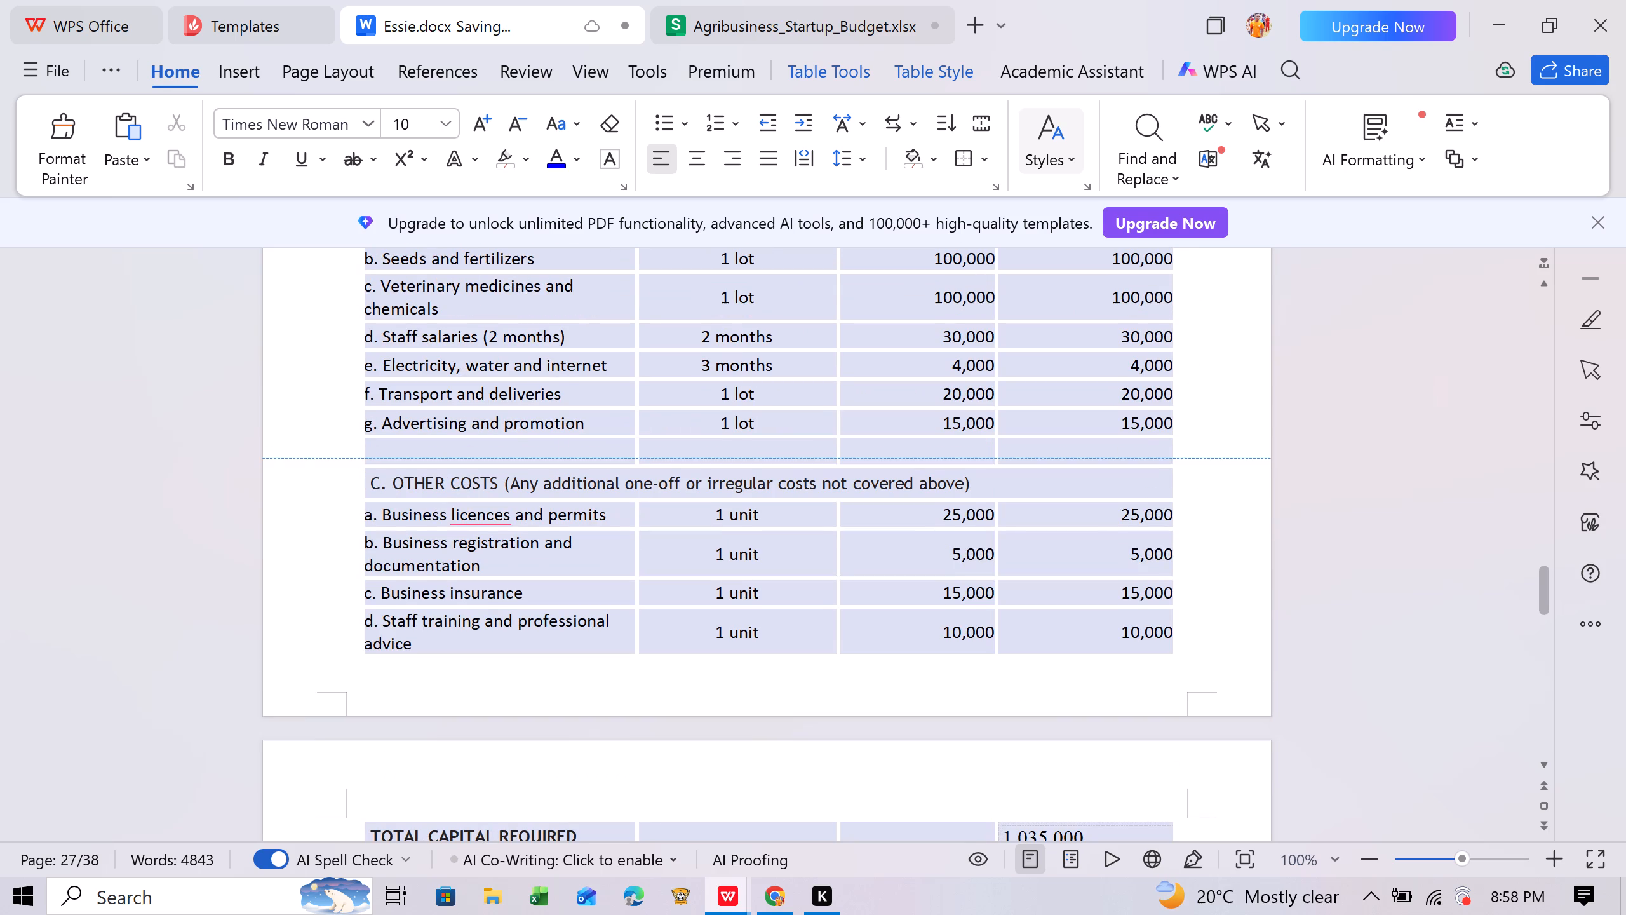
left_click_drag(873, 459, 875, 452)
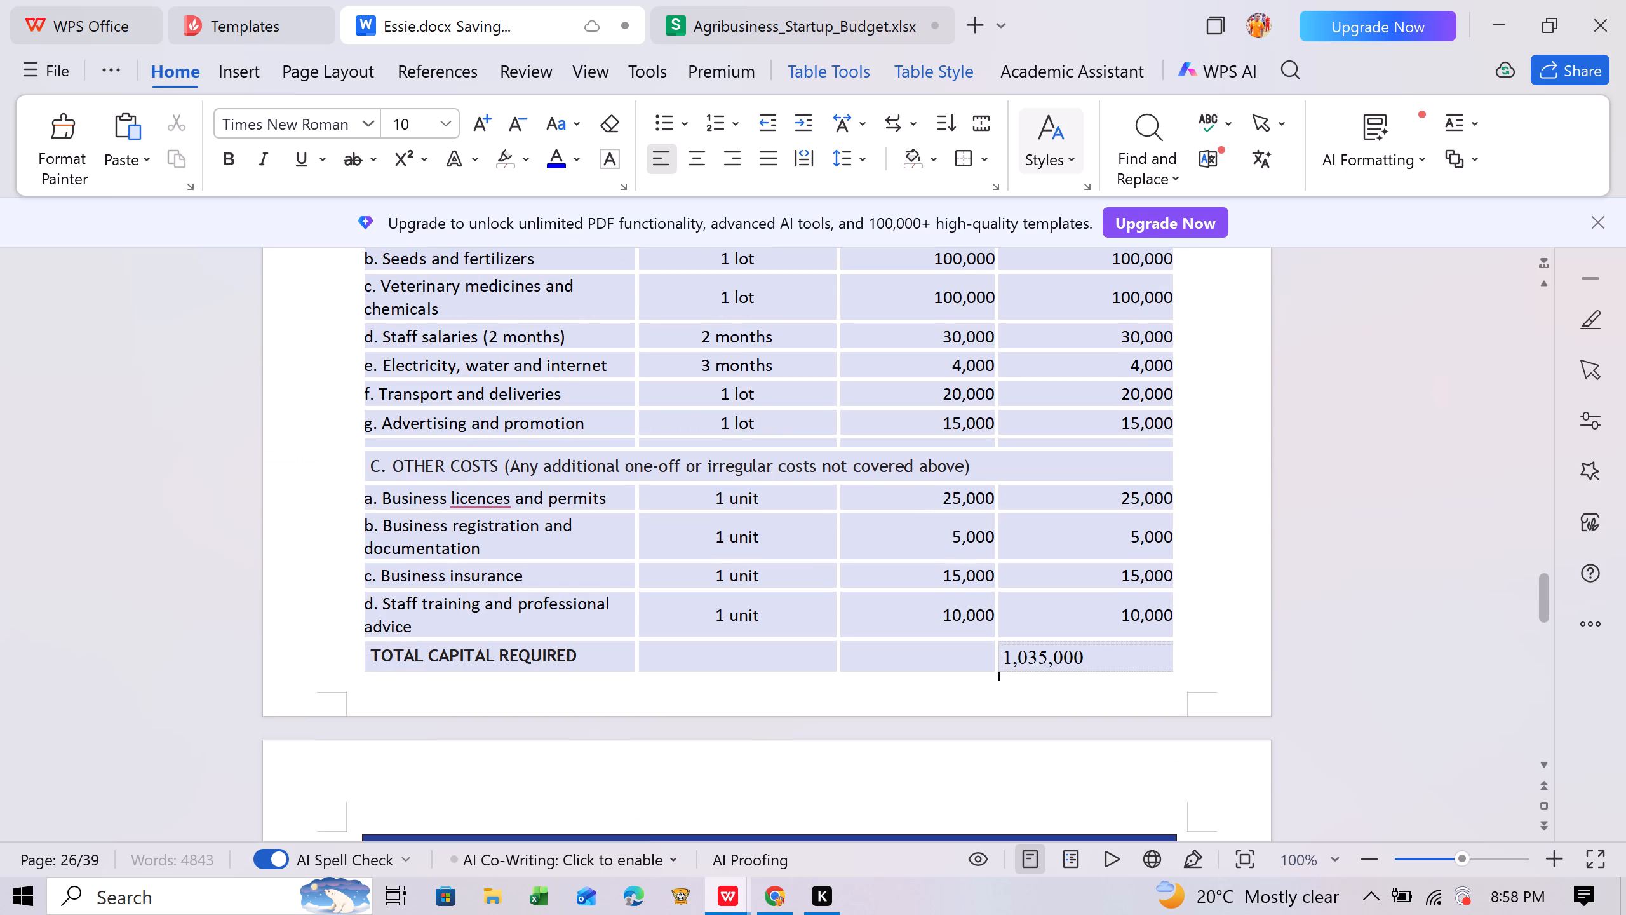
left_click_drag(875, 452, 877, 441)
left_click(872, 471)
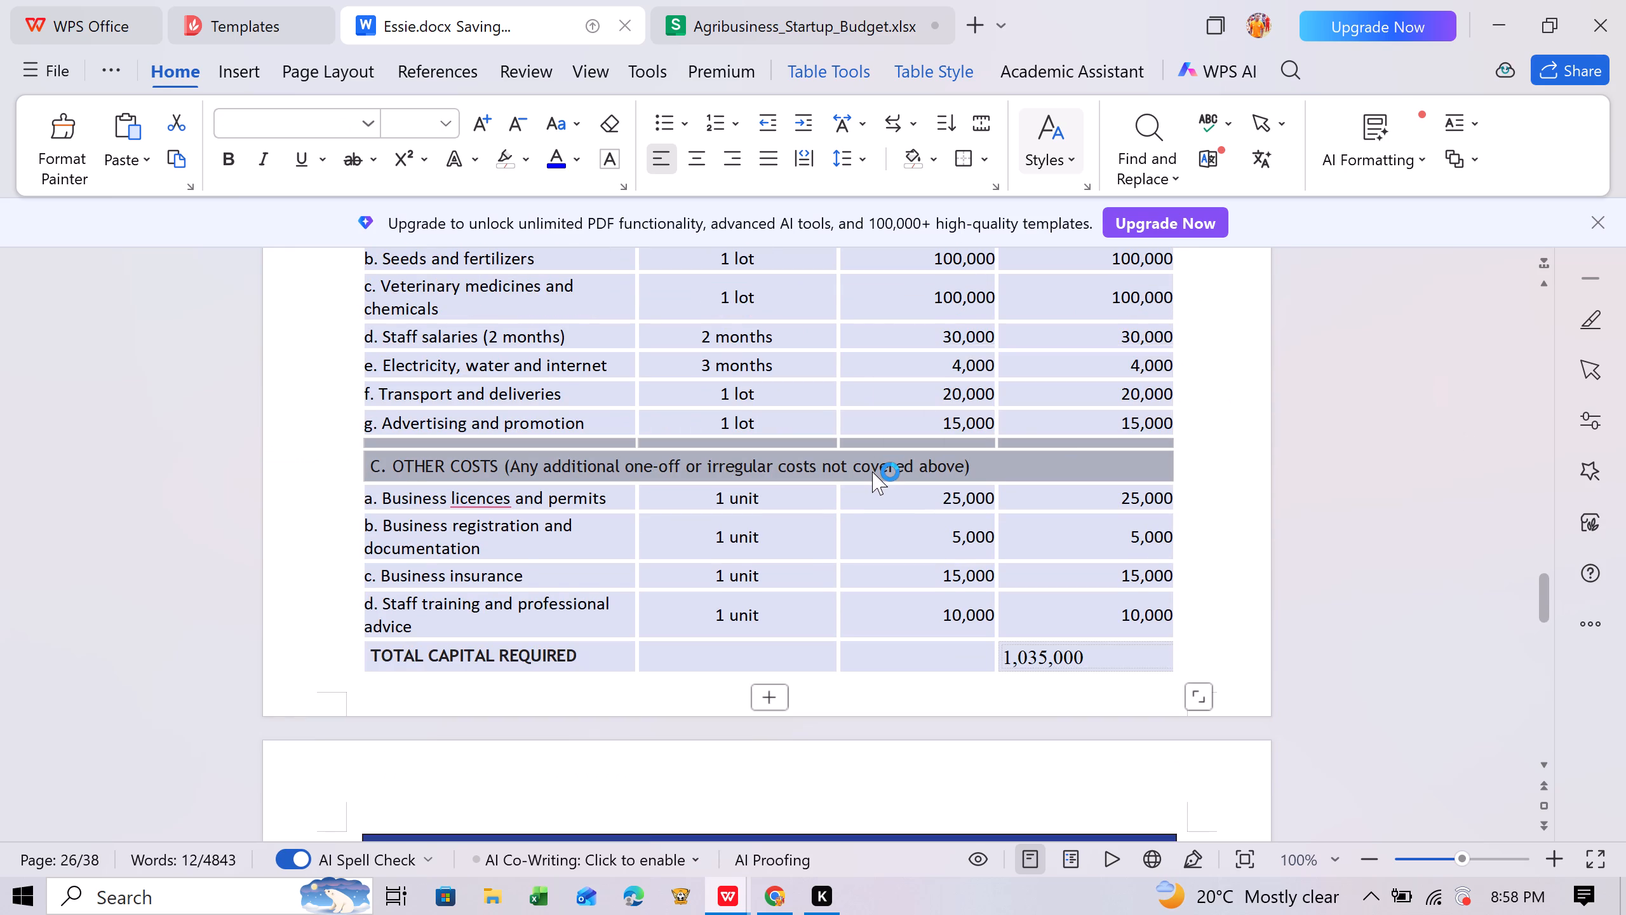
left_click_drag(878, 449, 880, 443)
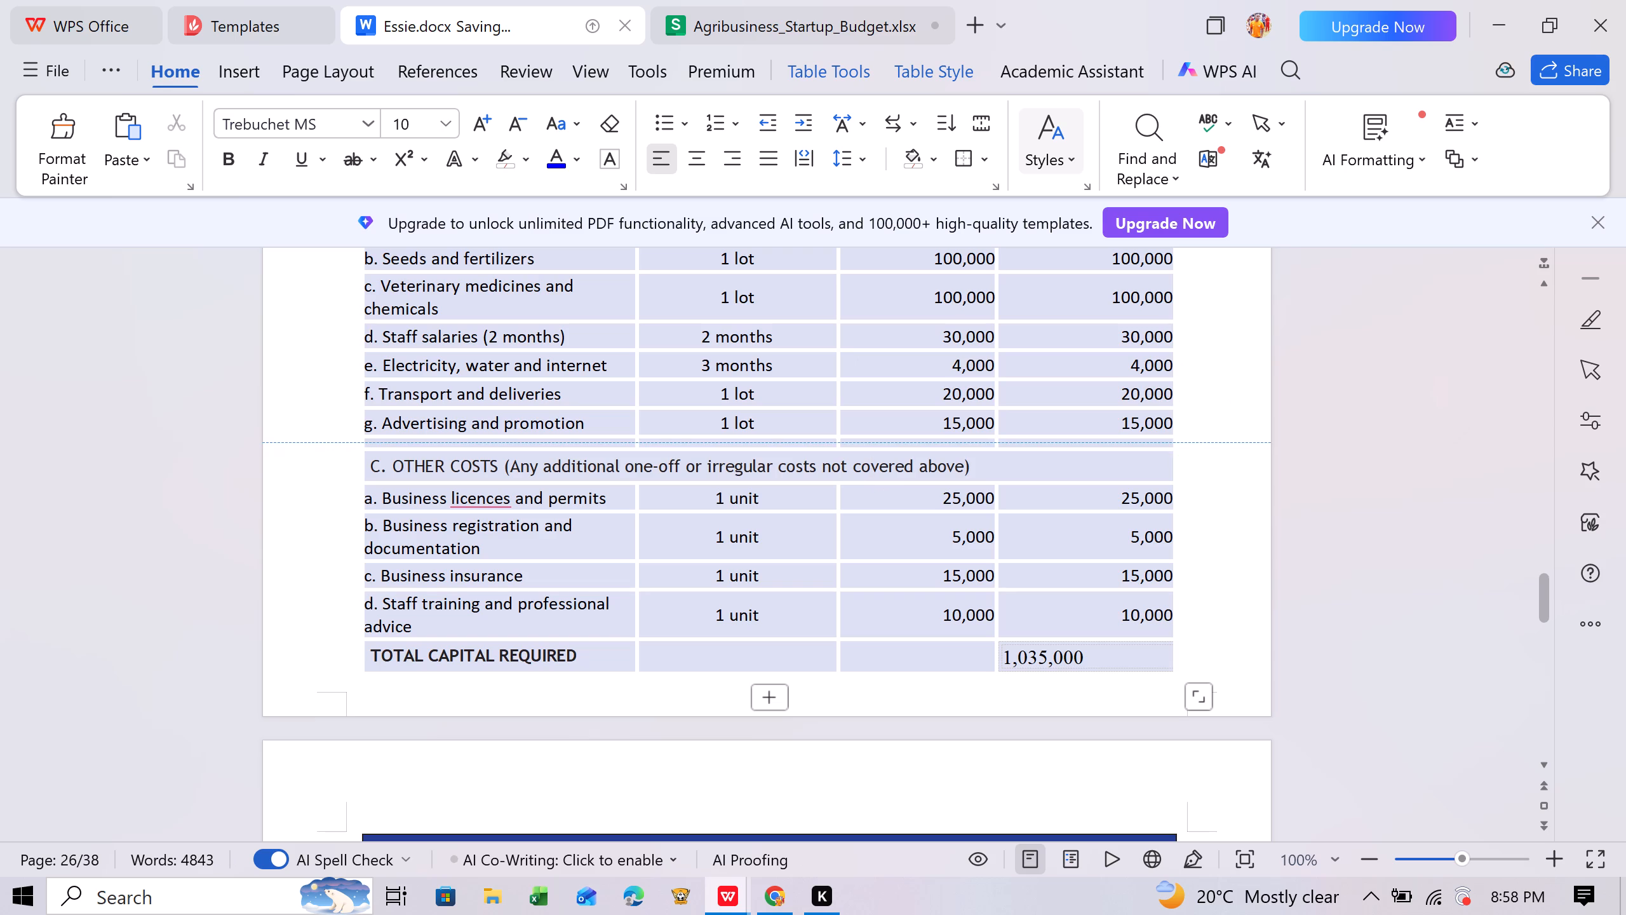
left_click_drag(880, 443, 880, 442)
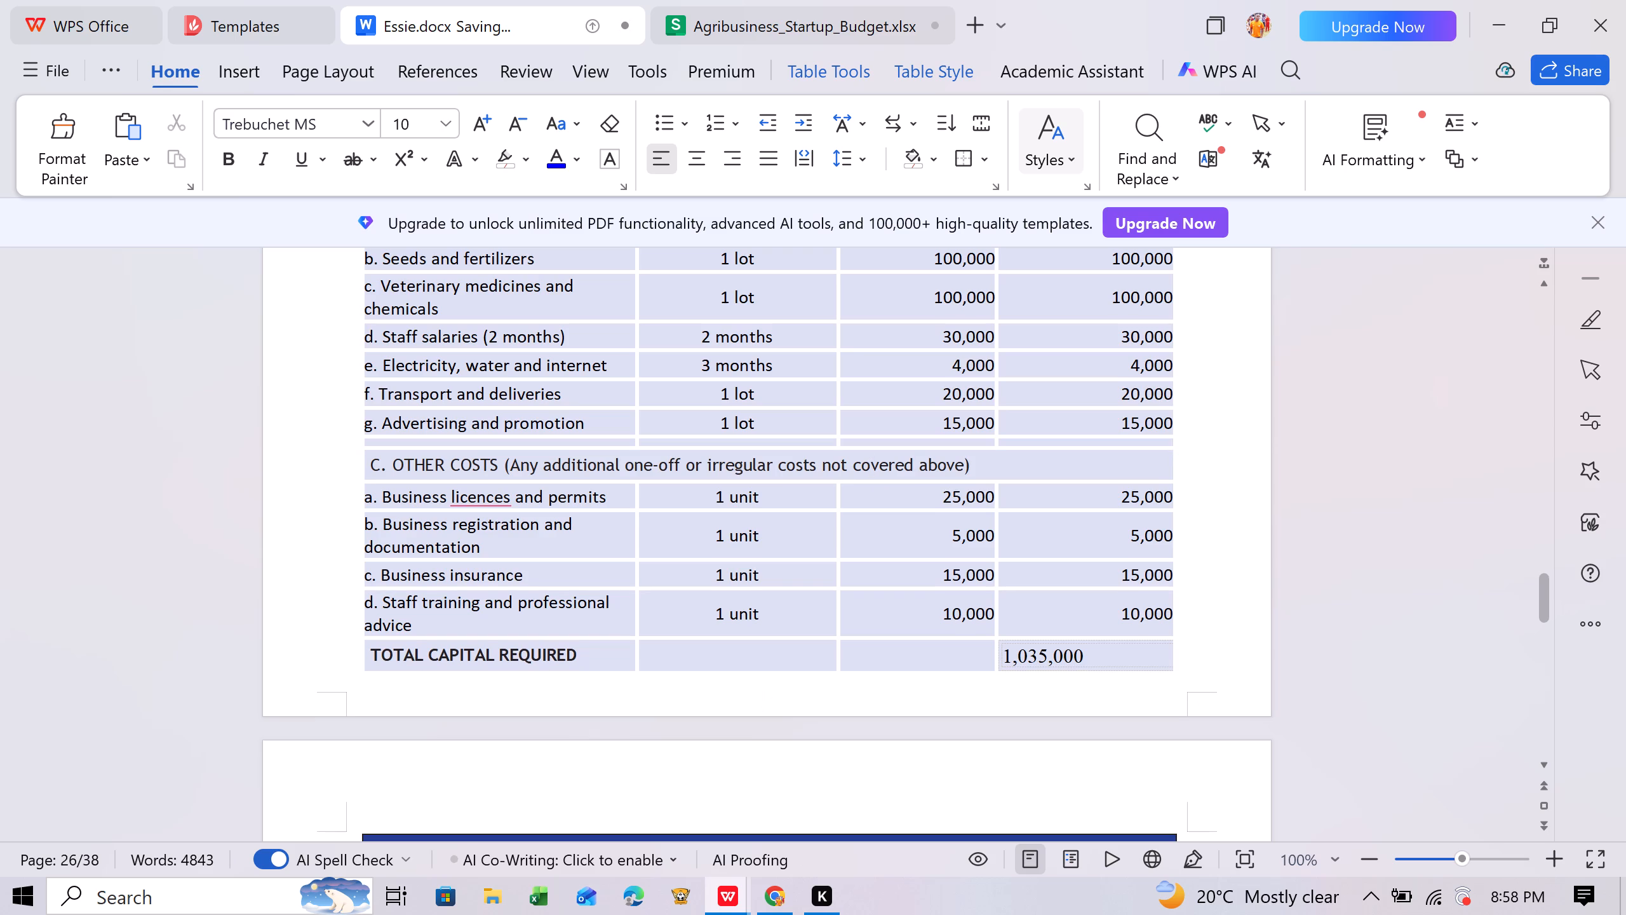
Delete the cells of the blank row above 2. Equipment, using the Shift cells left option.
scroll(880, 442, "down", 2)
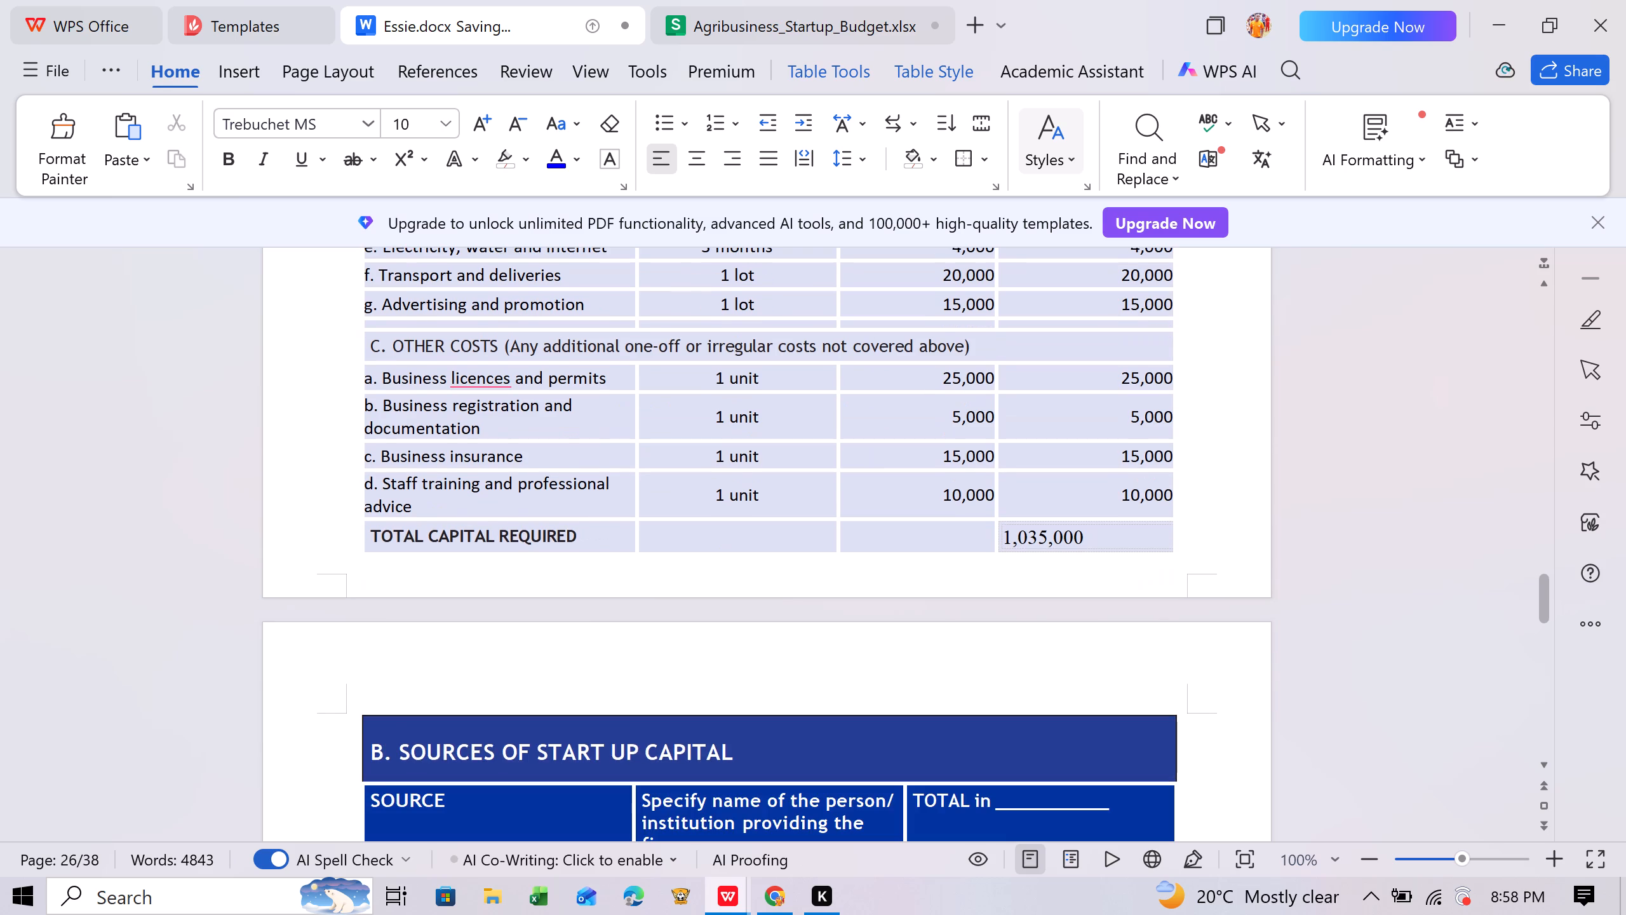
scroll(880, 442, "up", 14)
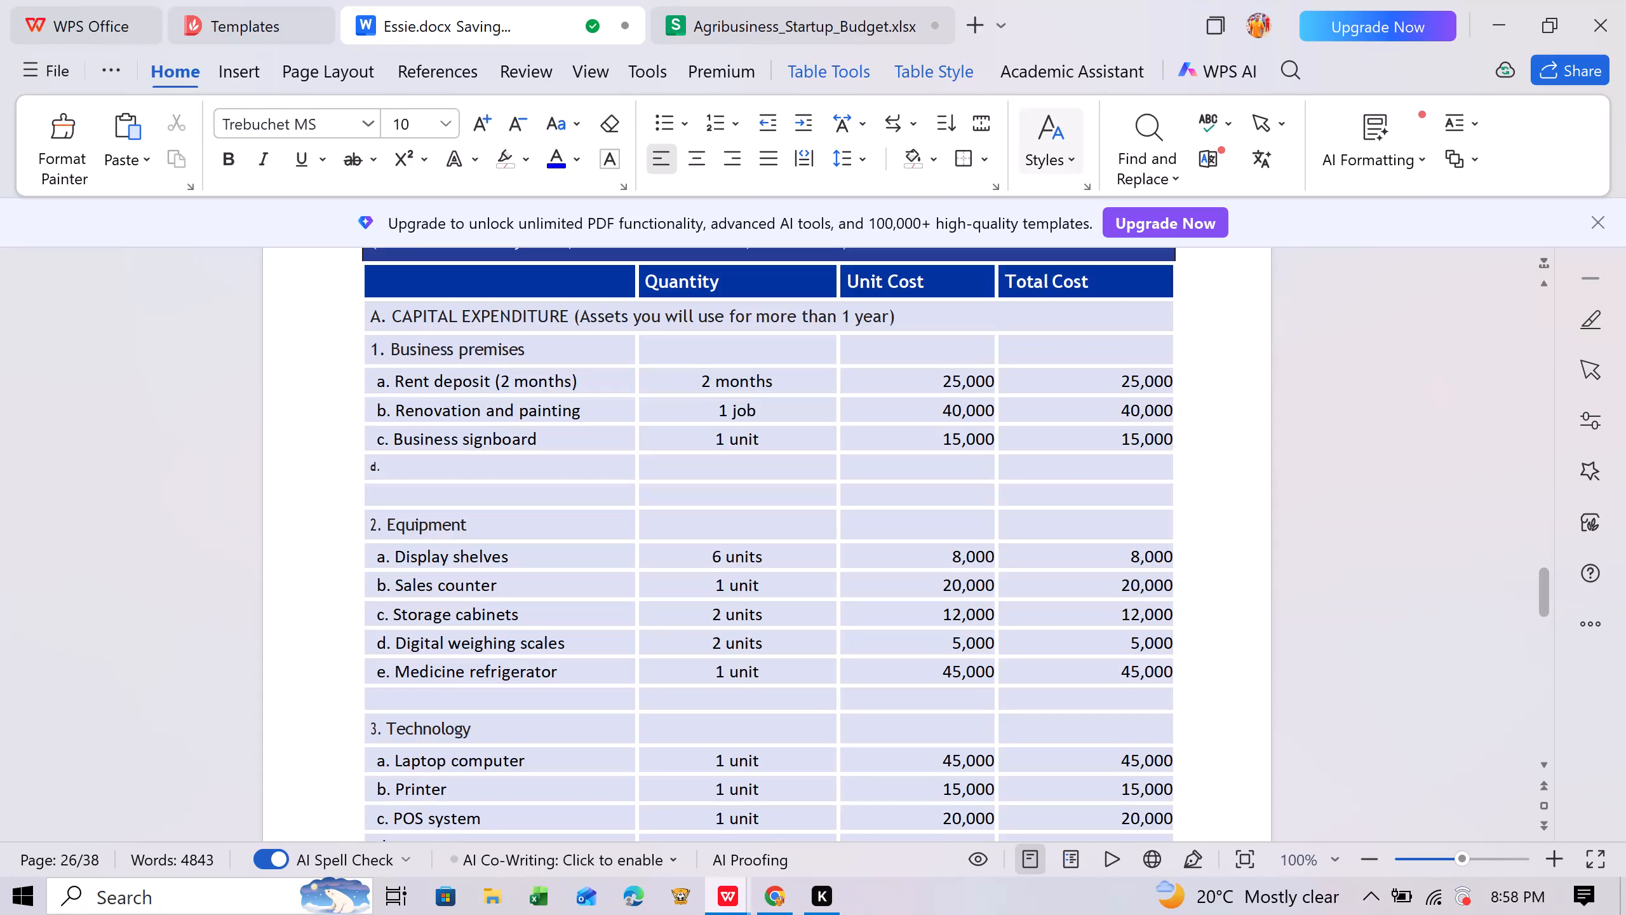
left_click_drag(562, 491, 1023, 497)
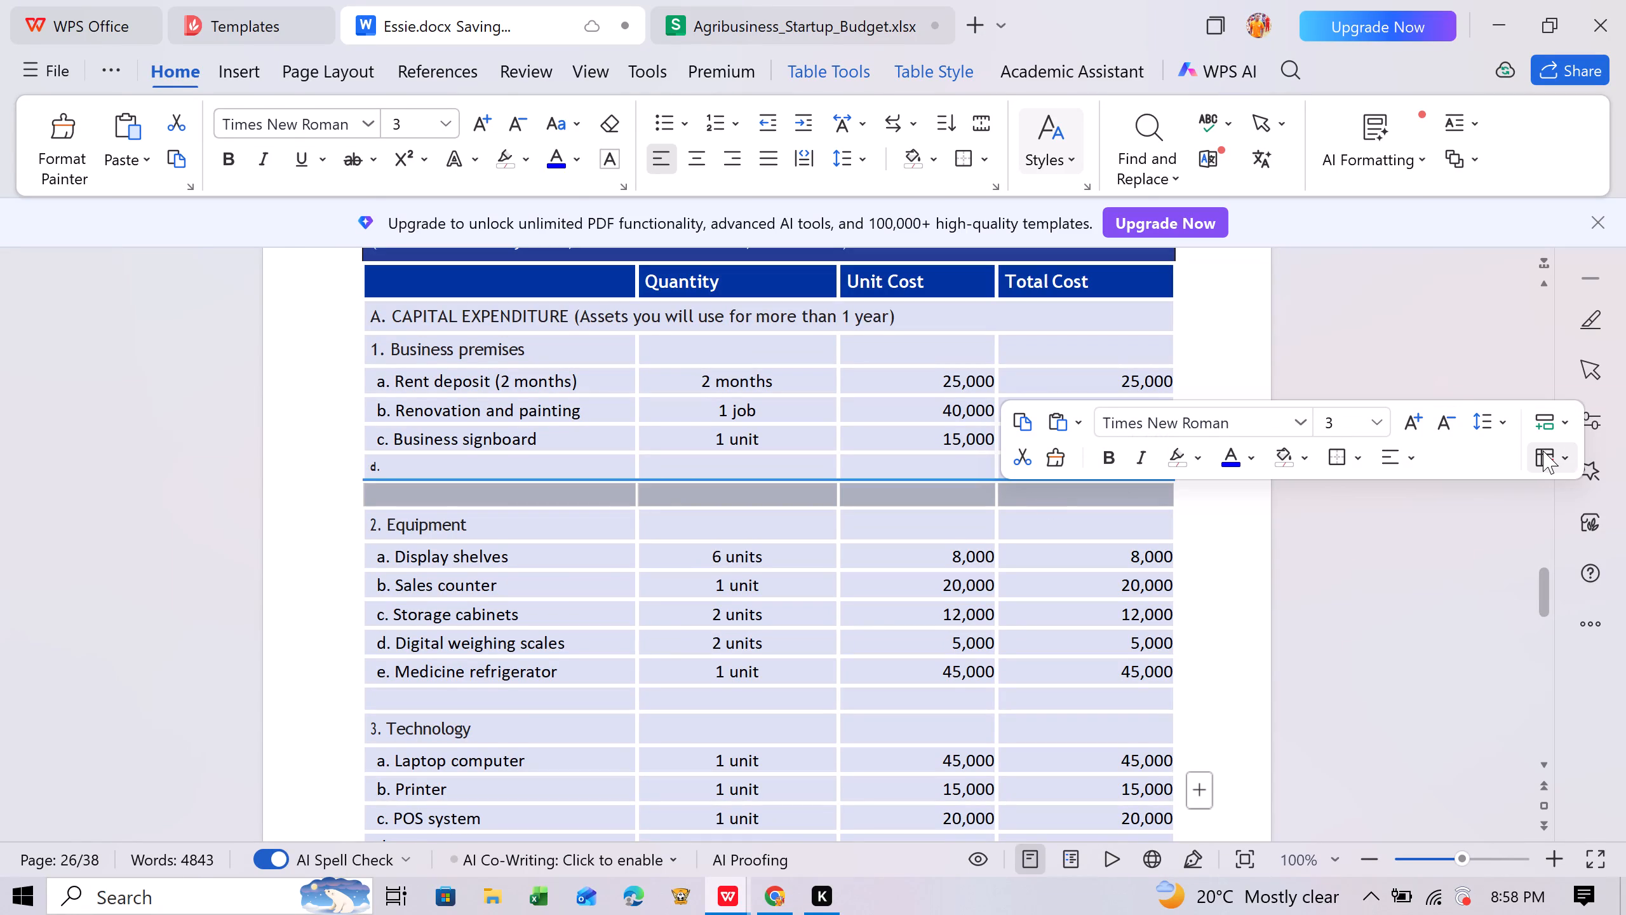
left_click(1543, 451)
left_click(1474, 515)
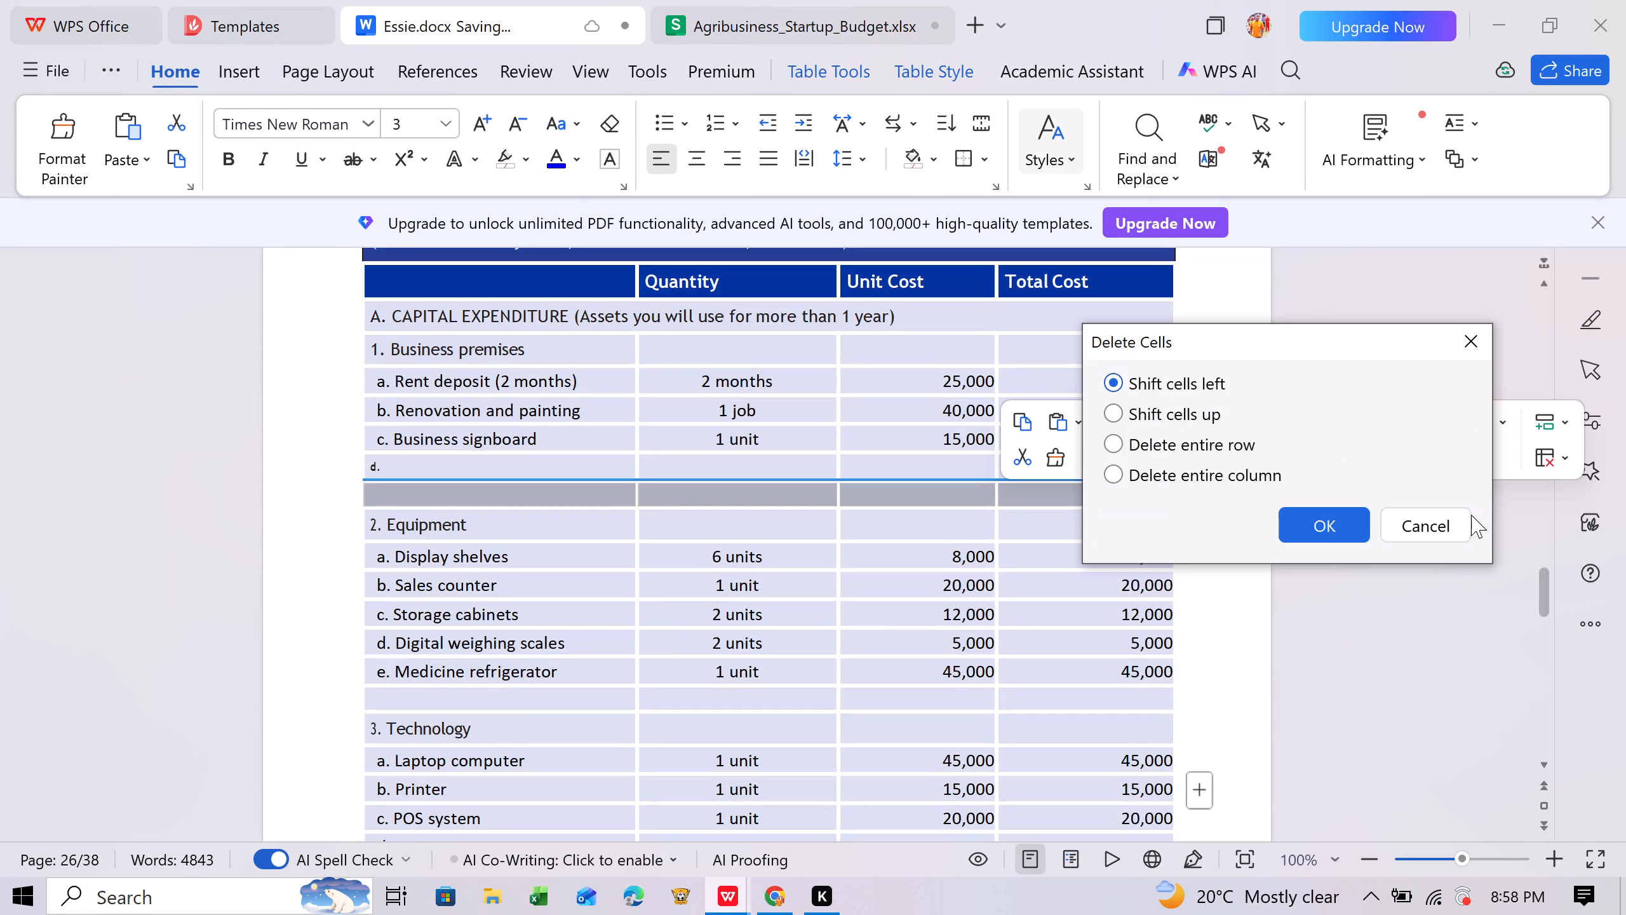
left_click(1343, 524)
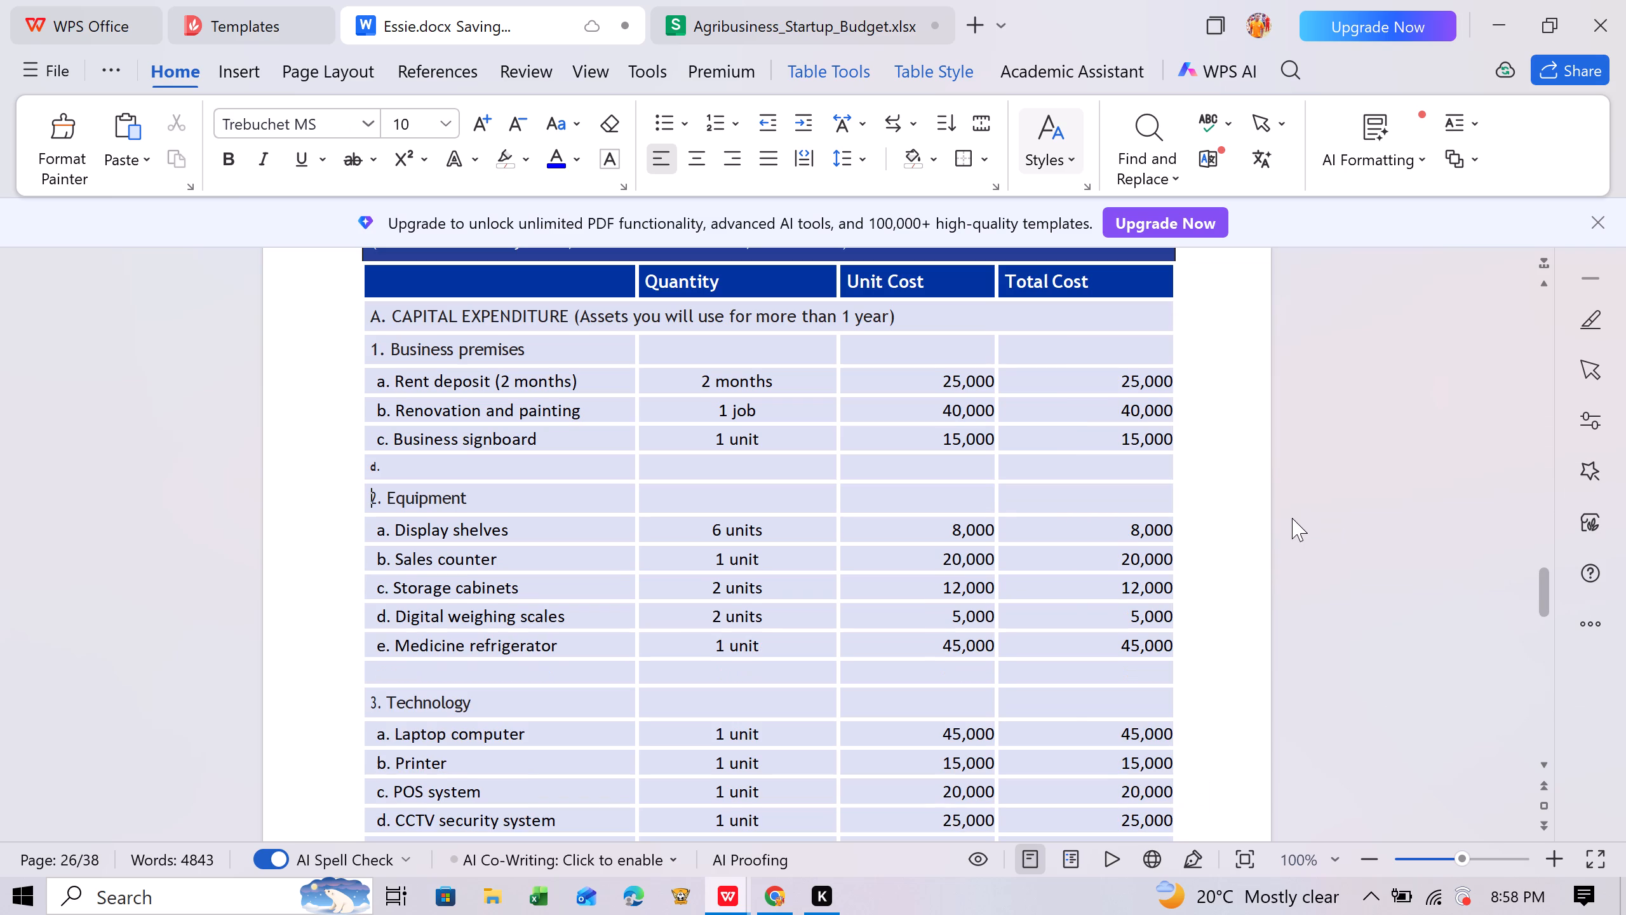
Delete the cells of the unused row d under 1. Business premises.
scroll(934, 517, "down", 1)
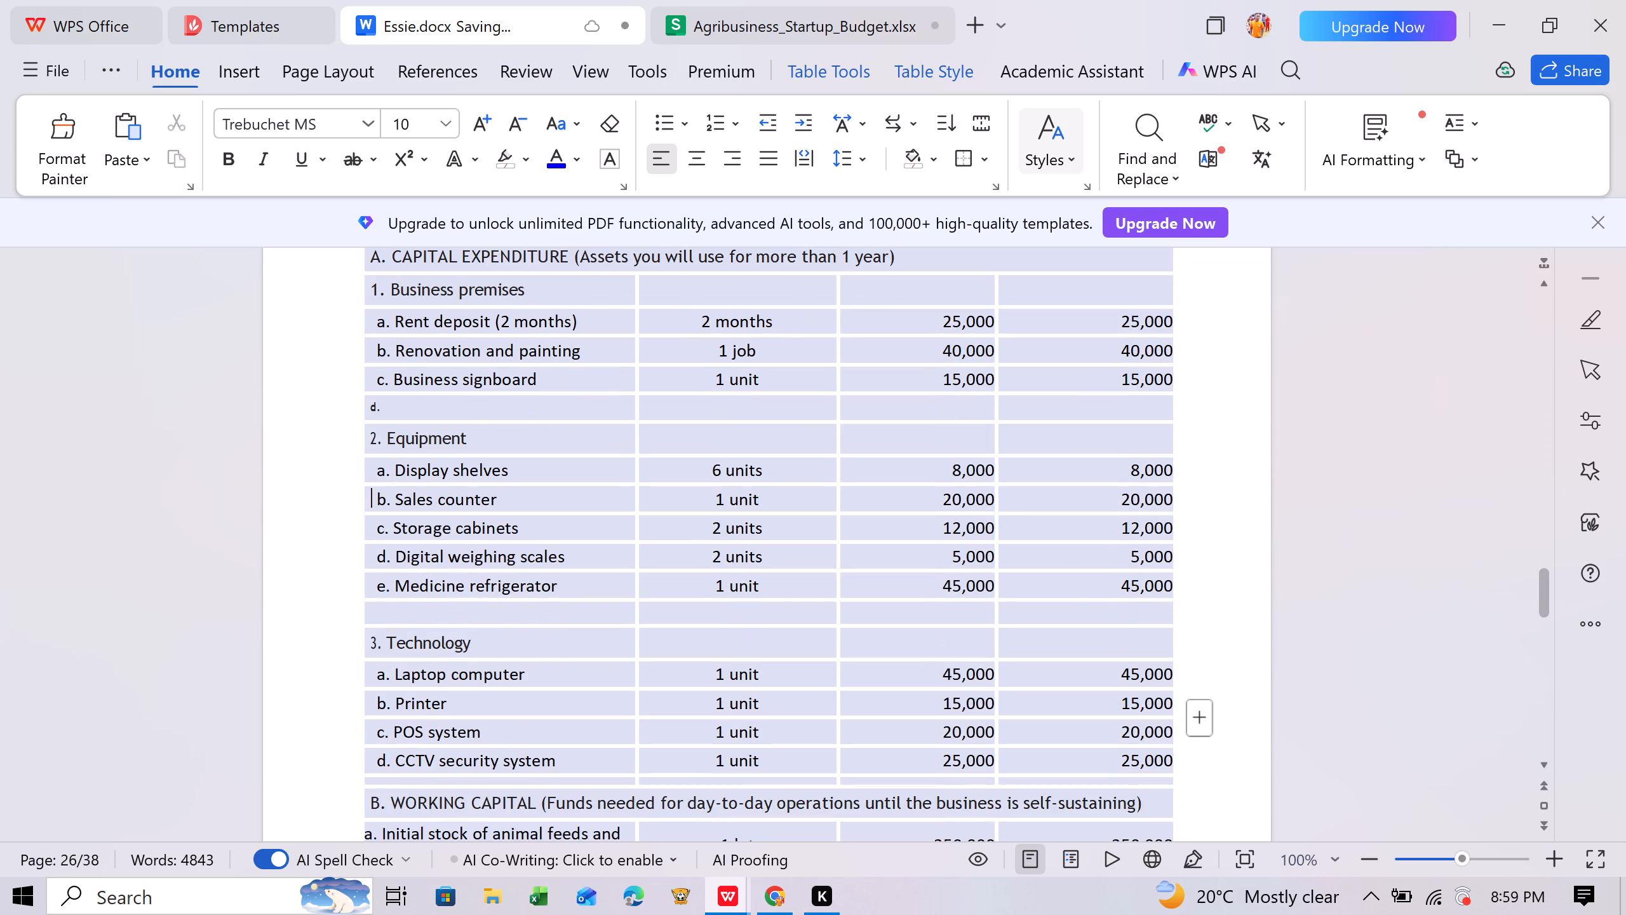
left_click_drag(528, 401, 1016, 409)
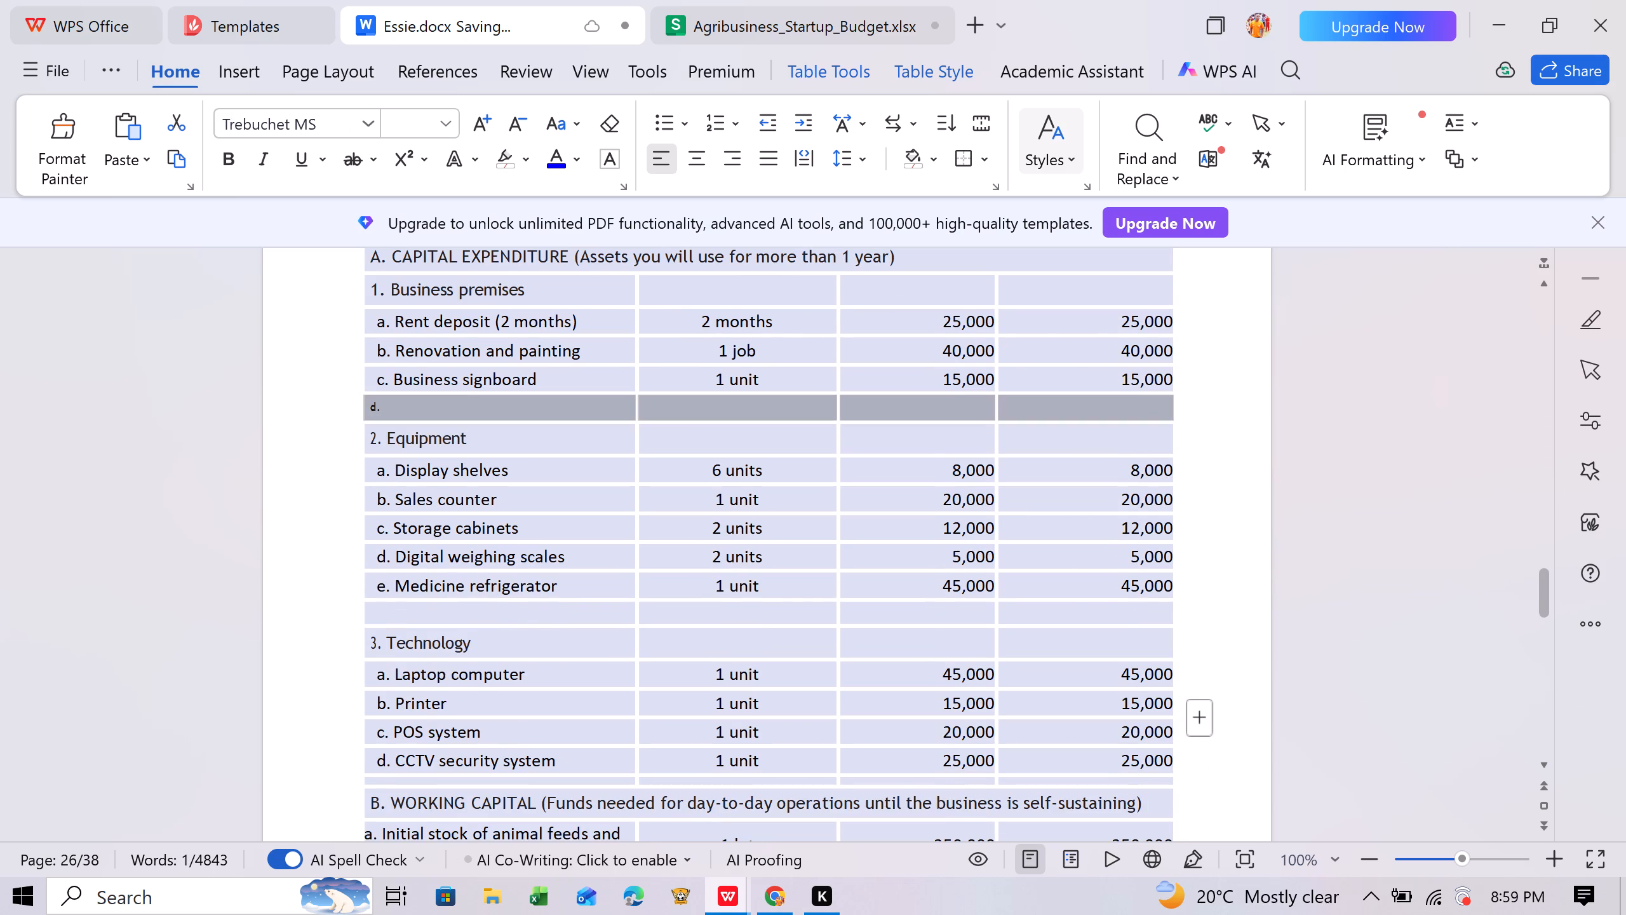
left_click_drag(1016, 409, 1040, 409)
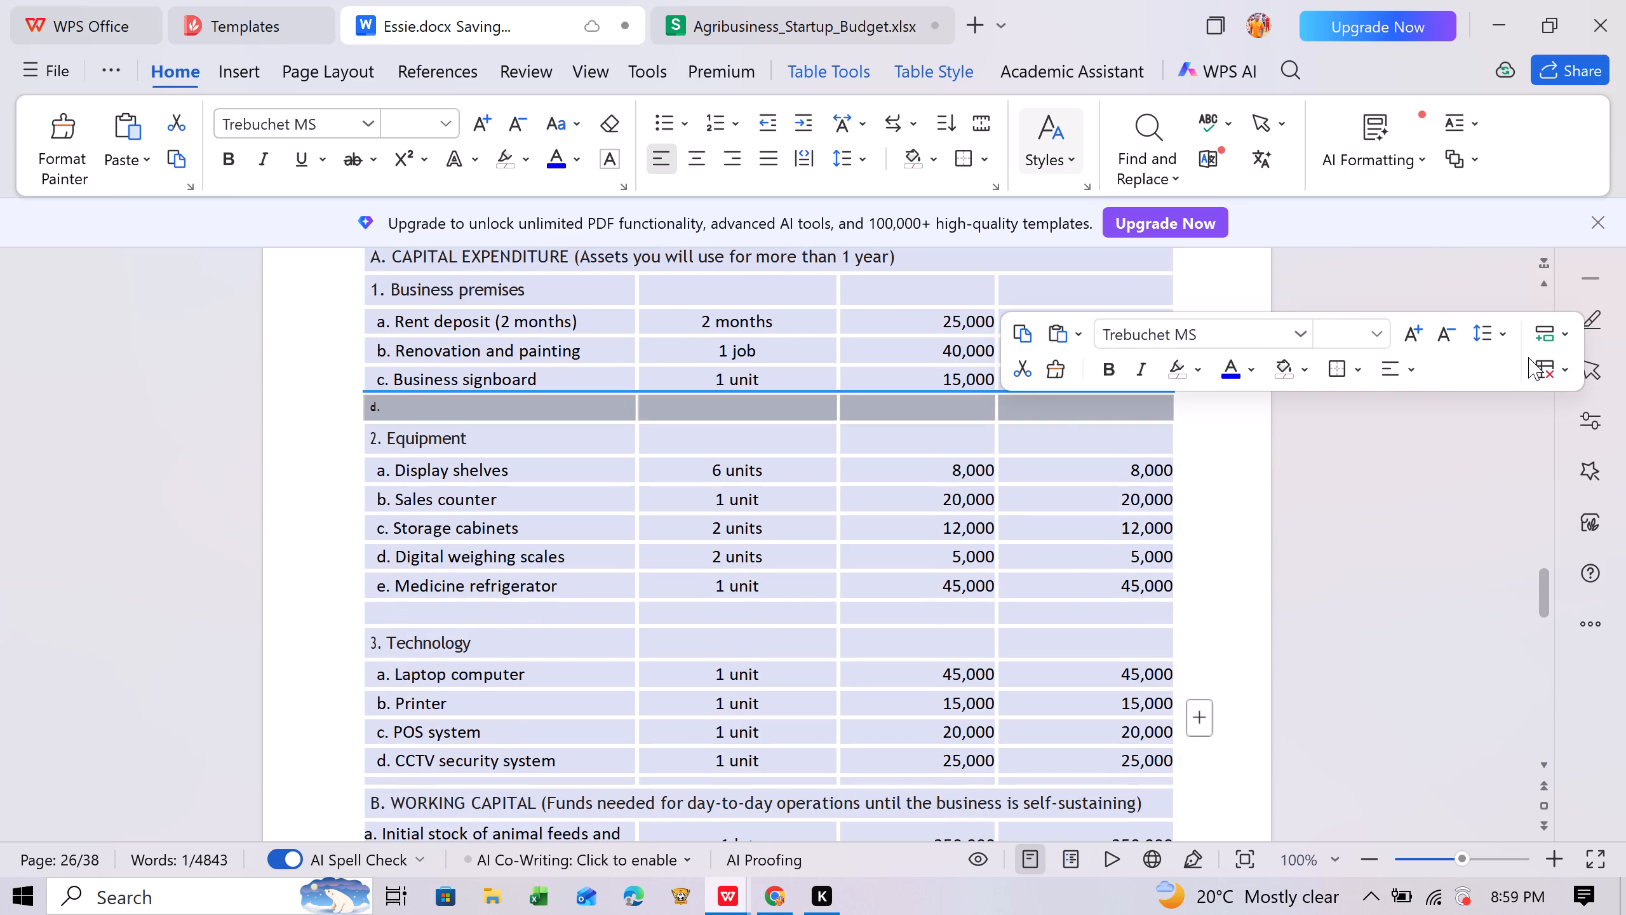
left_click(1535, 357)
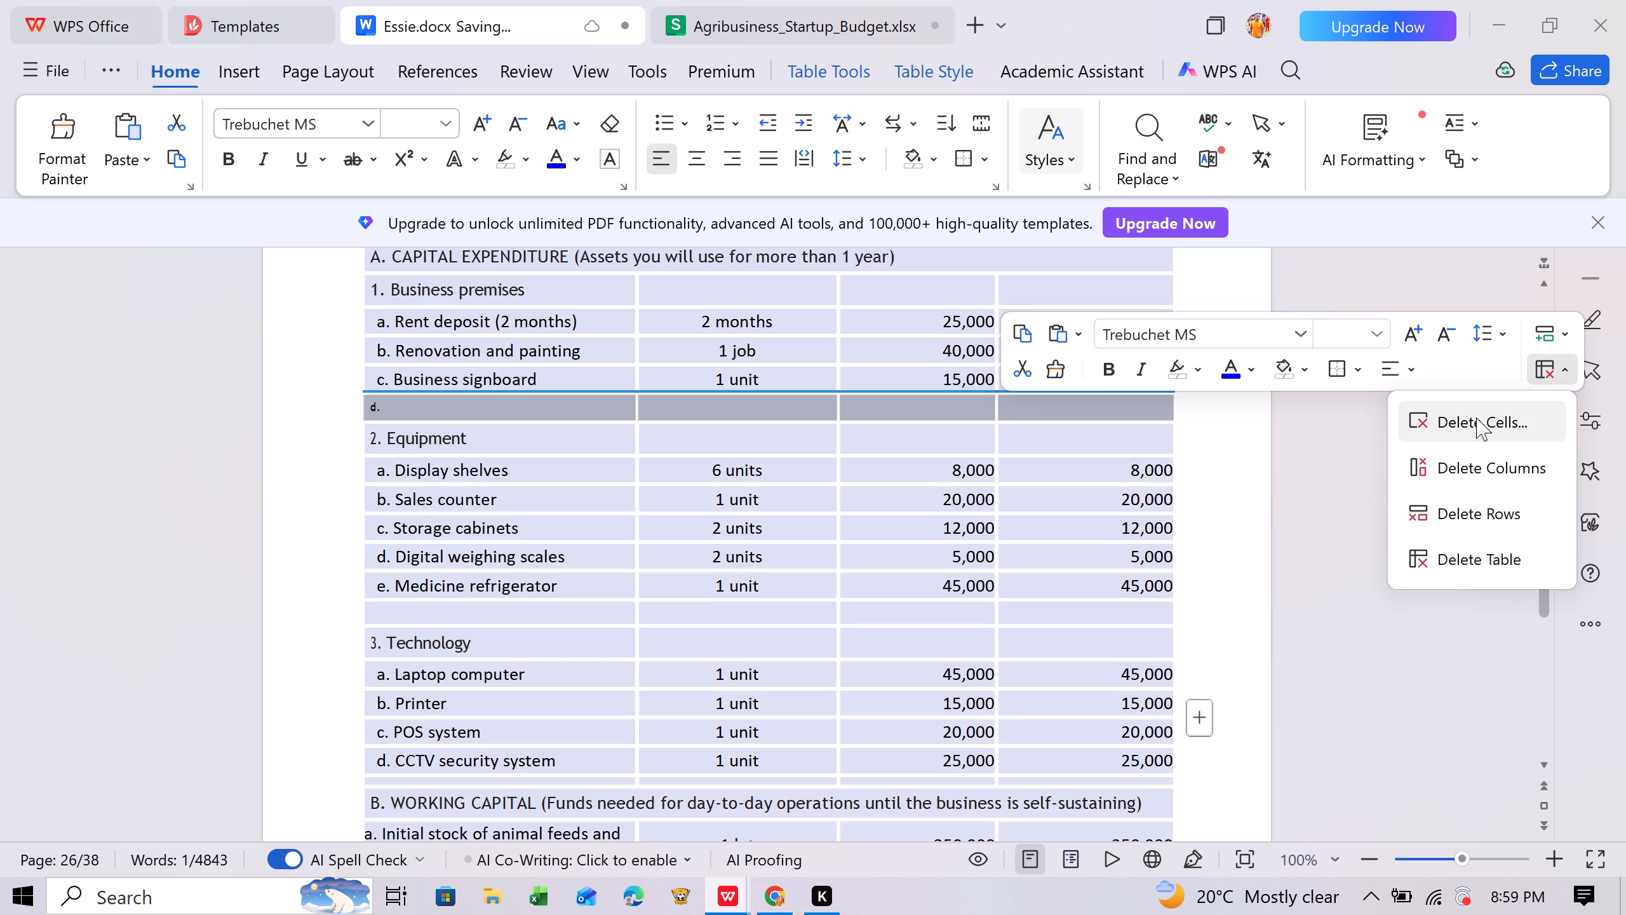
left_click(1476, 416)
left_click(1327, 435)
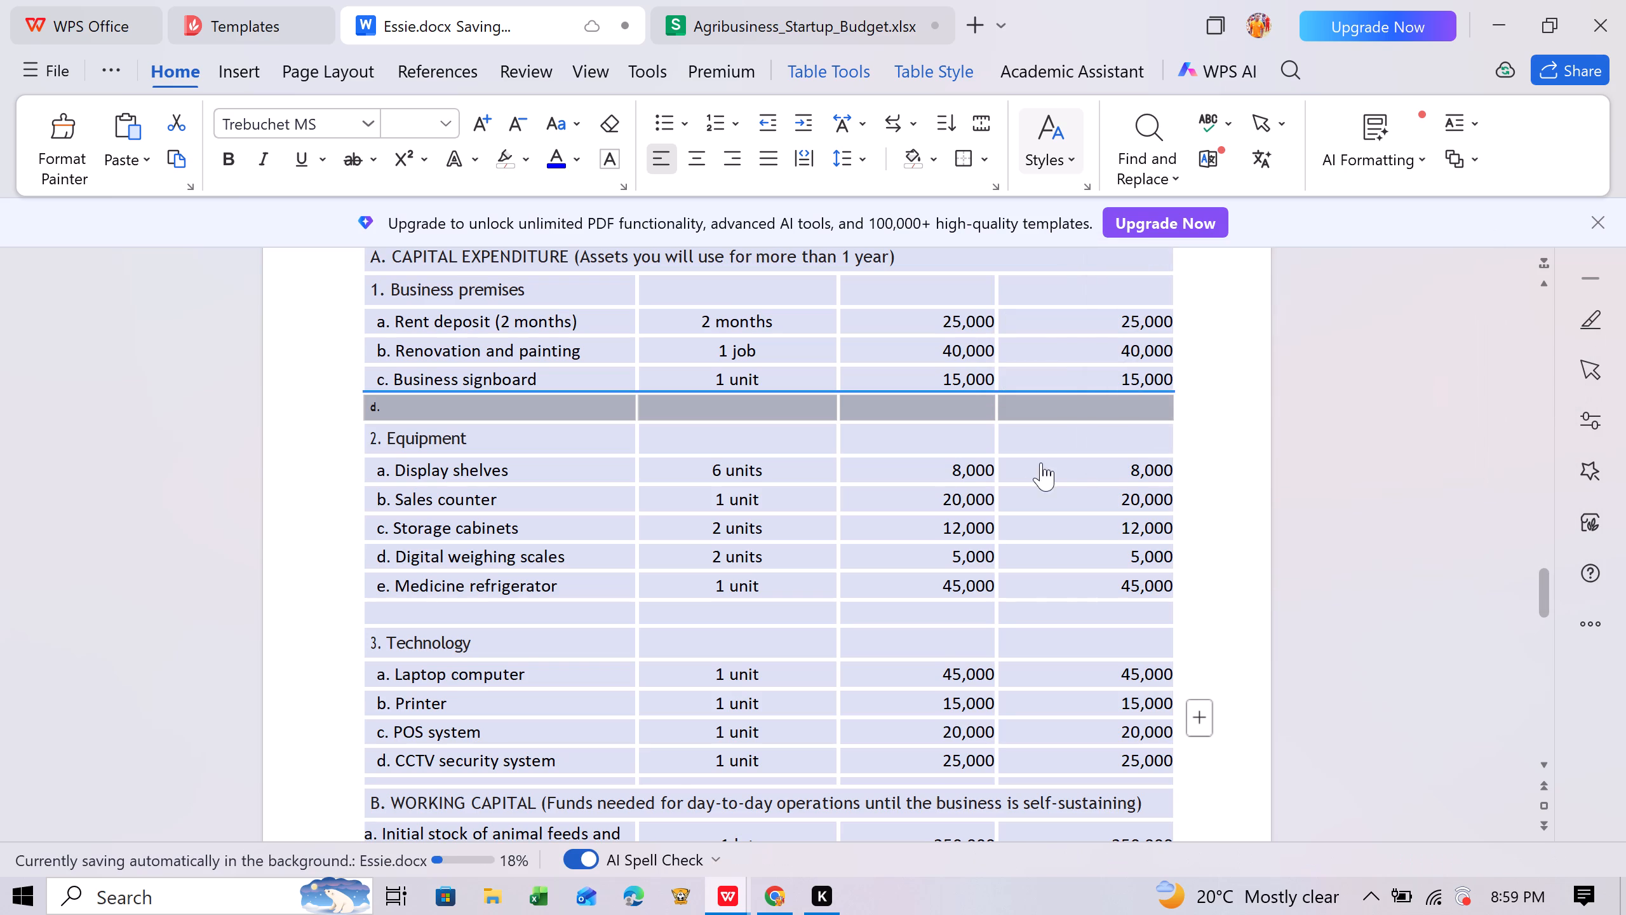
Set the font of the capital requirements table to Times New Roman, from A. CAPITAL EXPENDITURE down to TOTAL CAPITAL REQUIRED.
scroll(949, 470, "down", 10)
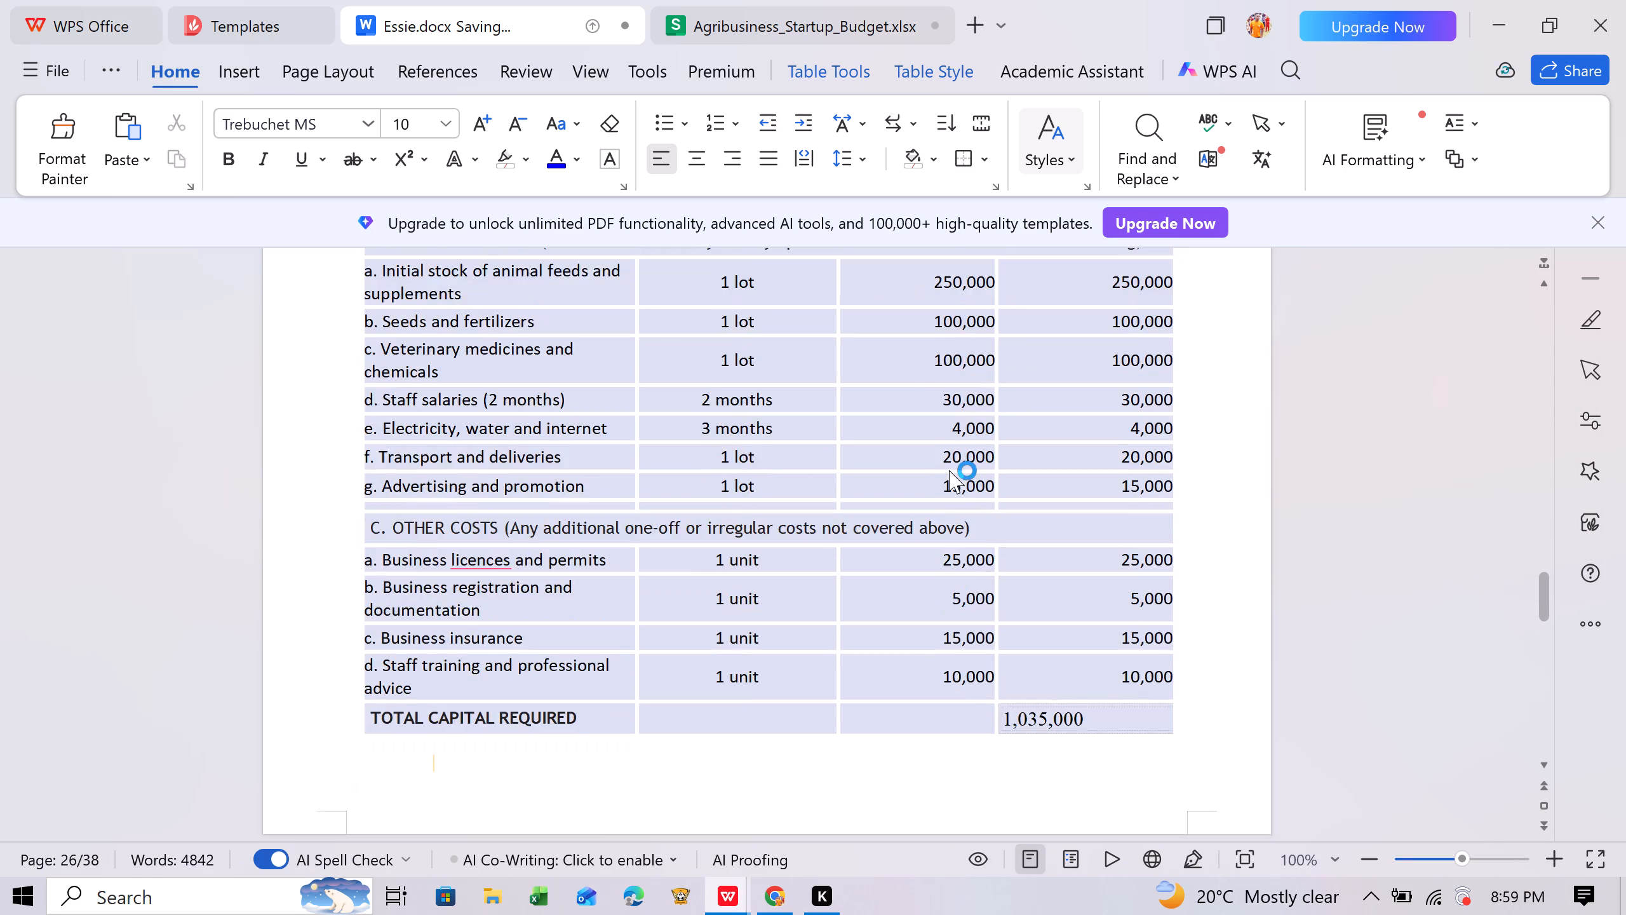
scroll(949, 470, "down", 1)
scroll(949, 470, "up", 13)
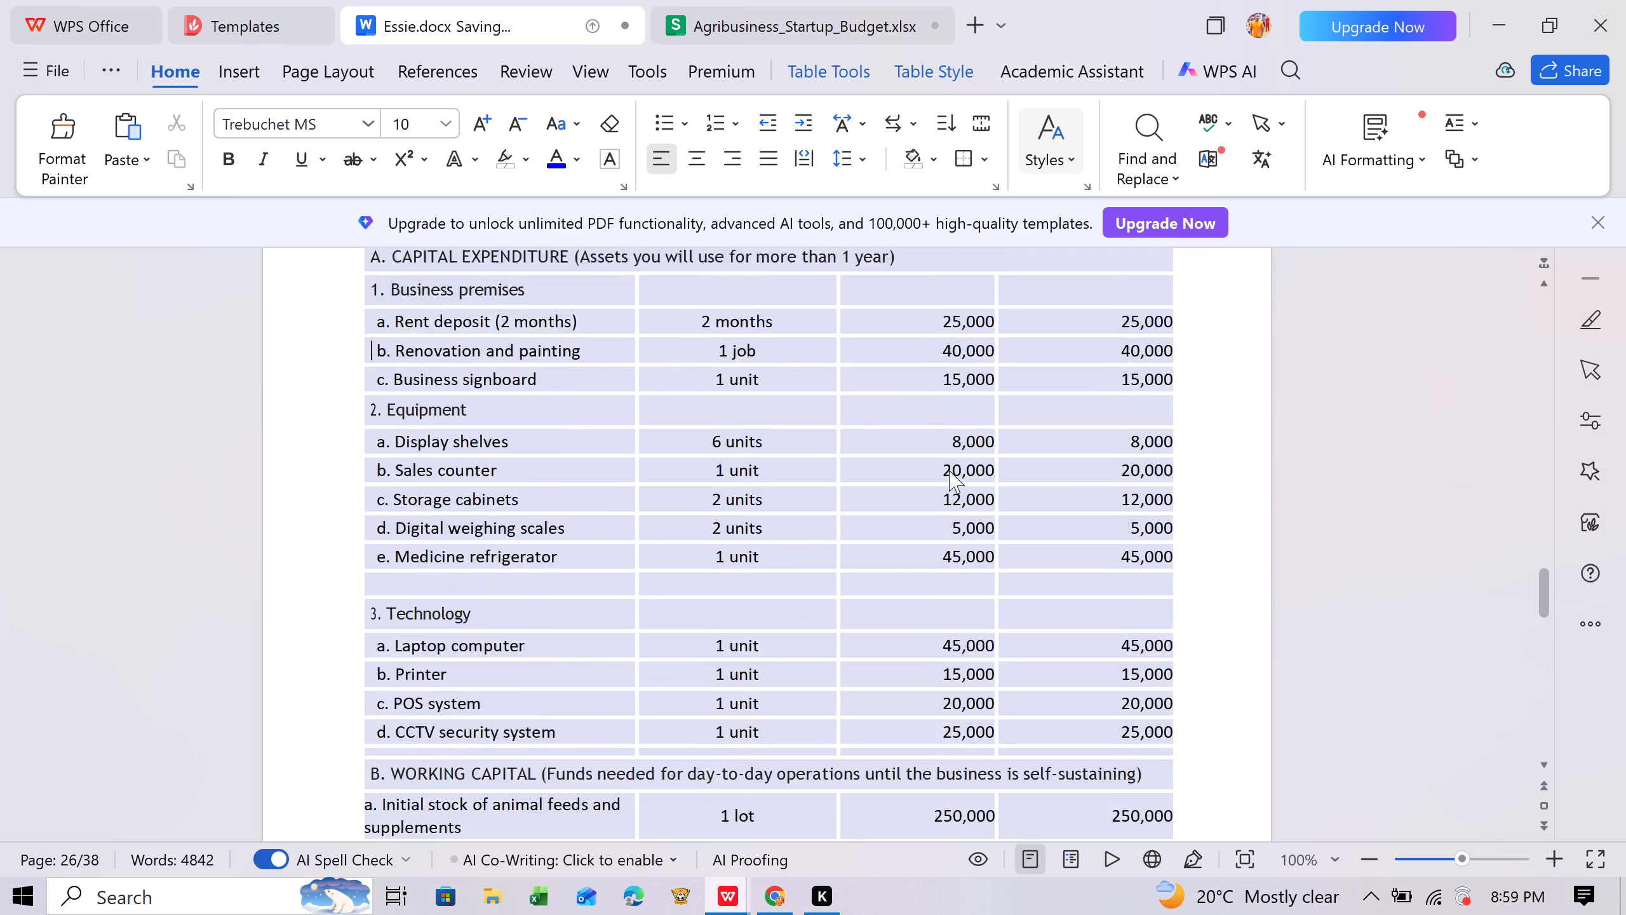
scroll(949, 470, "up", 2)
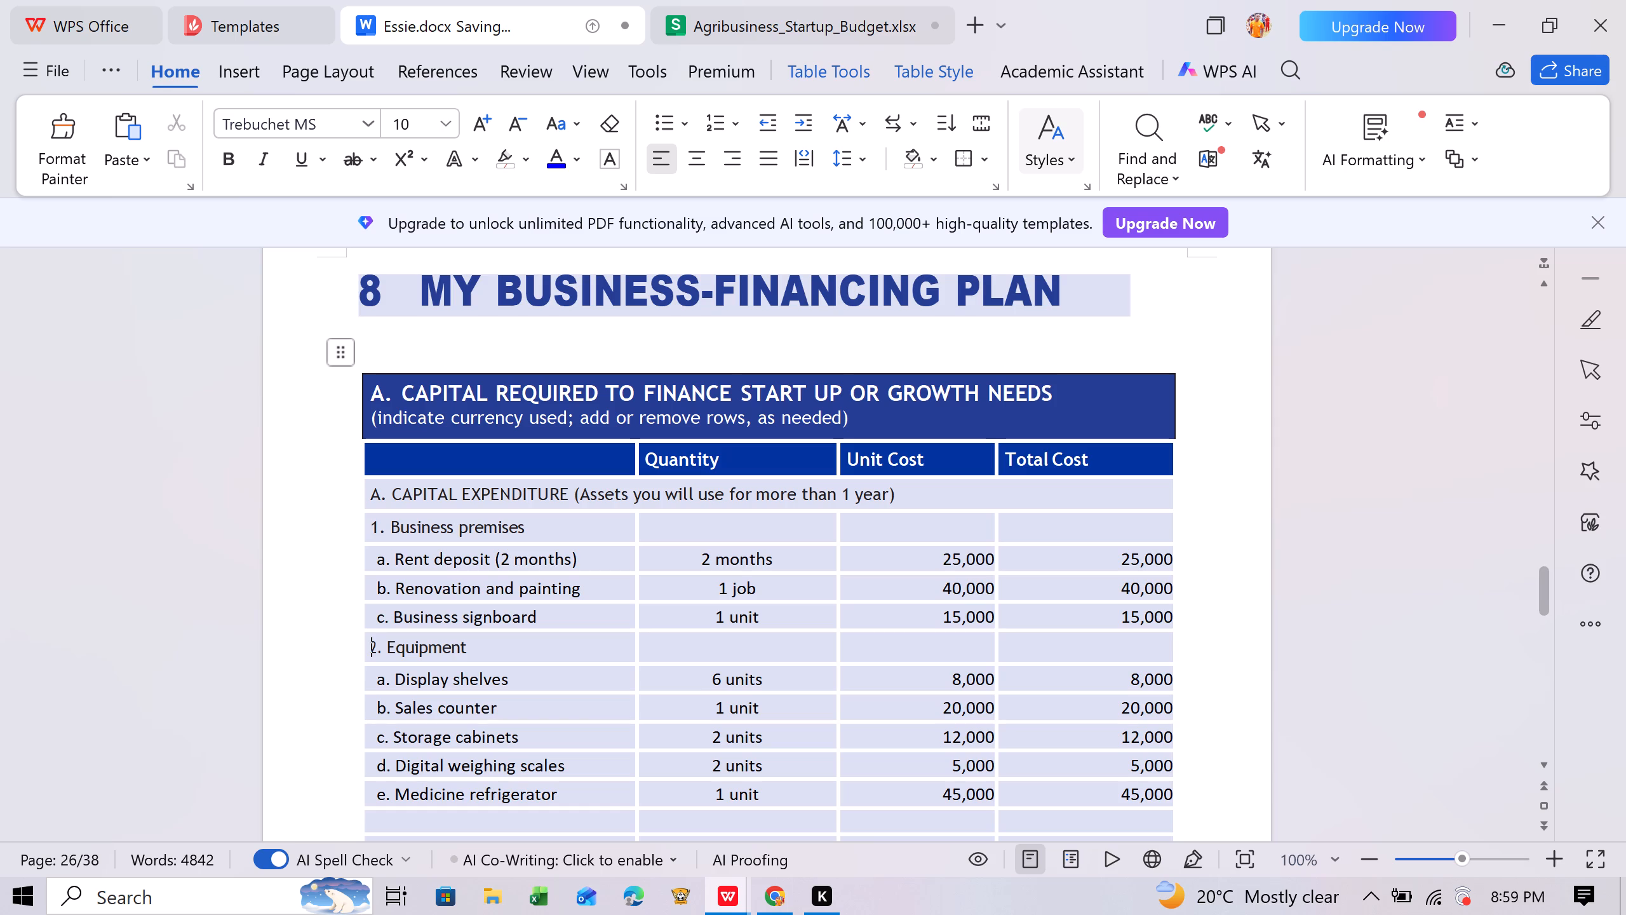
left_click_drag(370, 494, 801, 799)
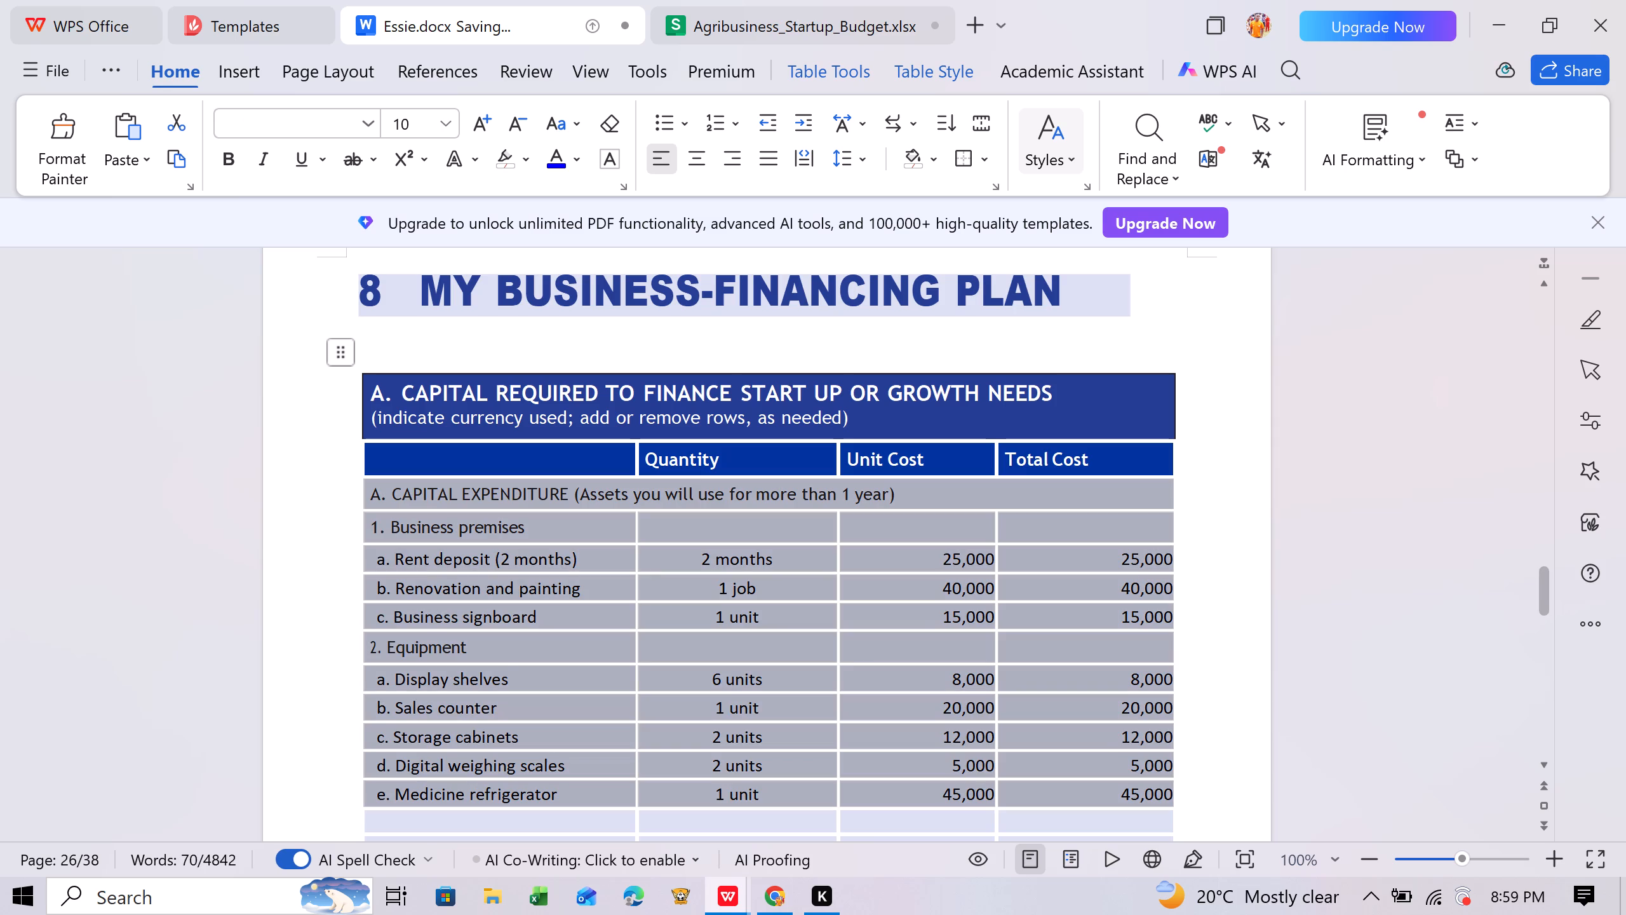
left_click_drag(801, 799, 831, 851)
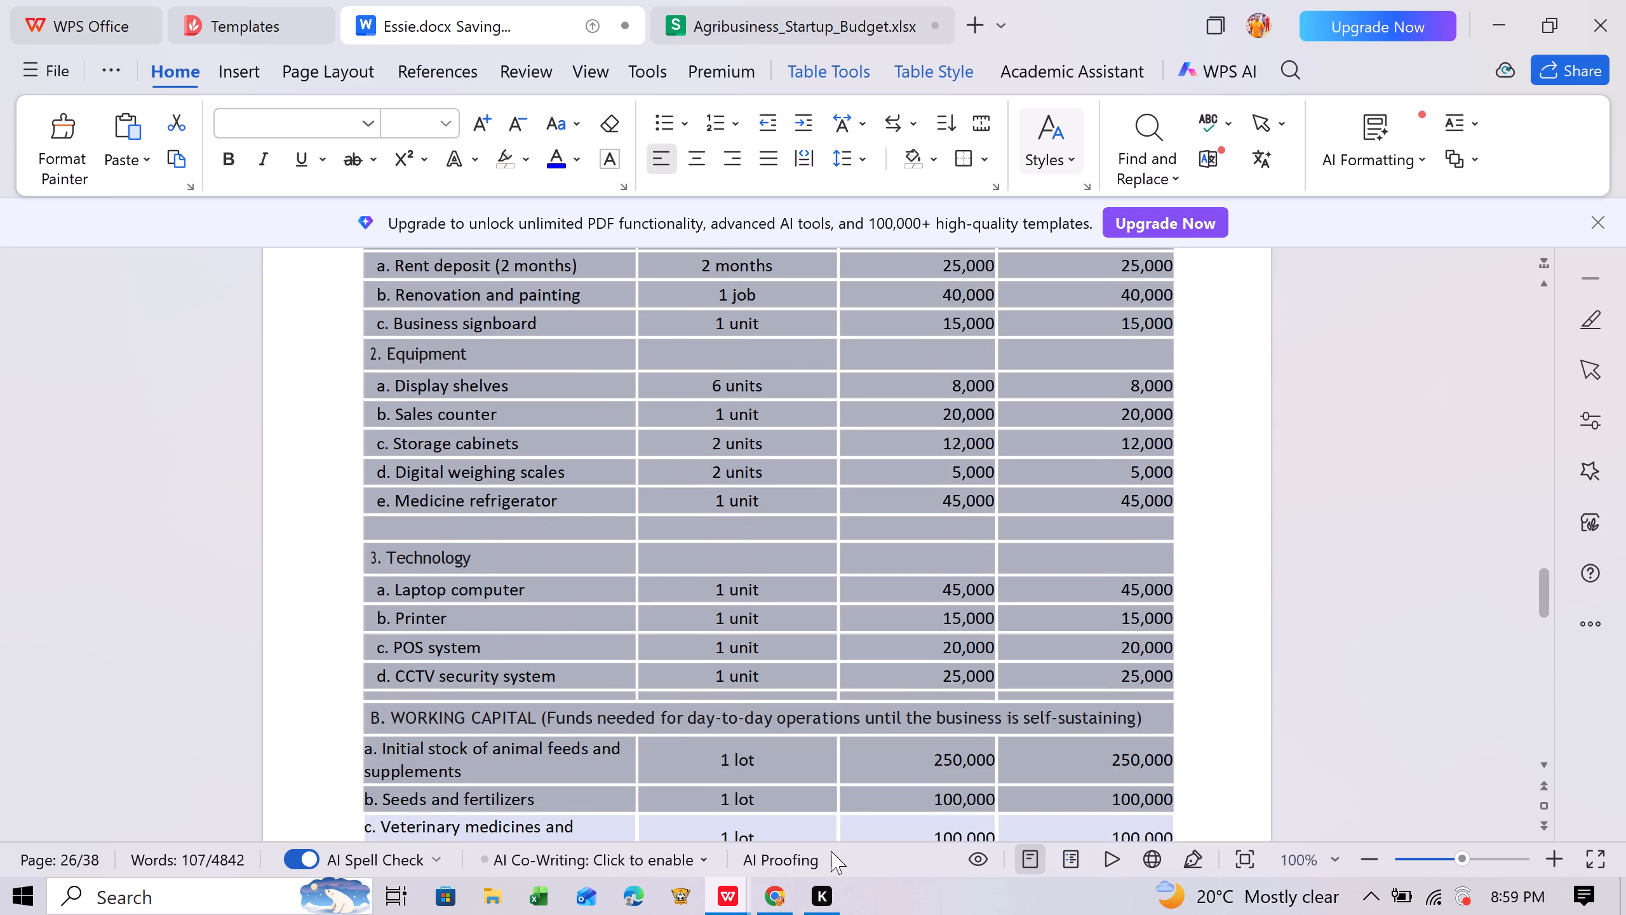
left_click_drag(831, 851, 865, 693)
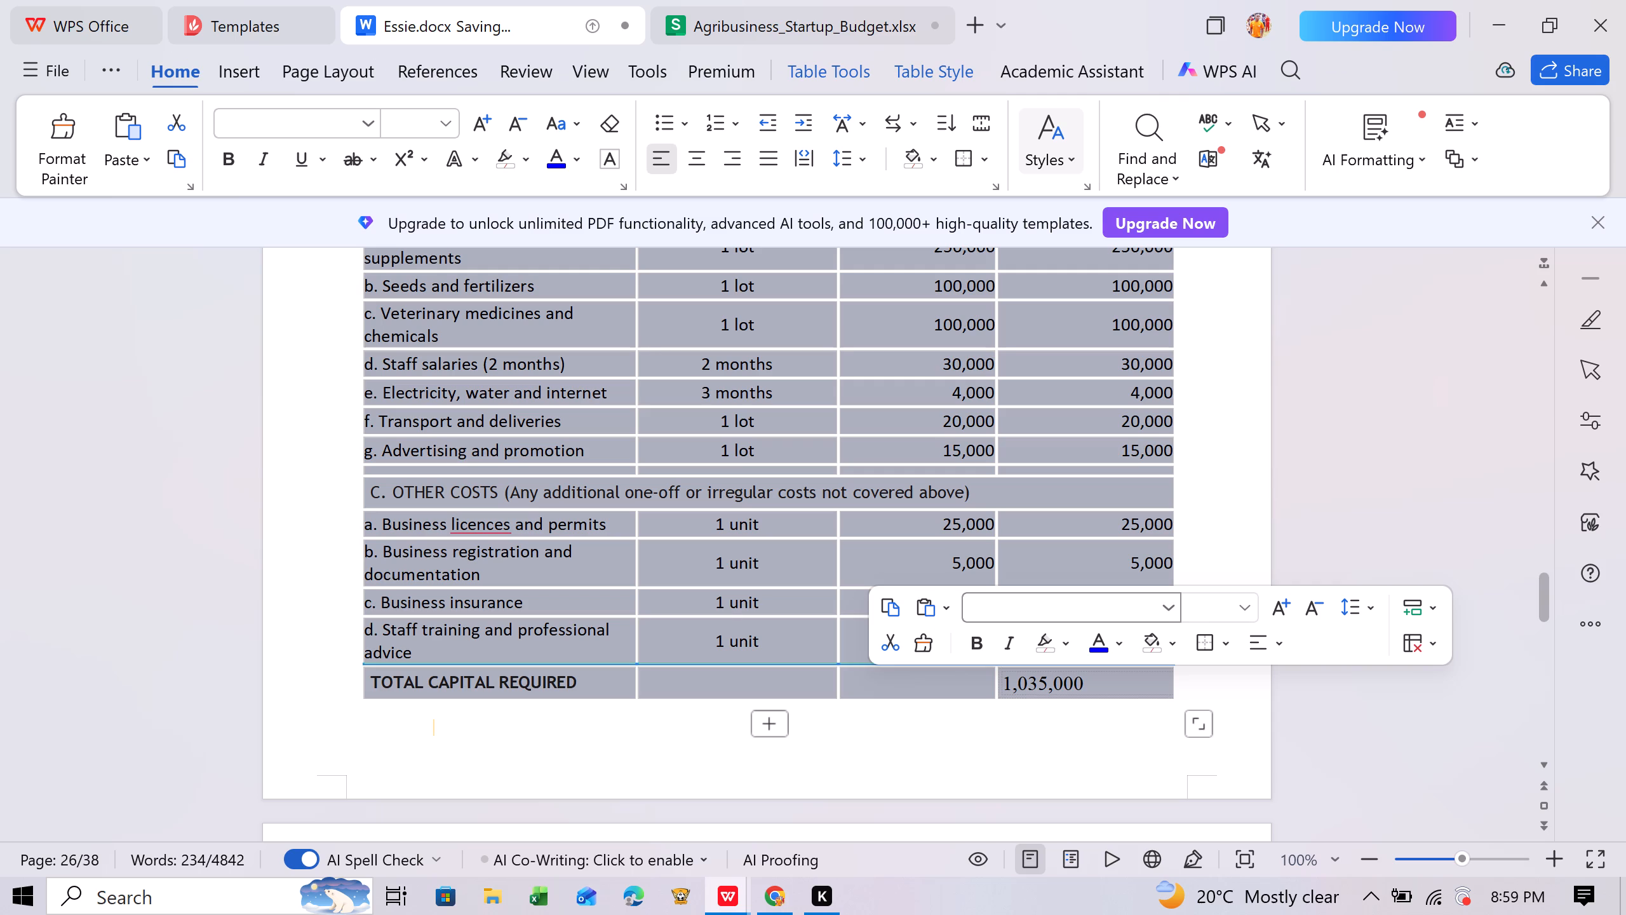
left_click(1176, 607)
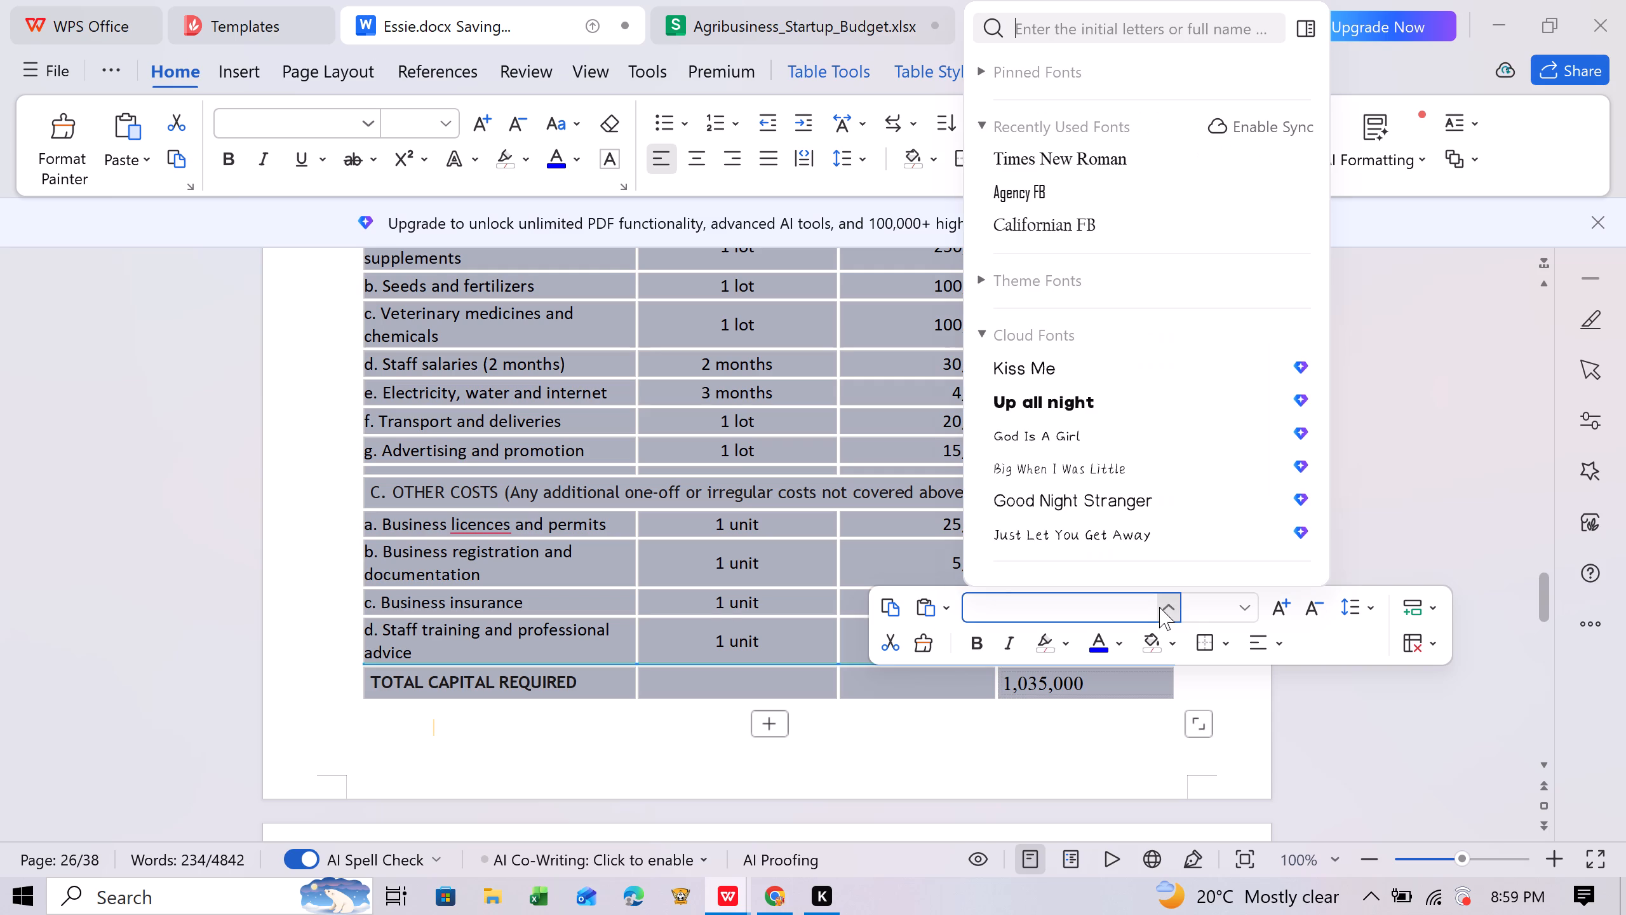
left_click(1108, 155)
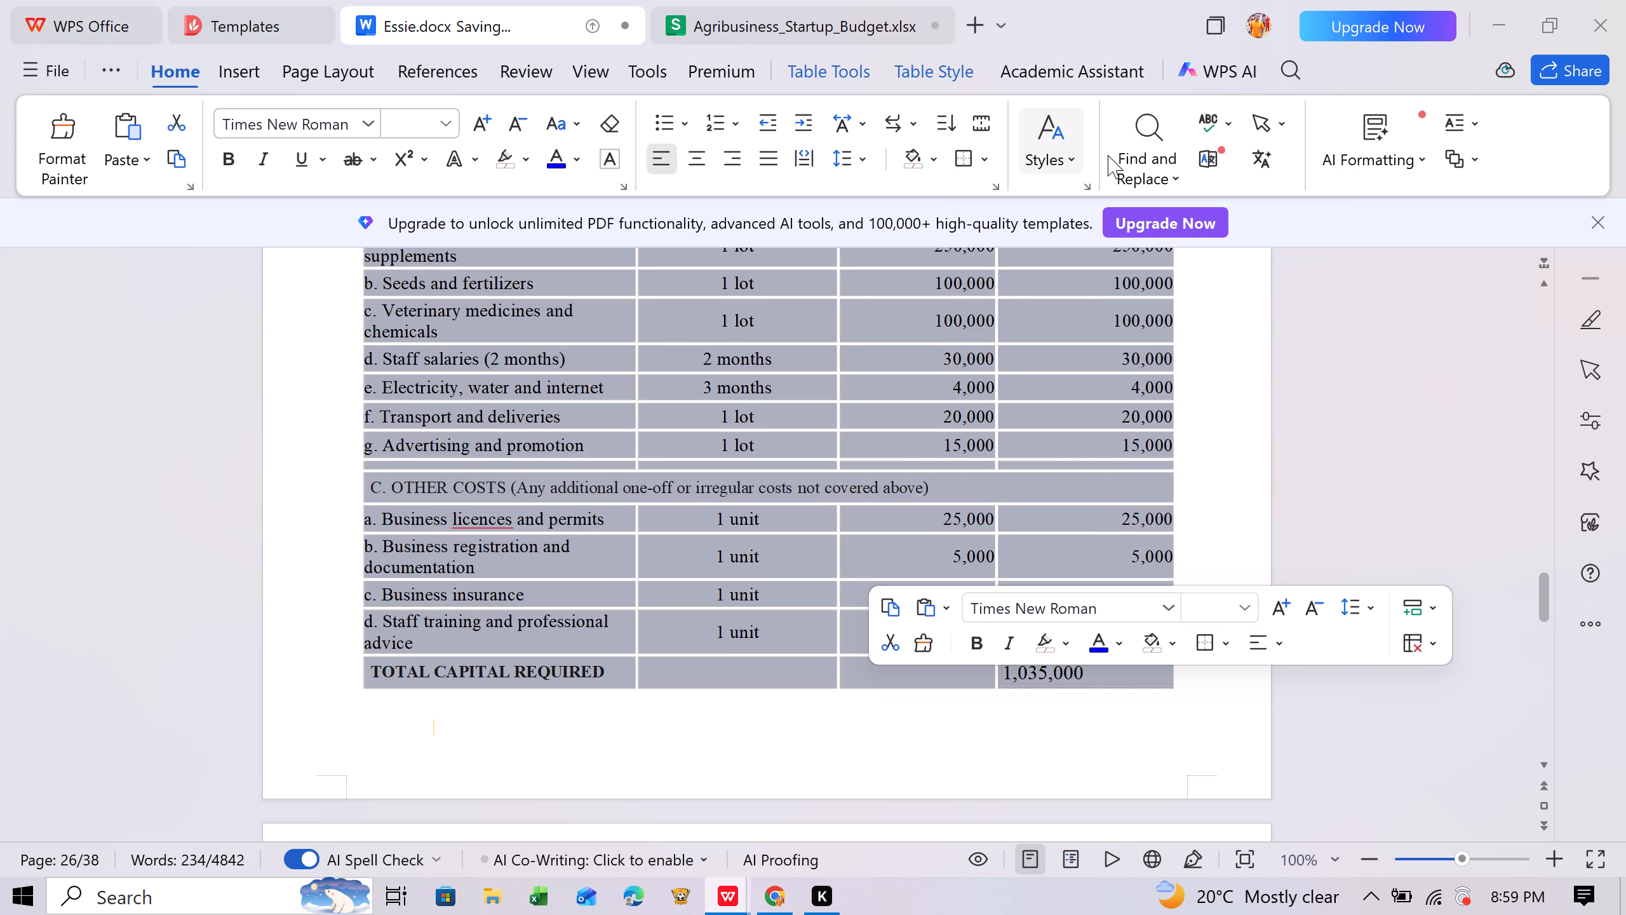
left_click(1096, 516)
Review the reformatted capital table and the remaining pages of the business plan for sections still to fill in.
scroll(1024, 504, "up", 2)
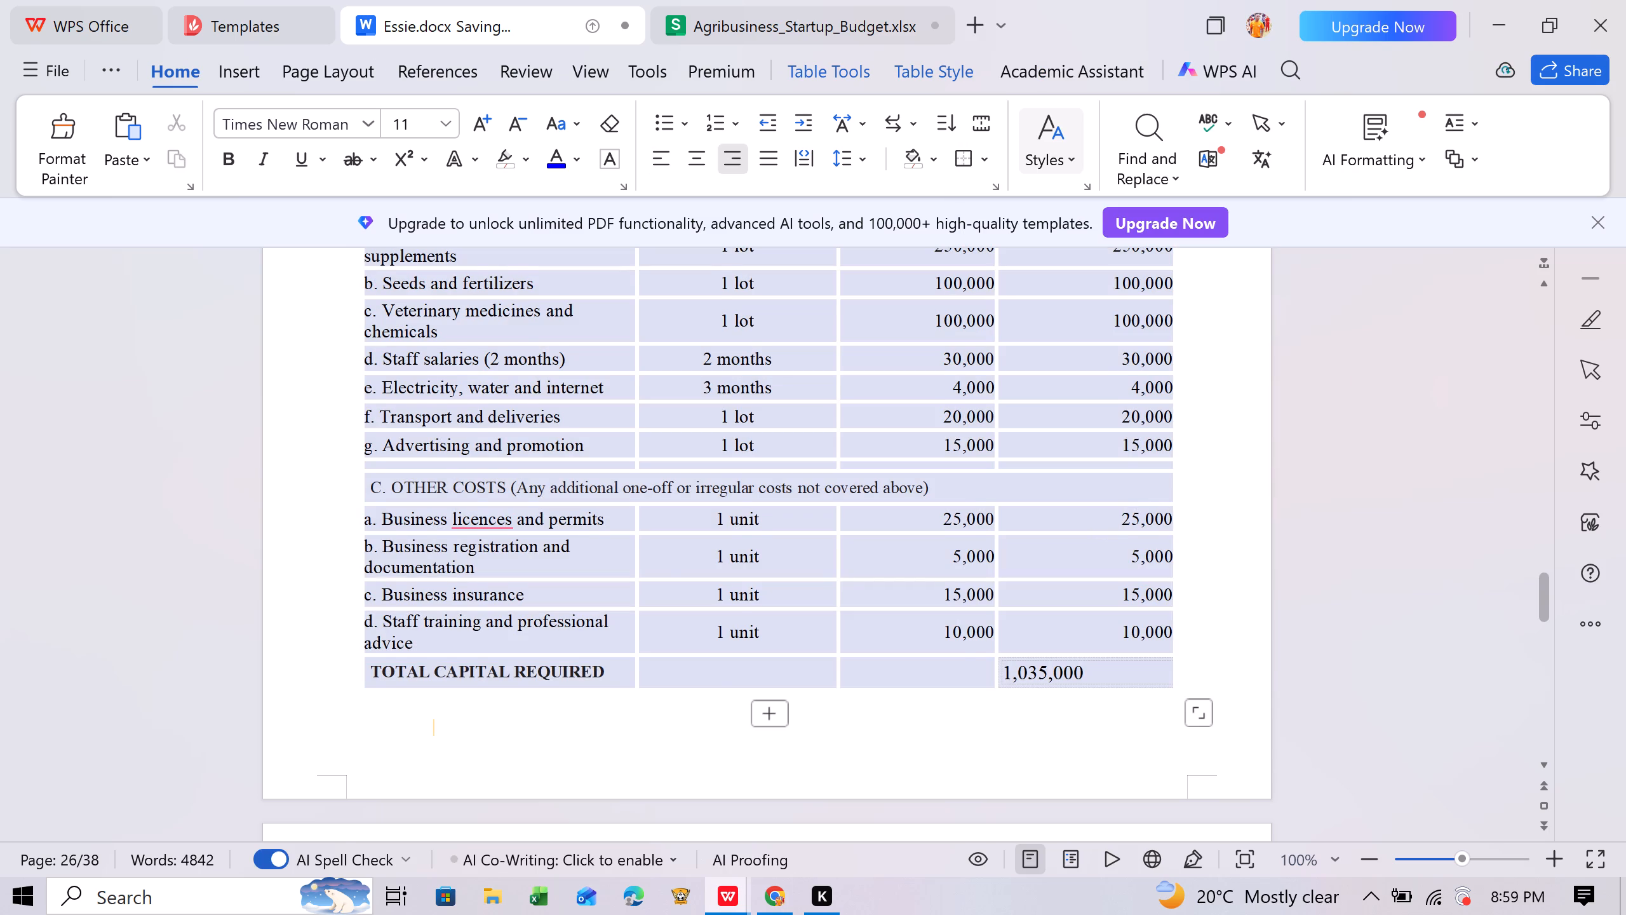
scroll(1024, 504, "up", 10)
scroll(1024, 504, "down", 7)
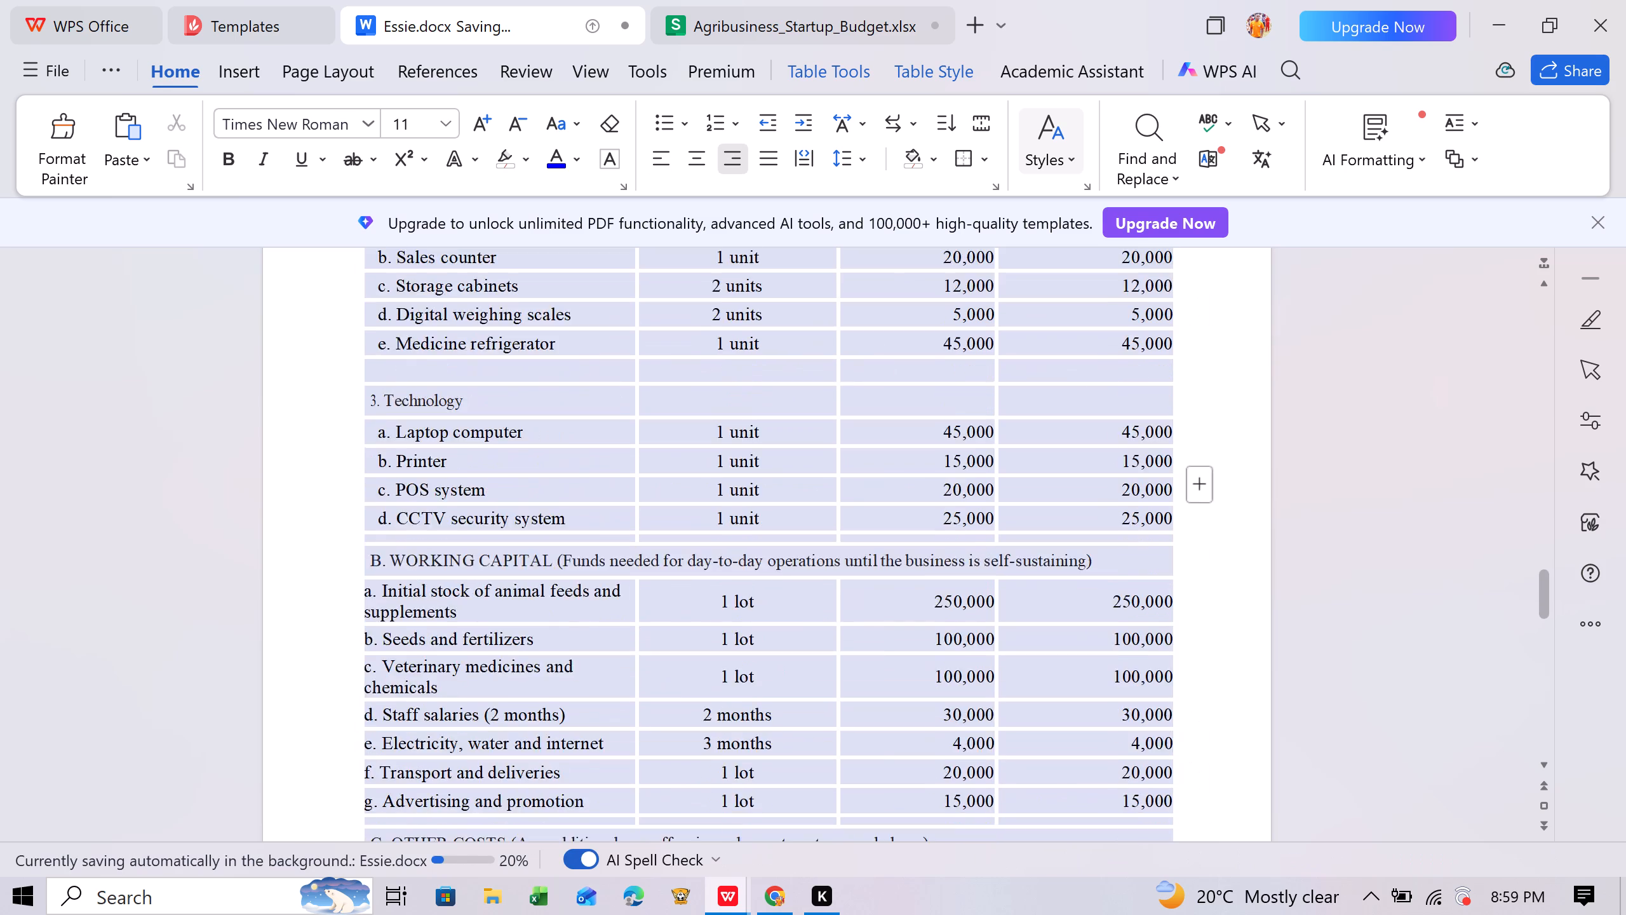
scroll(1024, 504, "down", 20)
scroll(1024, 504, "down", 2)
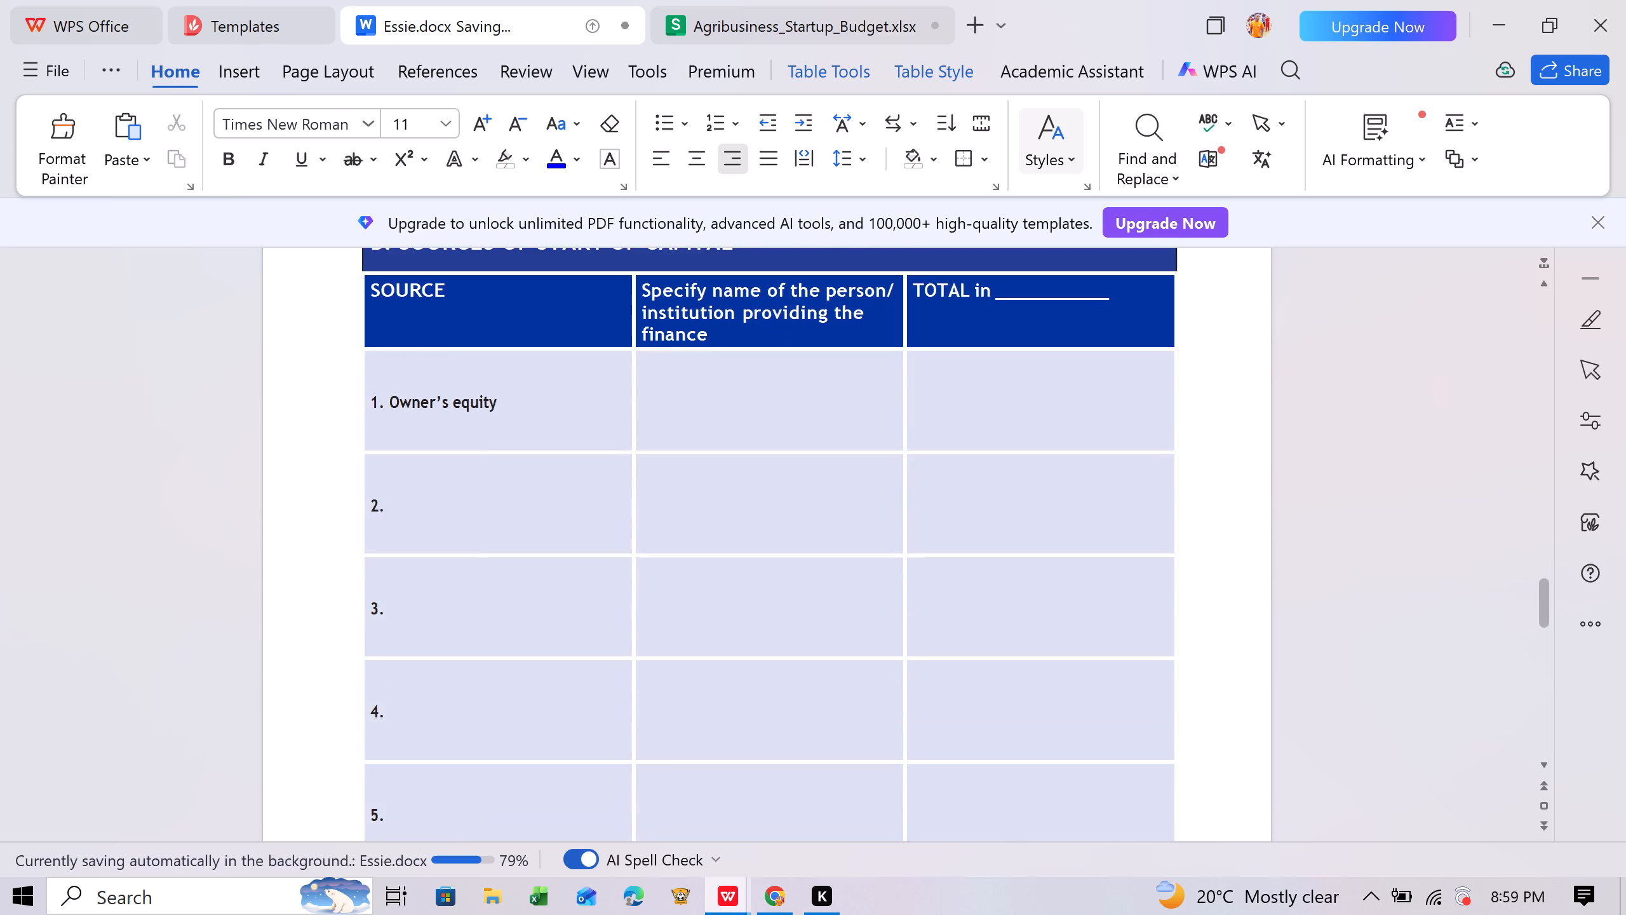
scroll(1024, 504, "down", 2)
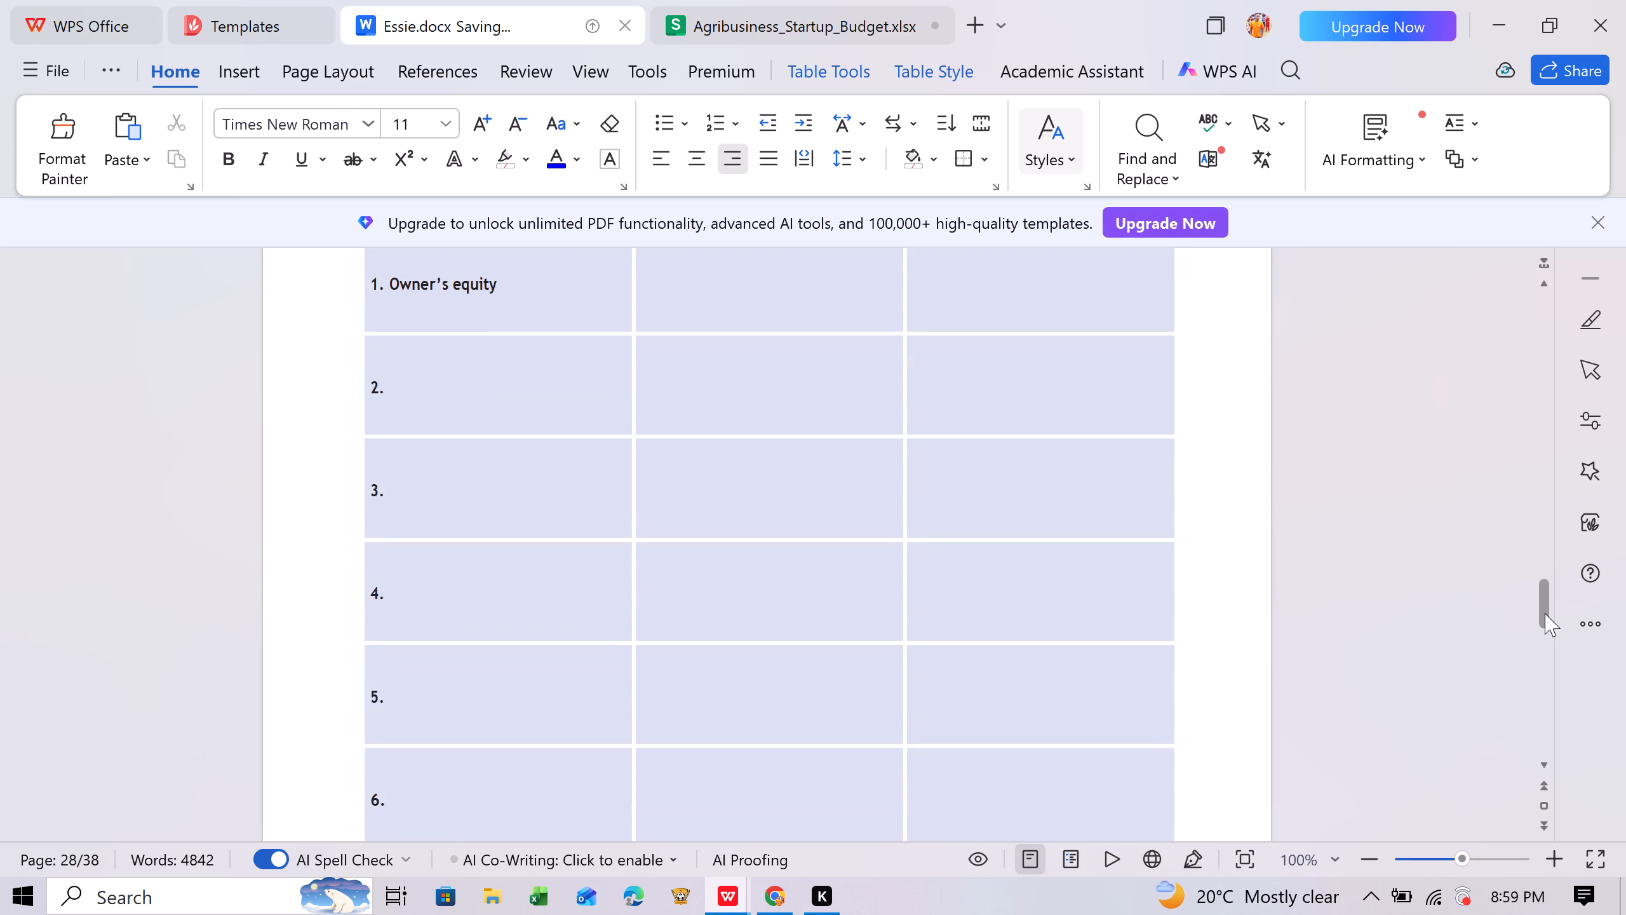
left_click_drag(1545, 613, 1542, 667)
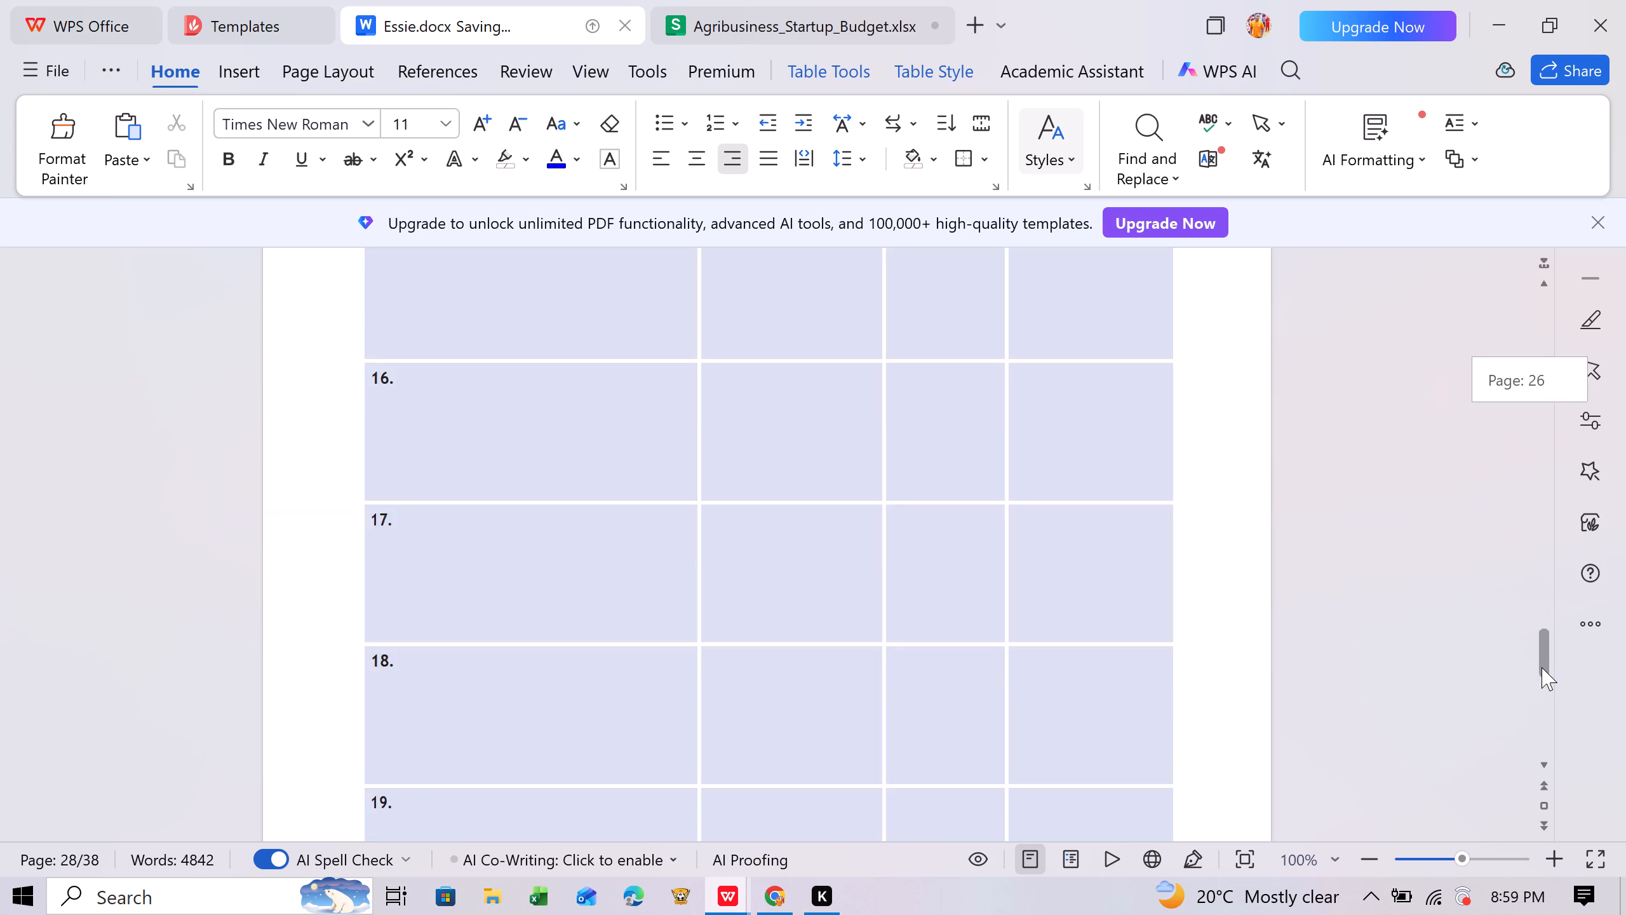
left_click_drag(1542, 667, 1542, 670)
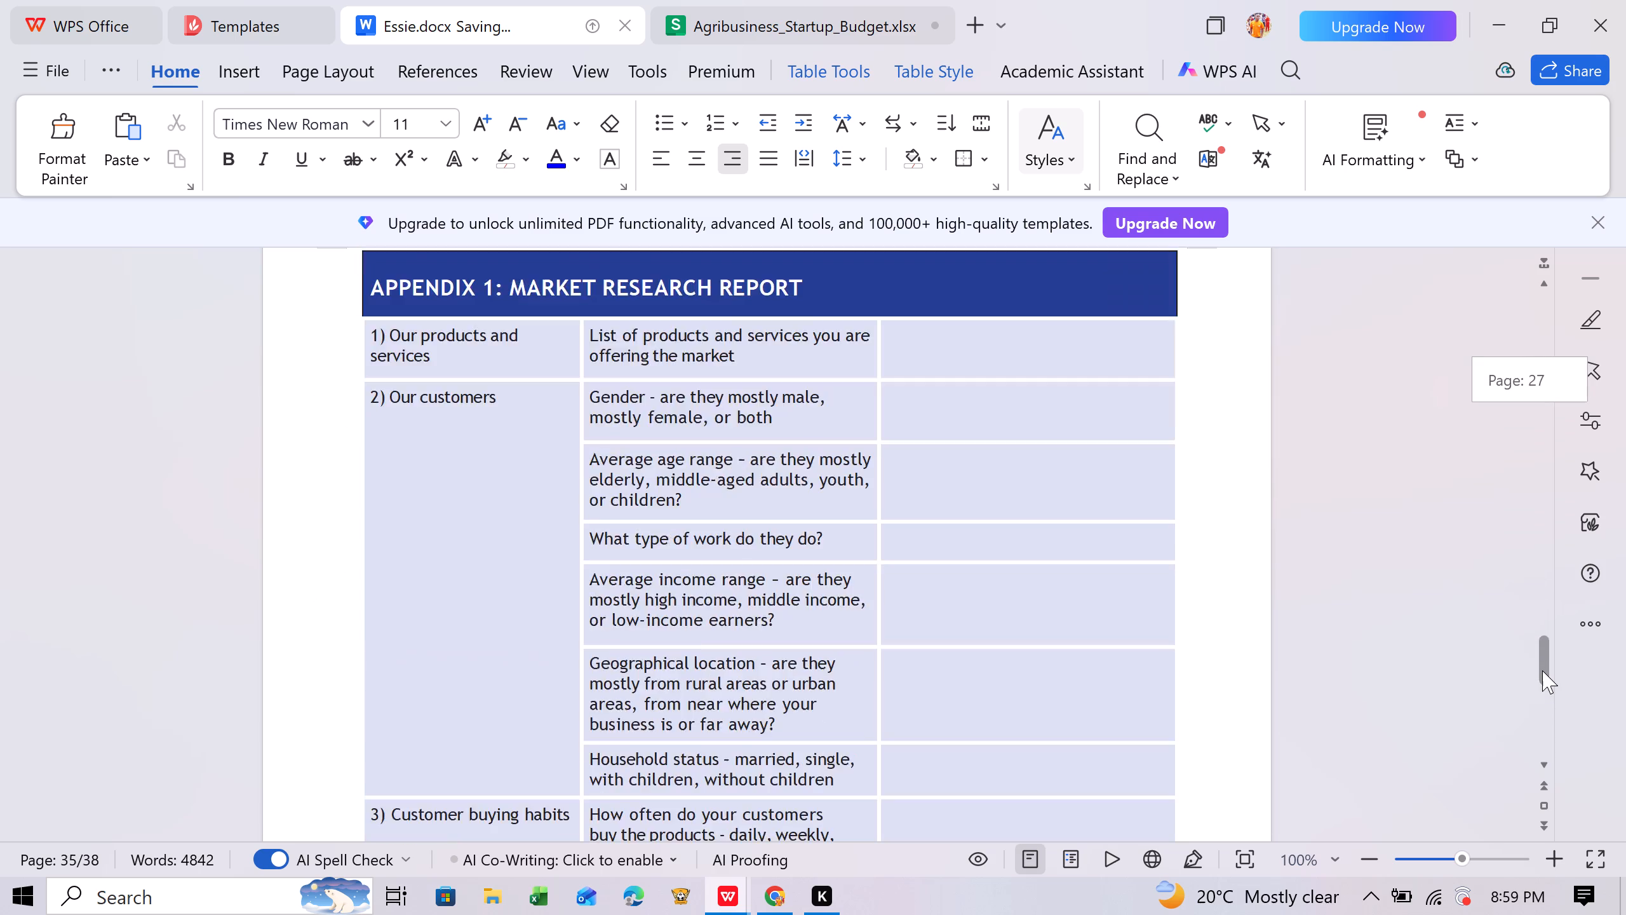
left_click_drag(1542, 670, 1554, 715)
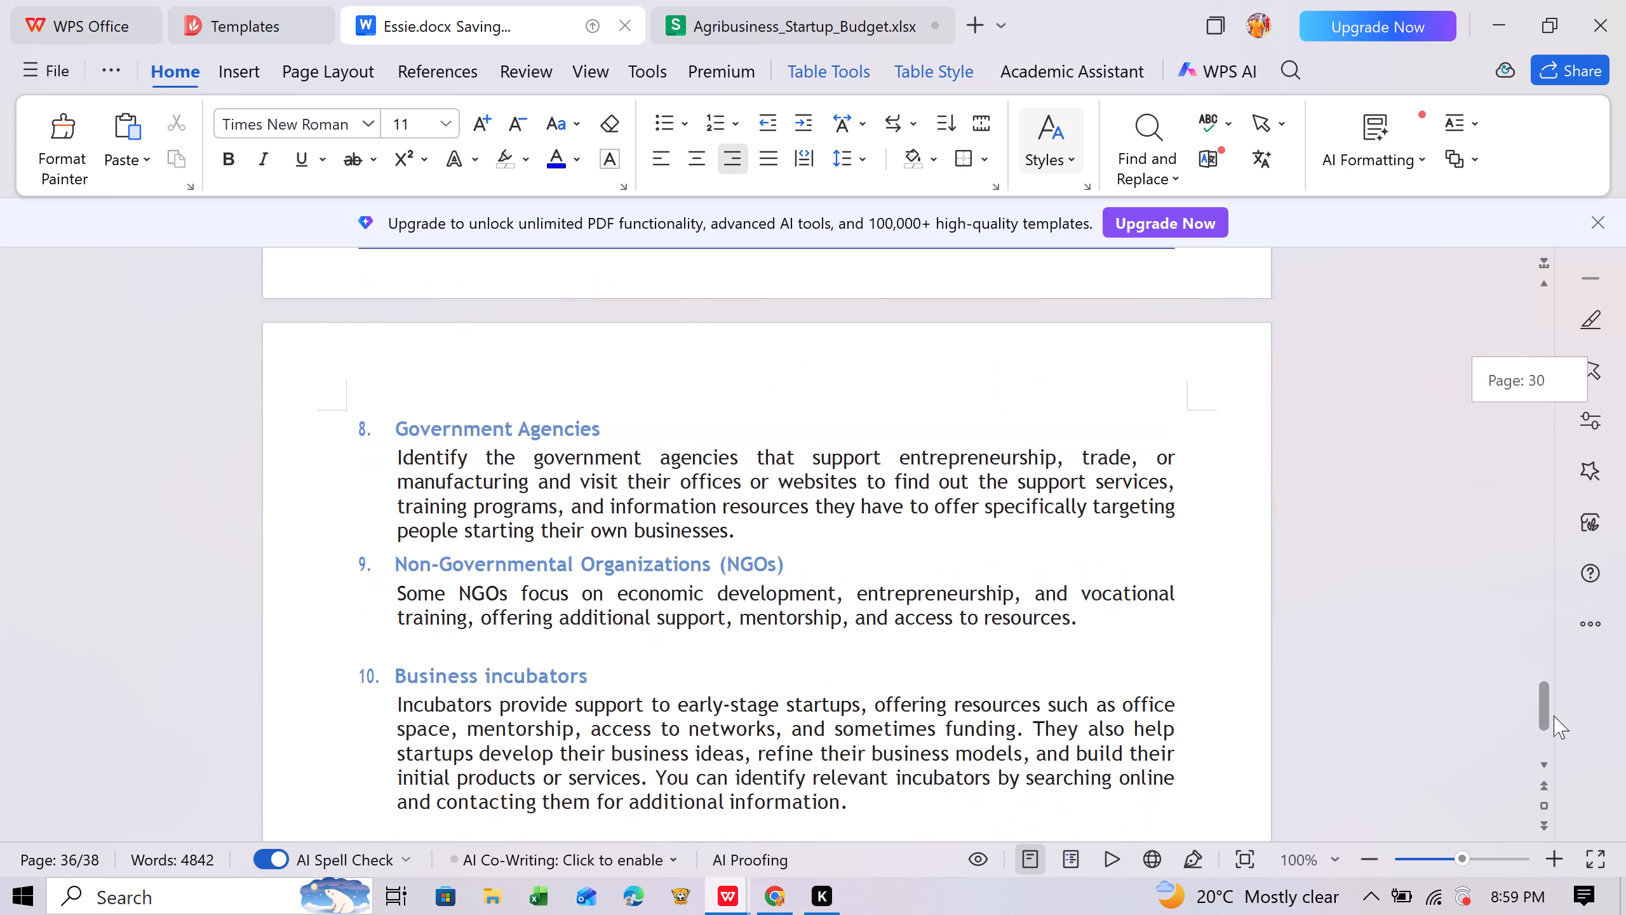
left_click_drag(1554, 715, 1562, 638)
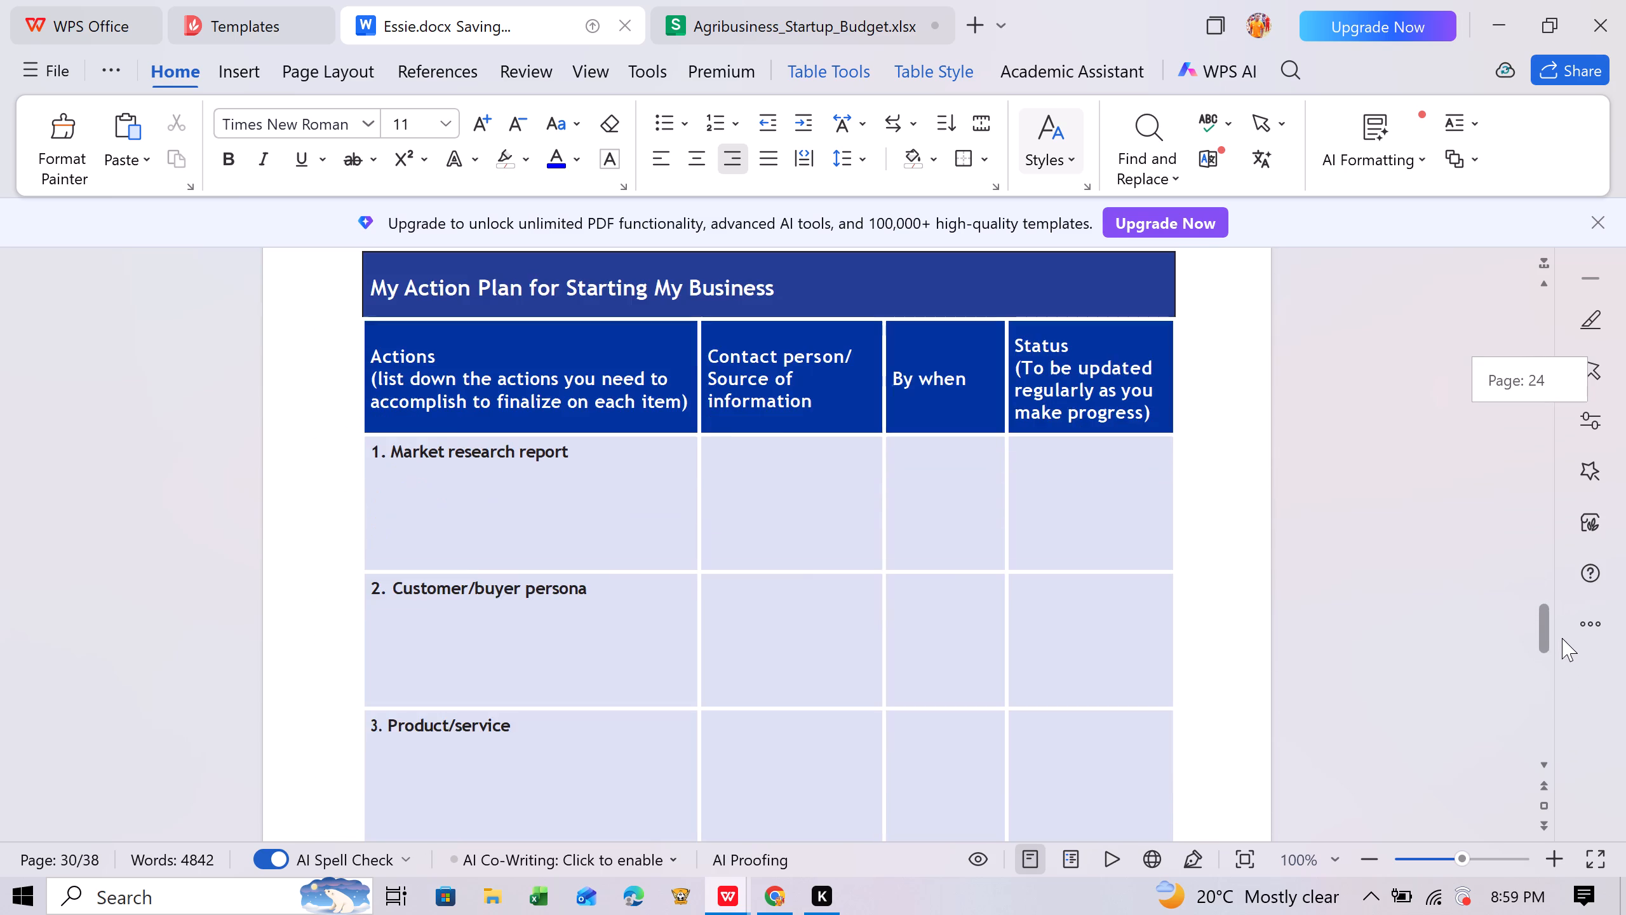
left_click_drag(1562, 638, 1565, 611)
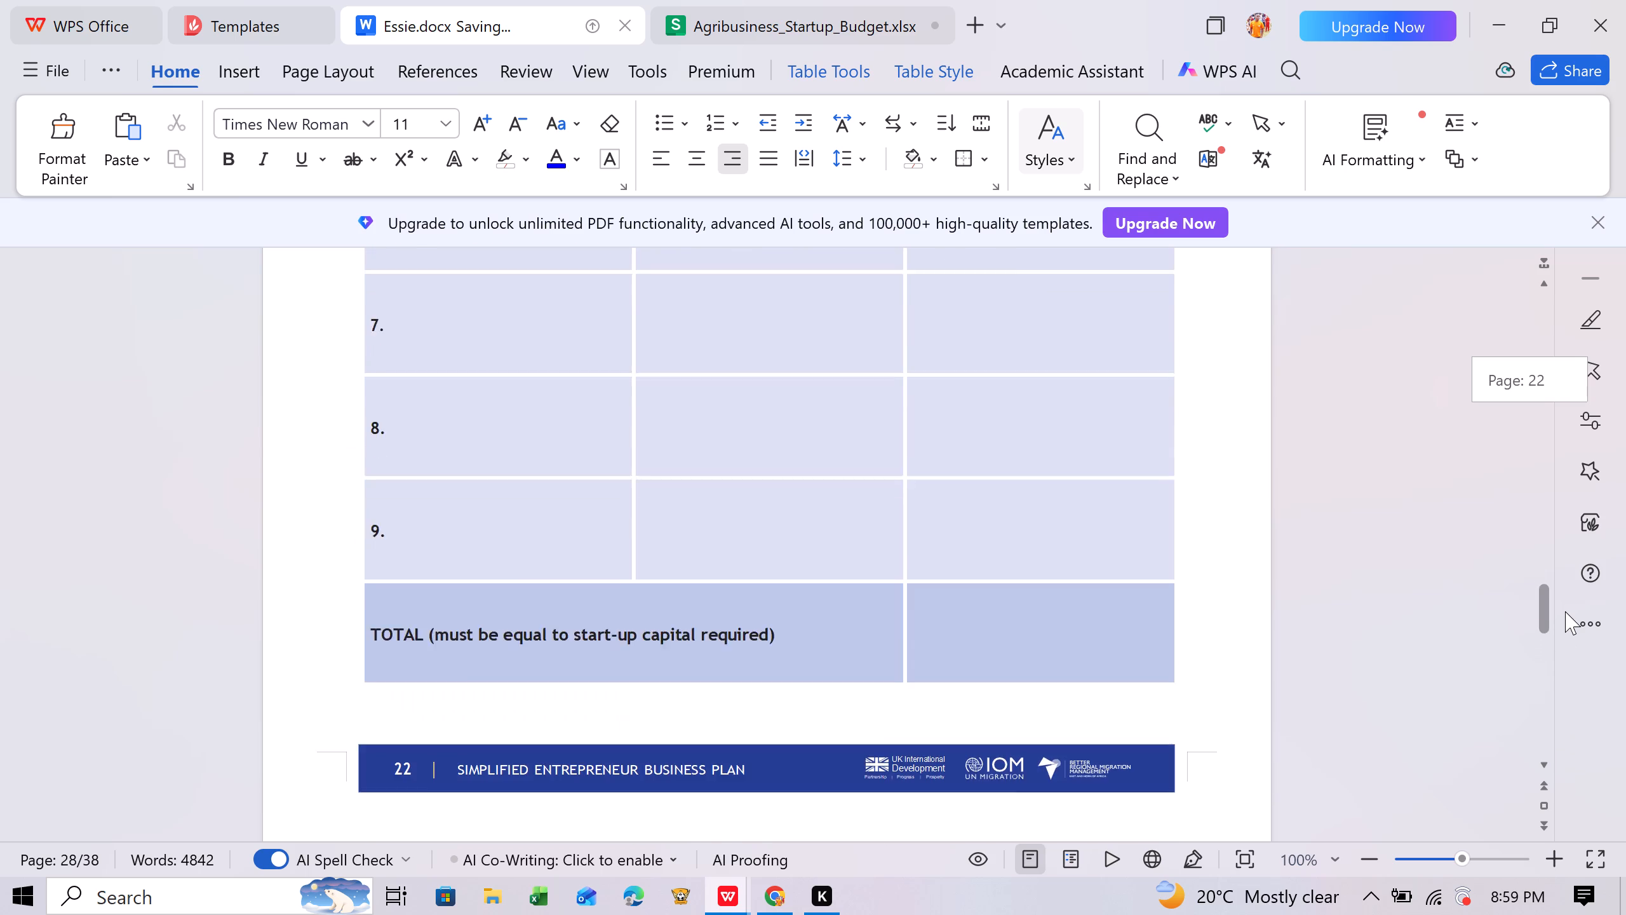
left_click_drag(1565, 611, 1564, 612)
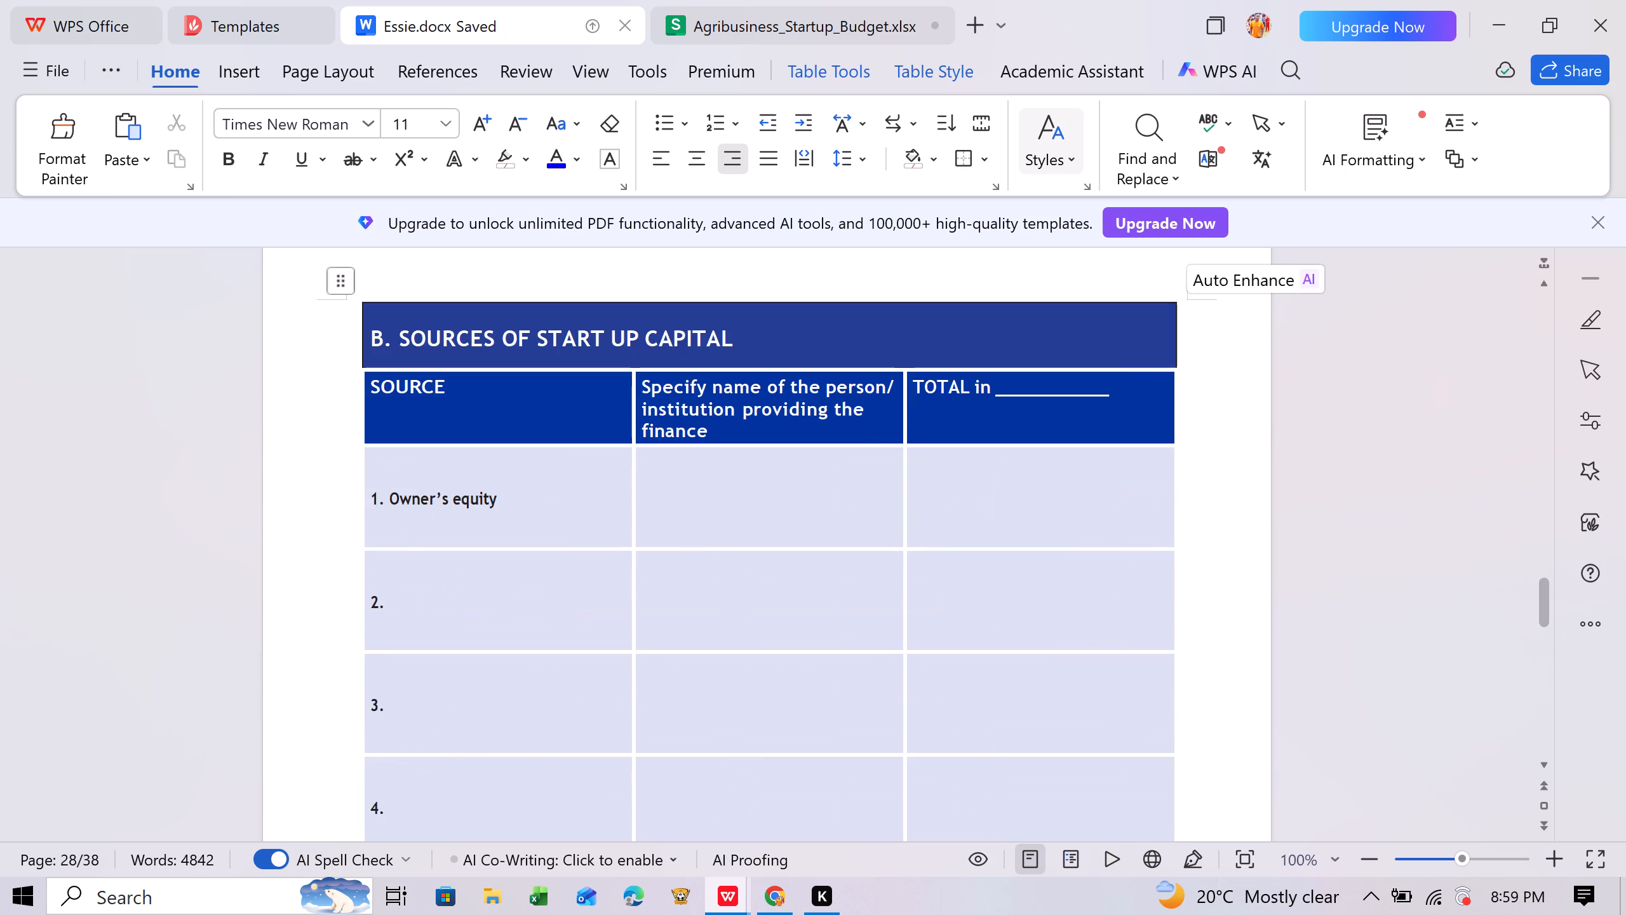
scroll(940, 624, "up", 10)
scroll(940, 624, "down", 8)
left_click(471, 521)
left_click(559, 503)
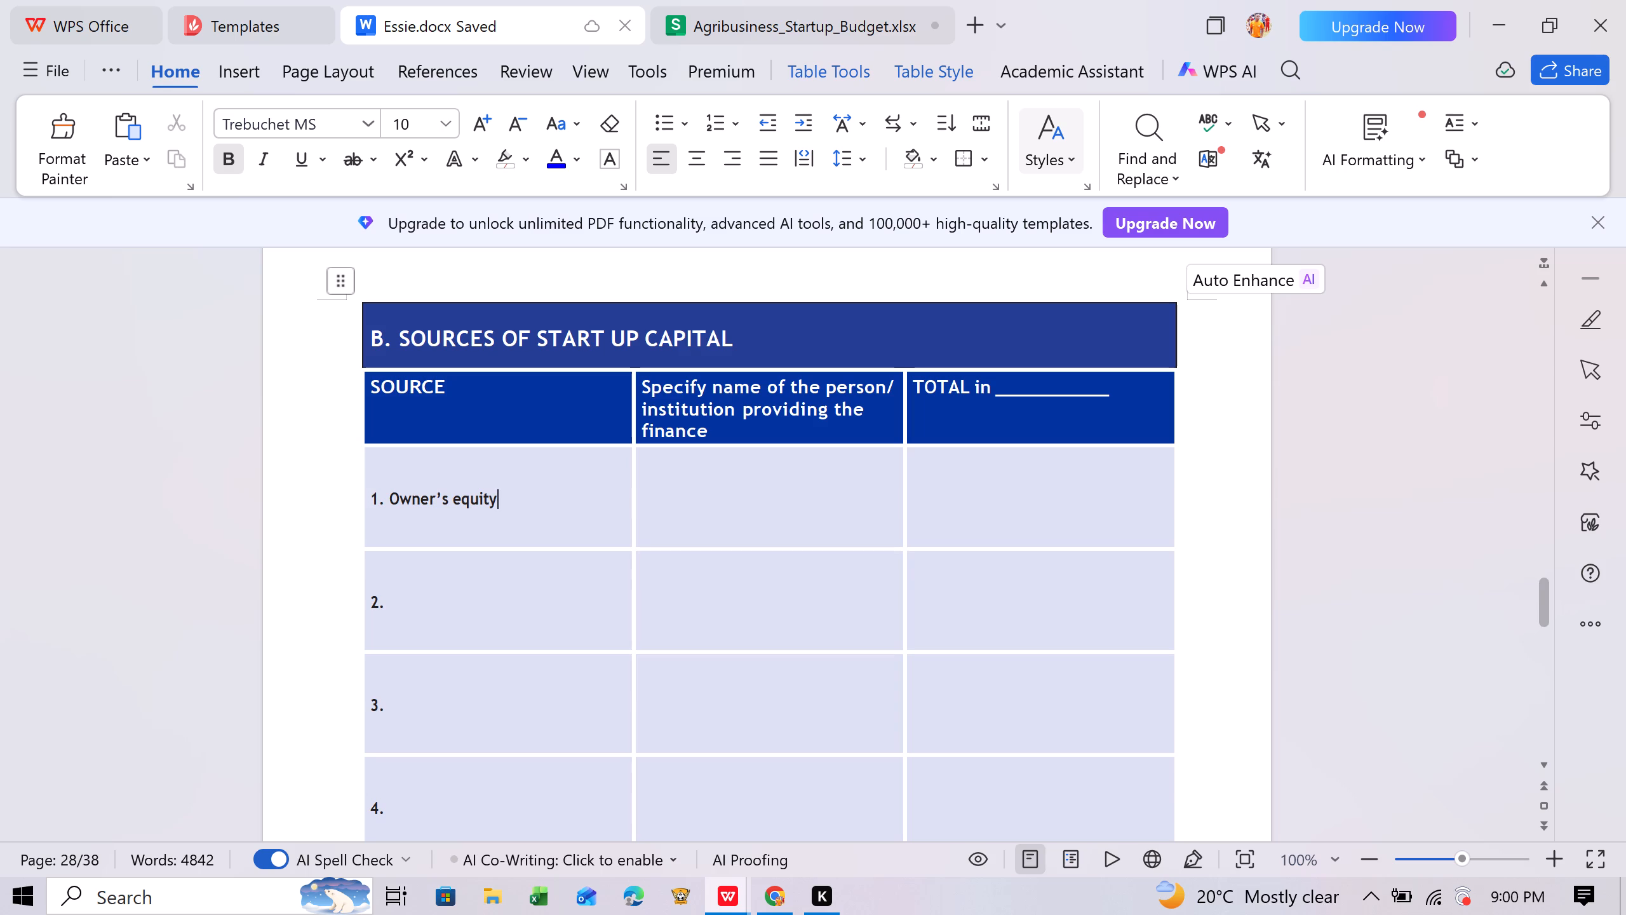
left_click_drag(367, 337, 754, 724)
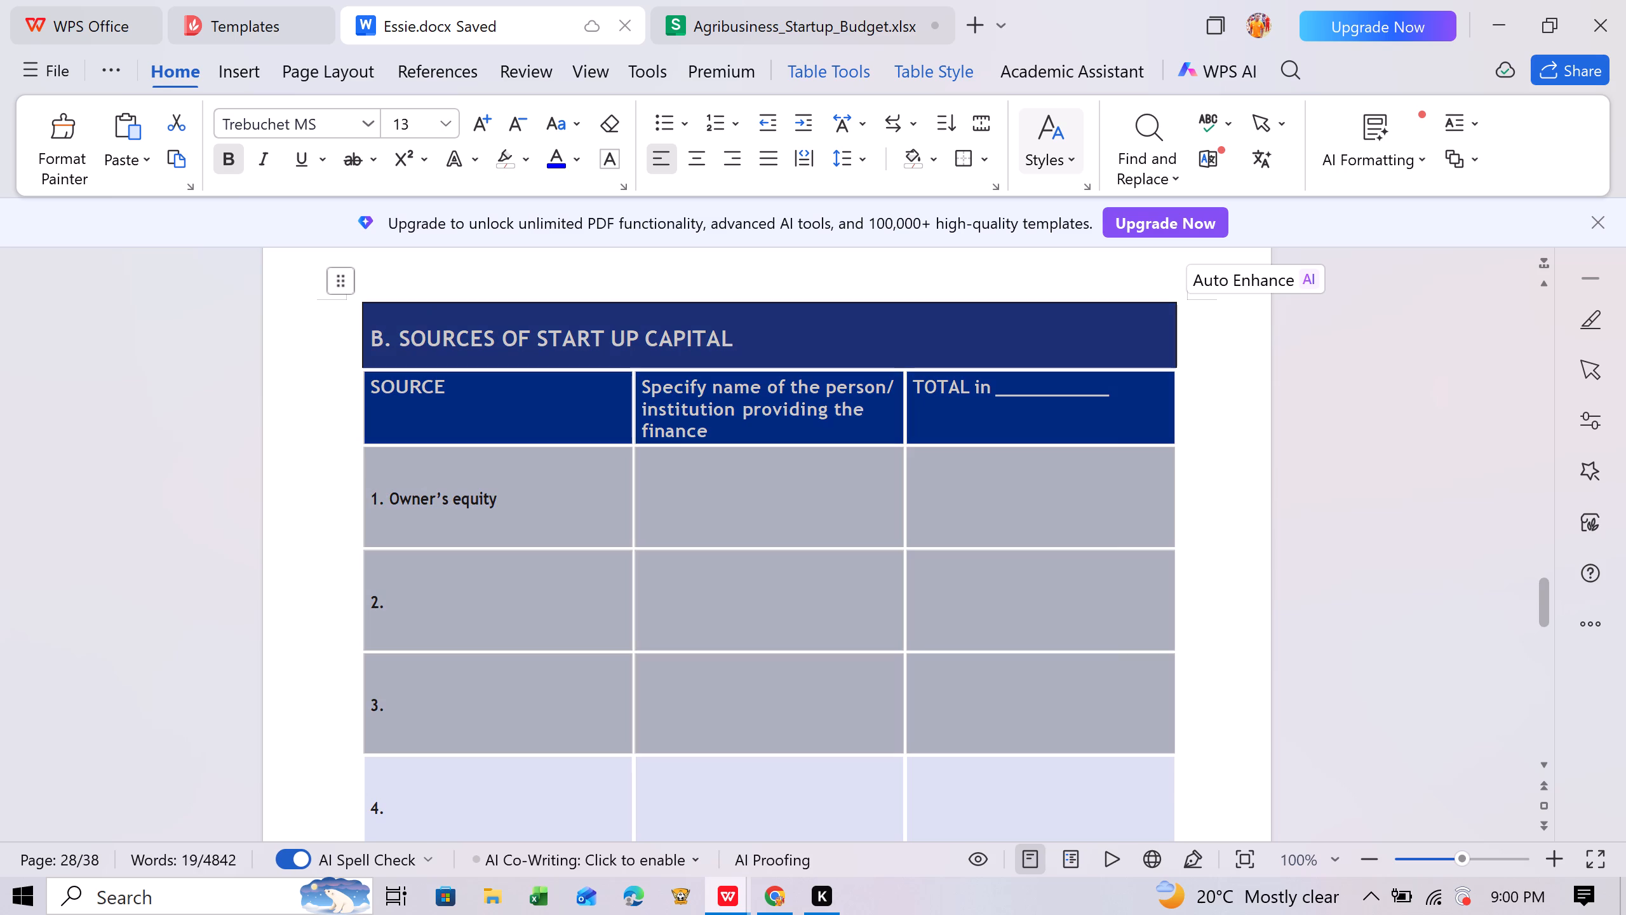
left_click_drag(754, 724, 792, 785)
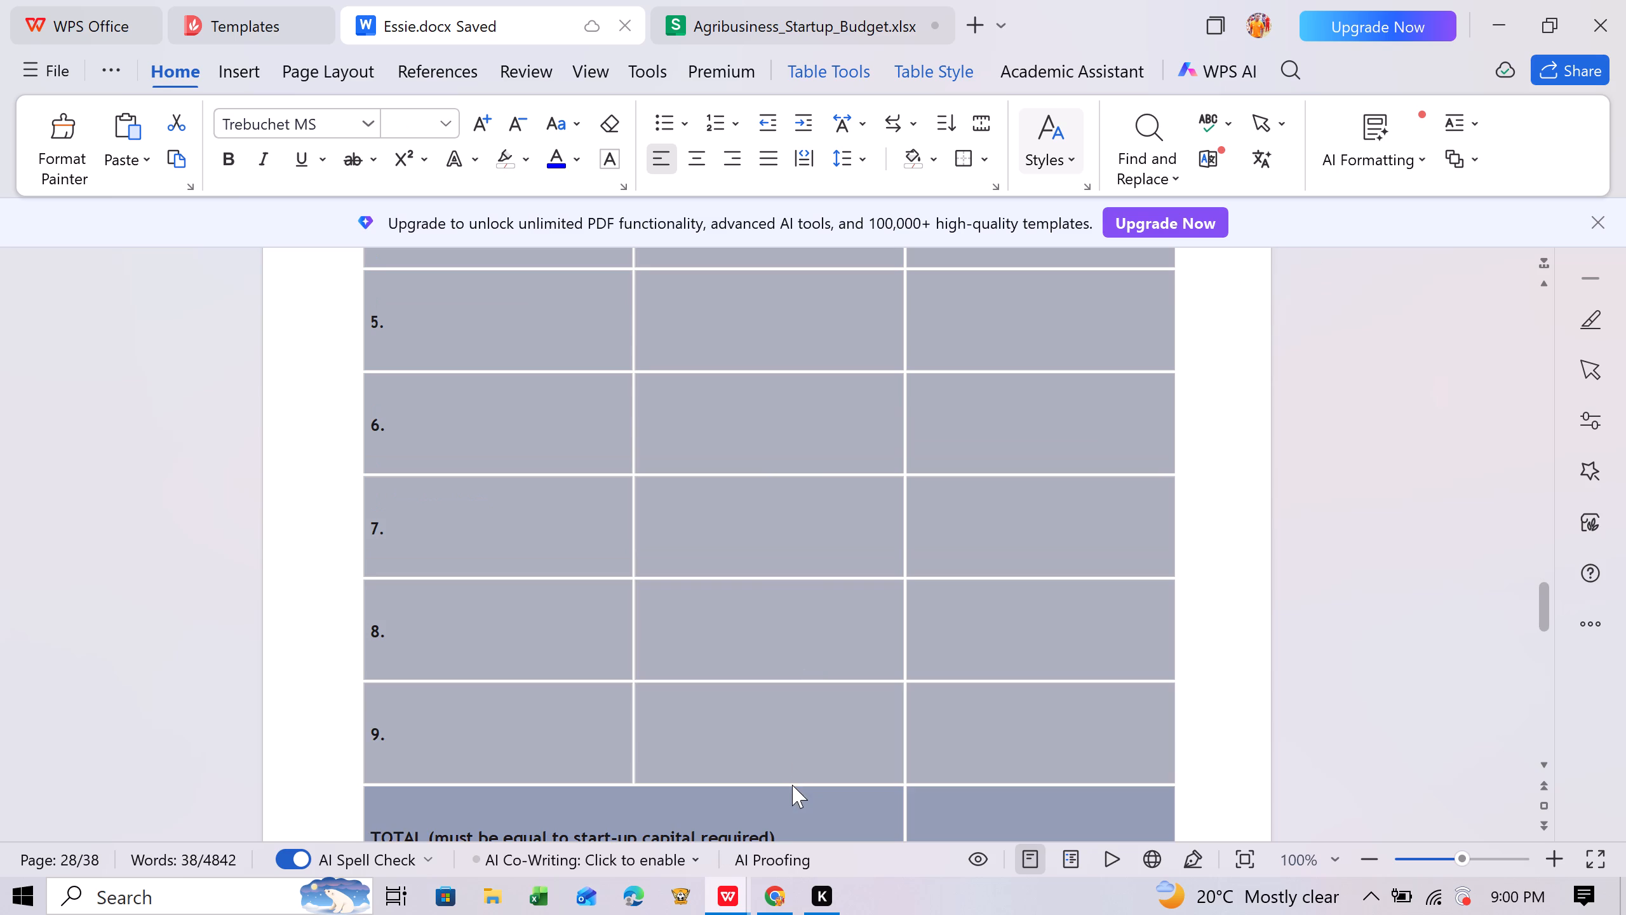
left_click_drag(792, 785, 795, 752)
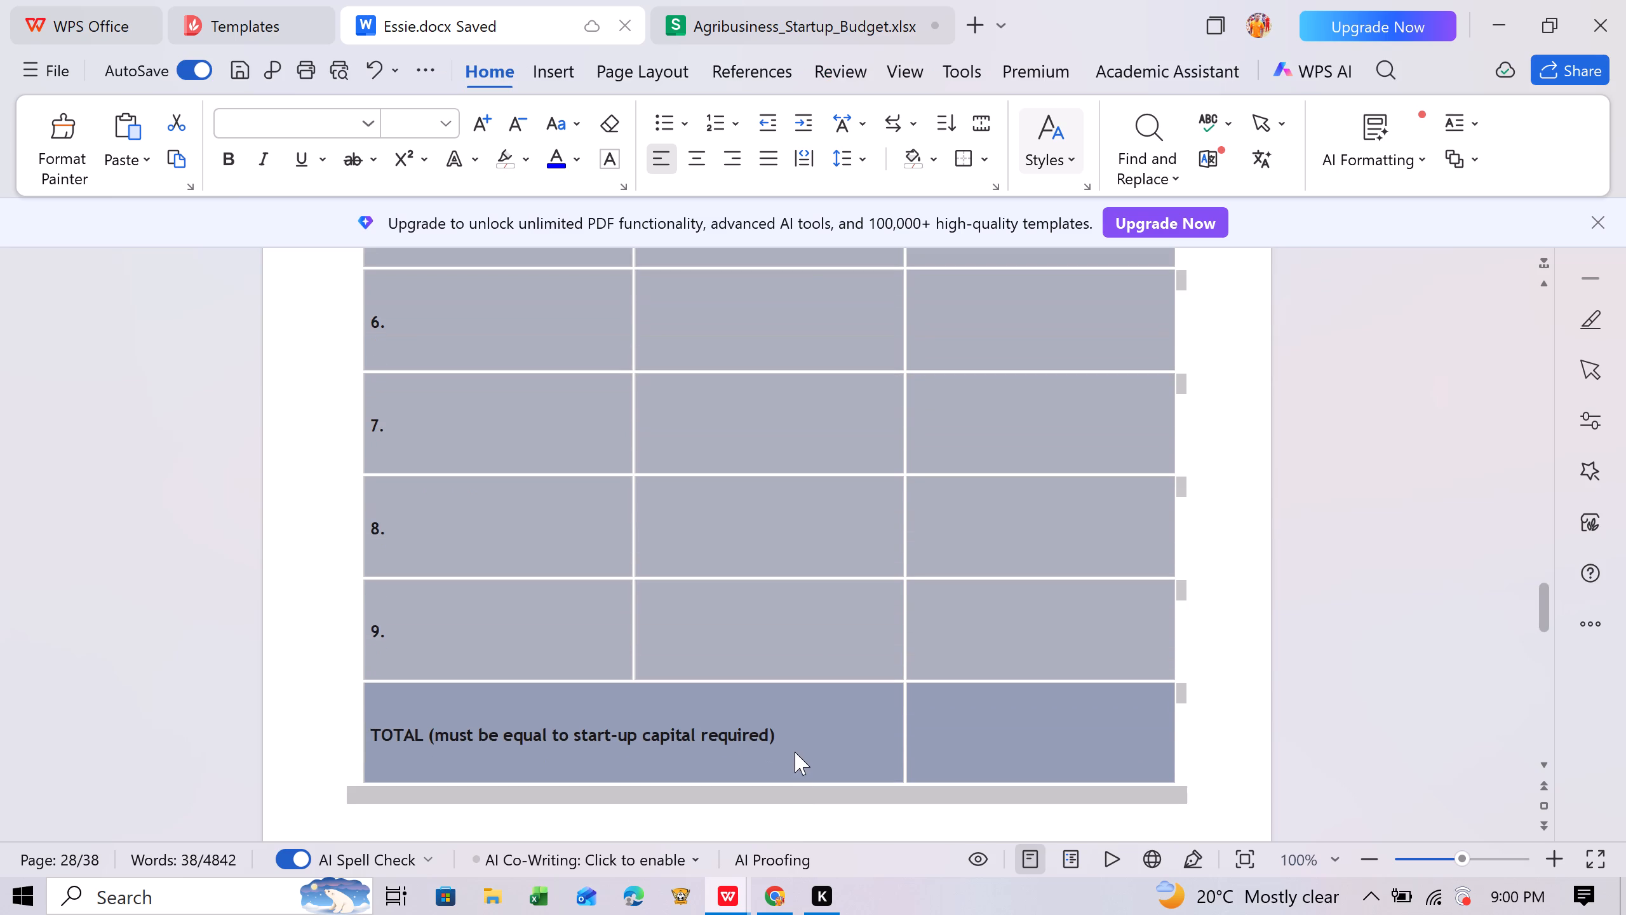
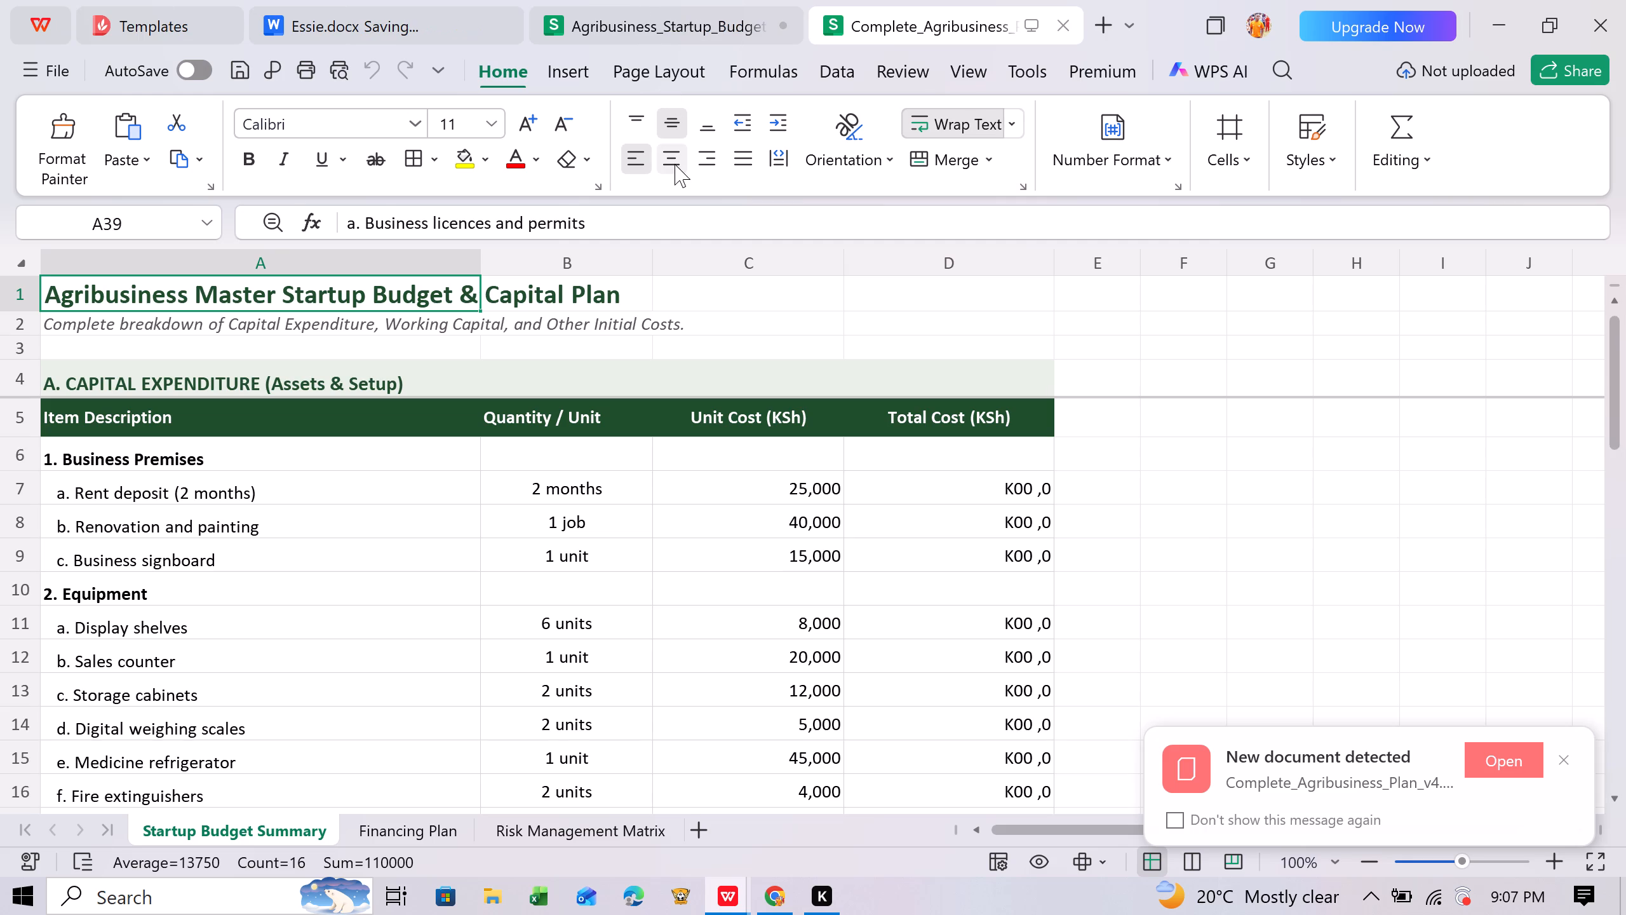
Close the Agribusiness_Startup_Budget.xlsx workbook without saving its changes.
left_click(785, 24)
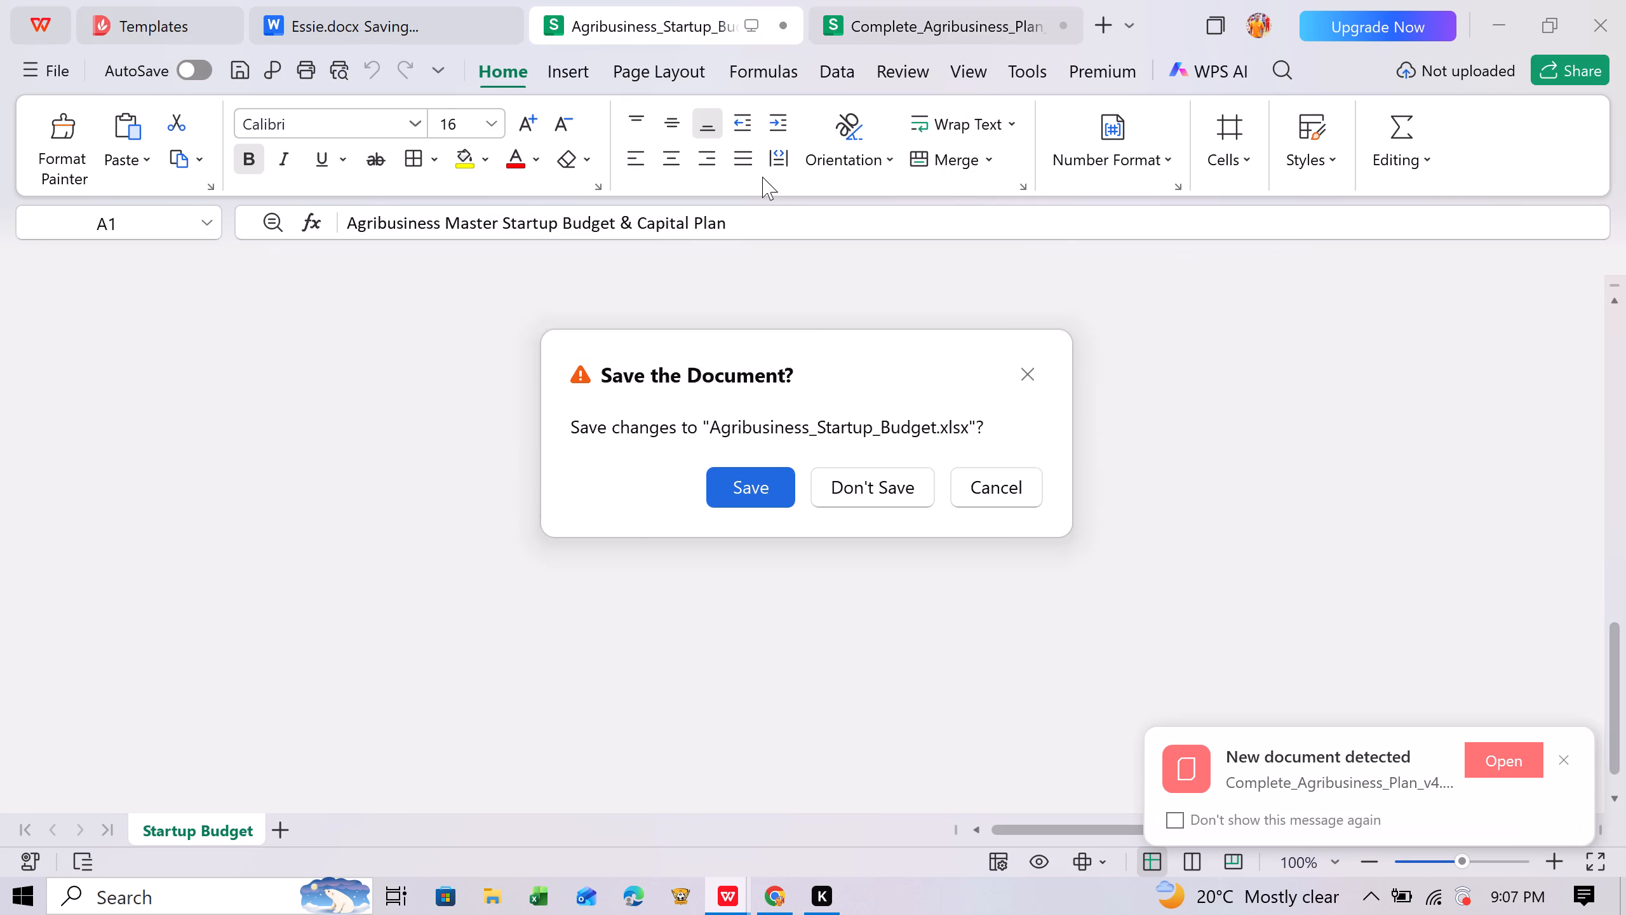
left_click(856, 480)
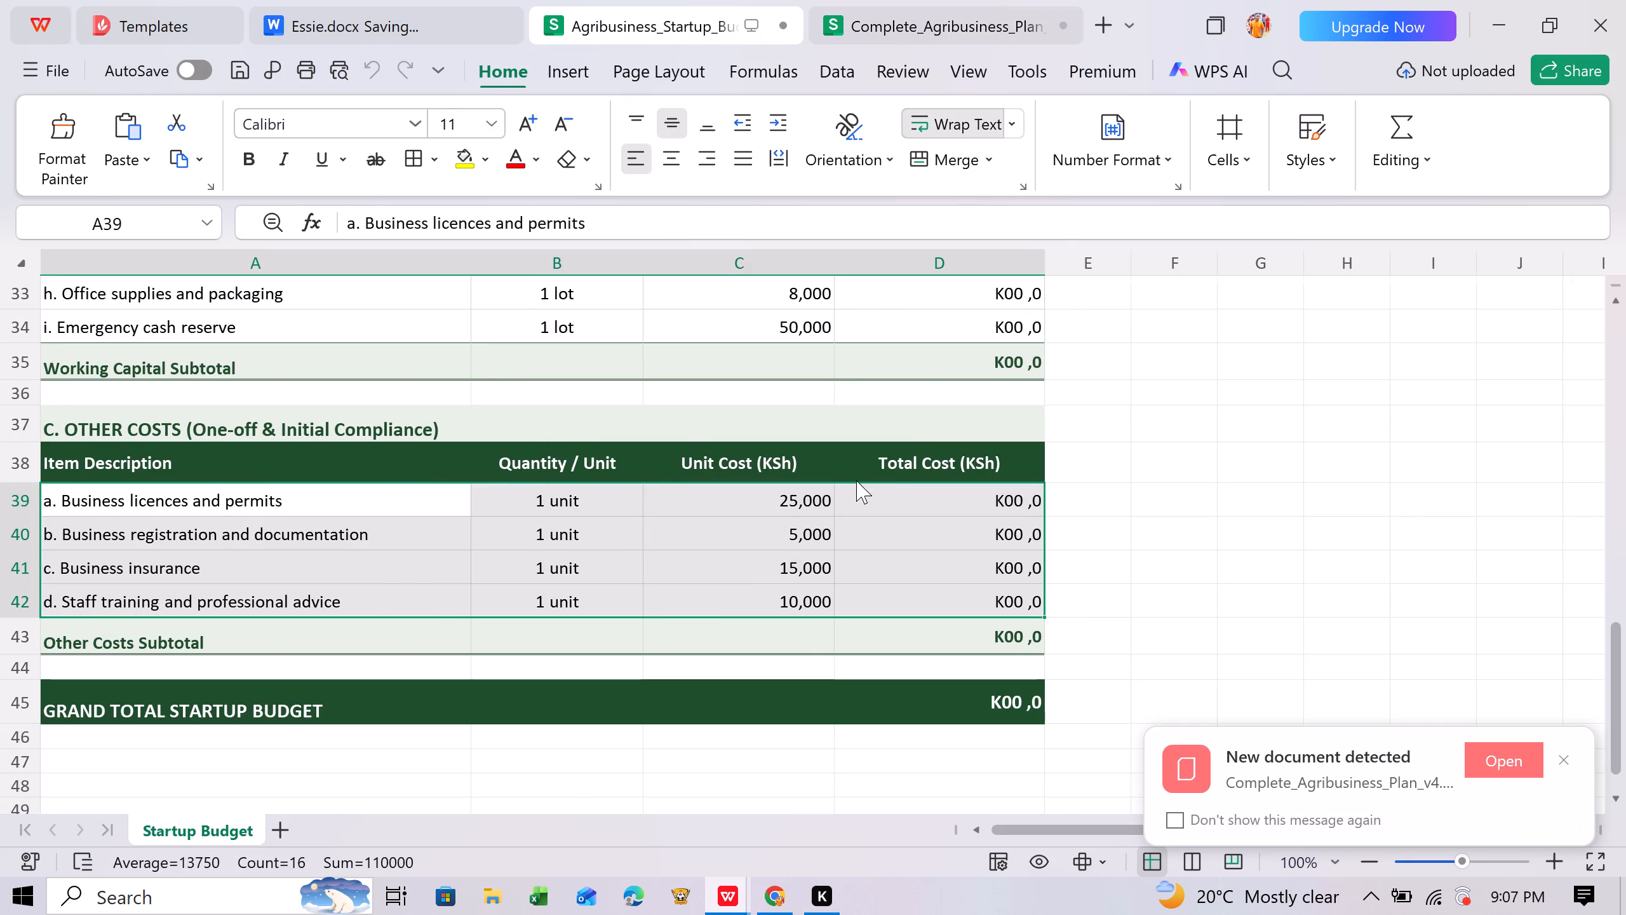
scroll(693, 522, "down", 3)
scroll(693, 522, "up", 2)
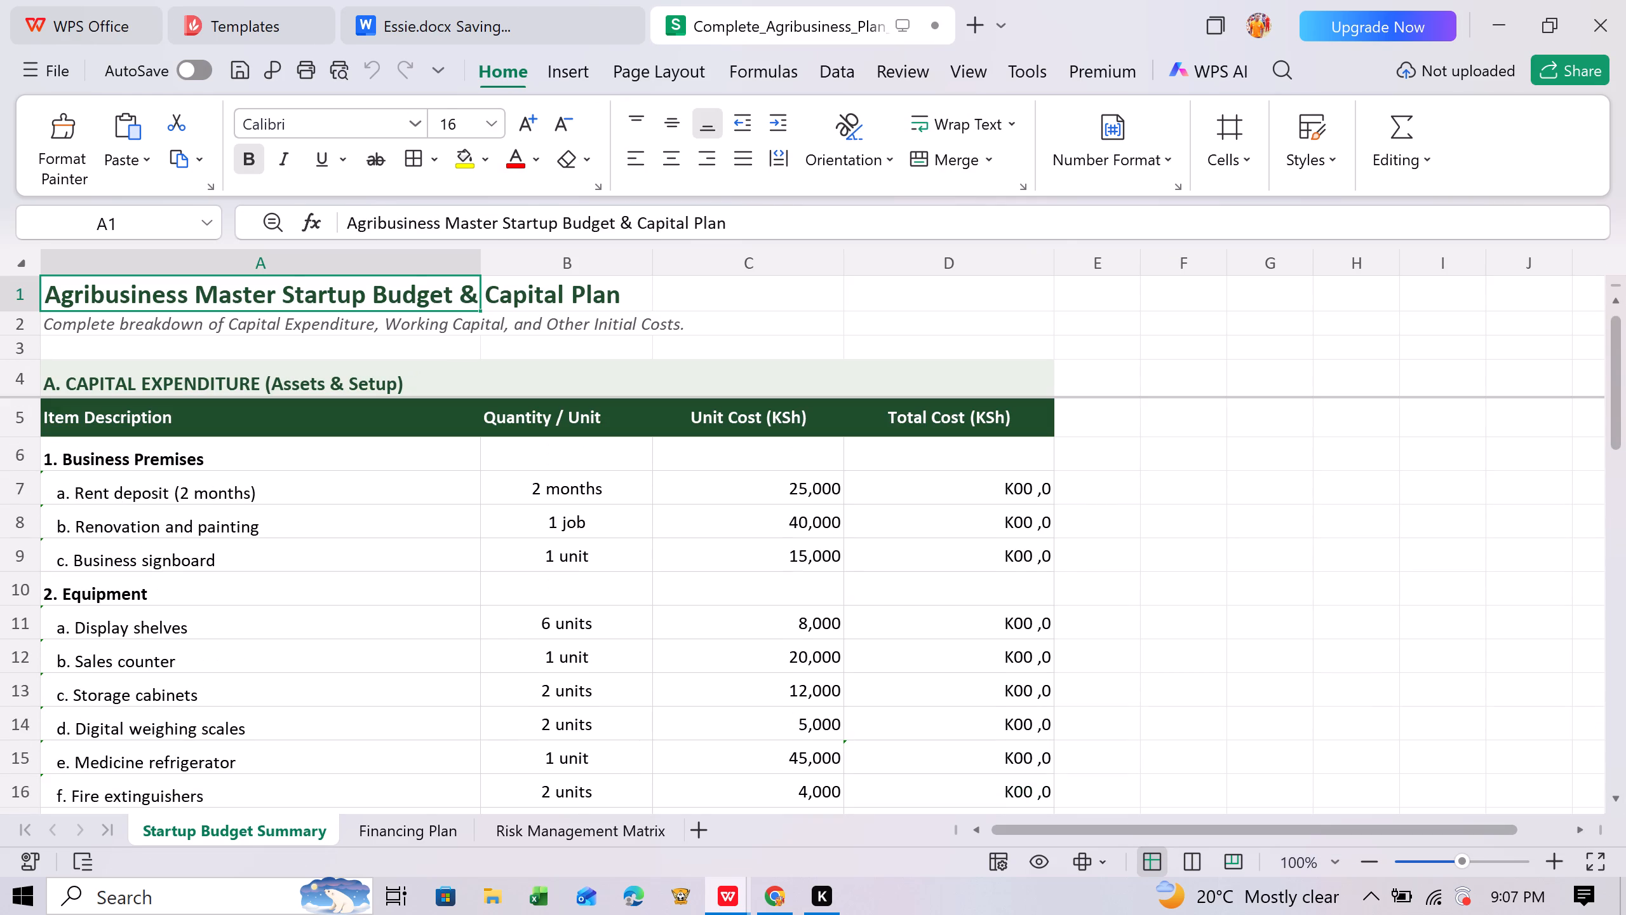
scroll(693, 522, "up", 7)
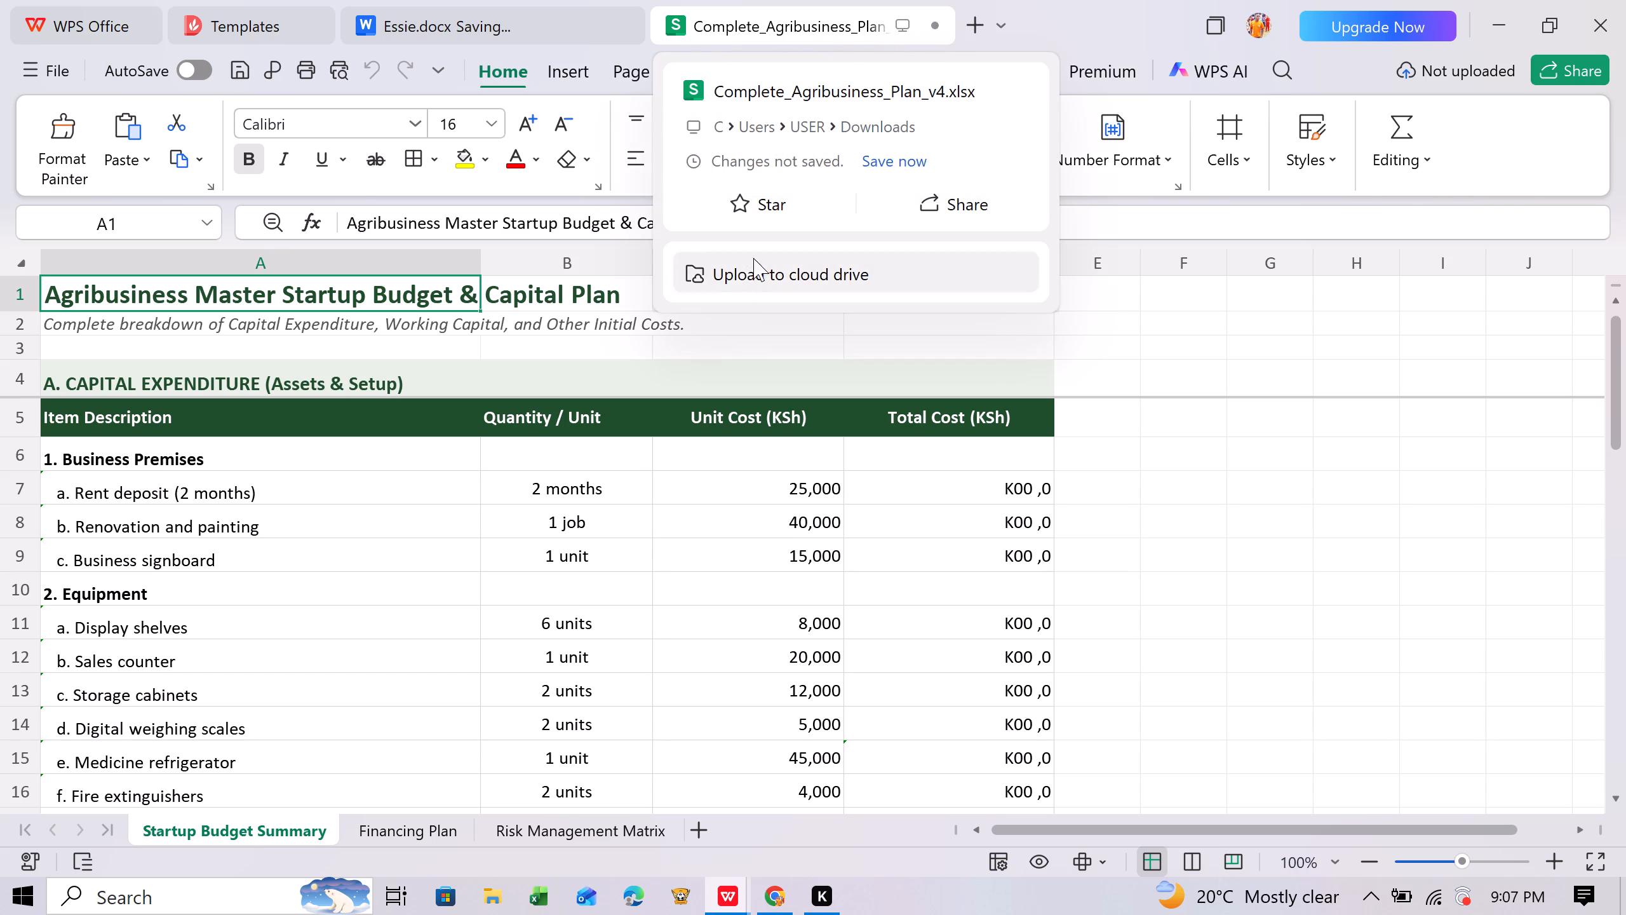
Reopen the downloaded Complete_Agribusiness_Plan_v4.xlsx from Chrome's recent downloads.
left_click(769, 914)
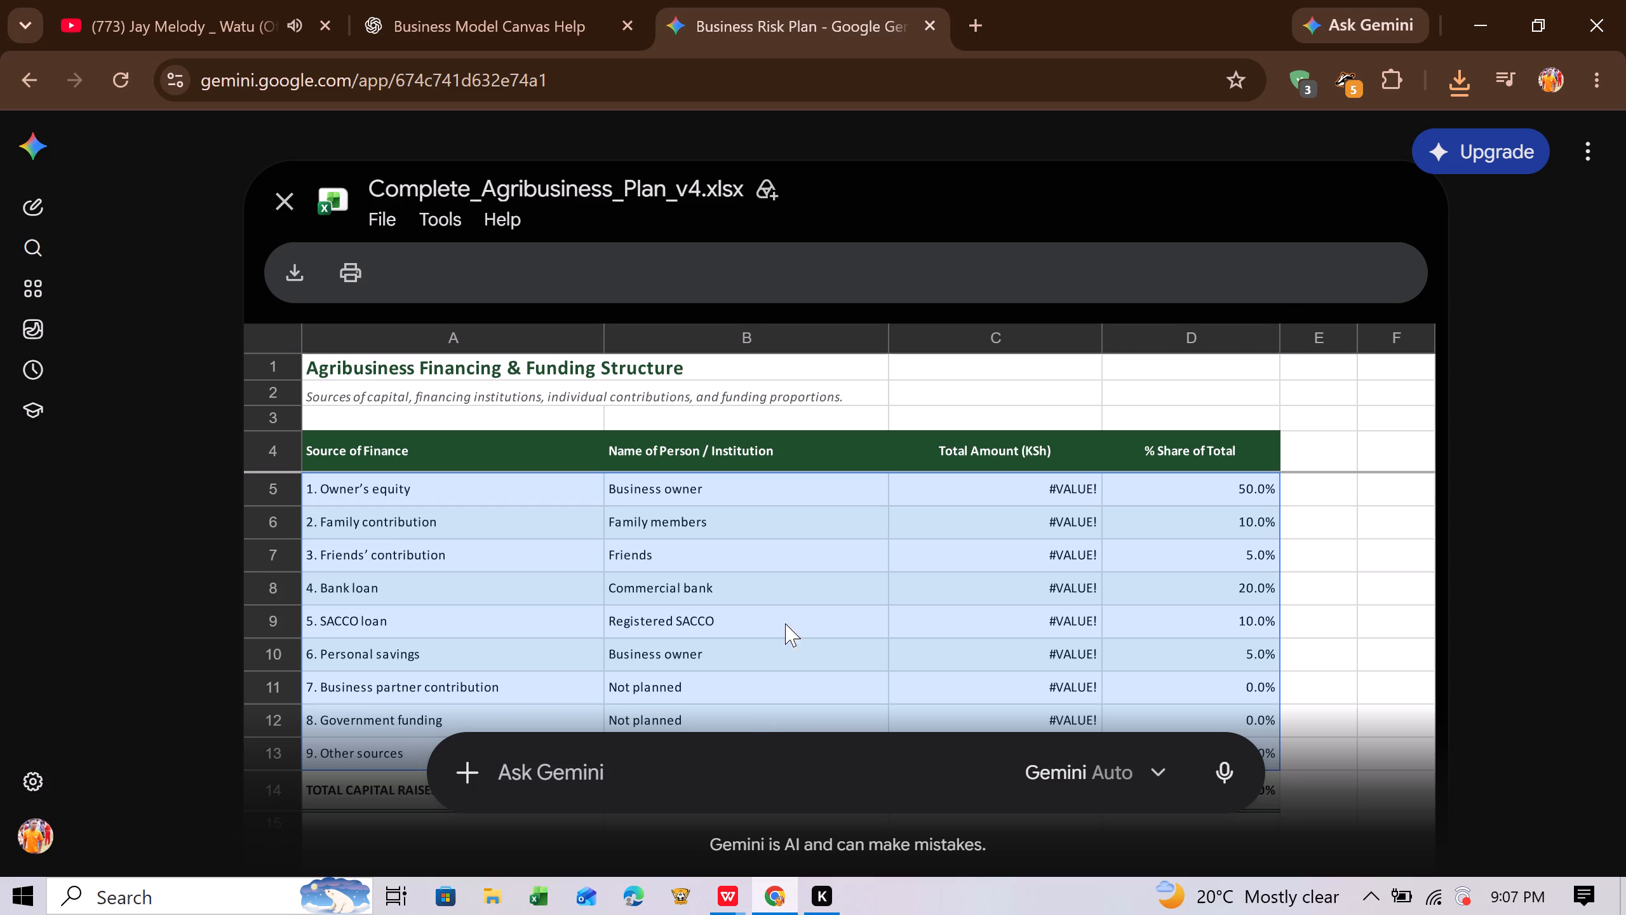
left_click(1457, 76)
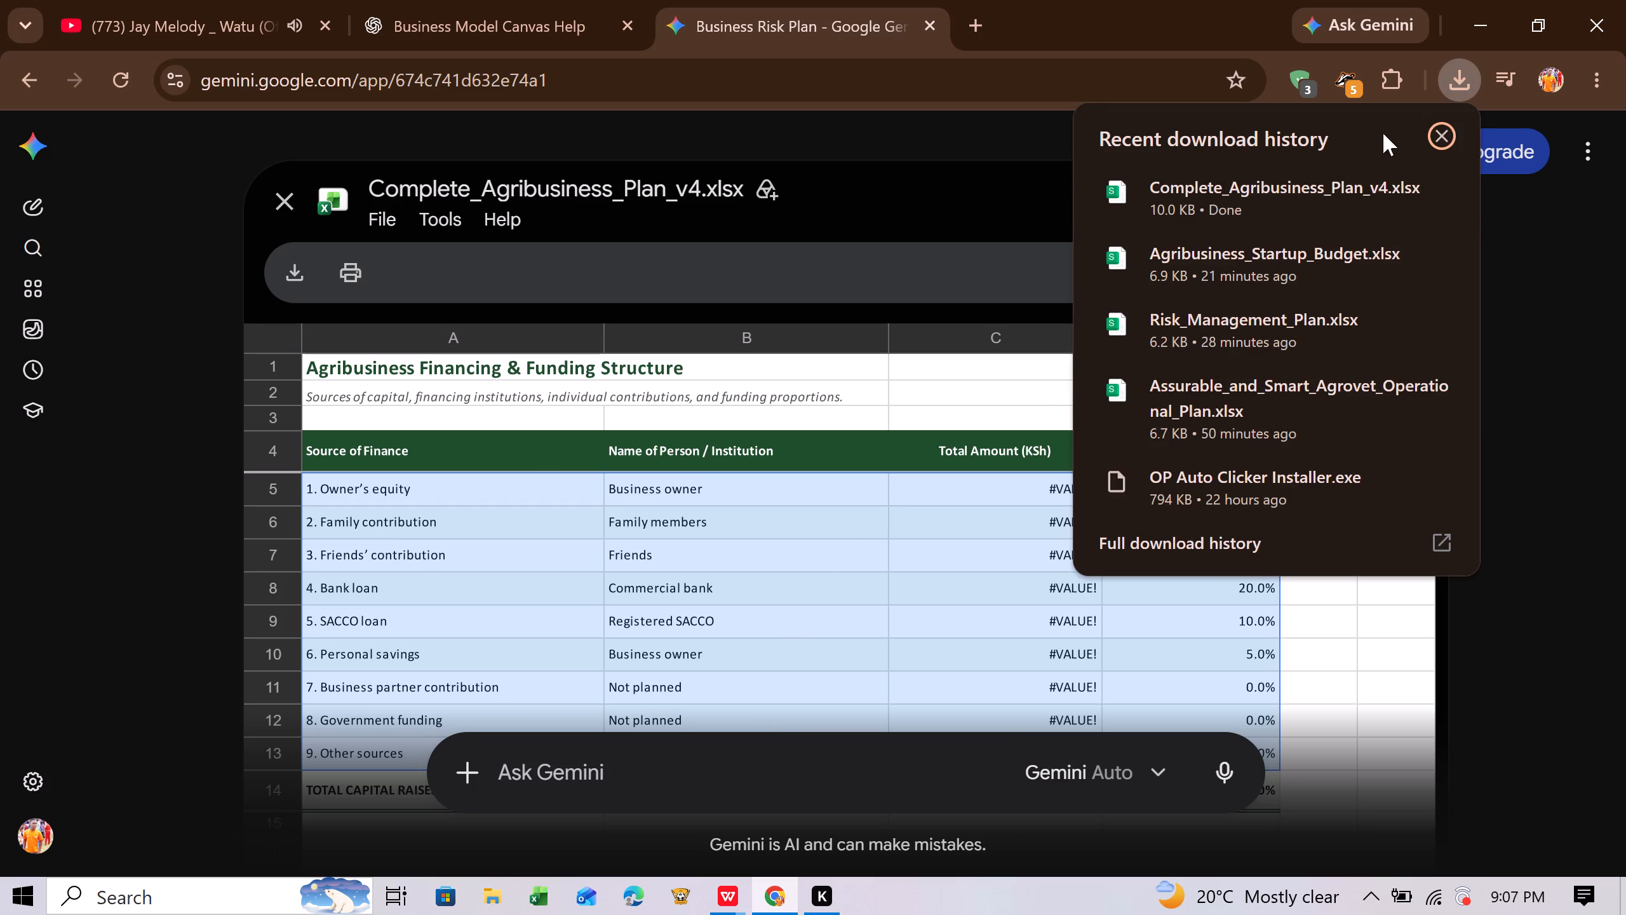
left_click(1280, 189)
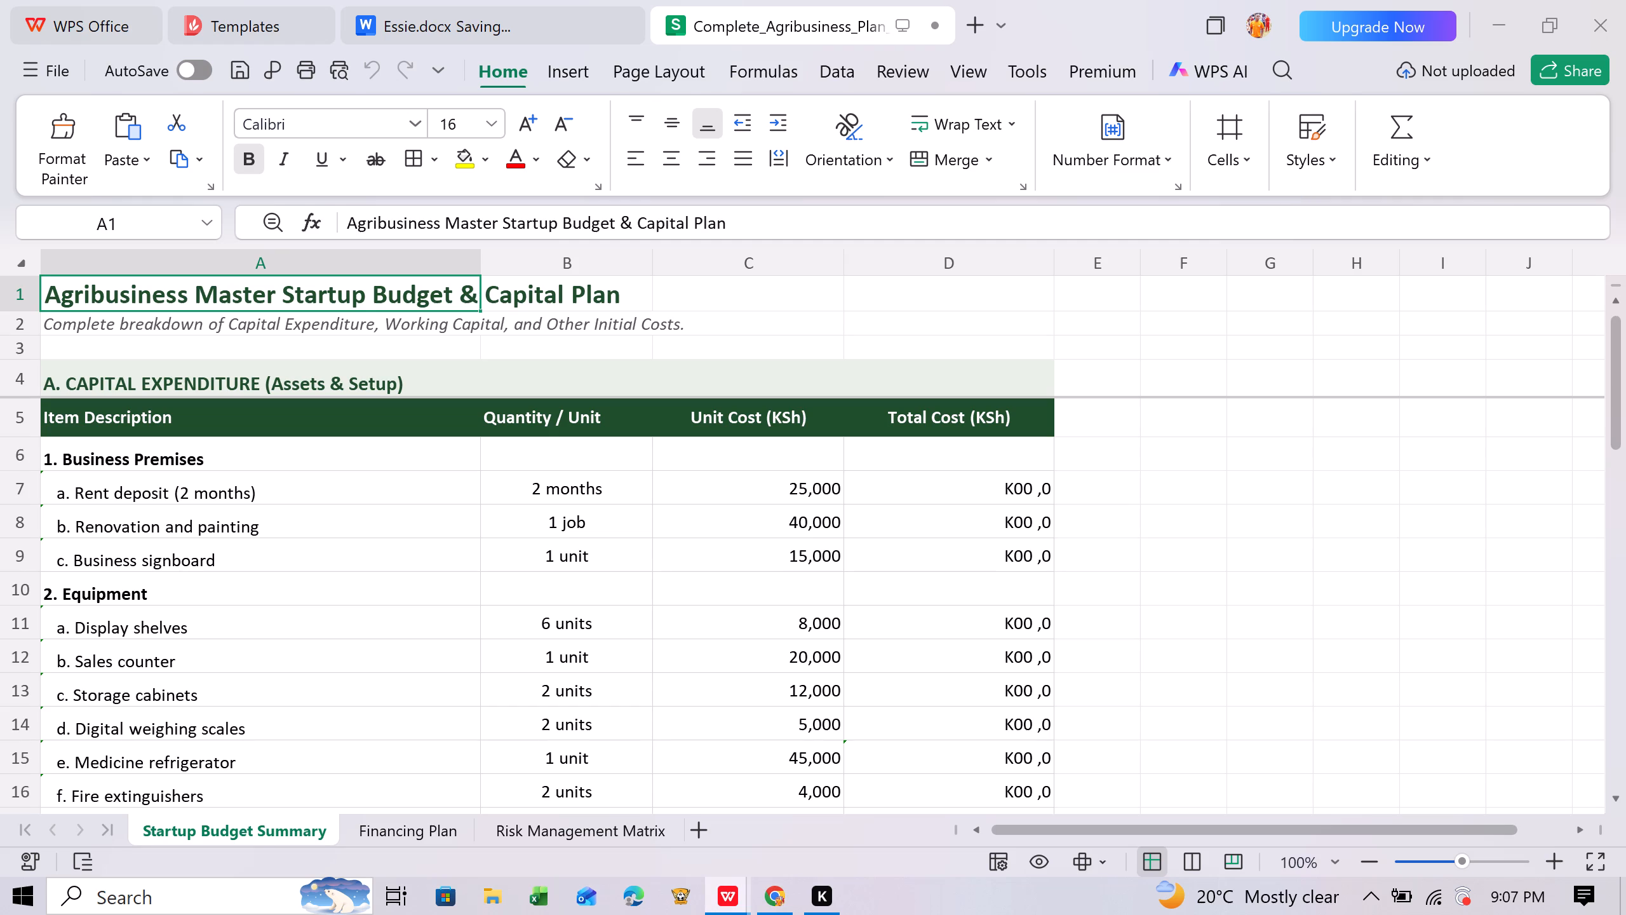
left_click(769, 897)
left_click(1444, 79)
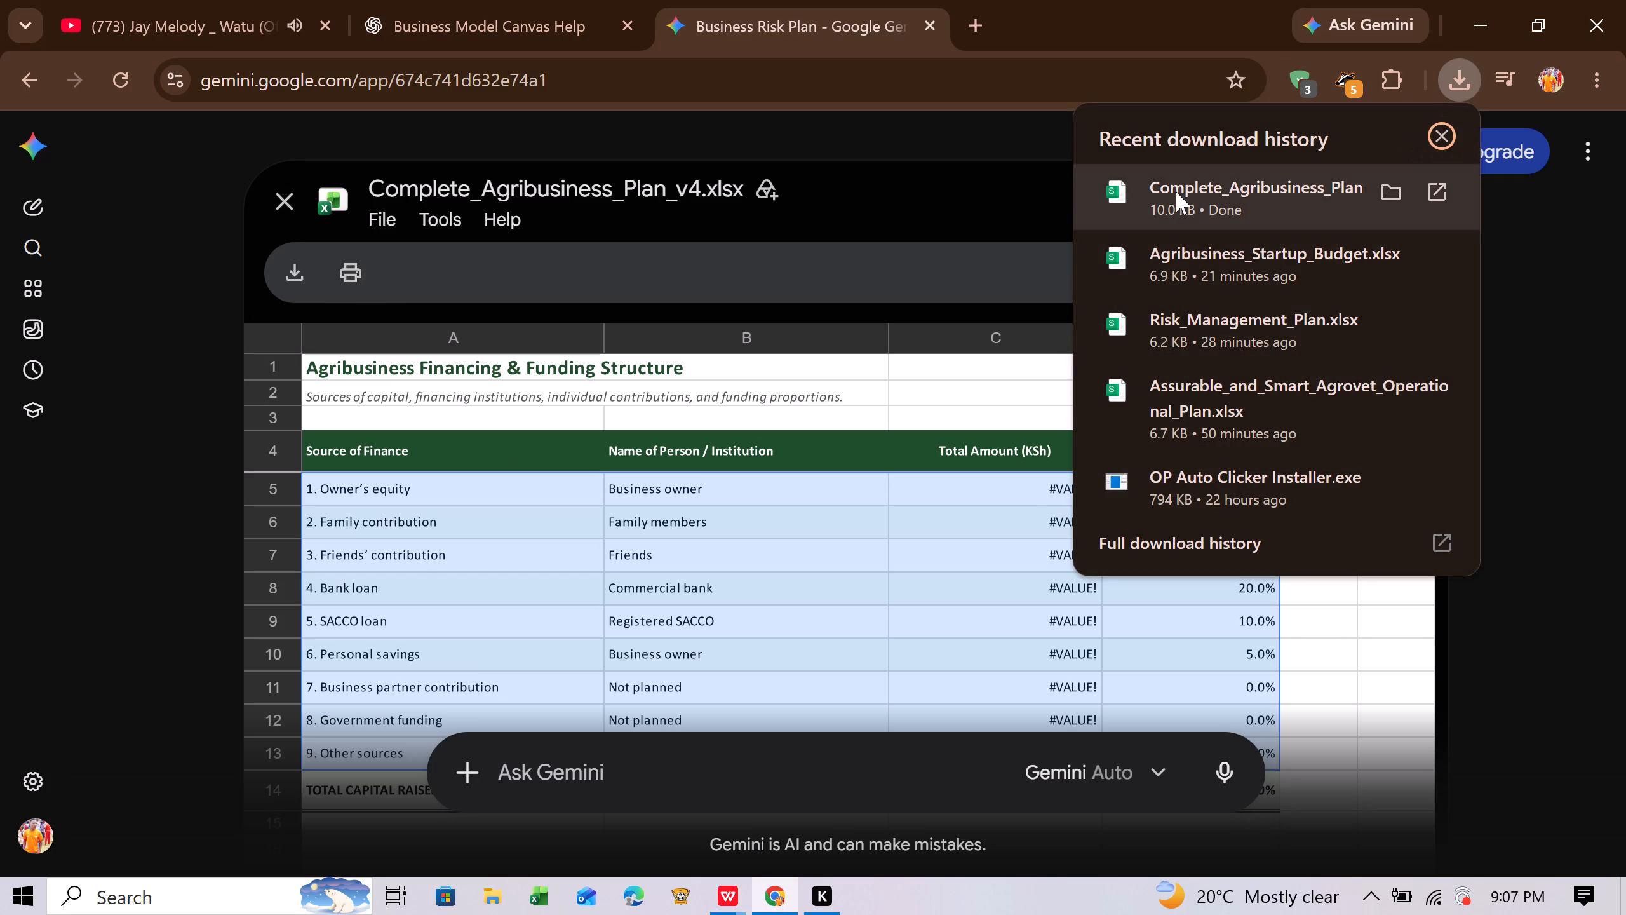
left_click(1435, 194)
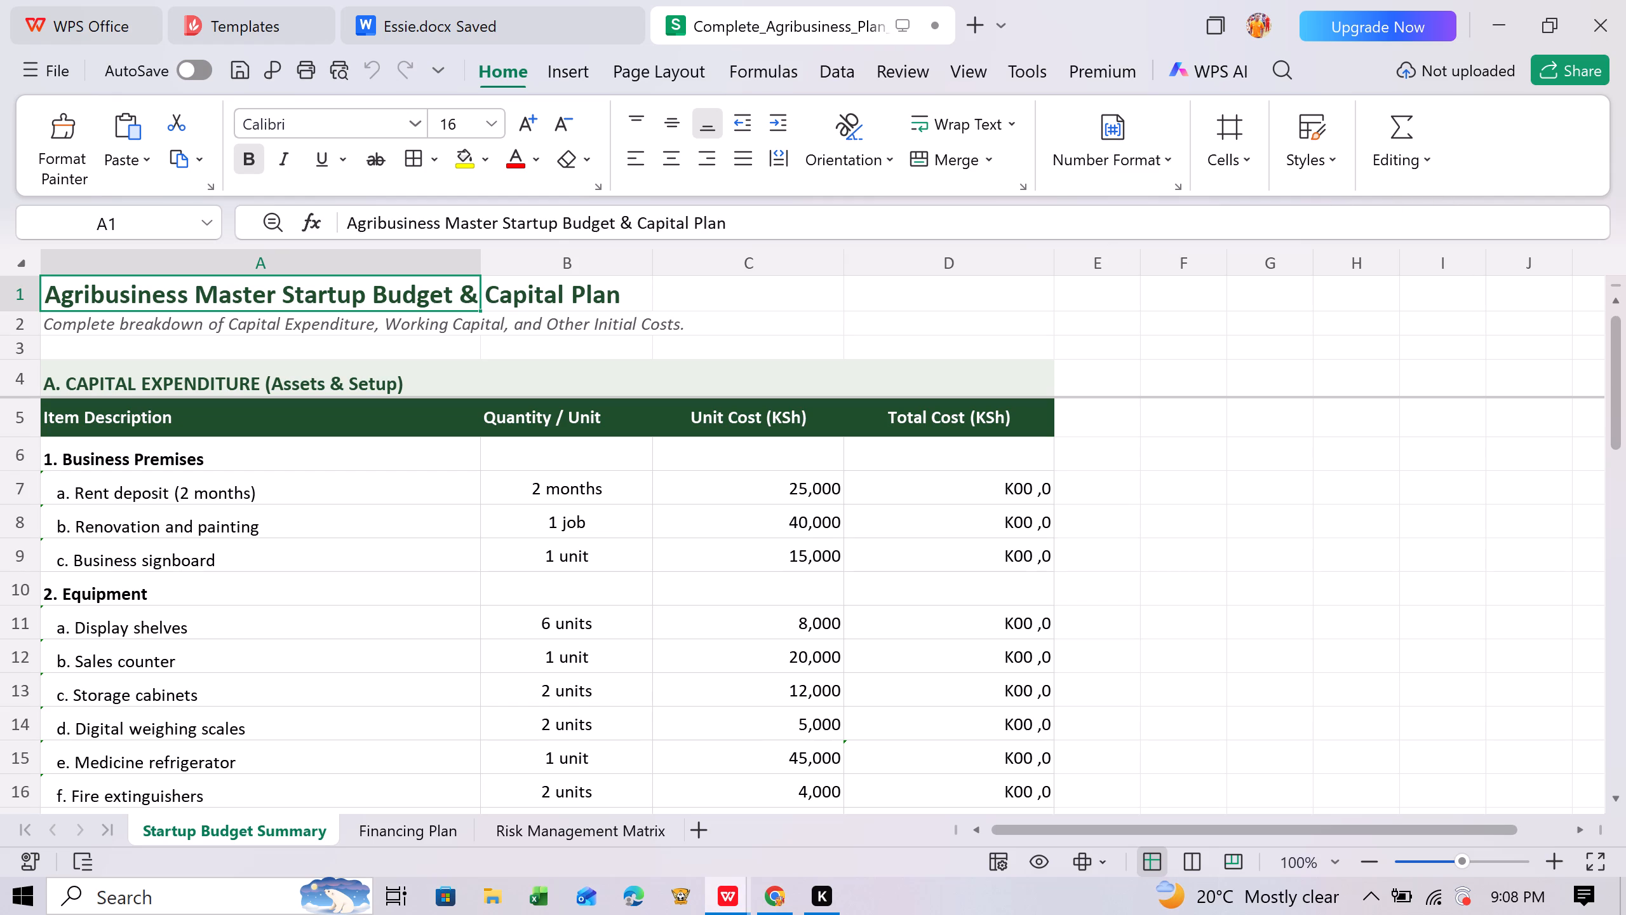
Examine the Startup Budget Summary sheet's item quantities, unit costs and total costs in WPS Office.
scroll(806, 461, "up", 3)
scroll(806, 461, "down", 3)
scroll(823, 452, "up", 2)
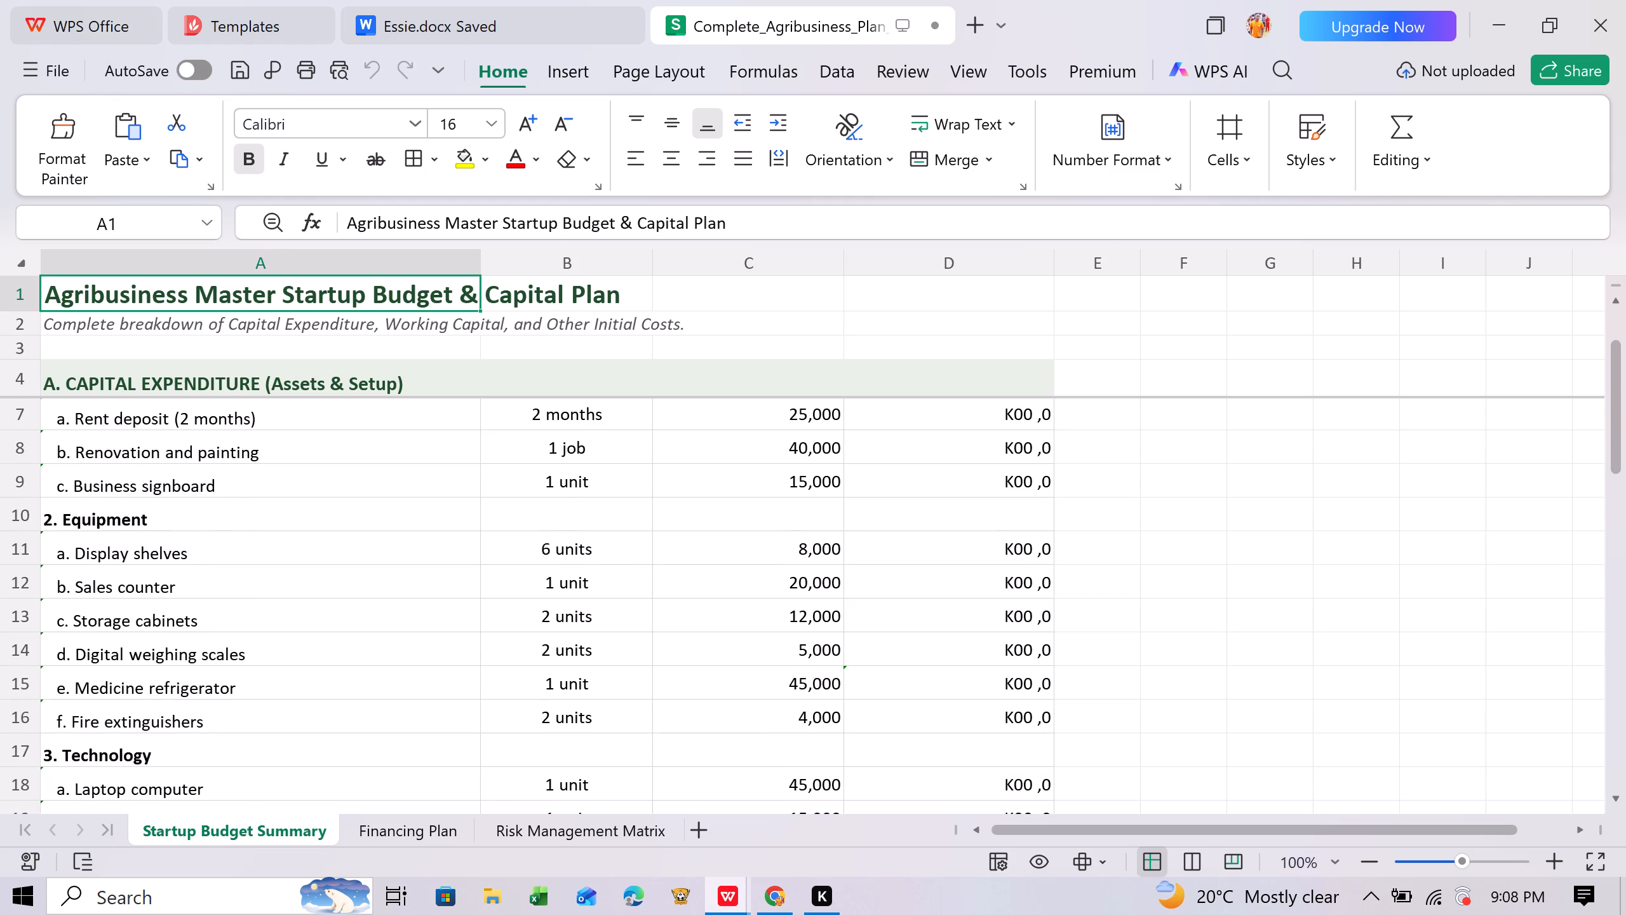
scroll(823, 452, "down", 4)
scroll(823, 452, "up", 7)
scroll(824, 450, "down", 4)
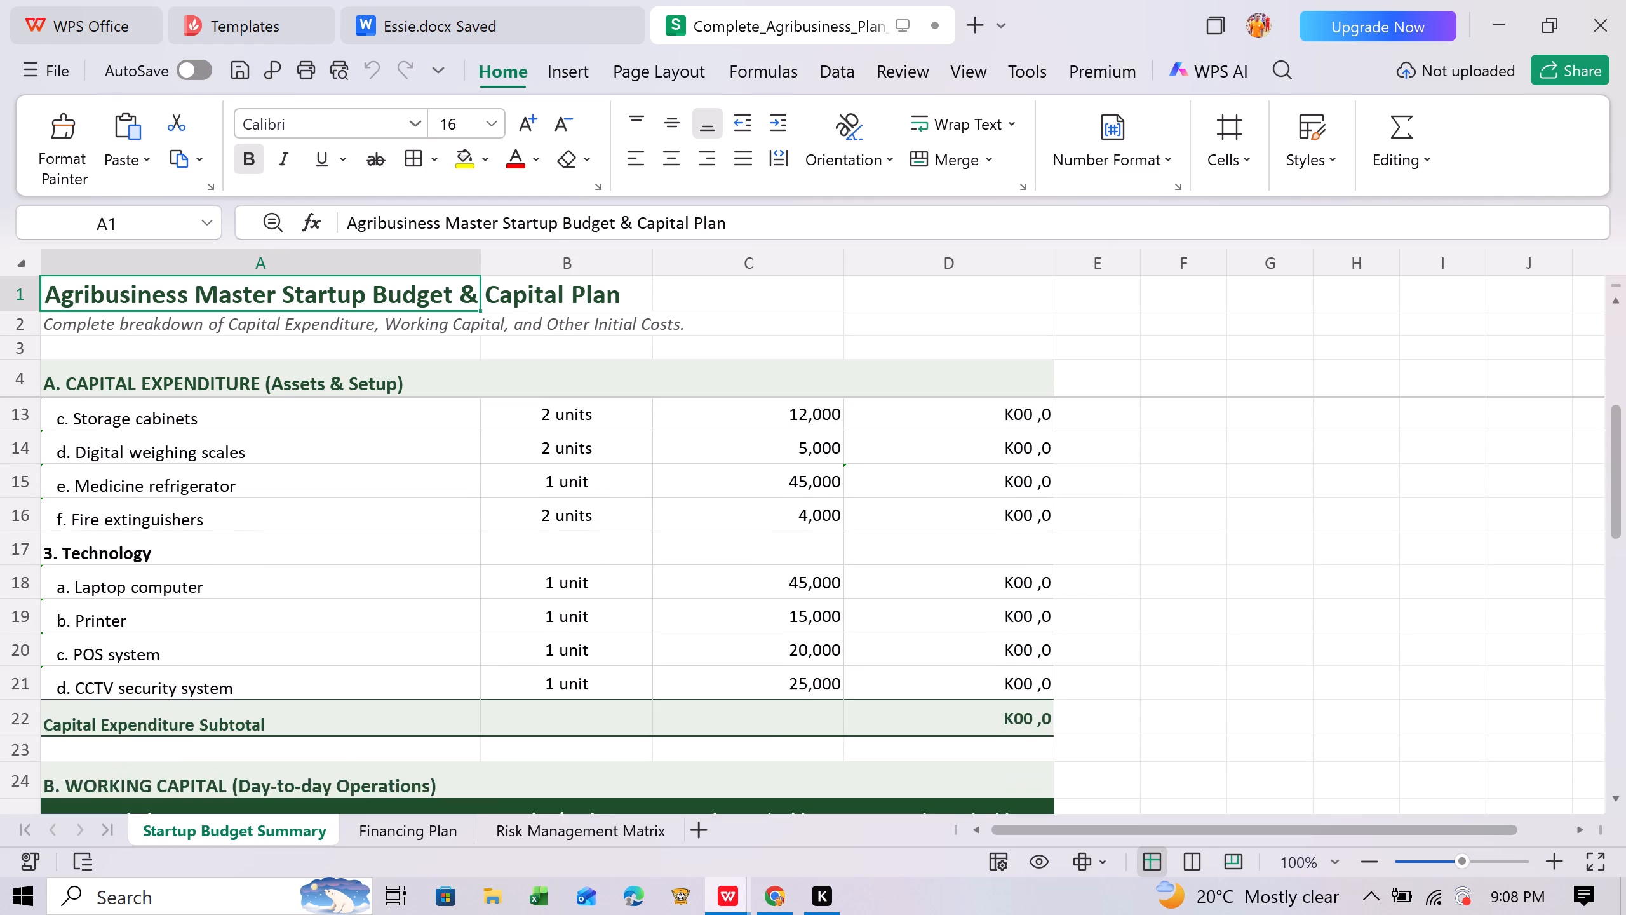
scroll(824, 450, "down", 20)
scroll(824, 450, "down", 6)
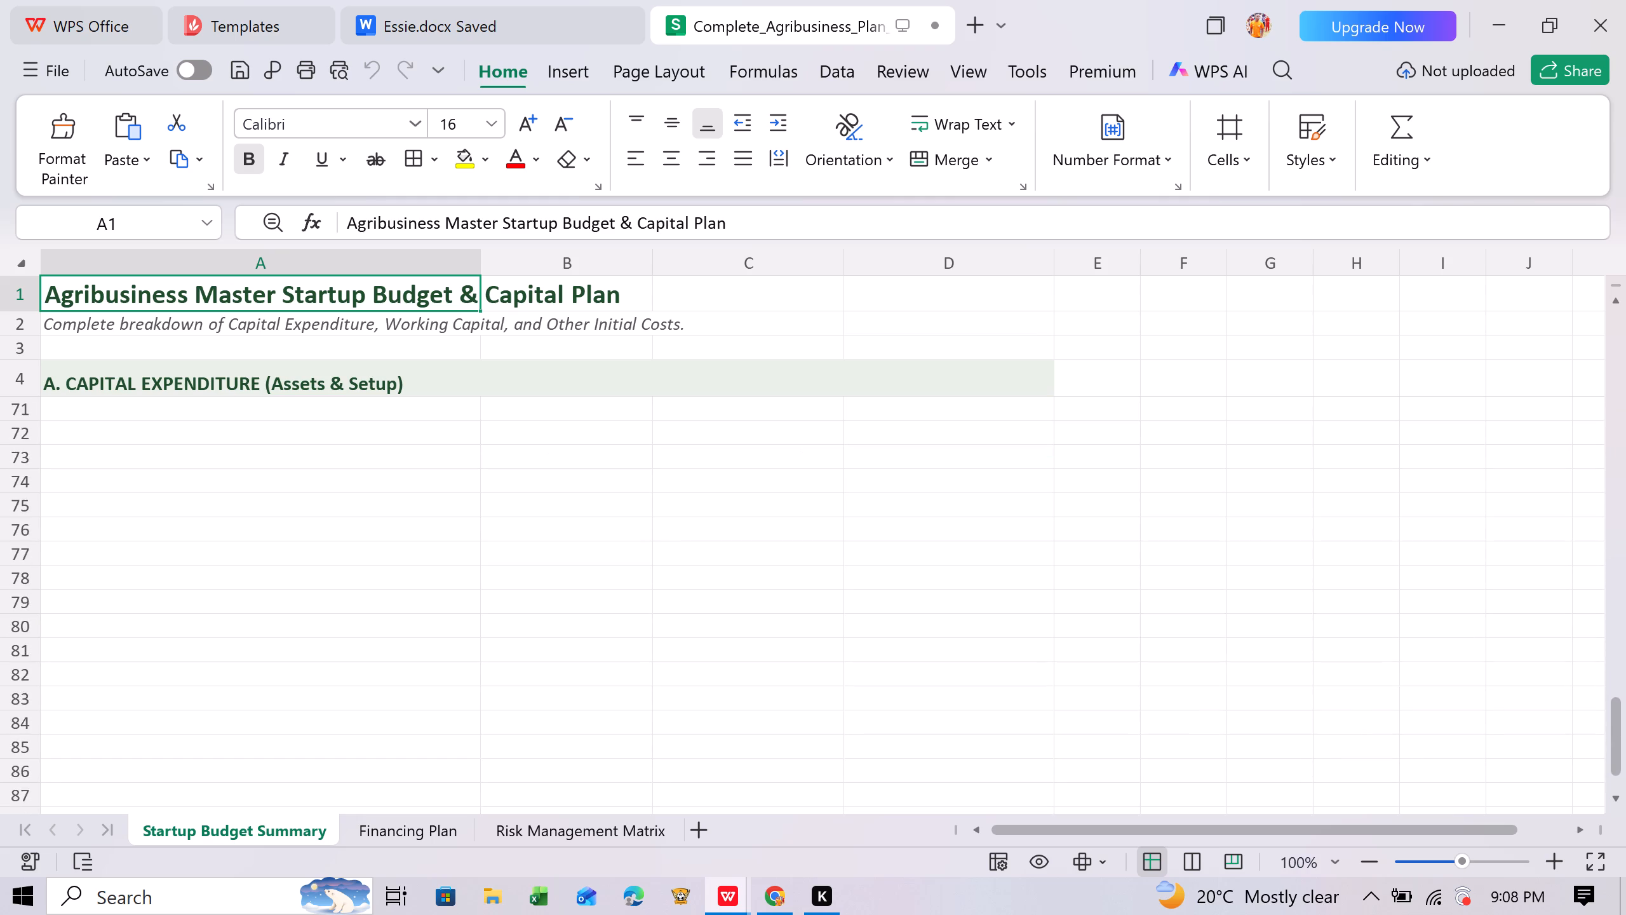
Check the Sources of Start Up Capital table in Essie.docx and close Complete_Agribusiness_Plan_v4.xlsx without saving changes.
left_click(525, 0)
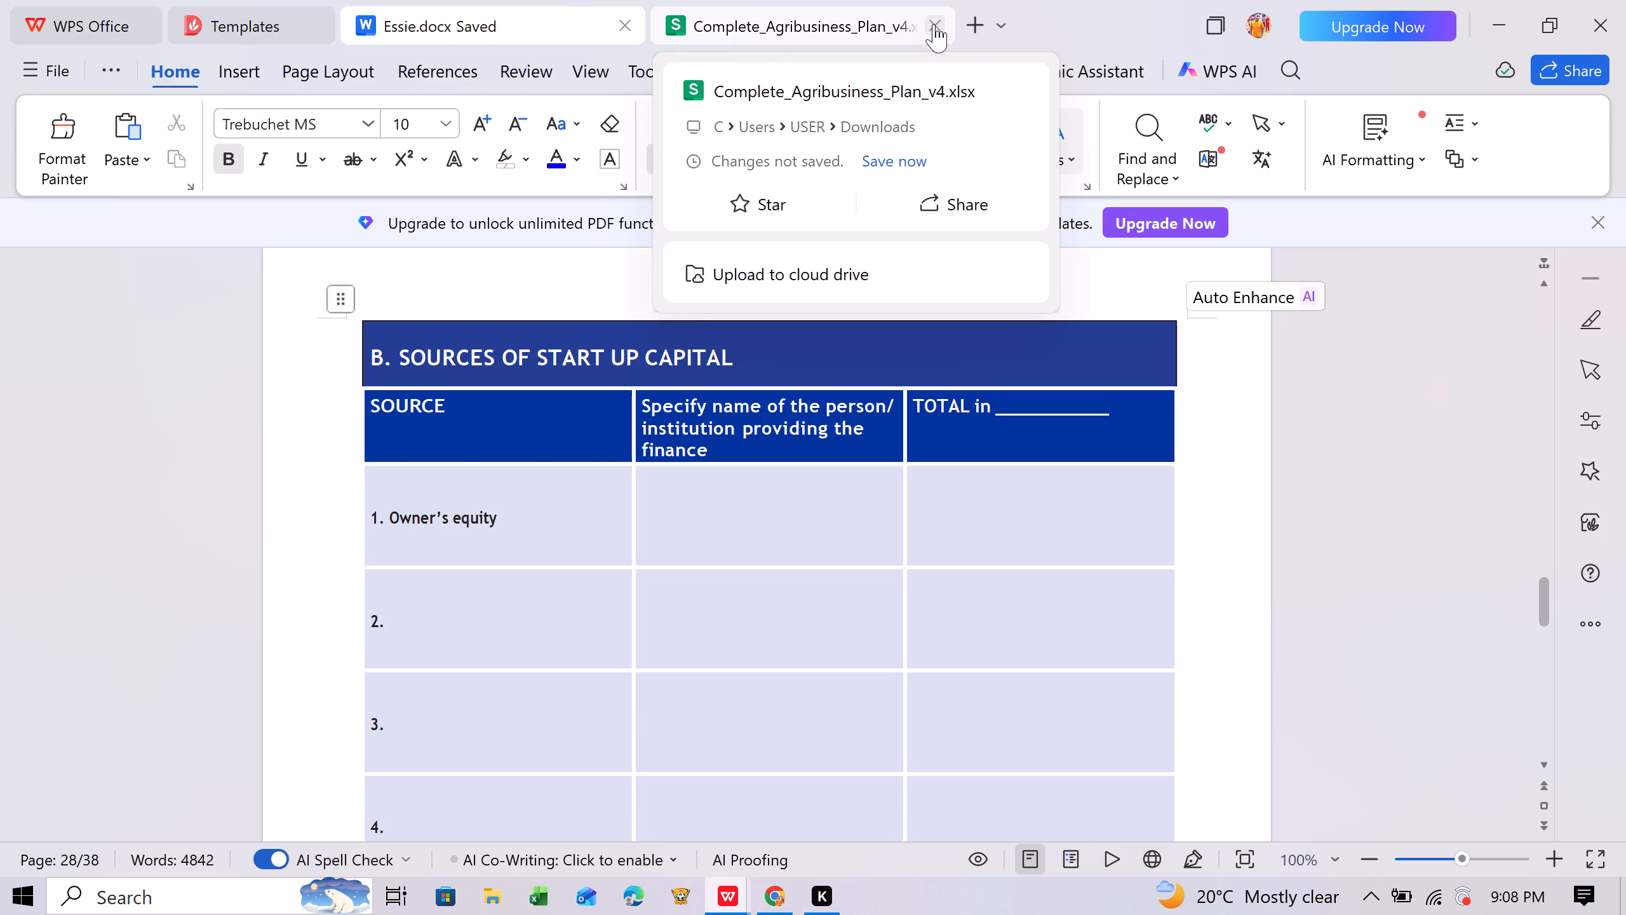
left_click(934, 24)
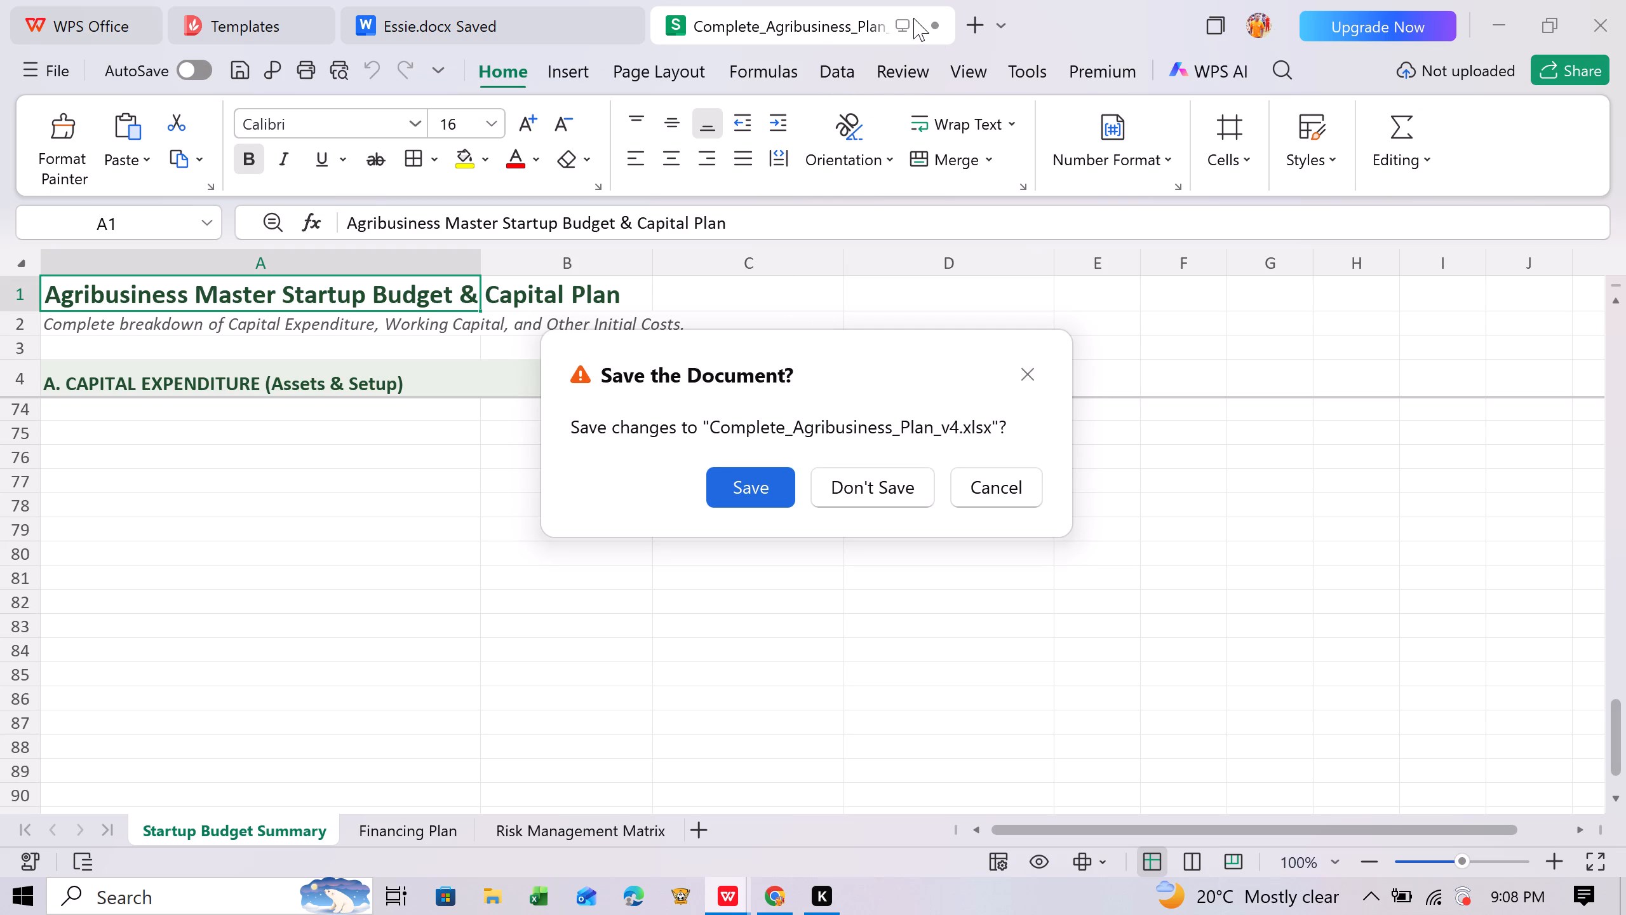
left_click(855, 497)
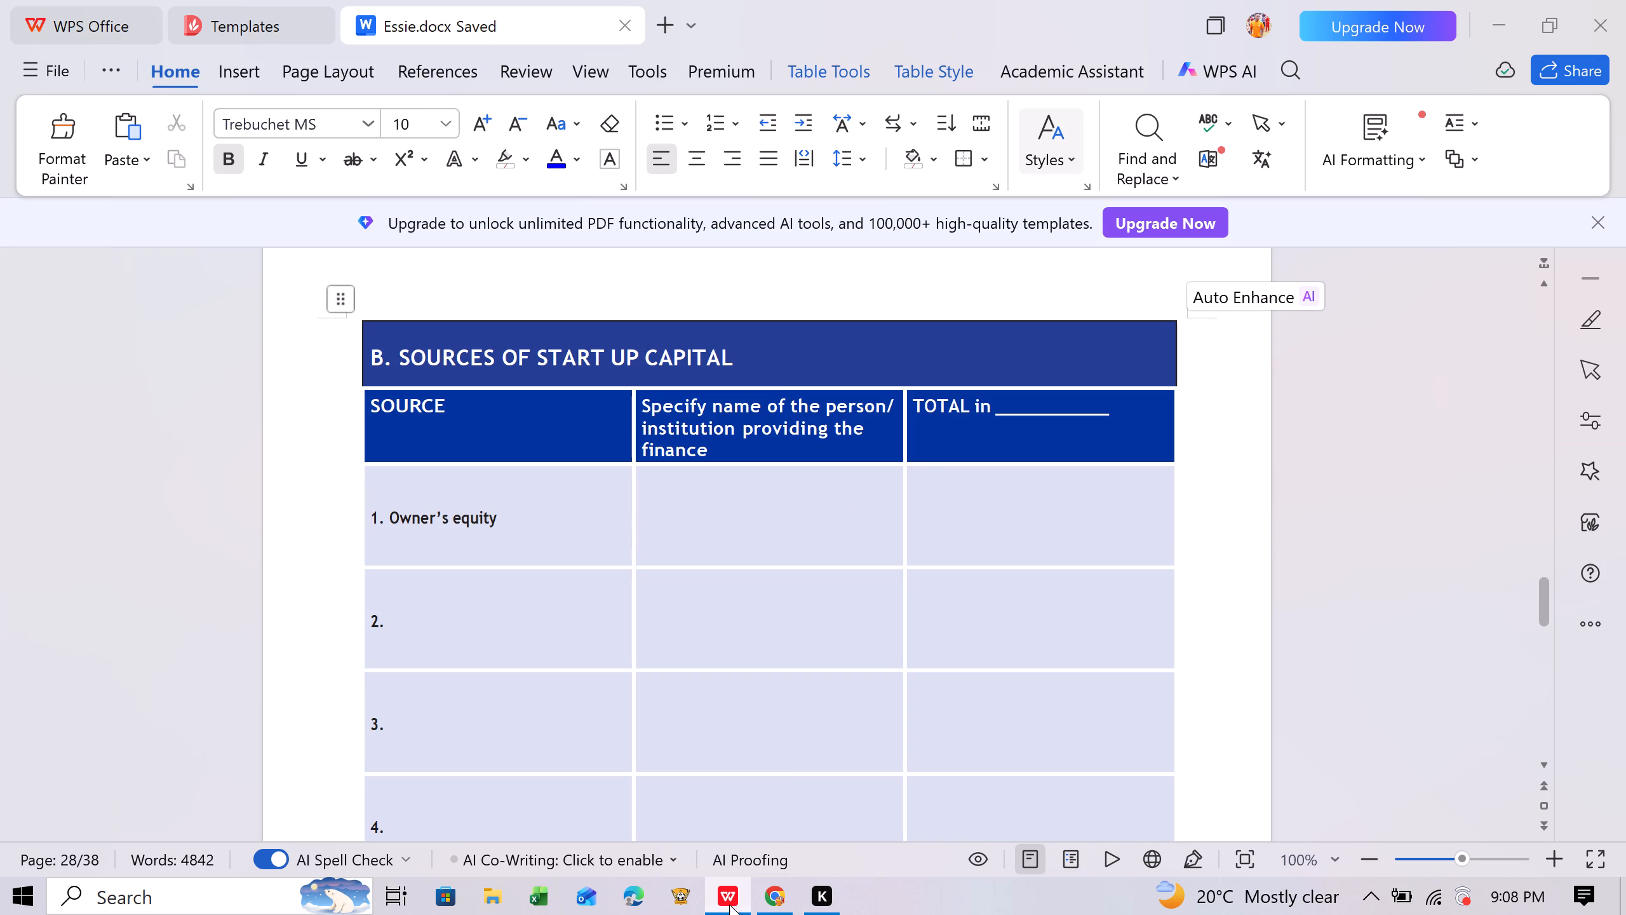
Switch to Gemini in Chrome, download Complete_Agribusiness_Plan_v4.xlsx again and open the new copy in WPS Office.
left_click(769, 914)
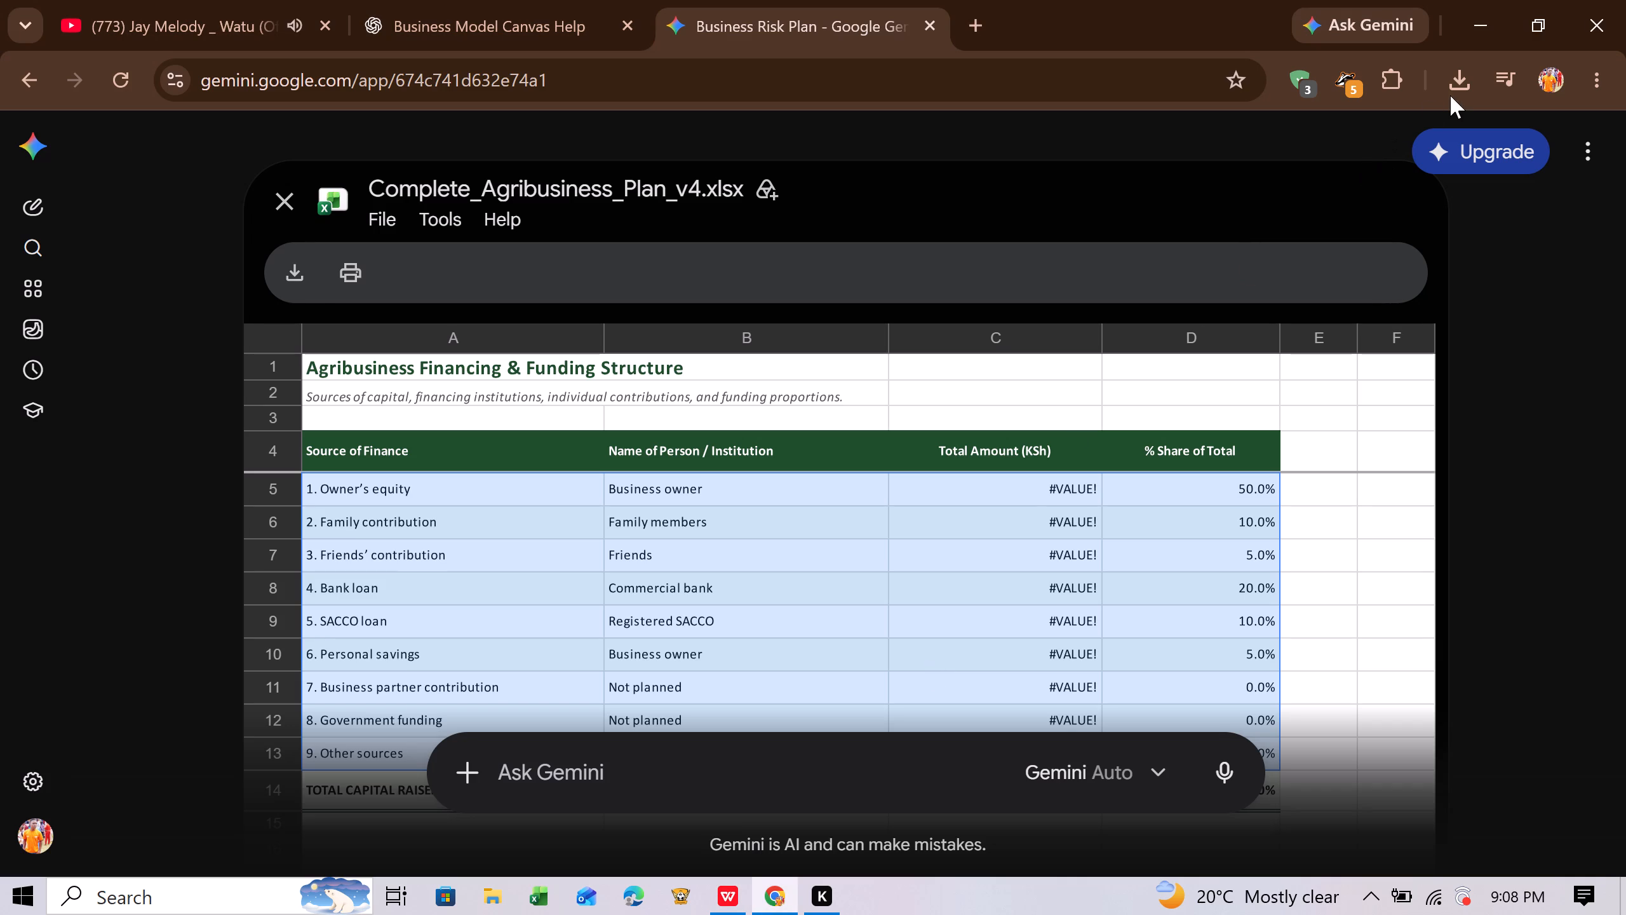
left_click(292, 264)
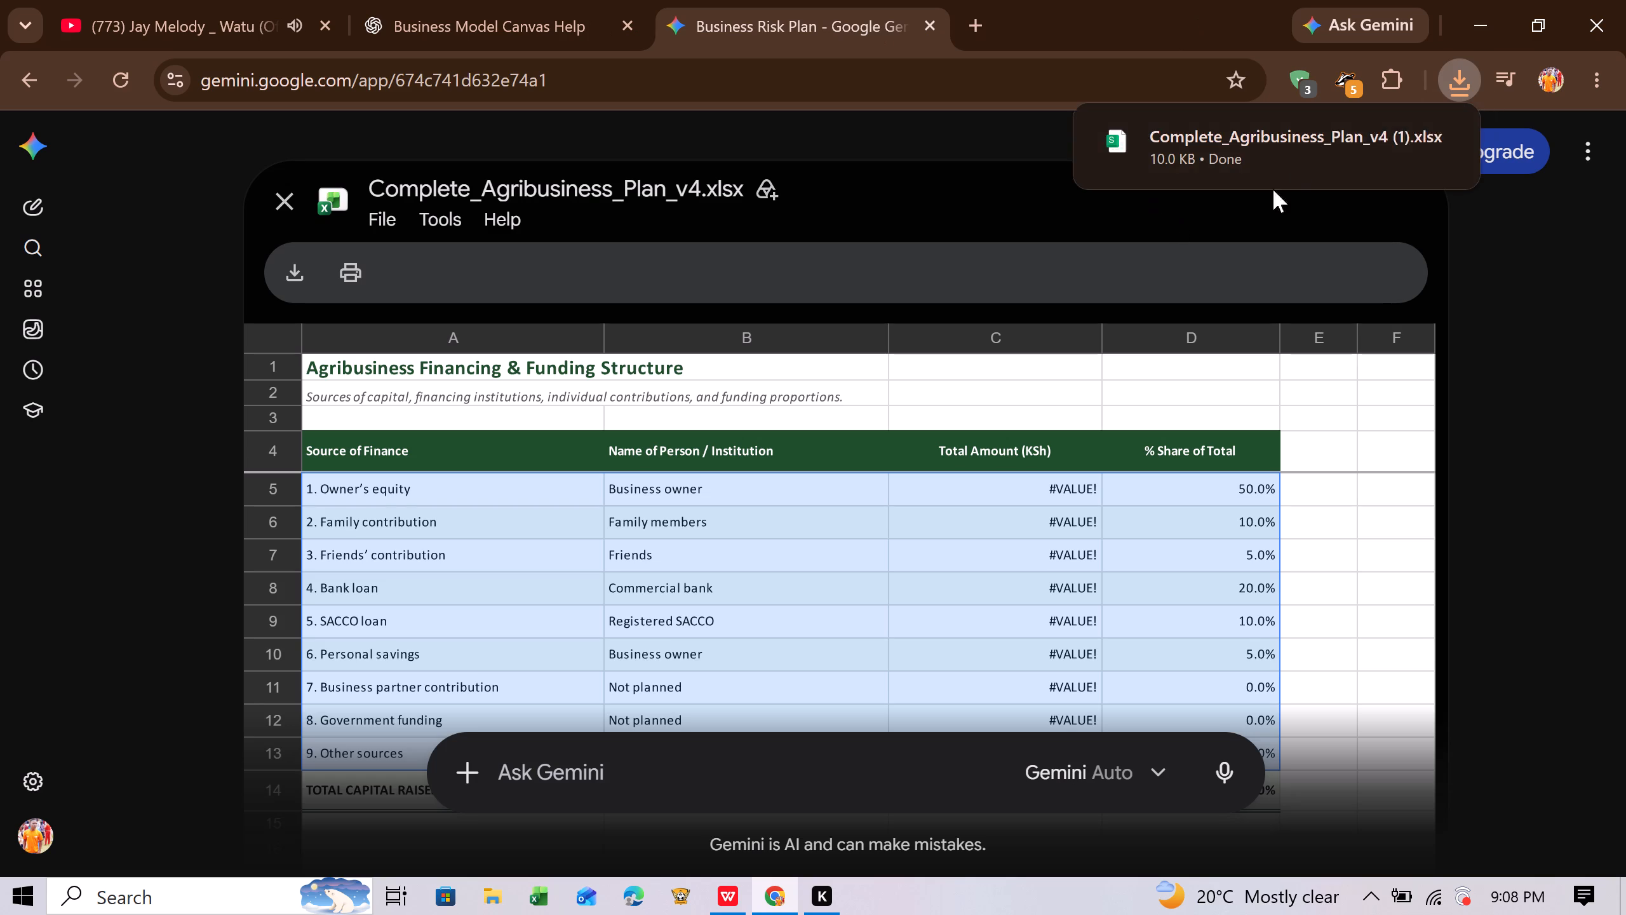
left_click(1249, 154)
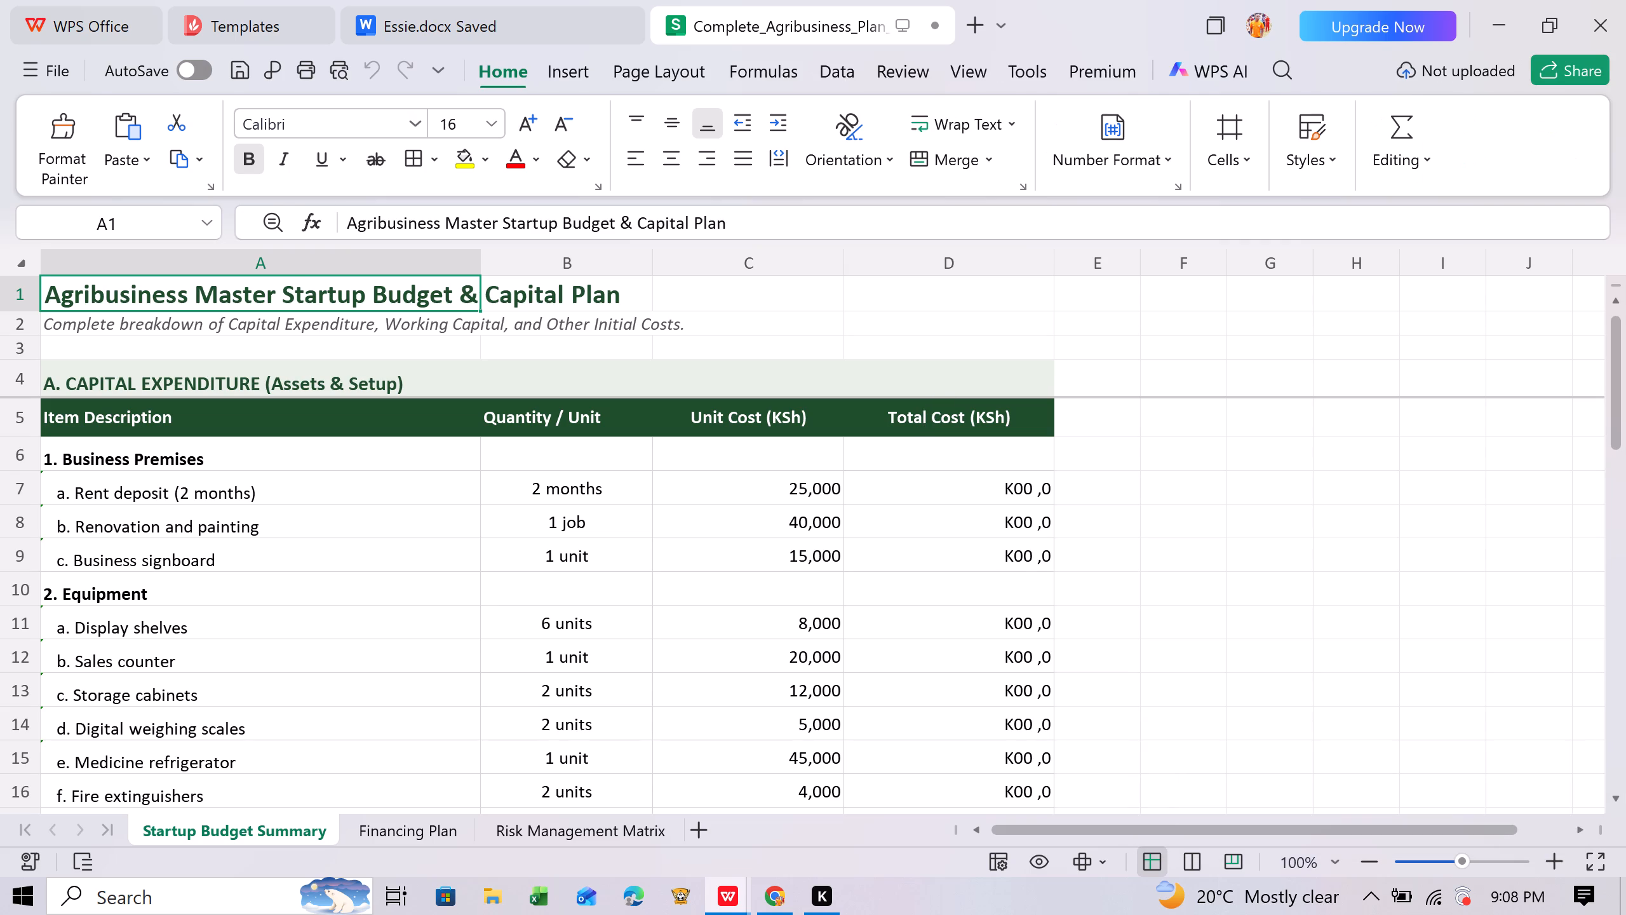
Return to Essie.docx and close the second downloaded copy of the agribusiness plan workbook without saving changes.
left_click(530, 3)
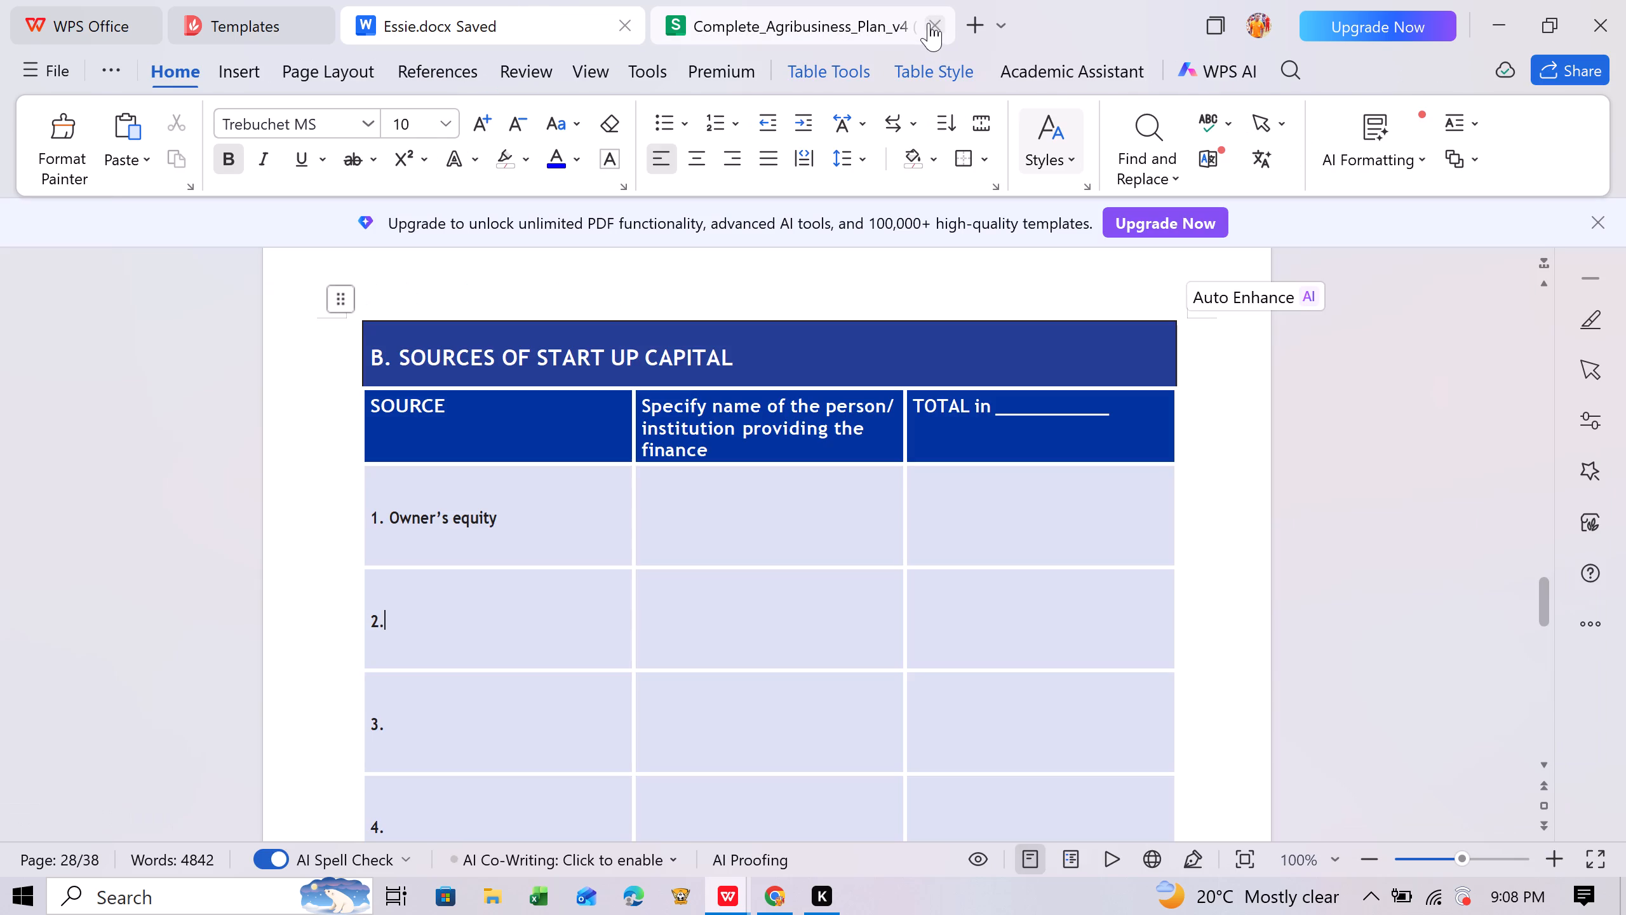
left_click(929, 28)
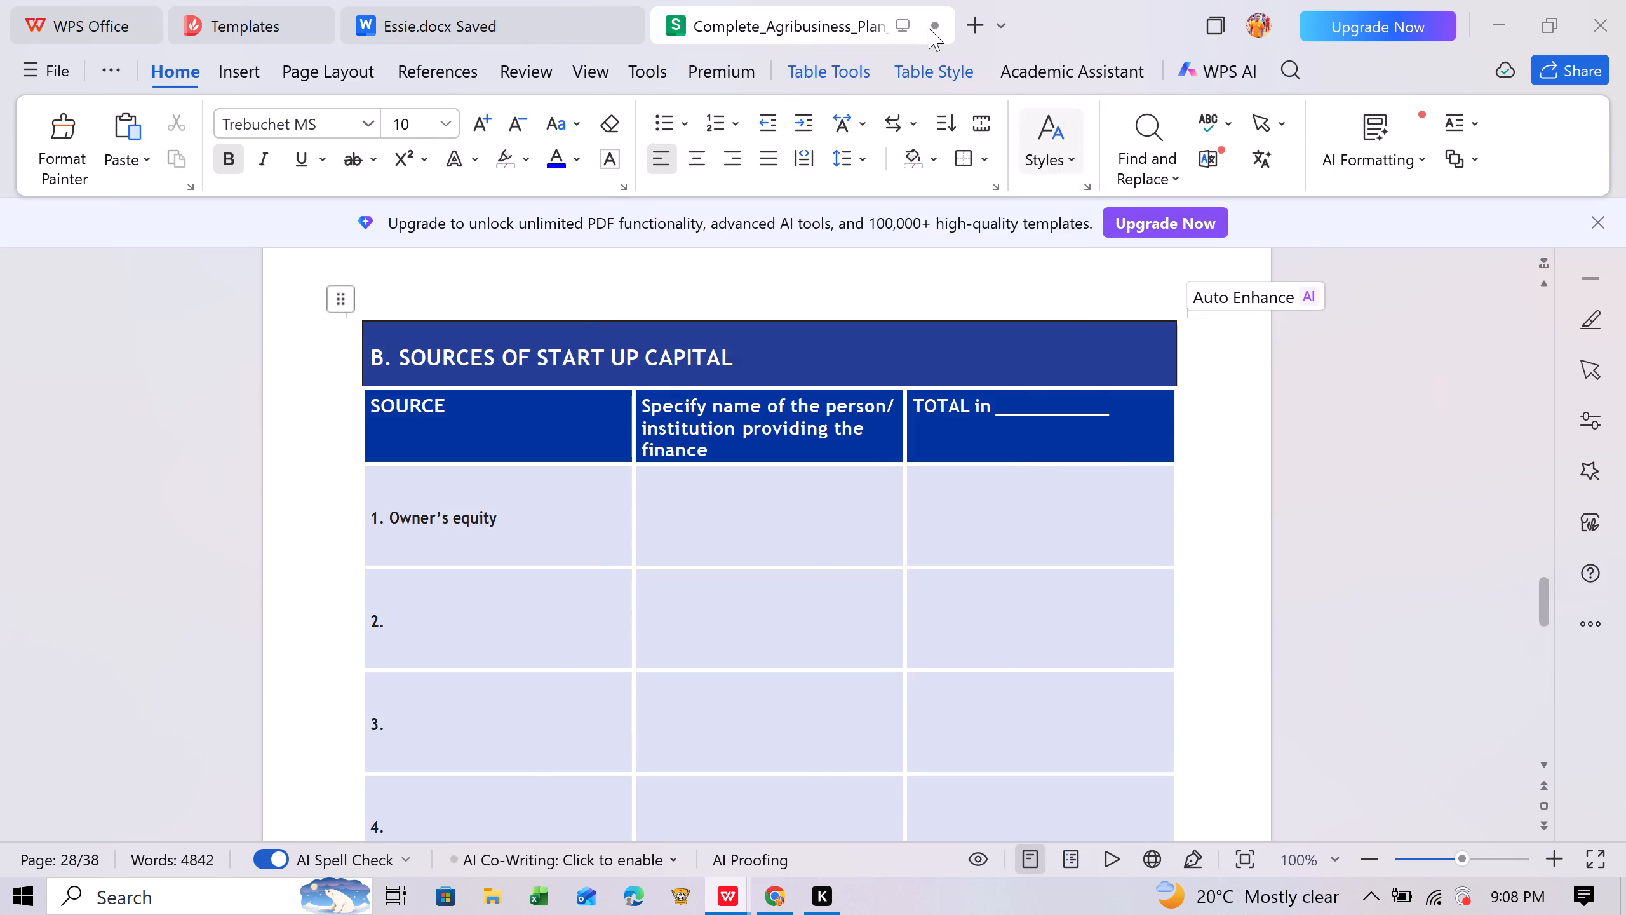
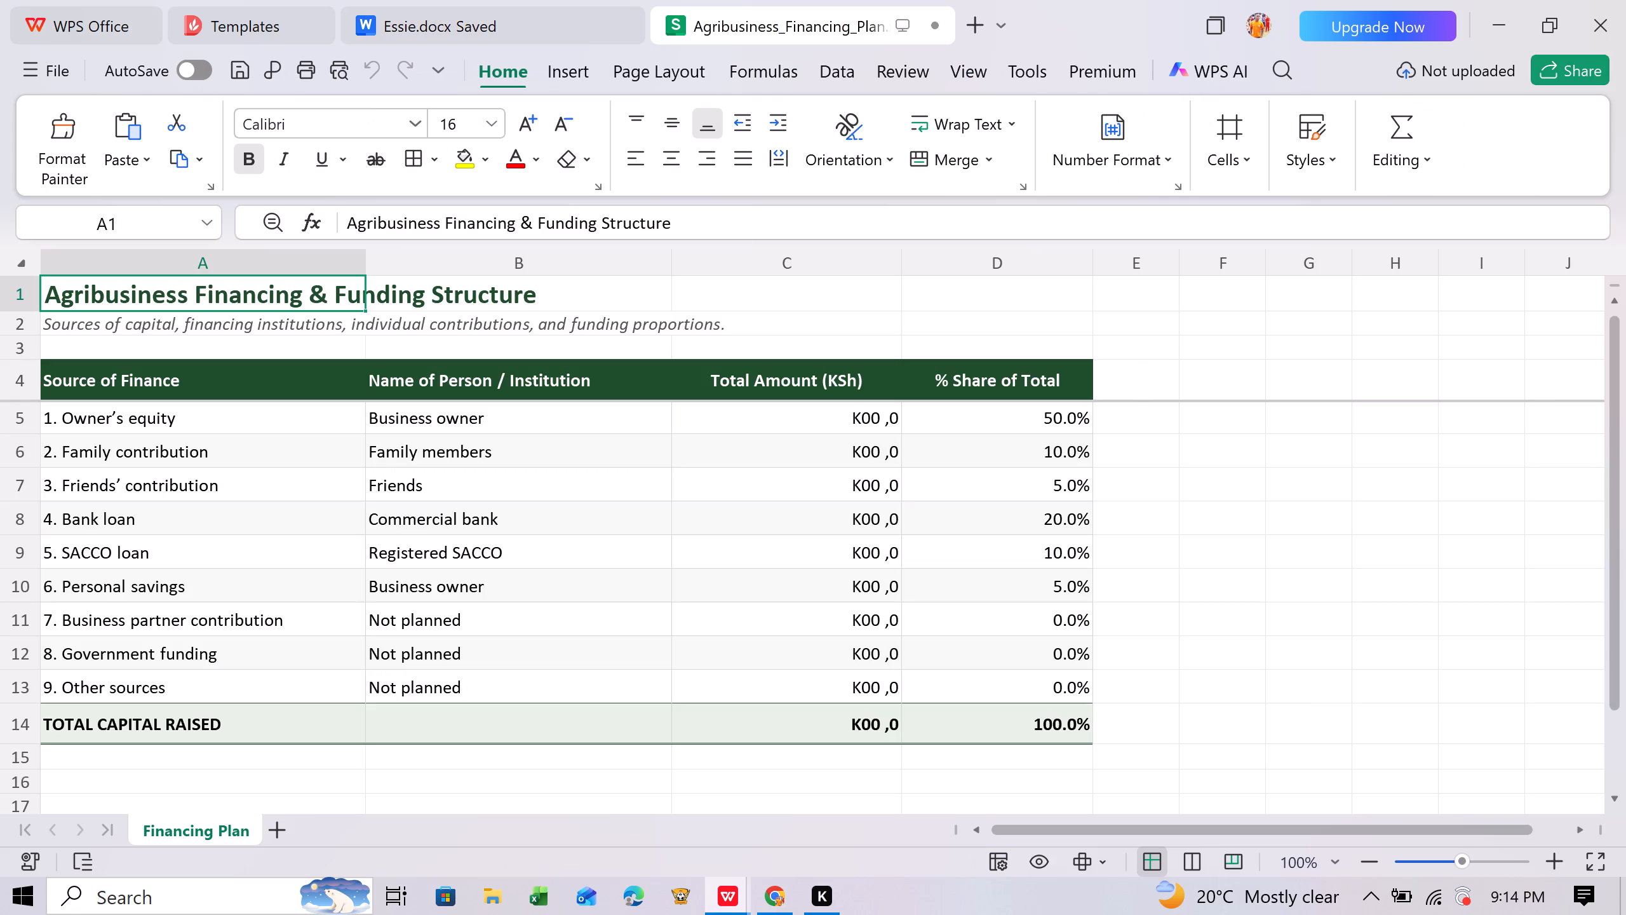
left_click_drag(213, 417, 332, 437)
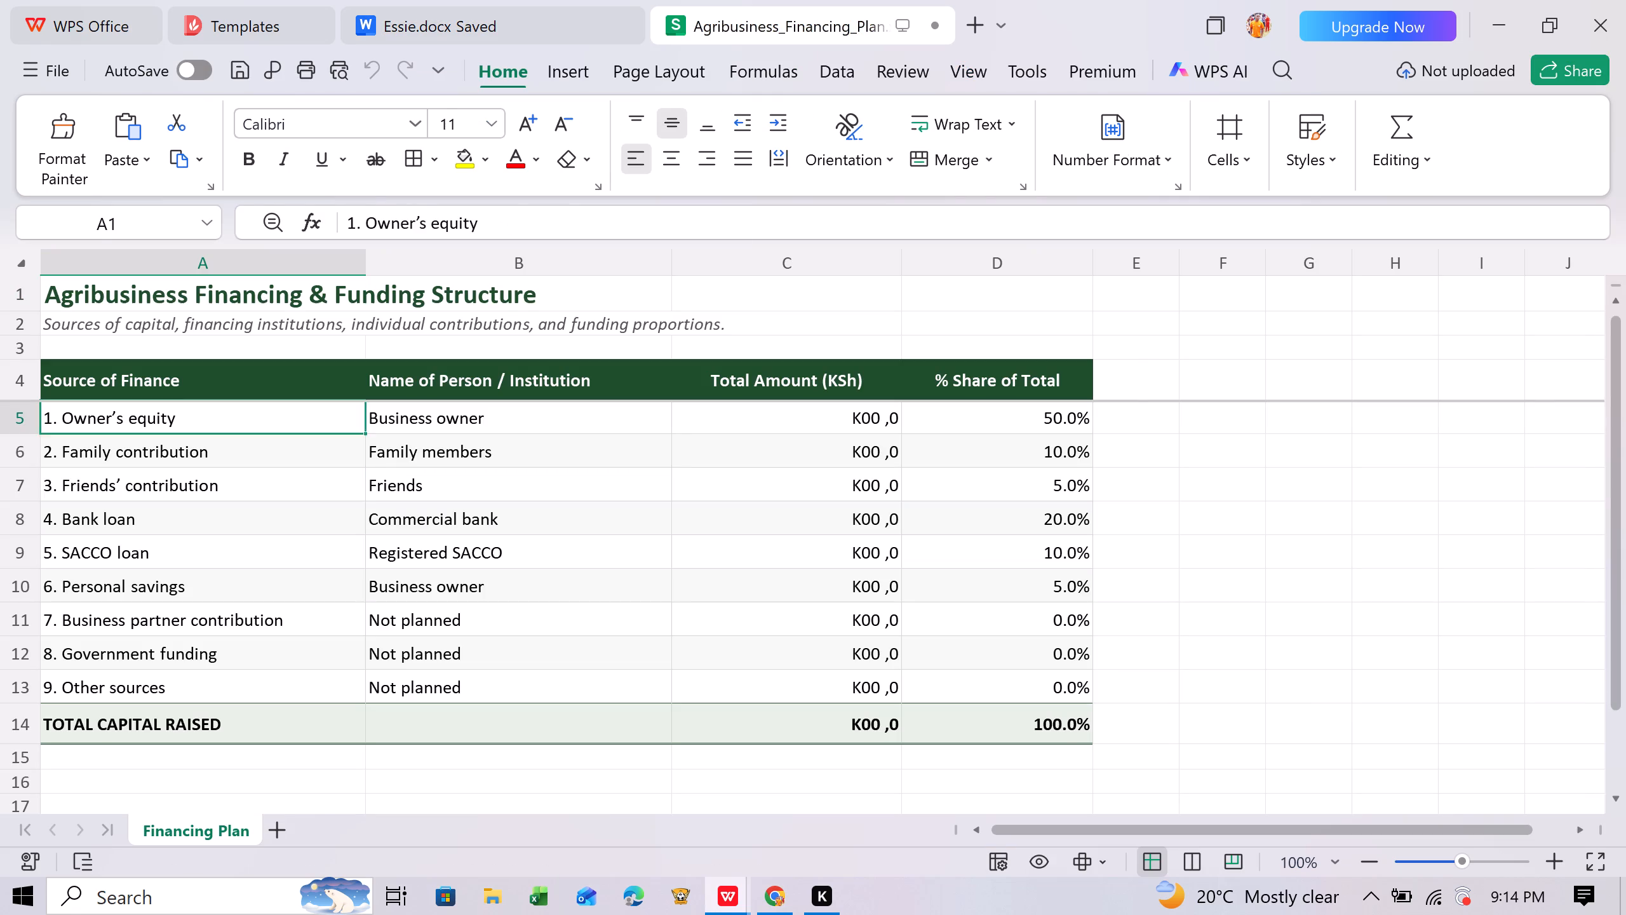
left_click_drag(332, 437, 537, 684)
right_click(537, 684)
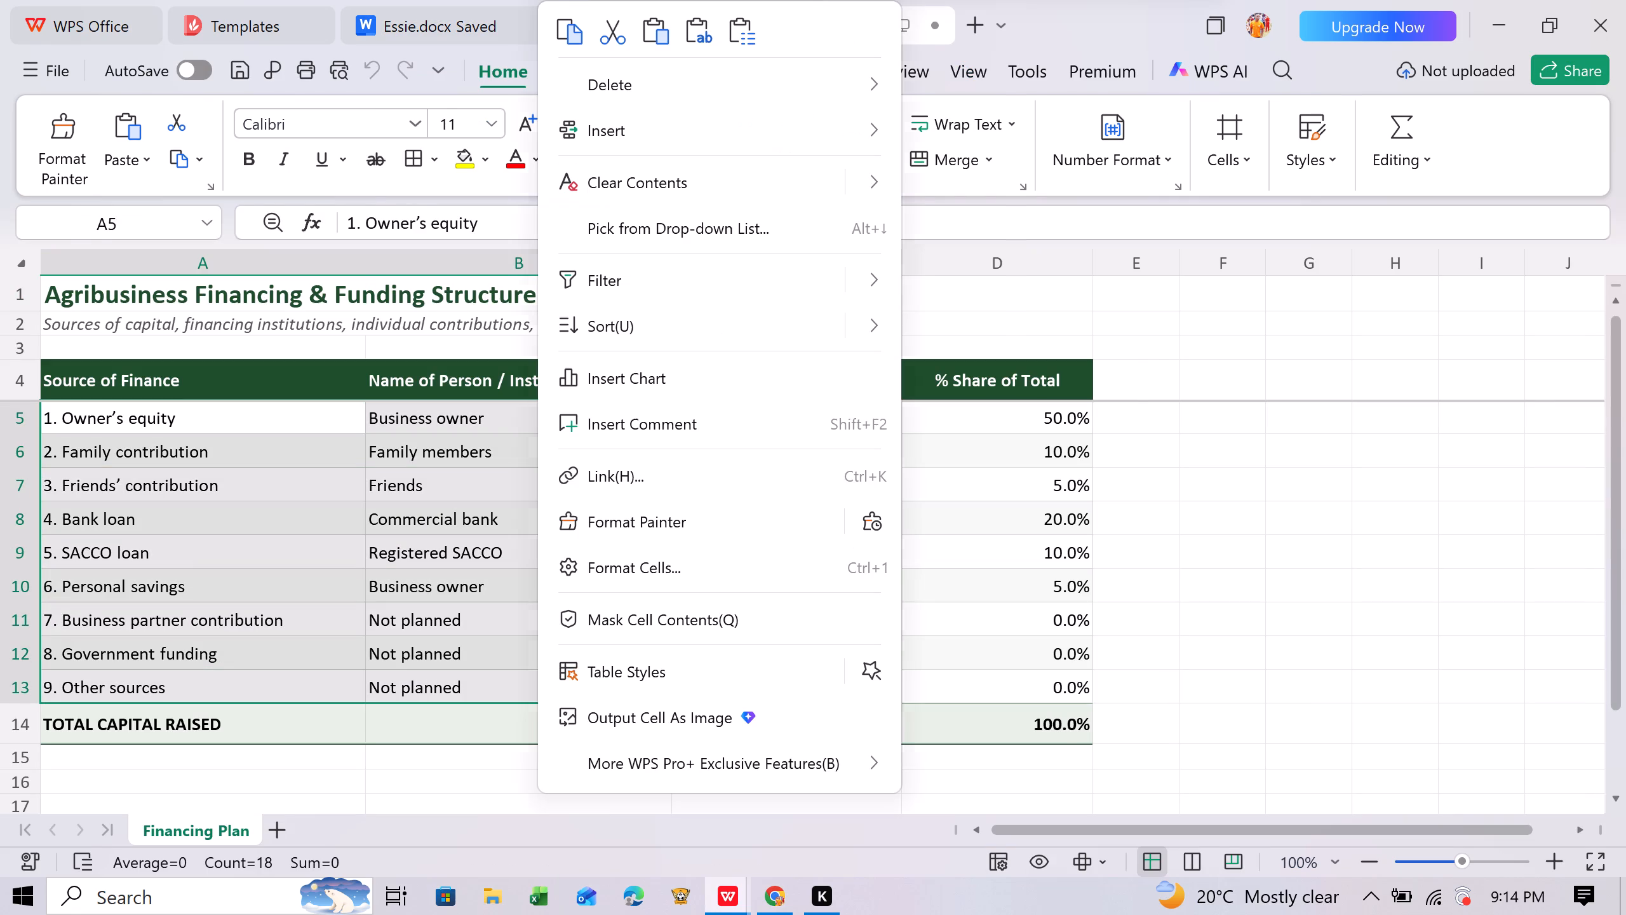
left_click(585, 25)
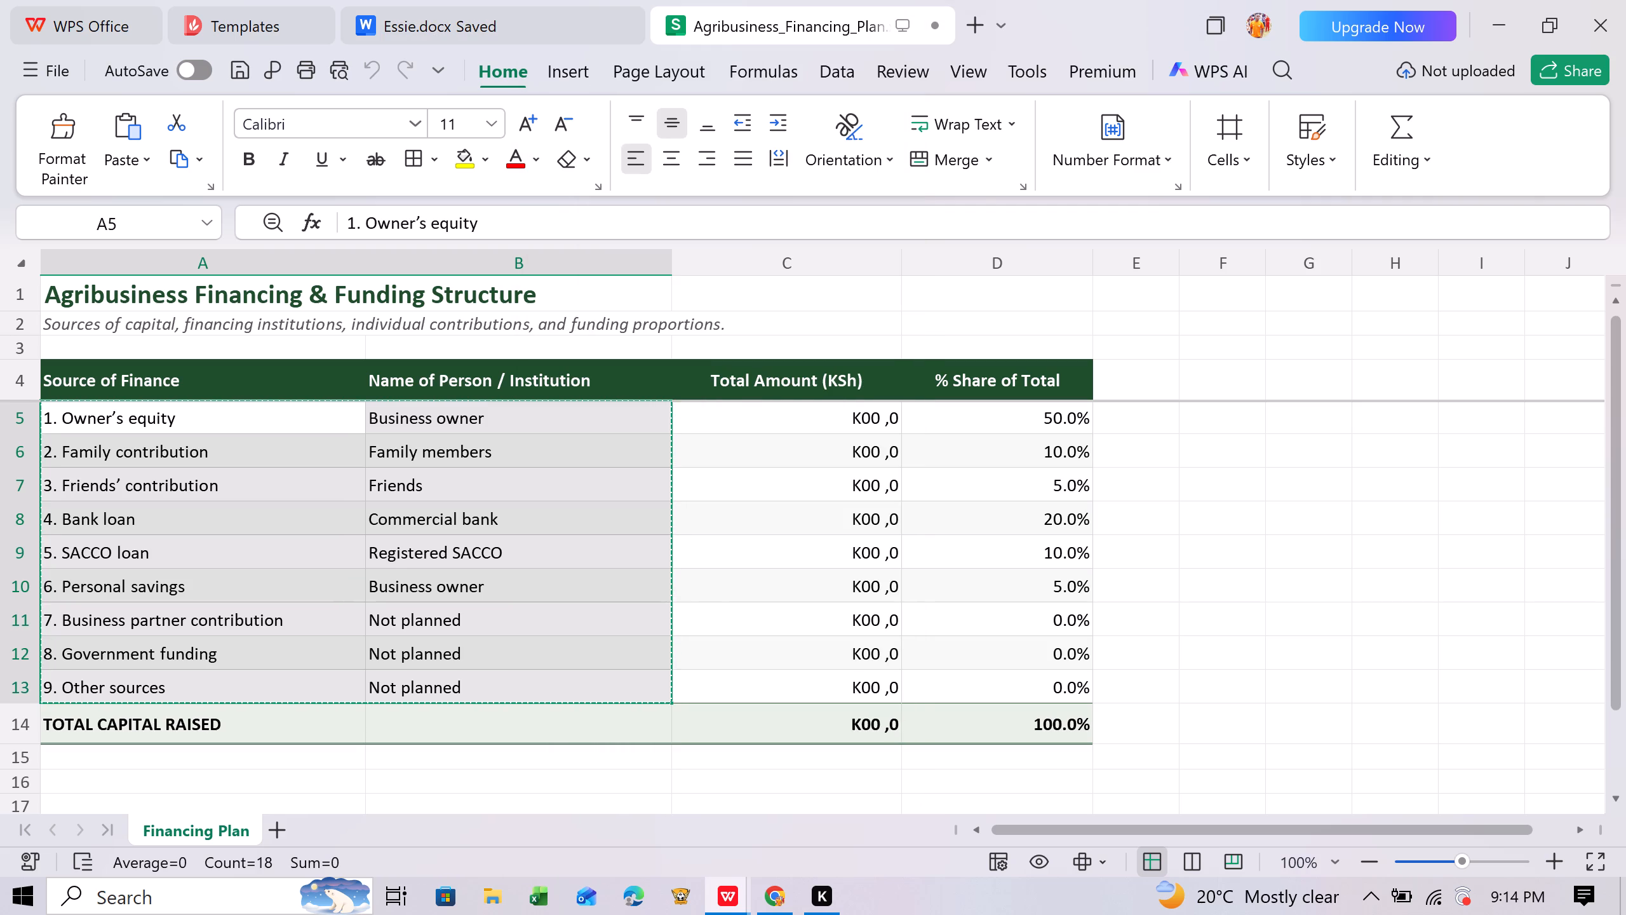
In Essie.docx, clear the Owner's equity entry and paste the copied sources and names into rows 1 to 9 of Sources of Start Up Capital.
left_click(452, 18)
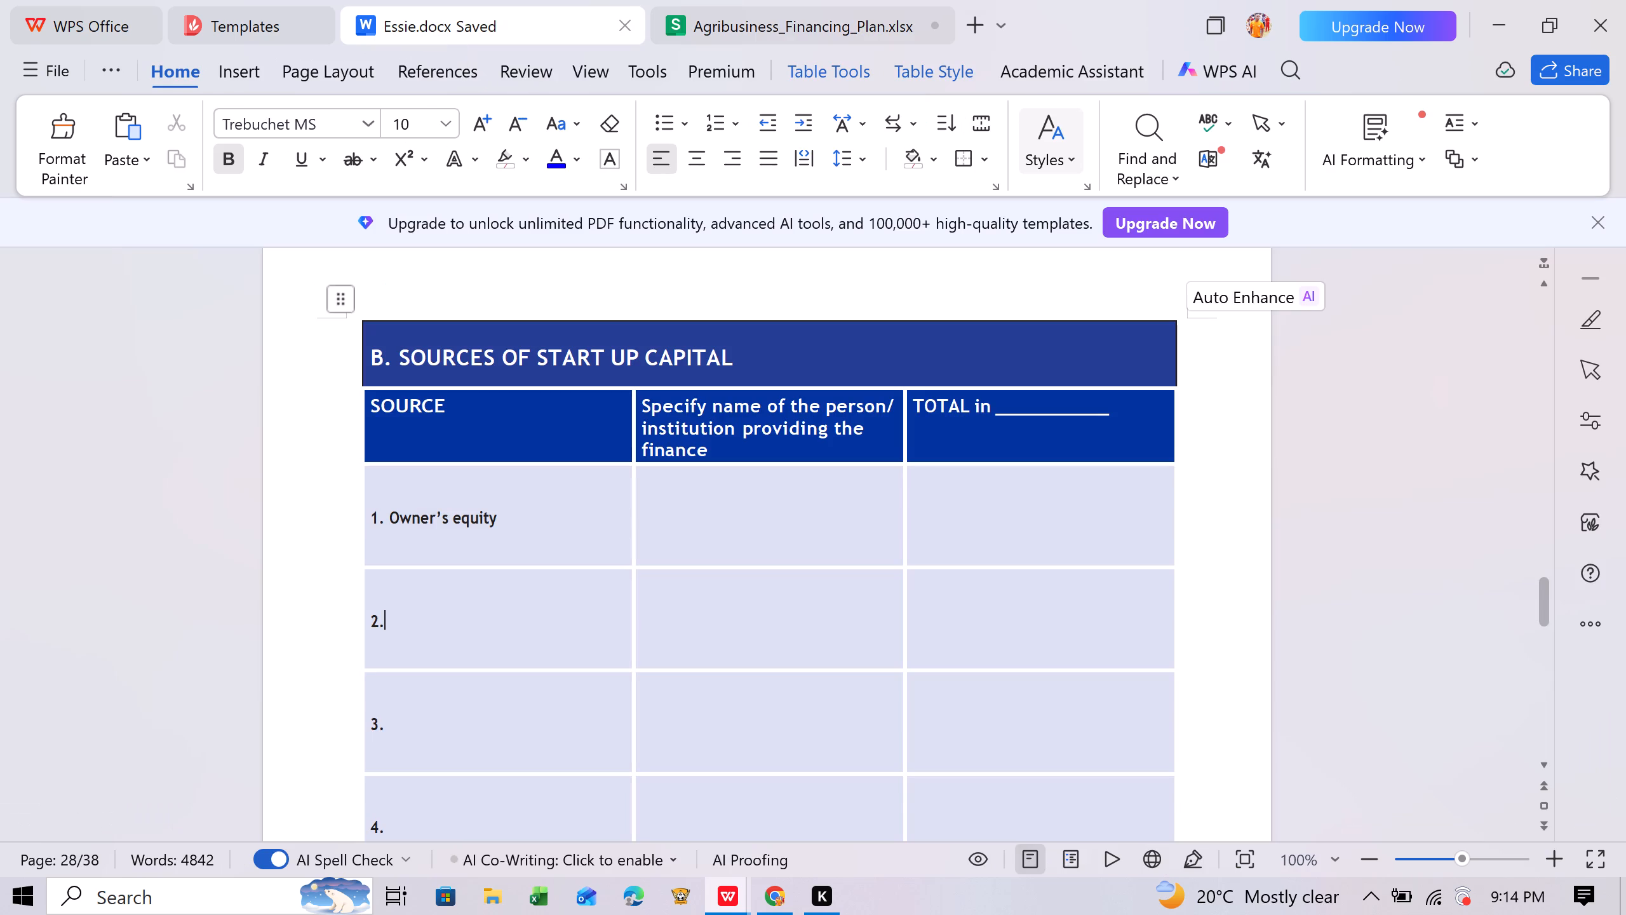
scroll(541, 571, "down", 4)
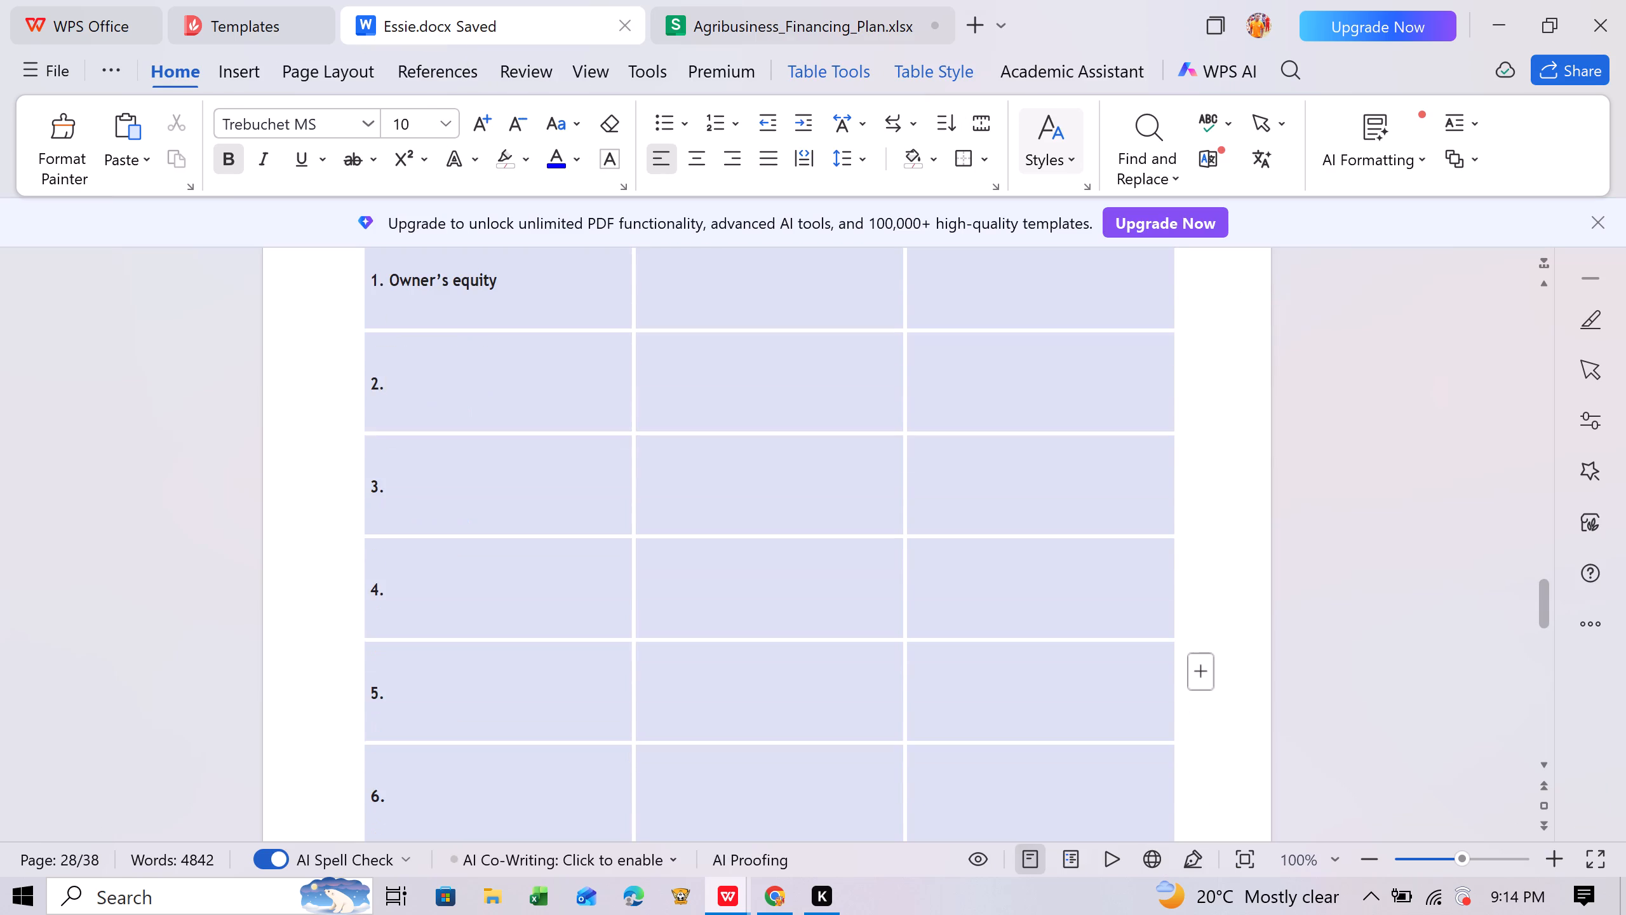
scroll(558, 543, "up", 1)
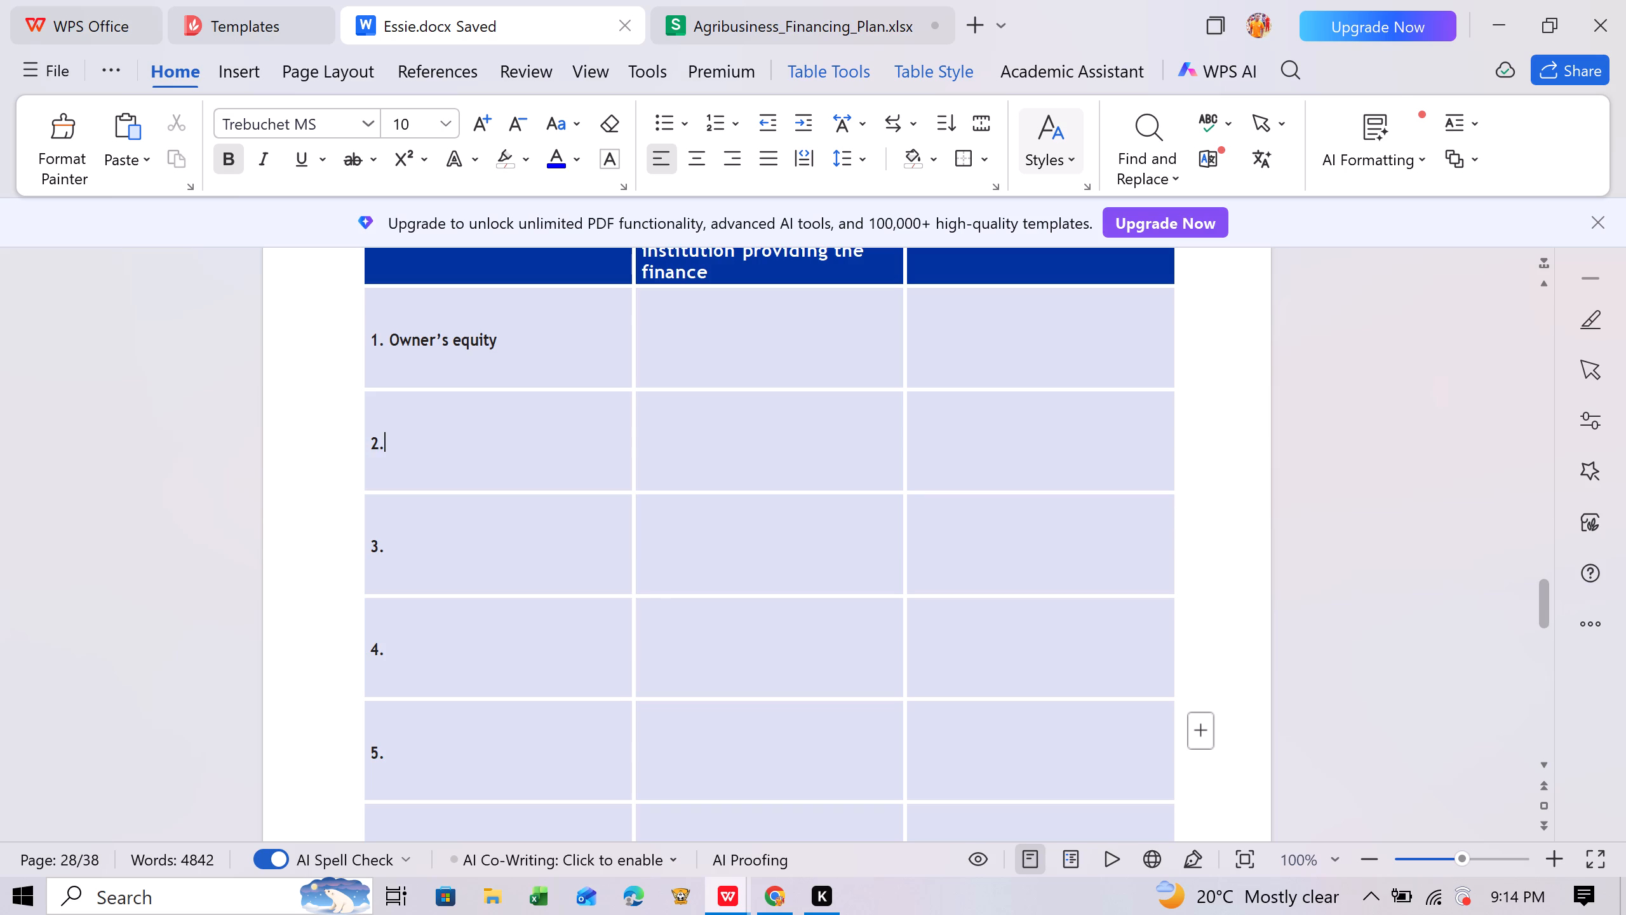
left_click(534, 350)
key("BackSpace")
key("BackSpace")
key("BackSpace")
key("BackSpace")
key("BackSpace")
key("BackSpace")
key("BackSpace")
key("BackSpace")
key("BackSpace")
key("BackSpace")
key("BackSpace")
key("BackSpace")
key("BackSpace")
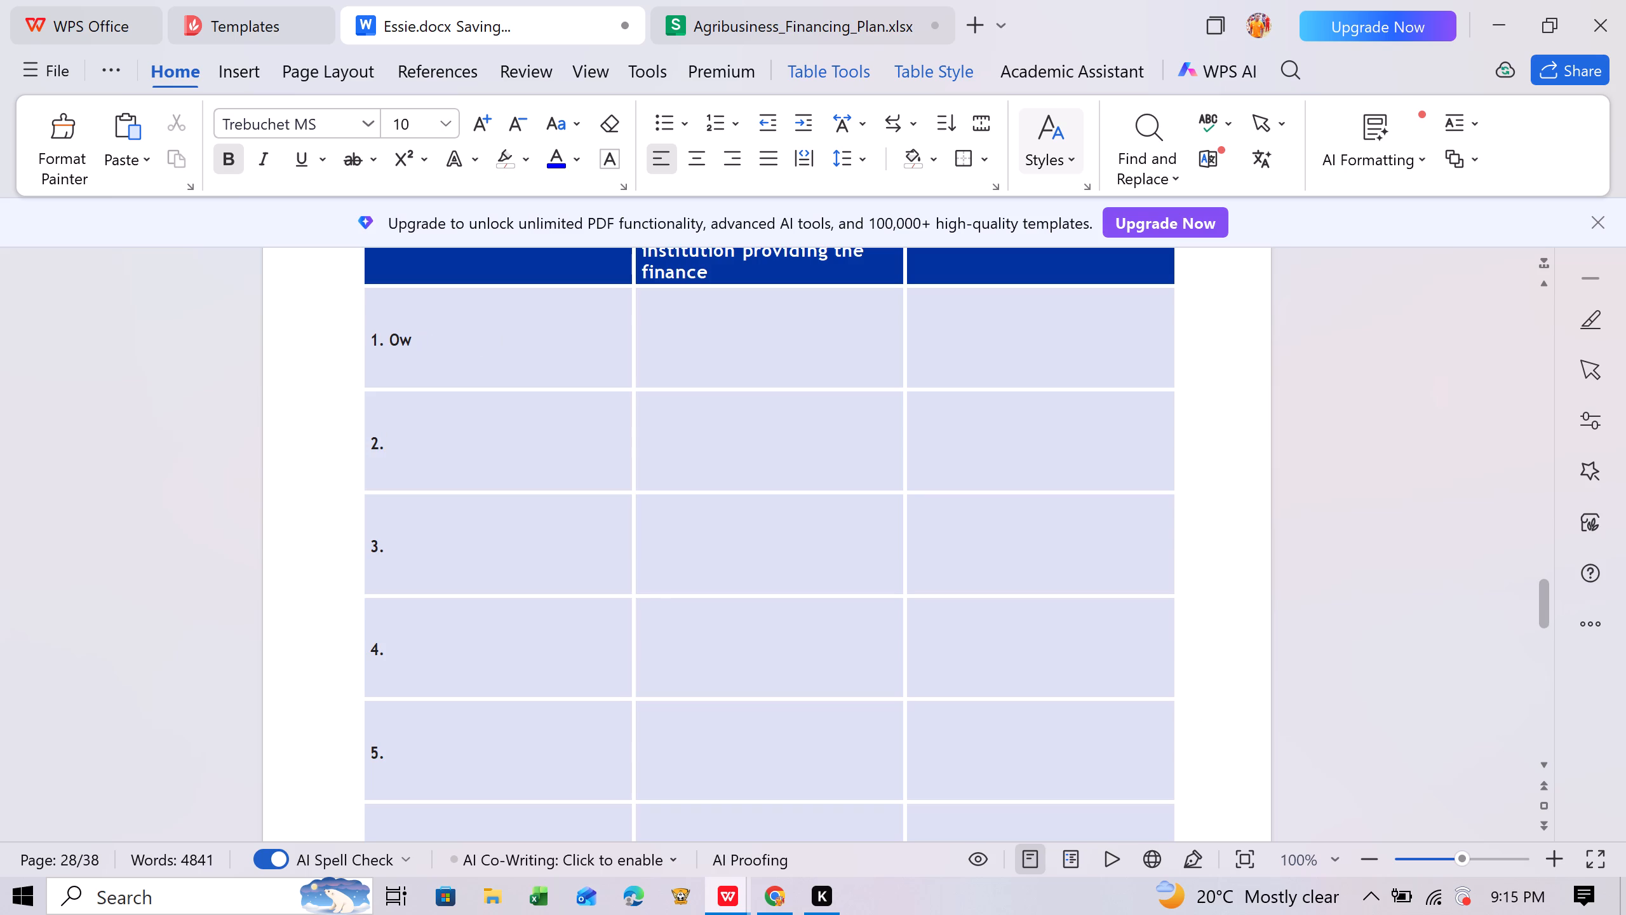
key("BackSpace")
key("BackSpace")
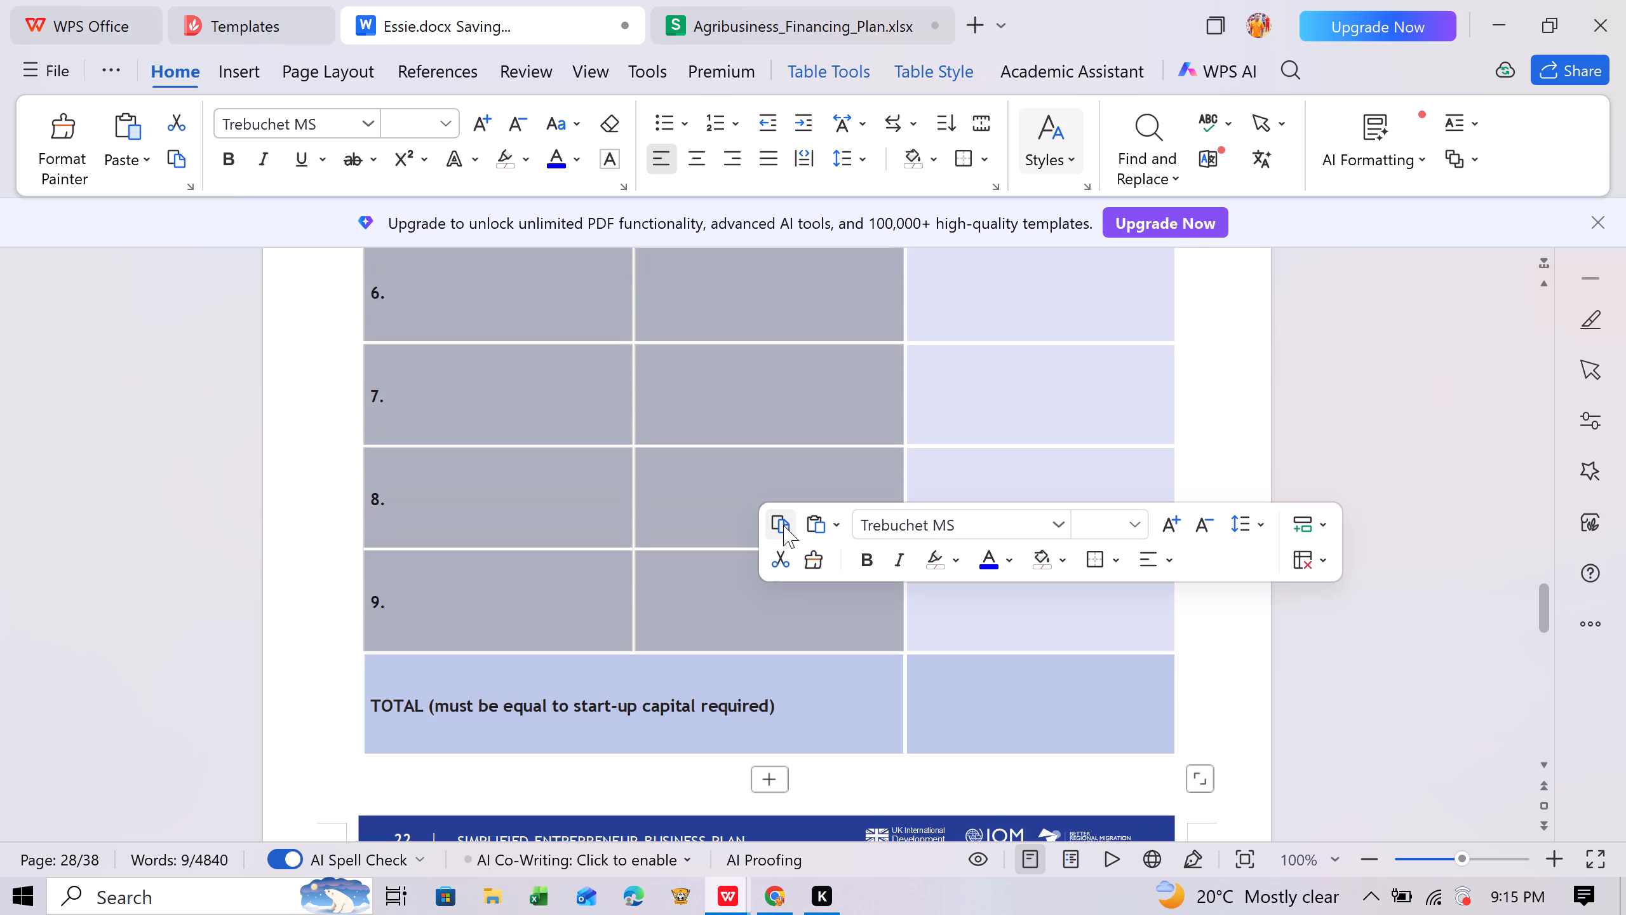
left_click(811, 522)
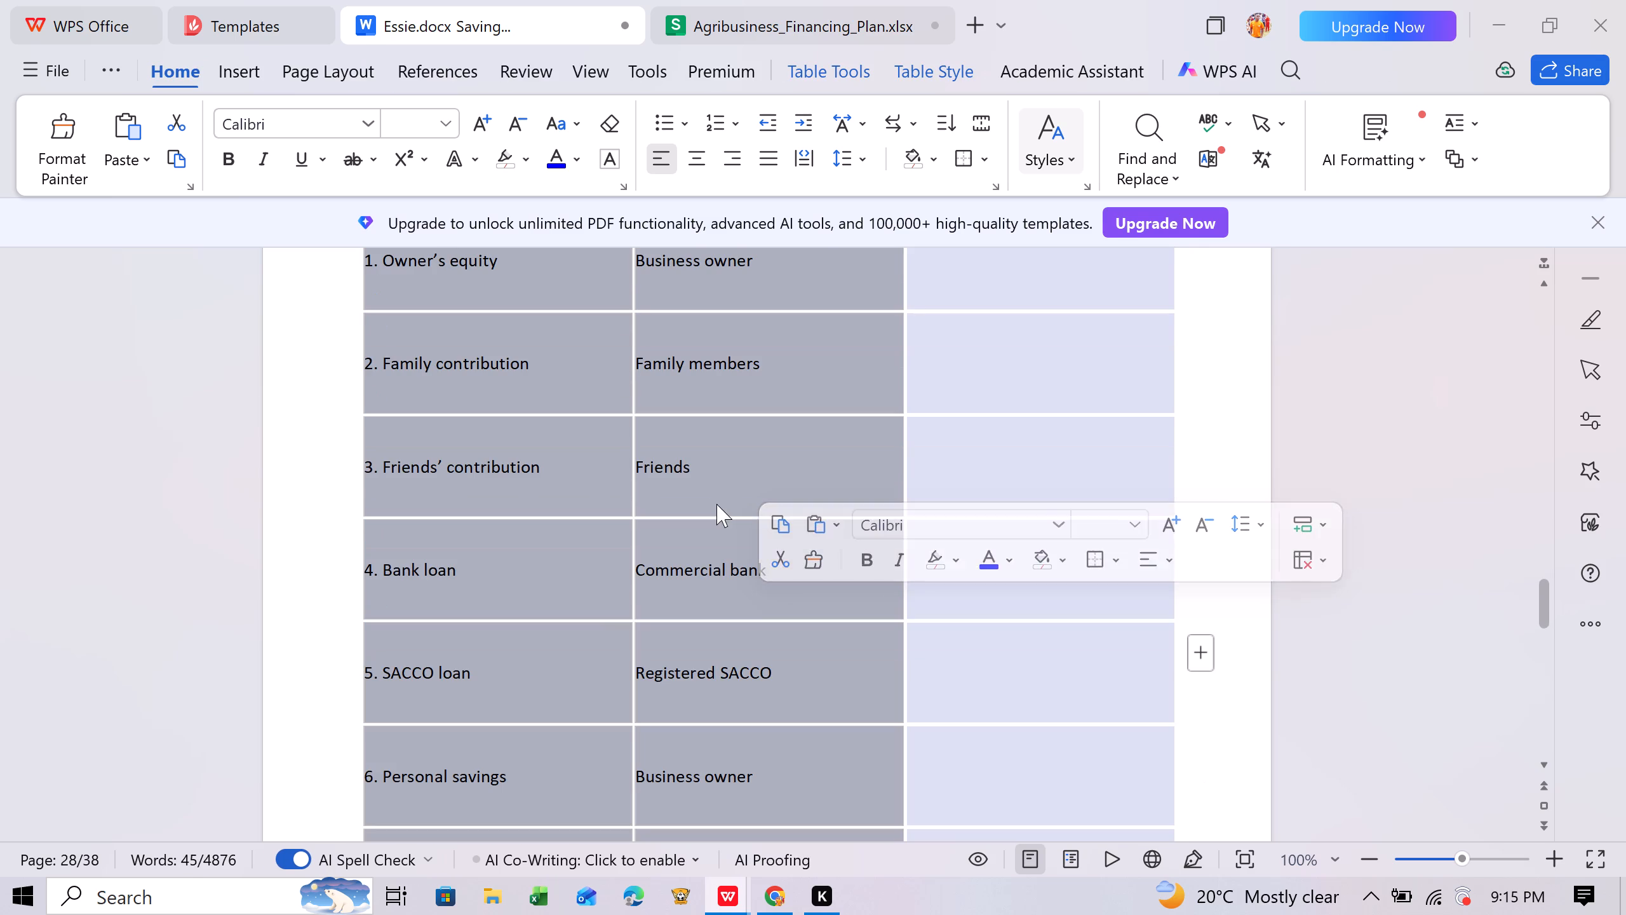
Check the pasted sources and provider names across all nine rows of the table, dismissing the upgrade banner.
scroll(702, 471, "down", 8)
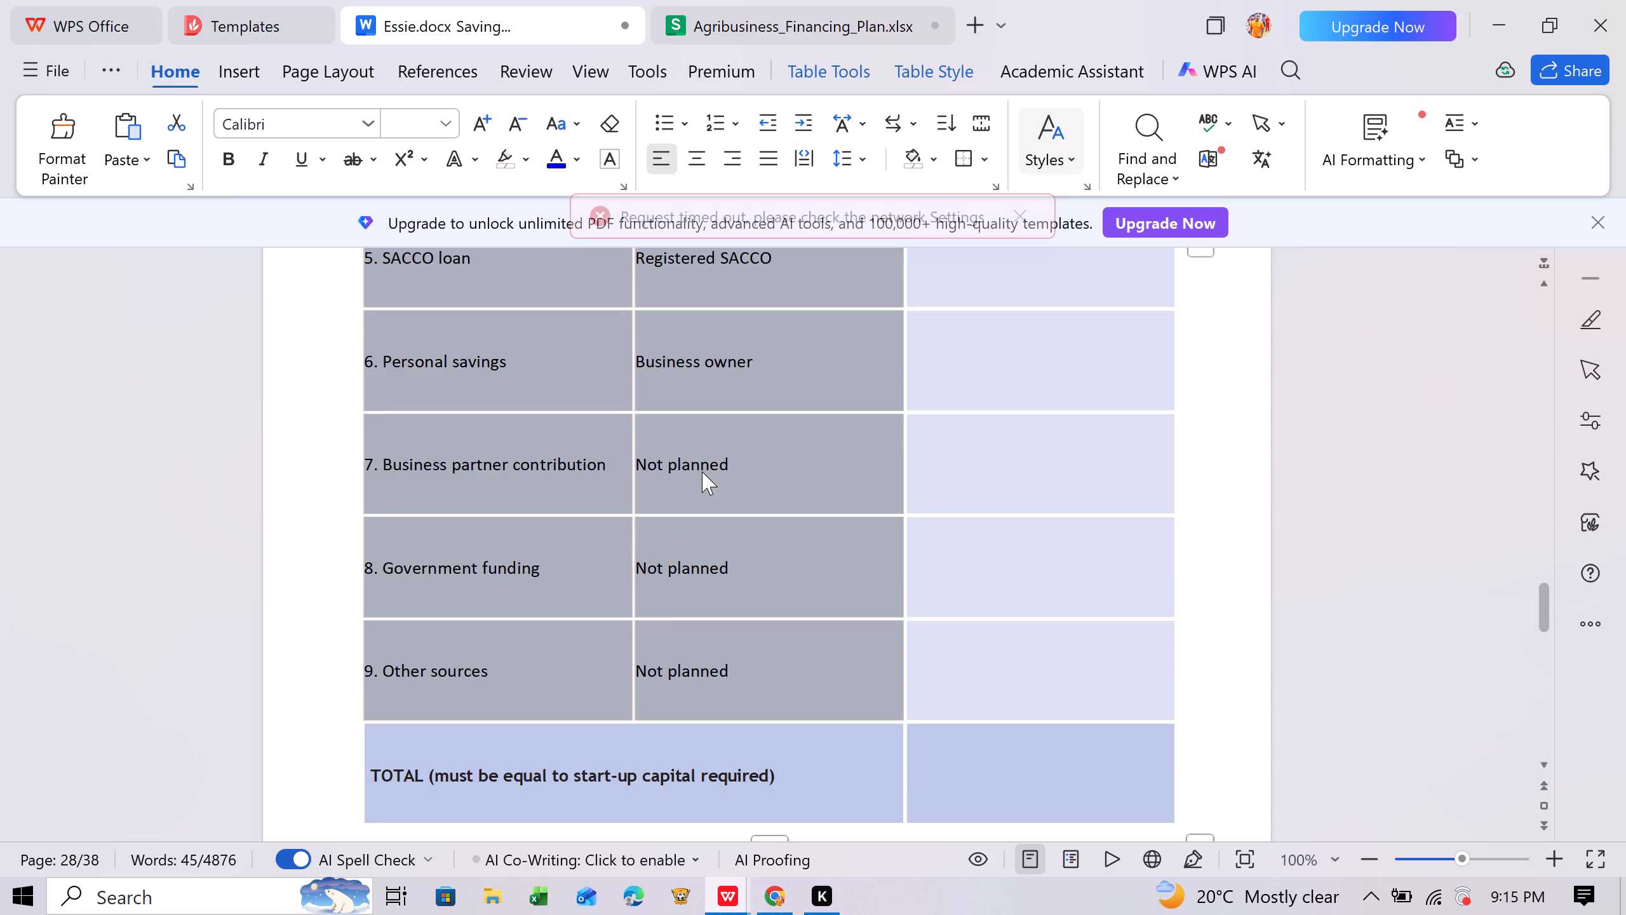
scroll(702, 471, "up", 10)
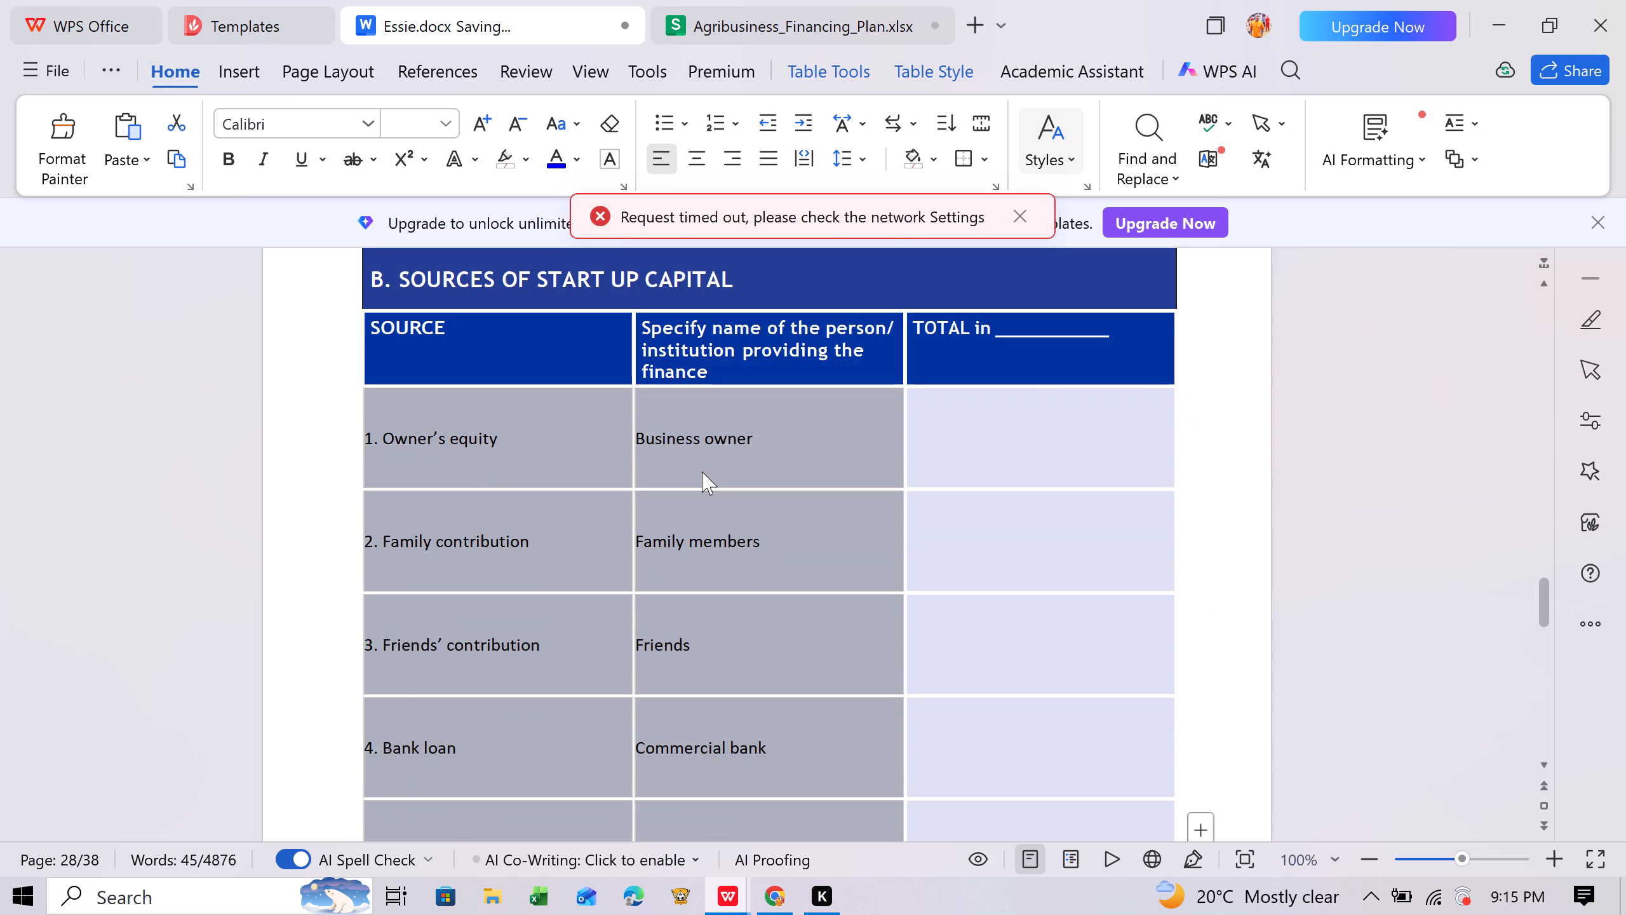
scroll(702, 471, "up", 1)
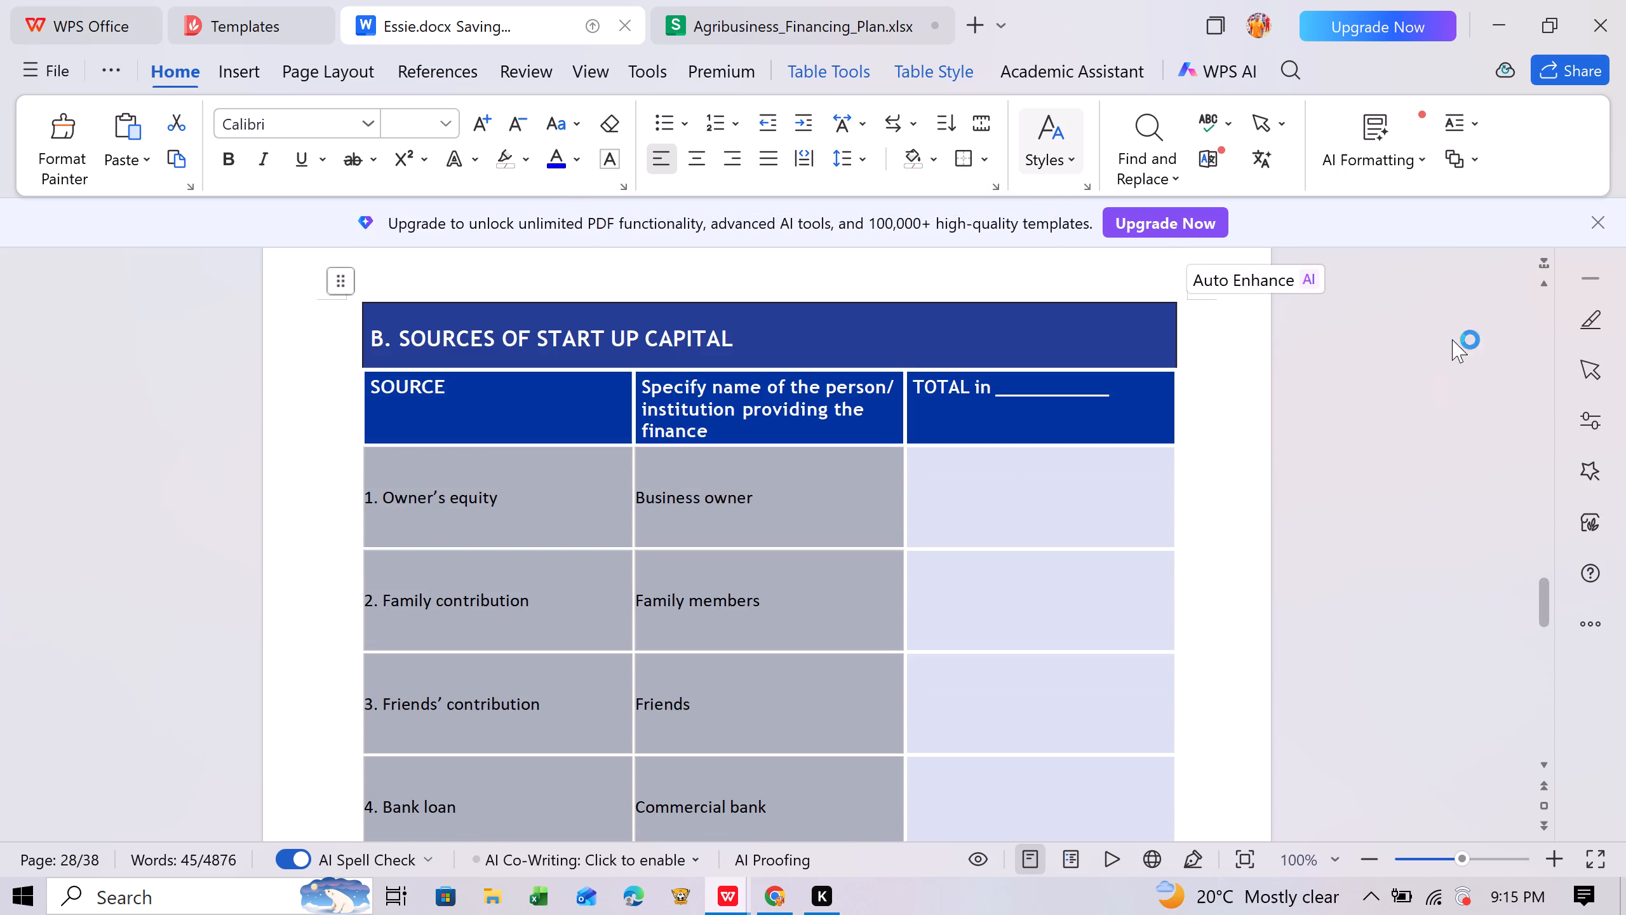
left_click(1596, 230)
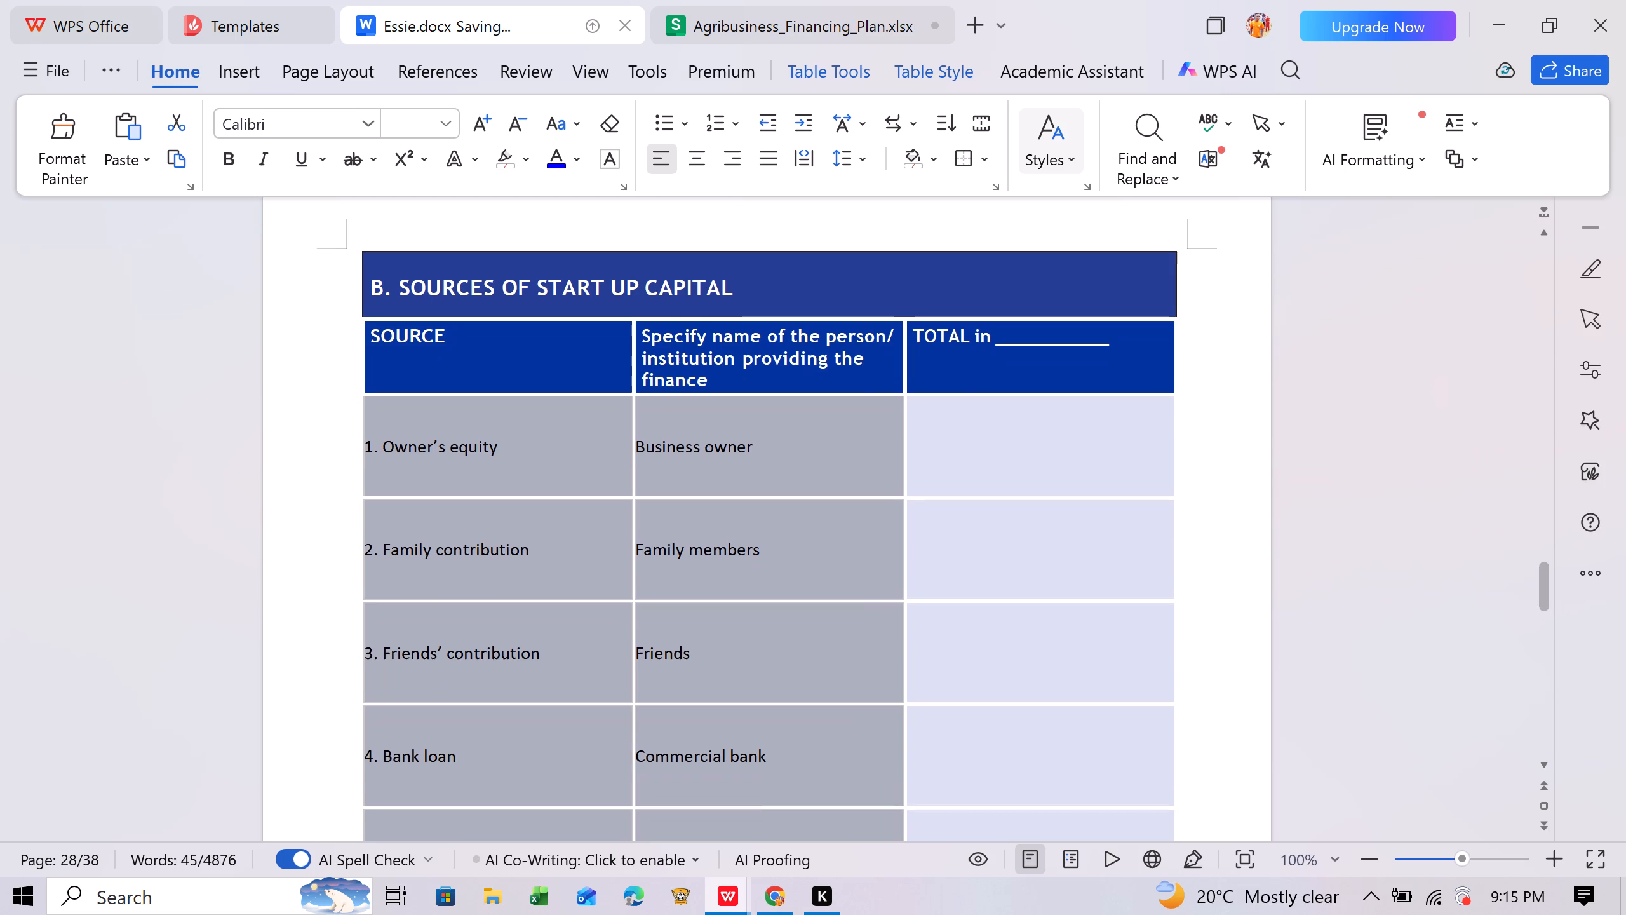
left_click(775, 471)
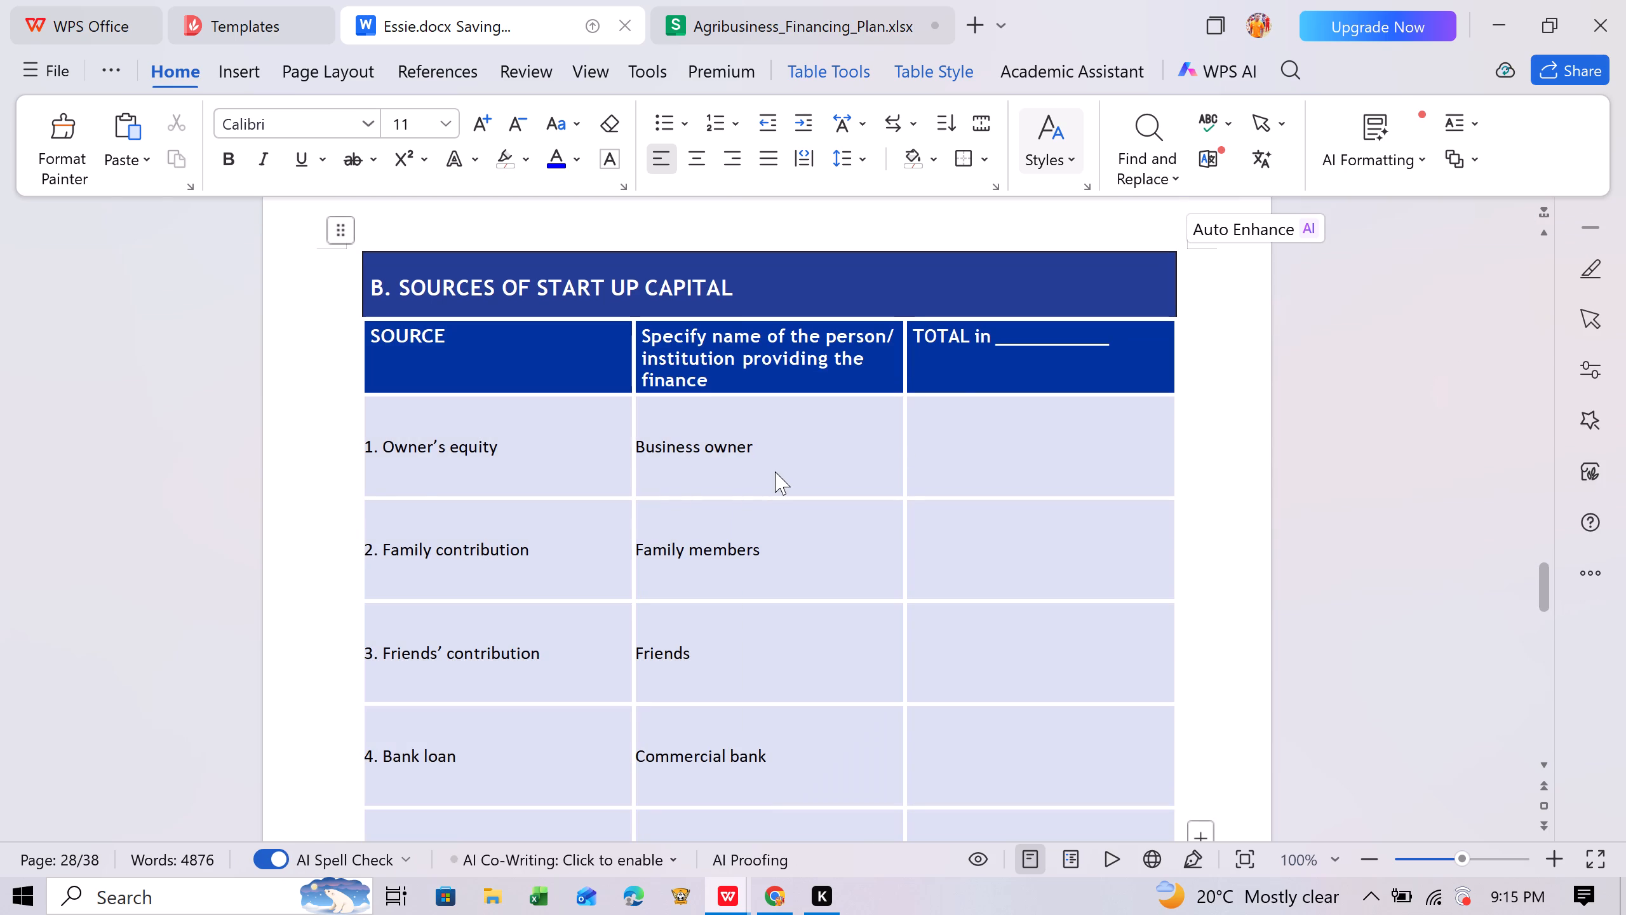
scroll(775, 471, "down", 4)
scroll(775, 471, "up", 4)
Replace the blank underline in the table's TOTAL column heading with "Ksh" so it reads "TOTAL in Ksh".
left_click(1122, 344)
key("BackSpace")
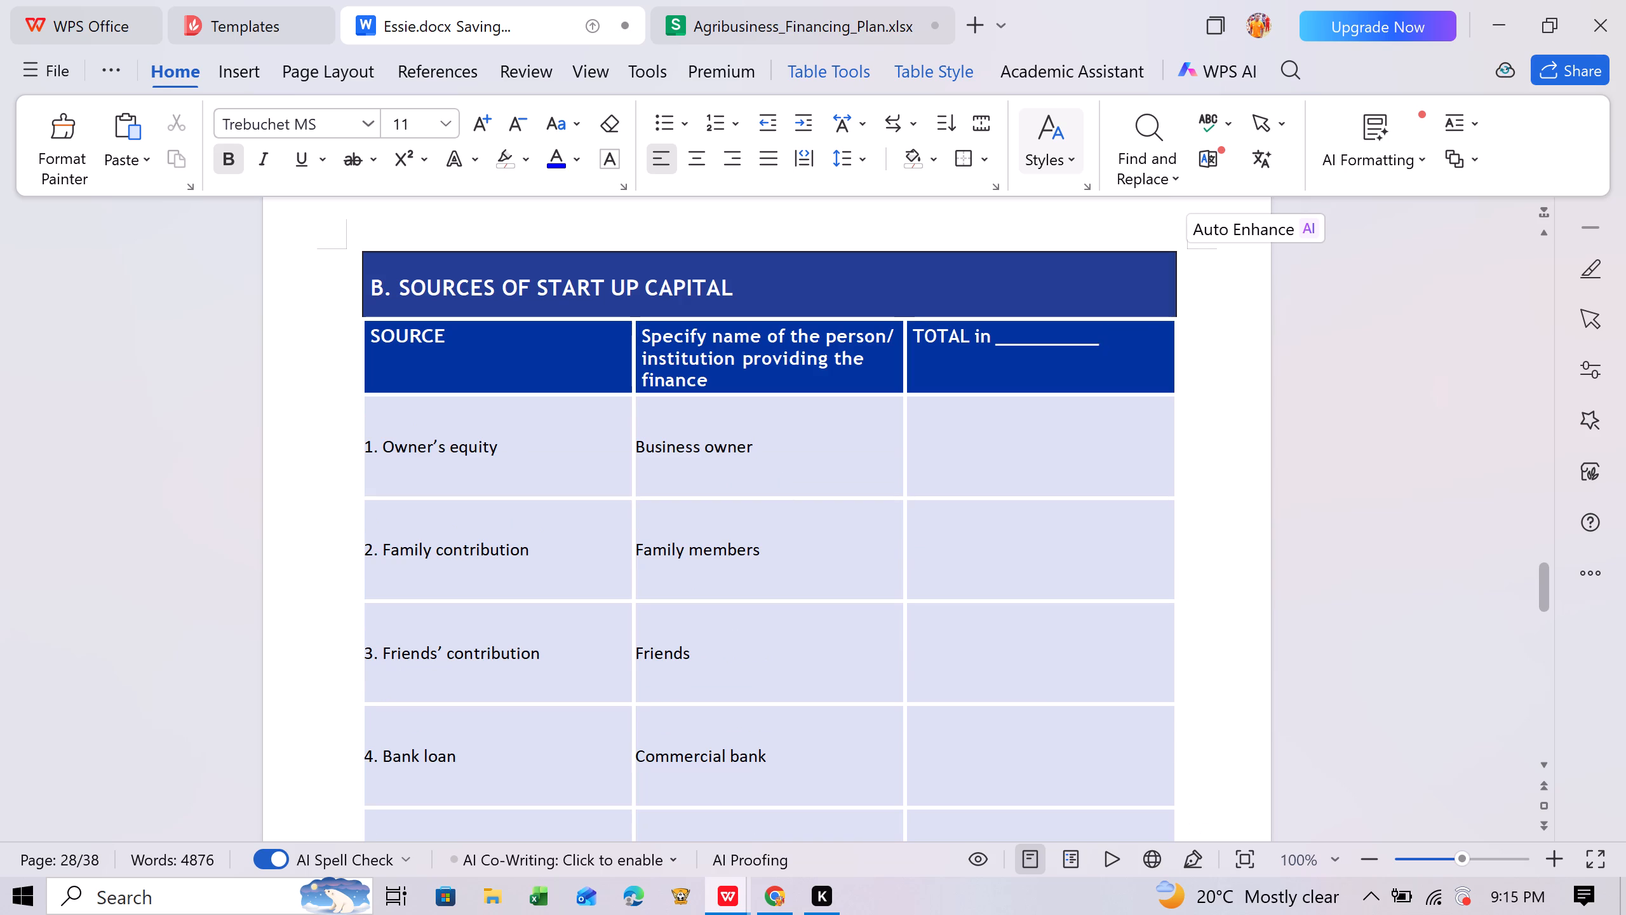
key("BackSpace")
key("BackSpace")
key("BackSpace")
key("BackSpace")
key("BackSpace")
key("BackSpace")
key("BackSpace")
key("BackSpace")
key("BackSpace")
key("BackSpace")
key("s")
key("h")
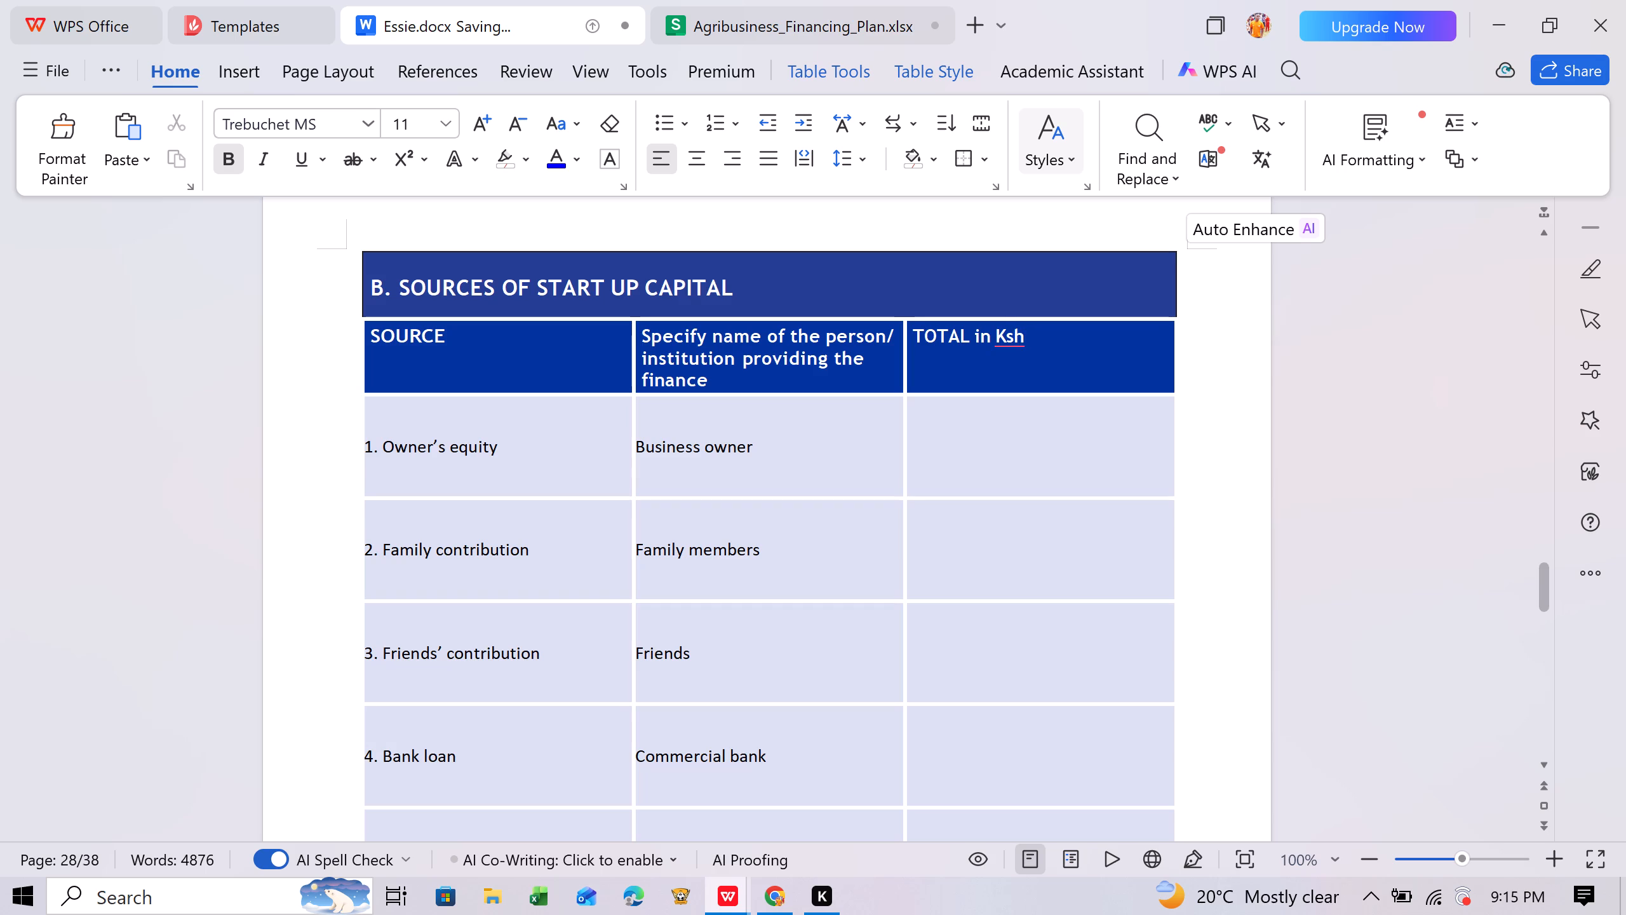